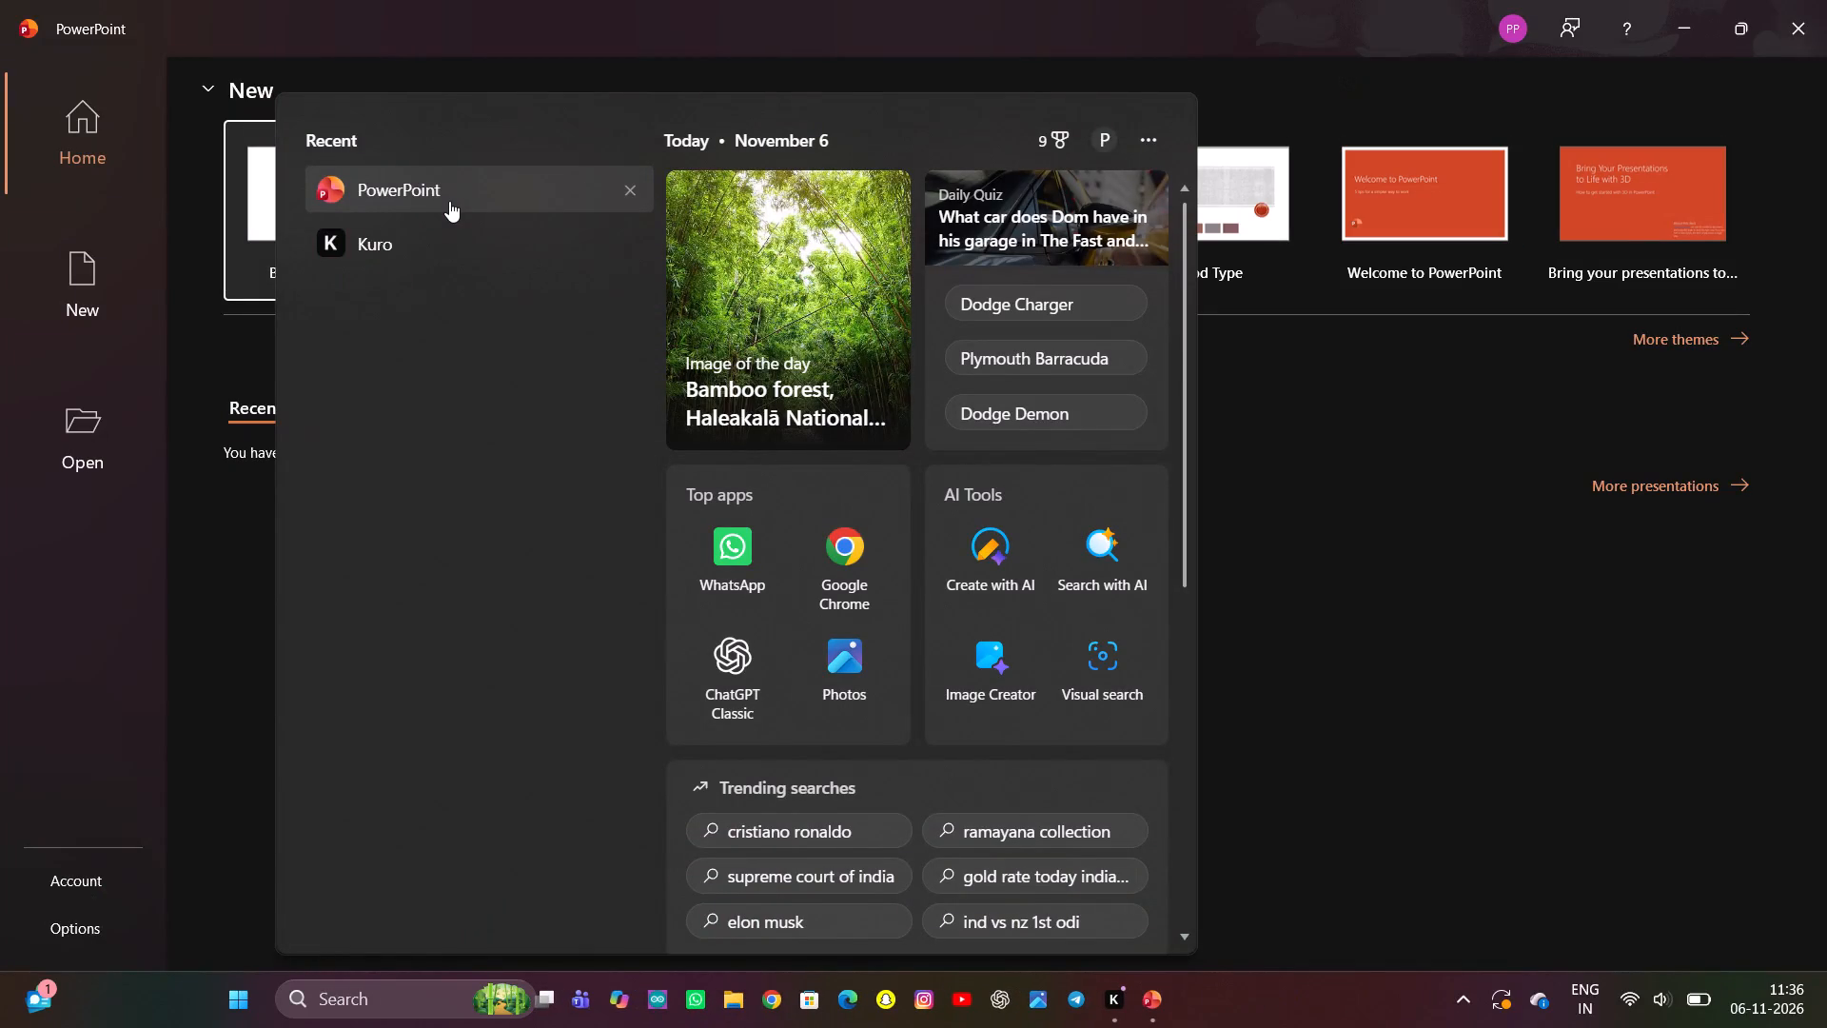
# Launch PowerPoint from the recent apps and dismiss the Windows search overlay.
pyautogui.doubleClick(454, 195)
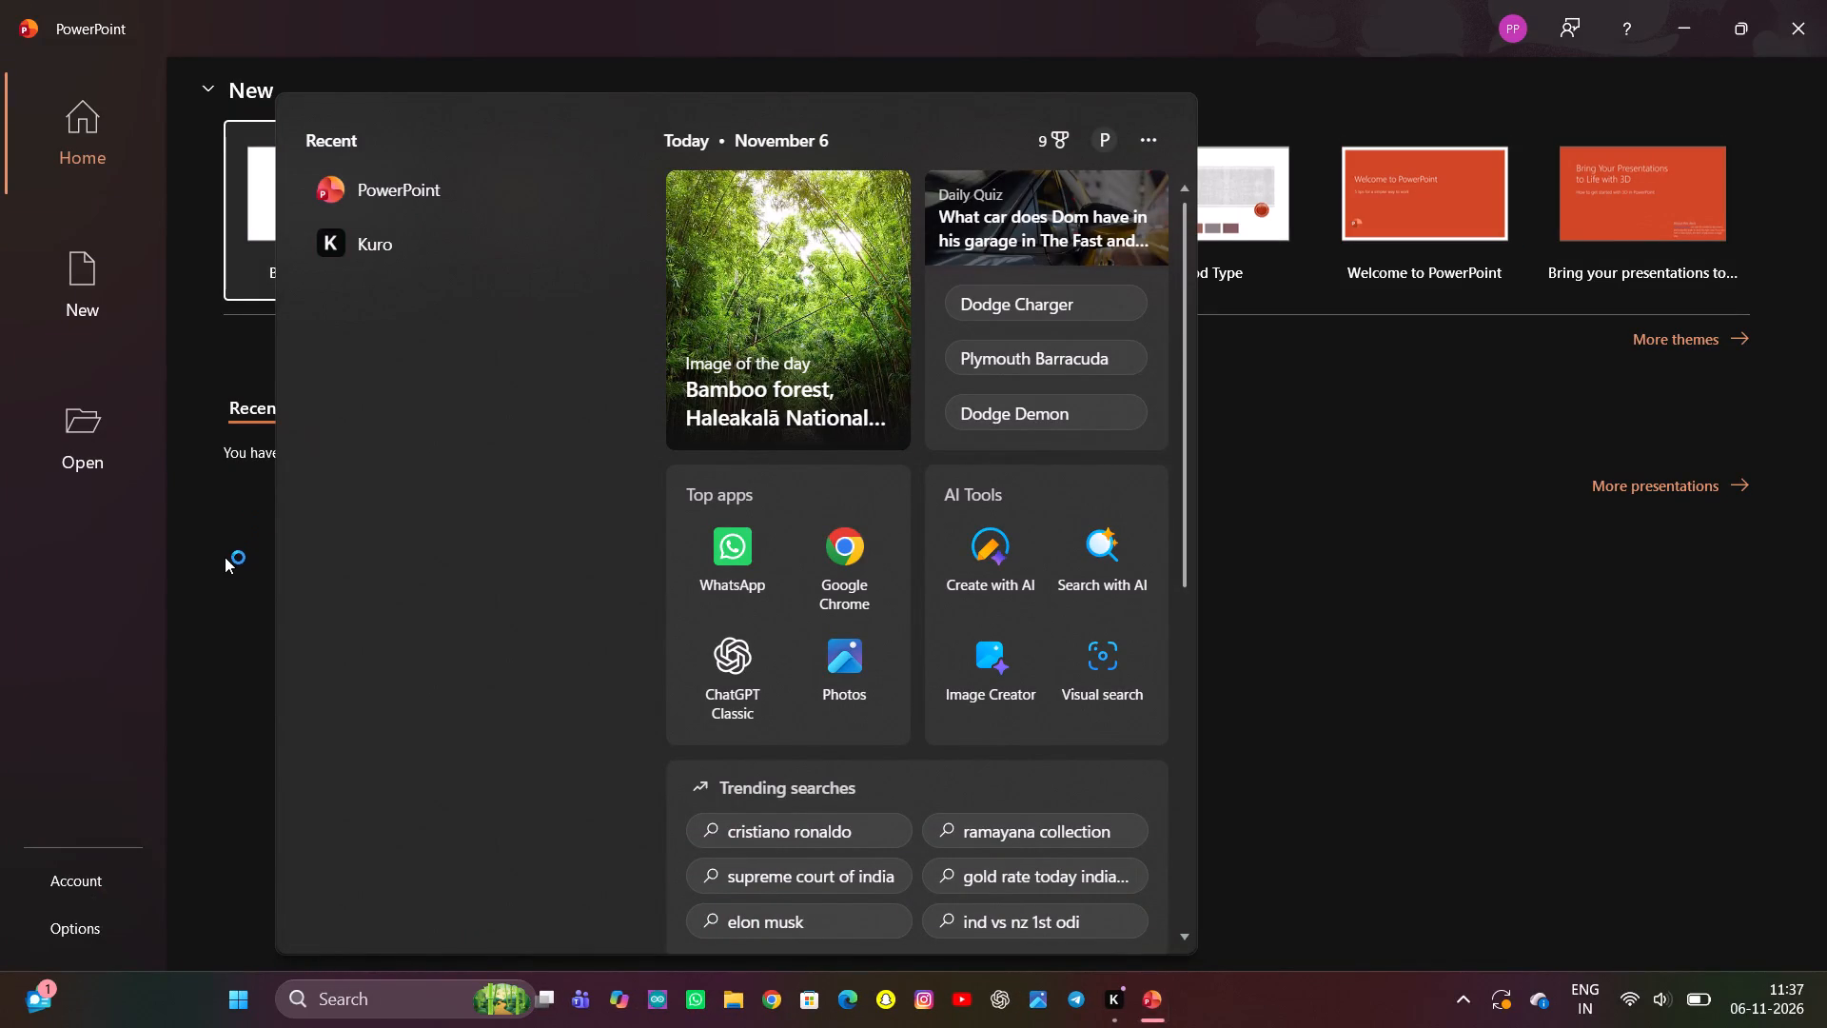
pyautogui.click(224, 557)
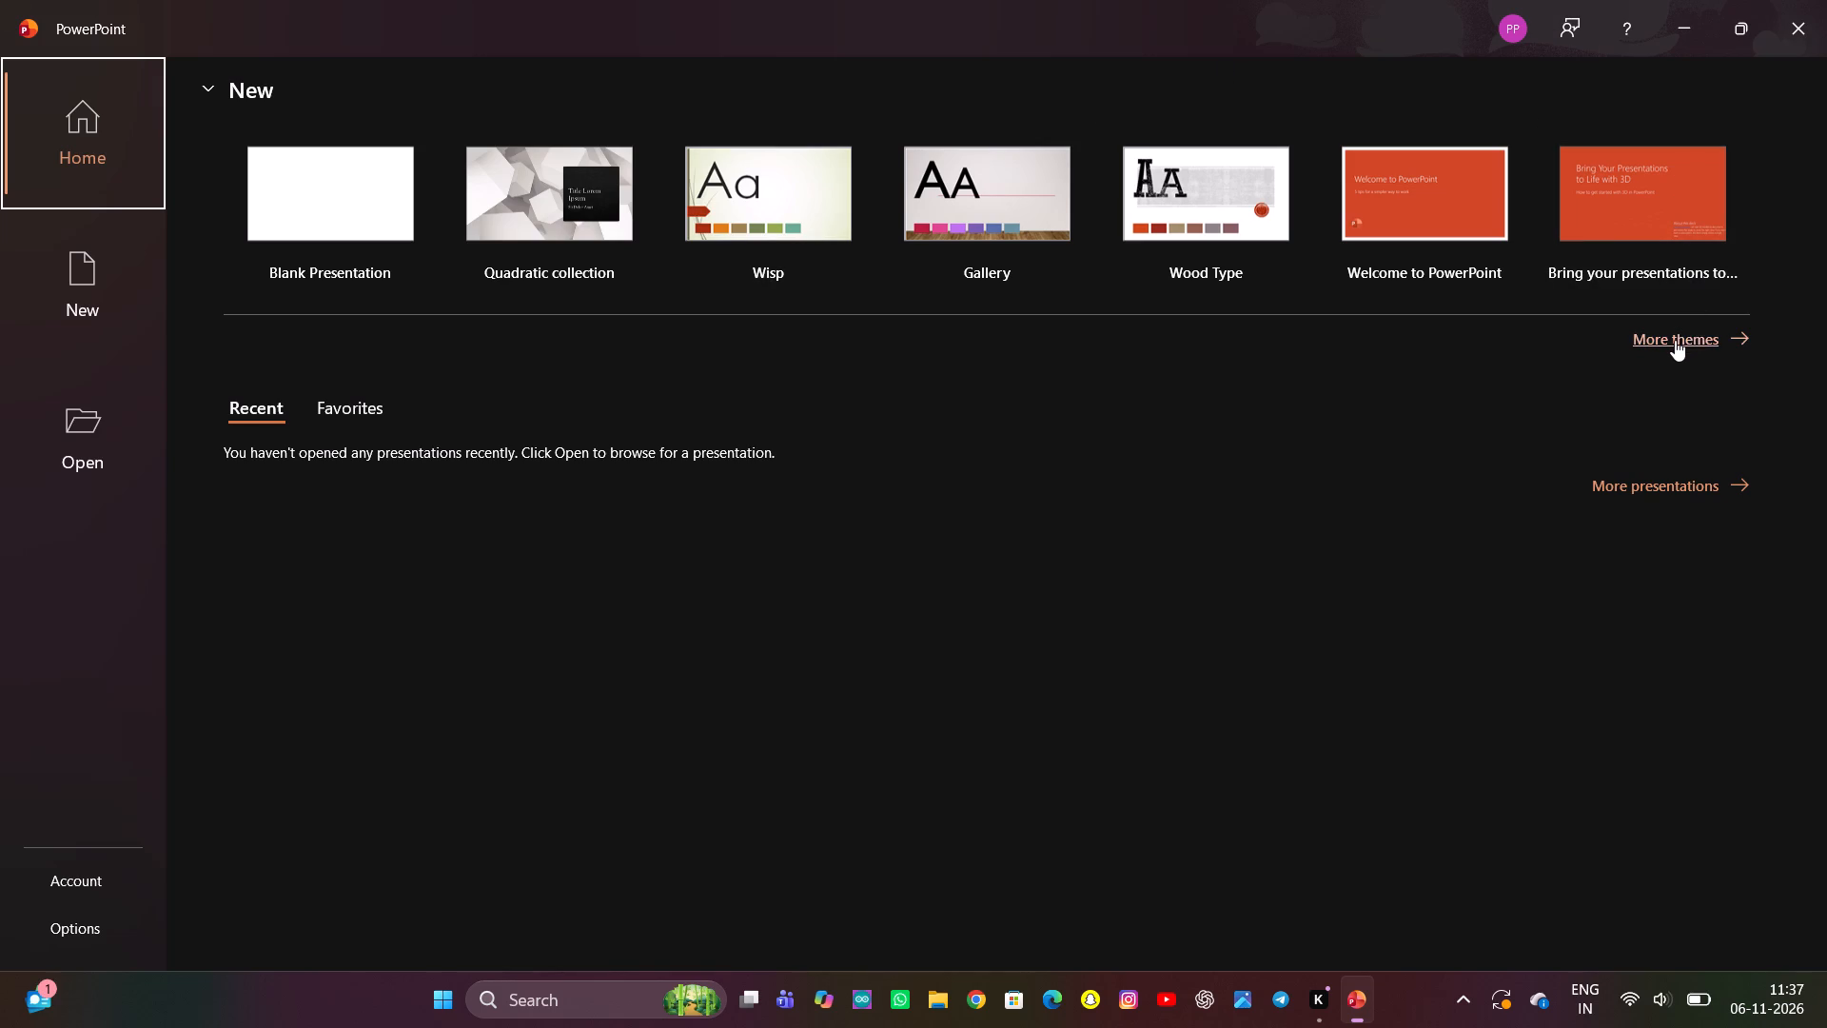
# Browse more themes and search the online templates for "business slides".
pyautogui.click(1675, 340)
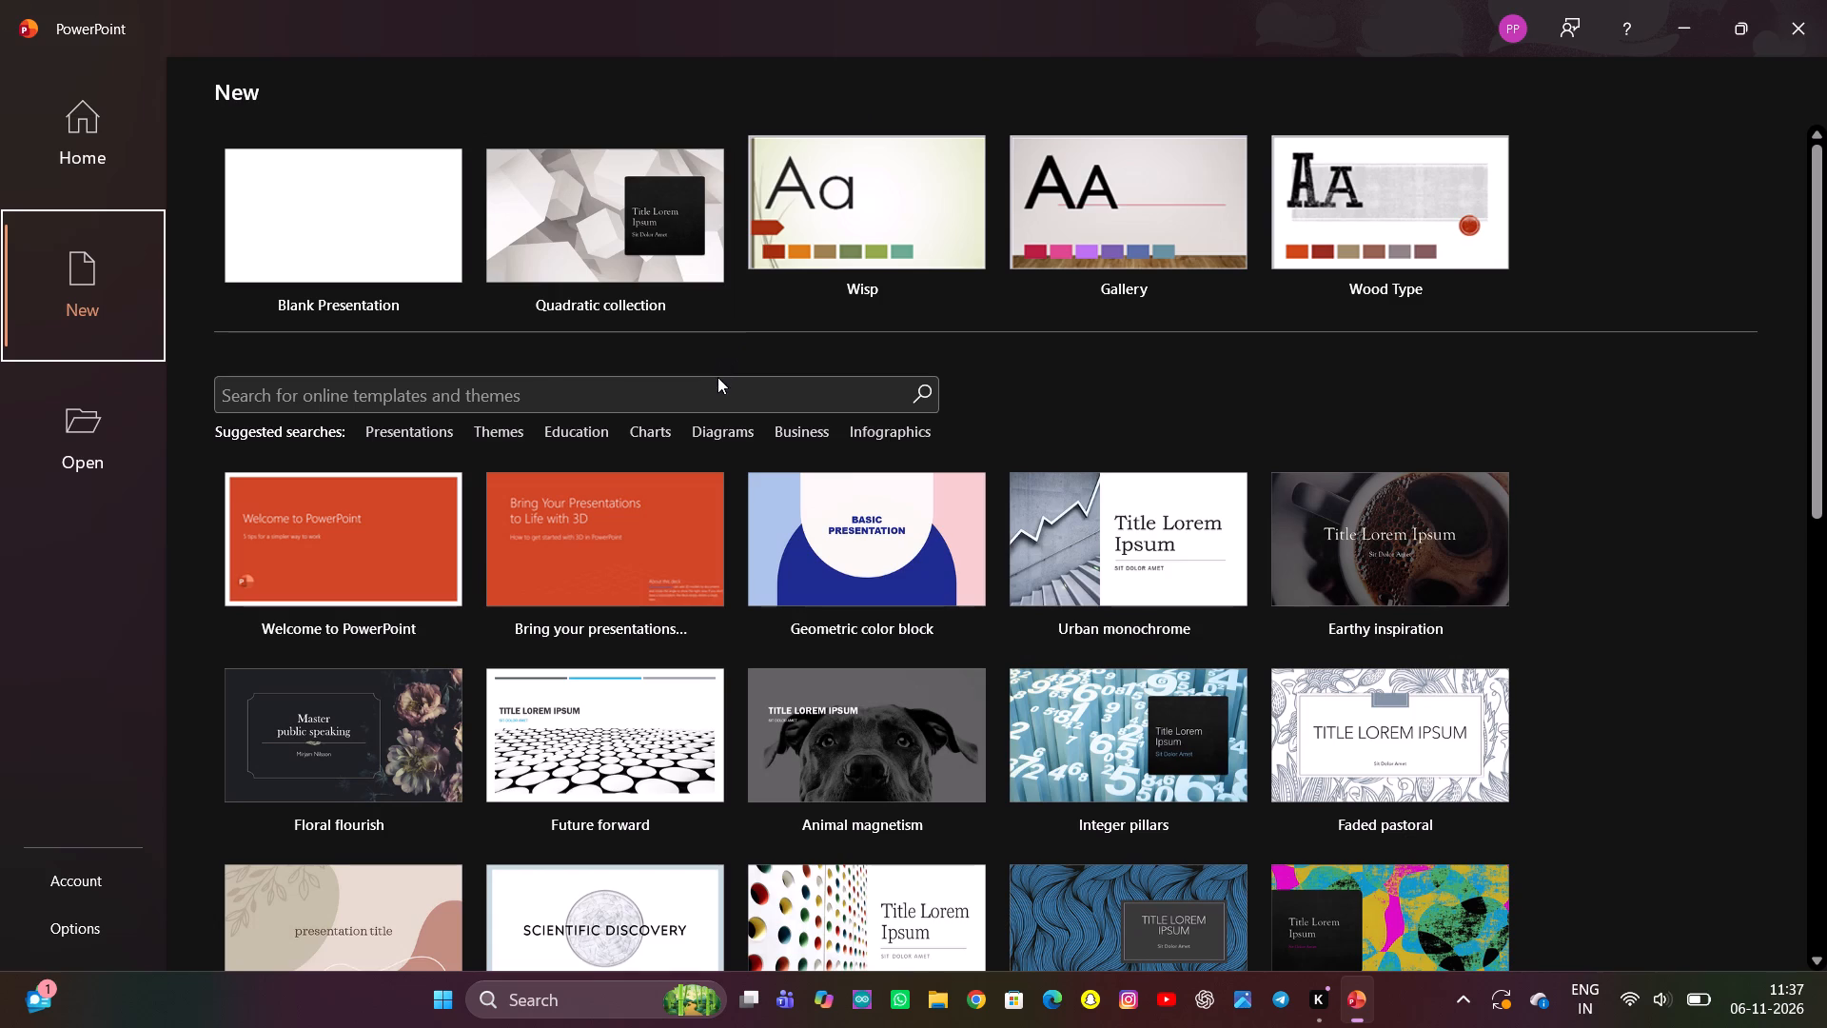
pyautogui.click(715, 383)
pyautogui.write('business')
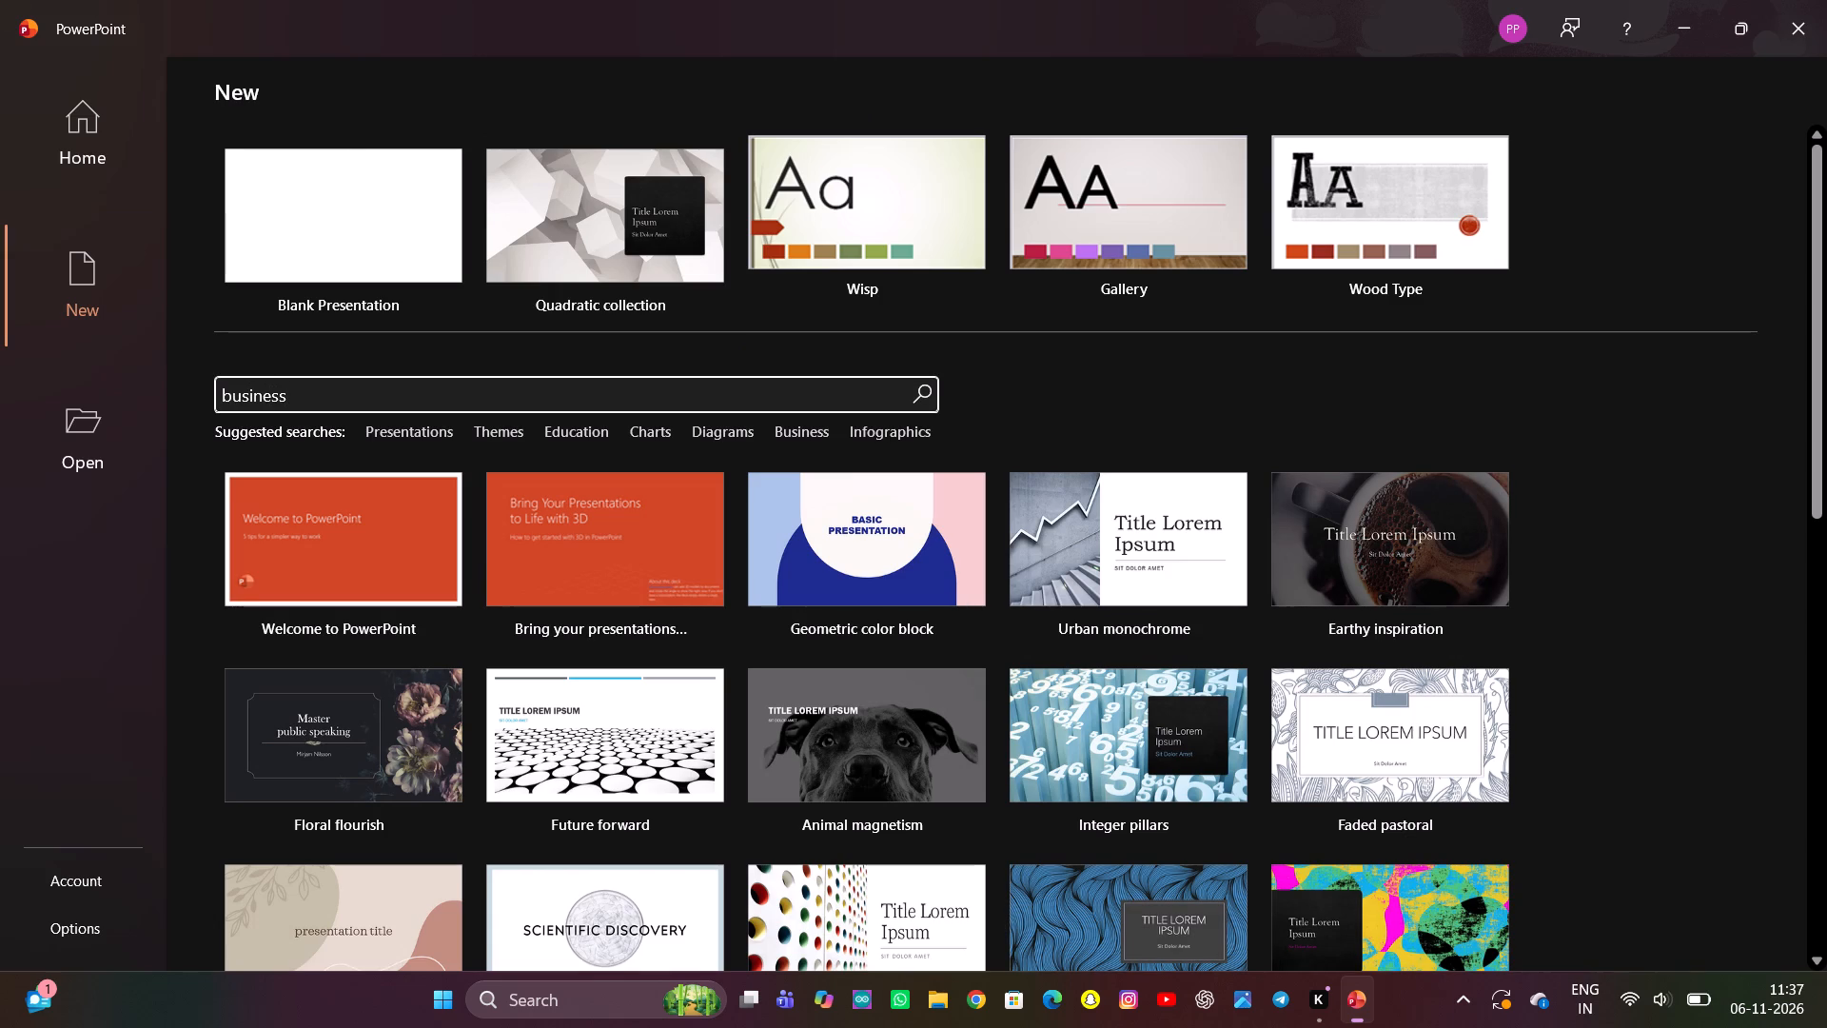
pyautogui.press('space')
pyautogui.write('slides')
pyautogui.press('Return')
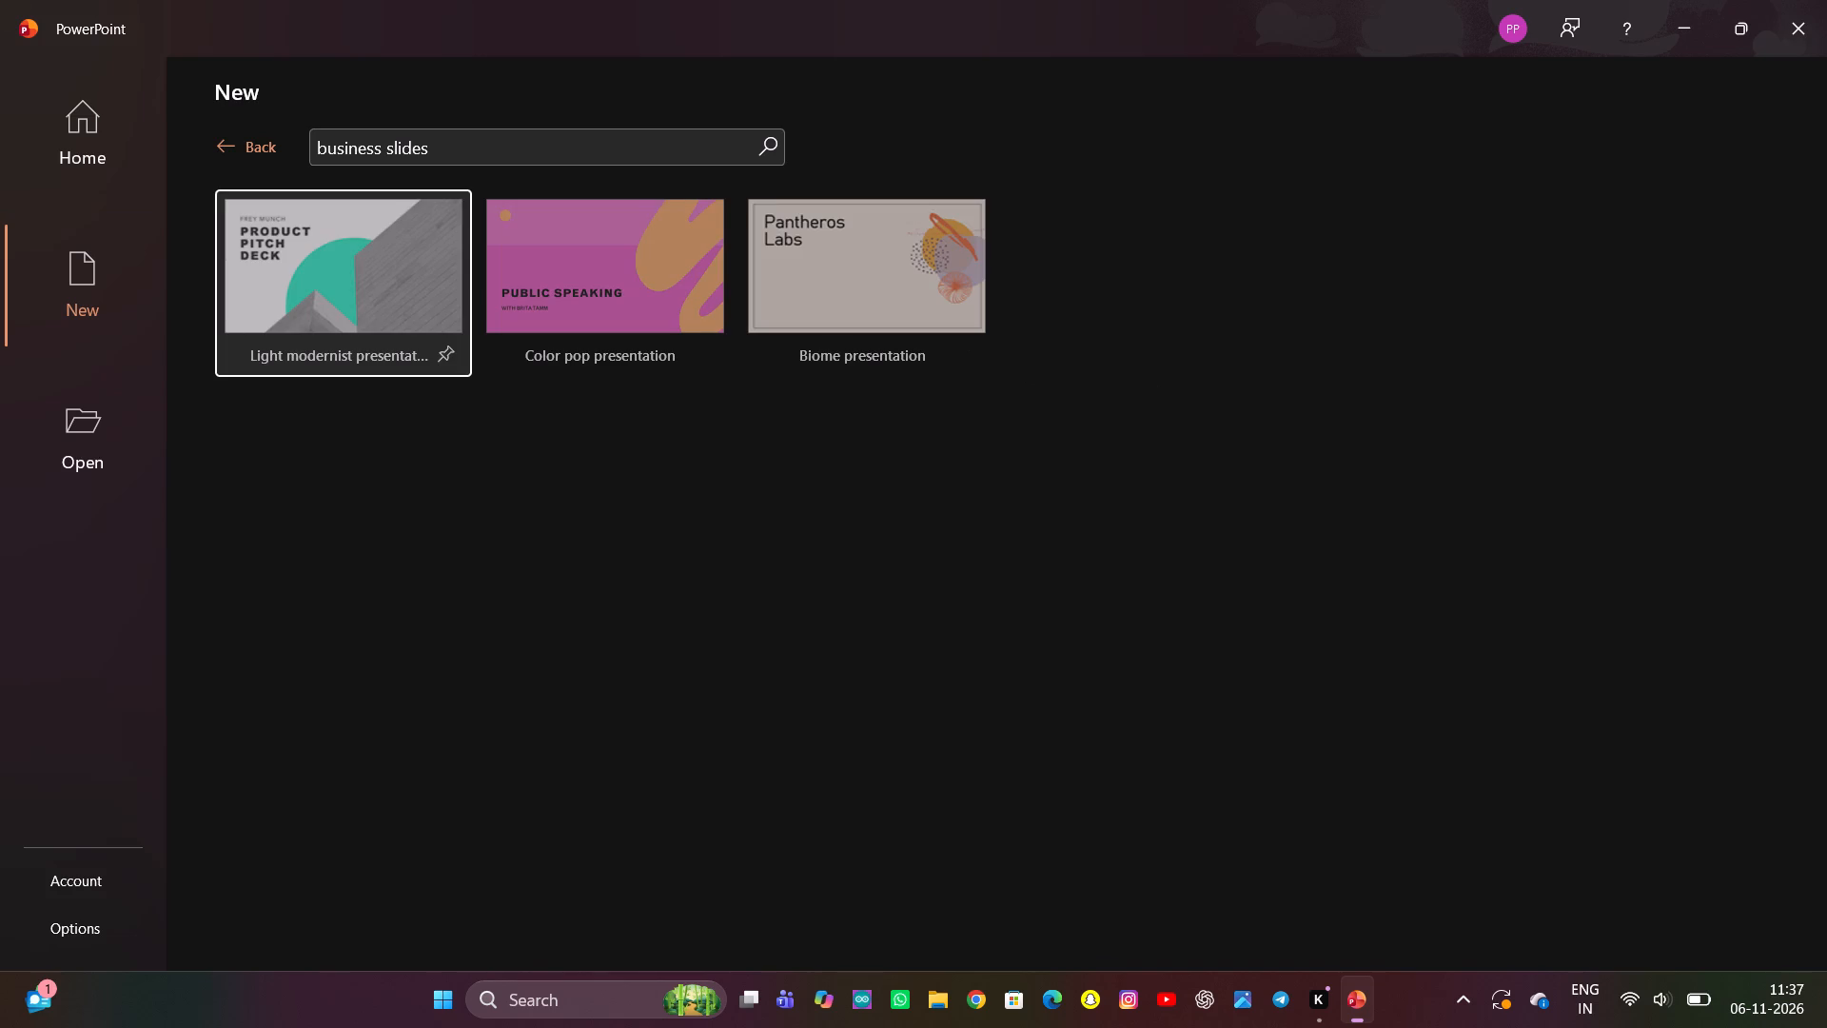
# Leave the template search results and return to the Home start page.
pyautogui.press('BackSpace')
pyautogui.press('BackSpace')
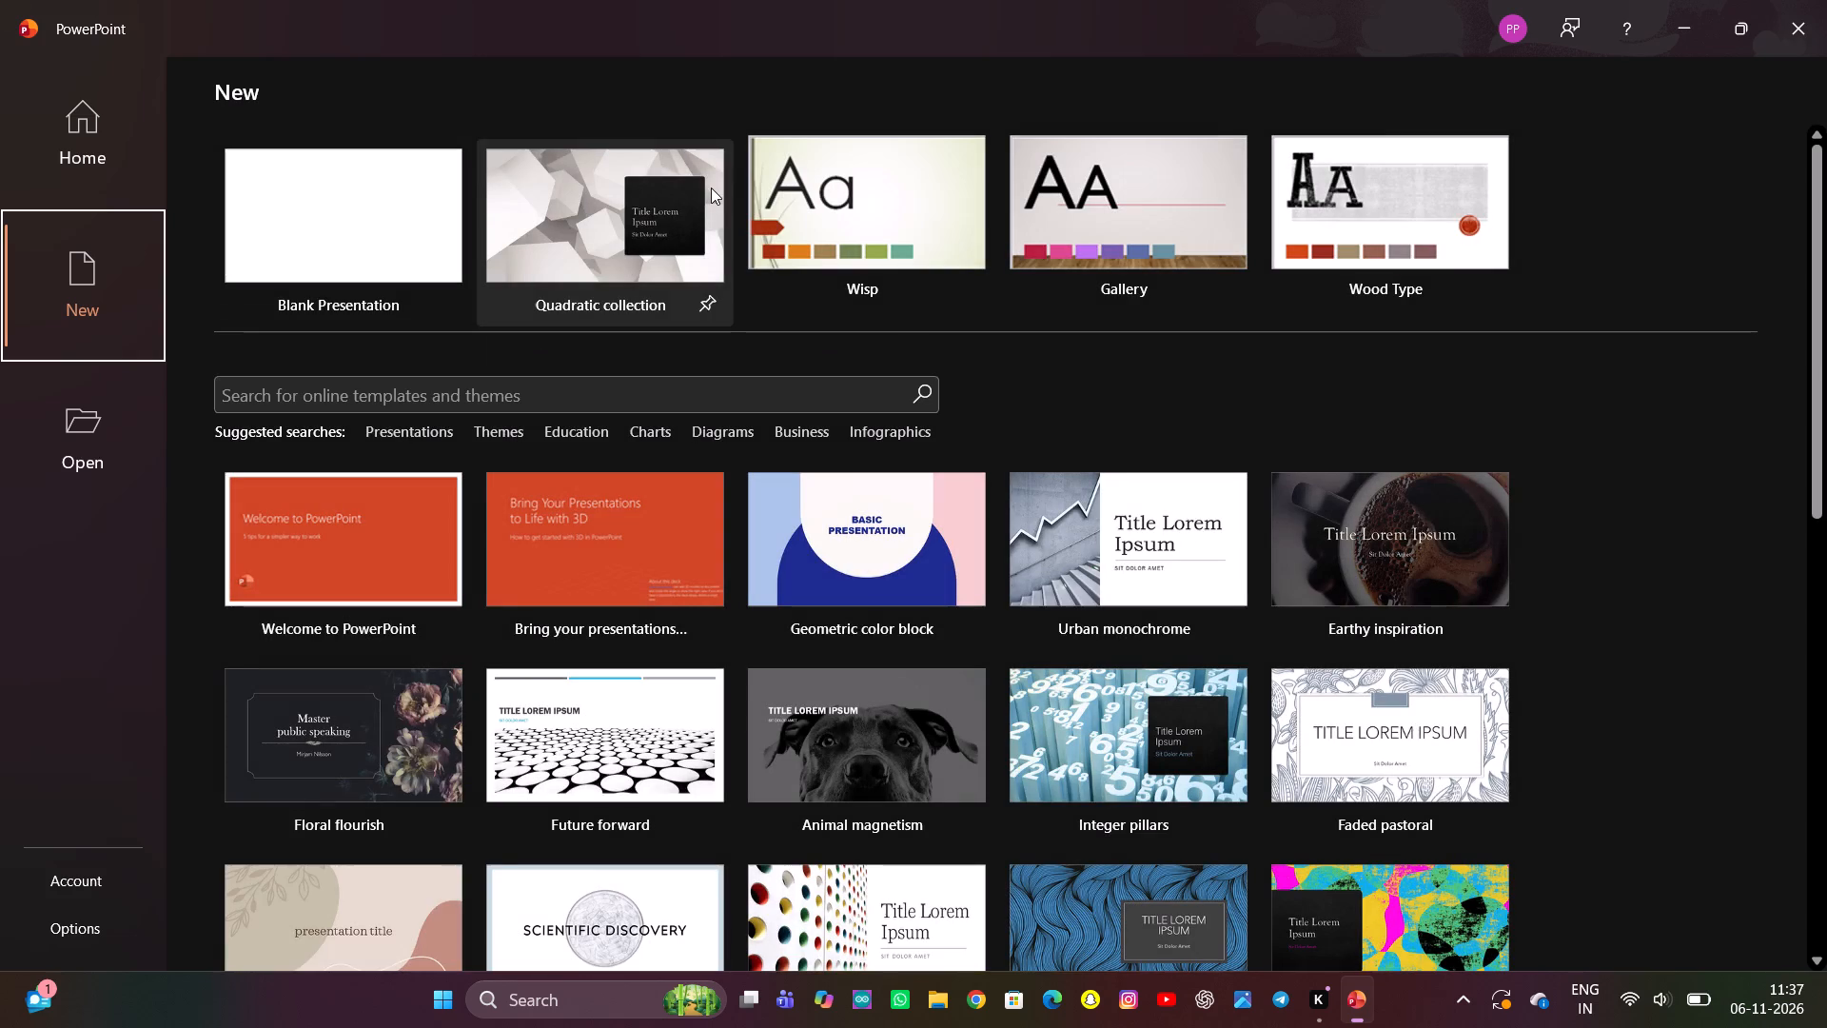
pyautogui.click(413, 394)
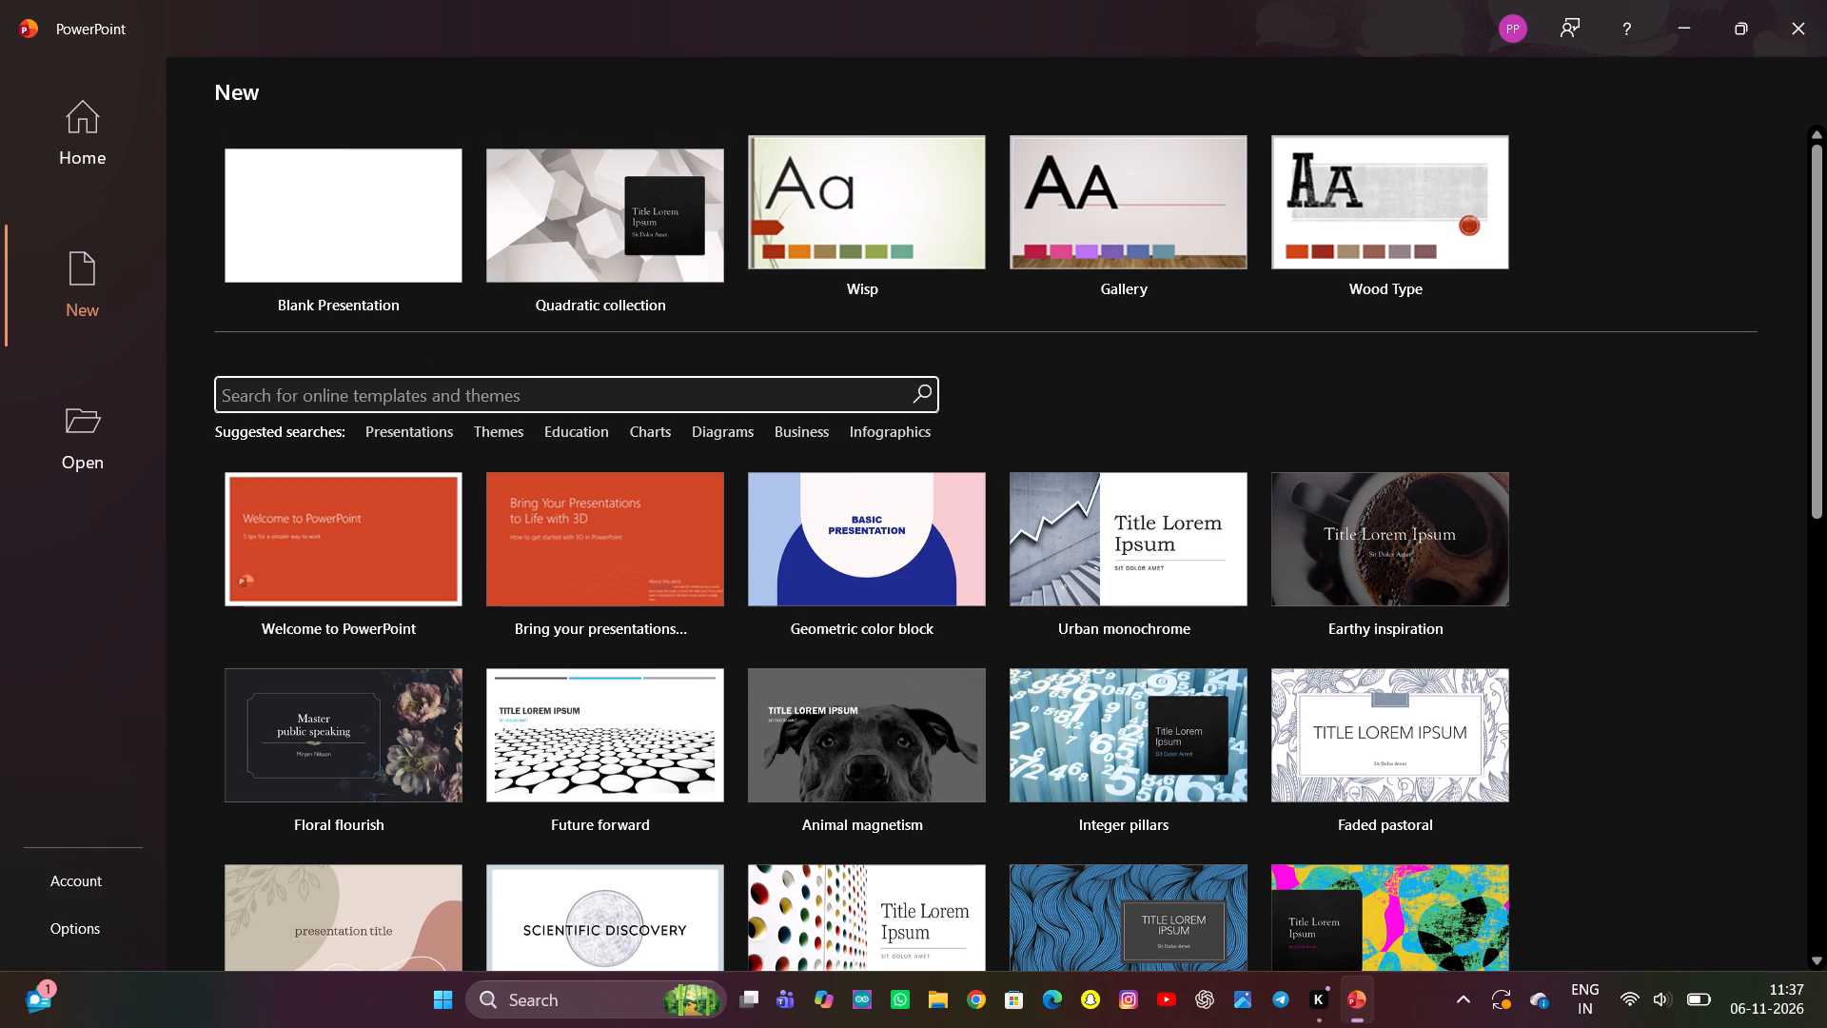
pyautogui.click(81, 116)
pyautogui.moveTo(1058, 436); pyautogui.dragTo(533, 436)
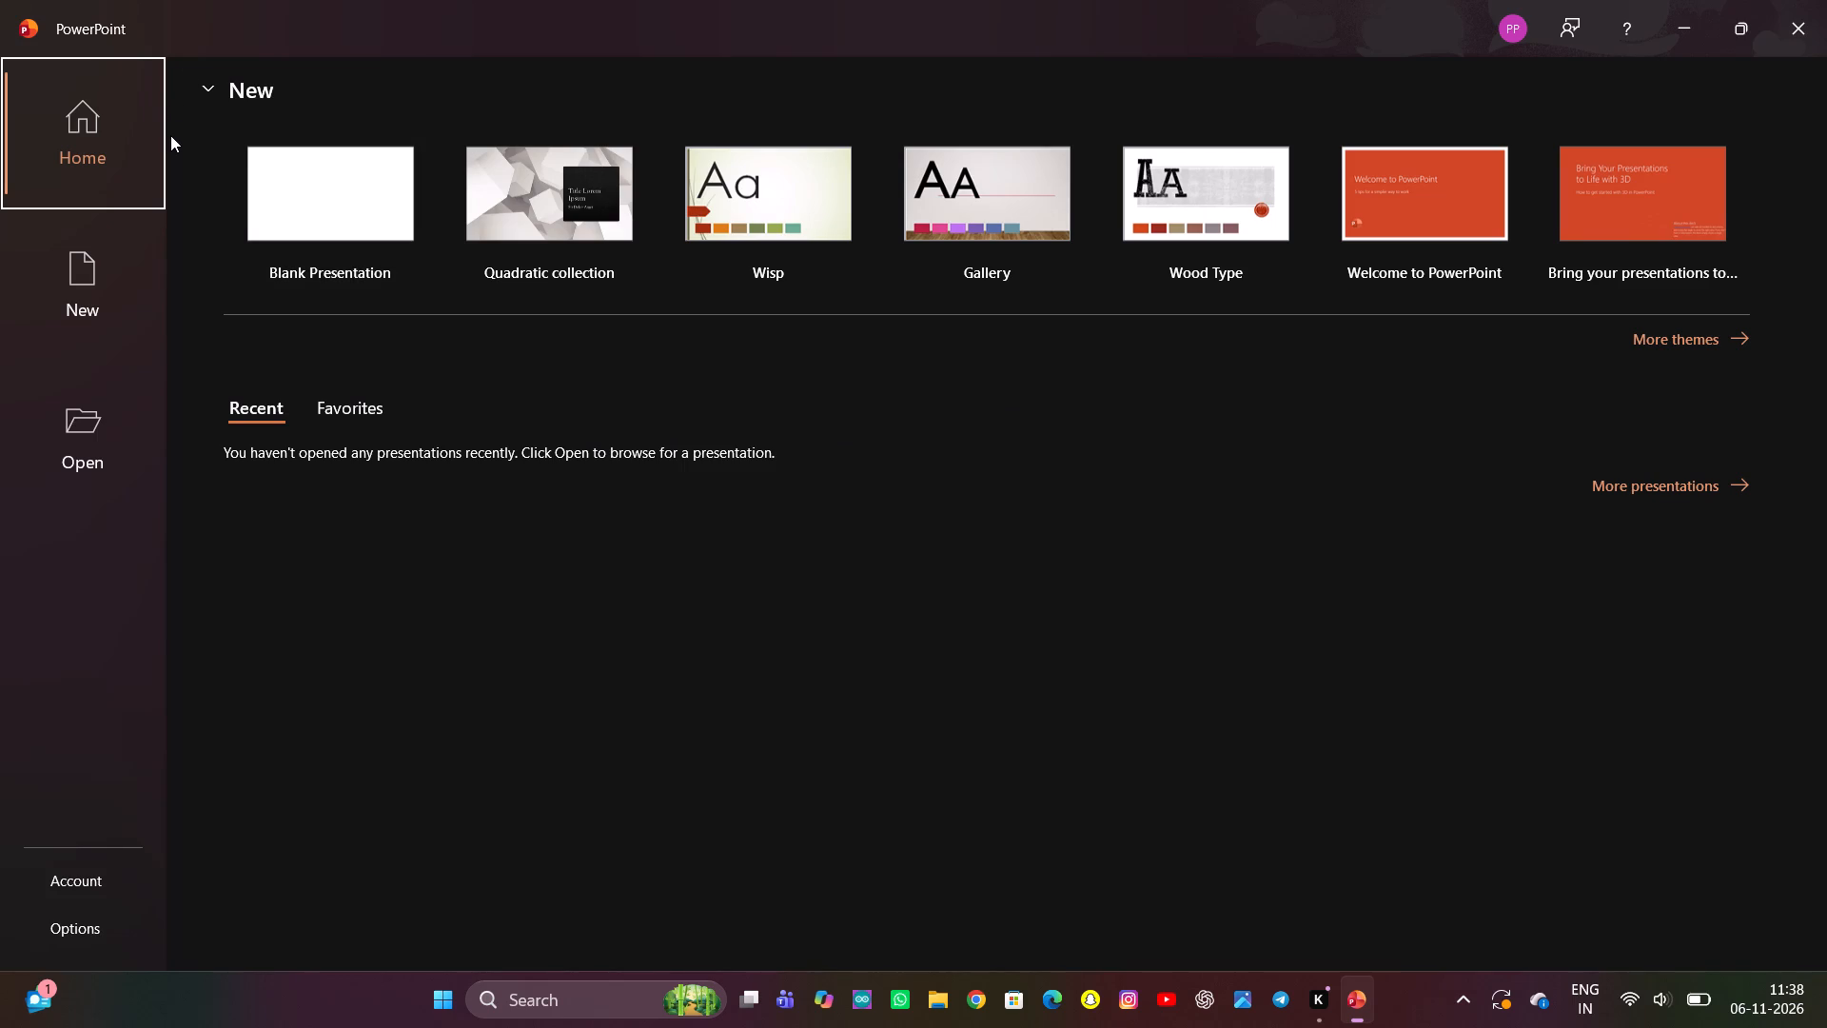
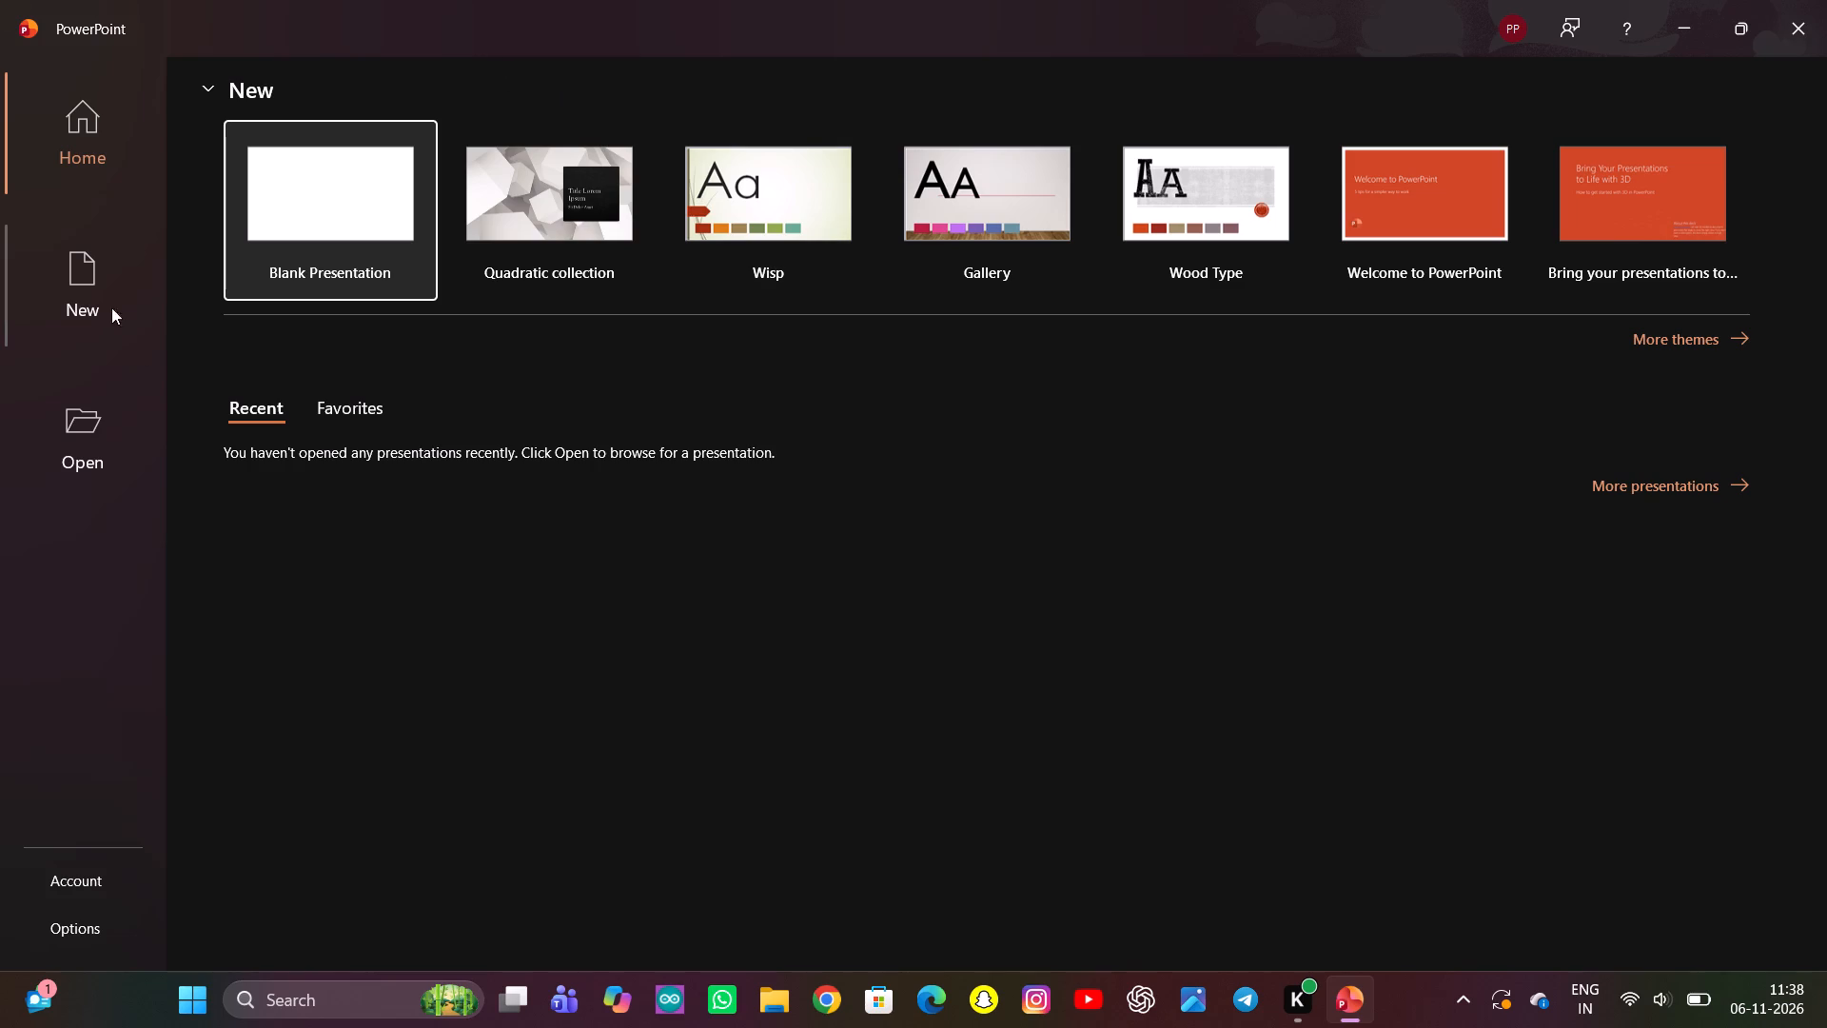
# Create a new blank presentation.
pyautogui.click(346, 187)
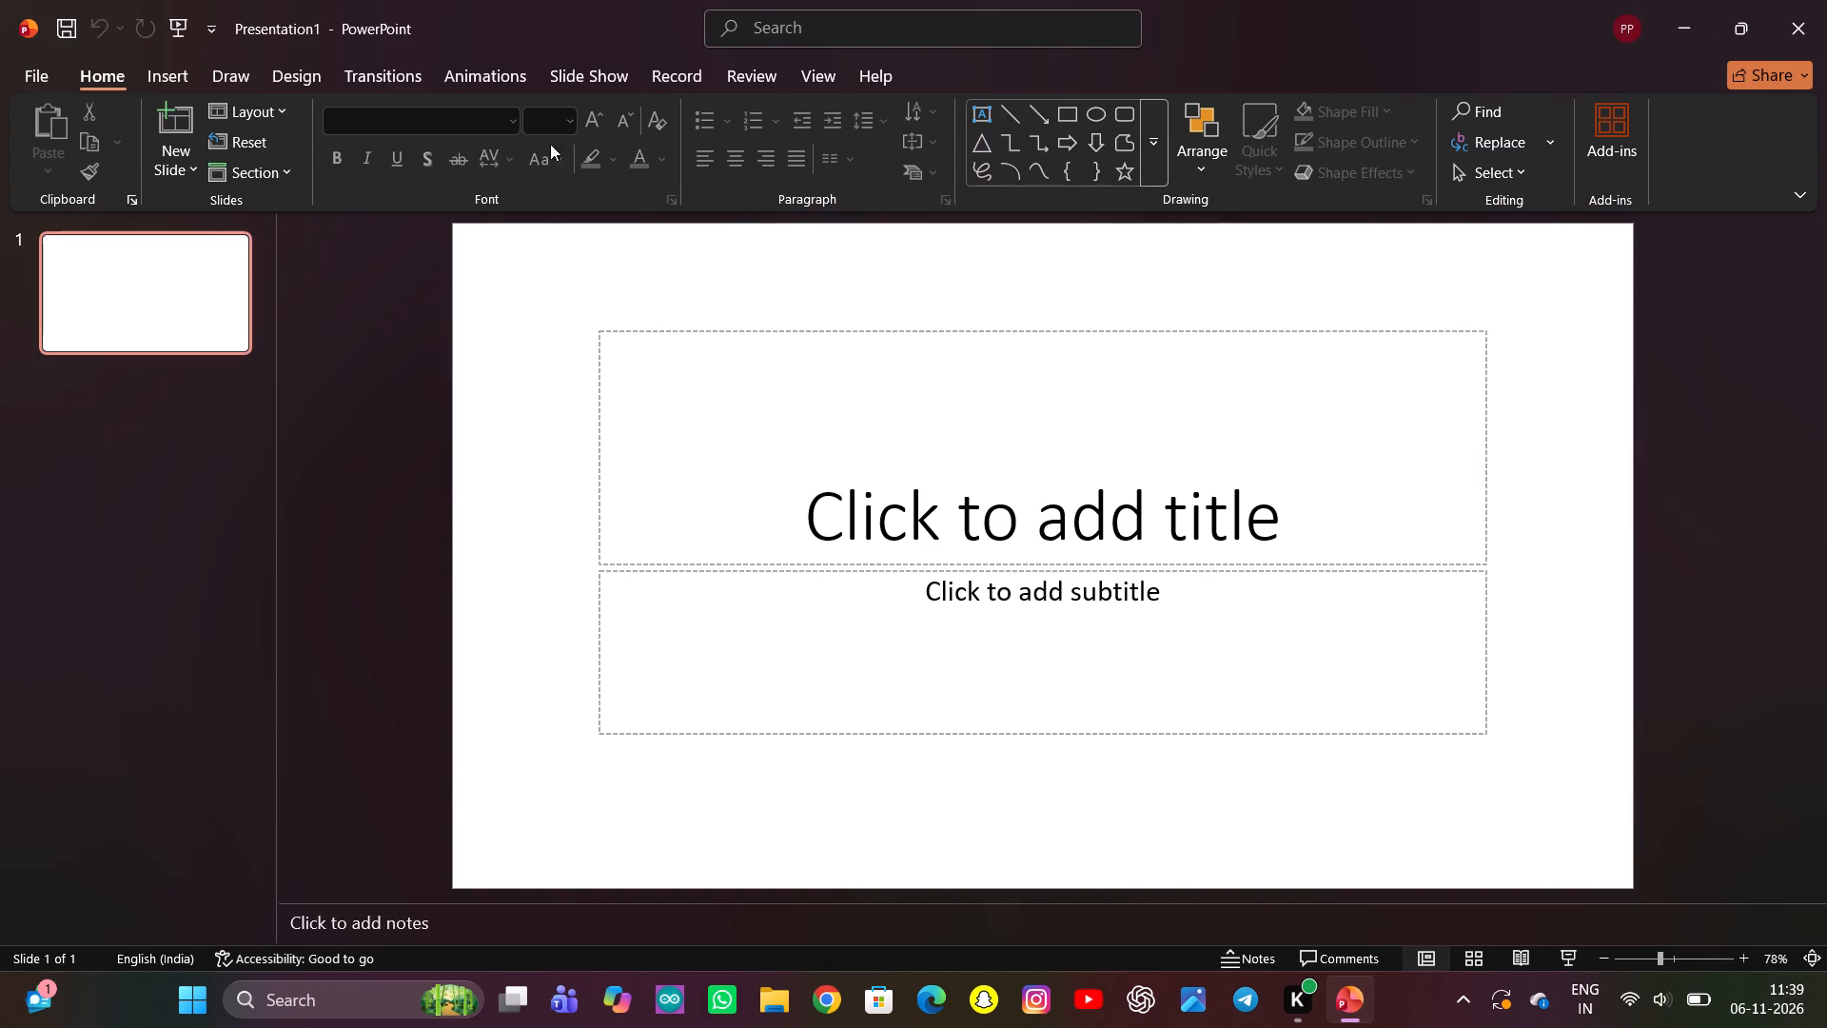
# Examine the built-in Office design themes and preview them on the blank title slide.
pyautogui.click(307, 75)
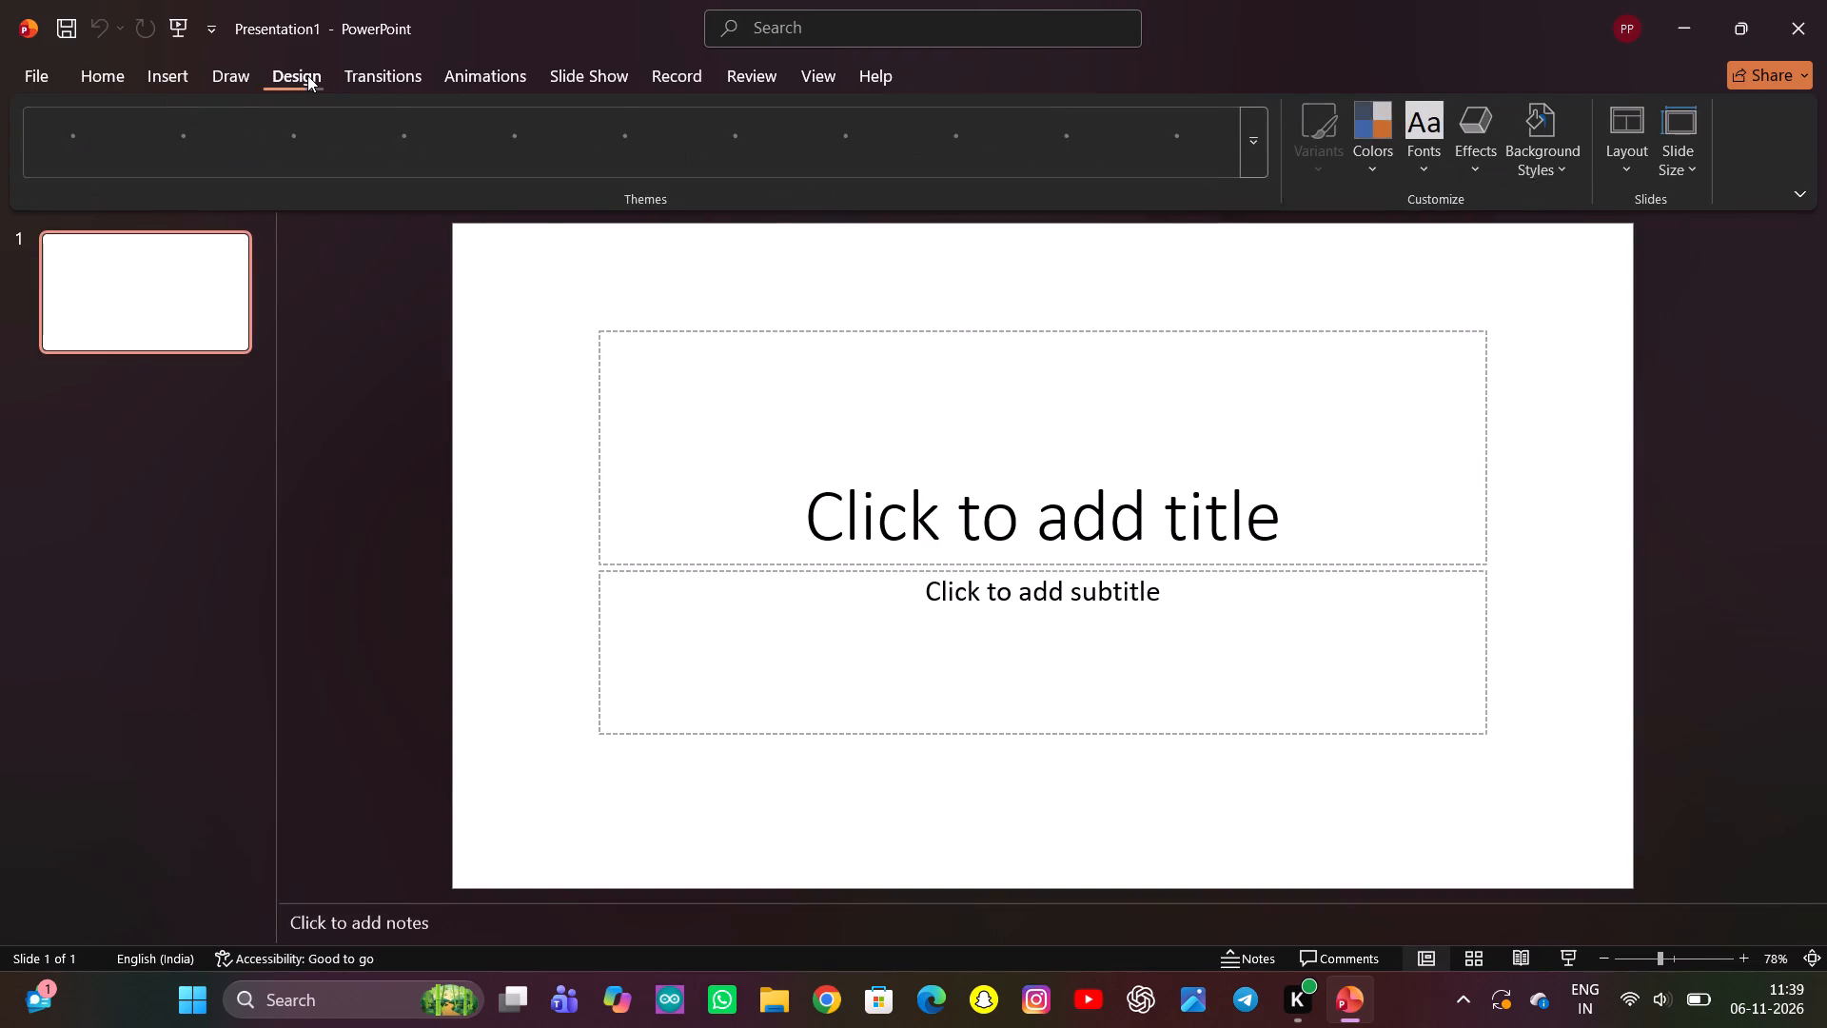
pyautogui.click(1254, 135)
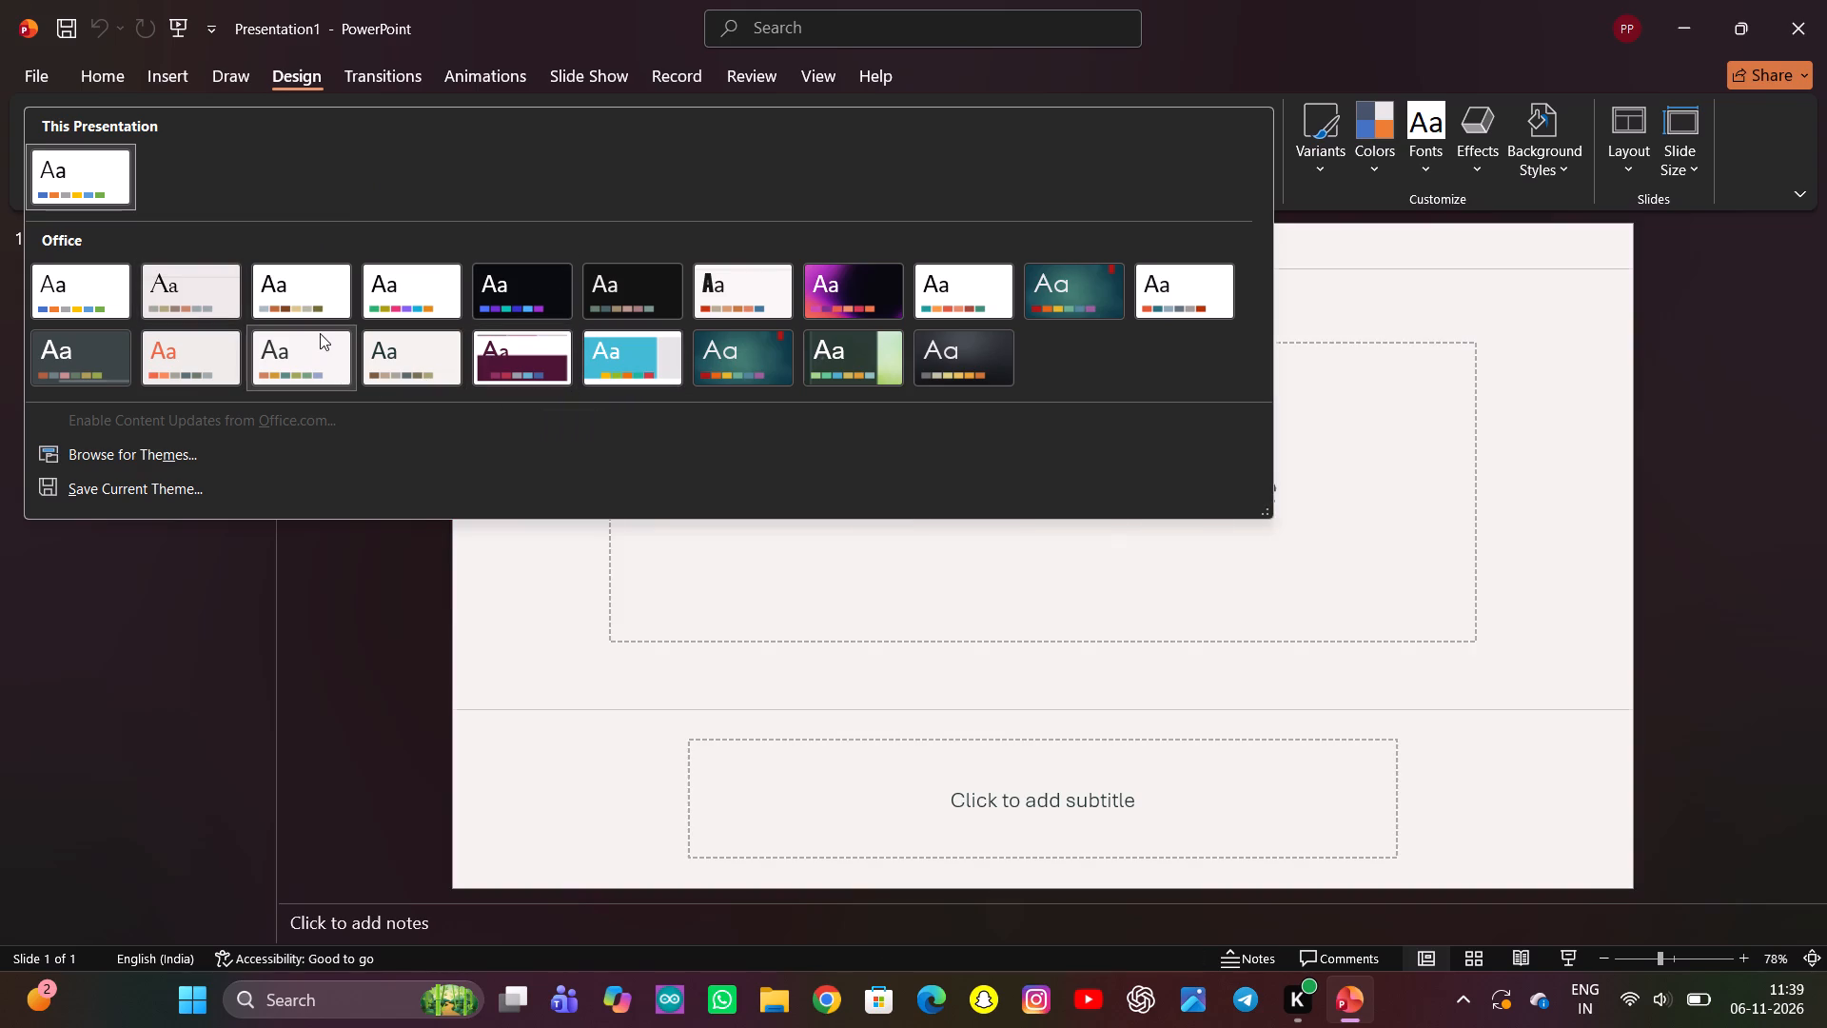
pyautogui.scroll(-2, 234, 297)
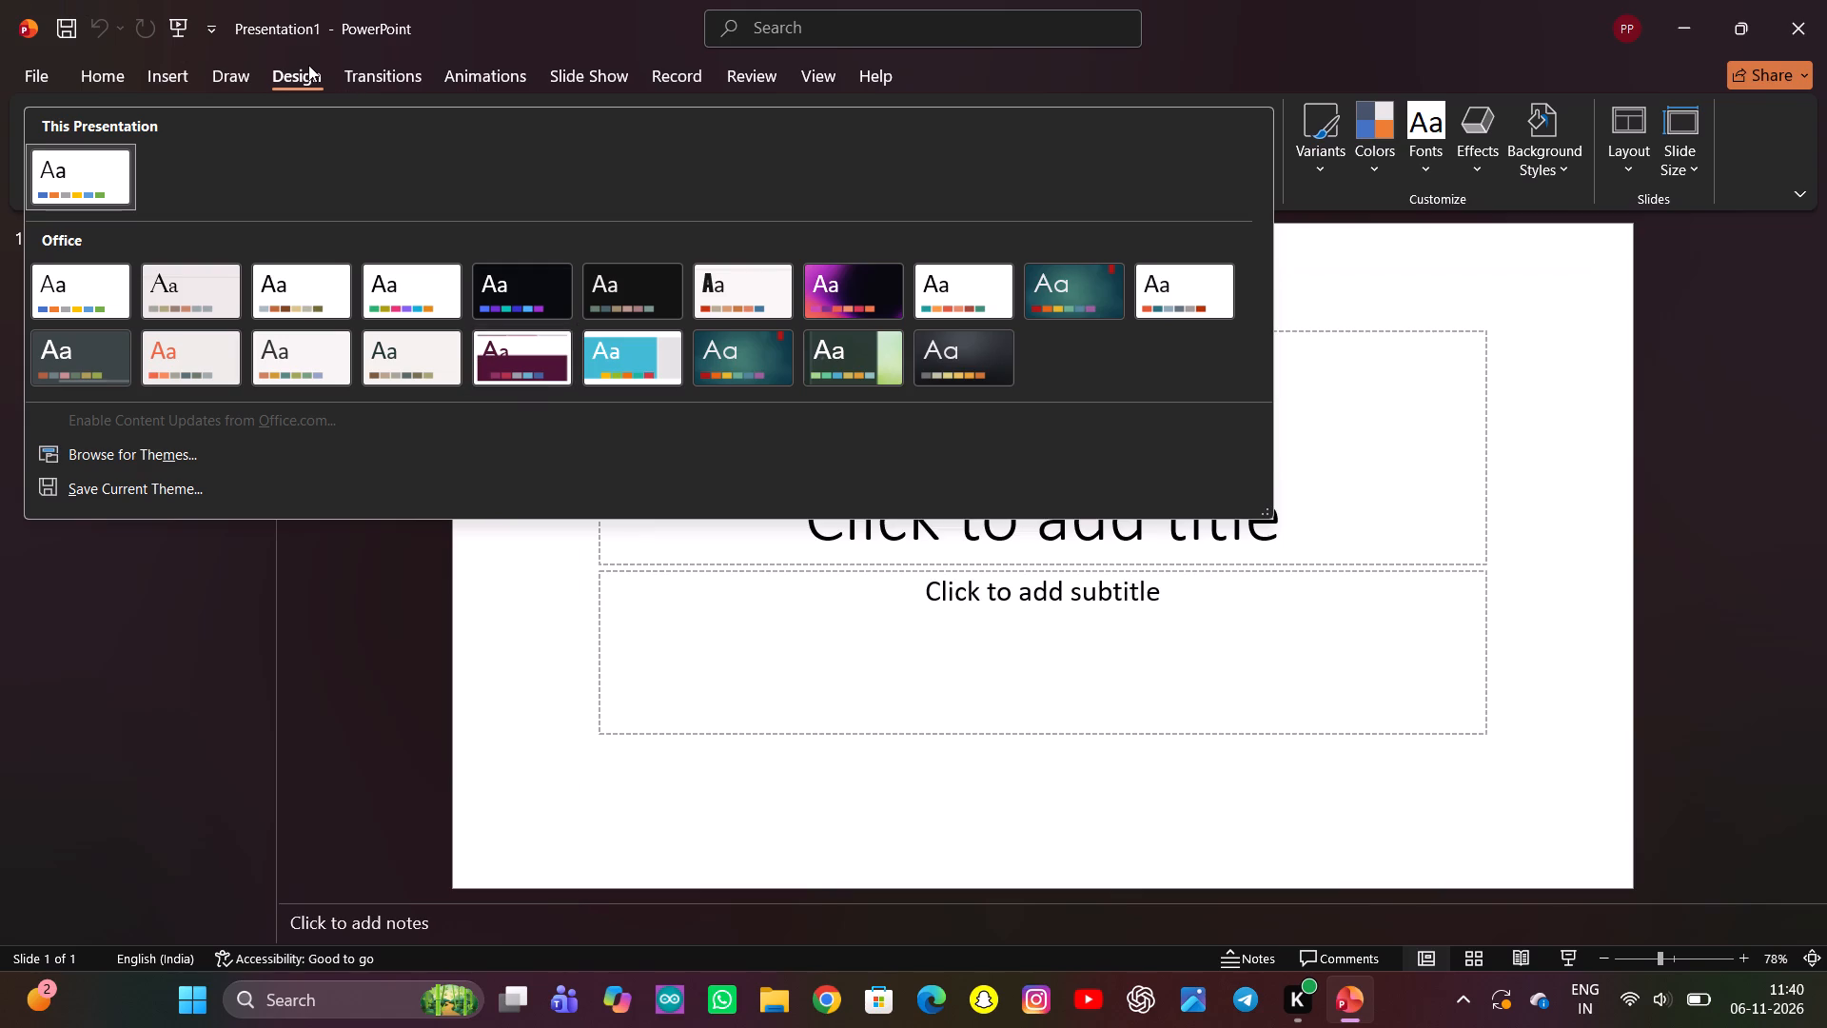
pyautogui.click(302, 56)
pyautogui.click(302, 56)
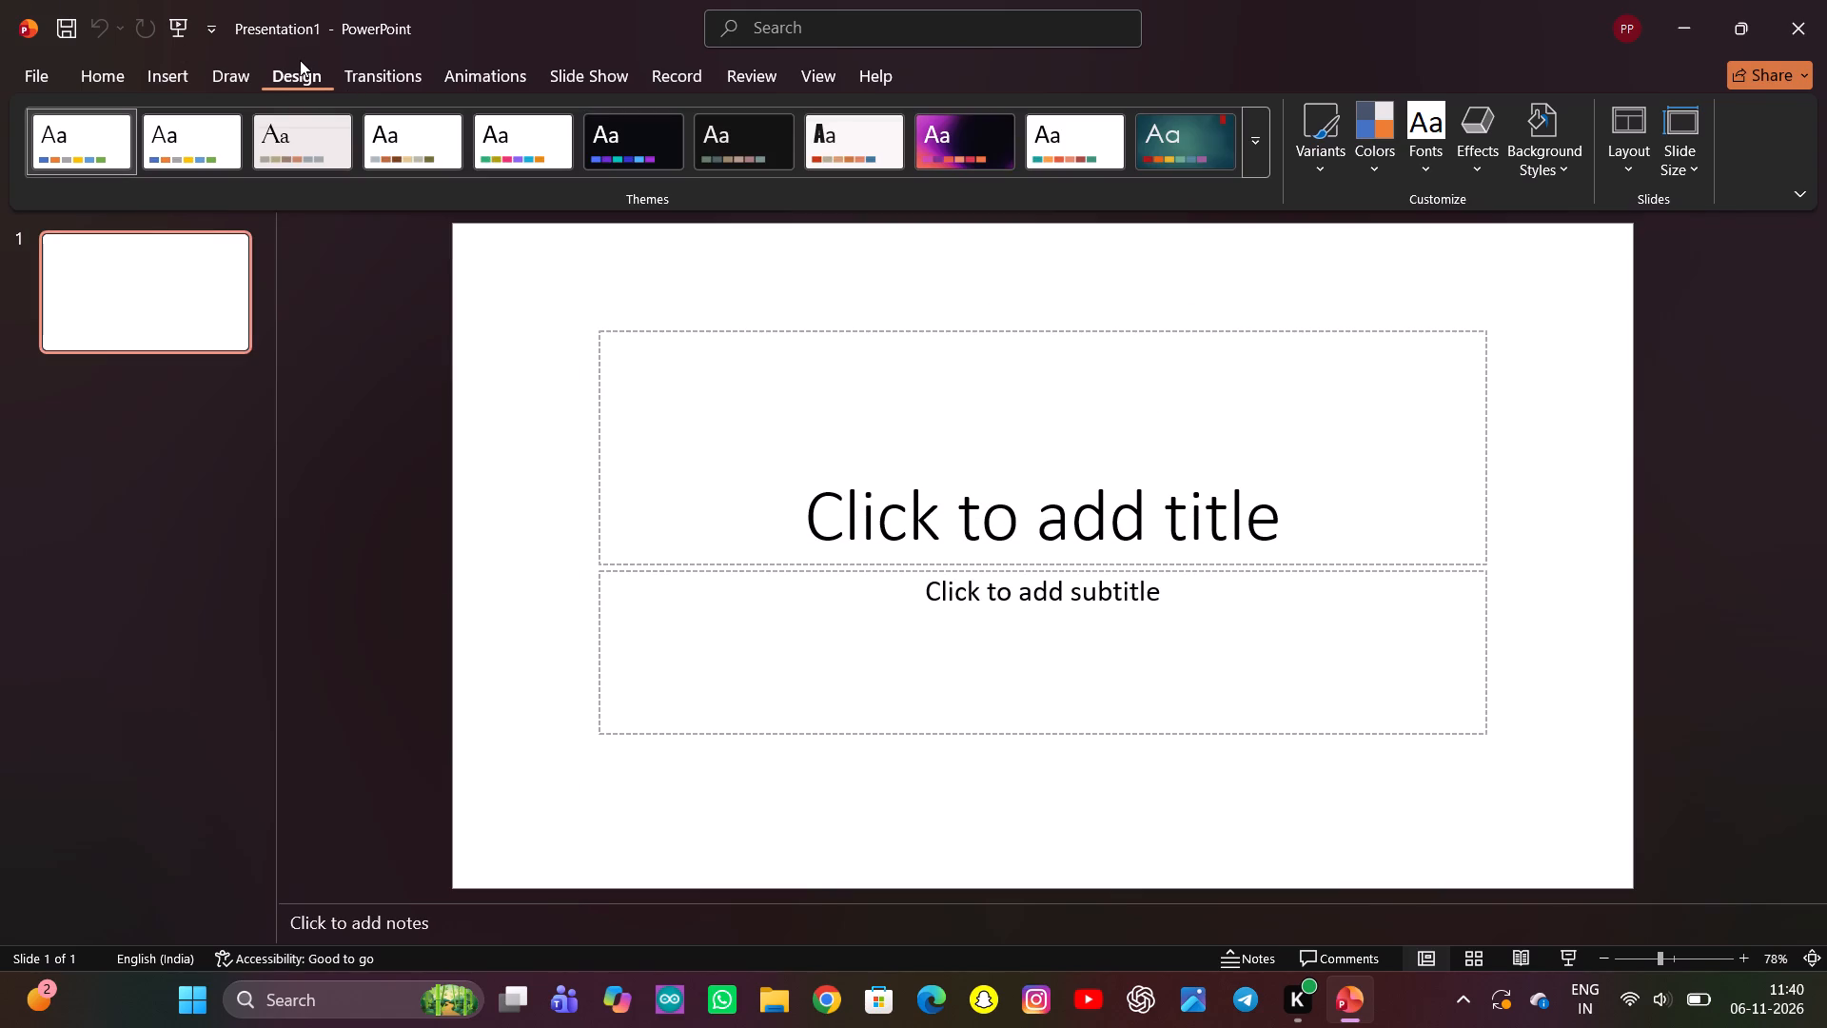
pyautogui.moveTo(1277, 133); pyautogui.dragTo(1263, 138)
pyautogui.click(1263, 138)
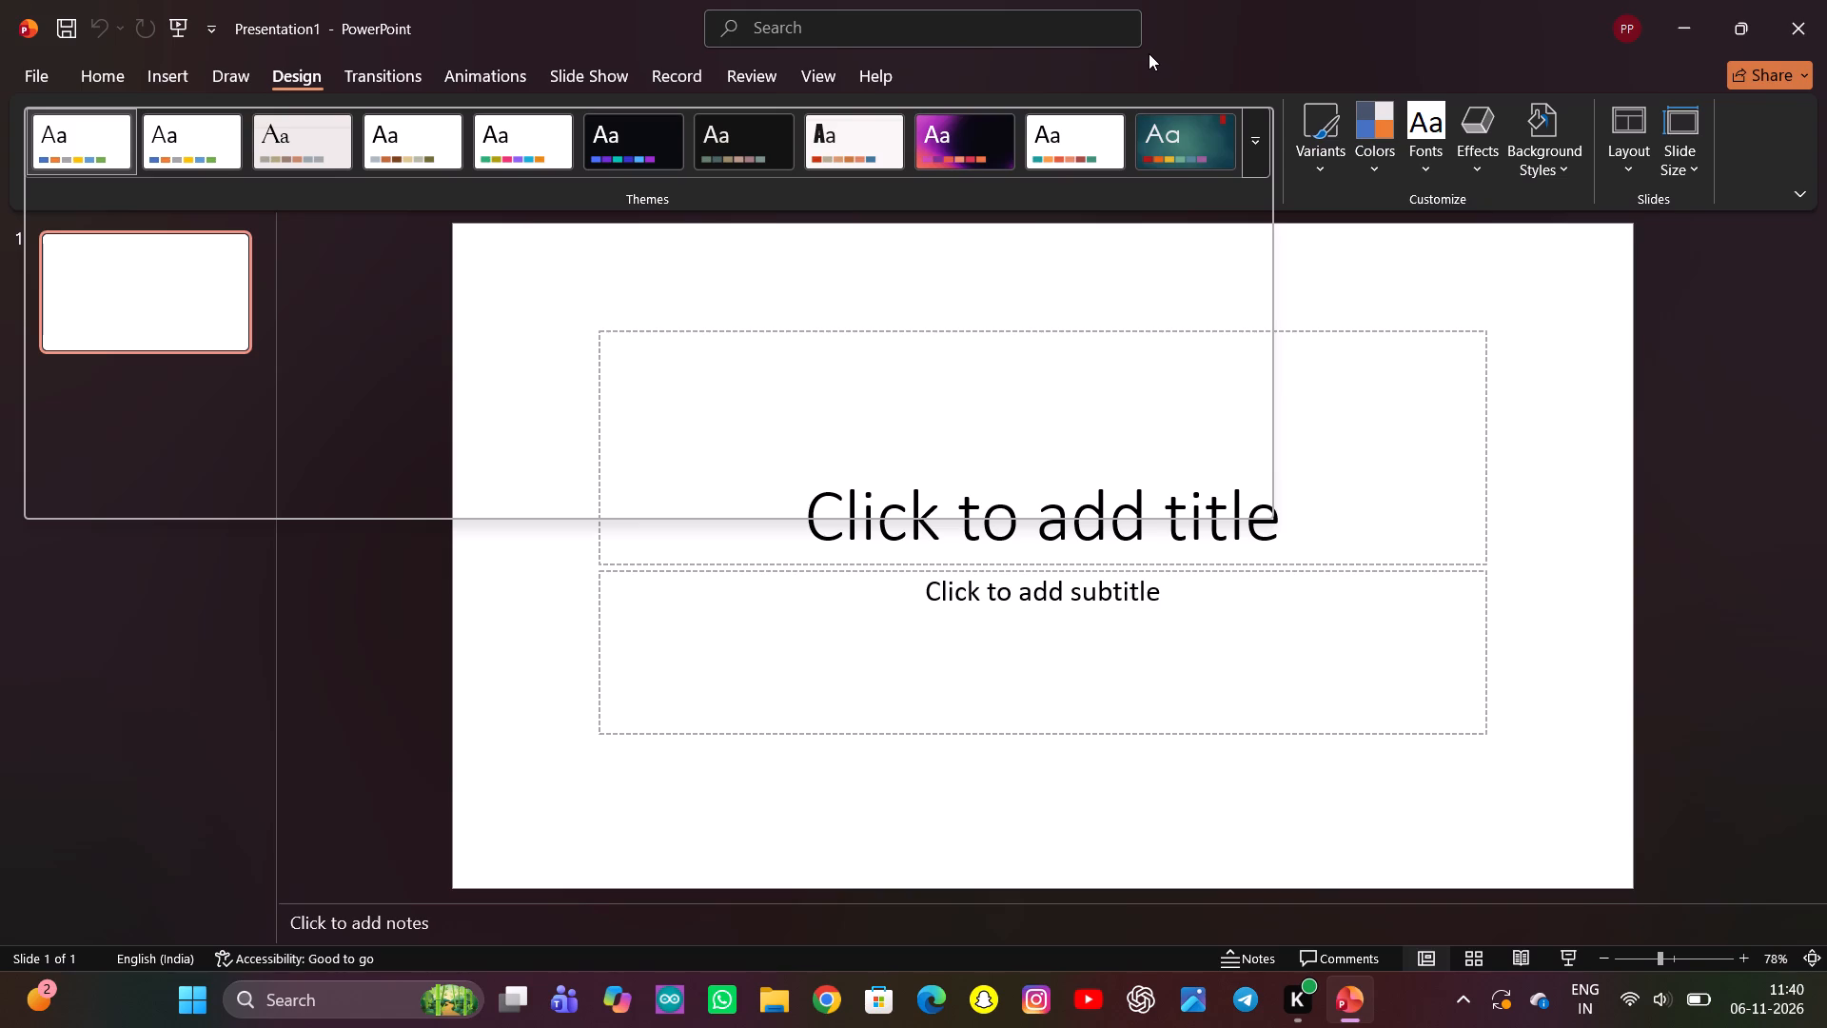
pyautogui.click(1168, 15)
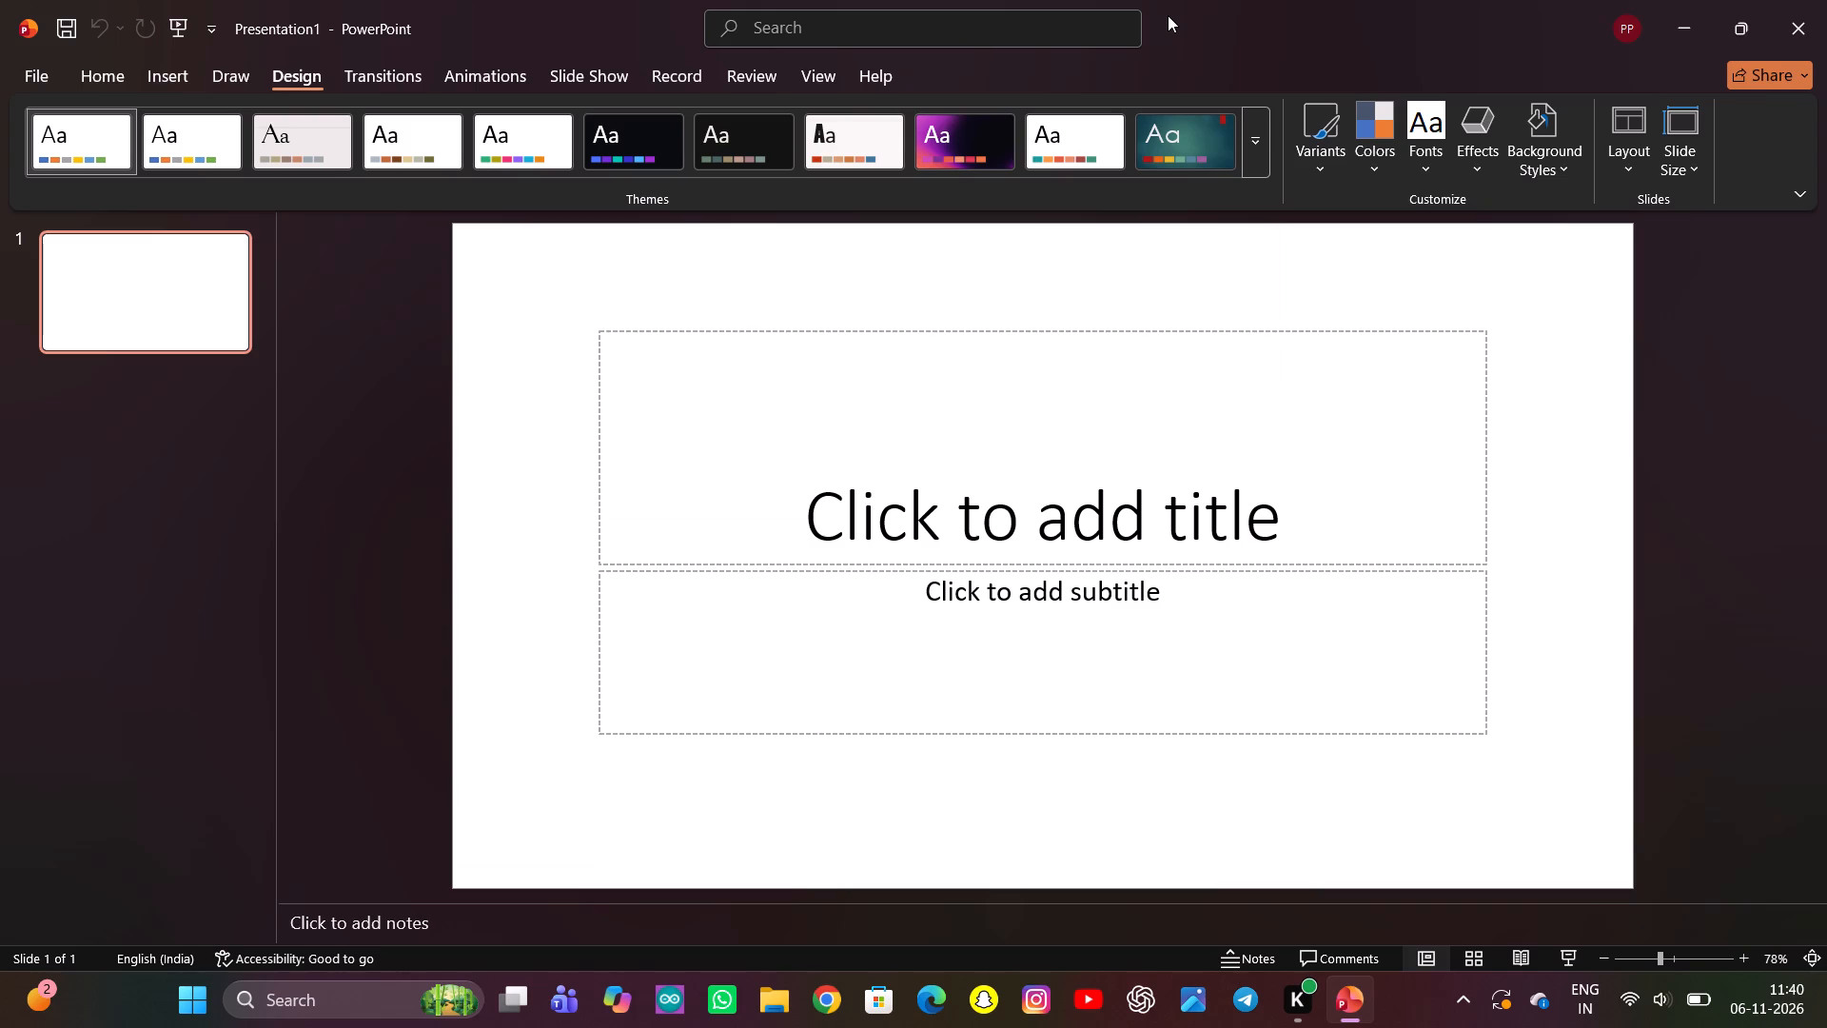
# Apply the dark slate-grey Office theme with white text and muted accent colours to the presentation.
pyautogui.click(1263, 139)
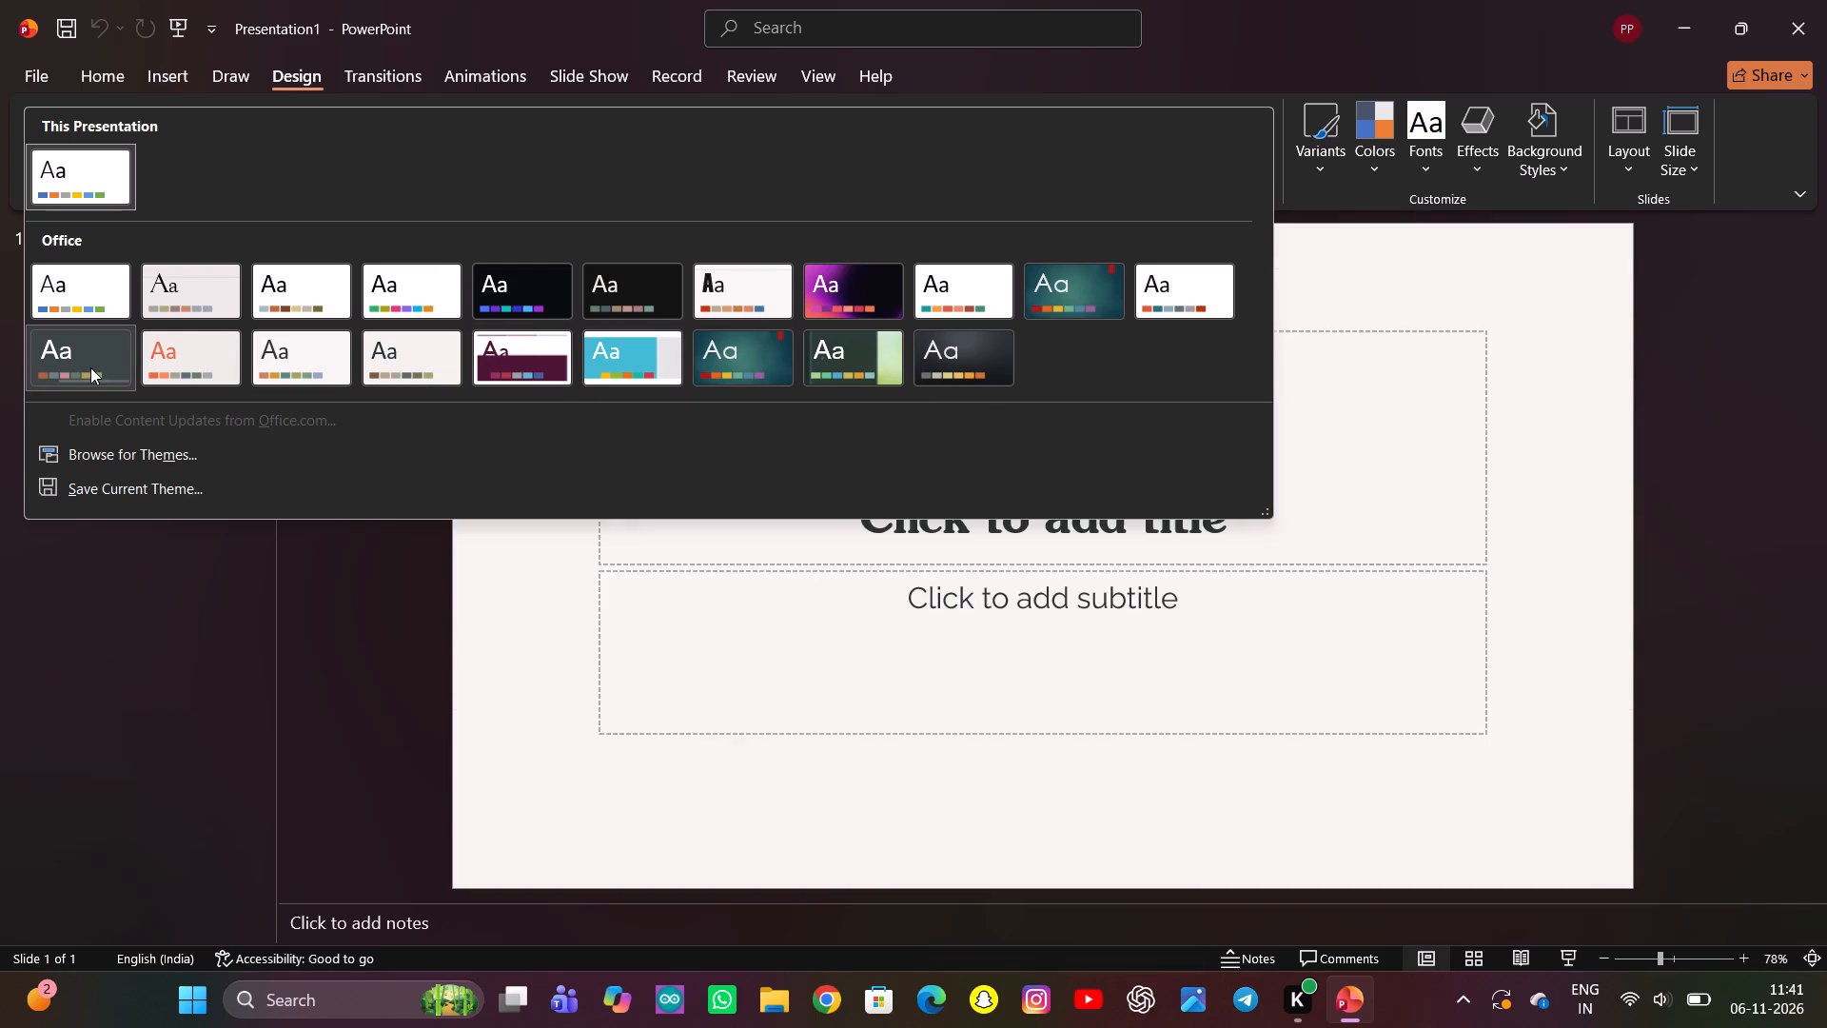
pyautogui.click(90, 366)
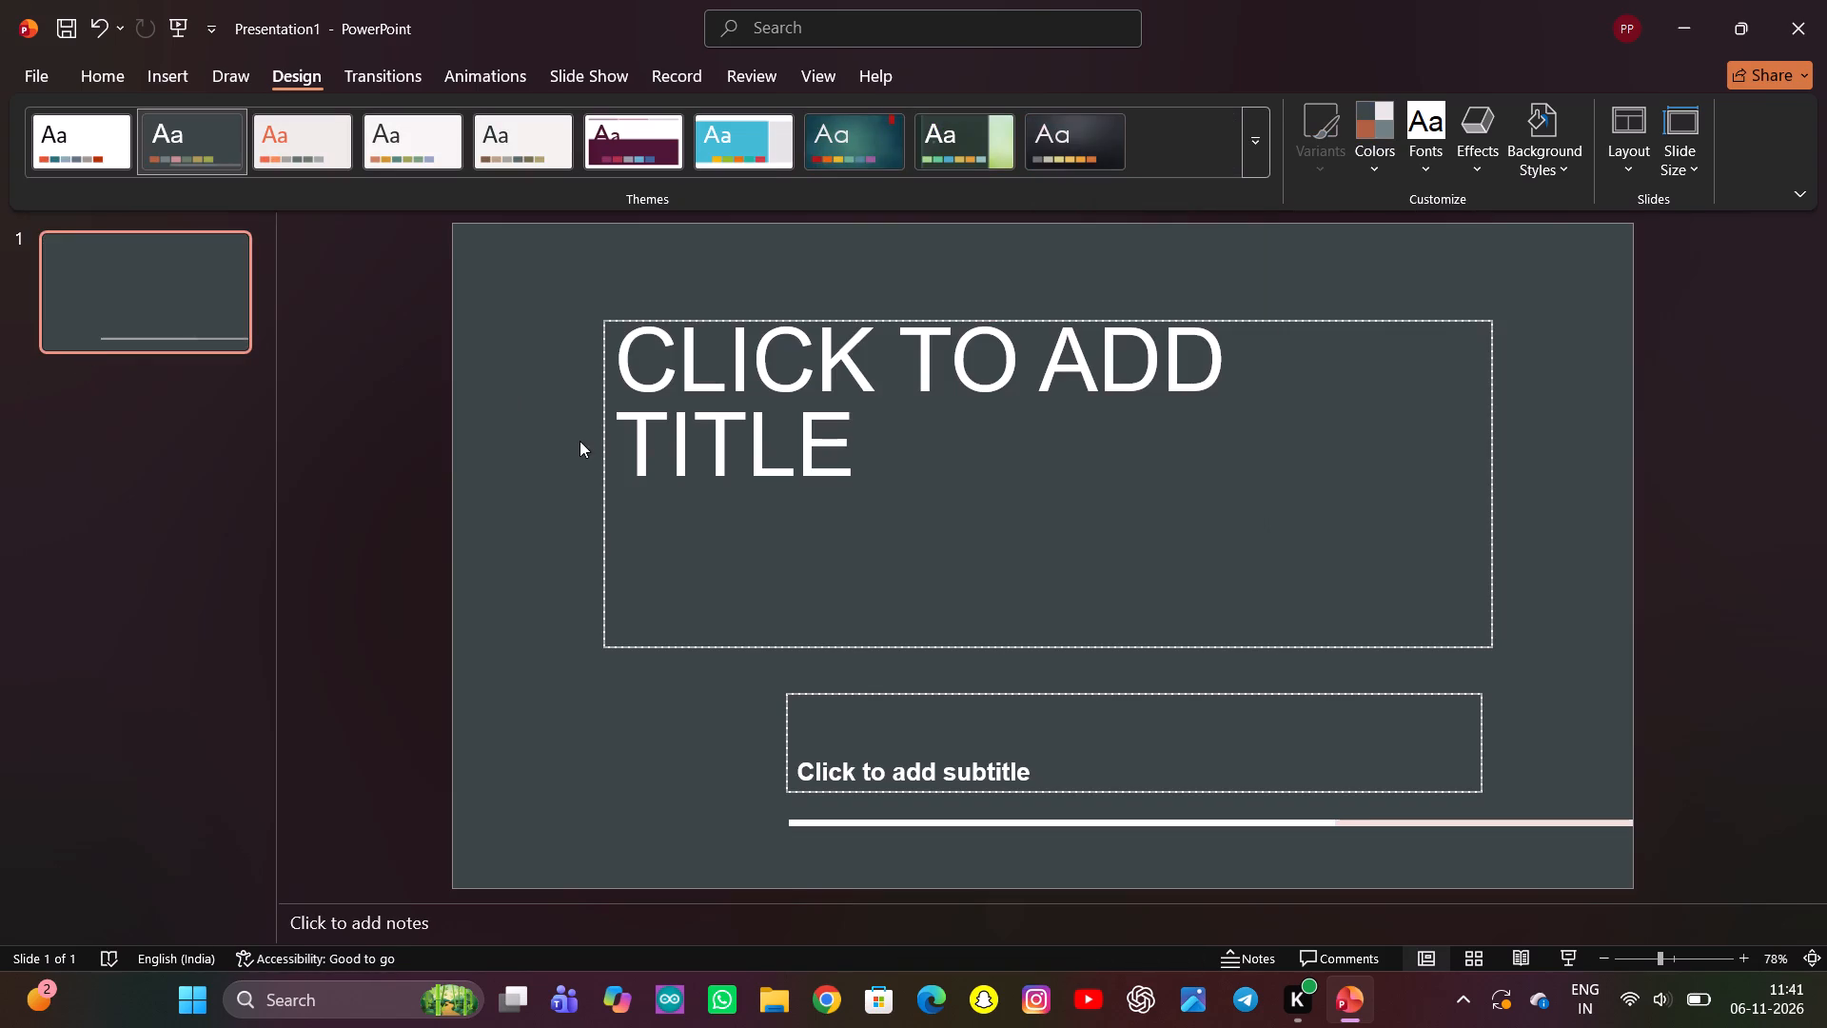
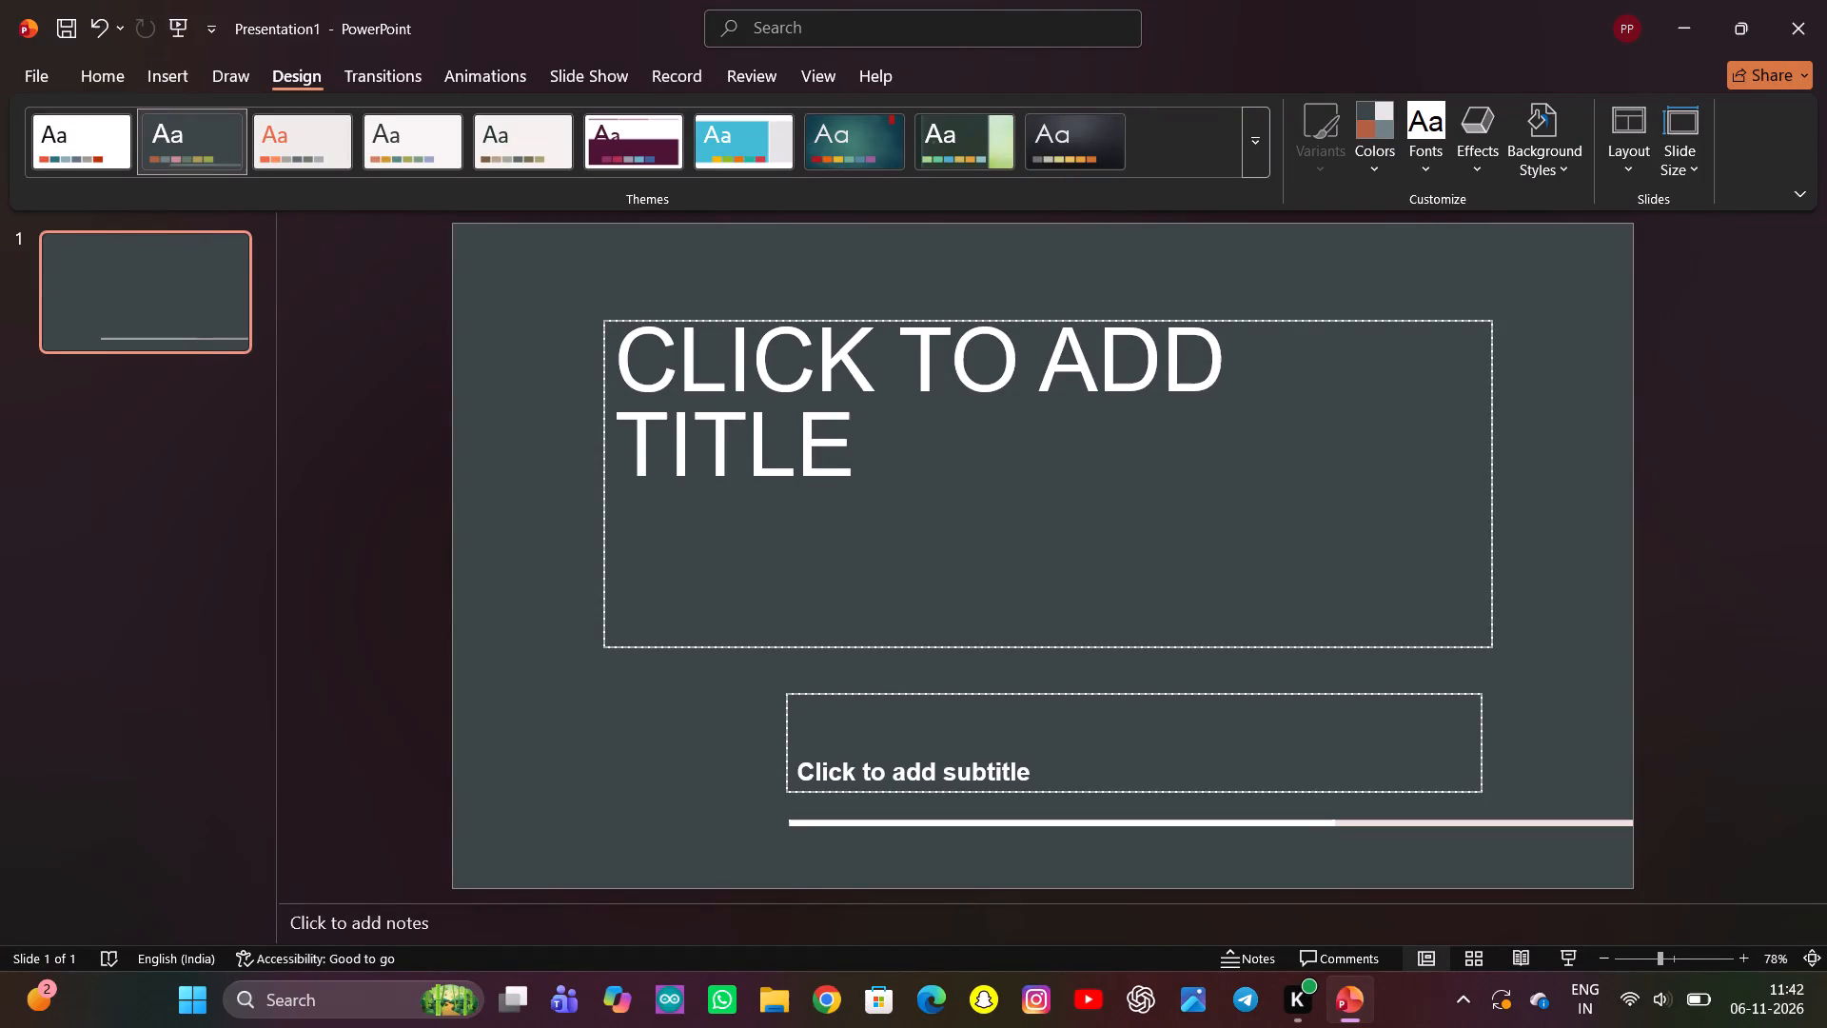
# Enter "Government Polytechnic, Bhojpur" in the slide's title placeholder, in Arial Black at size 28.
pyautogui.click(905, 440)
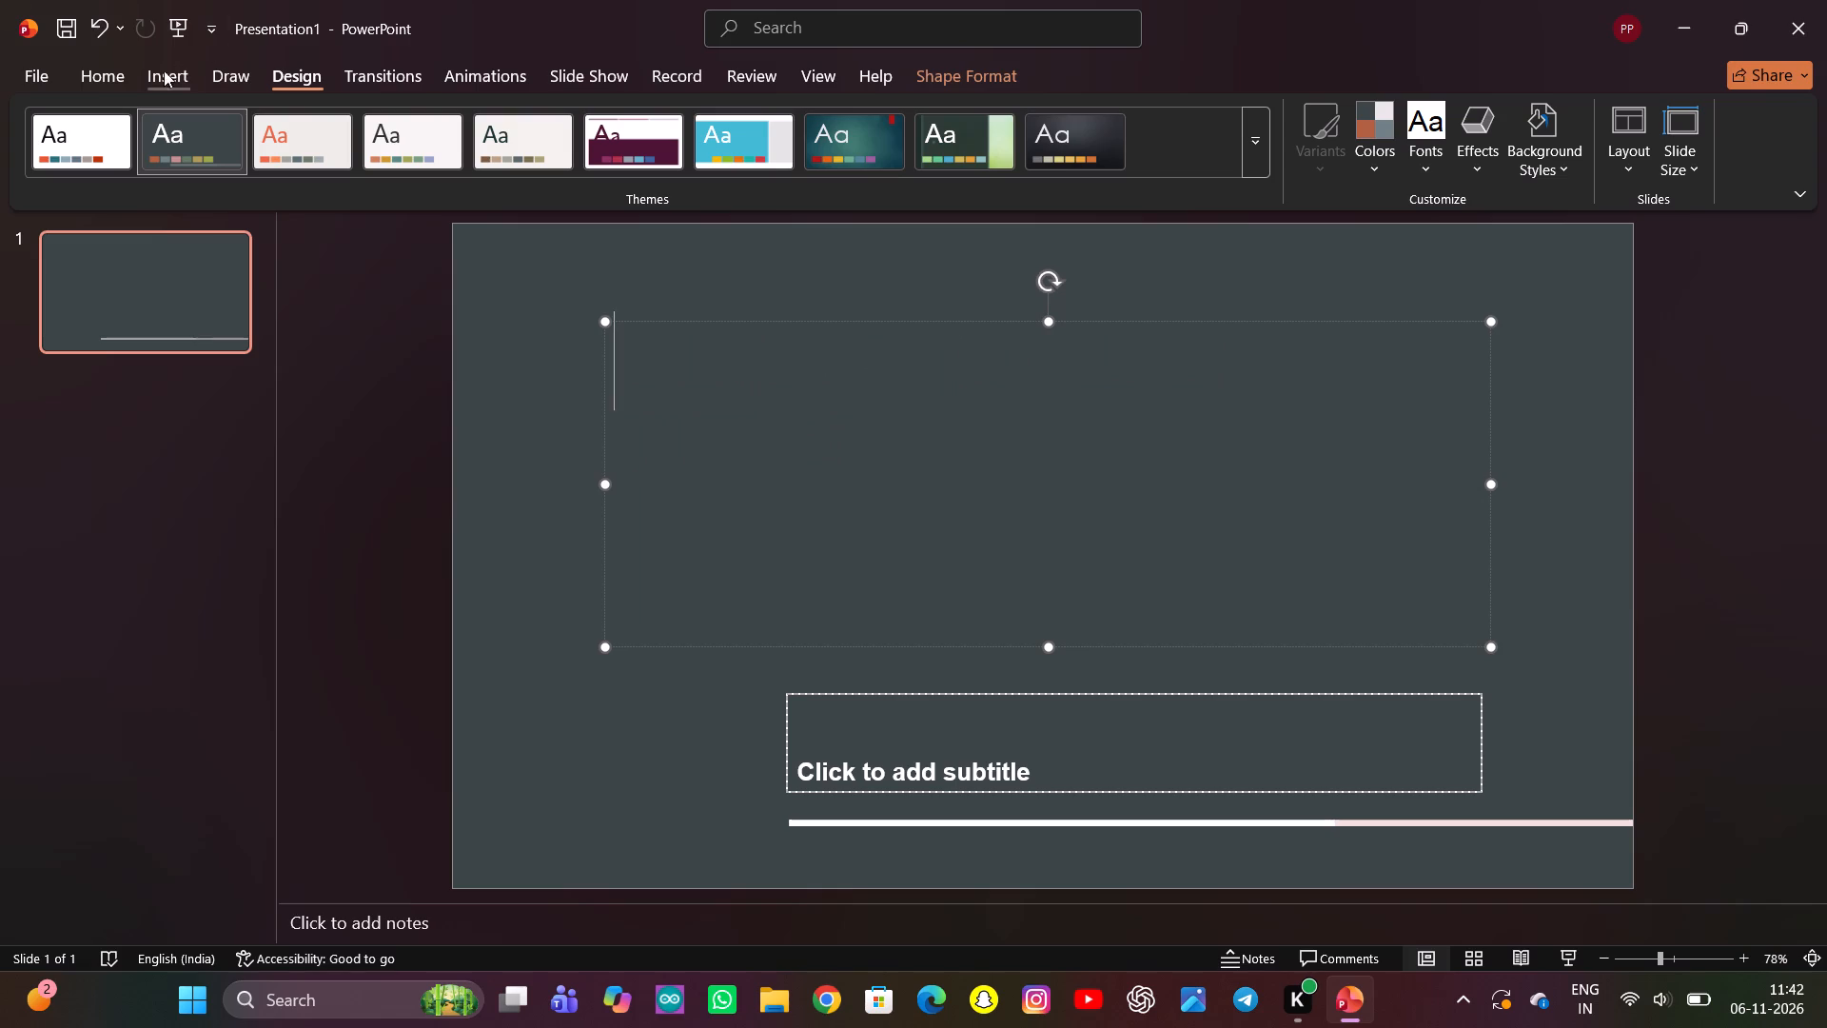
pyautogui.click(110, 82)
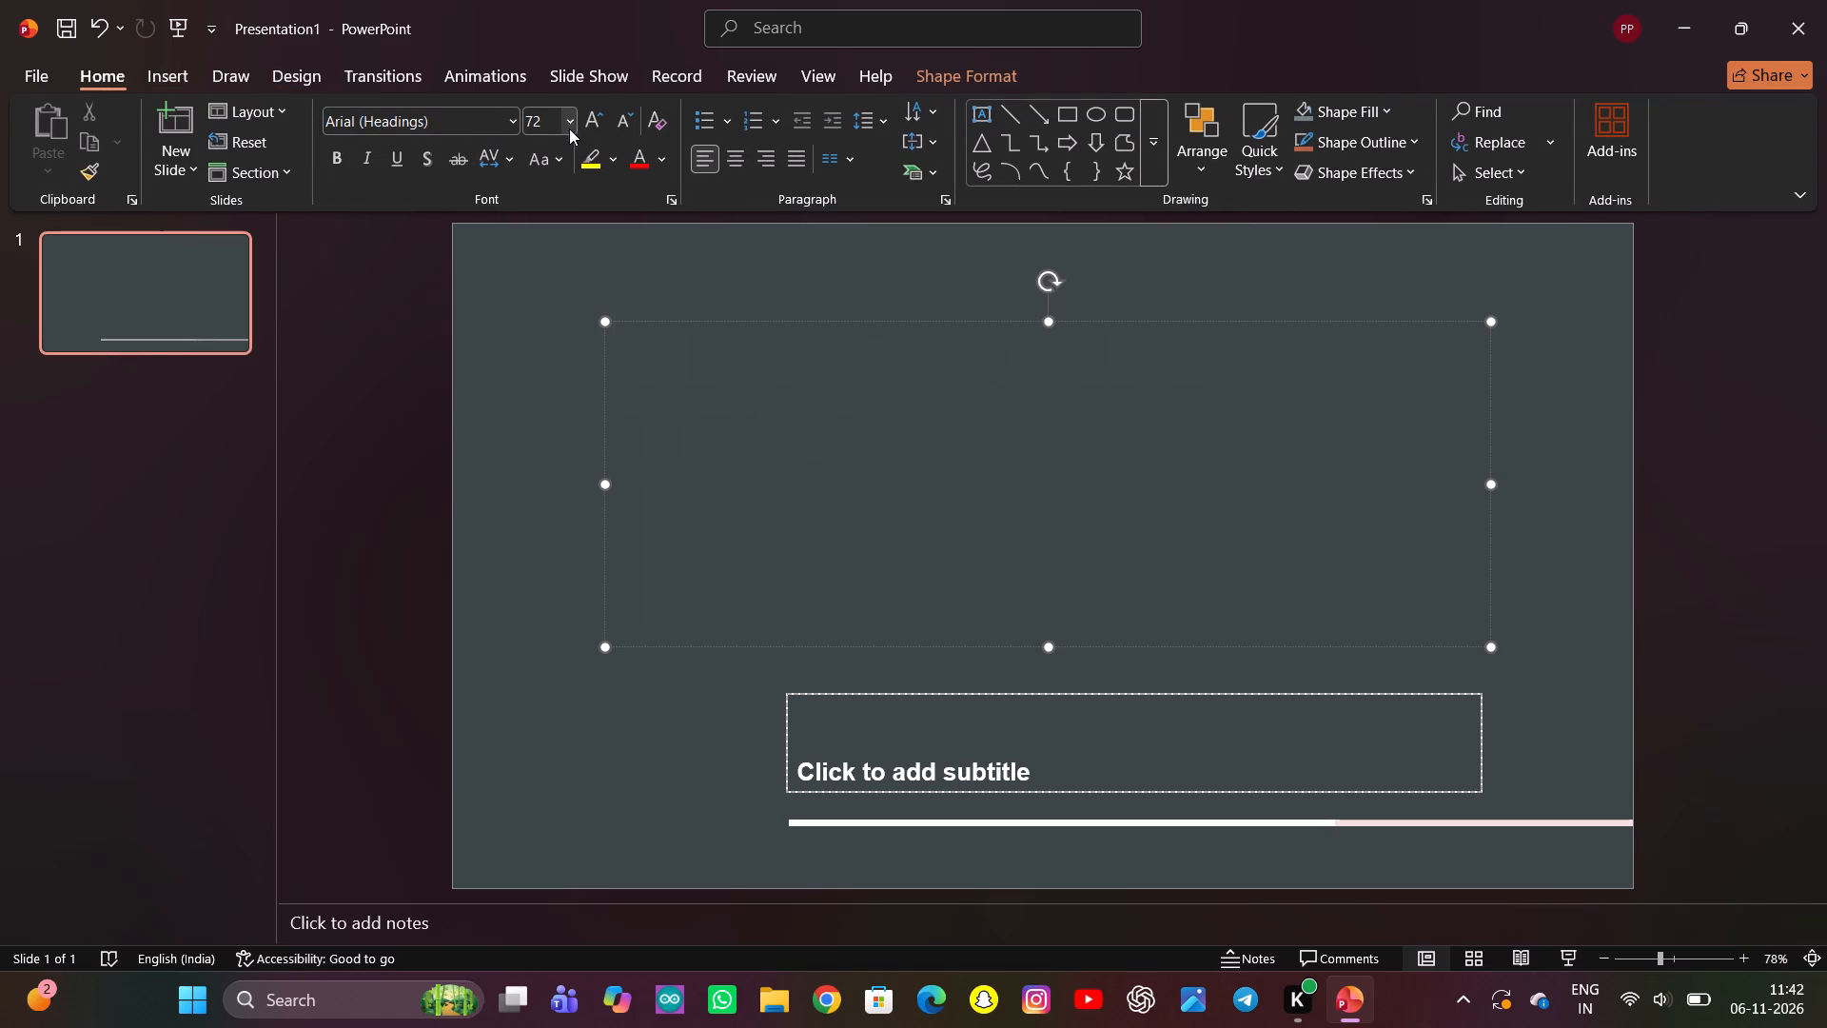
pyautogui.click(571, 125)
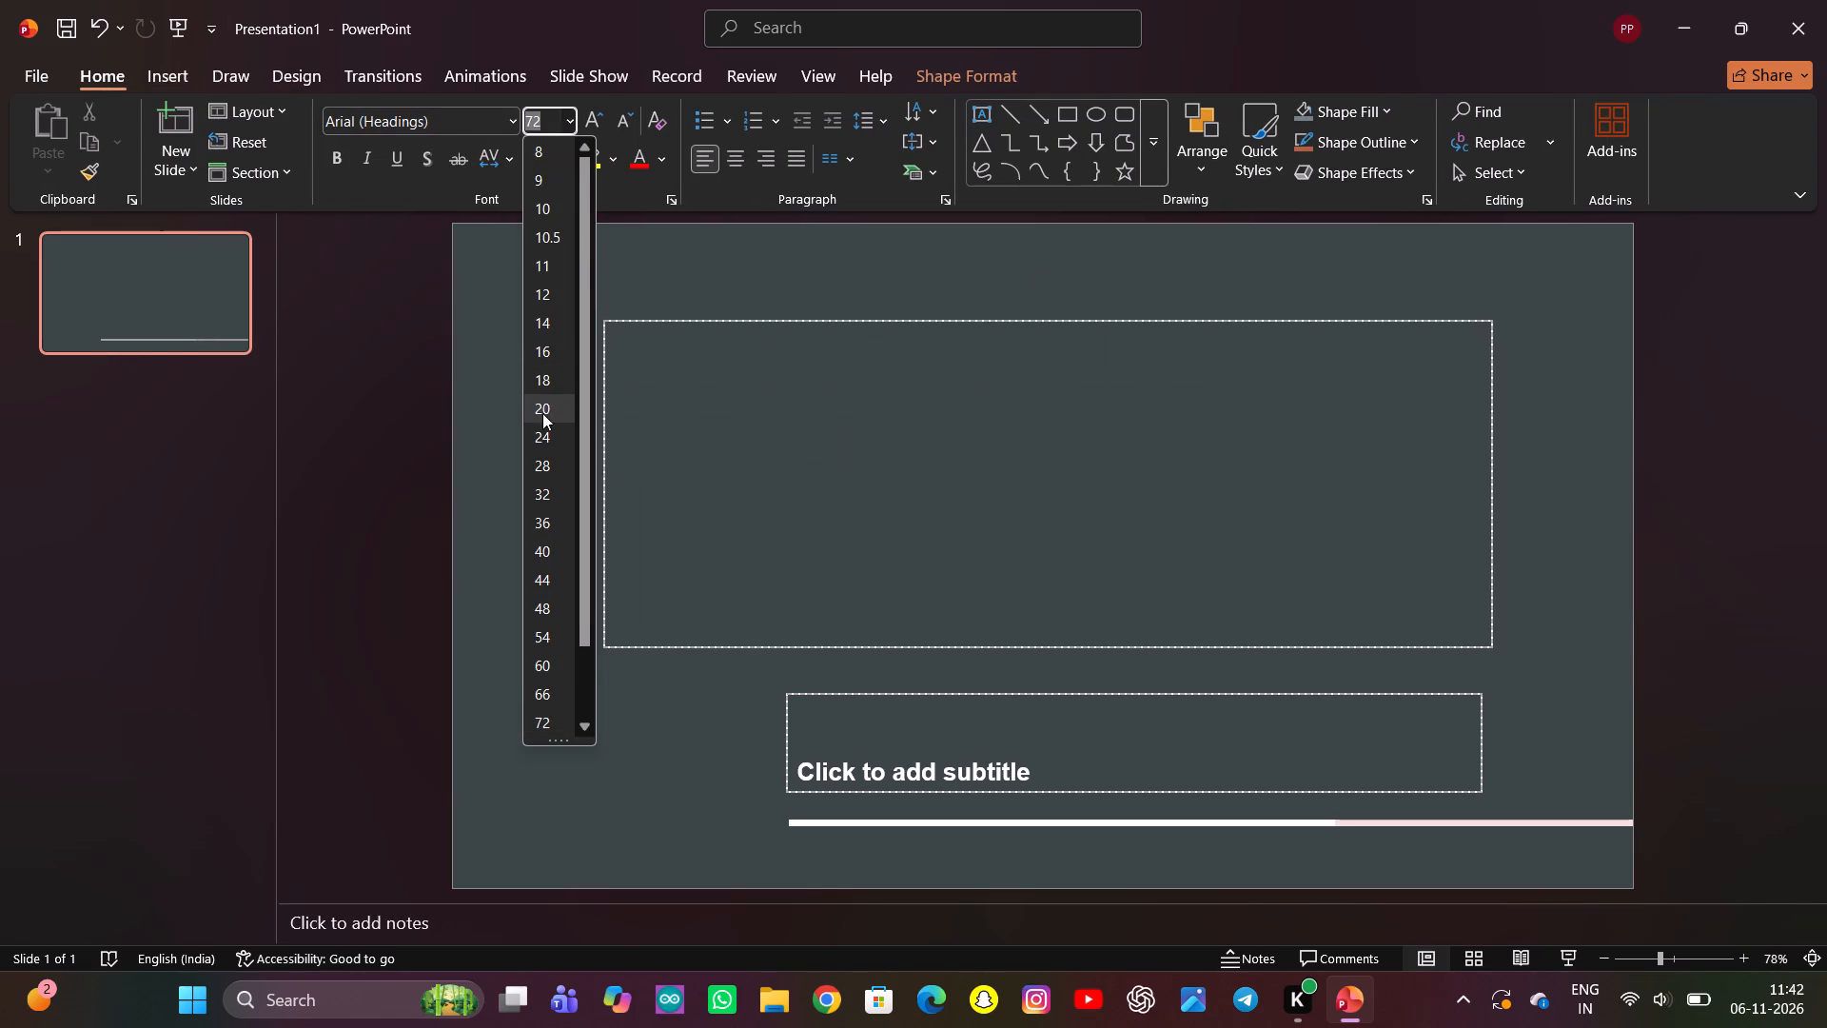
pyautogui.click(546, 462)
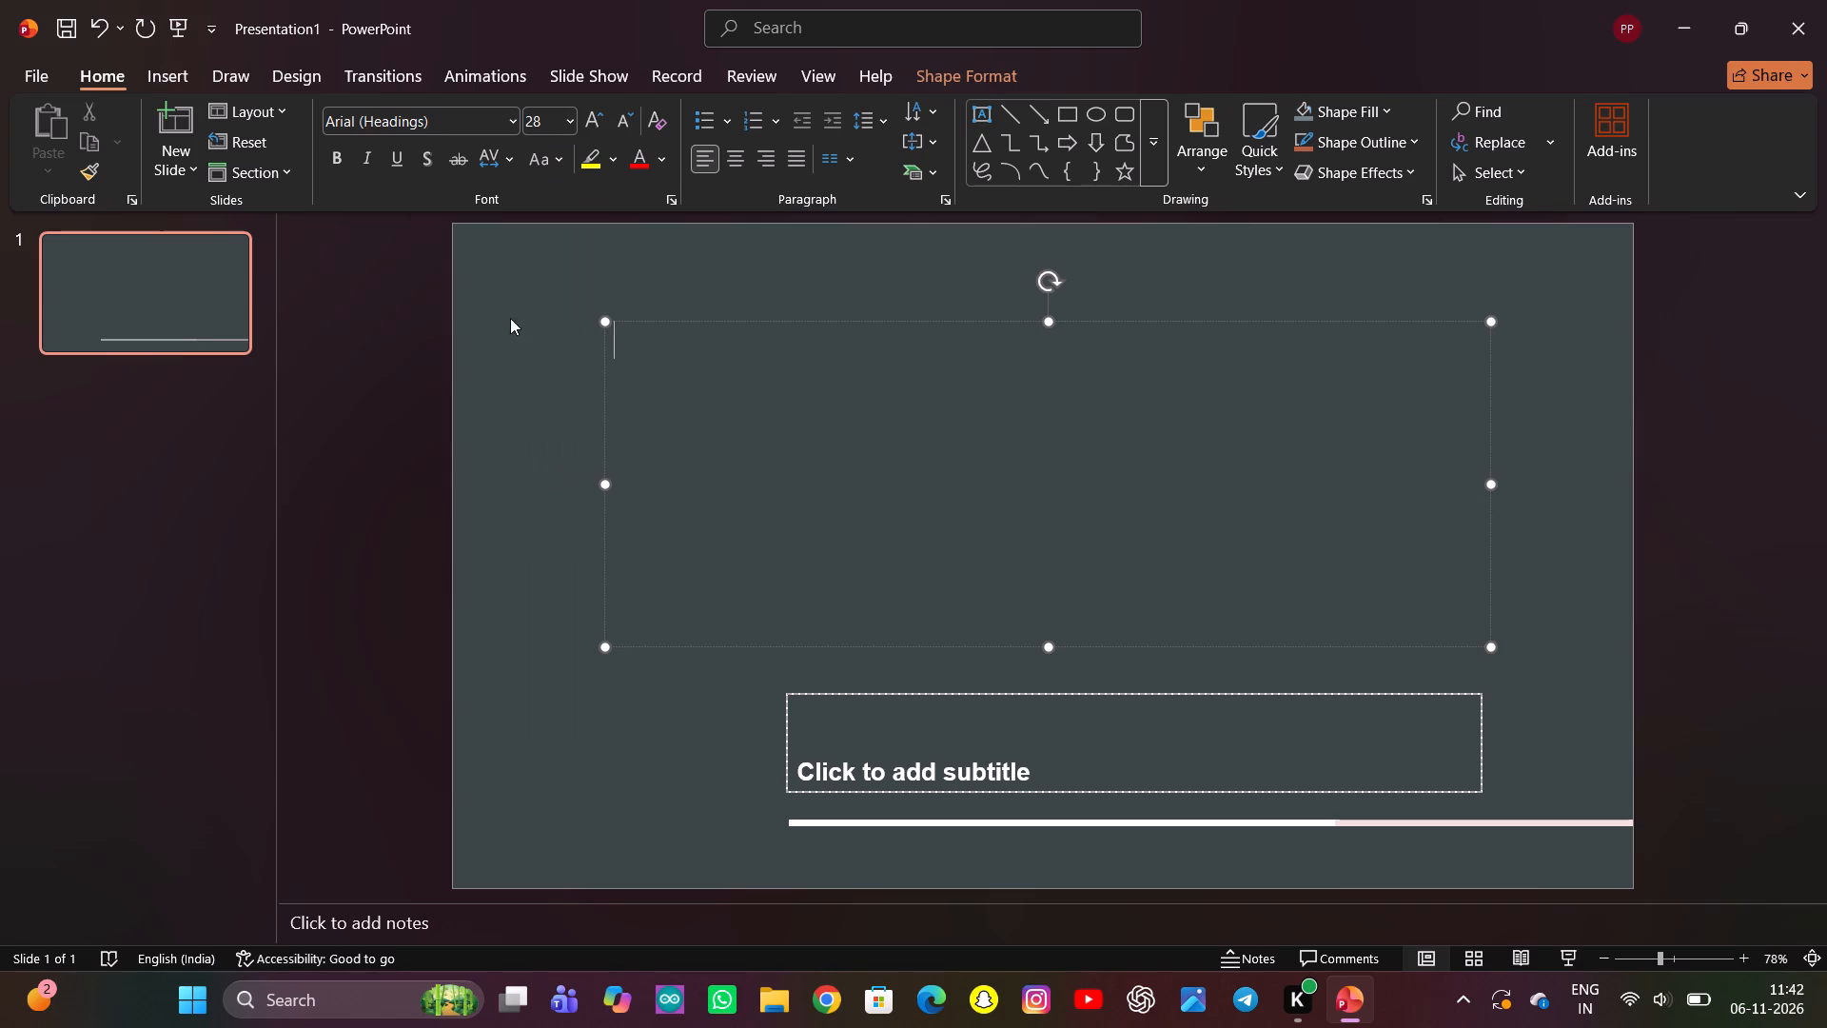
pyautogui.click(511, 120)
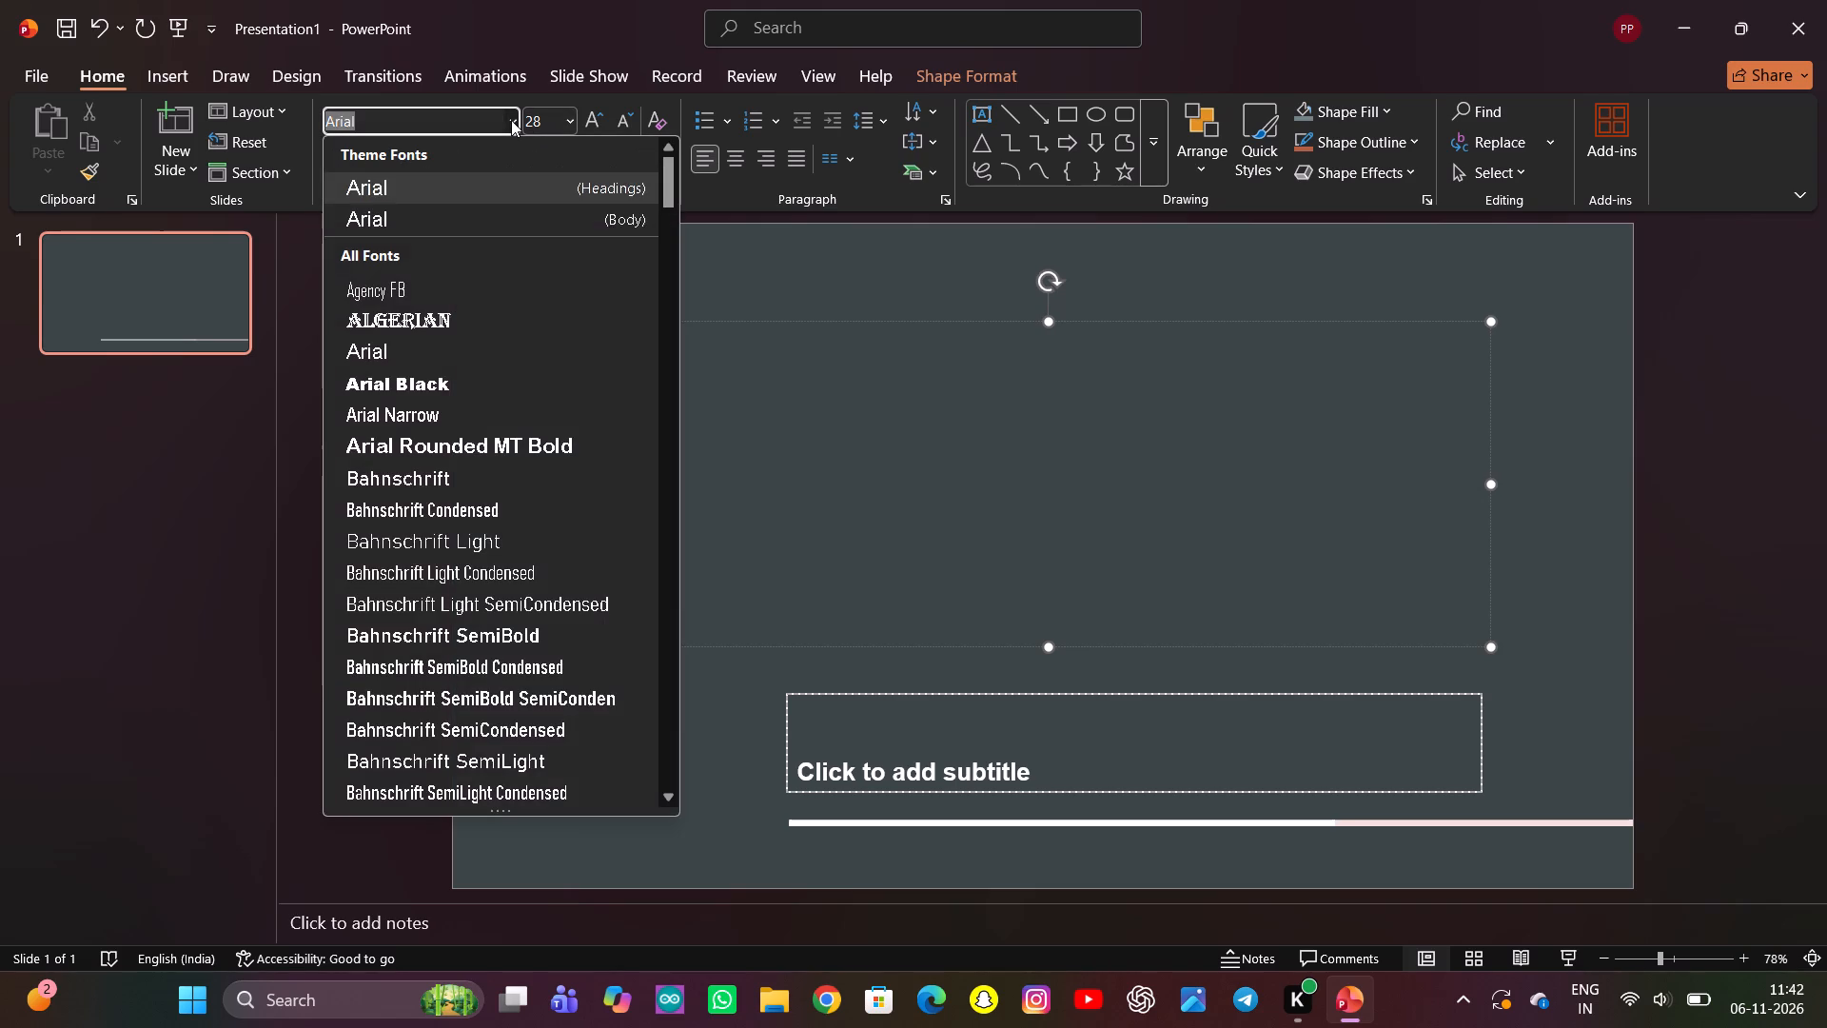
pyautogui.click(418, 385)
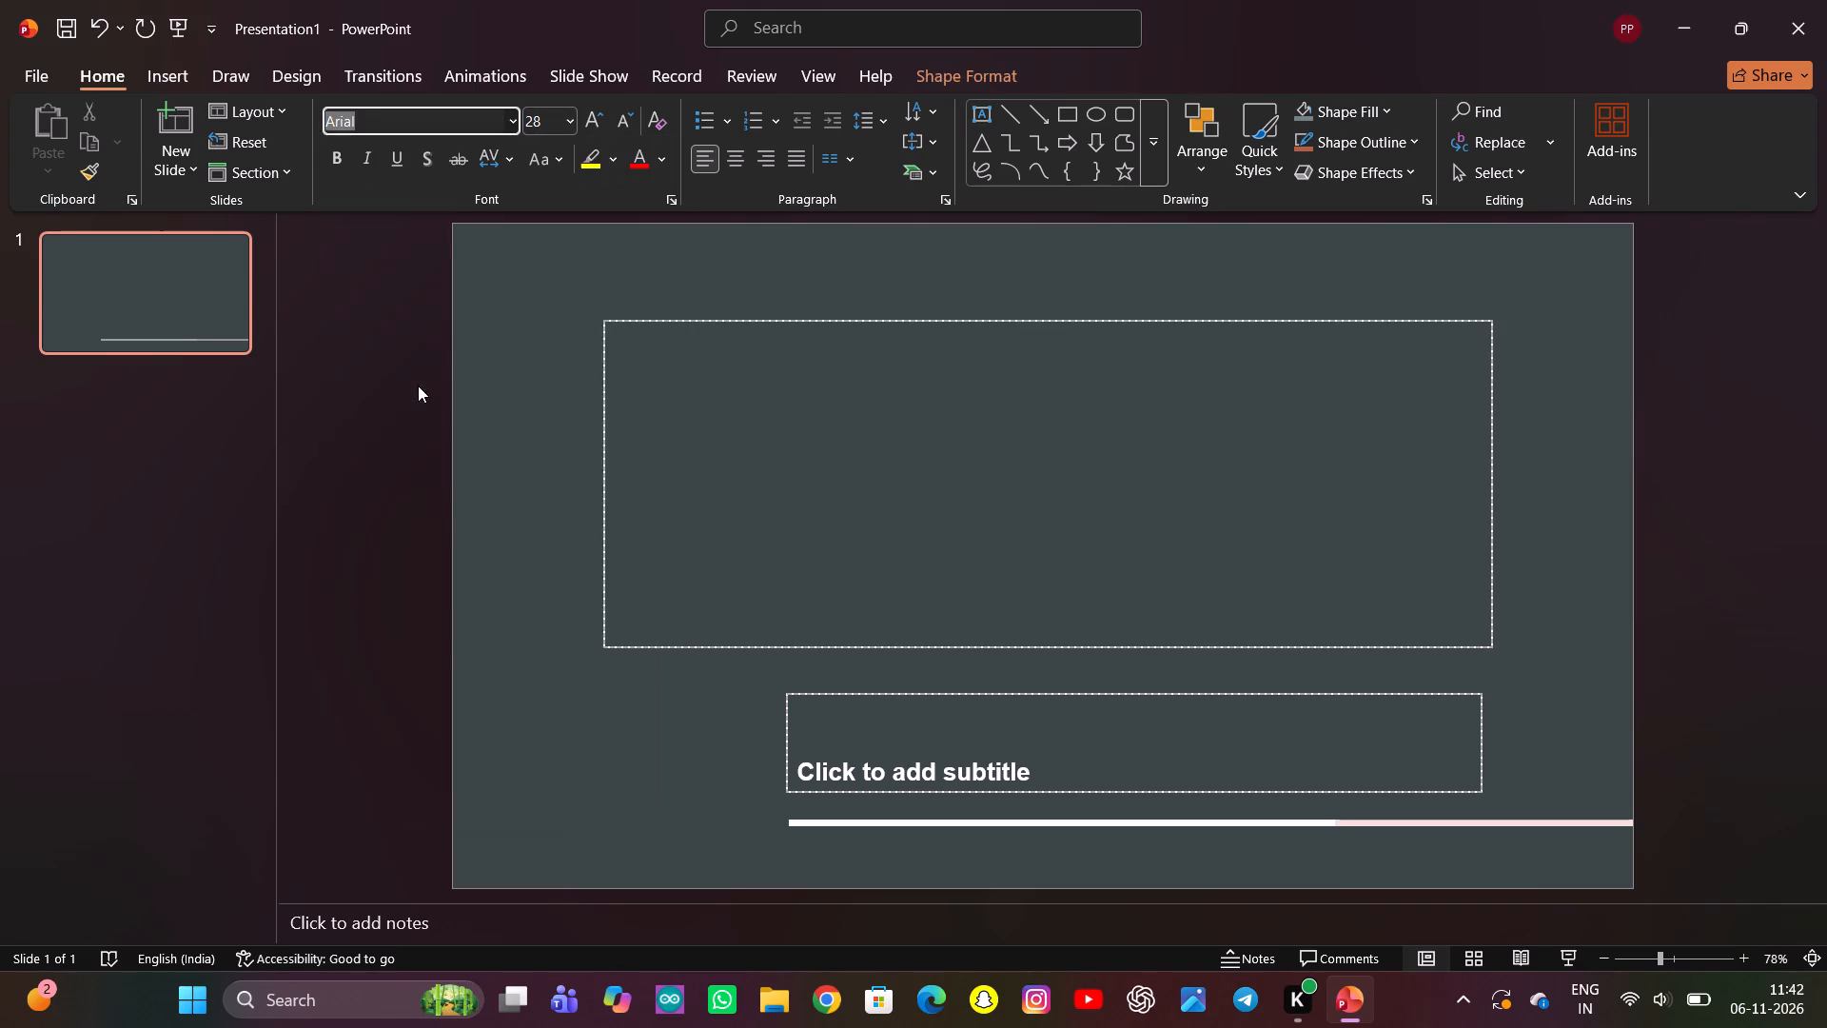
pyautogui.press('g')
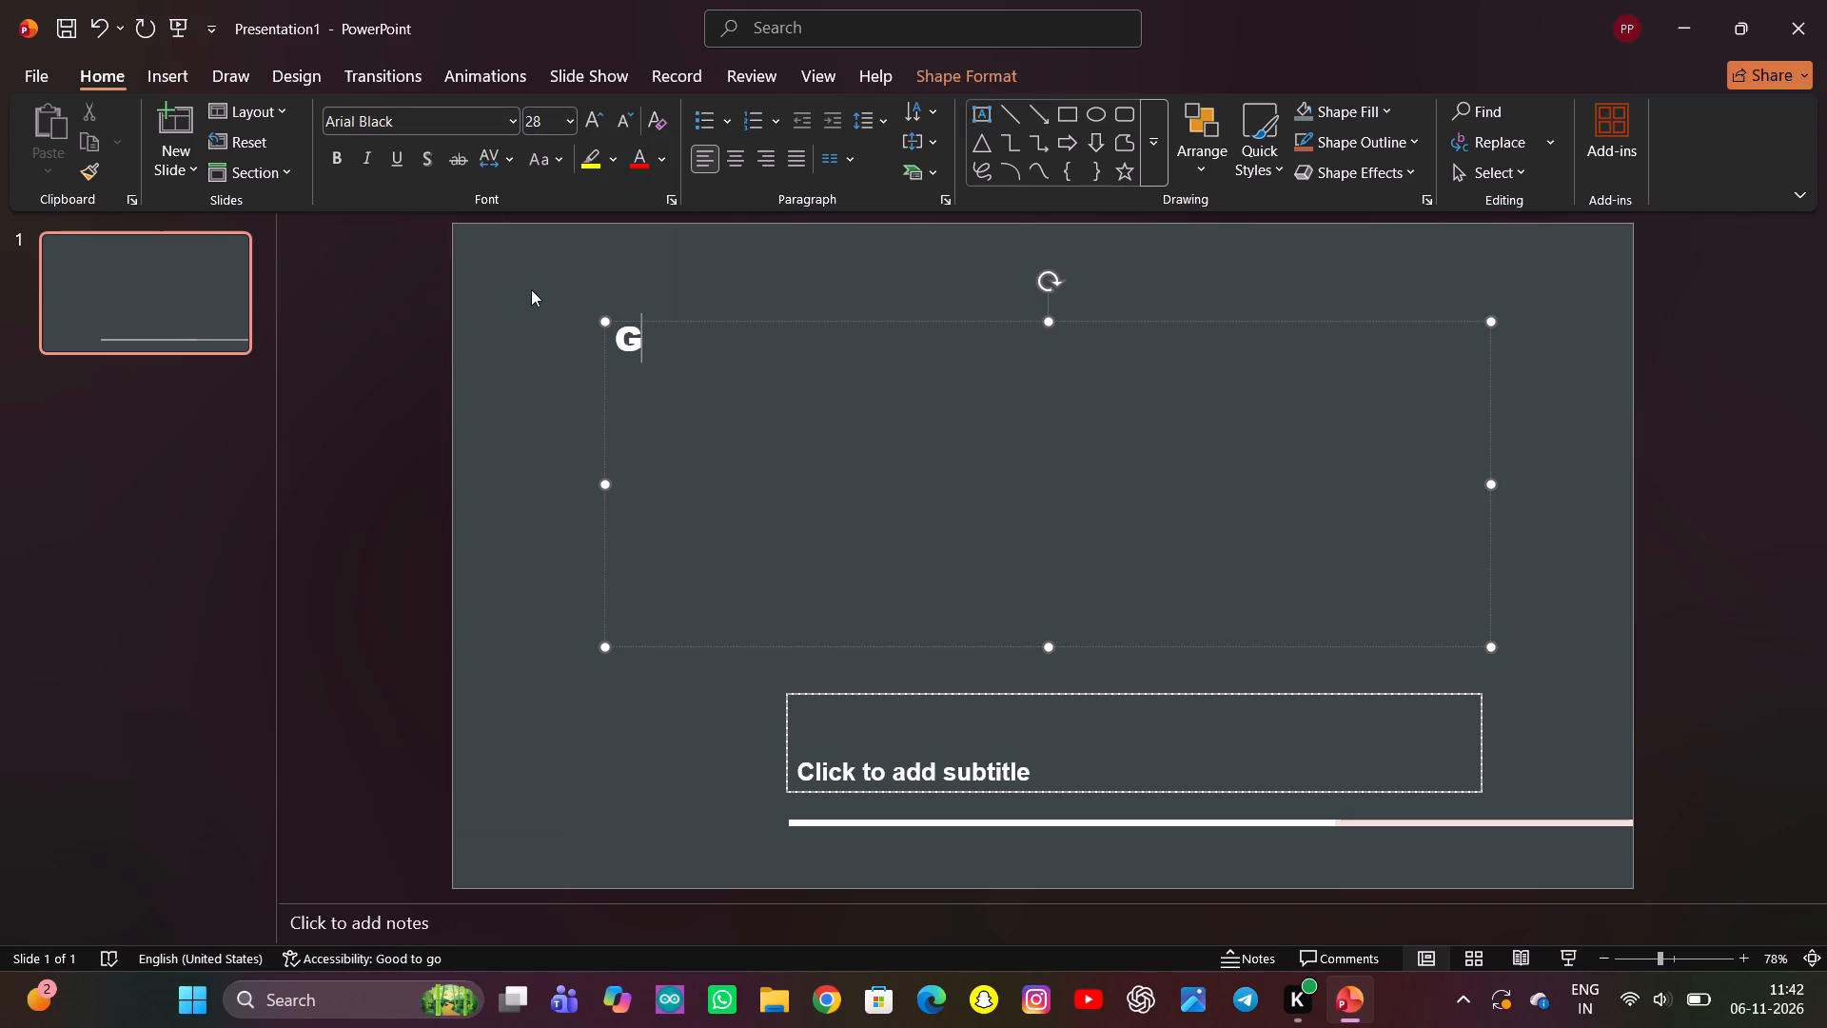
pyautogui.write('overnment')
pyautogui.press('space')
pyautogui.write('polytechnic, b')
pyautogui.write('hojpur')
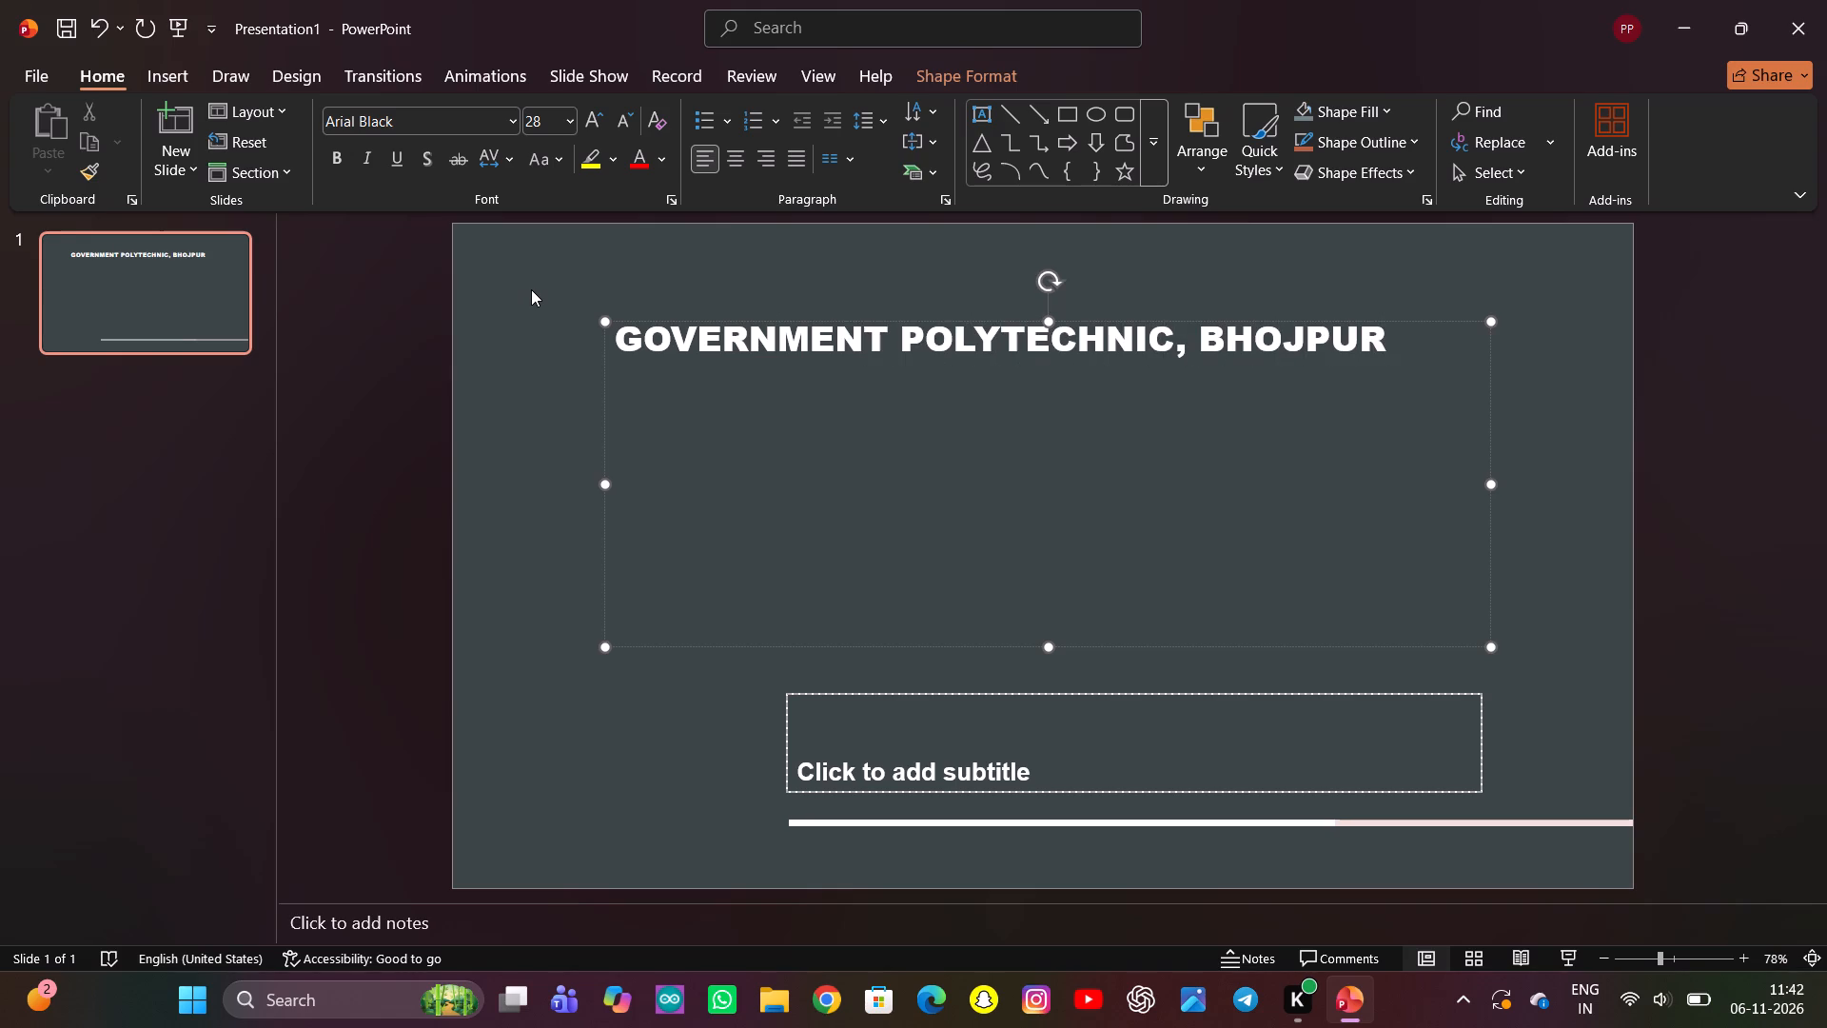
# Below the title line, leave a gap and add "Presented by-" with the presenter's name in Arial (Body), size 18.
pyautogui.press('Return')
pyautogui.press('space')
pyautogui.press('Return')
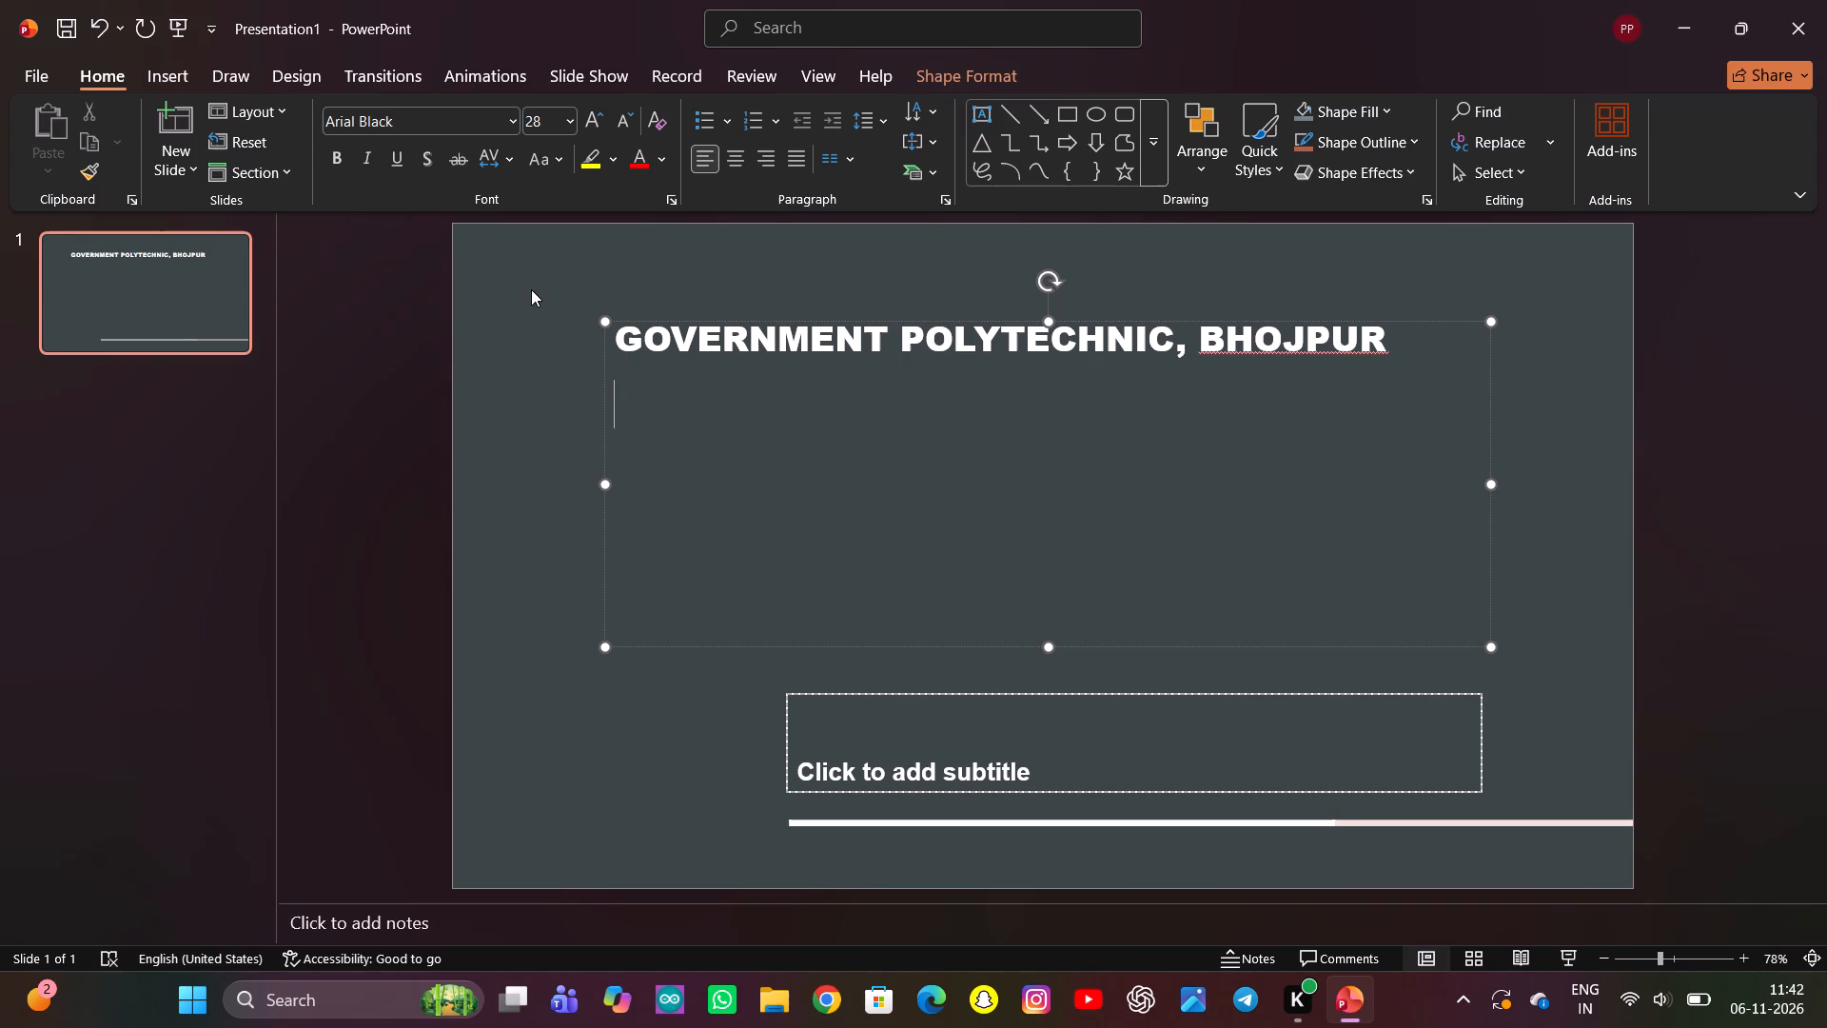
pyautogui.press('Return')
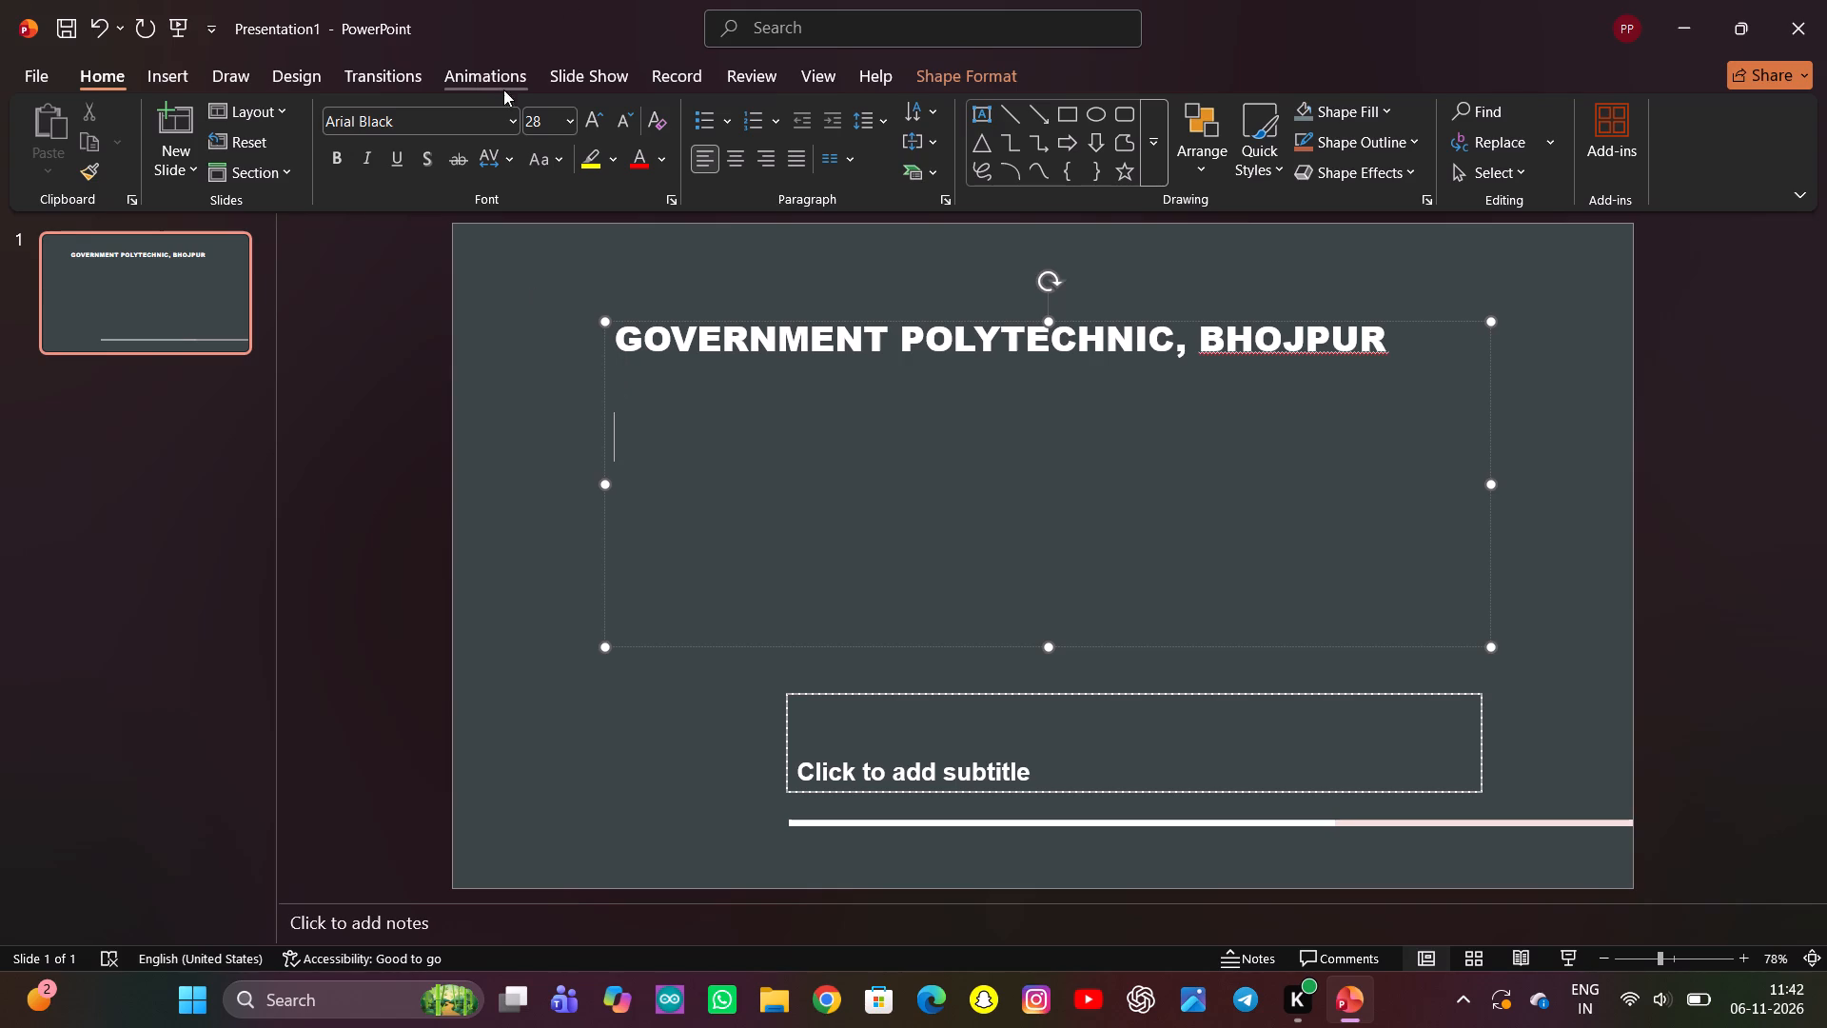
pyautogui.click(511, 109)
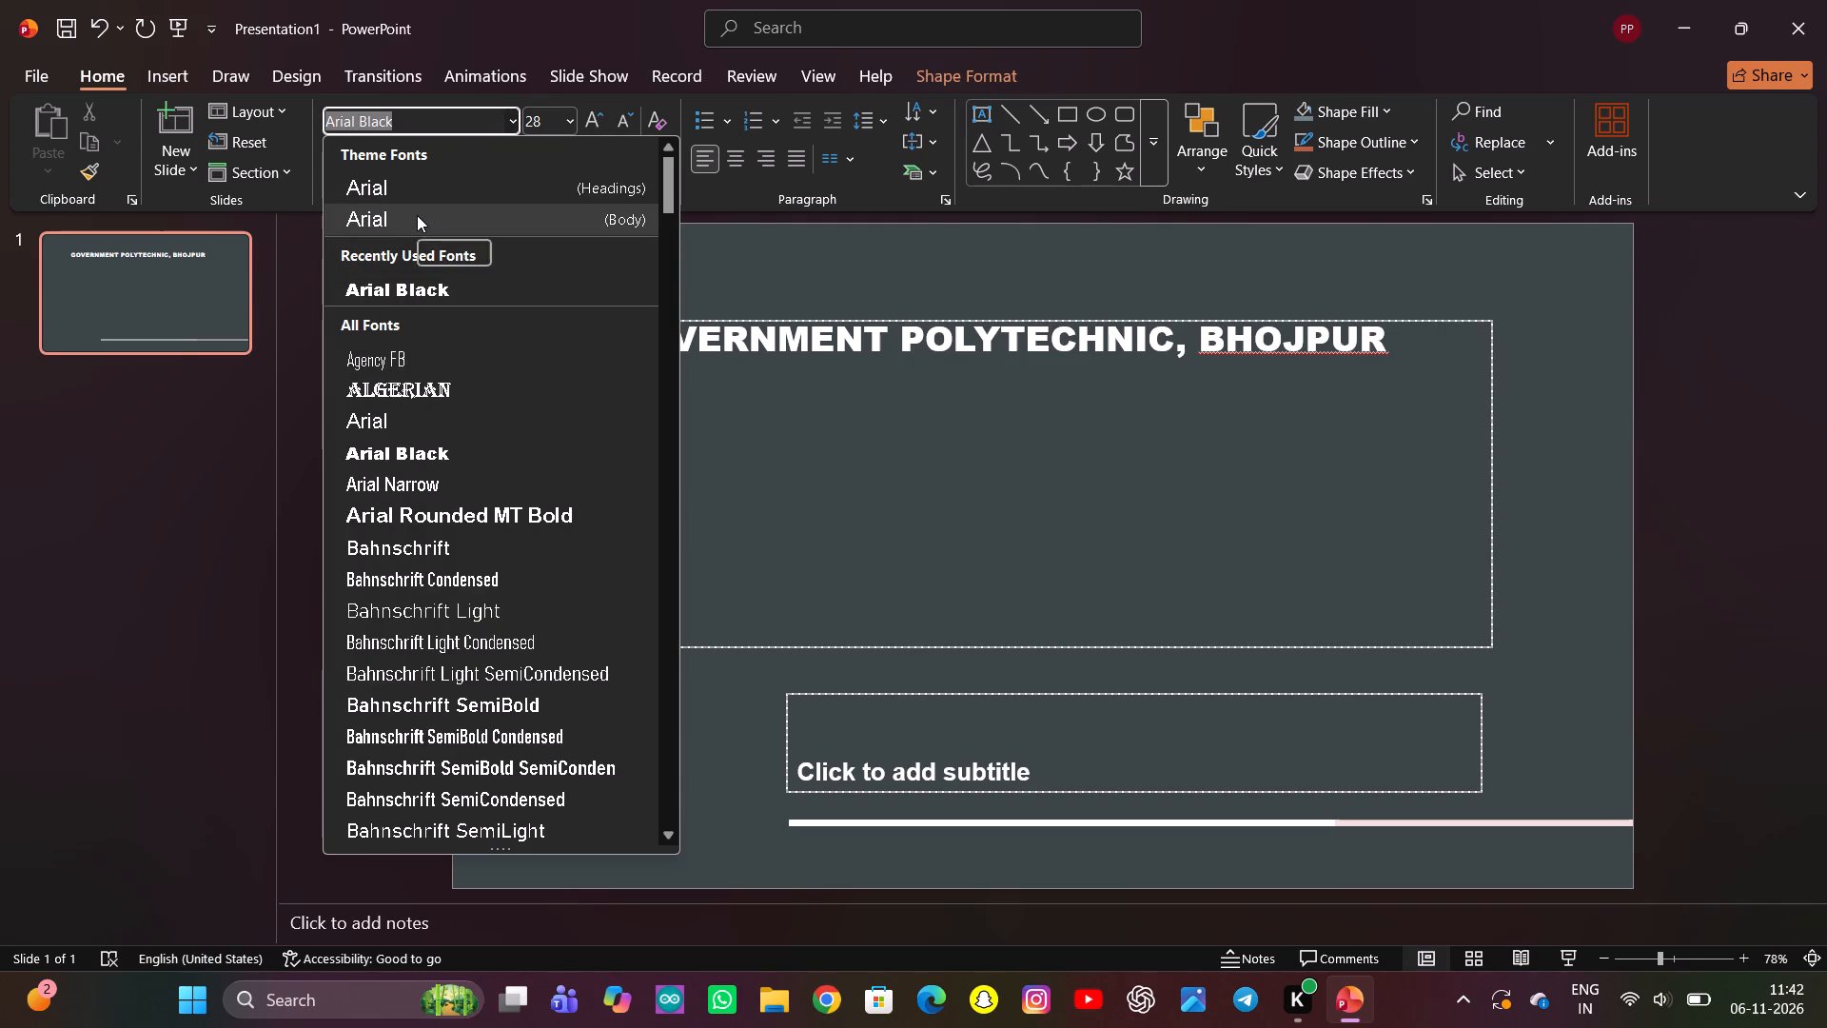
pyautogui.click(417, 215)
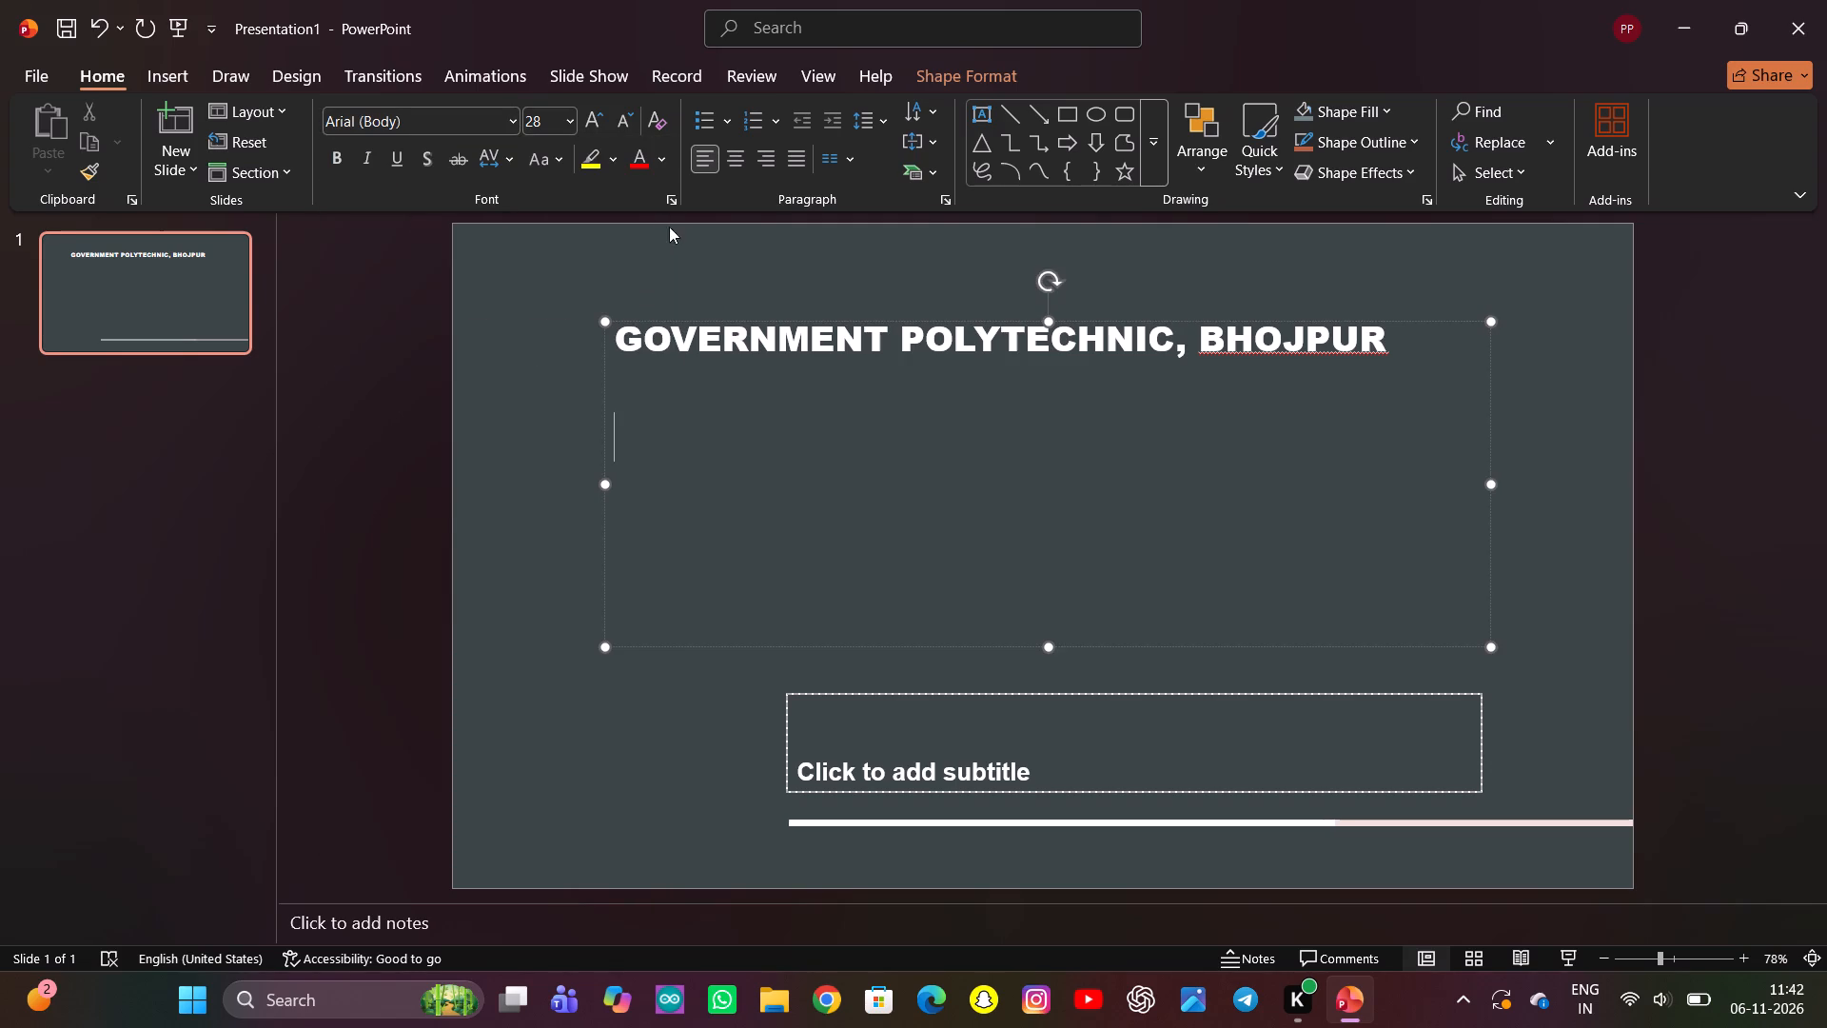
pyautogui.click(565, 112)
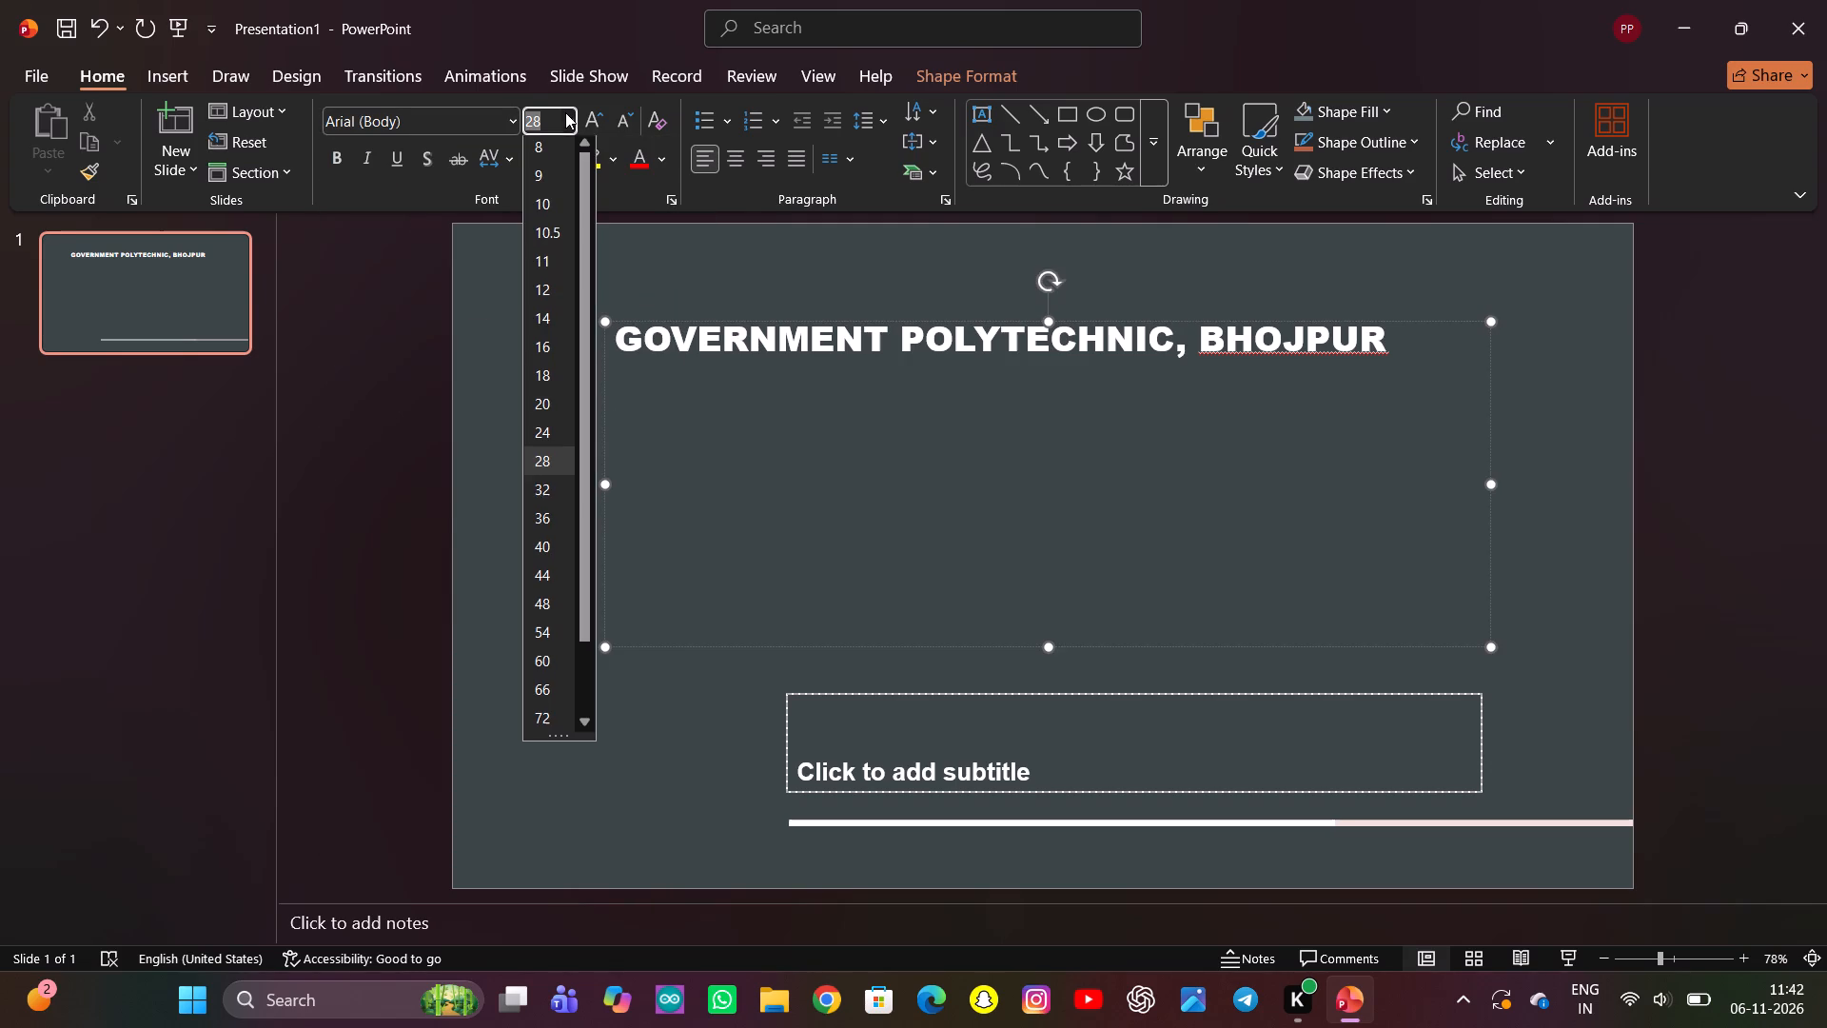
pyautogui.click(544, 386)
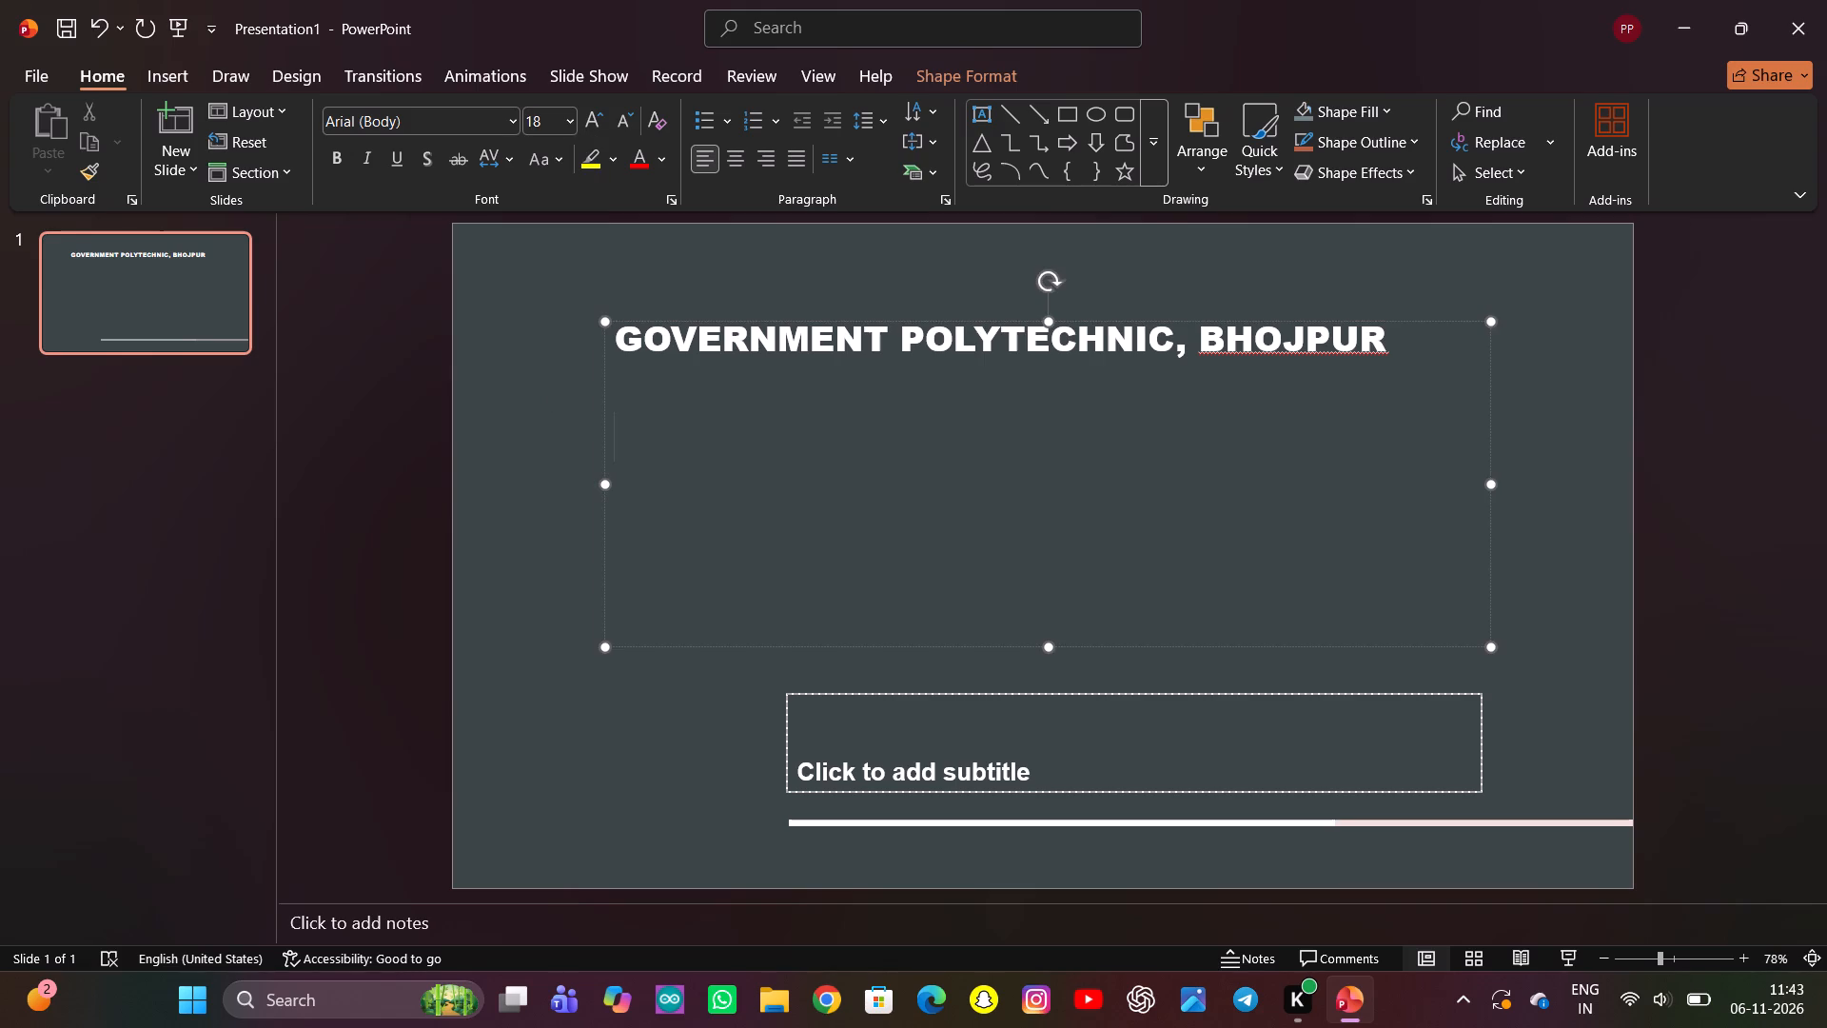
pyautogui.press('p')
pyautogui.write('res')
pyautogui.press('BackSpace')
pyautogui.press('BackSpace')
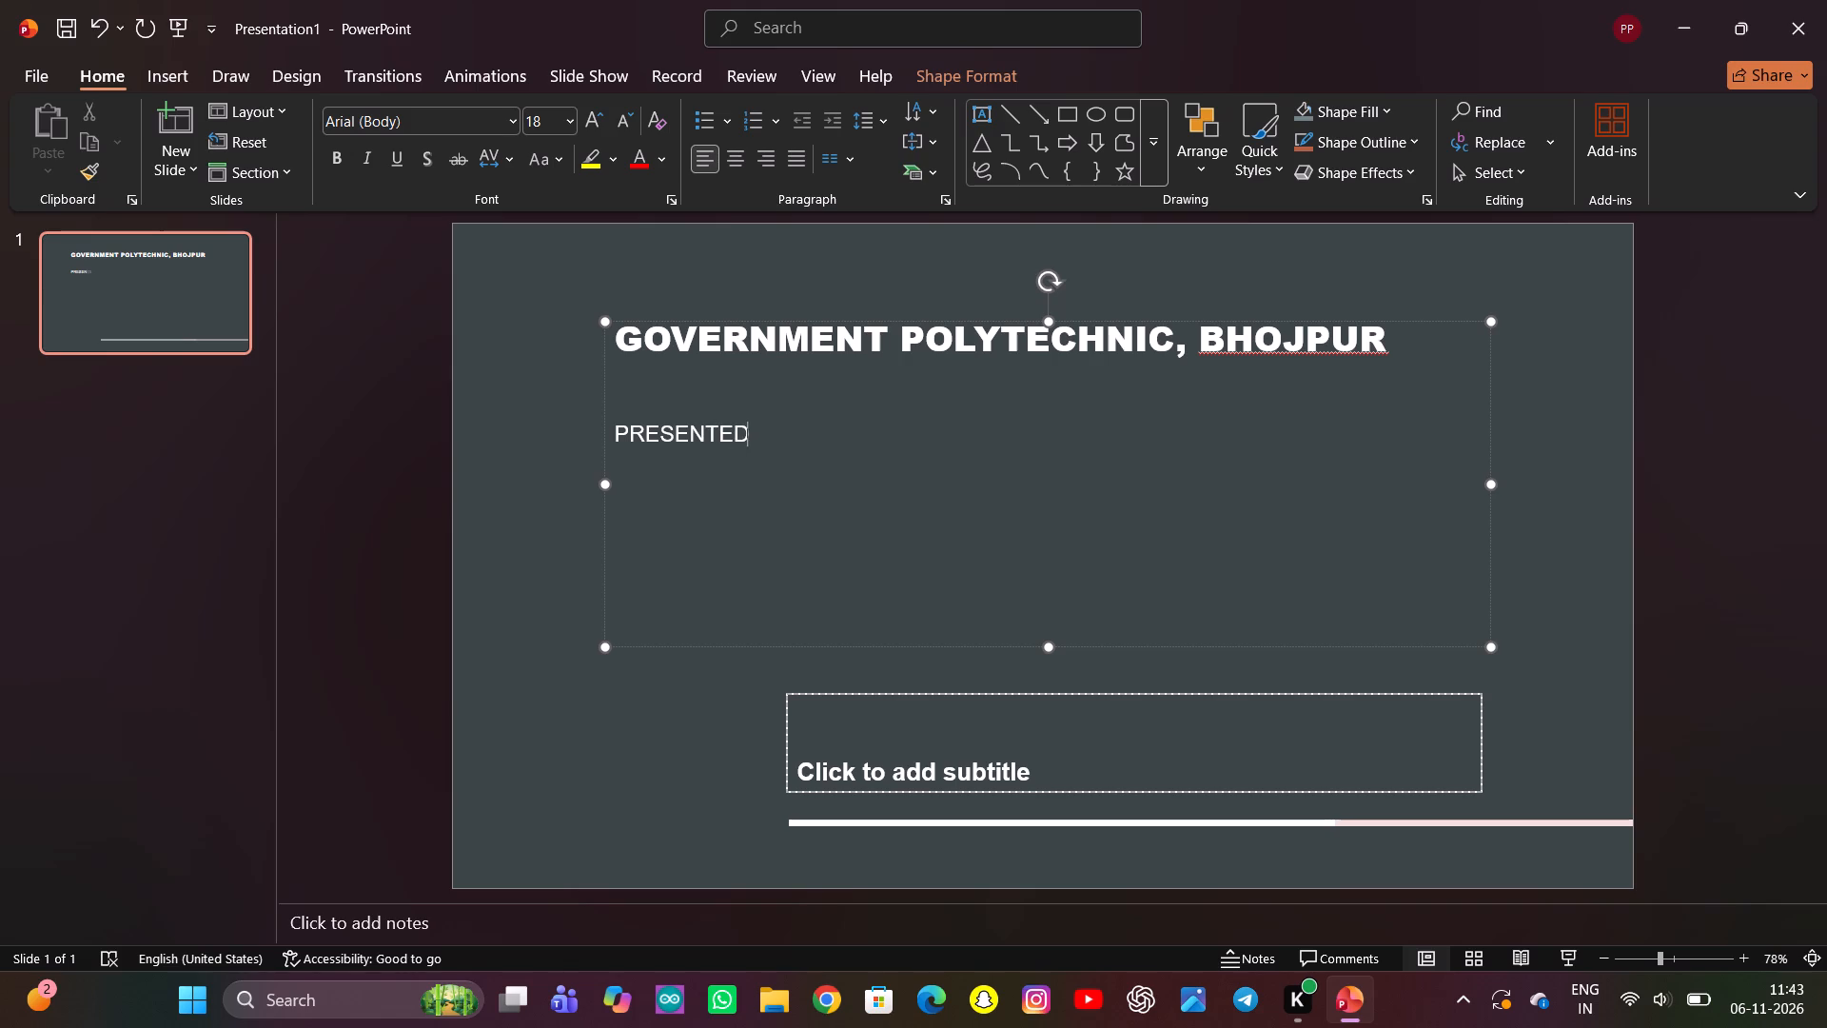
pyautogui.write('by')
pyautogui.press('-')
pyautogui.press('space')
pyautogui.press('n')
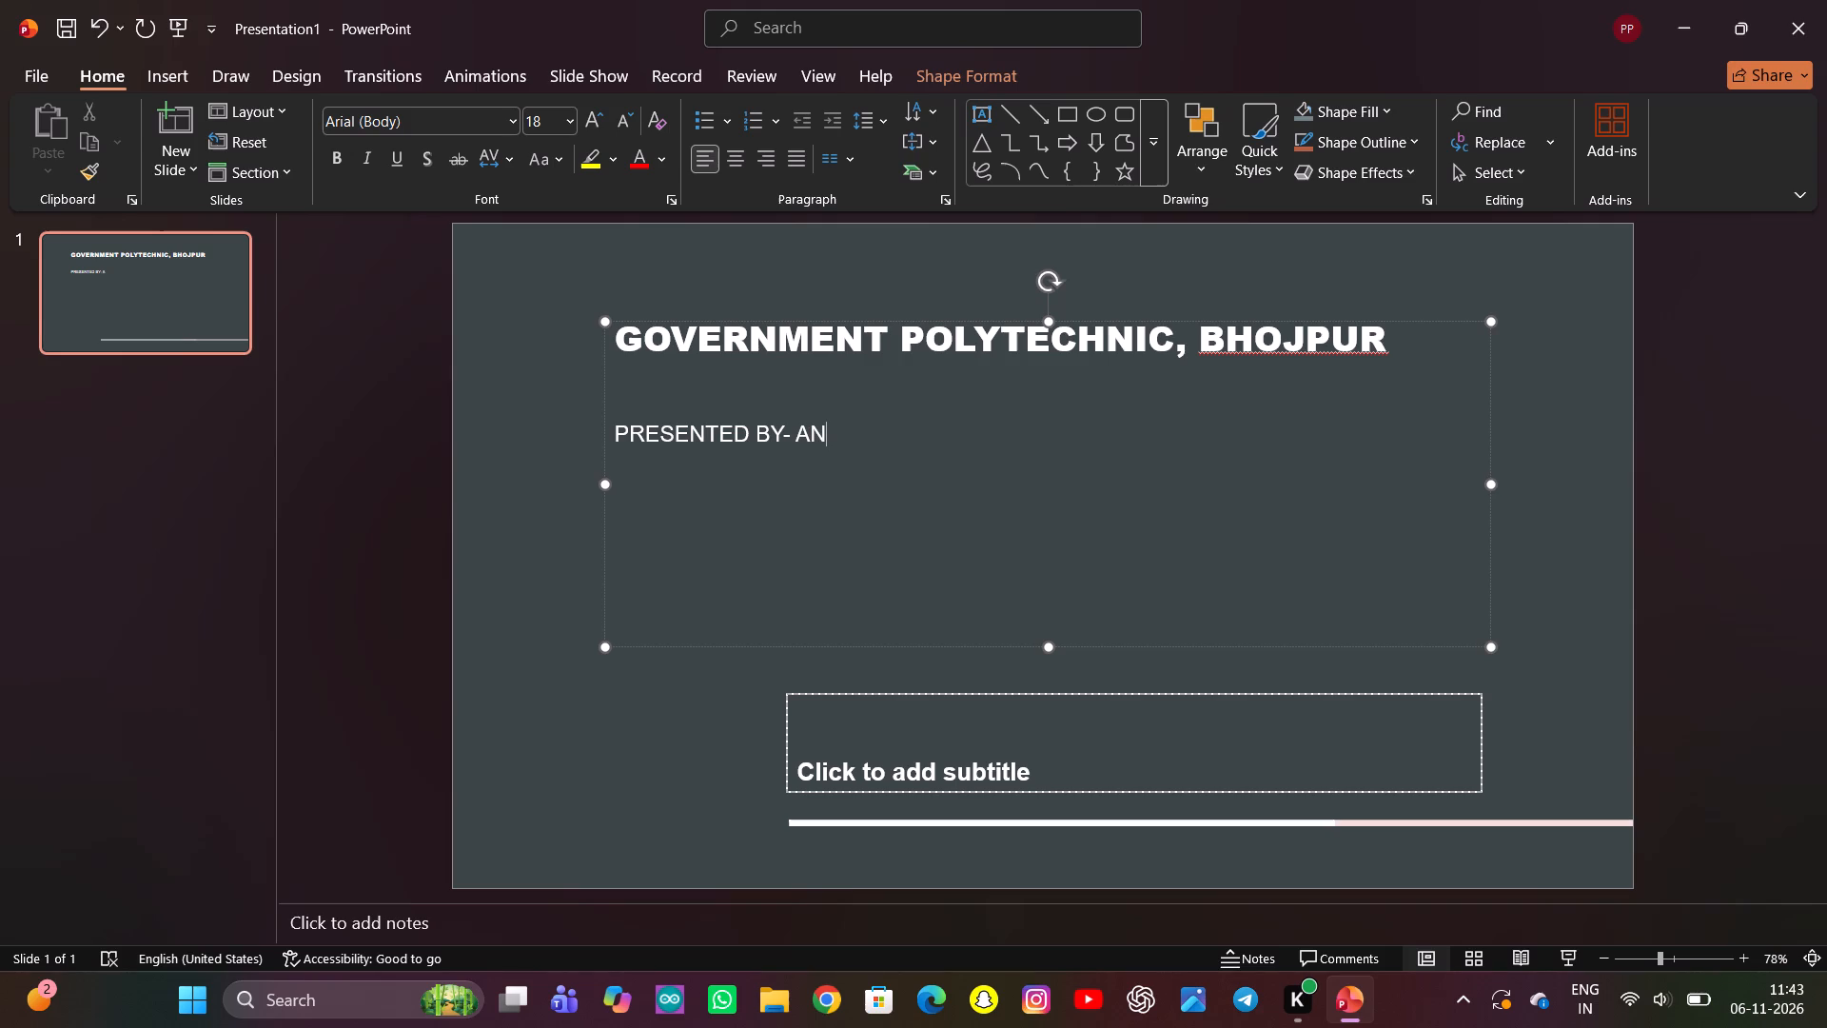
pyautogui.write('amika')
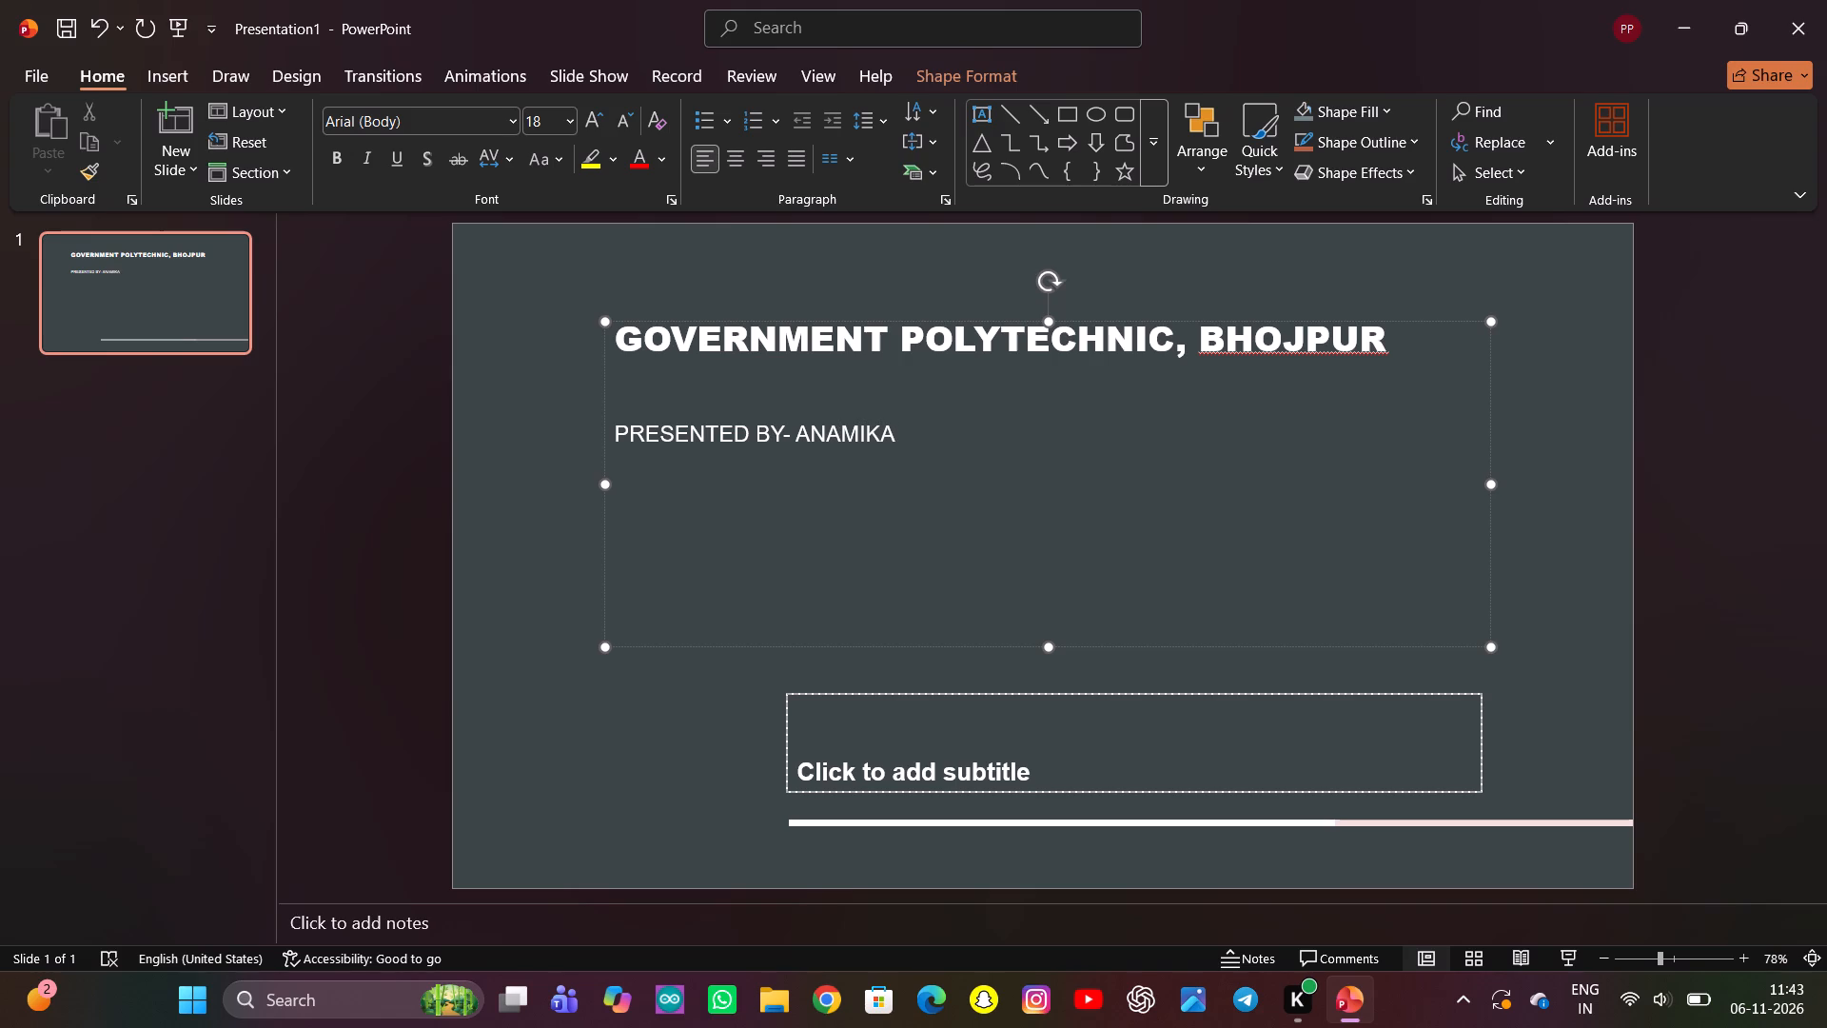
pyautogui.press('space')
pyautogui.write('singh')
# Apply round bullets to the title text and add a line padded with spaces below the presenter line.
pyautogui.click(714, 117)
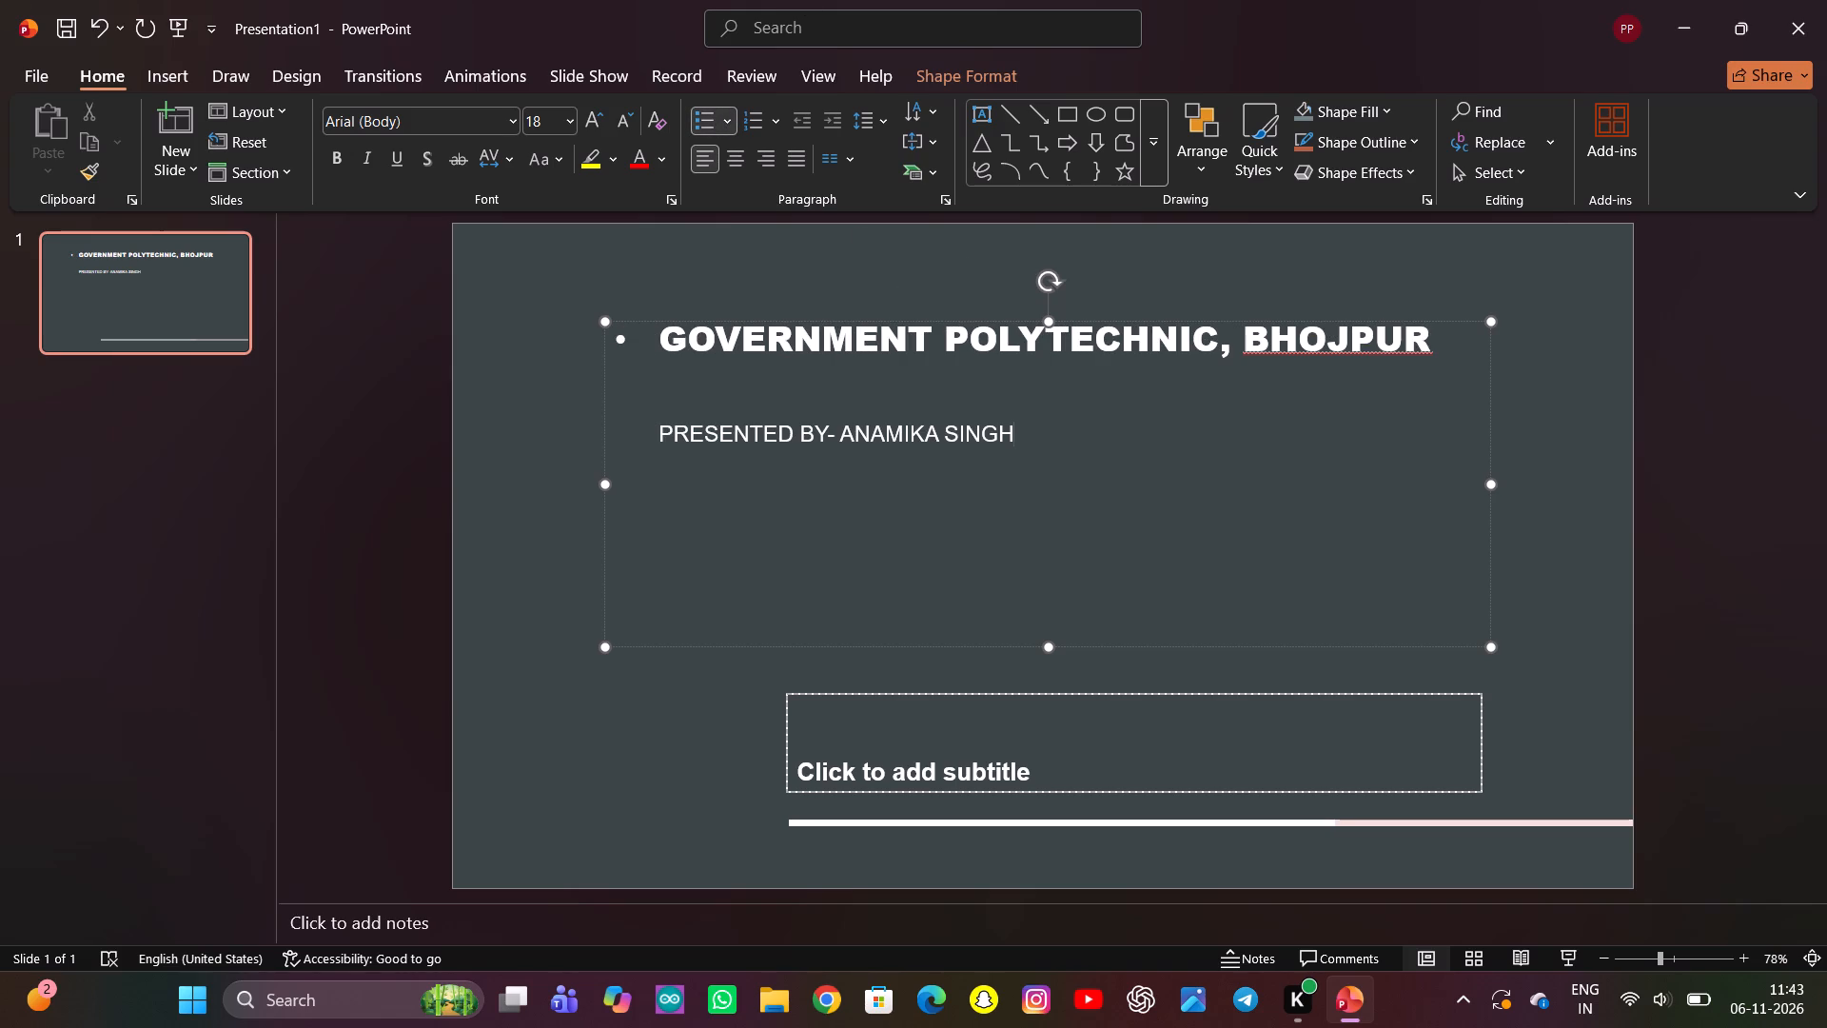
pyautogui.press('Return')
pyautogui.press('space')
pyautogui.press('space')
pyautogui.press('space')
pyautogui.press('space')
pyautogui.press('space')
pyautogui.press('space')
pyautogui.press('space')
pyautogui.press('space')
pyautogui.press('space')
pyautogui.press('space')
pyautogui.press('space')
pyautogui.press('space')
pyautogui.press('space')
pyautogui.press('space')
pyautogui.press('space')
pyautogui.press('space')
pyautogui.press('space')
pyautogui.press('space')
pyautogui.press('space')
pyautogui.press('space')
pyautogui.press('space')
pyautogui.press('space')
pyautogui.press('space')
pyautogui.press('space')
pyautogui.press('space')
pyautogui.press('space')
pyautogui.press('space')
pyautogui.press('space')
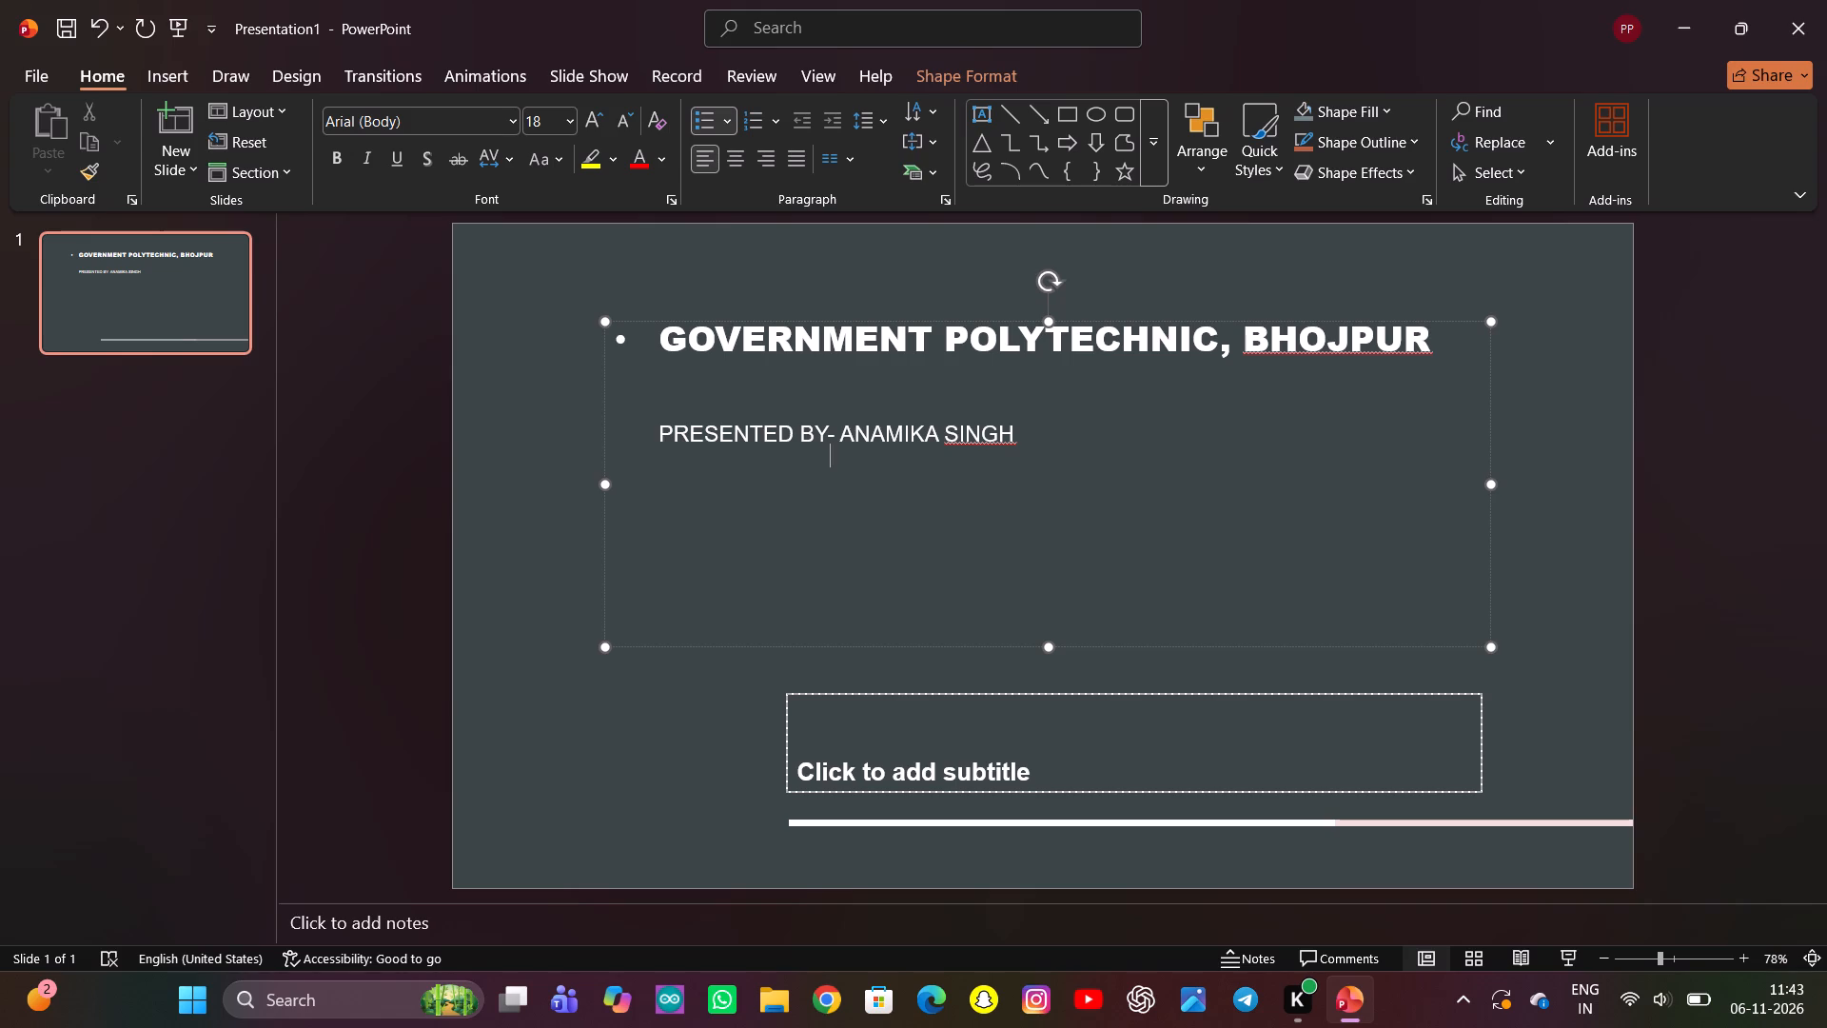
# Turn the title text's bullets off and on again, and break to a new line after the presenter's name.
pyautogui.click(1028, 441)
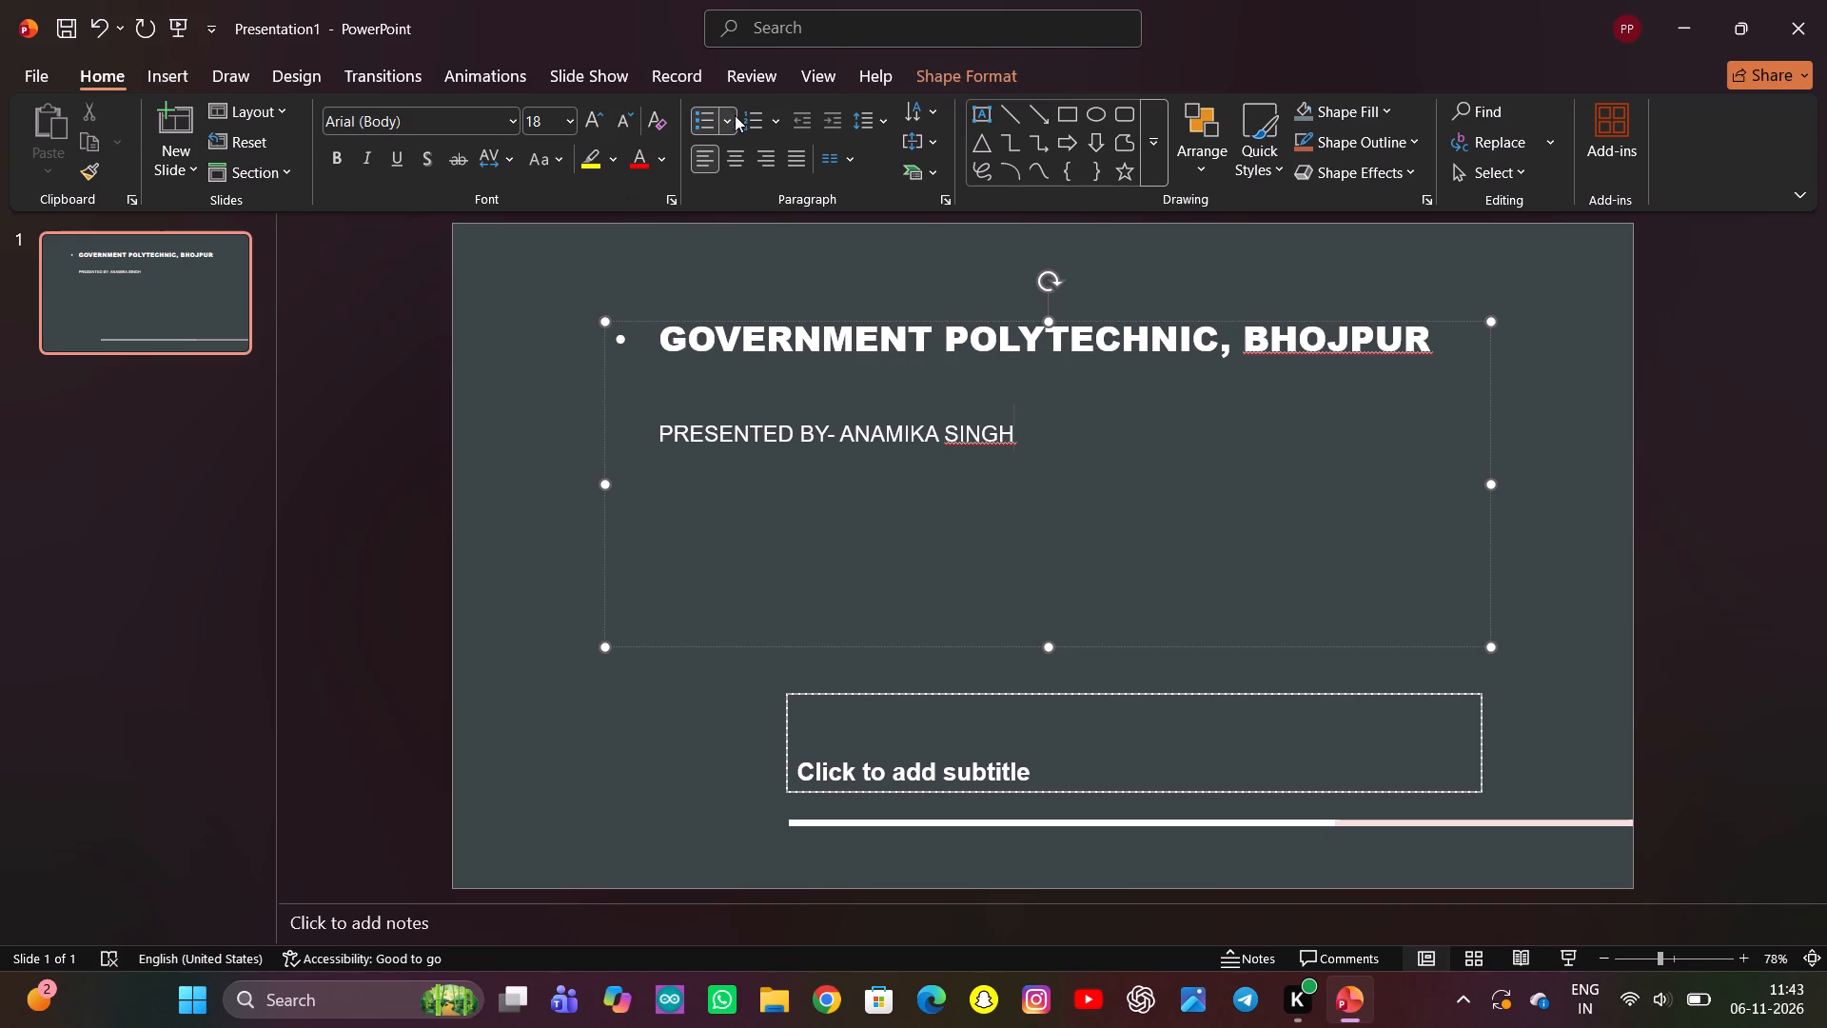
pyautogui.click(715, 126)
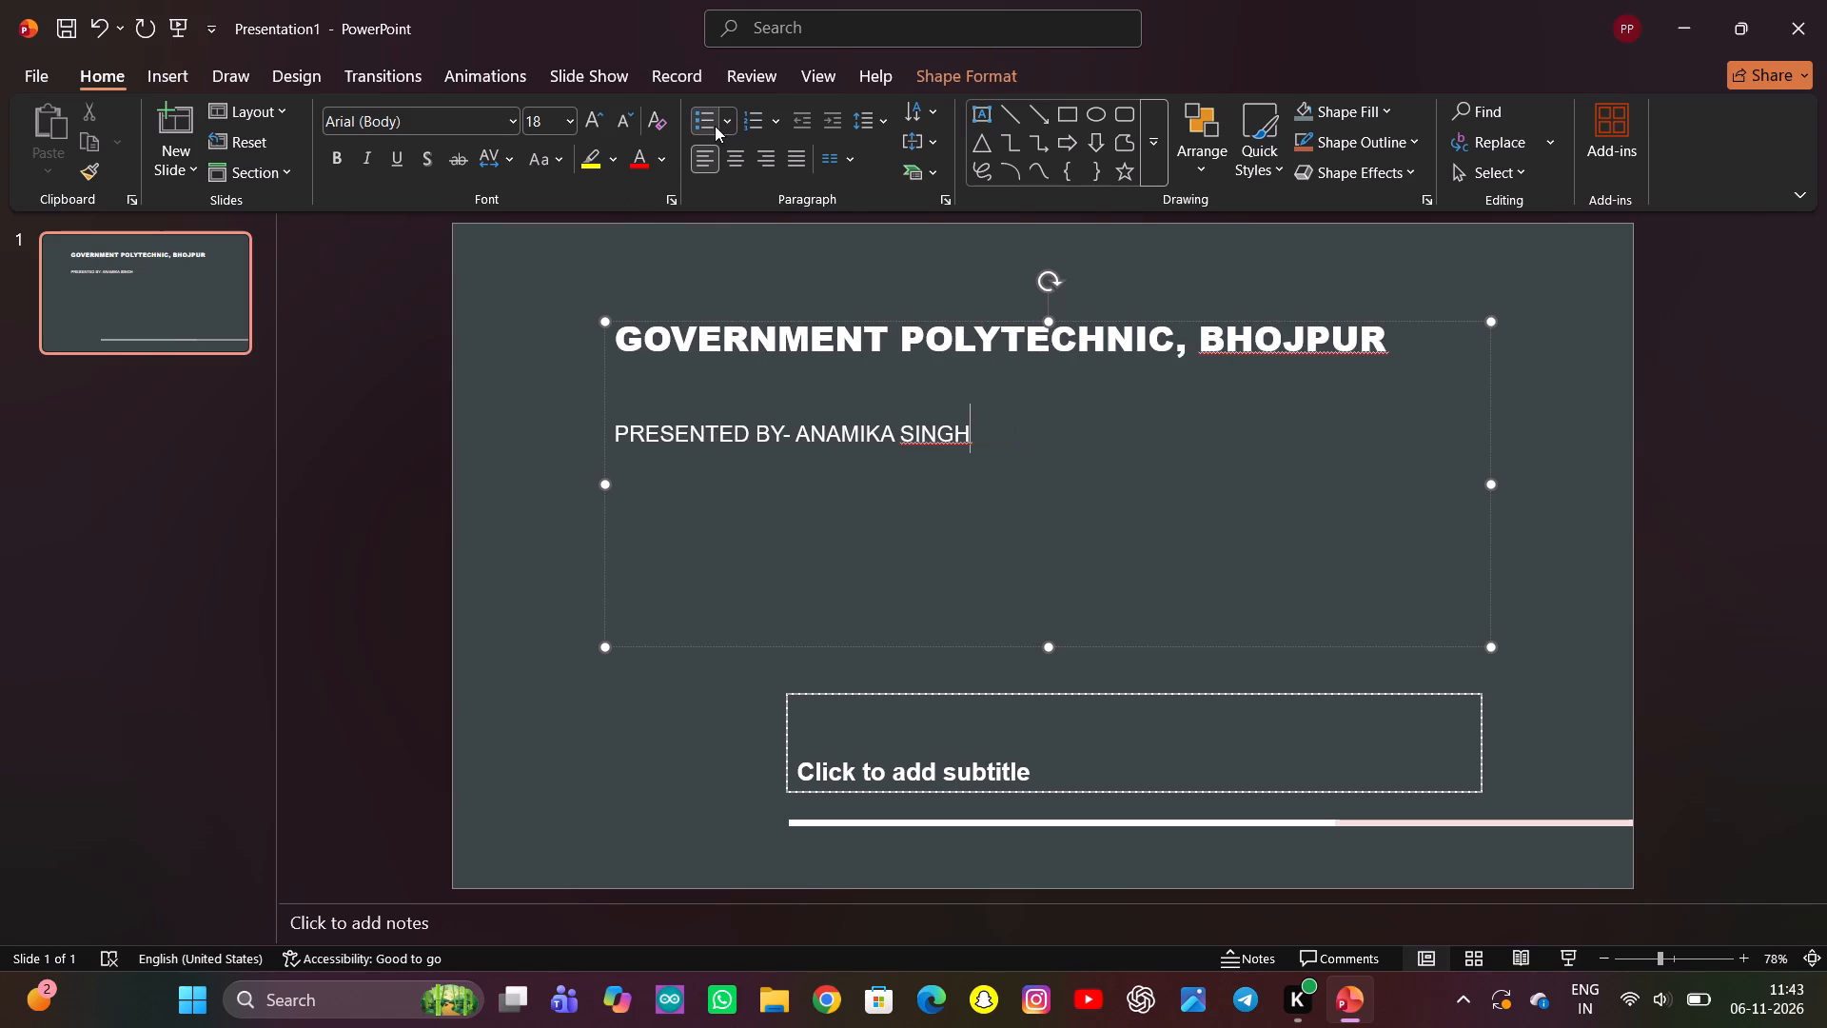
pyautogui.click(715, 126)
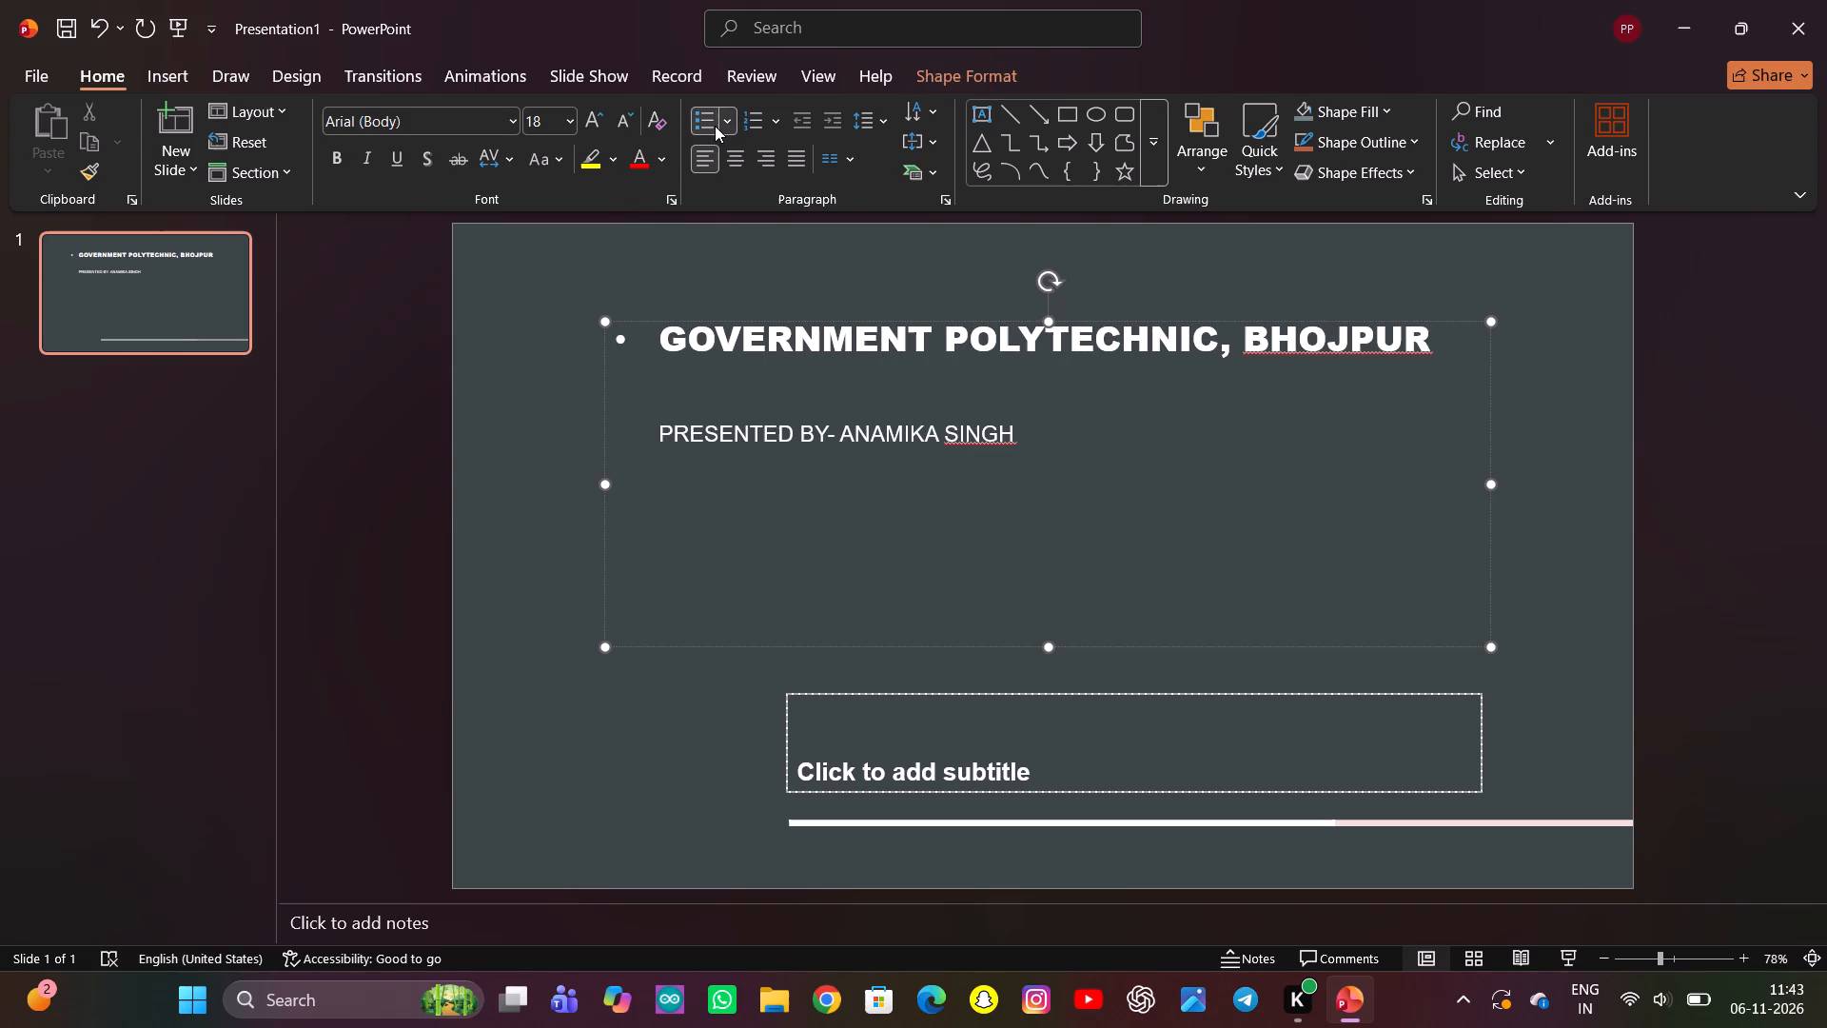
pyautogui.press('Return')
# Copy the "Presented by-" line with the presenter's name and delete it from the title placeholder.
pyautogui.moveTo(662, 427); pyautogui.dragTo(1003, 442)
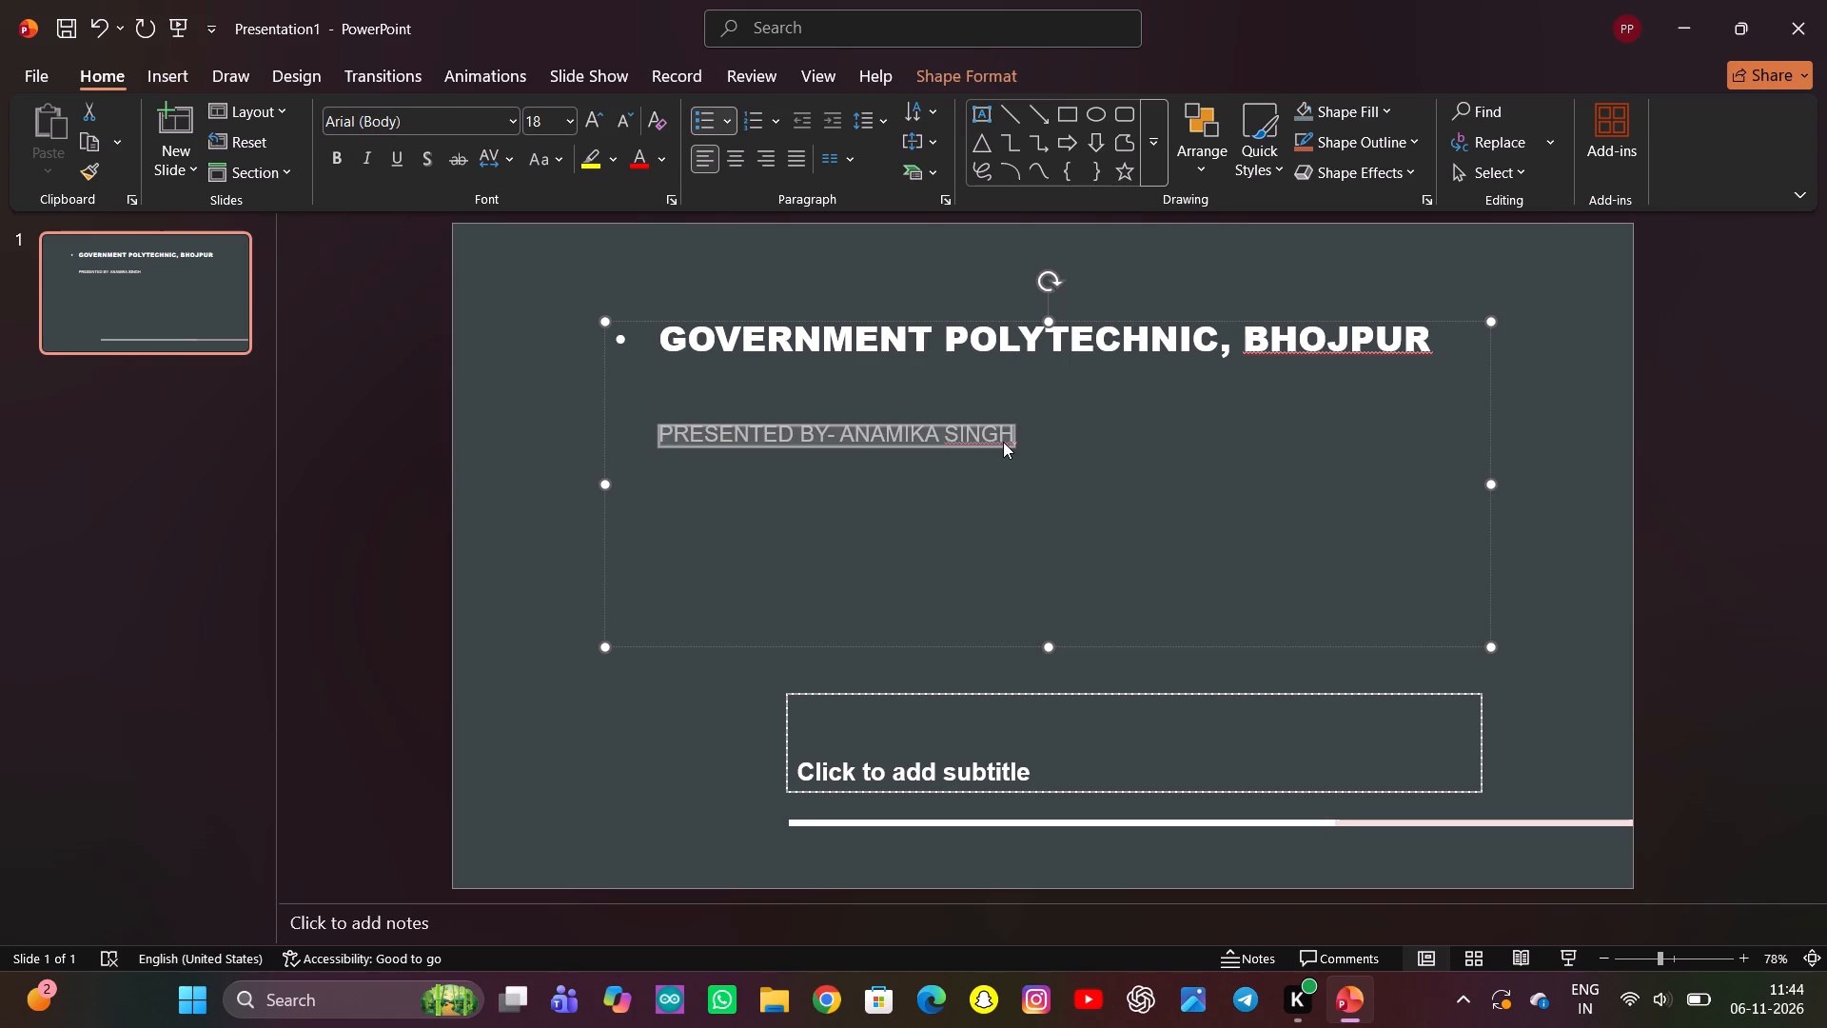
pyautogui.hotkey('ctrl', 'c')
pyautogui.press('BackSpace')
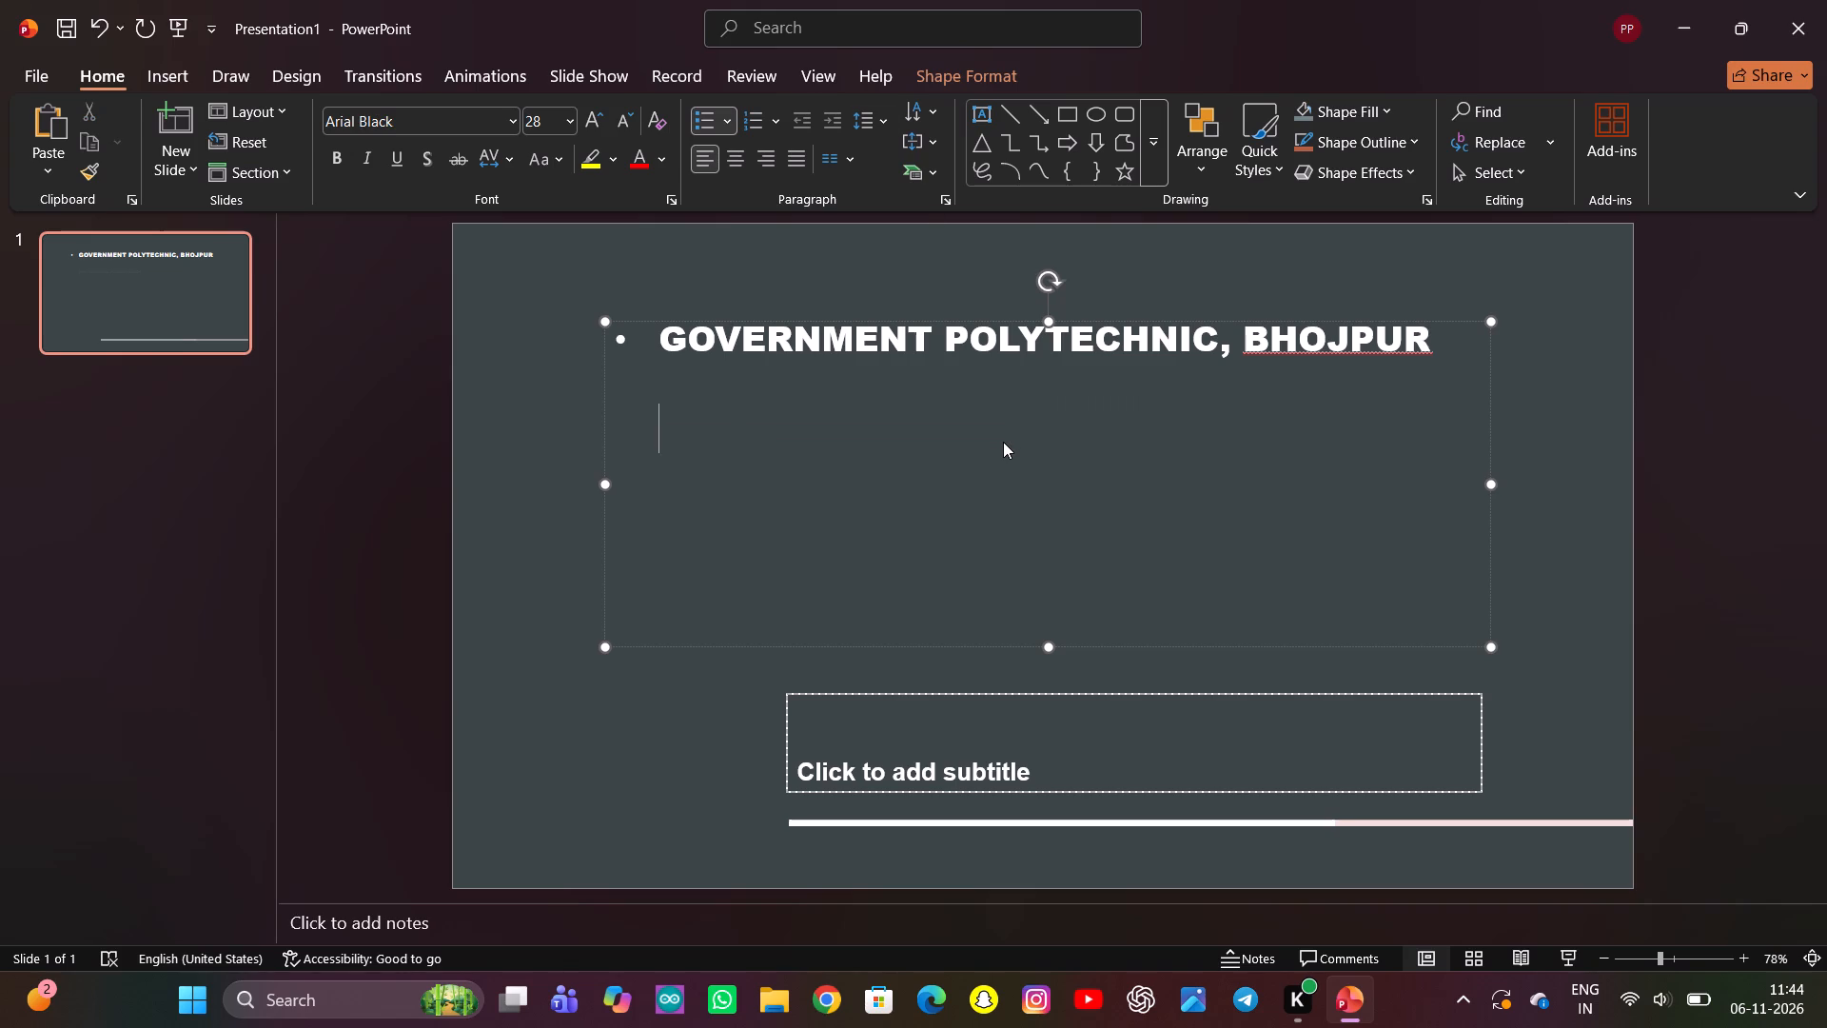
# Preview the available bullet styles on the title text without applying a different one.
pyautogui.click(727, 121)
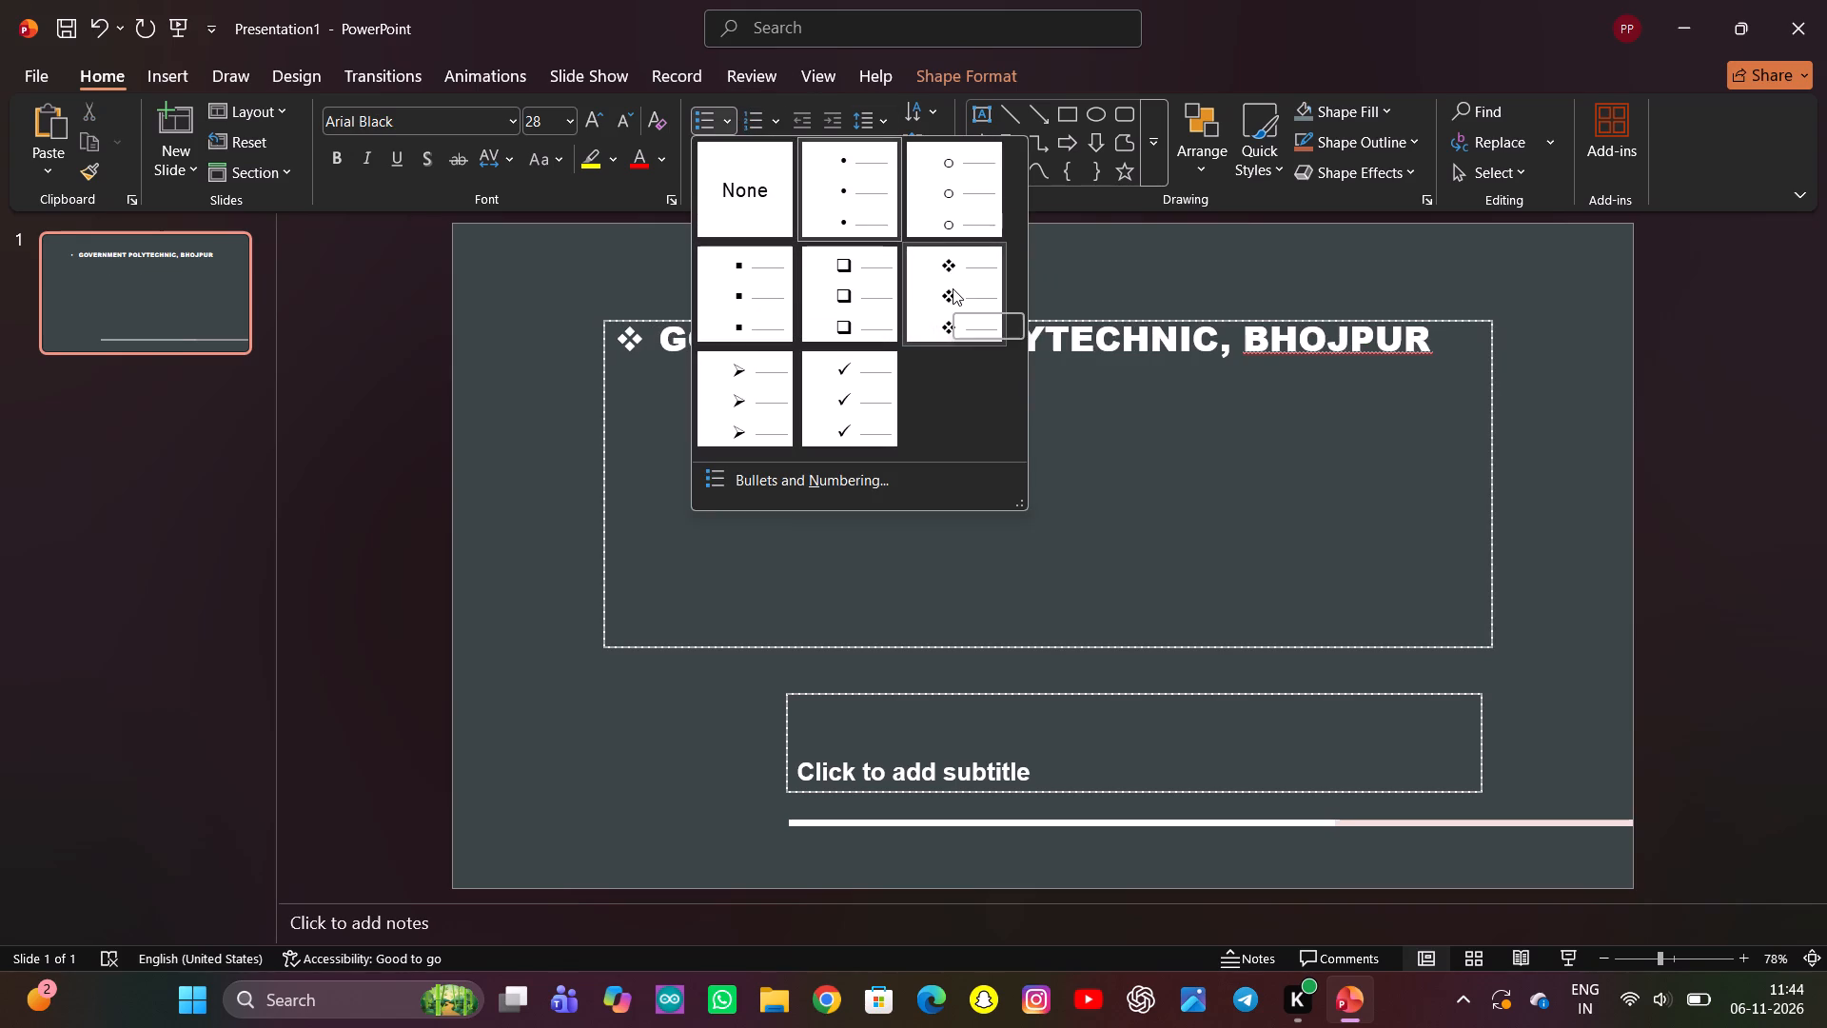
pyautogui.click(656, 530)
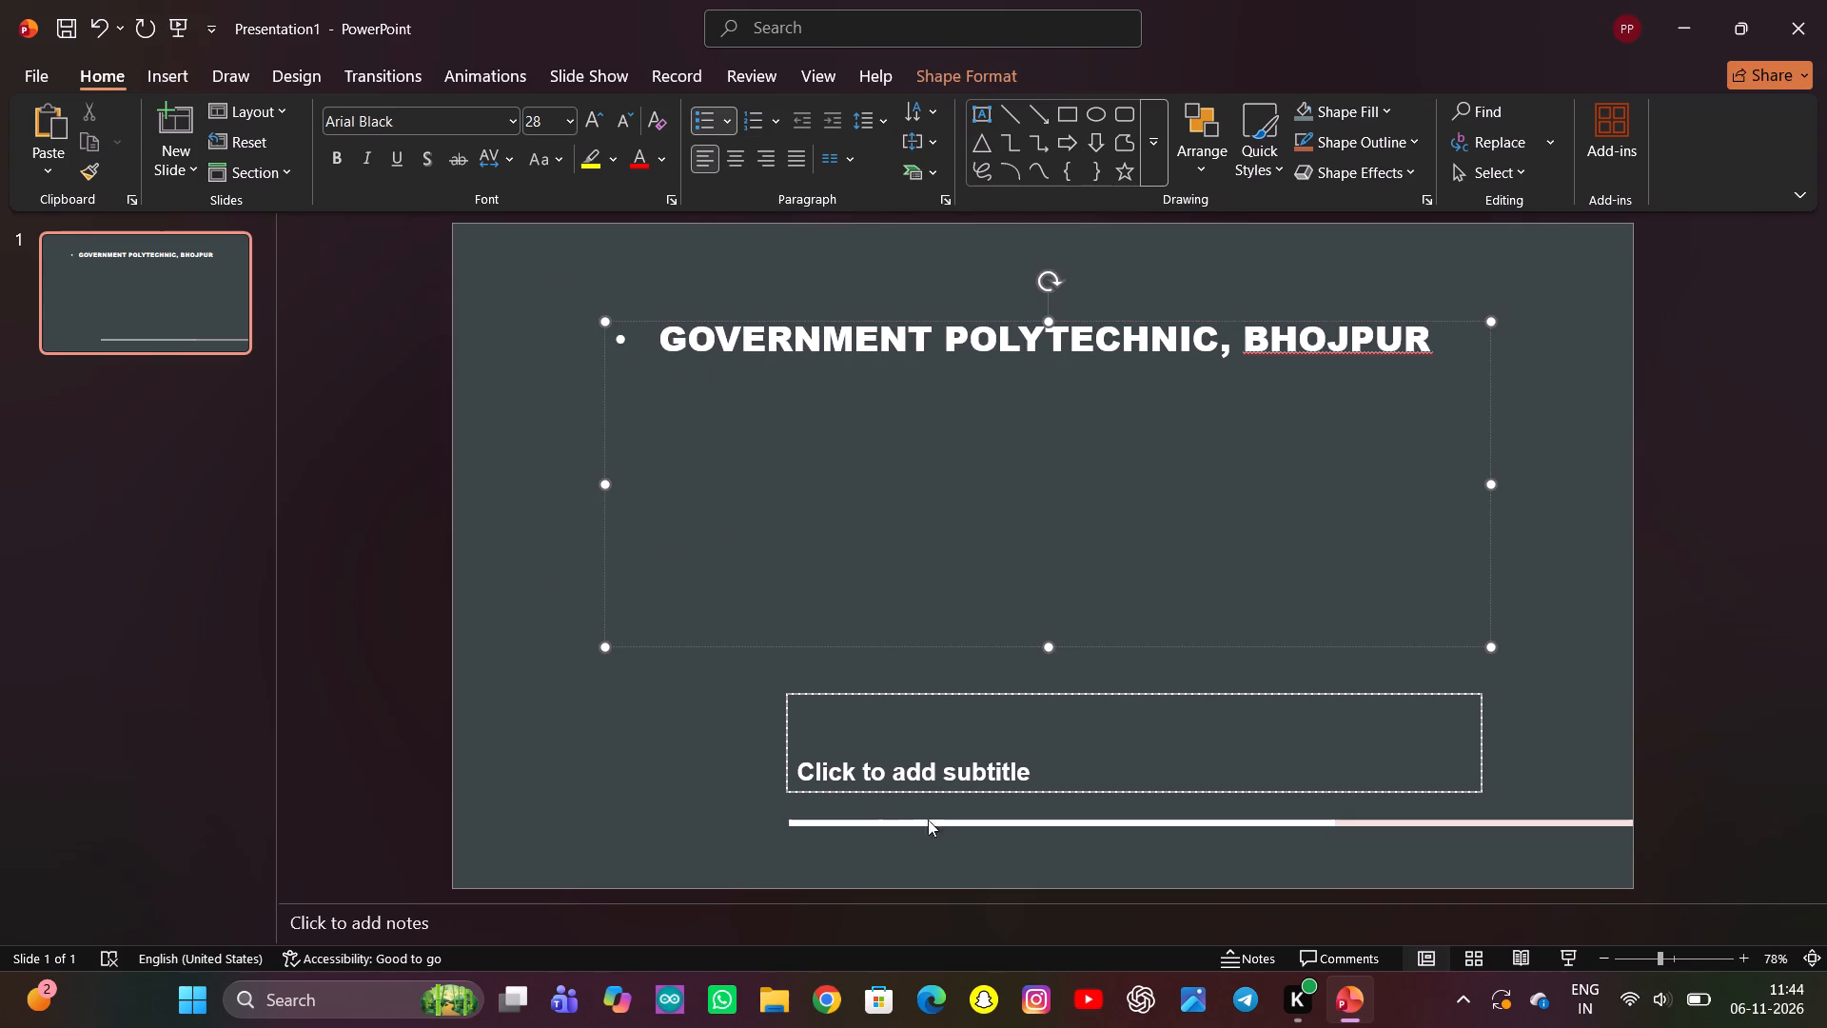
# Remove the bullet in front of the institute name in the title placeholder.
pyautogui.click(942, 761)
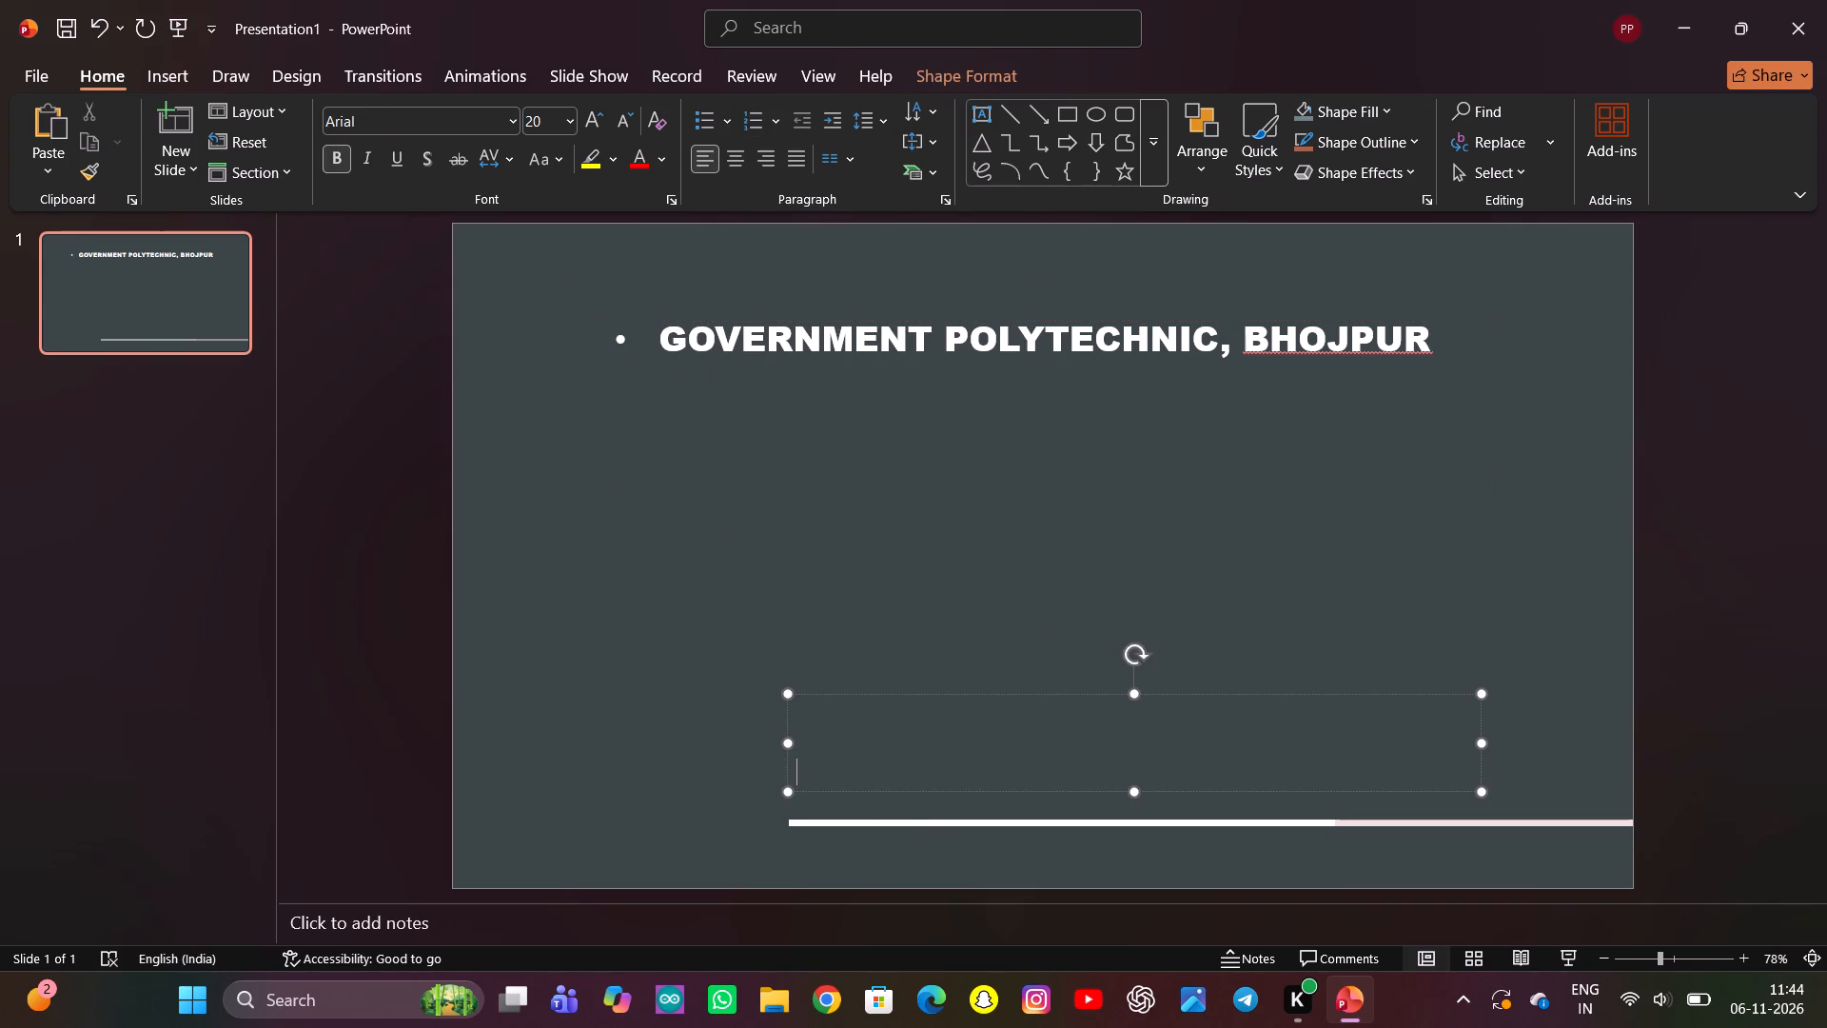
pyautogui.moveTo(977, 731); pyautogui.dragTo(771, 482)
pyautogui.click(640, 345)
pyautogui.press('BackSpace')
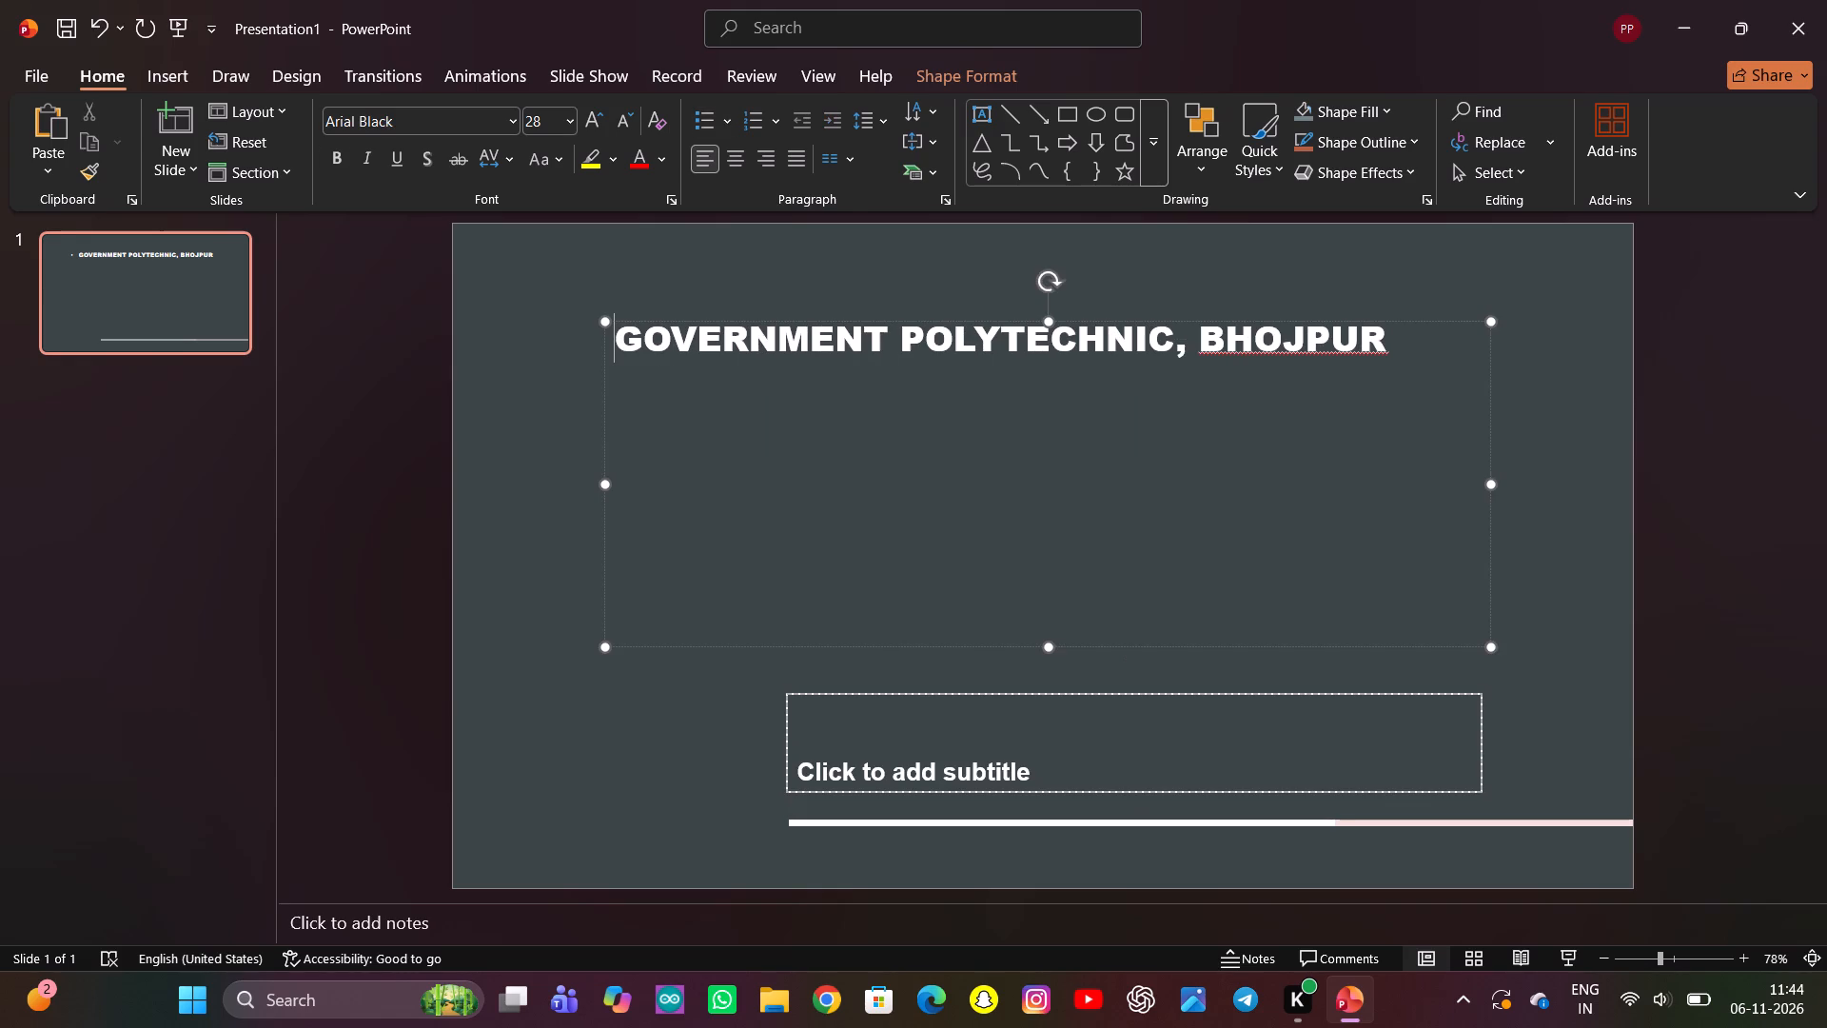
# Shrink the title placeholder from its lower corner to a narrow box just around the institute name line.
pyautogui.click(969, 722)
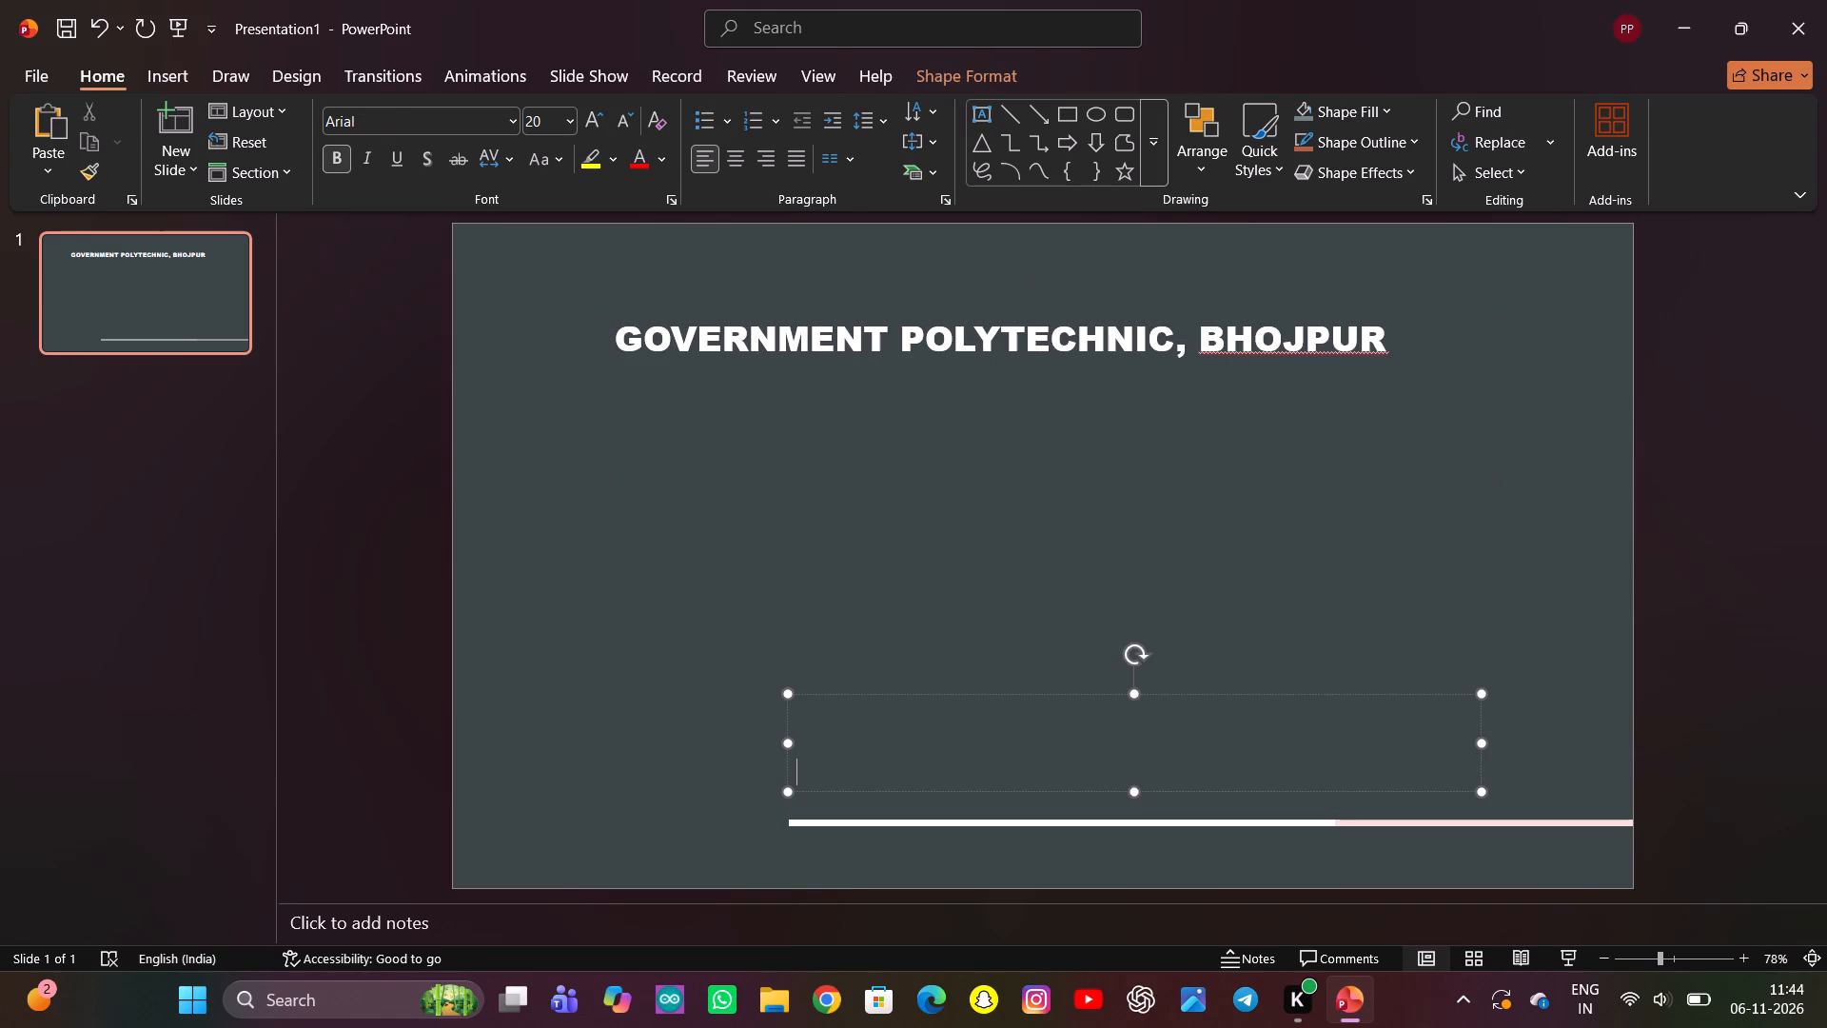
pyautogui.click(951, 509)
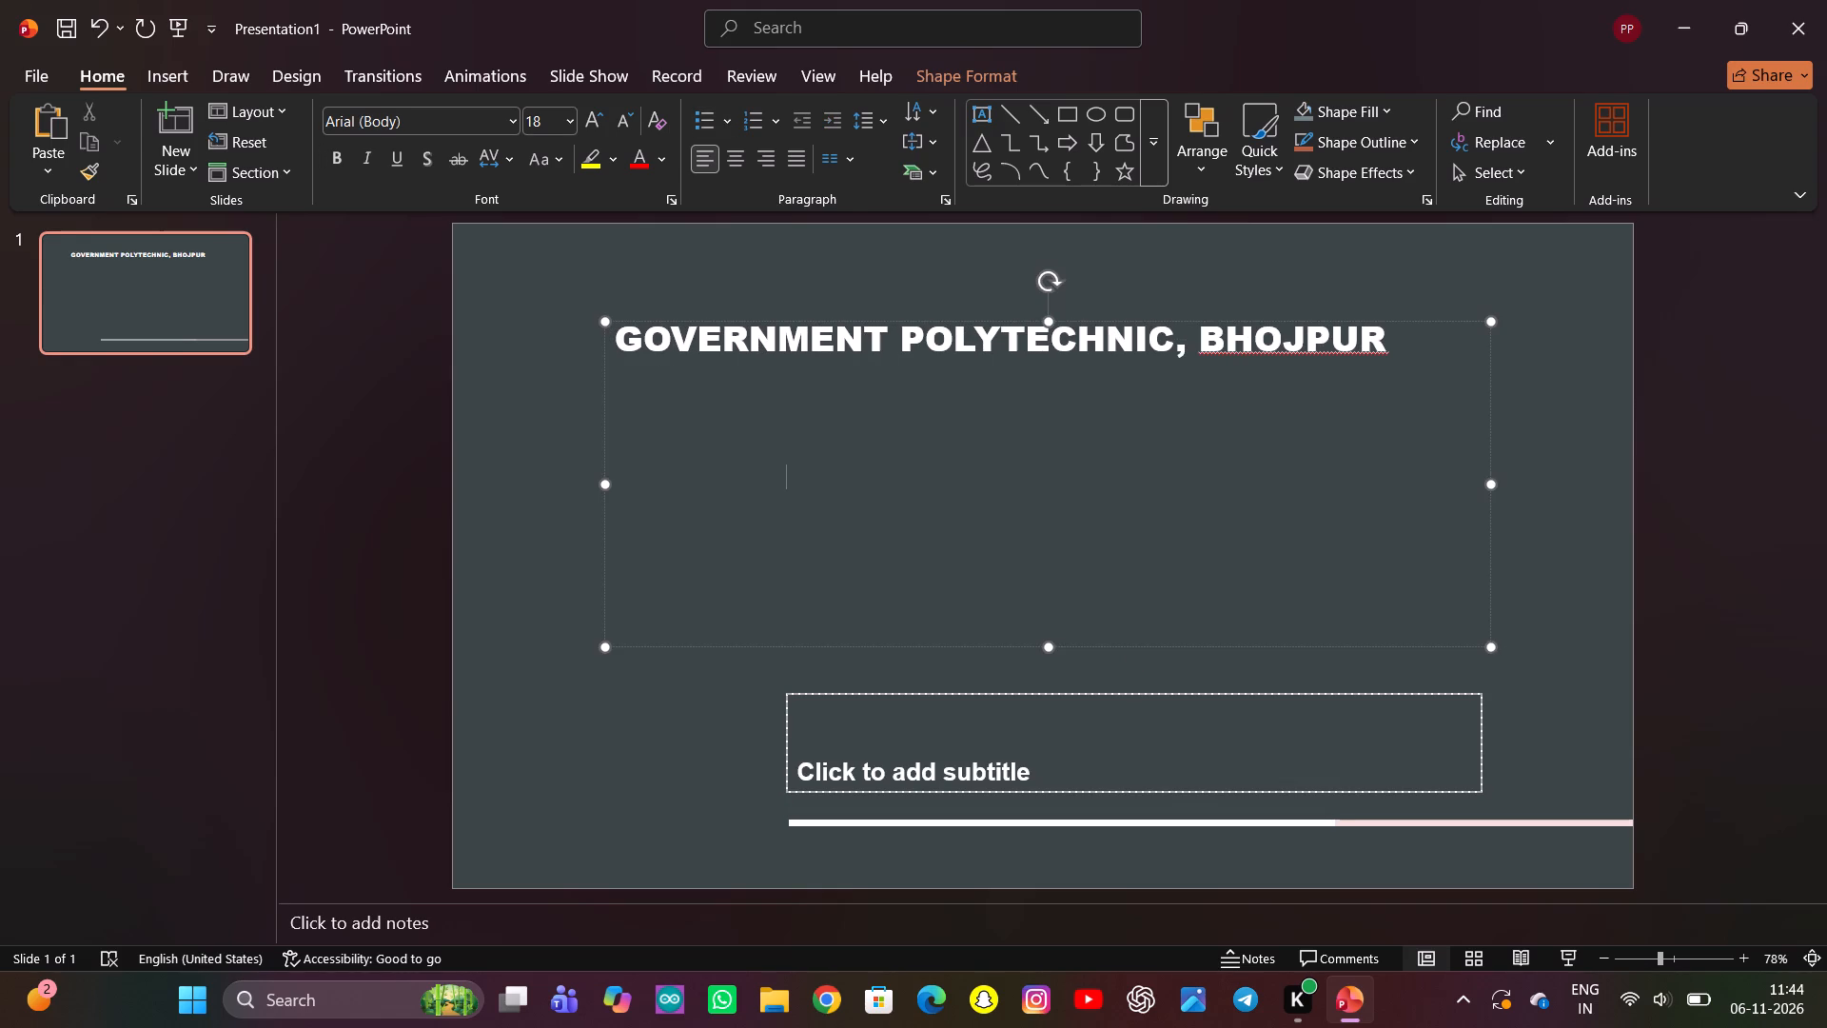
pyautogui.moveTo(1489, 642); pyautogui.dragTo(1463, 418)
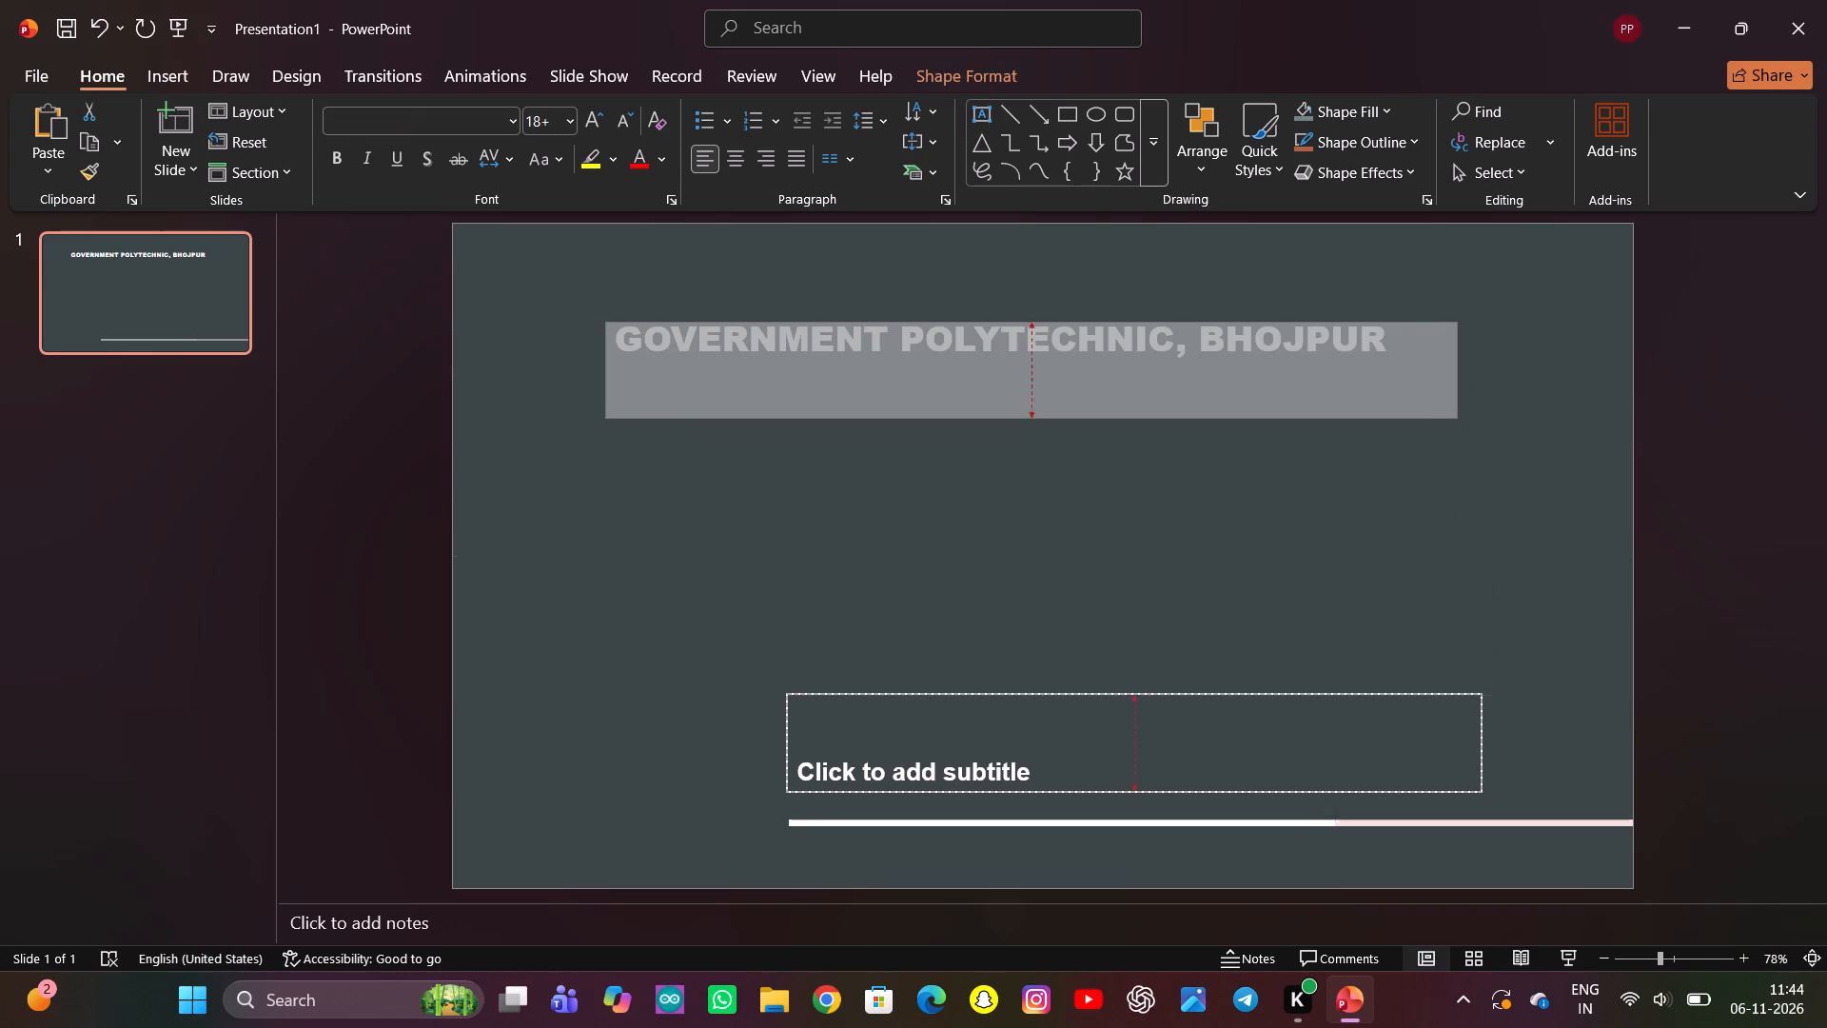
pyautogui.moveTo(1463, 418); pyautogui.dragTo(1442, 381)
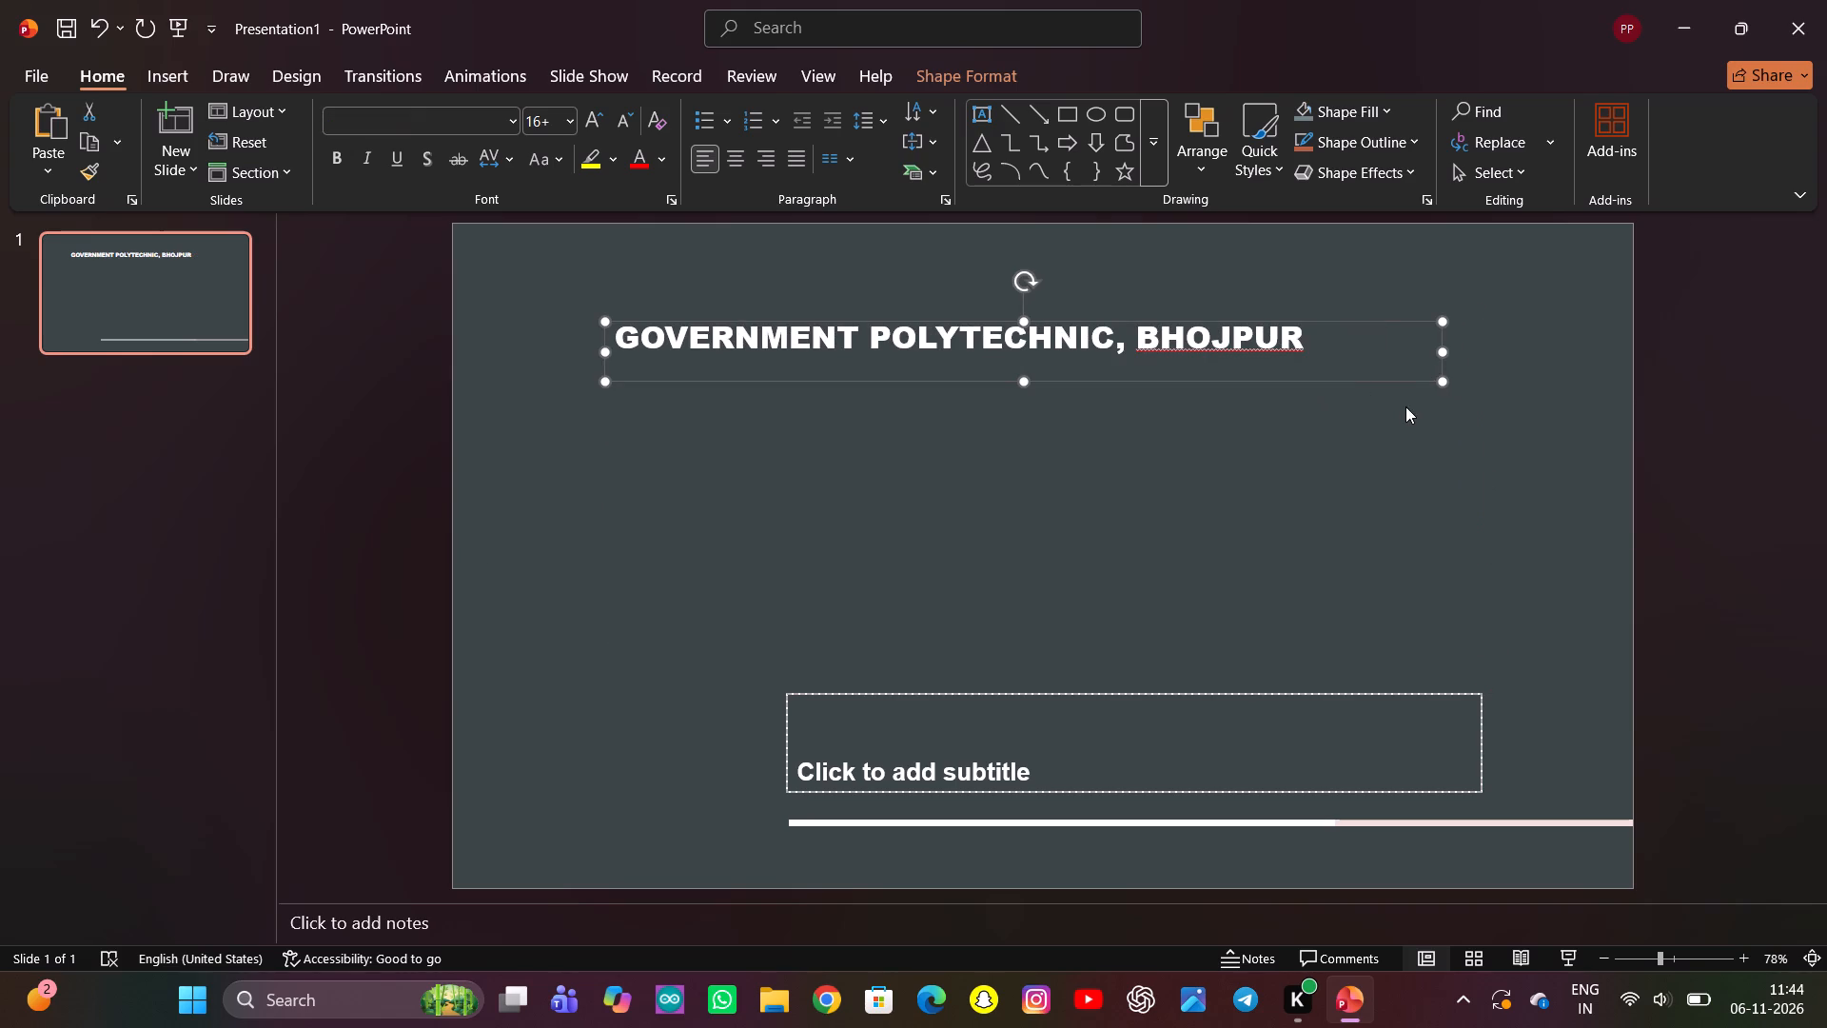
# Clear the leftover blank lines below the title and rewrite its ending so it reads "GOVERNMENT POLYTECHNIC BHOJPUR" without the comma.
pyautogui.tripleClick(1315, 329)
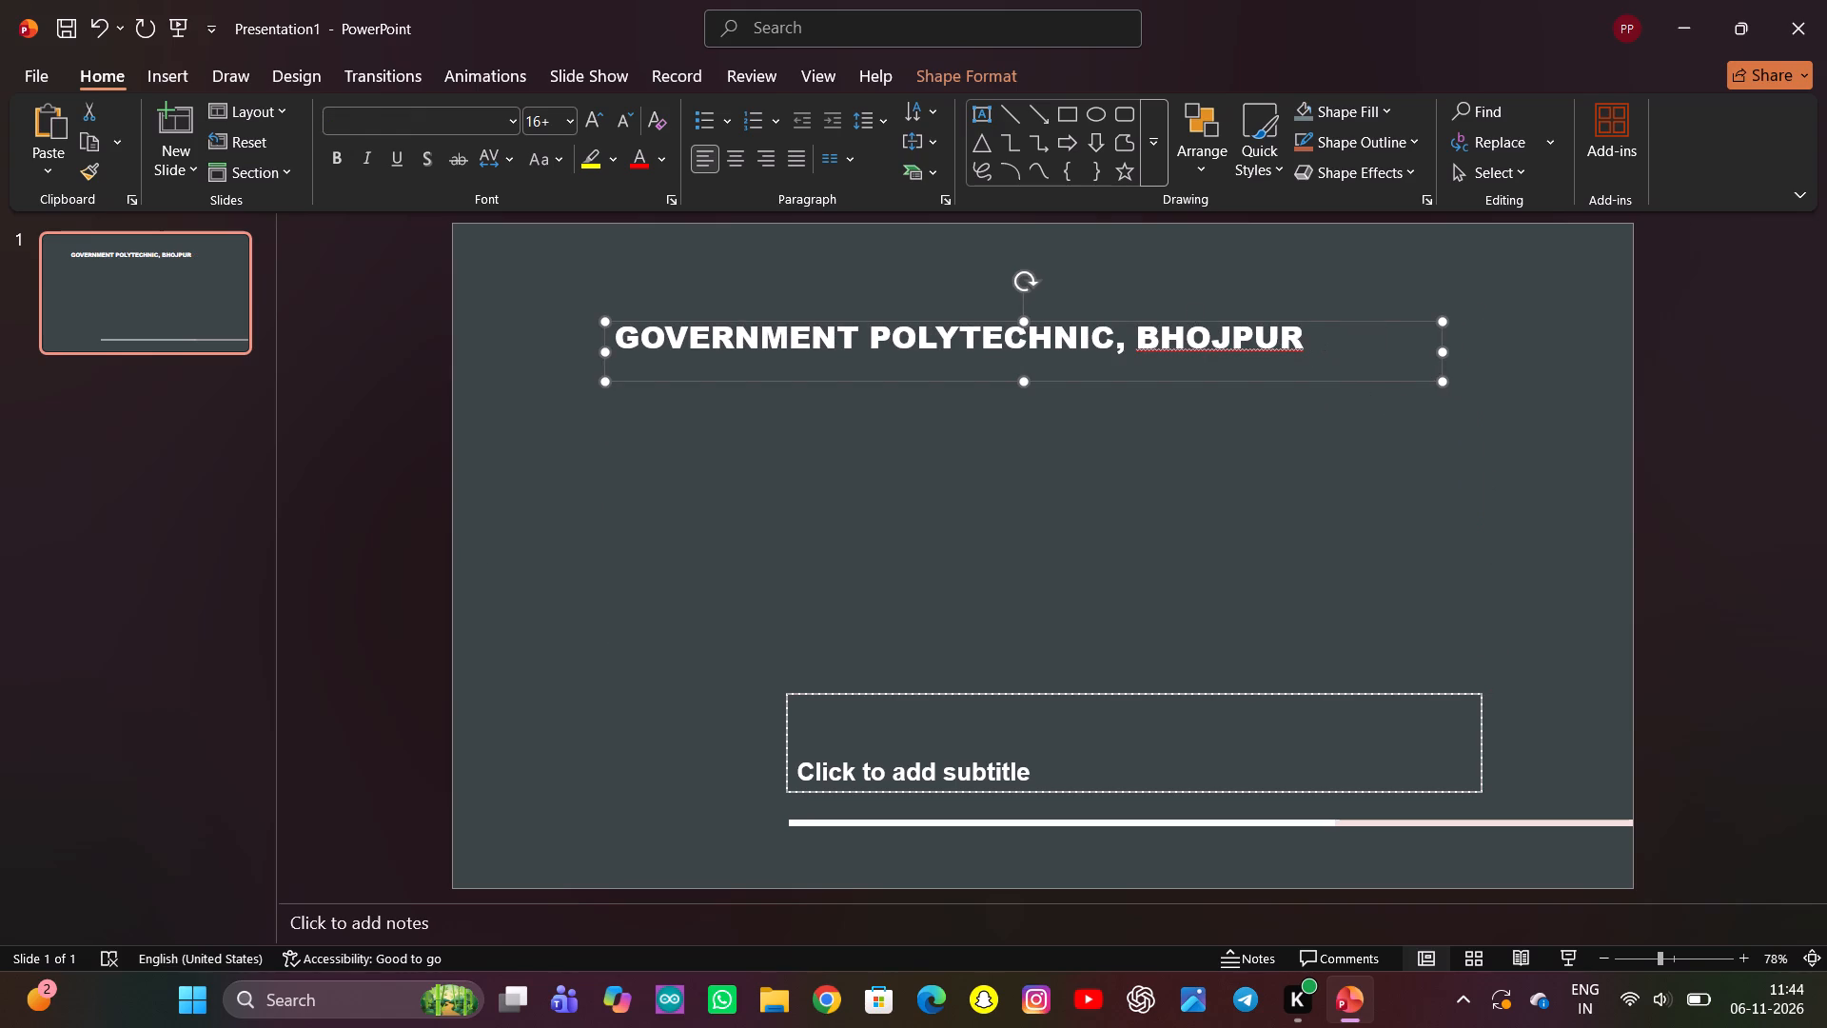
pyautogui.click(1315, 329)
pyautogui.tripleClick(1315, 329)
pyautogui.click(1315, 329)
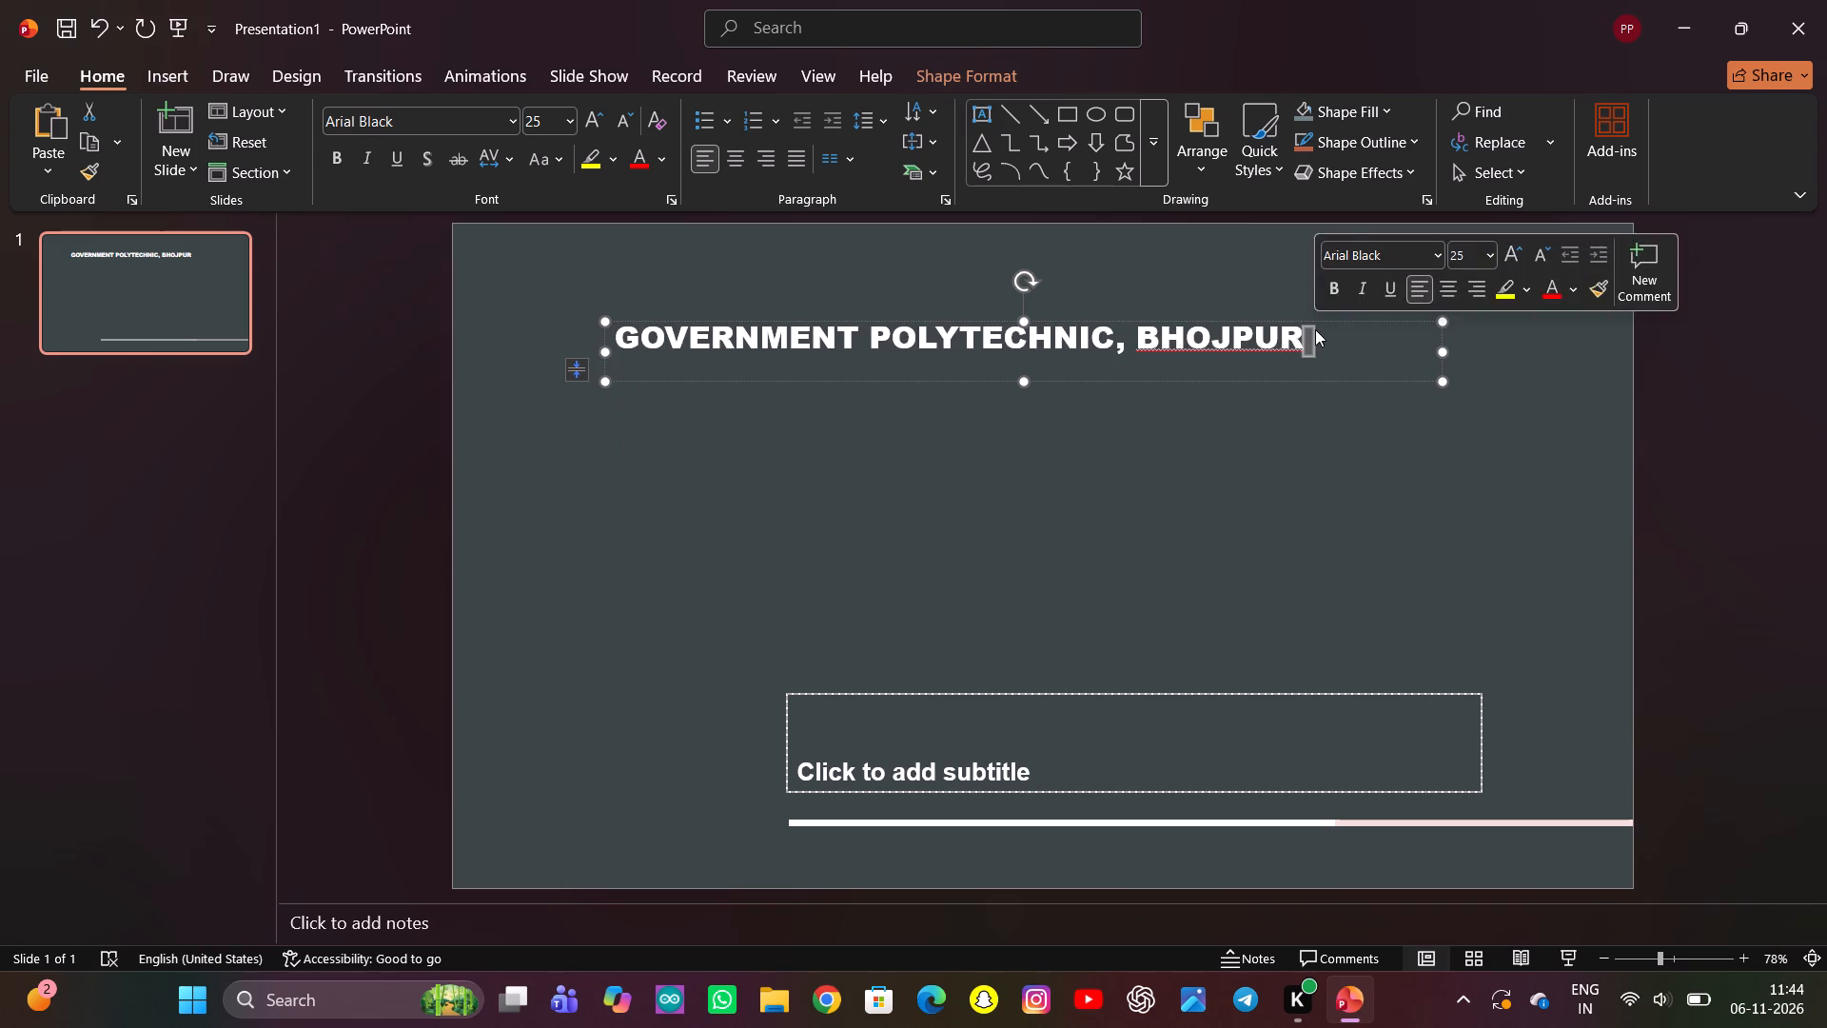
pyautogui.tripleClick(1315, 329)
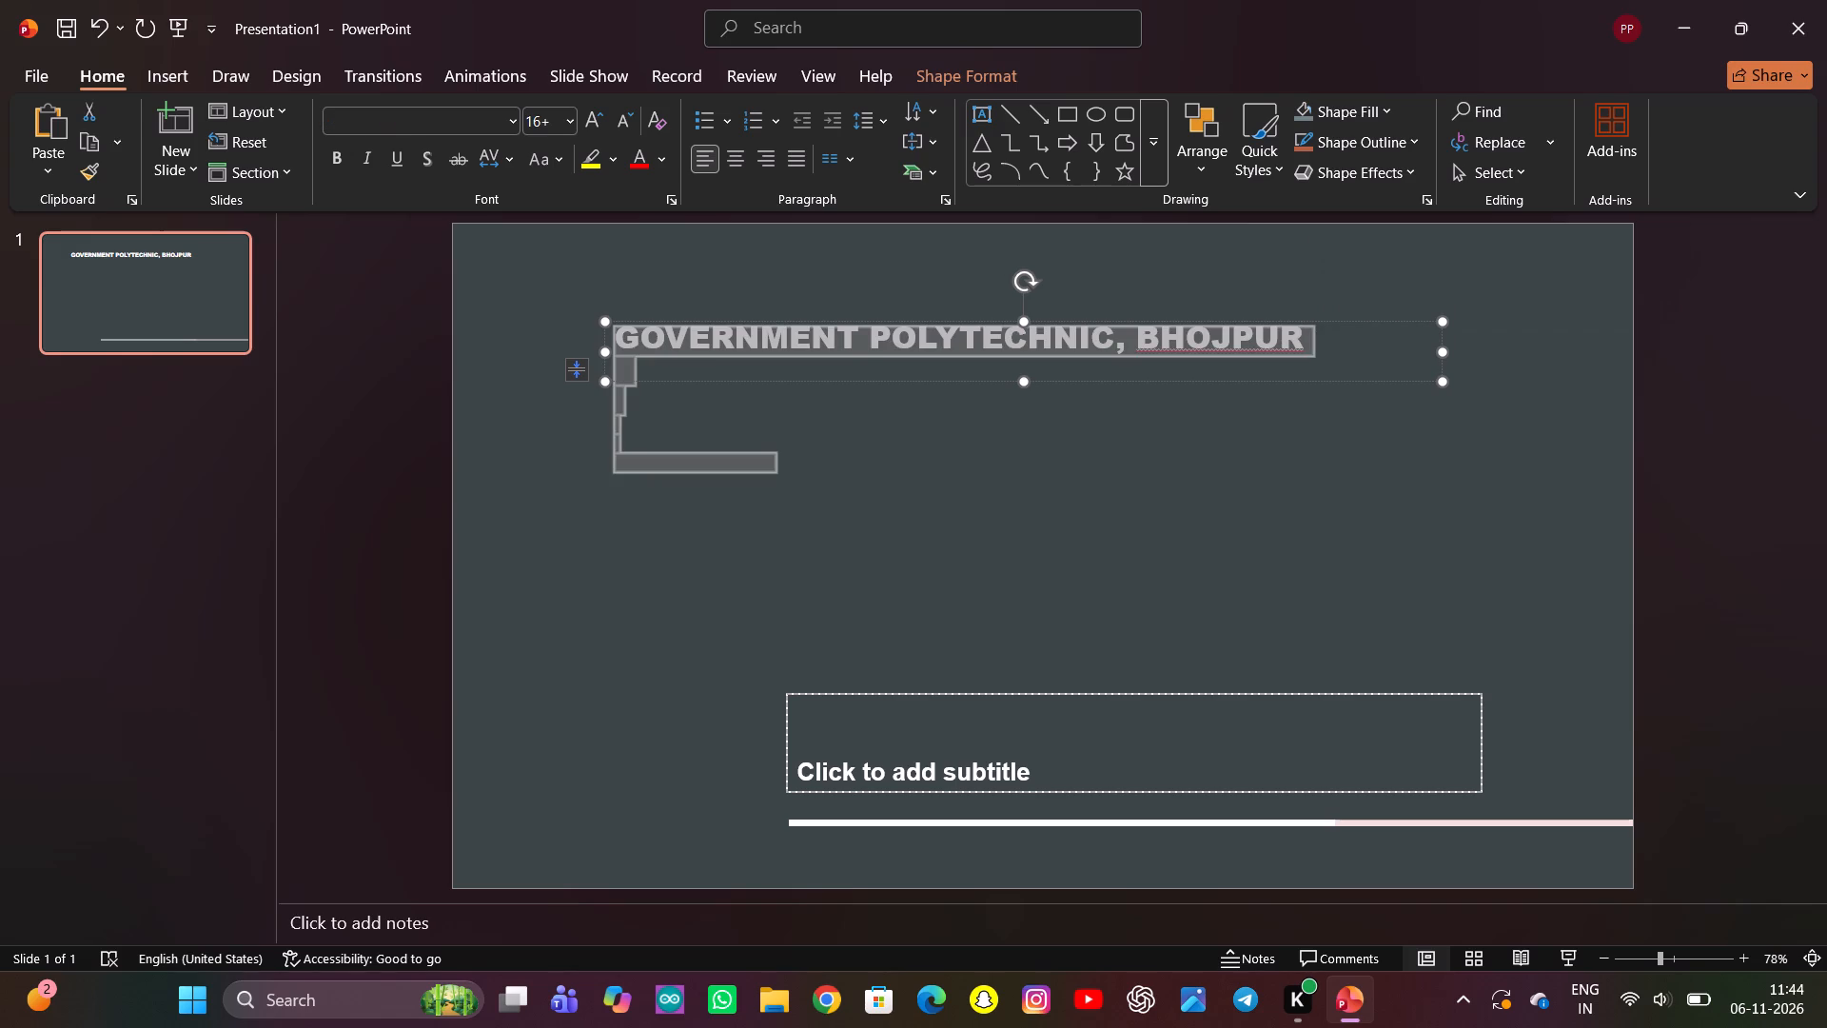
pyautogui.click(825, 462)
pyautogui.press('BackSpace')
pyautogui.press('BackSpace')
pyautogui.press('BackSpace')
pyautogui.press('BackSpace')
pyautogui.press('BackSpace')
pyautogui.press('BackSpace')
pyautogui.press('BackSpace')
pyautogui.press('BackSpace')
pyautogui.press('BackSpace')
pyautogui.press('BackSpace')
pyautogui.press('BackSpace')
pyautogui.press('BackSpace')
pyautogui.press('BackSpace')
pyautogui.press('BackSpace')
pyautogui.press('BackSpace')
pyautogui.press('BackSpace')
pyautogui.press('BackSpace')
pyautogui.press('BackSpace')
pyautogui.press('BackSpace')
pyautogui.press('BackSpace')
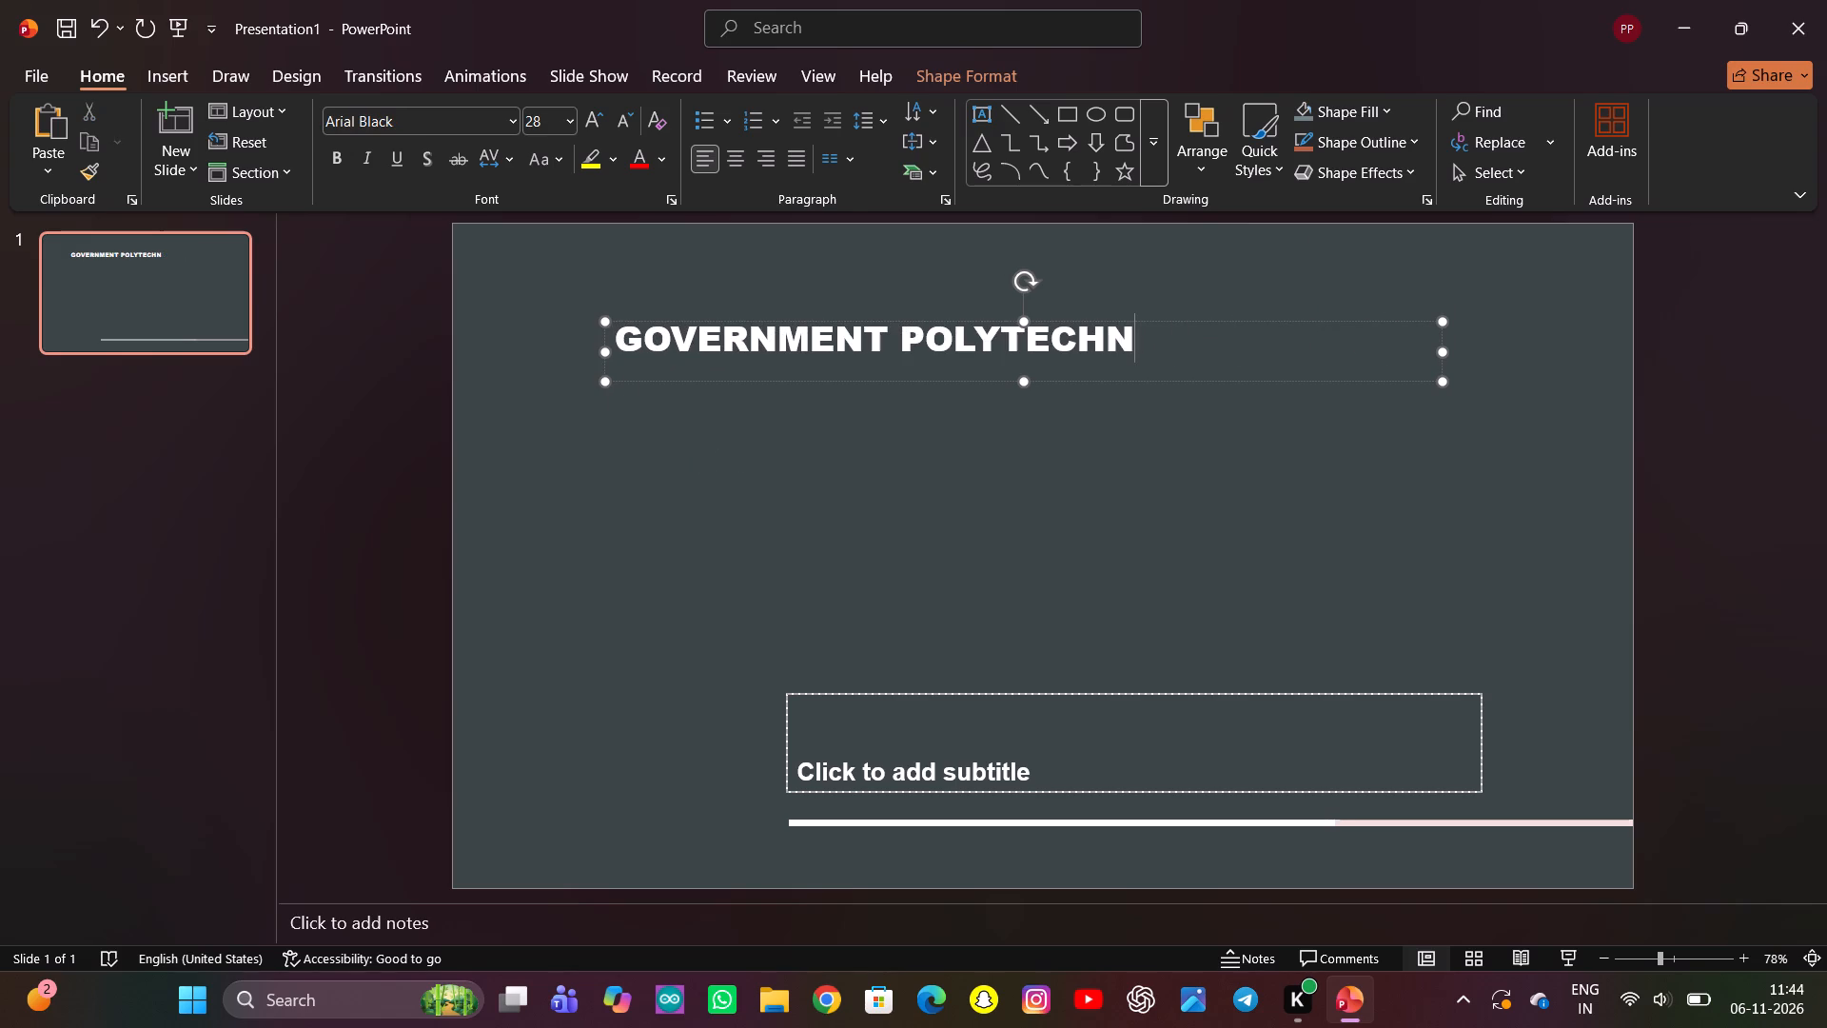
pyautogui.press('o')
pyautogui.press('BackSpace')
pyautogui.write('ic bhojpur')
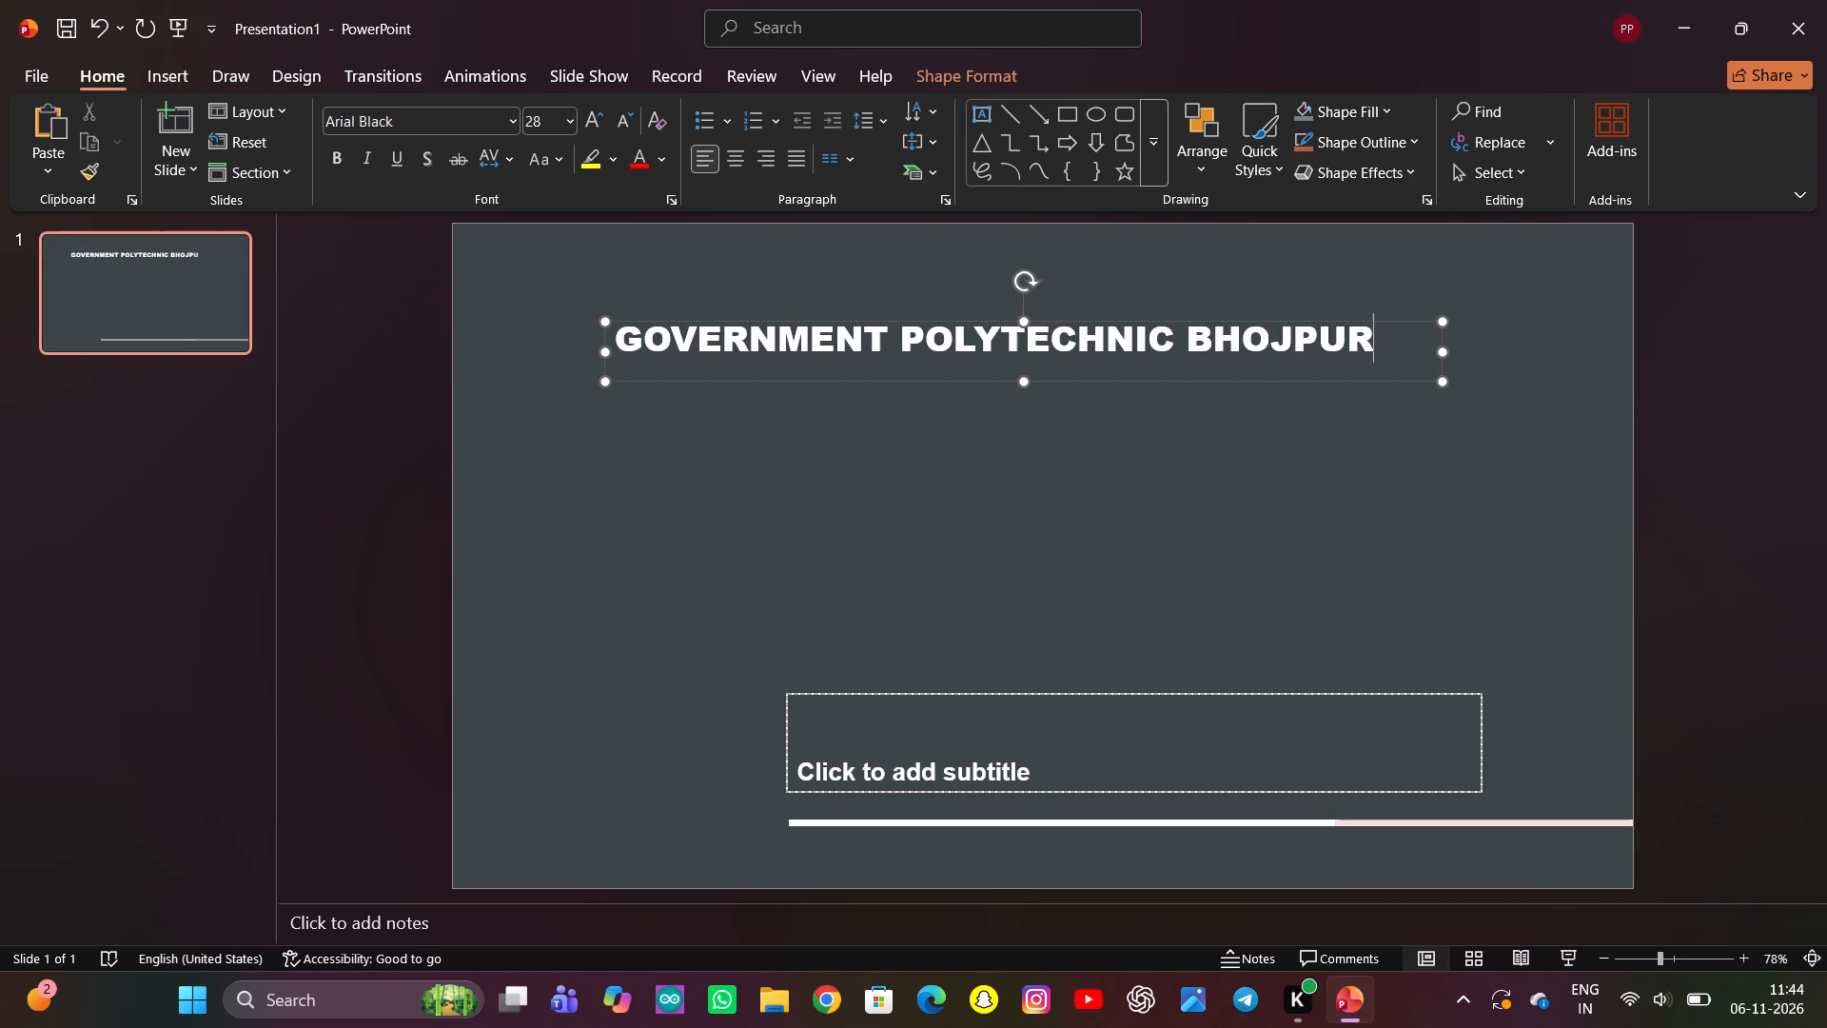
# Enlarge the subtitle placeholder from its upper corner so it fills the slide area just below the title.
pyautogui.click(1022, 725)
pyautogui.moveTo(1080, 764); pyautogui.dragTo(1000, 616)
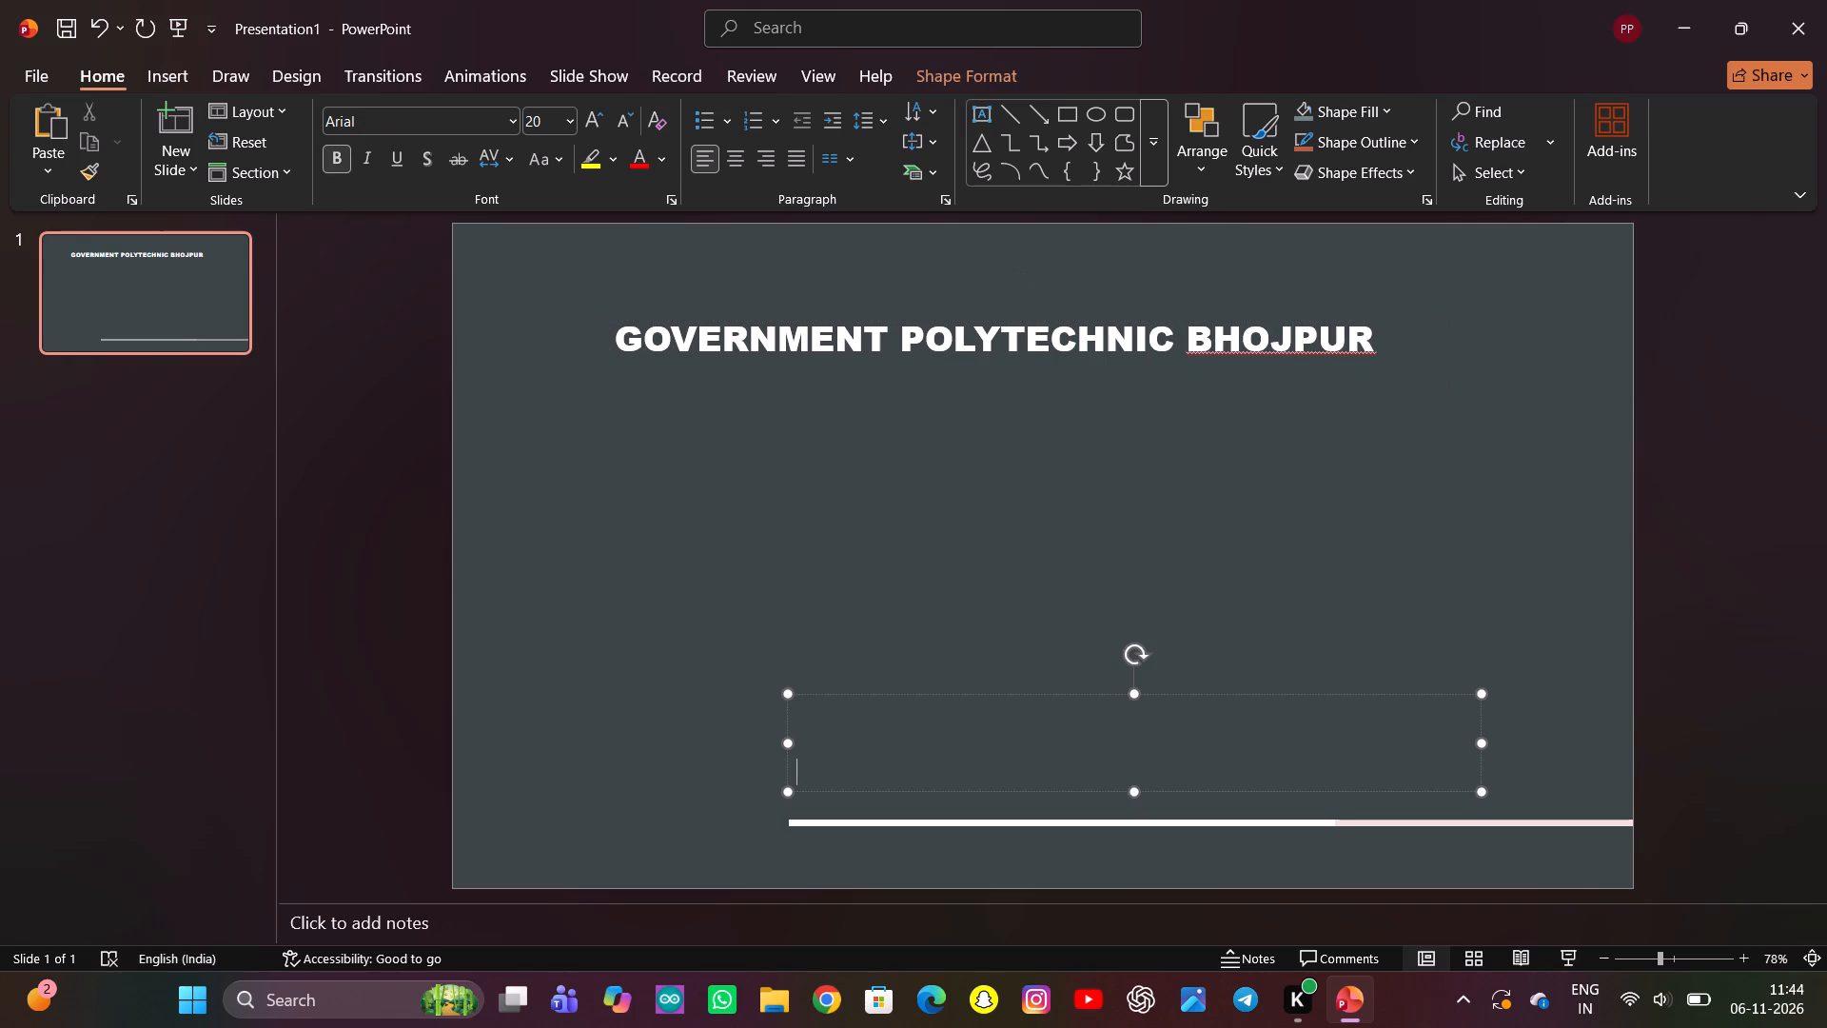
pyautogui.moveTo(1000, 616); pyautogui.dragTo(976, 591)
pyautogui.moveTo(787, 695); pyautogui.dragTo(594, 385)
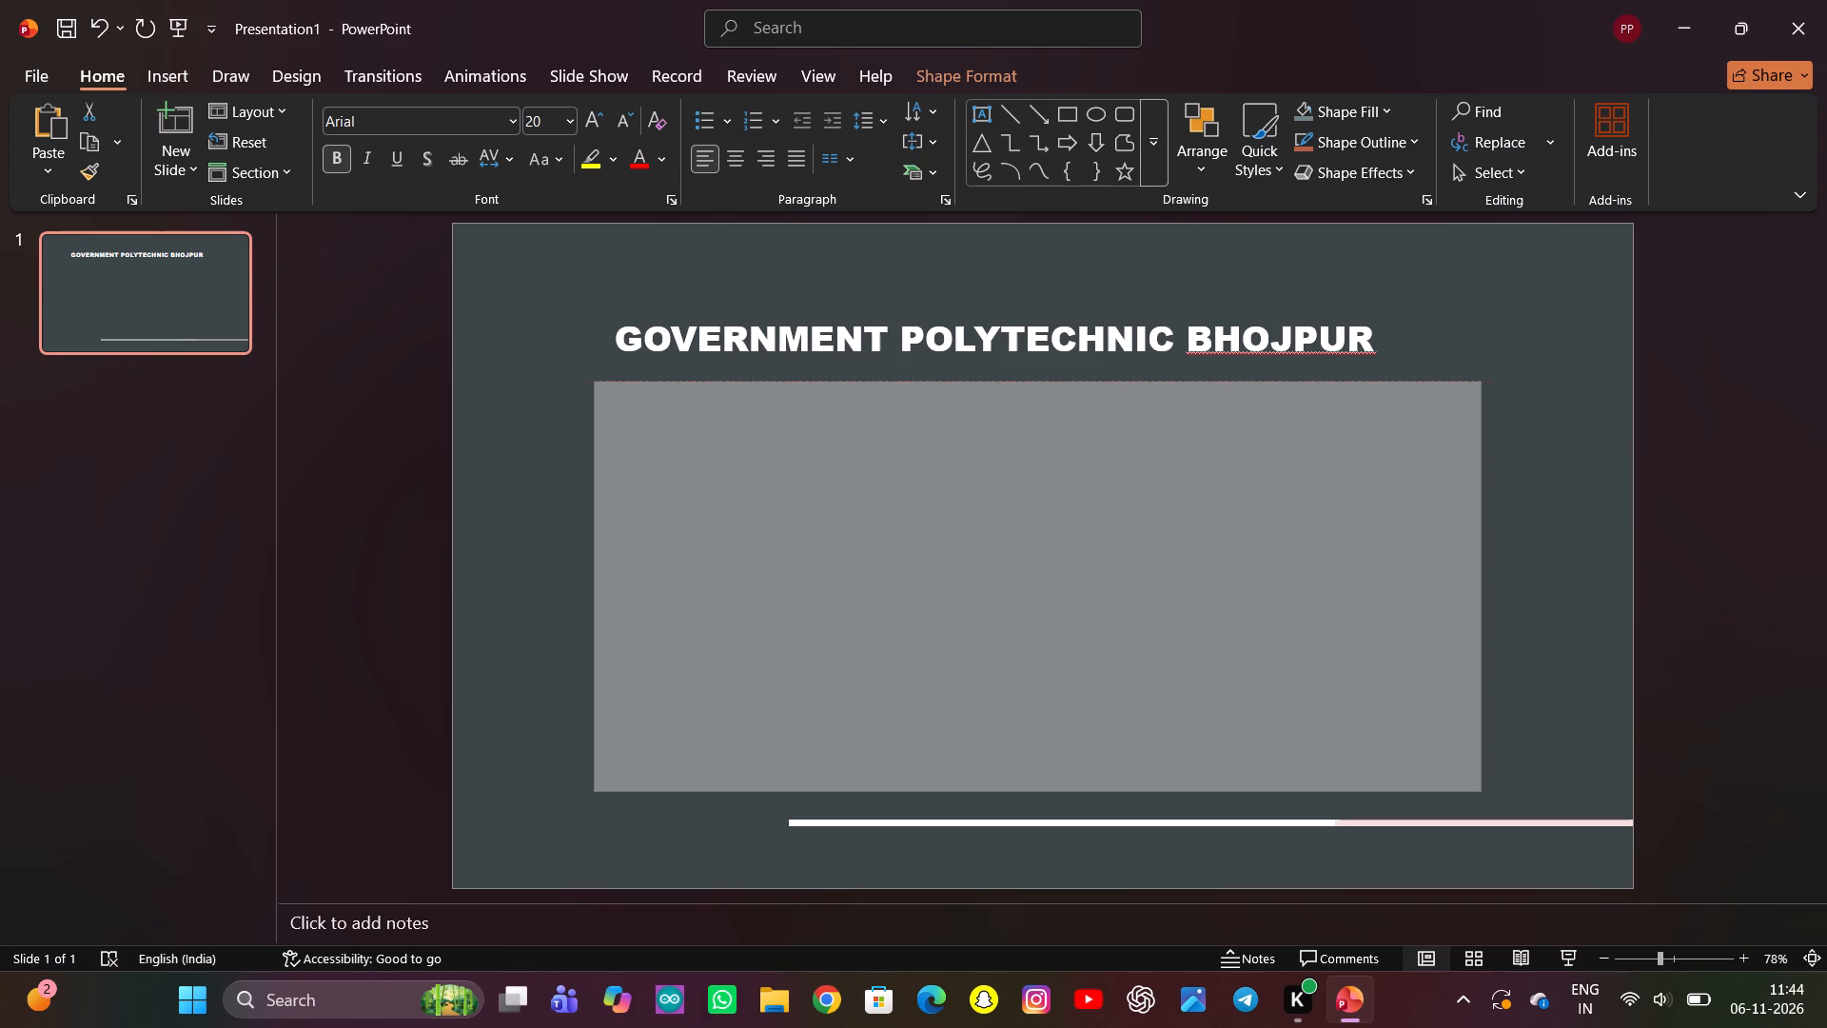
pyautogui.moveTo(594, 385); pyautogui.dragTo(557, 392)
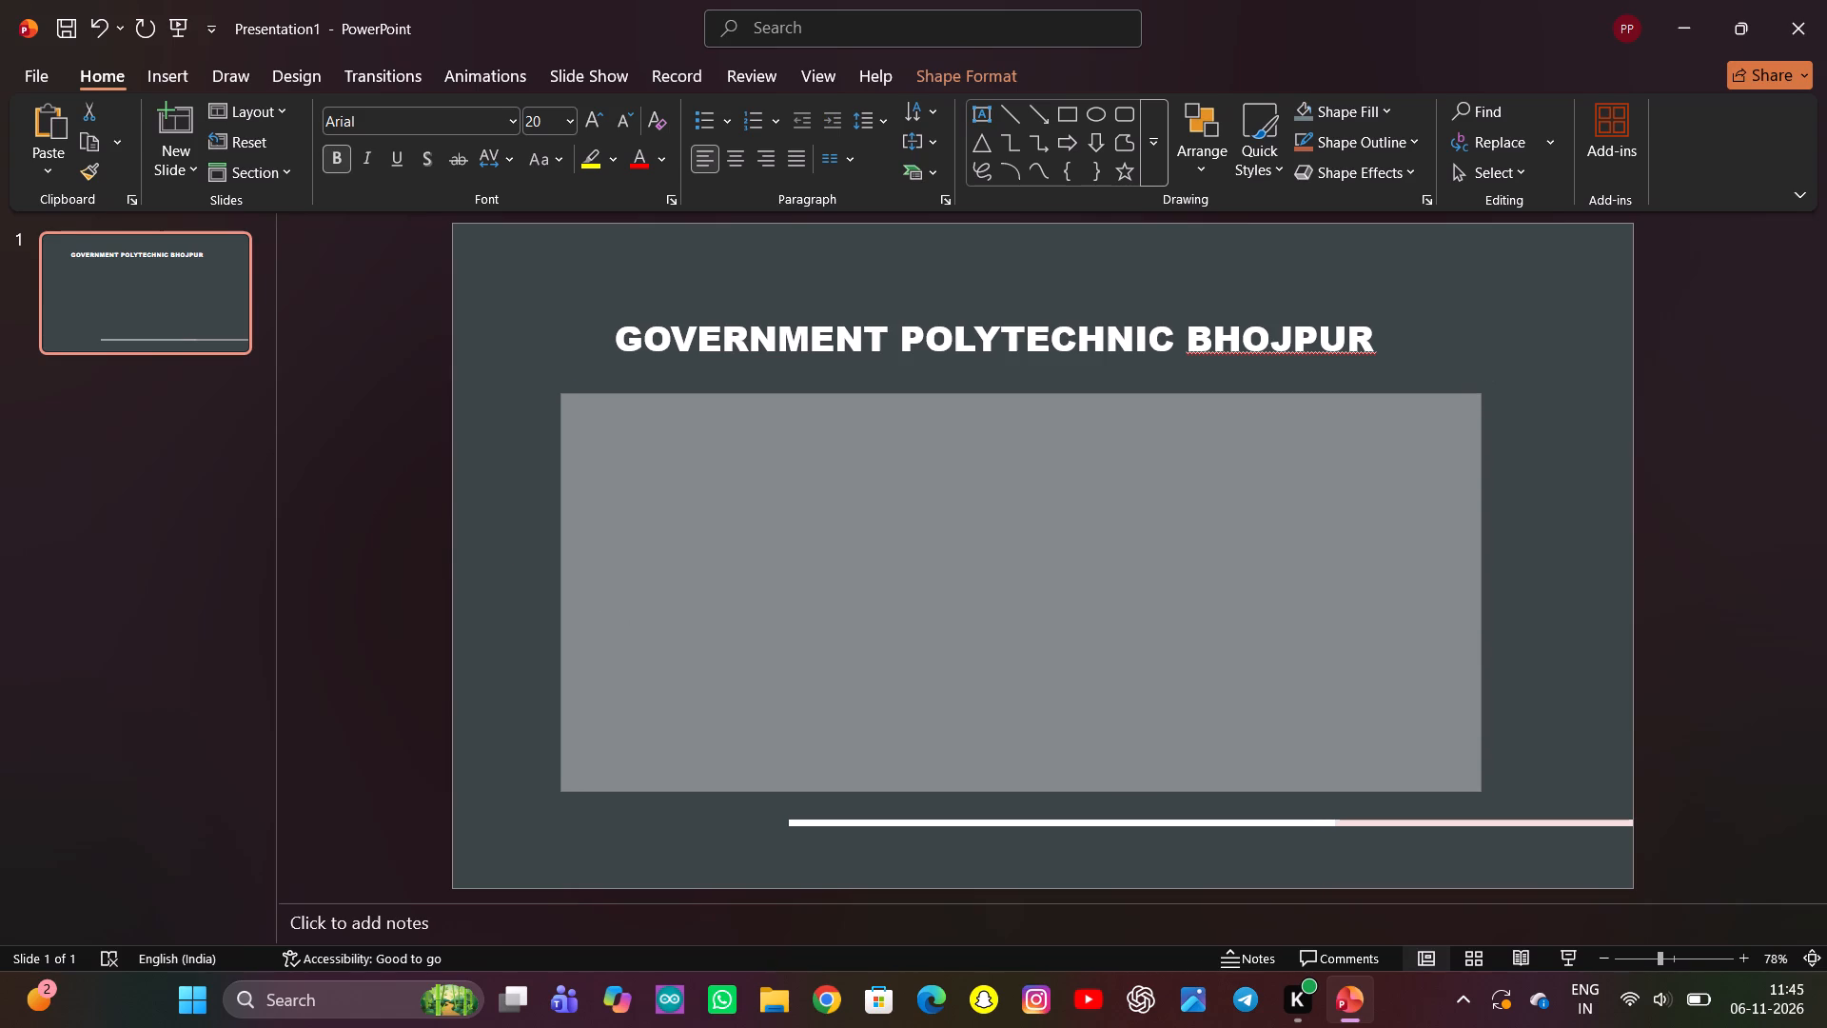
pyautogui.moveTo(557, 392); pyautogui.dragTo(560, 391)
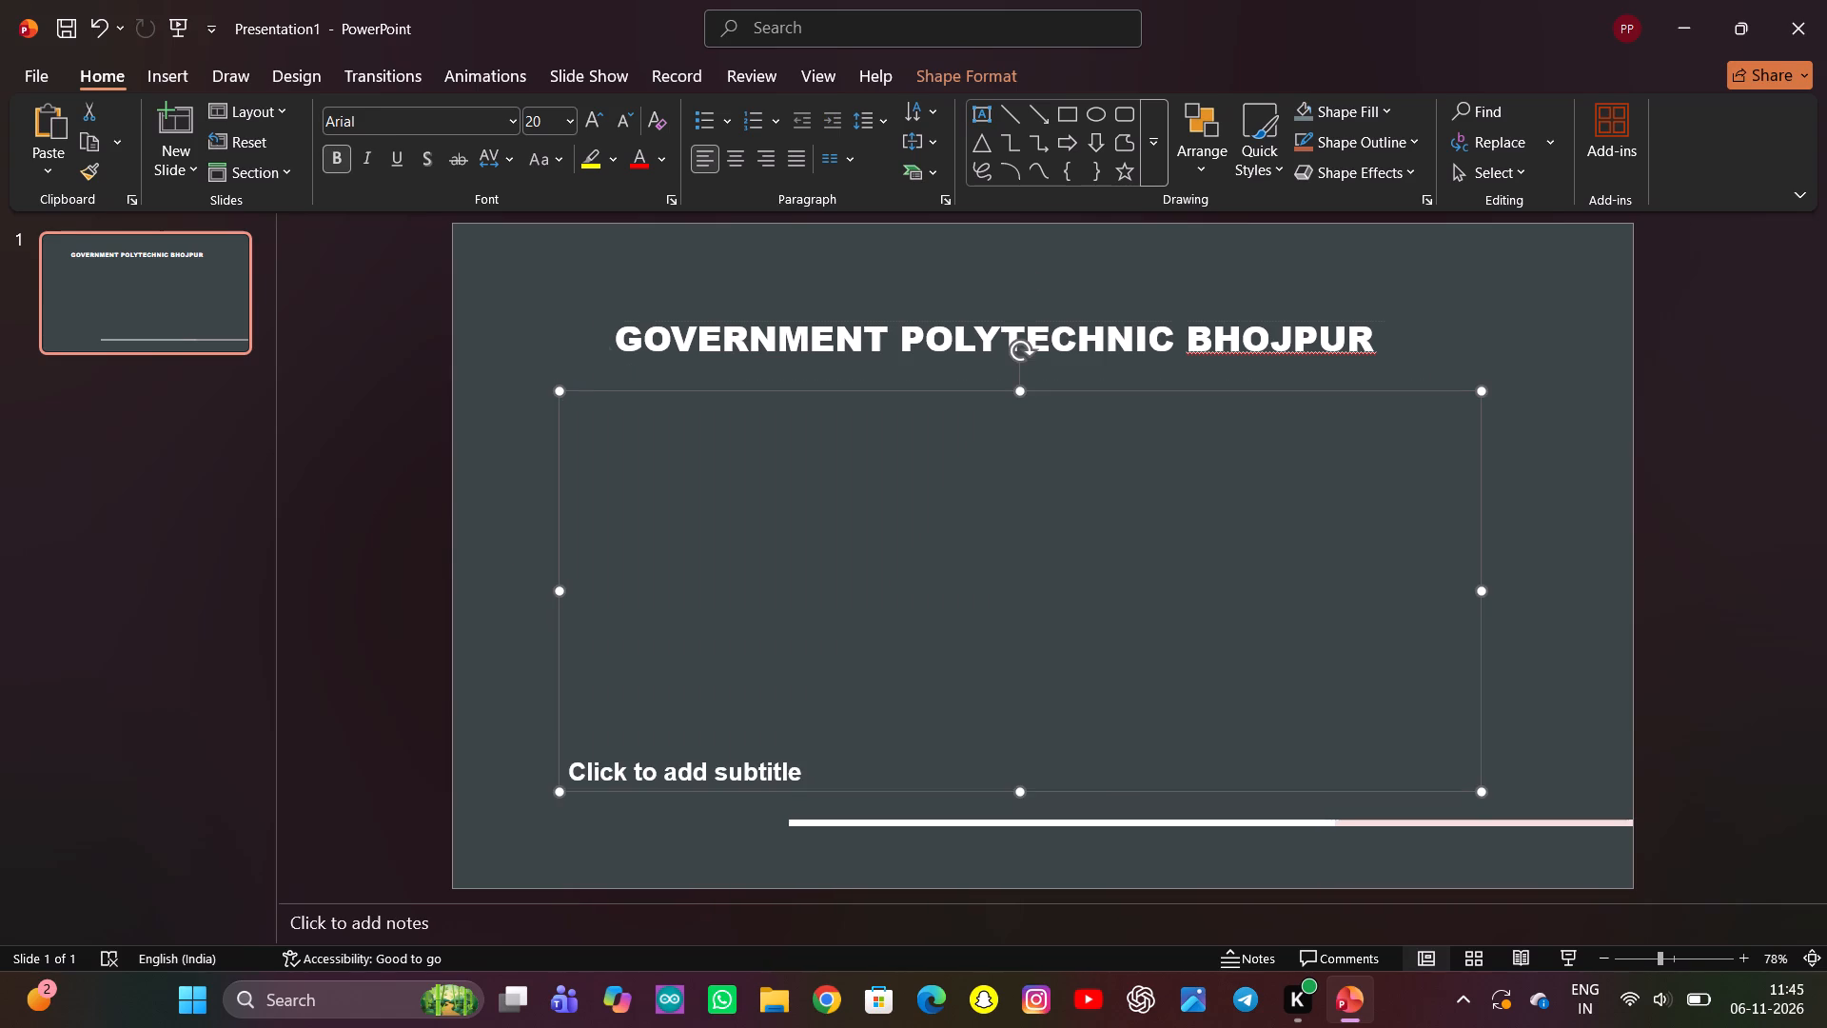
# Extend the title placeholder upward and sideways so both its side edges line up with the subtitle placeholder.
pyautogui.click(629, 329)
pyautogui.moveTo(611, 319); pyautogui.dragTo(555, 285)
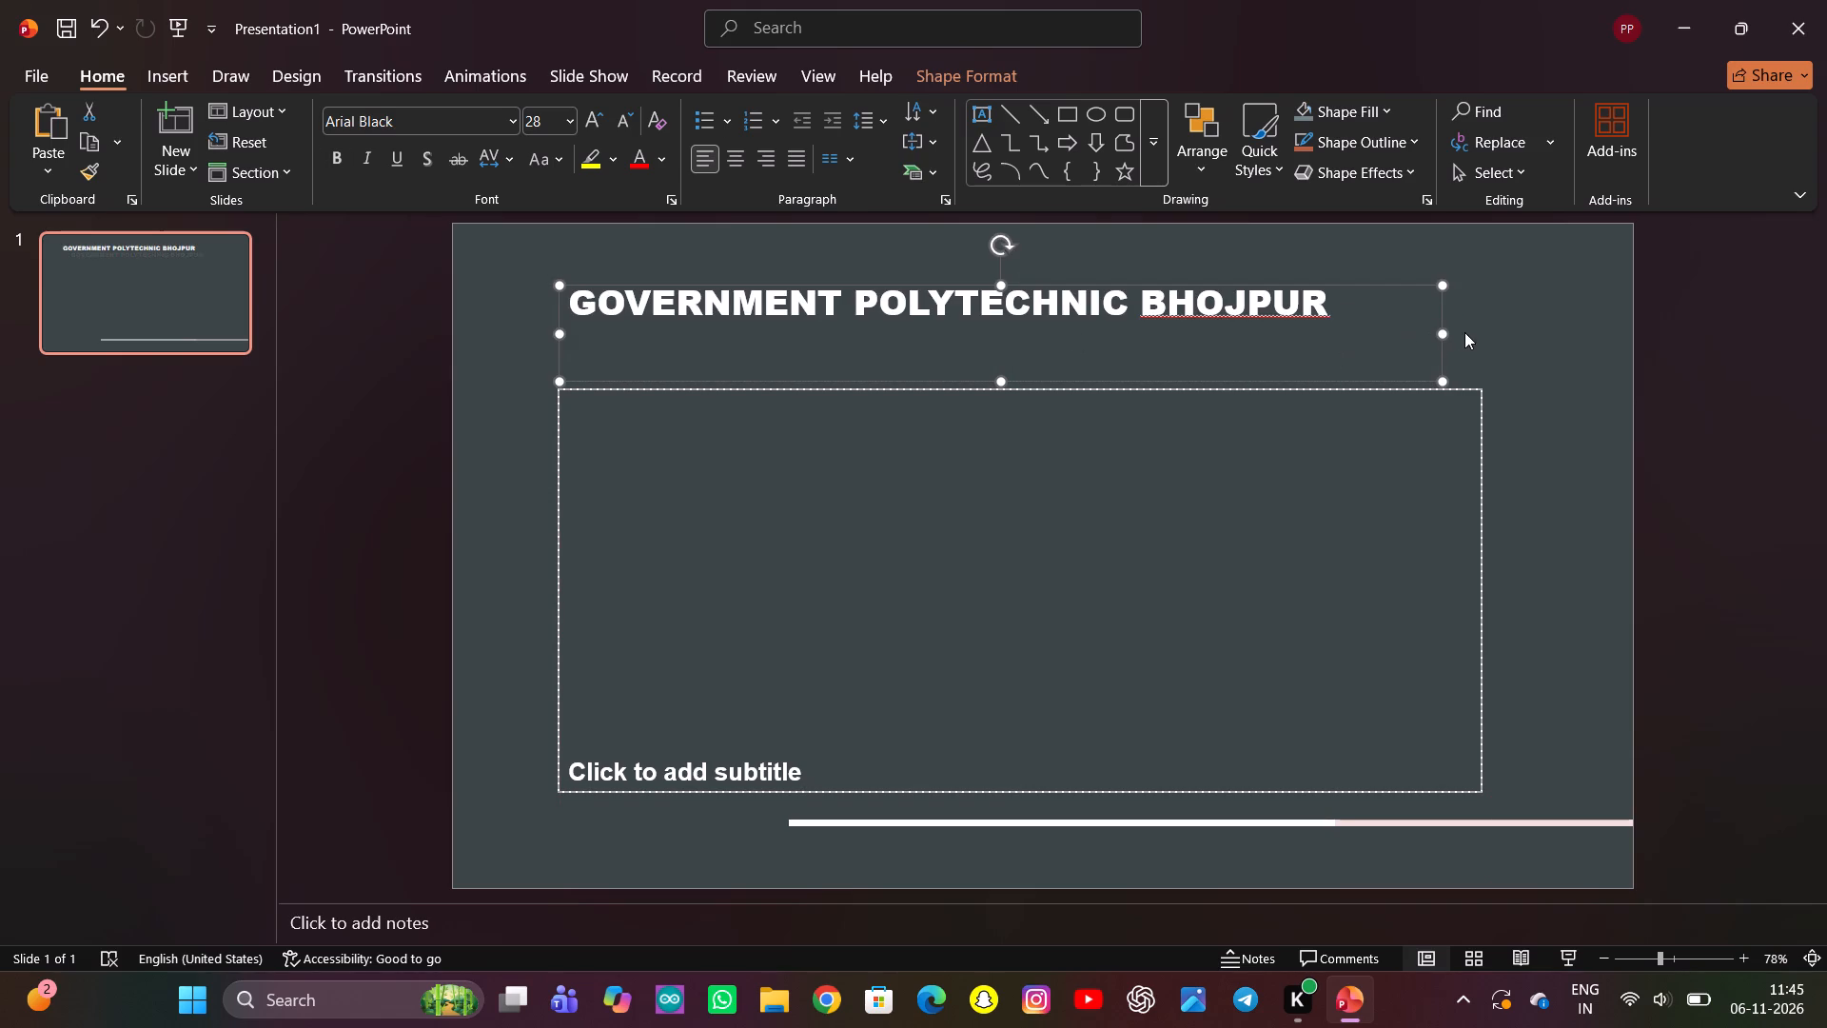
pyautogui.moveTo(1447, 332); pyautogui.dragTo(1485, 329)
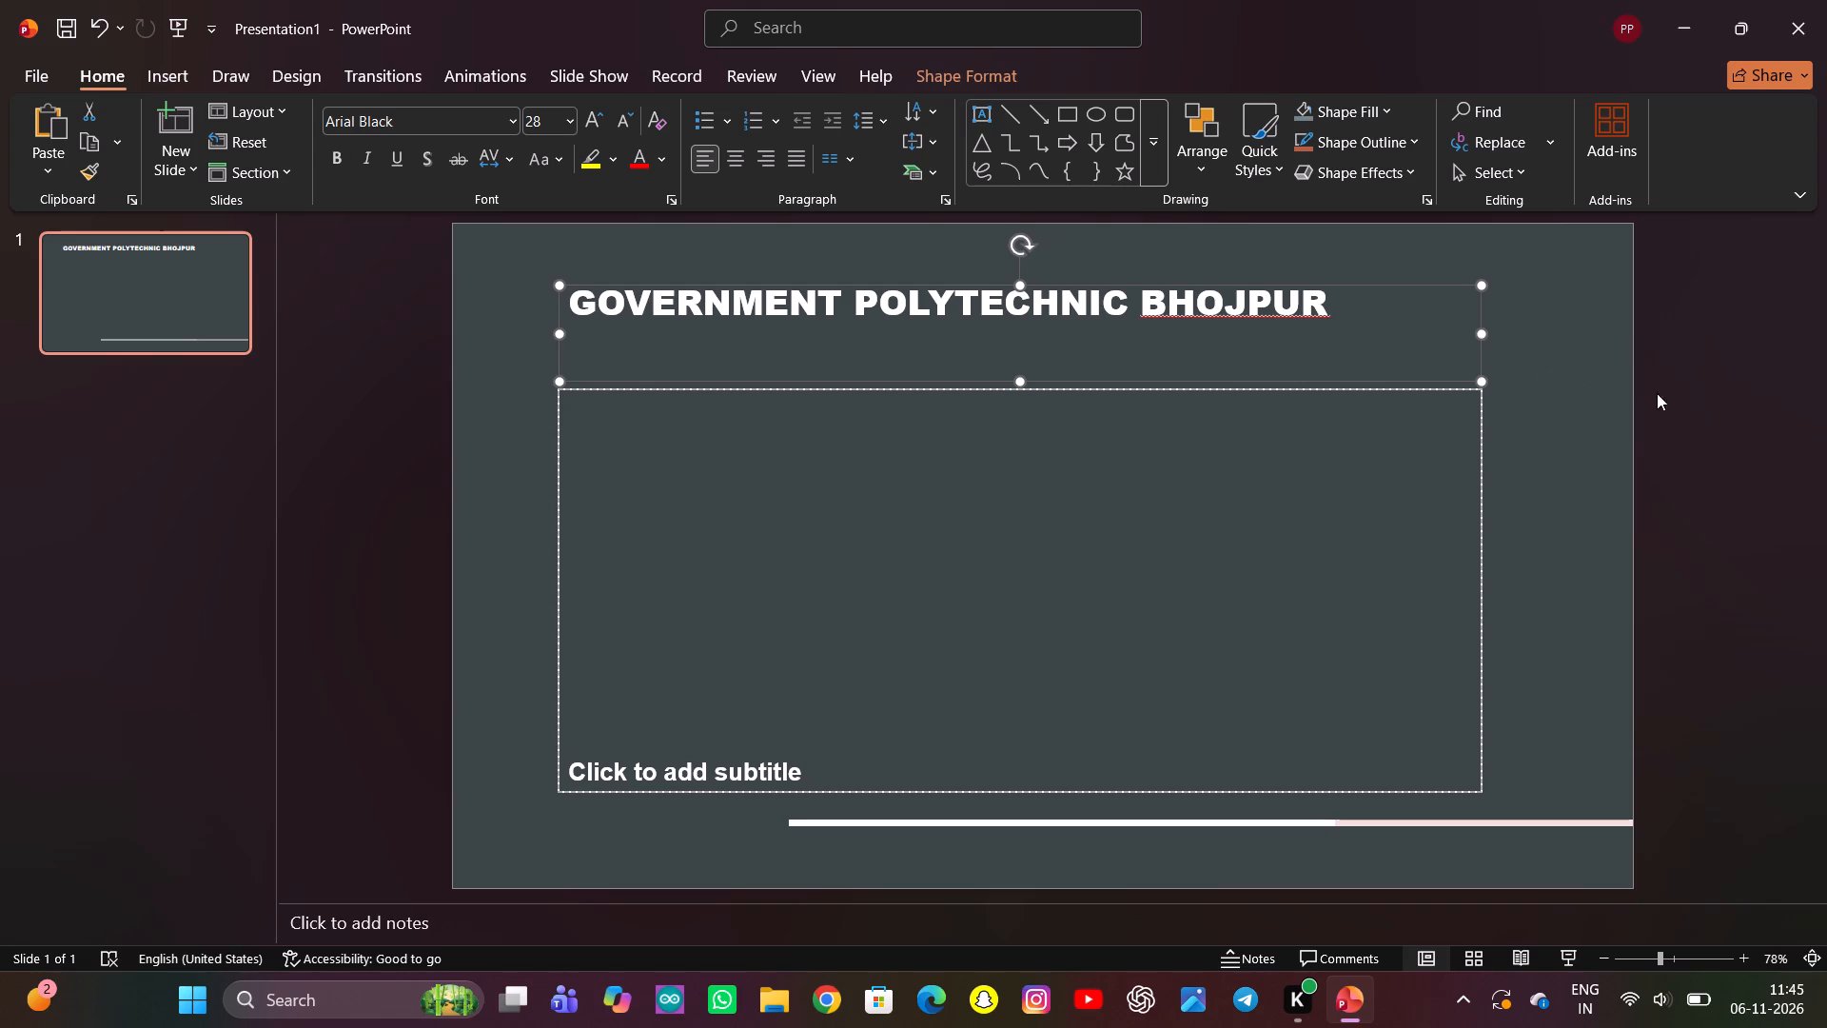
pyautogui.click(1698, 425)
# Apply the four-diamond bullet style to the subtitle placeholder.
pyautogui.click(857, 427)
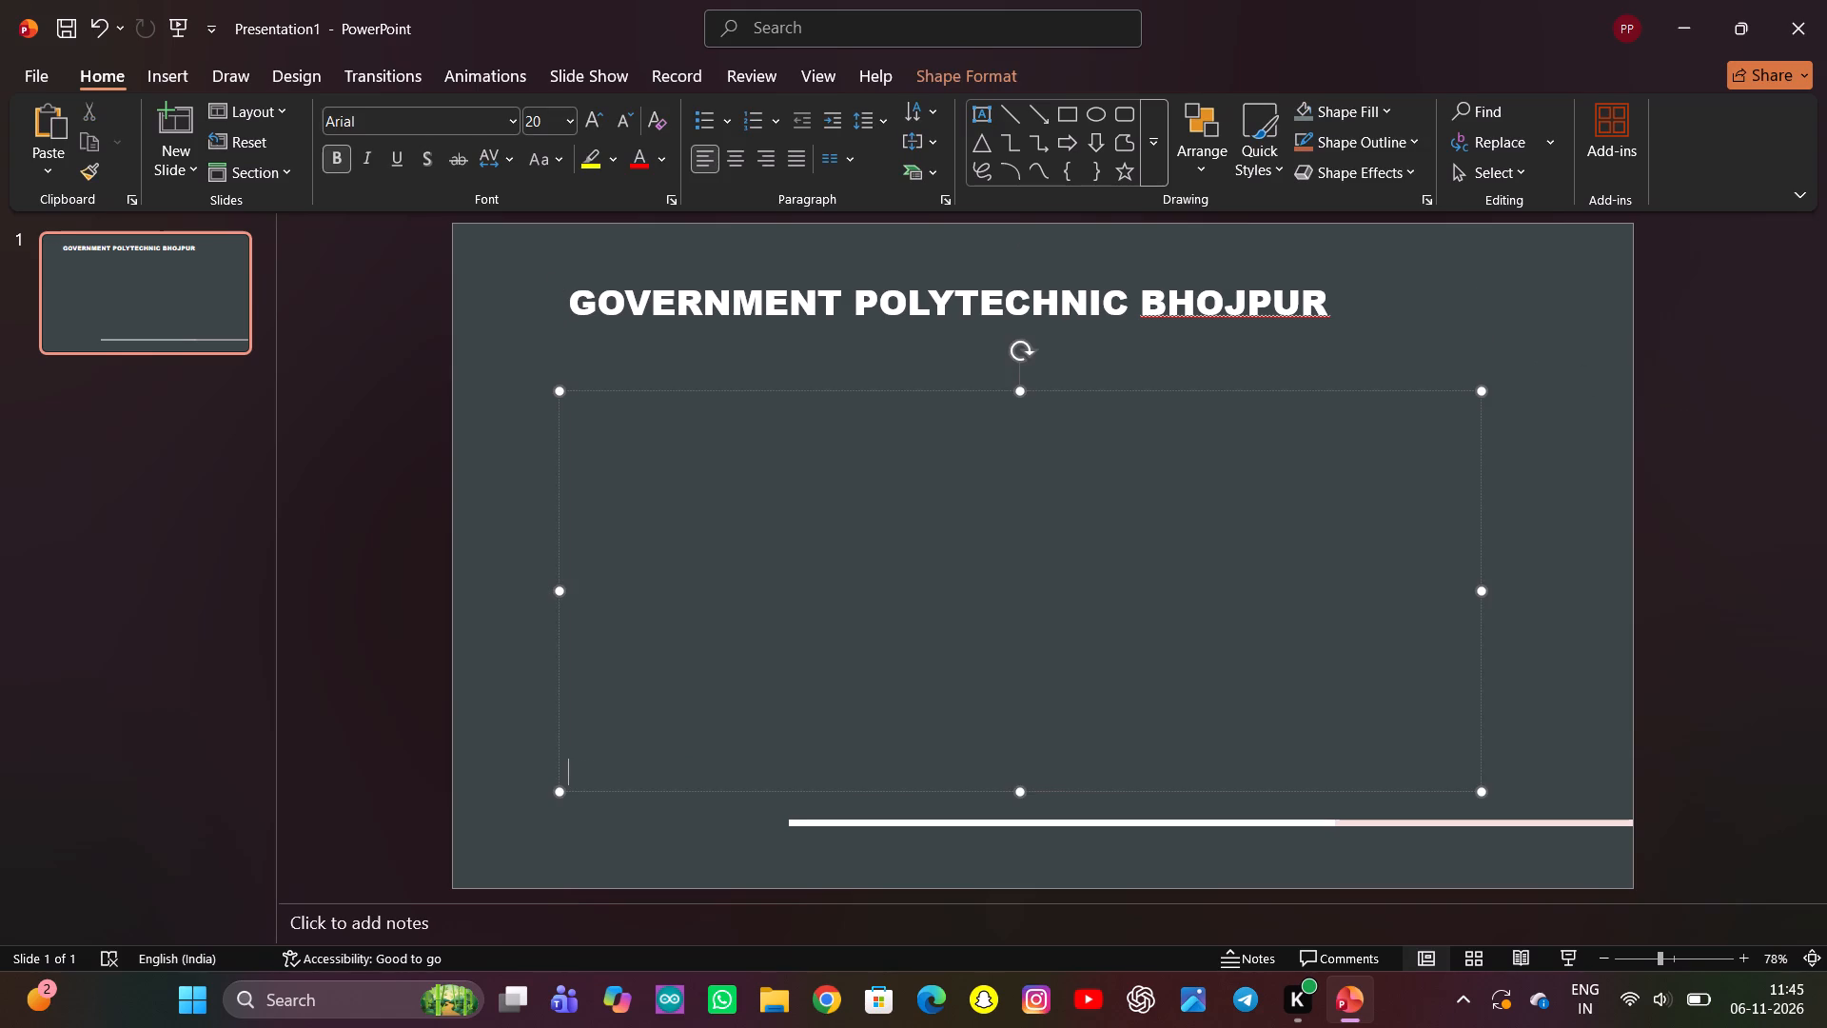
pyautogui.click(729, 125)
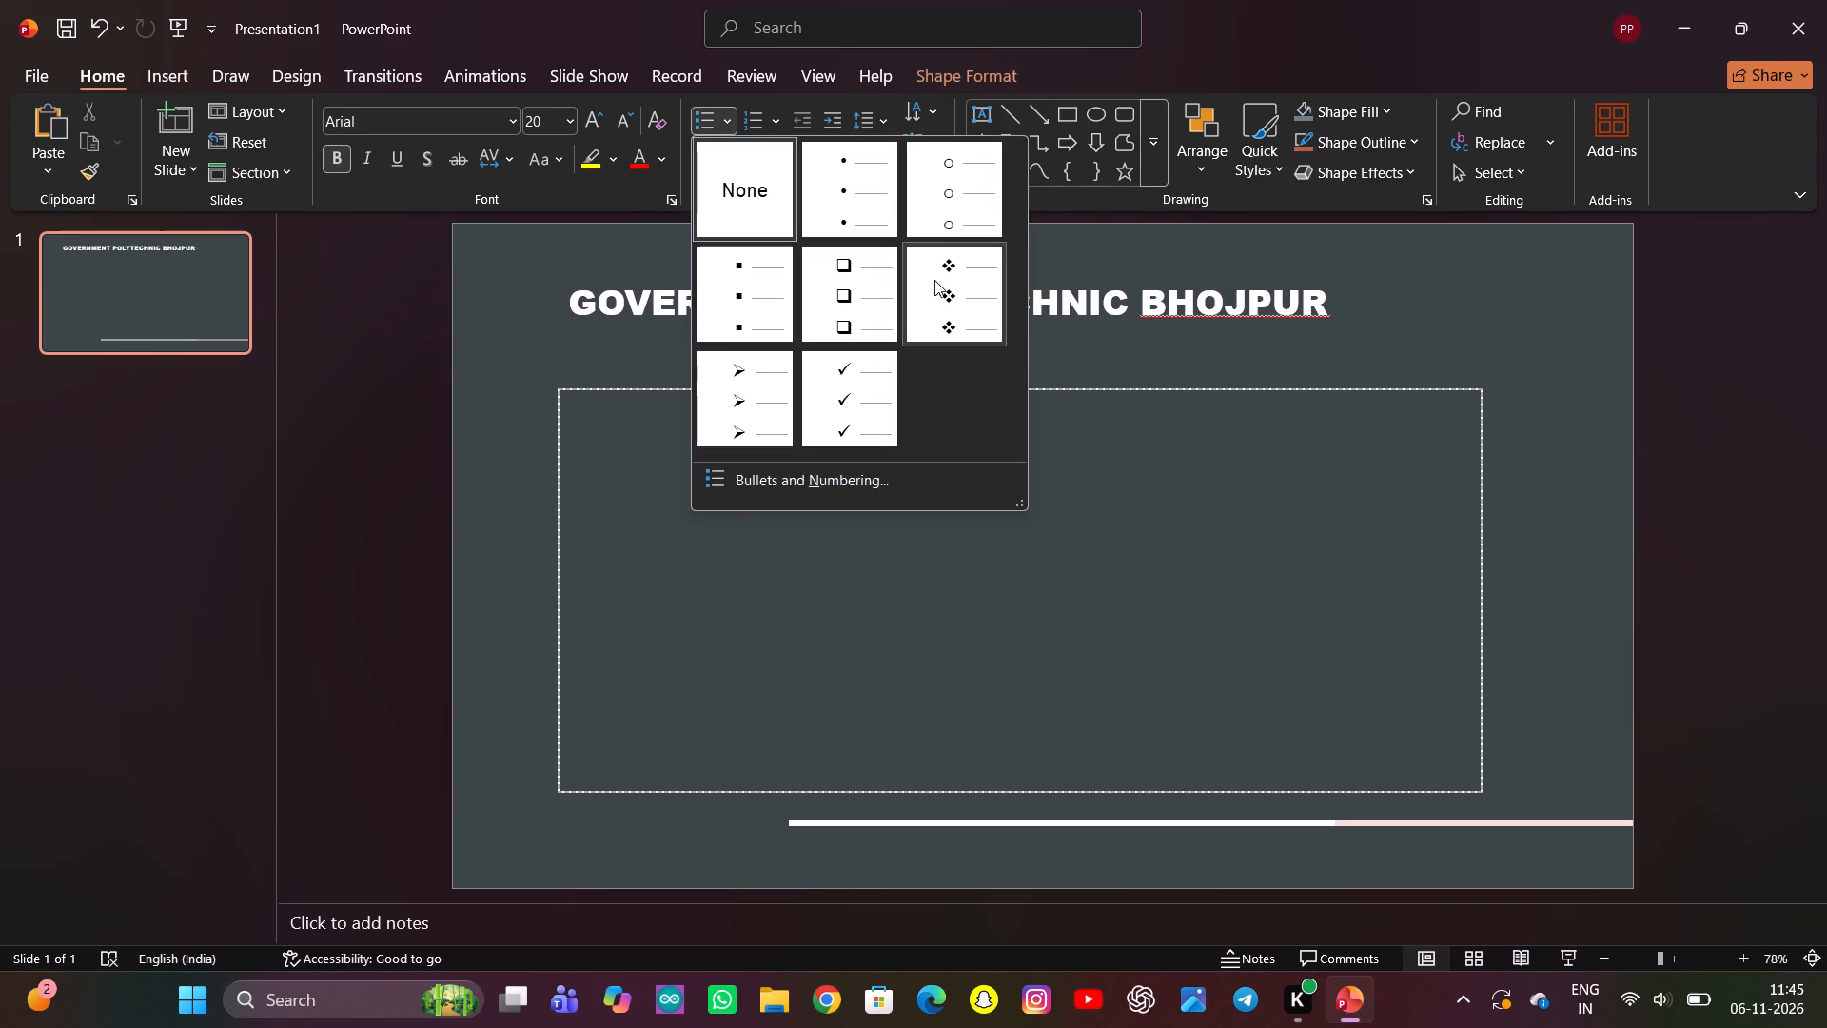
pyautogui.click(934, 280)
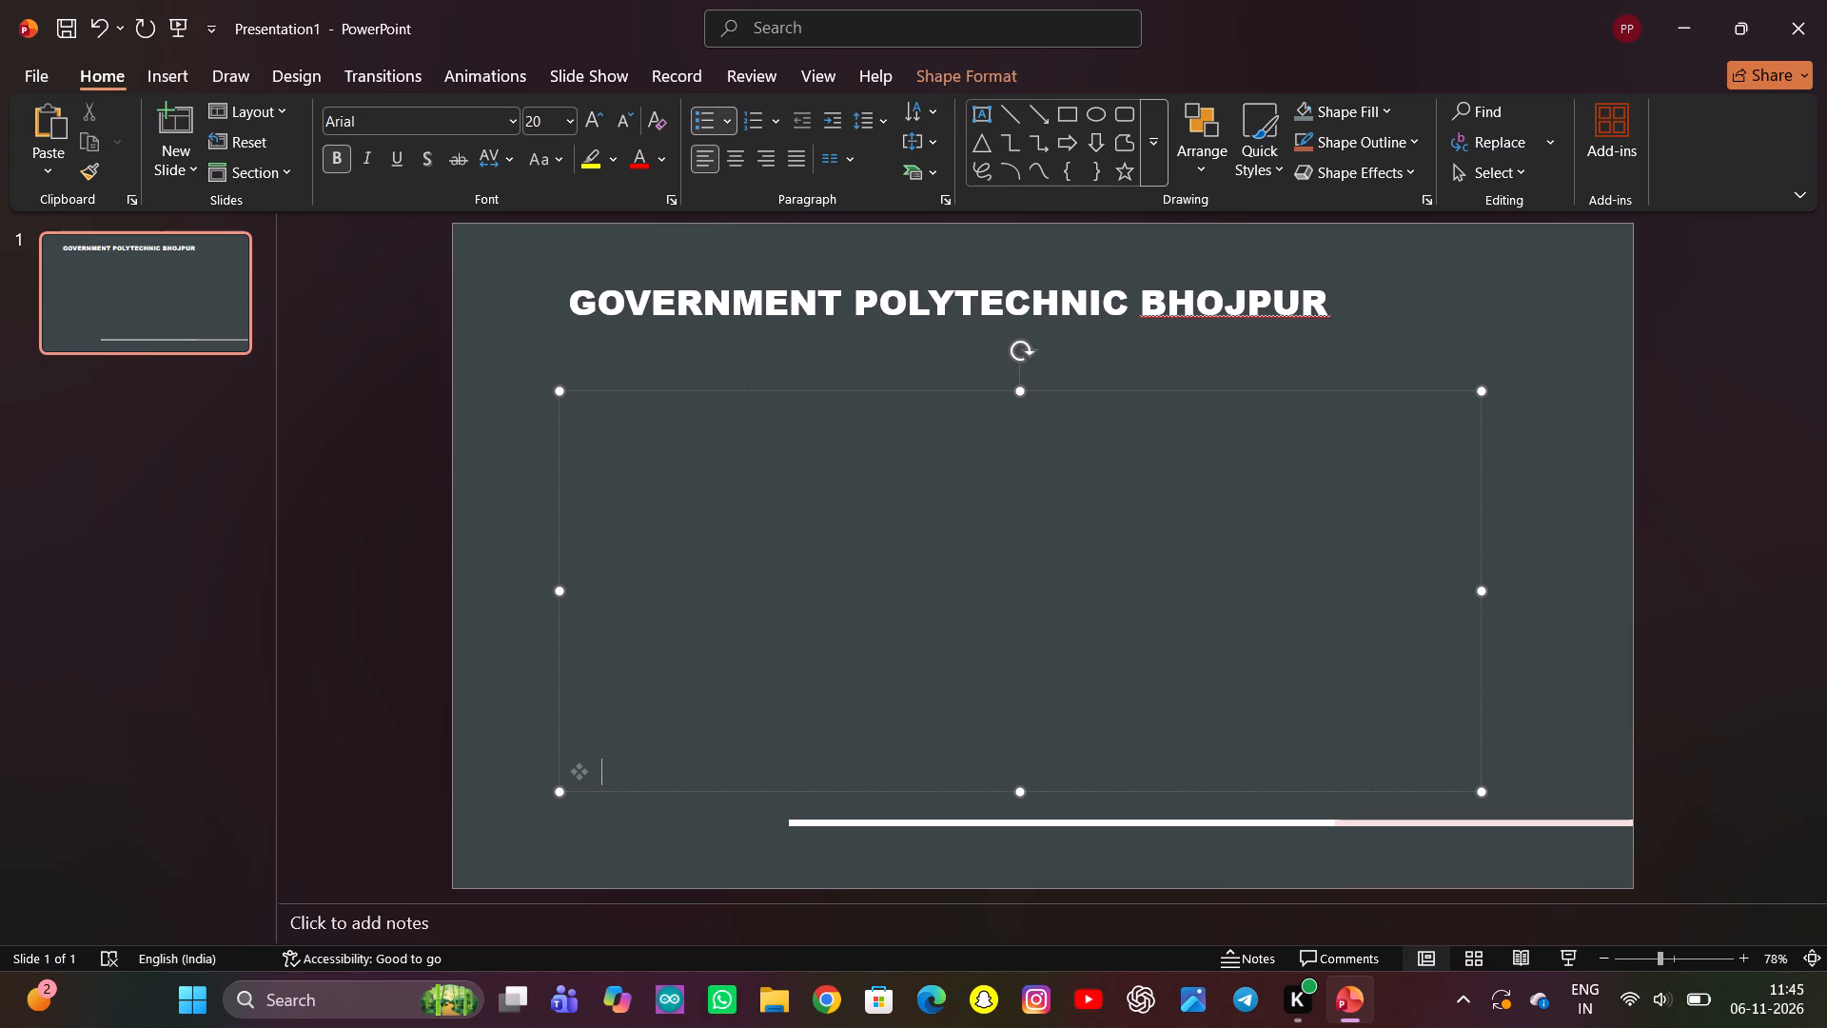
# Enter "Presented by-" followed by the presenter's name, with both names capitalised, as the first subtitle bullet.
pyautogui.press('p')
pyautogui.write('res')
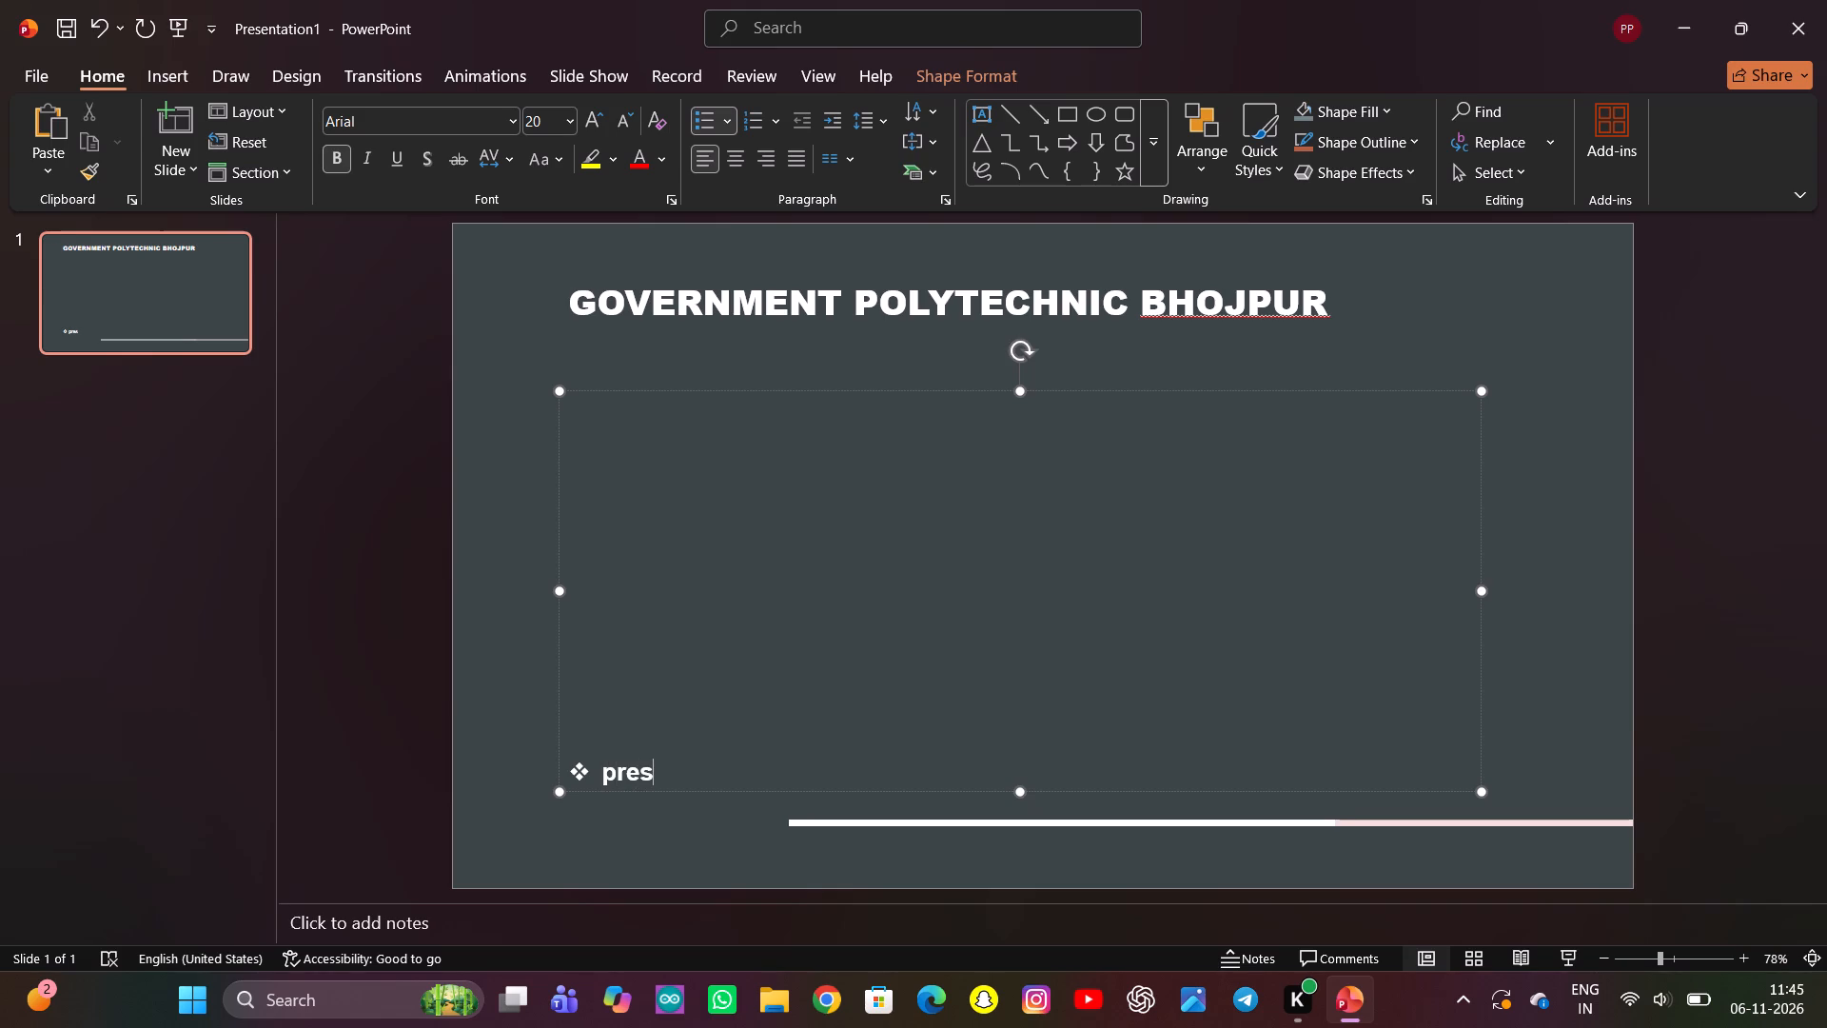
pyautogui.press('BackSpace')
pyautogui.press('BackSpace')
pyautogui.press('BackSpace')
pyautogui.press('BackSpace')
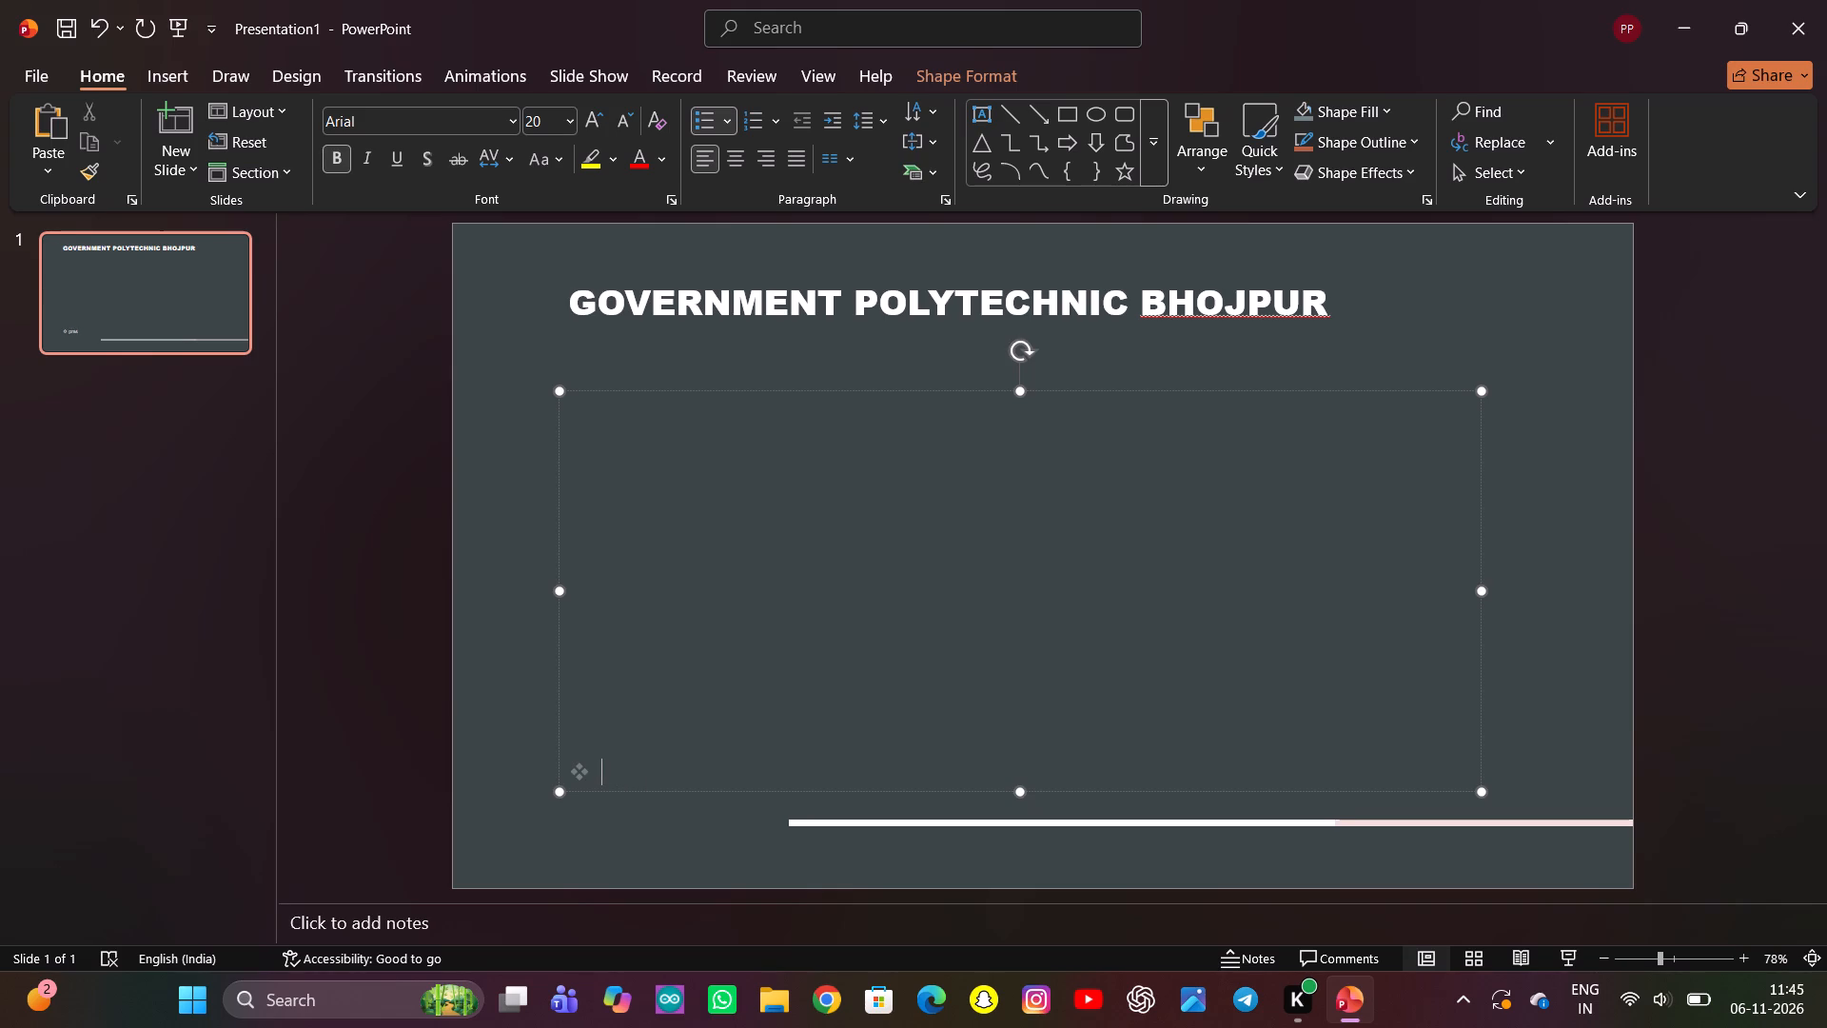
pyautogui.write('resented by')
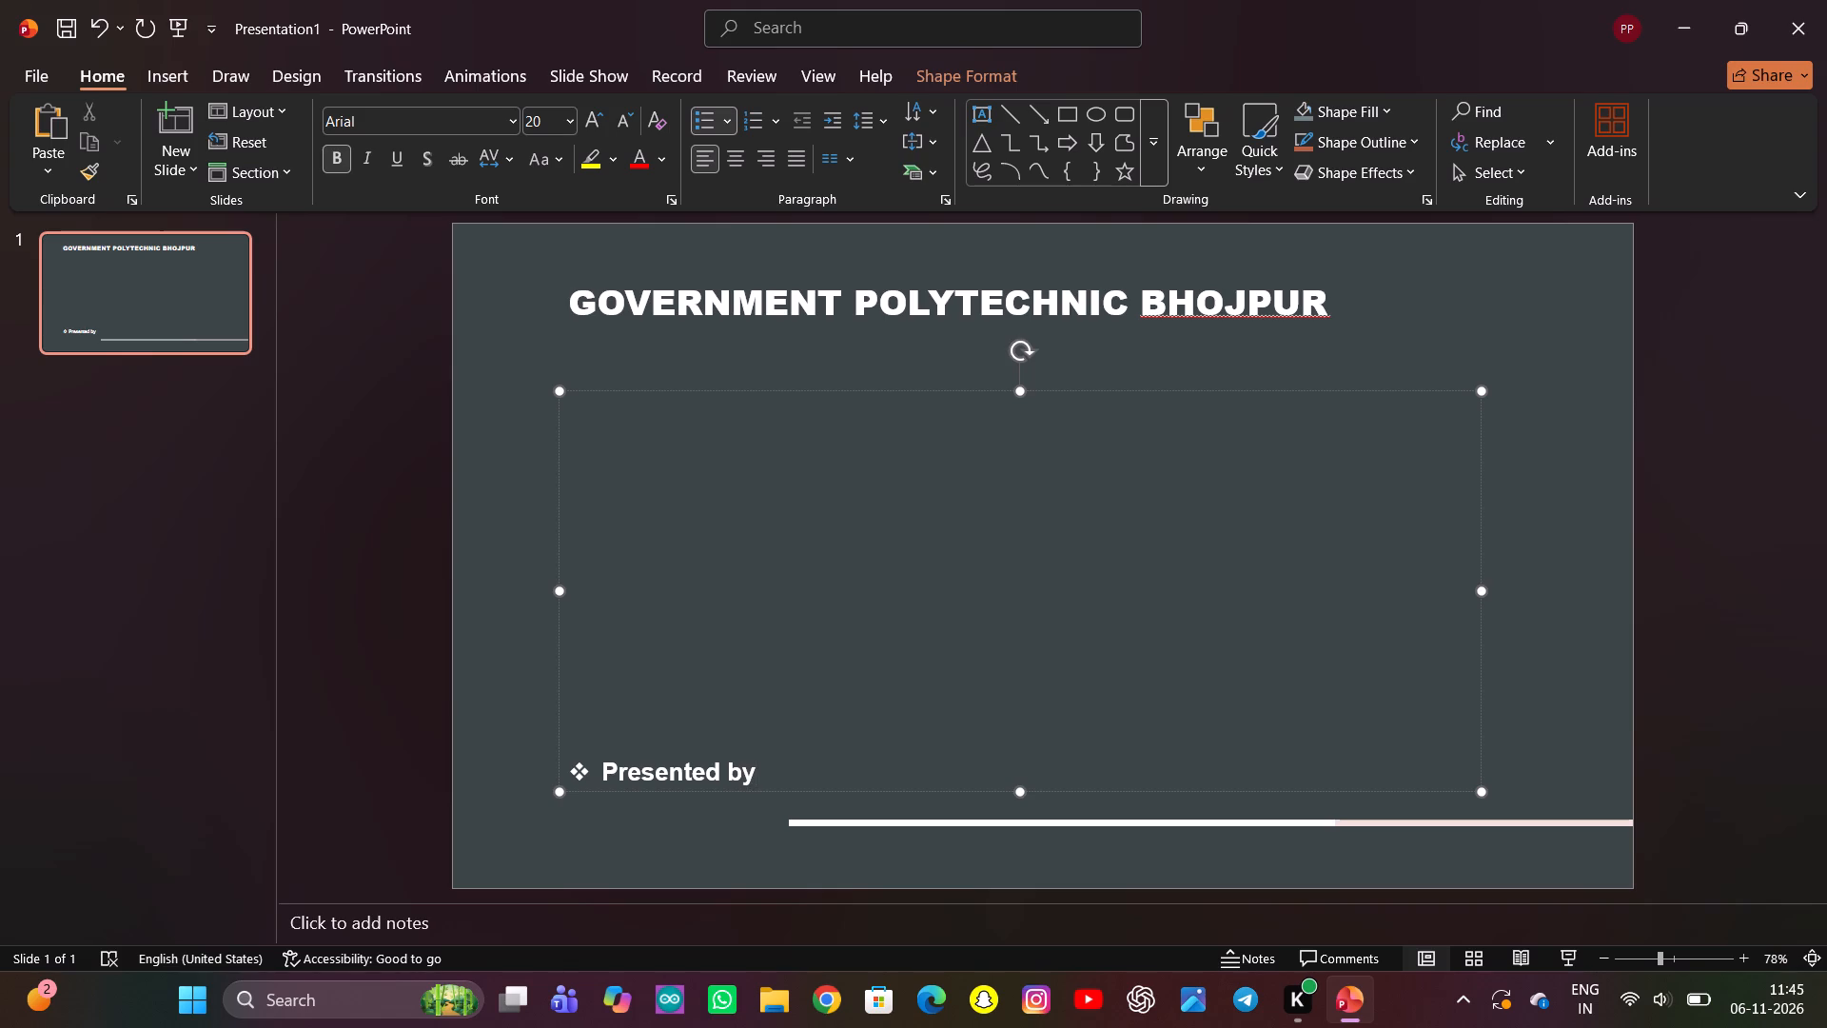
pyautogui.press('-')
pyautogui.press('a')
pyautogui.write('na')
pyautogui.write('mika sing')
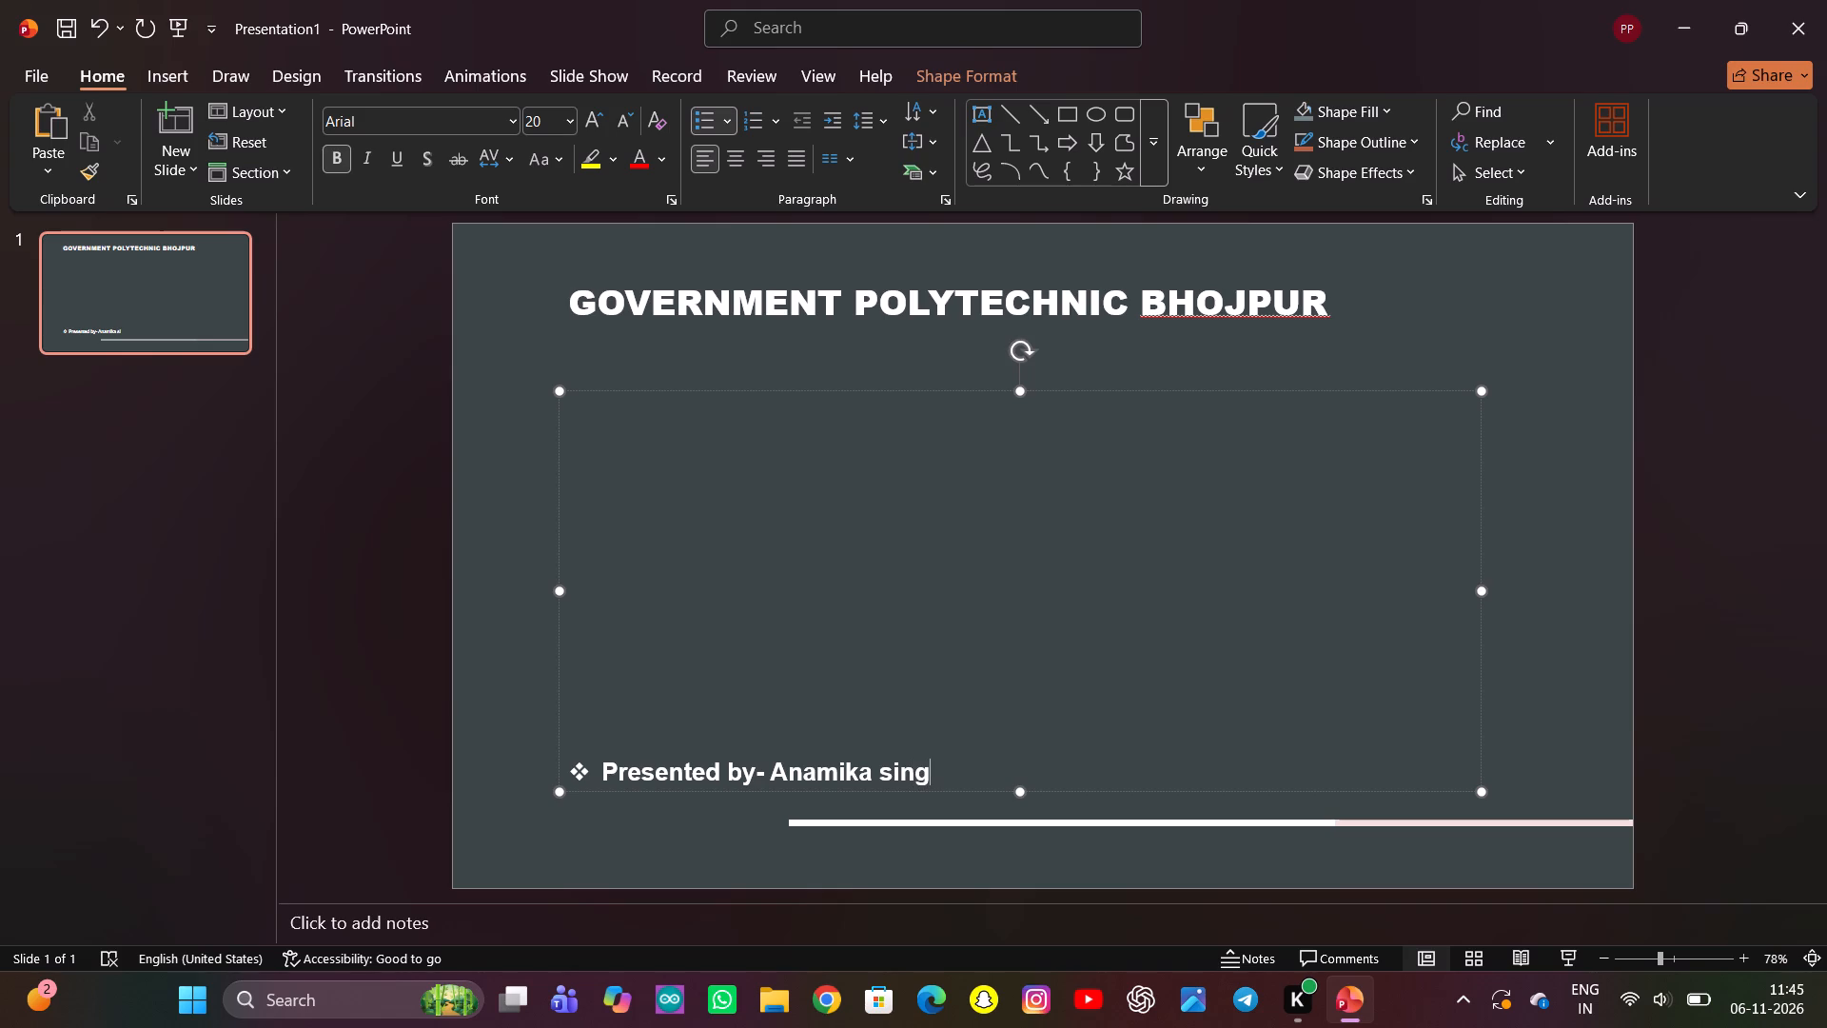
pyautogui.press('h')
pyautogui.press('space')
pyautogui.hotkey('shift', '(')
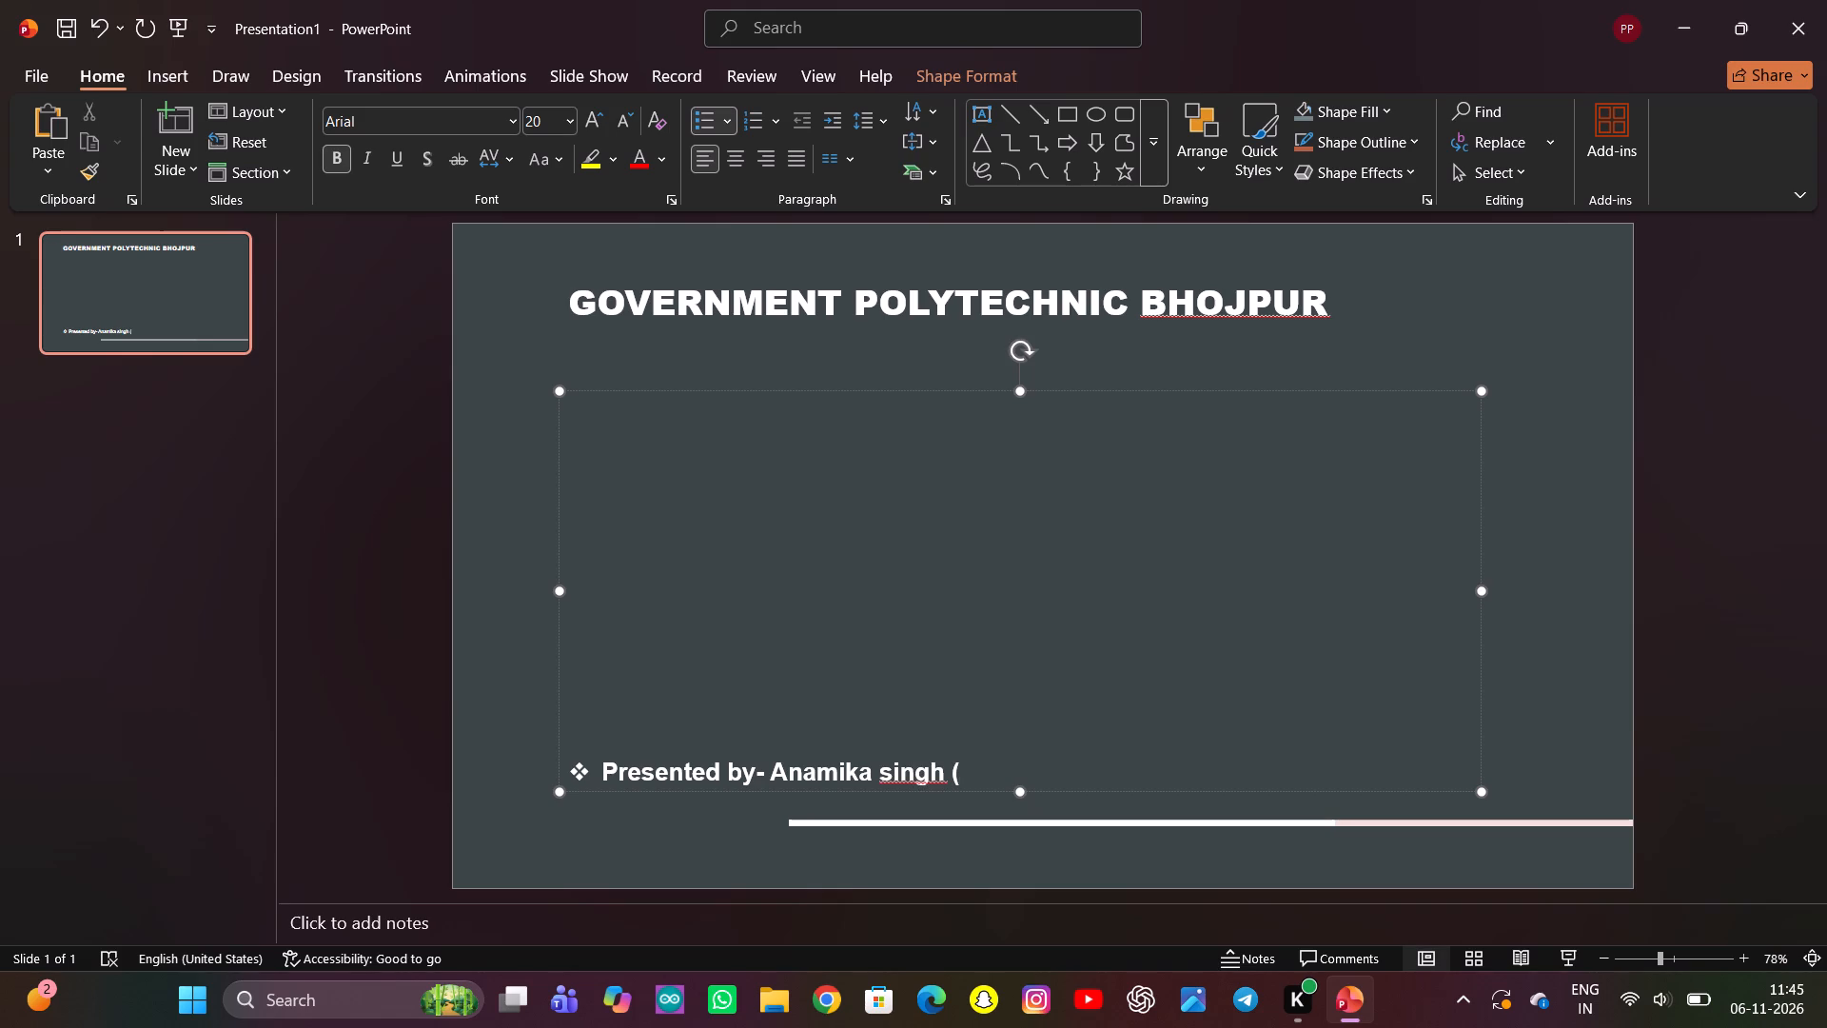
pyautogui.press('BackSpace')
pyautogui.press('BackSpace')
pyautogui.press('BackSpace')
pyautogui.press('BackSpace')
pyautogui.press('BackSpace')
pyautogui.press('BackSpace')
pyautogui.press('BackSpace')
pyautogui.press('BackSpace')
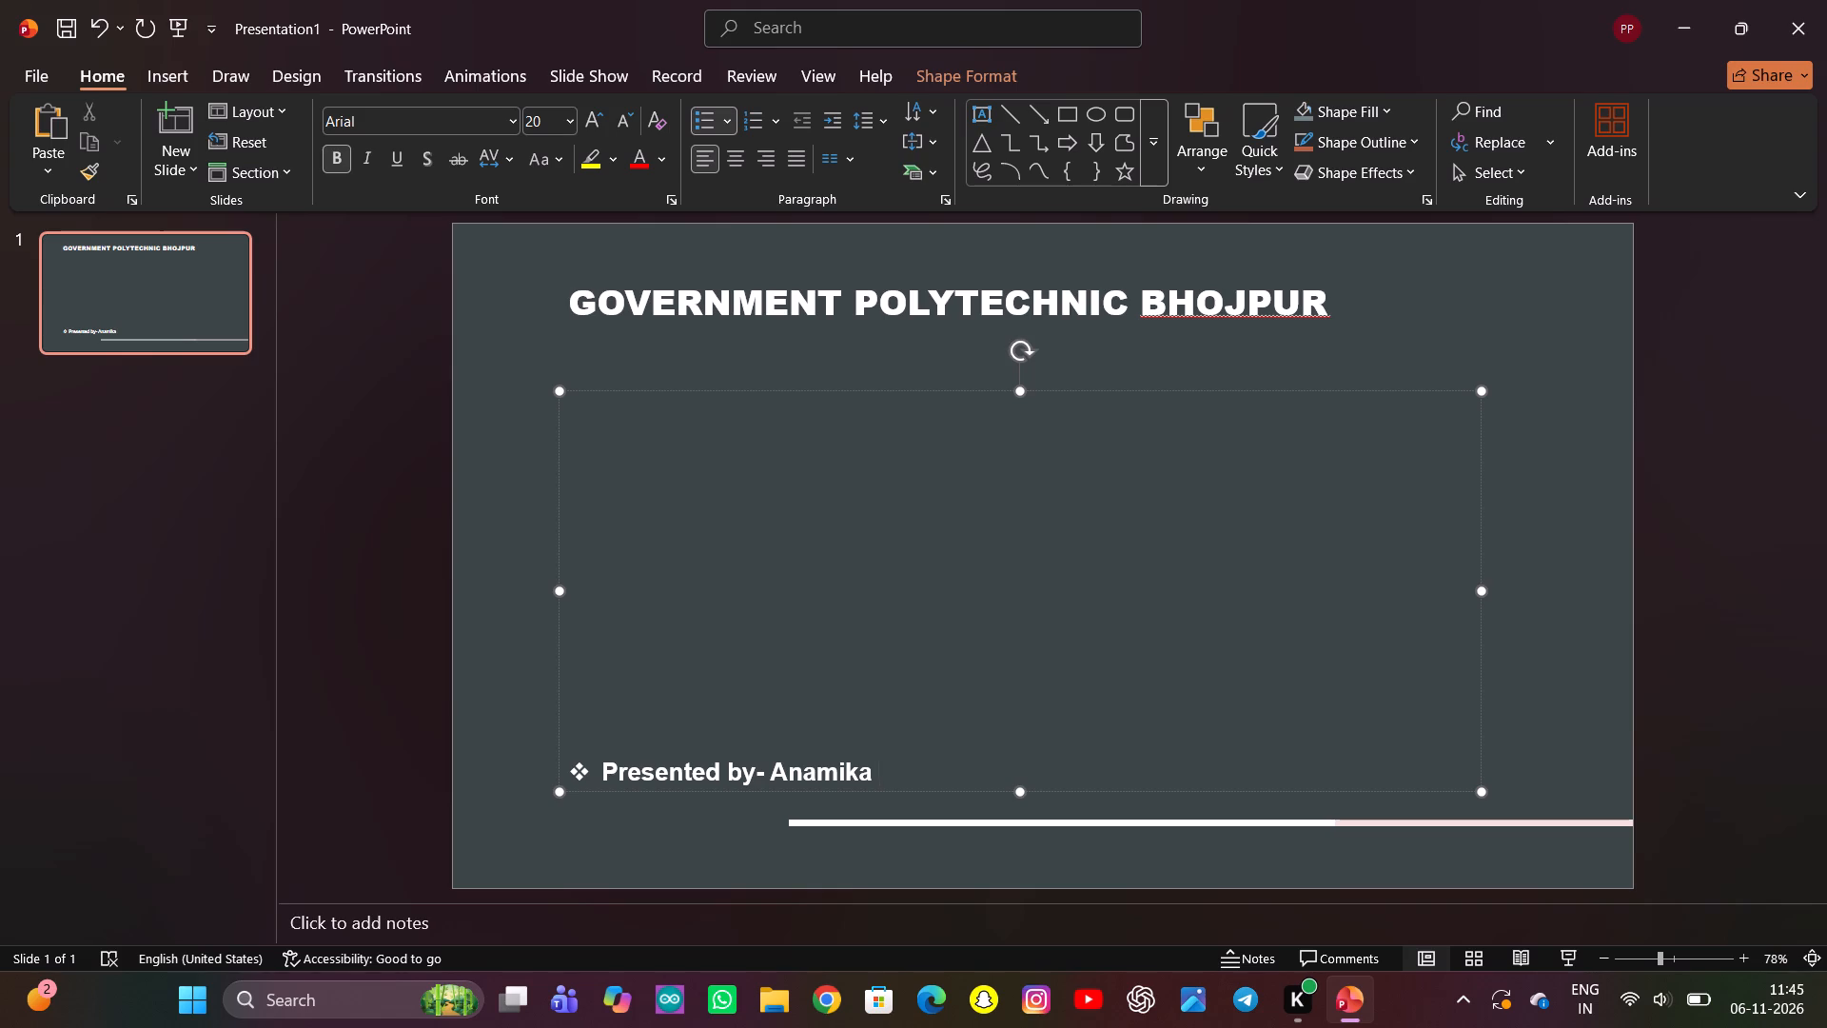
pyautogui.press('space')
# Add the presenter's roll number in parentheses after the name and start a new bullet line below.
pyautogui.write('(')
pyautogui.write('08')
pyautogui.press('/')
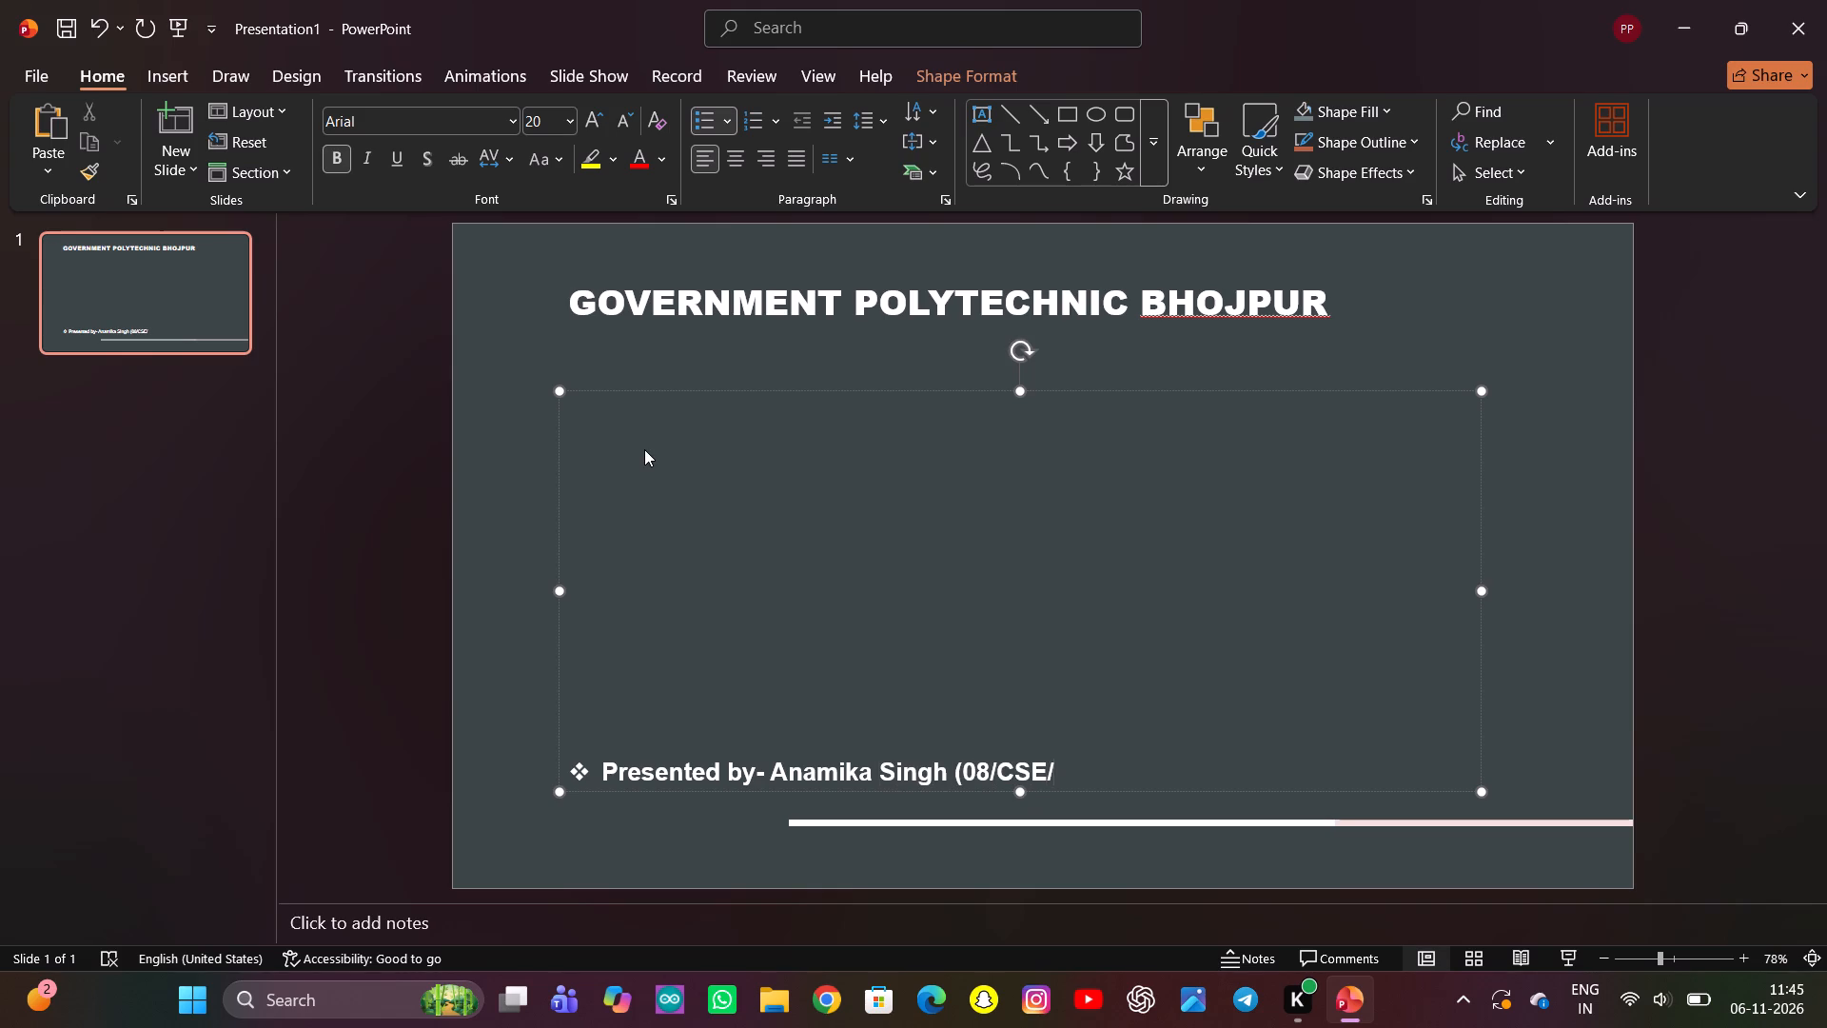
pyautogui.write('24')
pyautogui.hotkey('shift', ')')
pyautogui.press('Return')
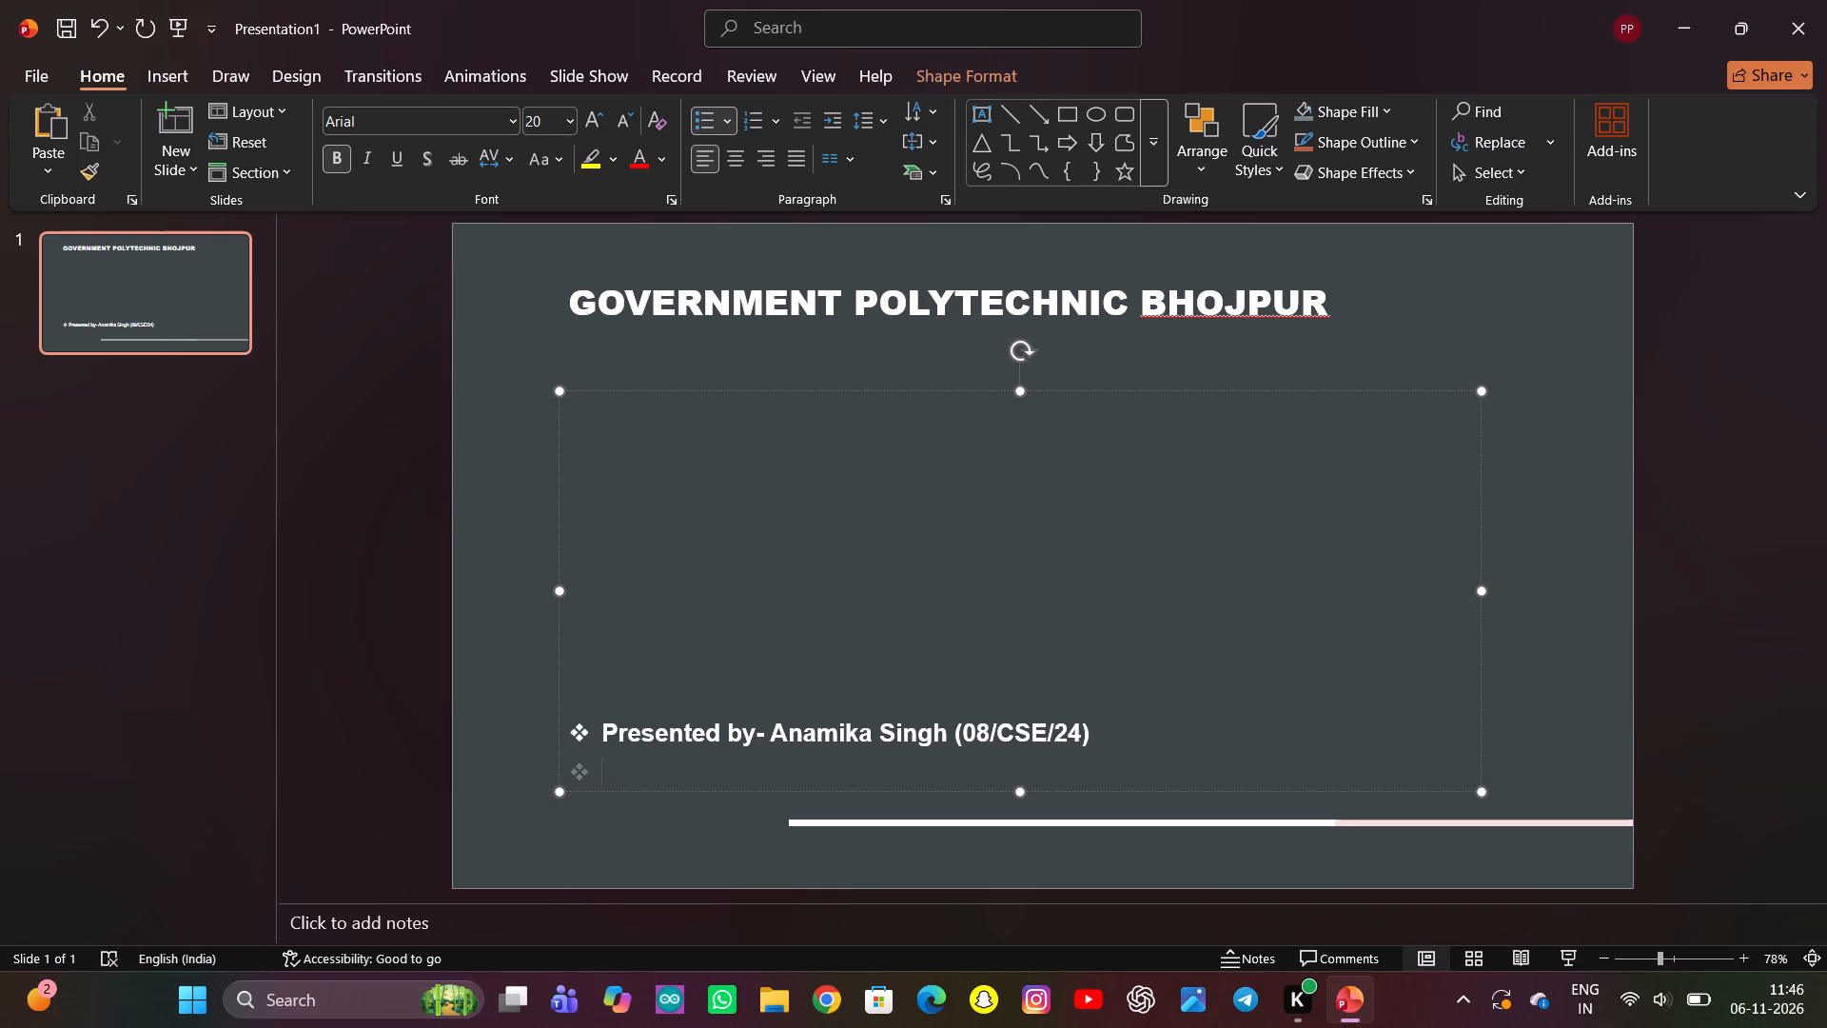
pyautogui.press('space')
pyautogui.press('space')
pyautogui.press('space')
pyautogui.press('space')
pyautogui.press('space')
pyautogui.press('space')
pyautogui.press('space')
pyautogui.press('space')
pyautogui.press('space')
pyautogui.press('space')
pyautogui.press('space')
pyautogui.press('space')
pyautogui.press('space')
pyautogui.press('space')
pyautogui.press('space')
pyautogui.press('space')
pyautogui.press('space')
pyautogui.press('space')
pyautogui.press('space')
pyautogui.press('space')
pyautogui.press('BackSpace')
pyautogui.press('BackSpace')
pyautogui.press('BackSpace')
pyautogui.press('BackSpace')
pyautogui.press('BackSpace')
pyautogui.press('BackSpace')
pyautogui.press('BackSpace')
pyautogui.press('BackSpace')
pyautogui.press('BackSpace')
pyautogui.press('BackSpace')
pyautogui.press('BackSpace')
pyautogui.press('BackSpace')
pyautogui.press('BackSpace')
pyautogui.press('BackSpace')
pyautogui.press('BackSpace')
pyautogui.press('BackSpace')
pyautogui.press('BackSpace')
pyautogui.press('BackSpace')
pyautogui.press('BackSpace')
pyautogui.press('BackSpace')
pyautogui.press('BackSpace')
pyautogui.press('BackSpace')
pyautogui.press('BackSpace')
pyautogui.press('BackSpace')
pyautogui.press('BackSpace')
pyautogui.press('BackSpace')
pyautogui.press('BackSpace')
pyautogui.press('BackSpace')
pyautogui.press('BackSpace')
# Remove the second subtitle line's bullet and indent the line with spaces, placing a hyphen beneath the one after "Presented by".
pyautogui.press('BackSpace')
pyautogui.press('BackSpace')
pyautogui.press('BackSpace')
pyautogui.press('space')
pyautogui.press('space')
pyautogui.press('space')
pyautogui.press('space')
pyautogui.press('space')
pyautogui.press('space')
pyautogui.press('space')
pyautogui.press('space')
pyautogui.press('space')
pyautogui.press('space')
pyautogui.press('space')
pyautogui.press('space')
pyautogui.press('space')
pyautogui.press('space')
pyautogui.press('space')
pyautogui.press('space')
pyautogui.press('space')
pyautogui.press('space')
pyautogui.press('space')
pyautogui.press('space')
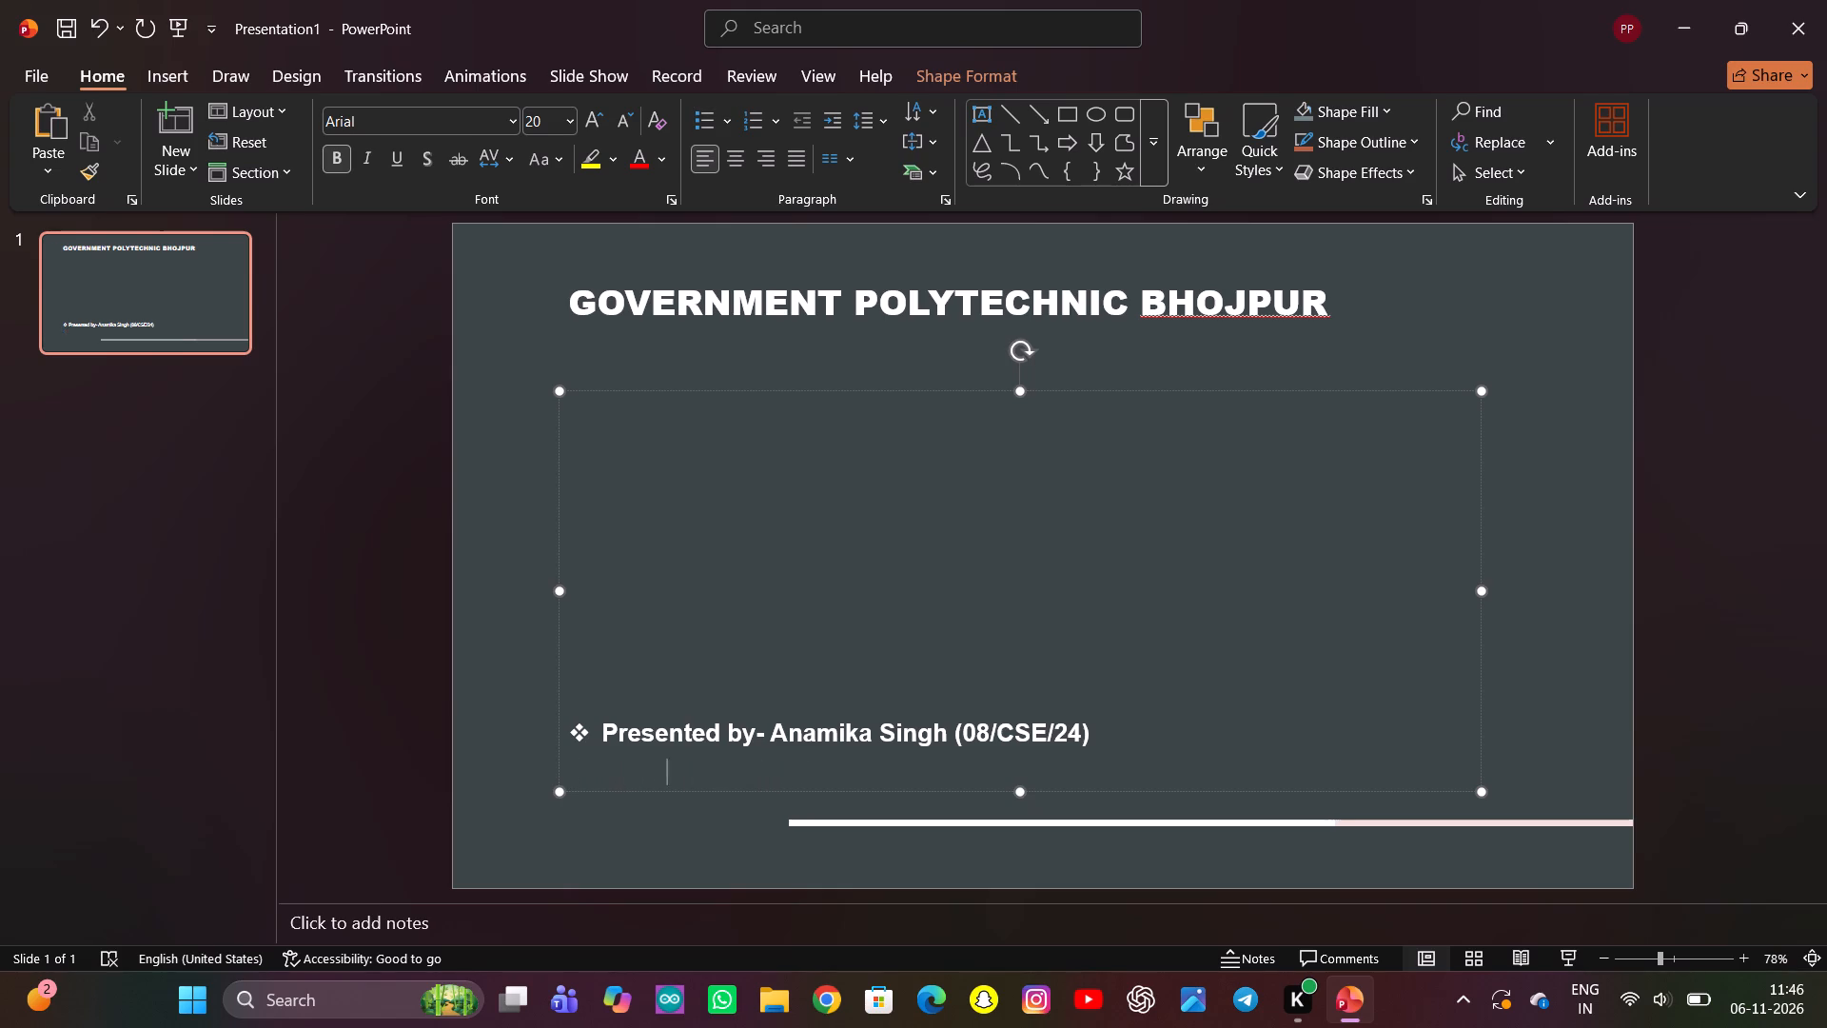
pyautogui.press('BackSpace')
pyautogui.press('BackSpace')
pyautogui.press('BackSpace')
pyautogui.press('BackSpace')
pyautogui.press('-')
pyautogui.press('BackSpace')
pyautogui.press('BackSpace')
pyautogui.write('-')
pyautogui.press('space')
# Enter the second presenter's capitalised name after the hyphen, followed by their roll number in parentheses.
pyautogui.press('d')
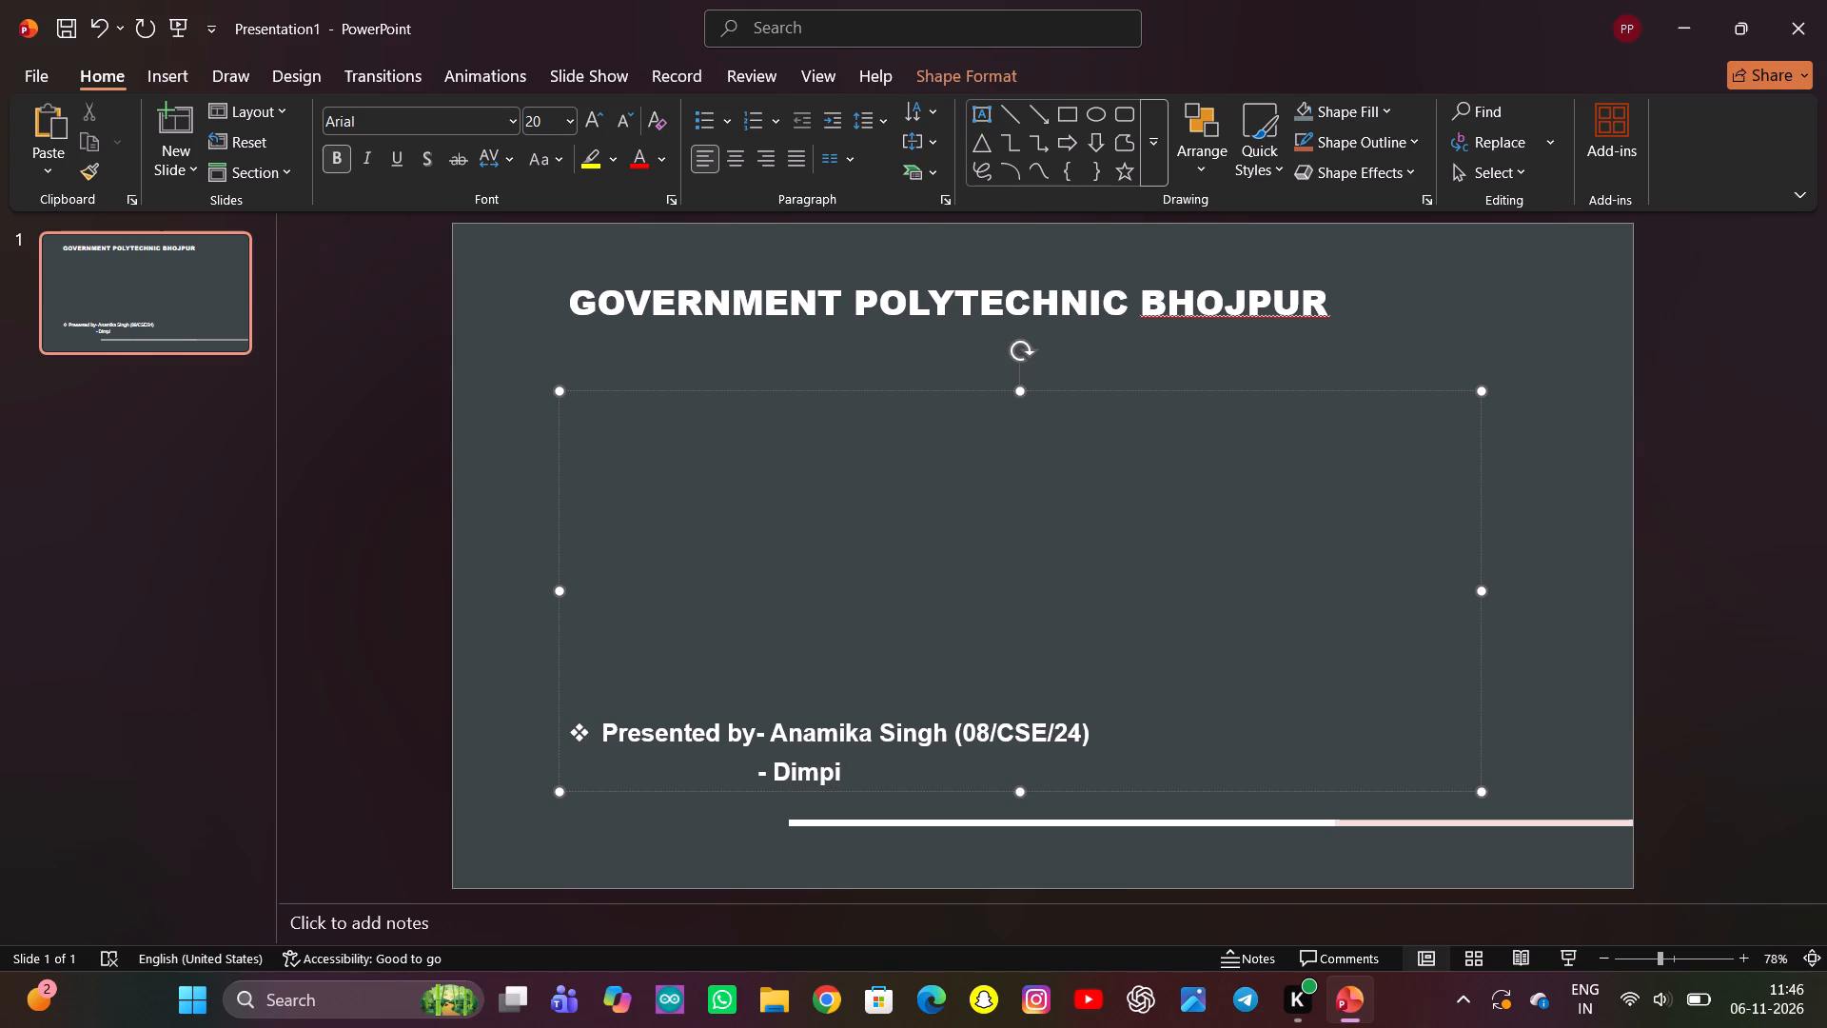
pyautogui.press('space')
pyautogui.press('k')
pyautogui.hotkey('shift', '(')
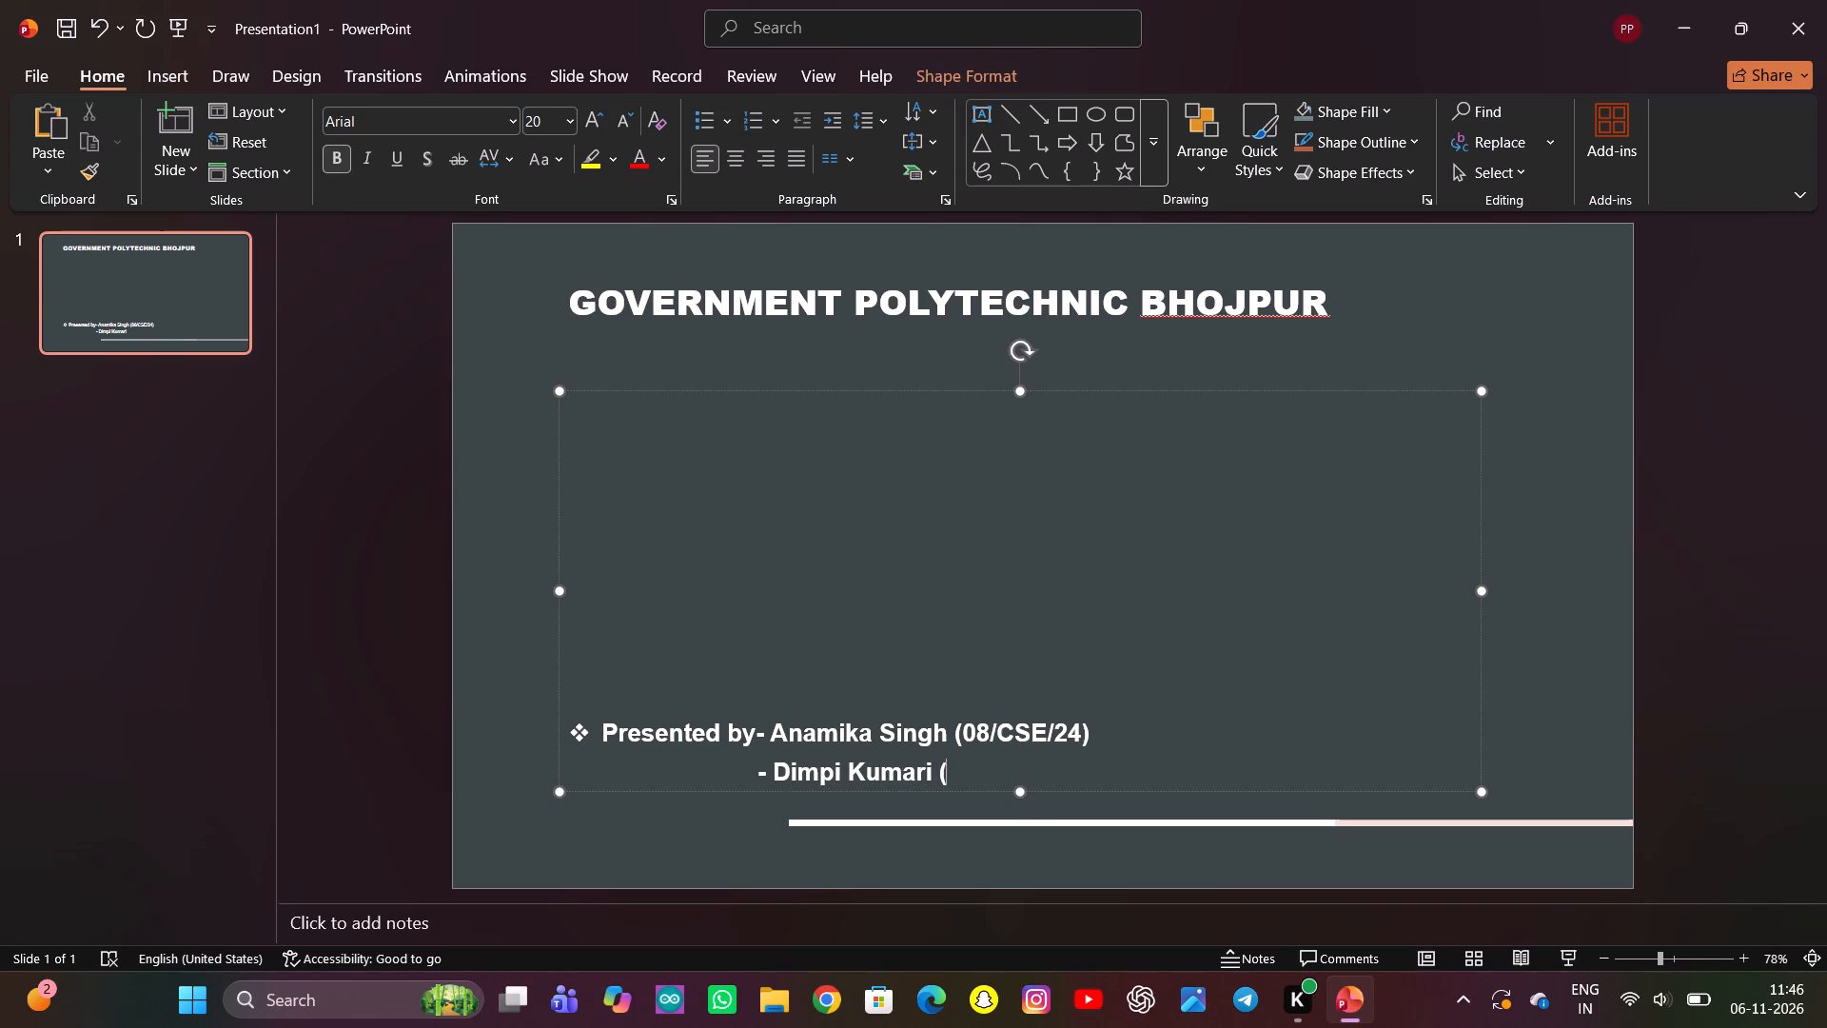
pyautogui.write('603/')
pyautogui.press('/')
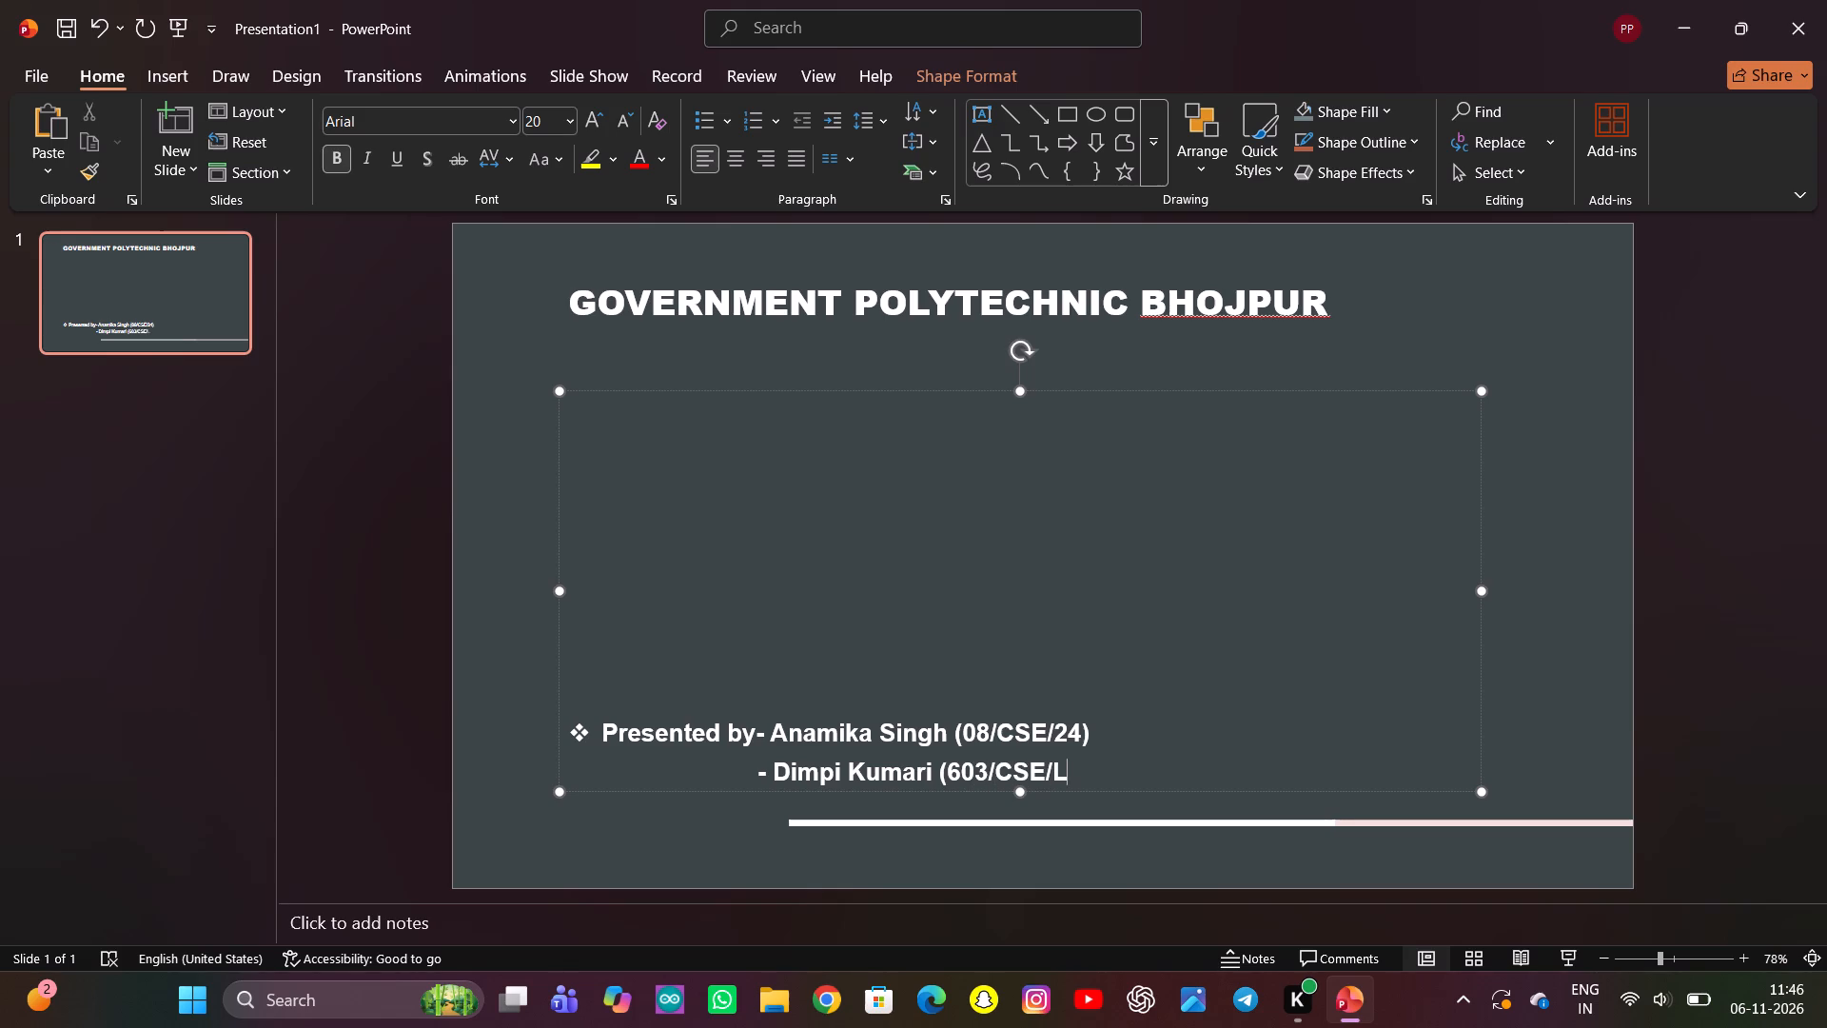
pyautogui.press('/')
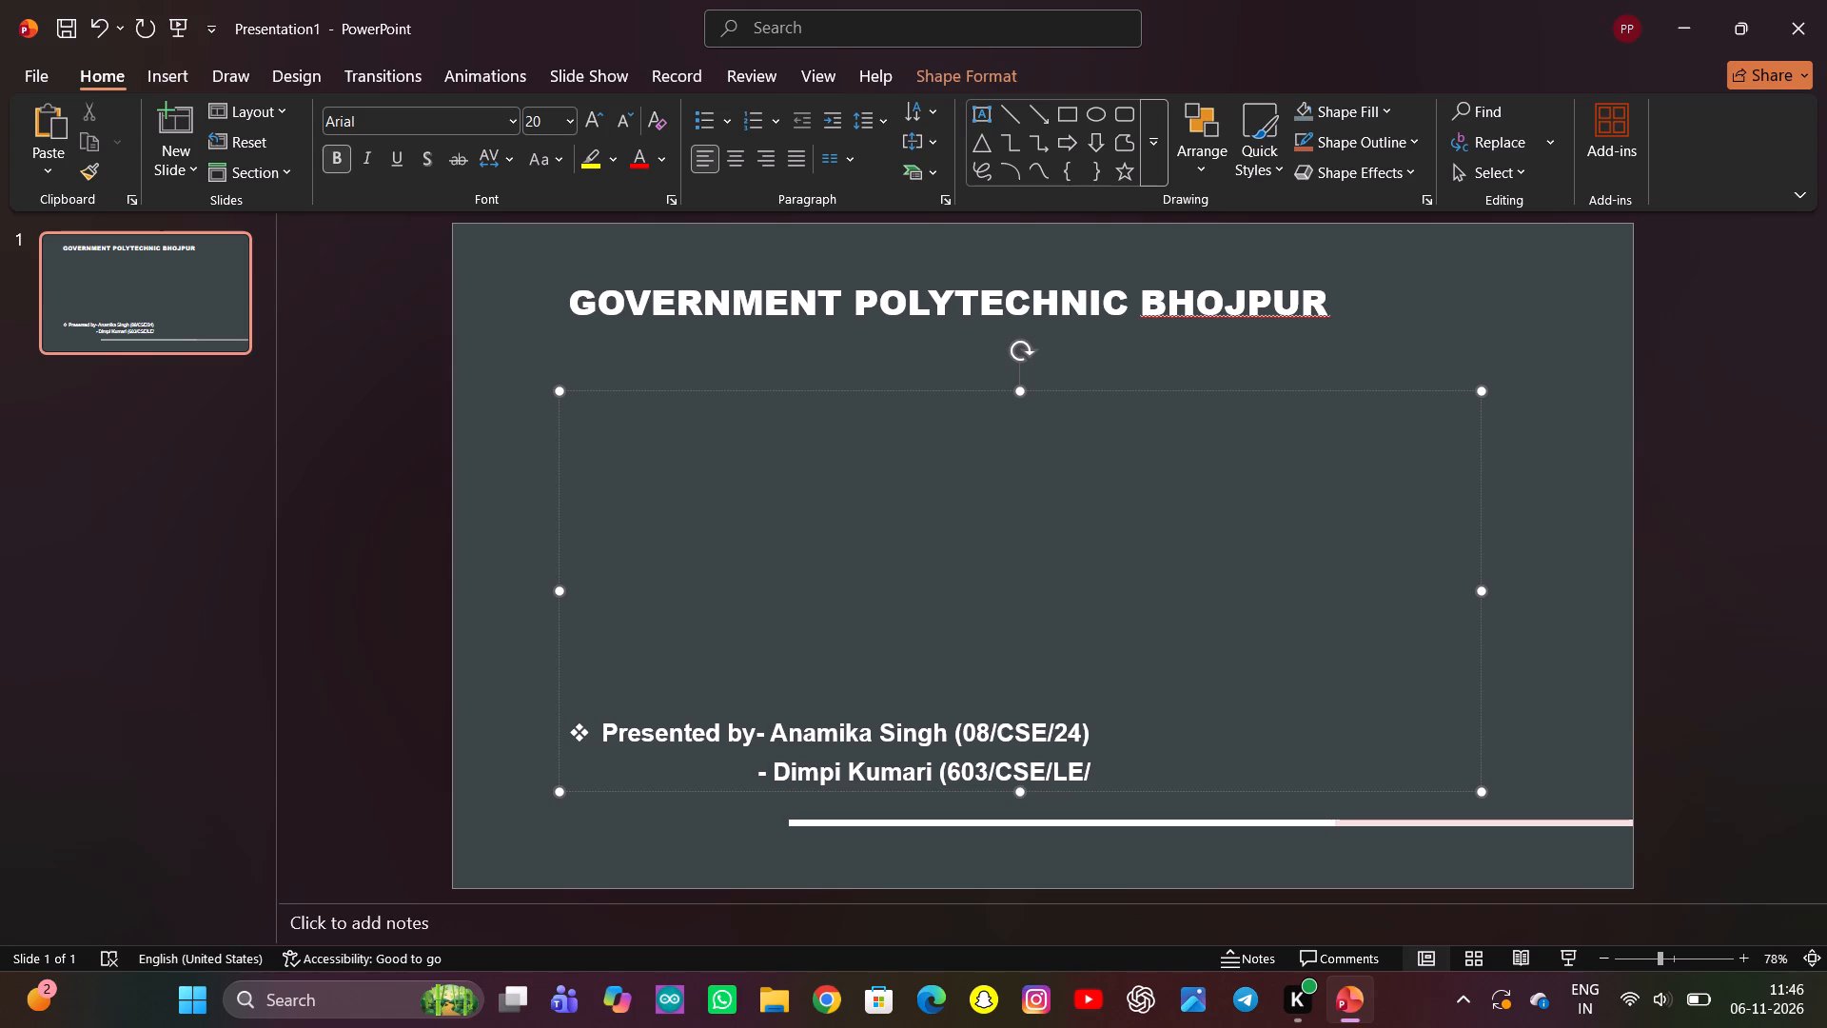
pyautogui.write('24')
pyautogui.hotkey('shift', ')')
# Add a third subtitle line indented with spaces so its hyphen aligns beneath the second presenter's hyphen.
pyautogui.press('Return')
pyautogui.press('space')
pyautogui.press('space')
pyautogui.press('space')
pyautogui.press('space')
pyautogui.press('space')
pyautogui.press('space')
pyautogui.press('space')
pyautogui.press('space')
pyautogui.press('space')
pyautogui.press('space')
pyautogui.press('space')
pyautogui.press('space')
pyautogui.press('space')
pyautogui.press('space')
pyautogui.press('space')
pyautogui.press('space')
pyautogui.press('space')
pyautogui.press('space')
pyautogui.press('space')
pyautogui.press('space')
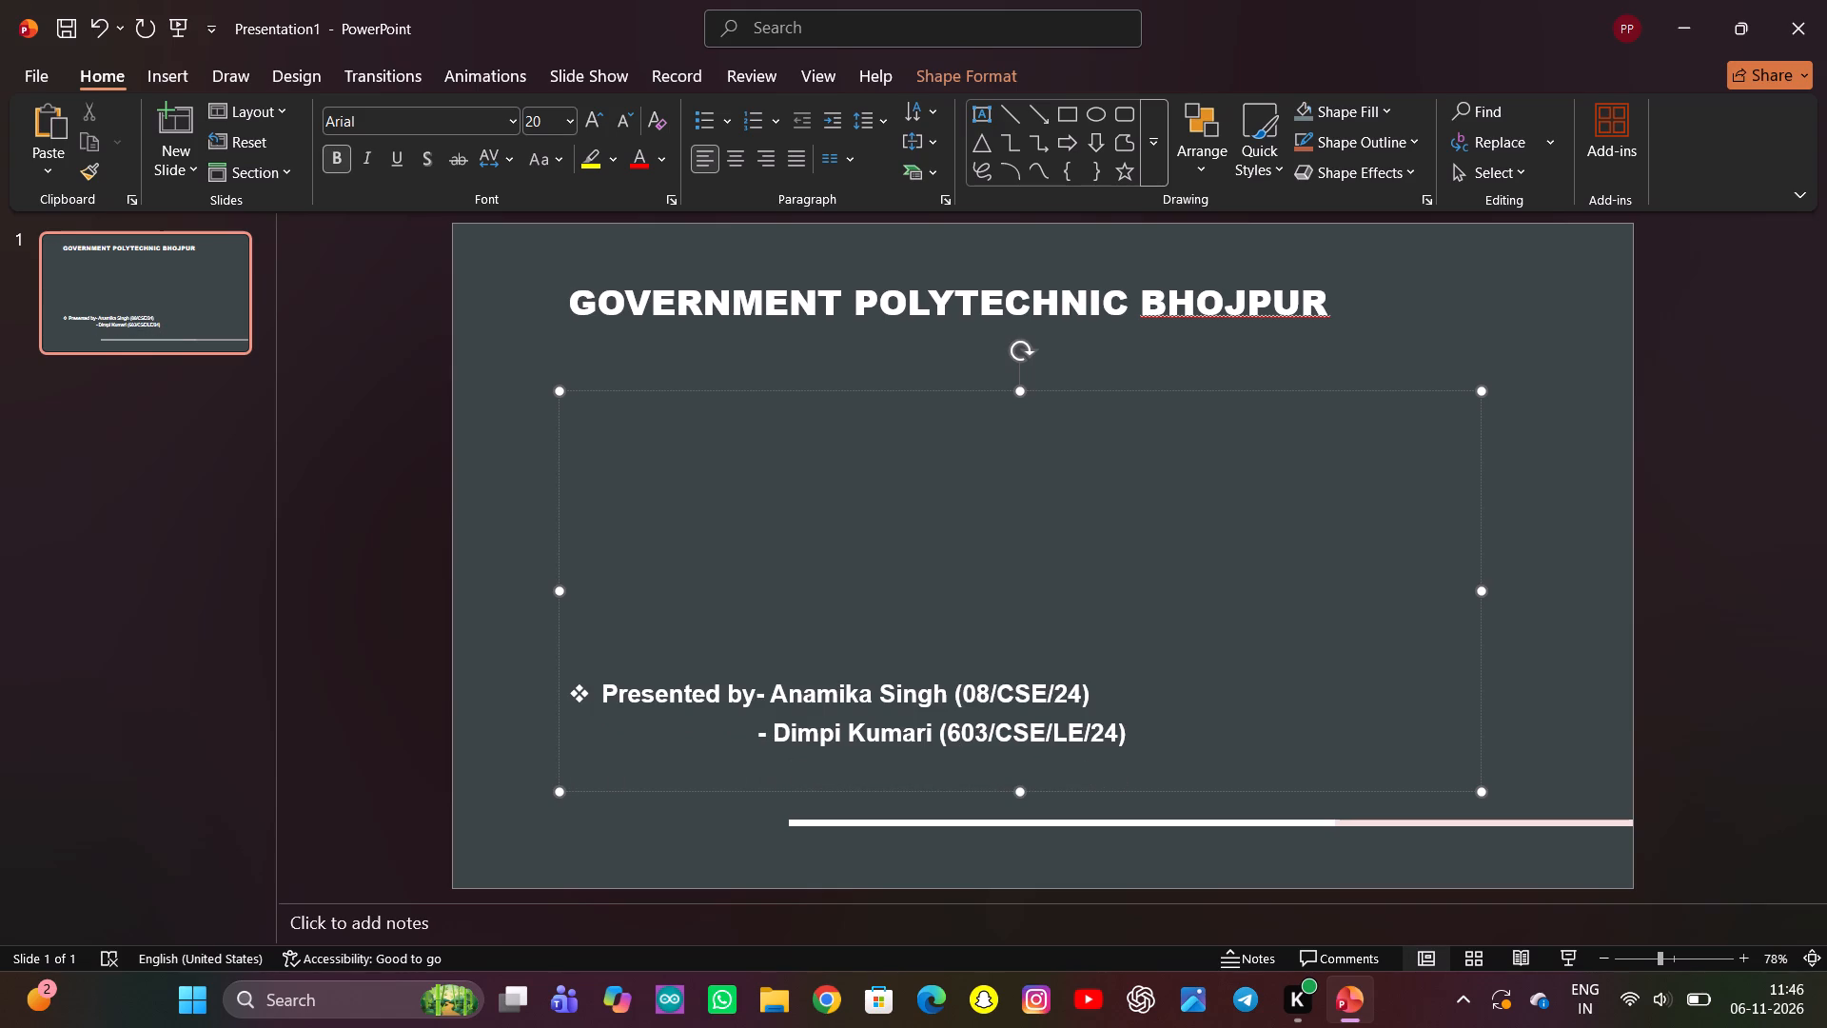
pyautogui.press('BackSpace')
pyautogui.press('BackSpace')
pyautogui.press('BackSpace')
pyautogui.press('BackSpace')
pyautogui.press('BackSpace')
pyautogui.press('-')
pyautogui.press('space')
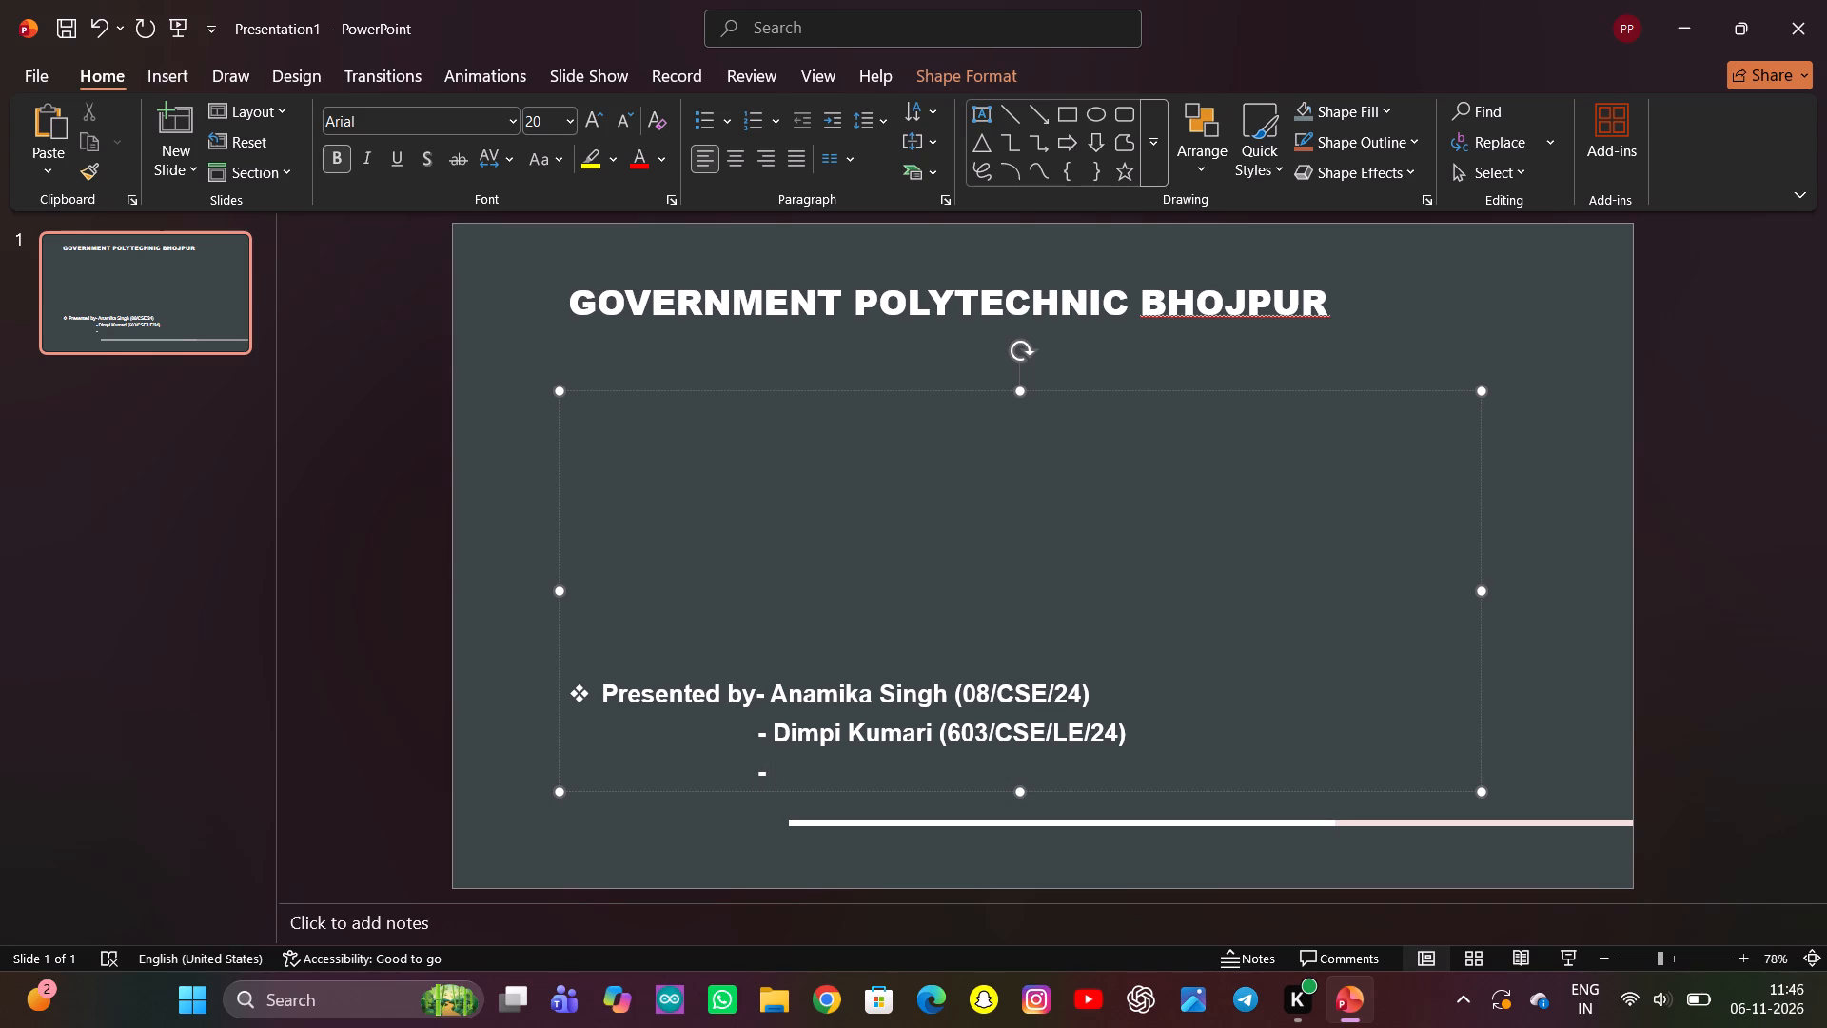
# Enter the third presenter's capitalised name after the hyphen, followed by their roll number in parentheses.
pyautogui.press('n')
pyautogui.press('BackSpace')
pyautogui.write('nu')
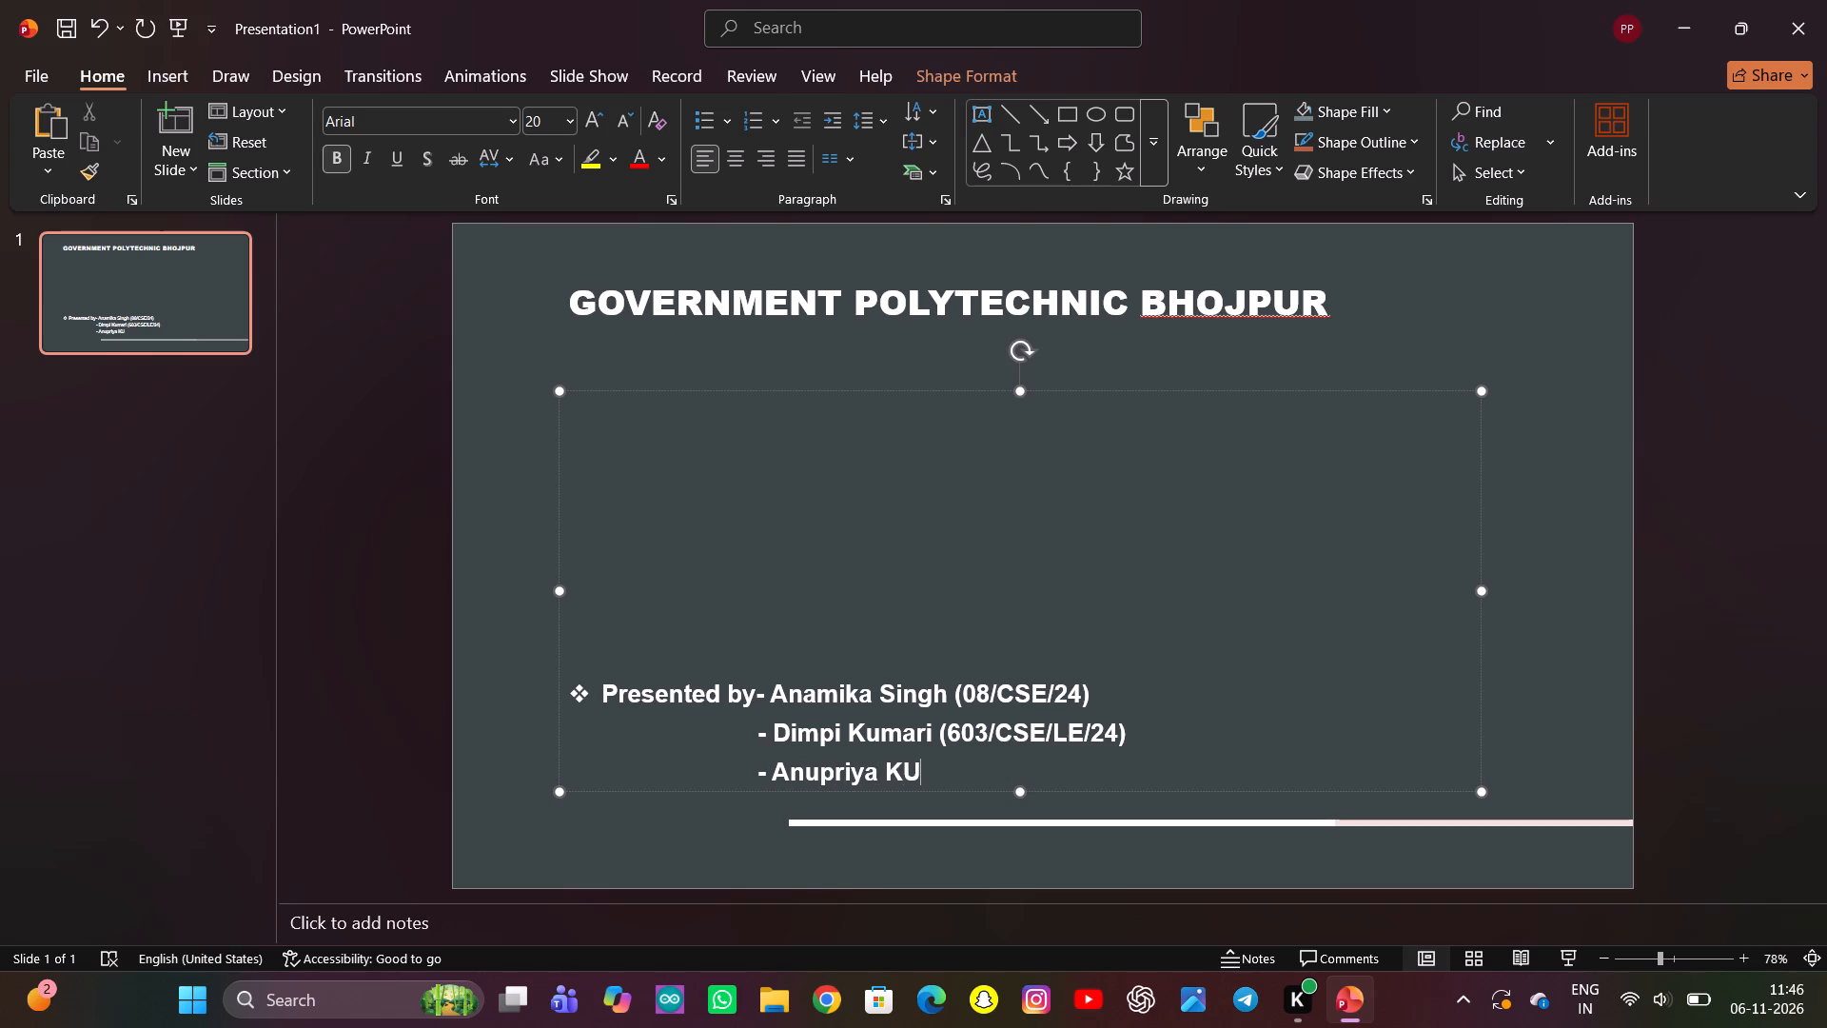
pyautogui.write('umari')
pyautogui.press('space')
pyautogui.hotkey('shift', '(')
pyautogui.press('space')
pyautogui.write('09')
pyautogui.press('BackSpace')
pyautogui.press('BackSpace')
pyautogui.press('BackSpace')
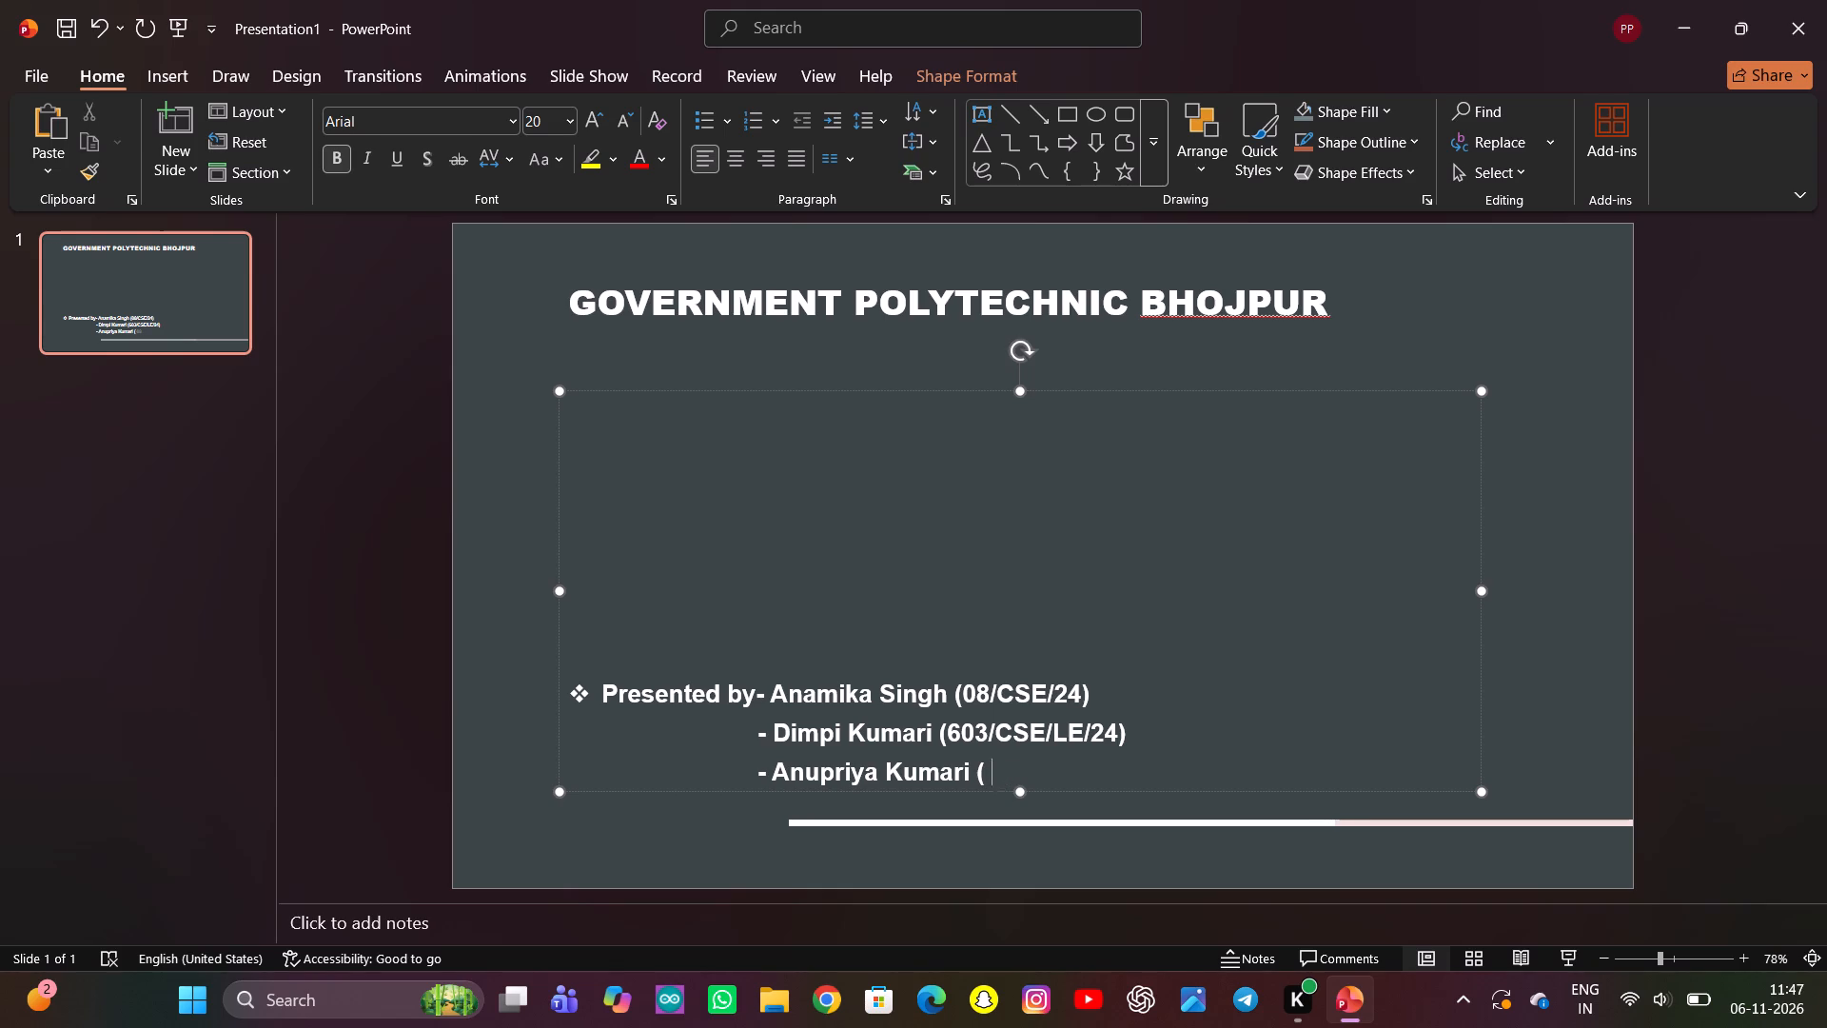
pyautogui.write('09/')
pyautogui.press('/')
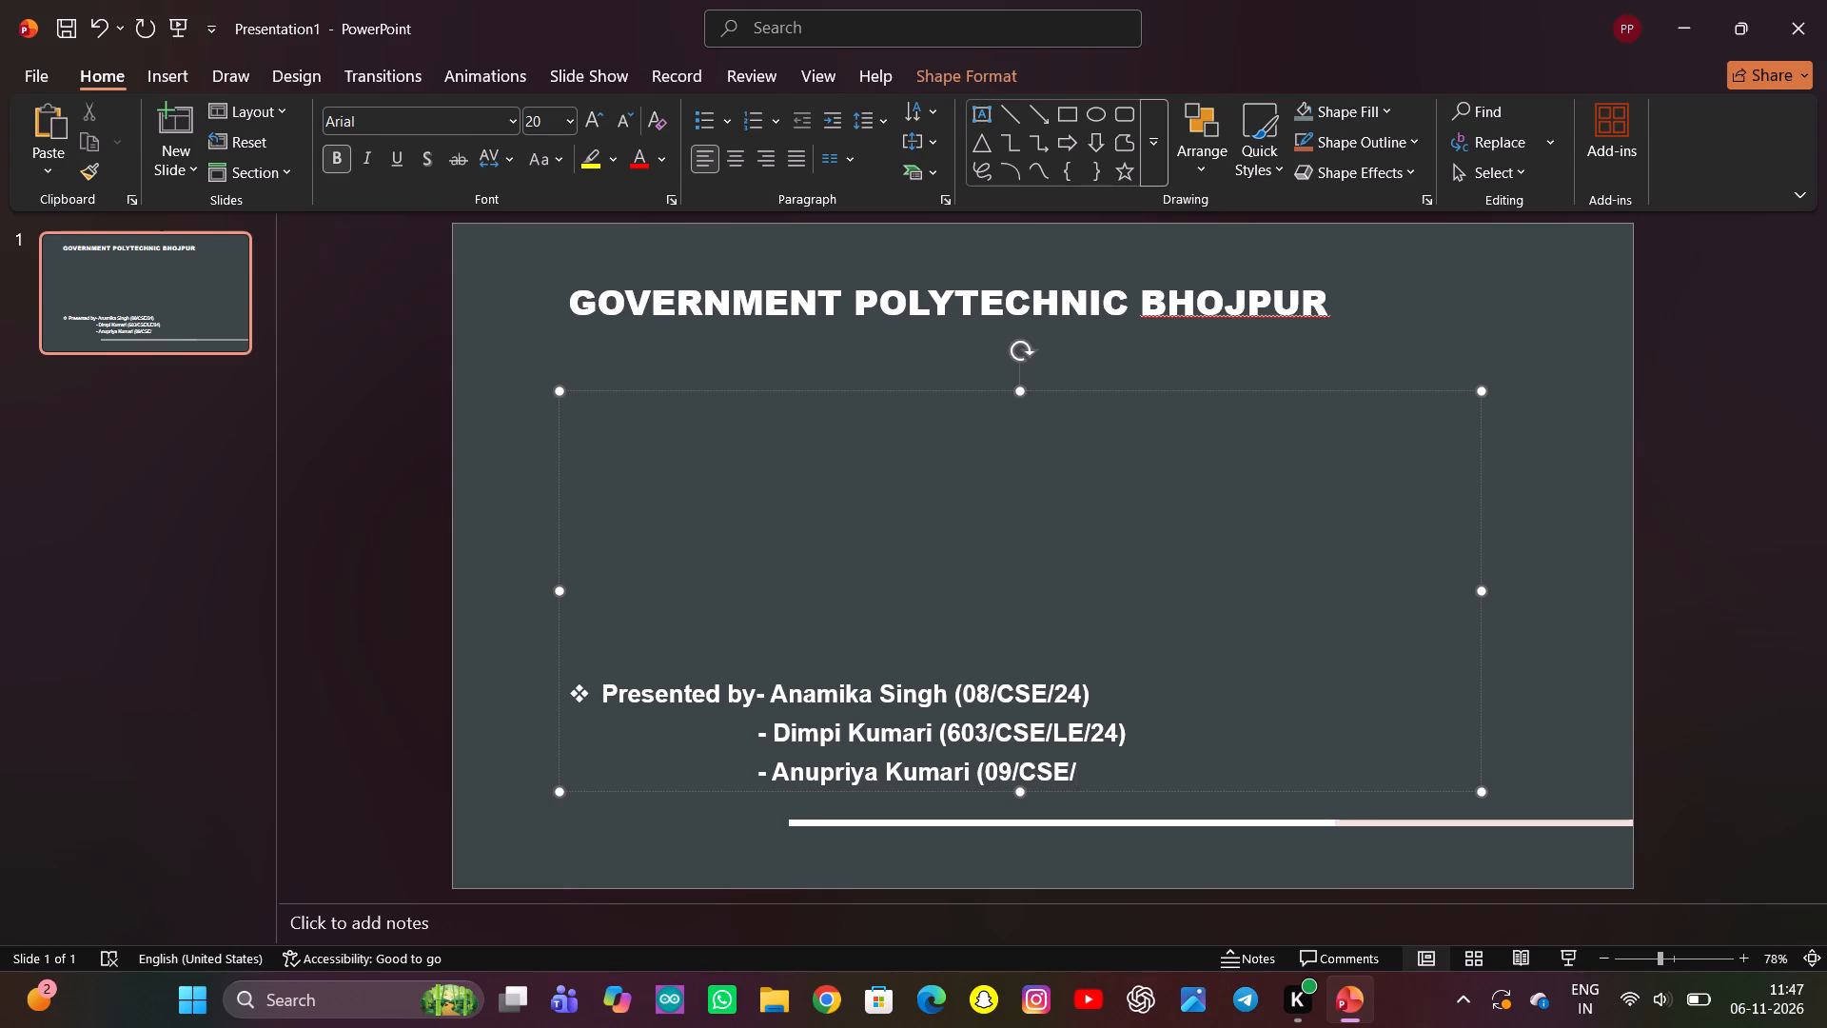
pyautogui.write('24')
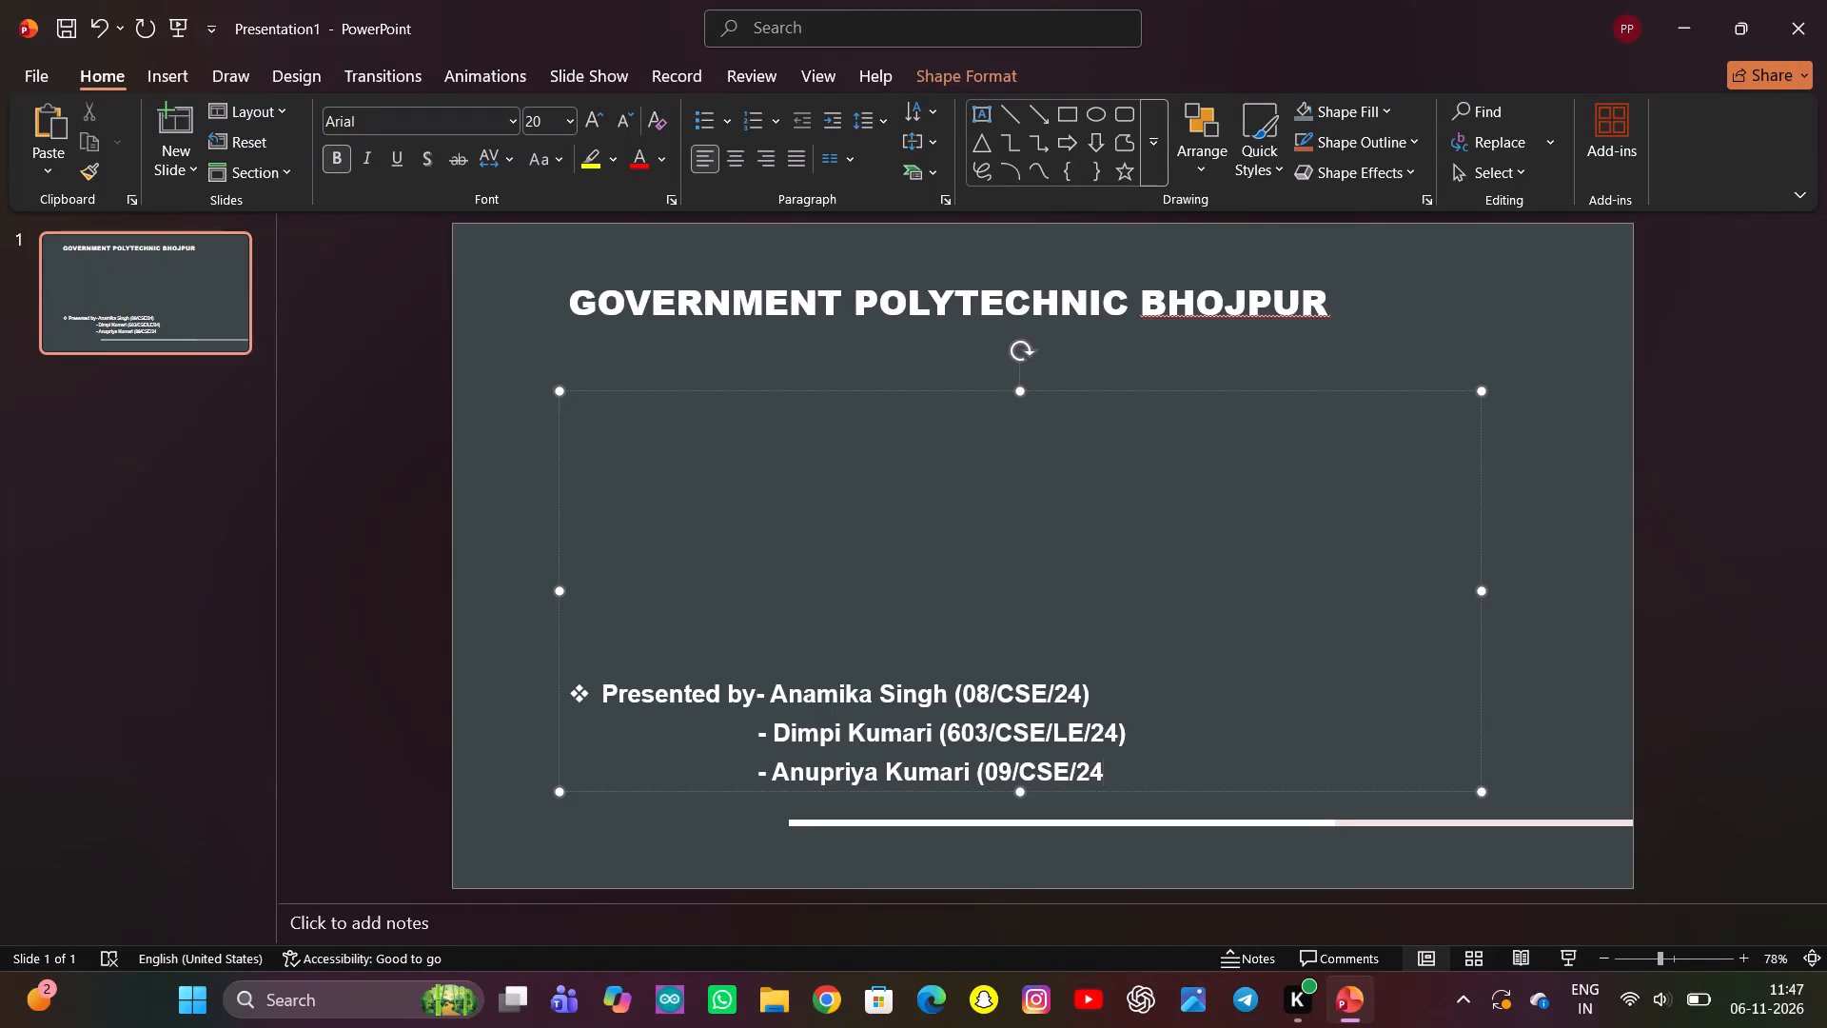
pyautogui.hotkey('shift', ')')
# Add a fourth subtitle line with its hyphen aligned beneath the others and enter the fourth presenter's name.
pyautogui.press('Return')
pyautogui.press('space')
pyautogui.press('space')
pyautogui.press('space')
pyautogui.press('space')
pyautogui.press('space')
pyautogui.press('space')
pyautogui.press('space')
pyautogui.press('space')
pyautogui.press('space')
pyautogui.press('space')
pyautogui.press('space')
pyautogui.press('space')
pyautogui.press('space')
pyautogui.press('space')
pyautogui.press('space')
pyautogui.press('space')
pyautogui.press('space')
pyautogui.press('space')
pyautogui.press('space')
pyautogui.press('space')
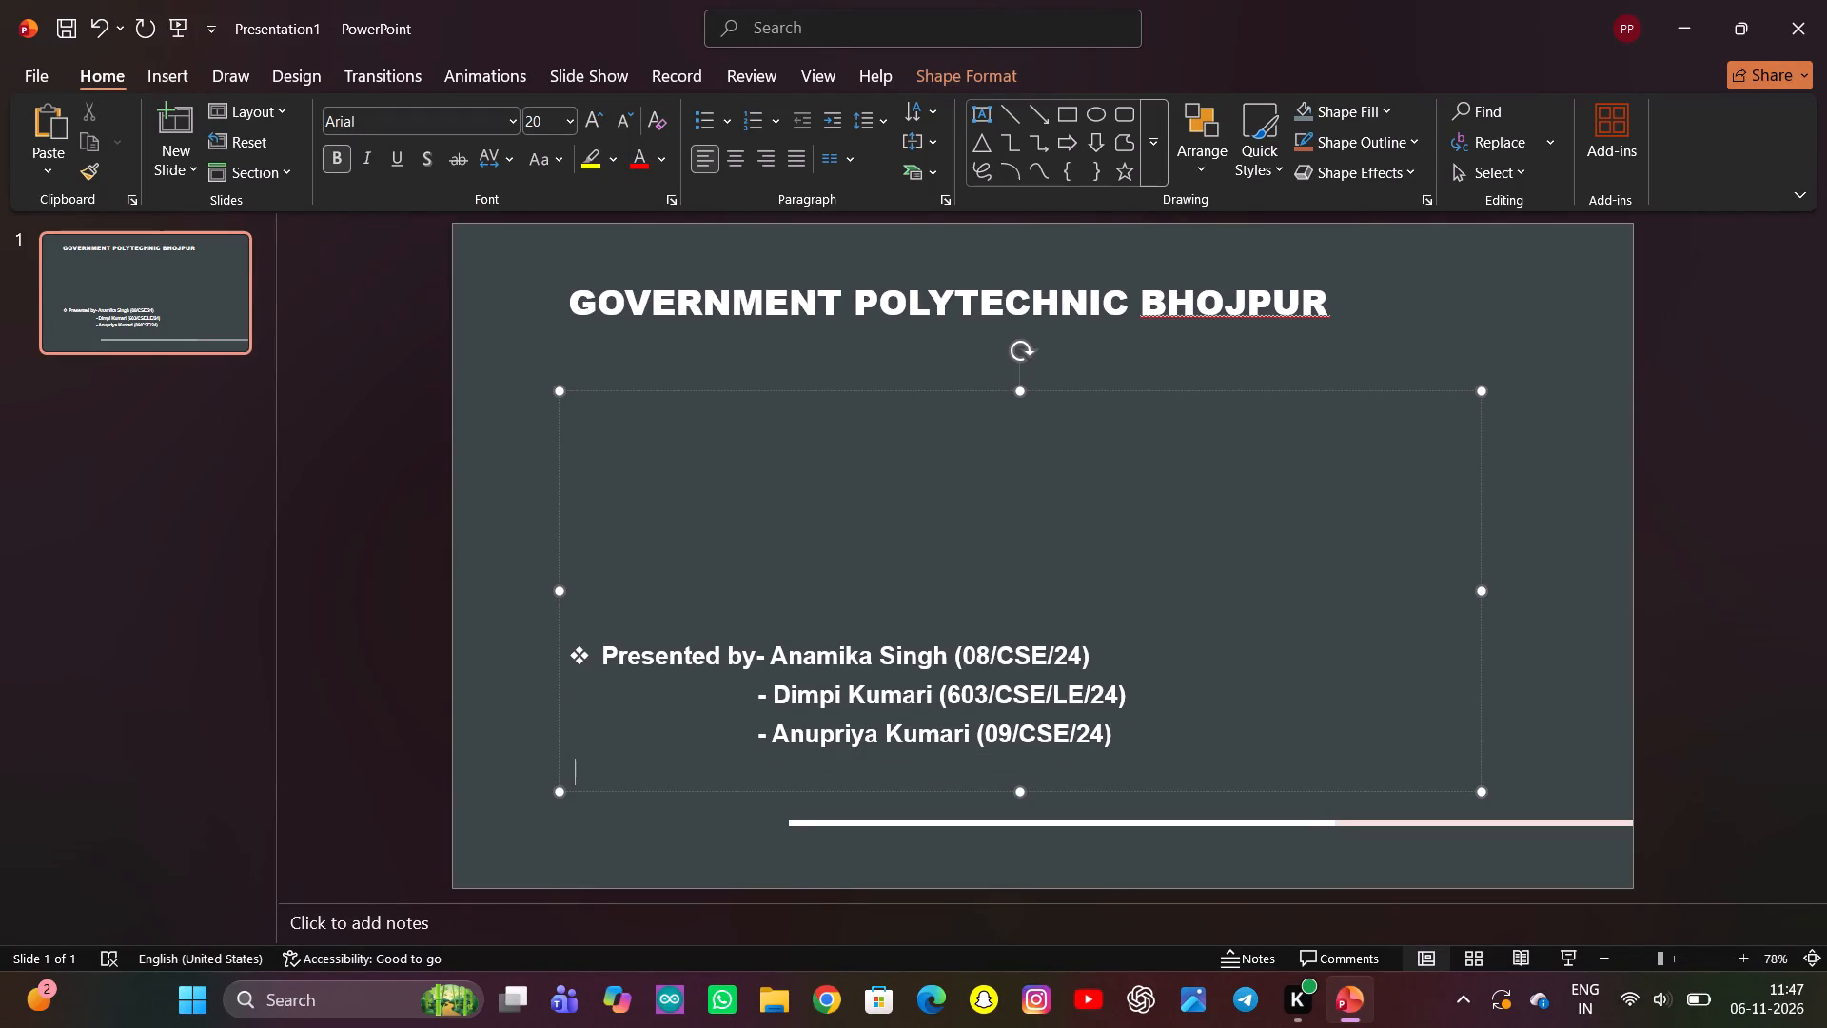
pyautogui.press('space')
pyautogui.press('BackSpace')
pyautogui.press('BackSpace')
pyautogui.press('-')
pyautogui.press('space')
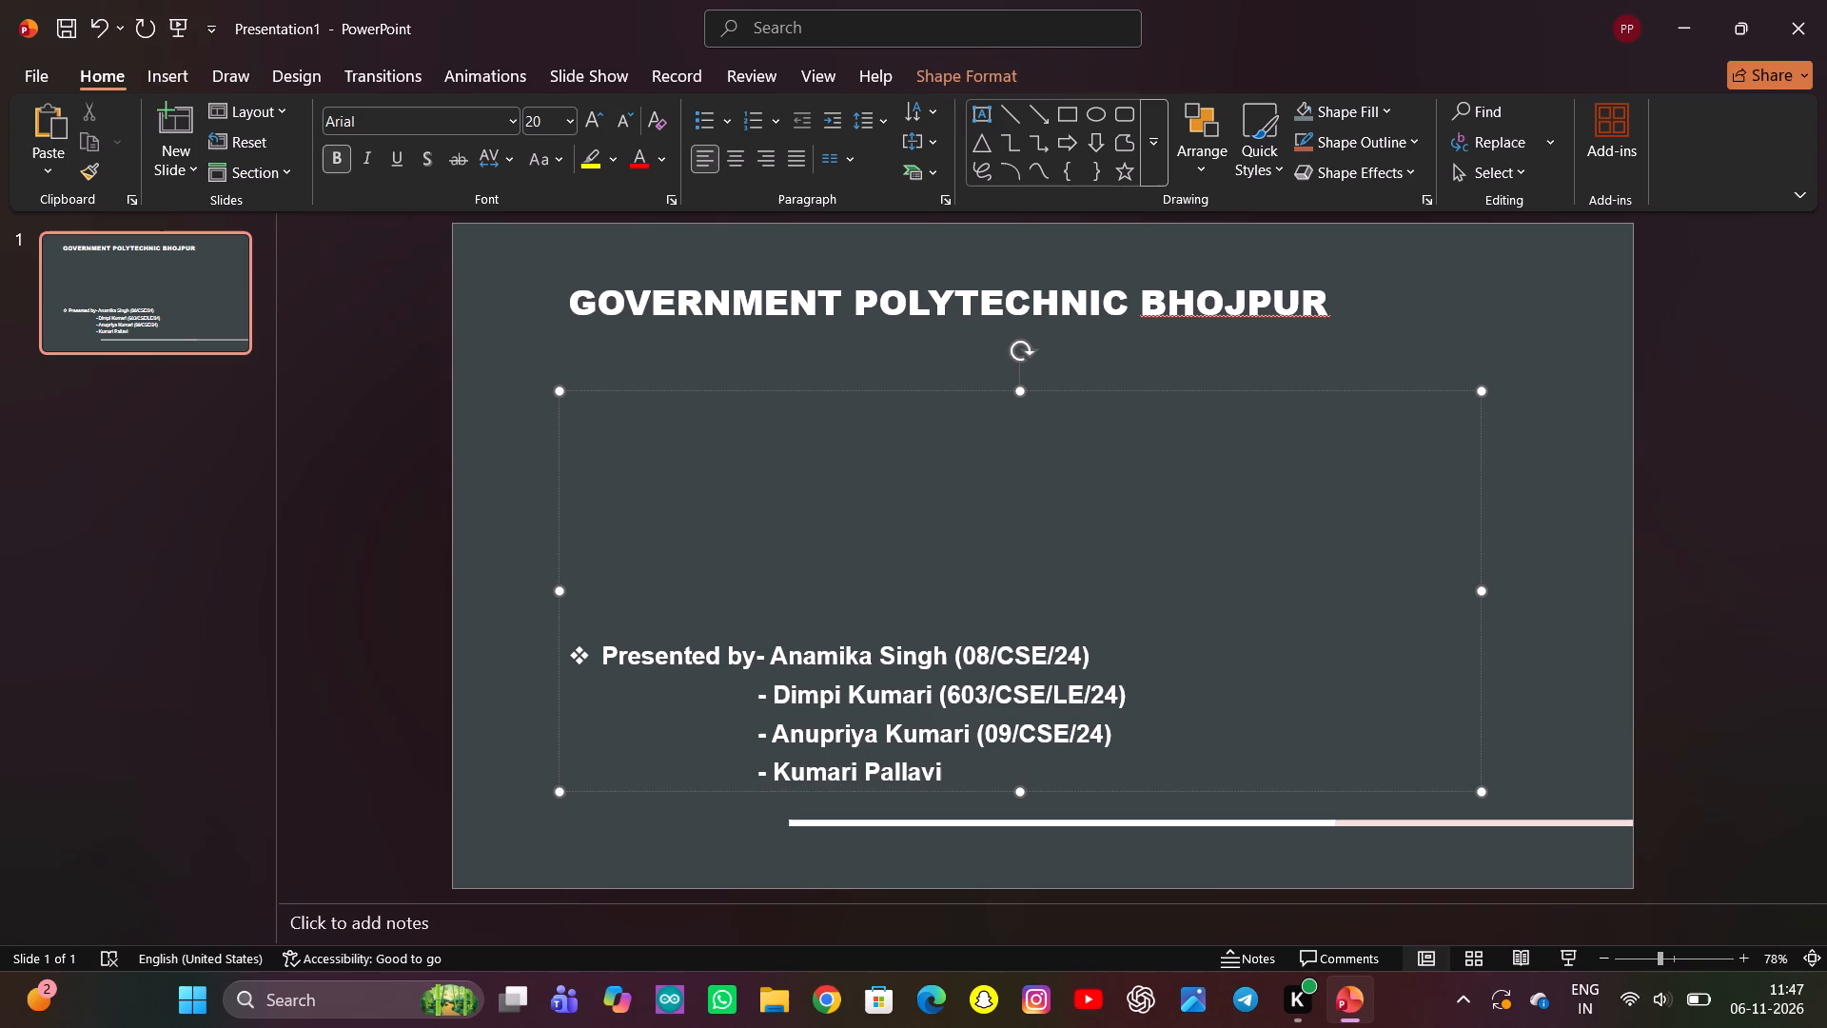
# Complete the fourth presenter's line by adding their roll number in parentheses after the name.
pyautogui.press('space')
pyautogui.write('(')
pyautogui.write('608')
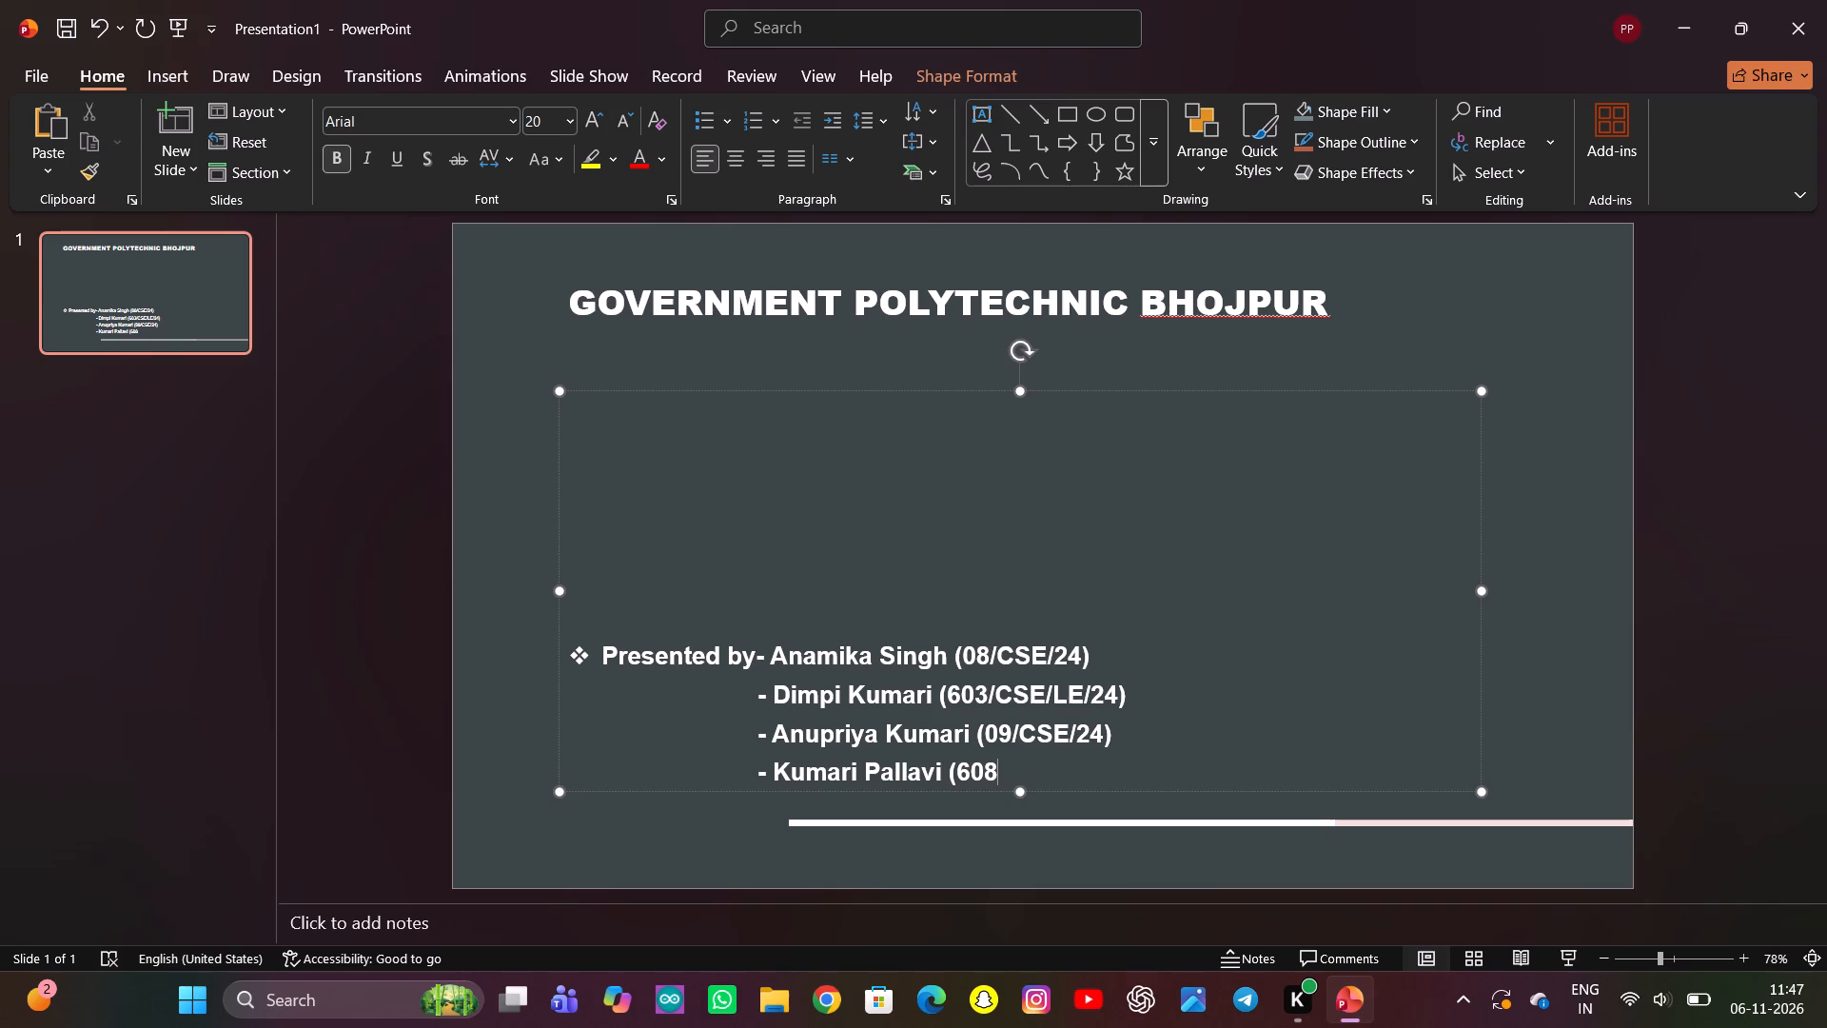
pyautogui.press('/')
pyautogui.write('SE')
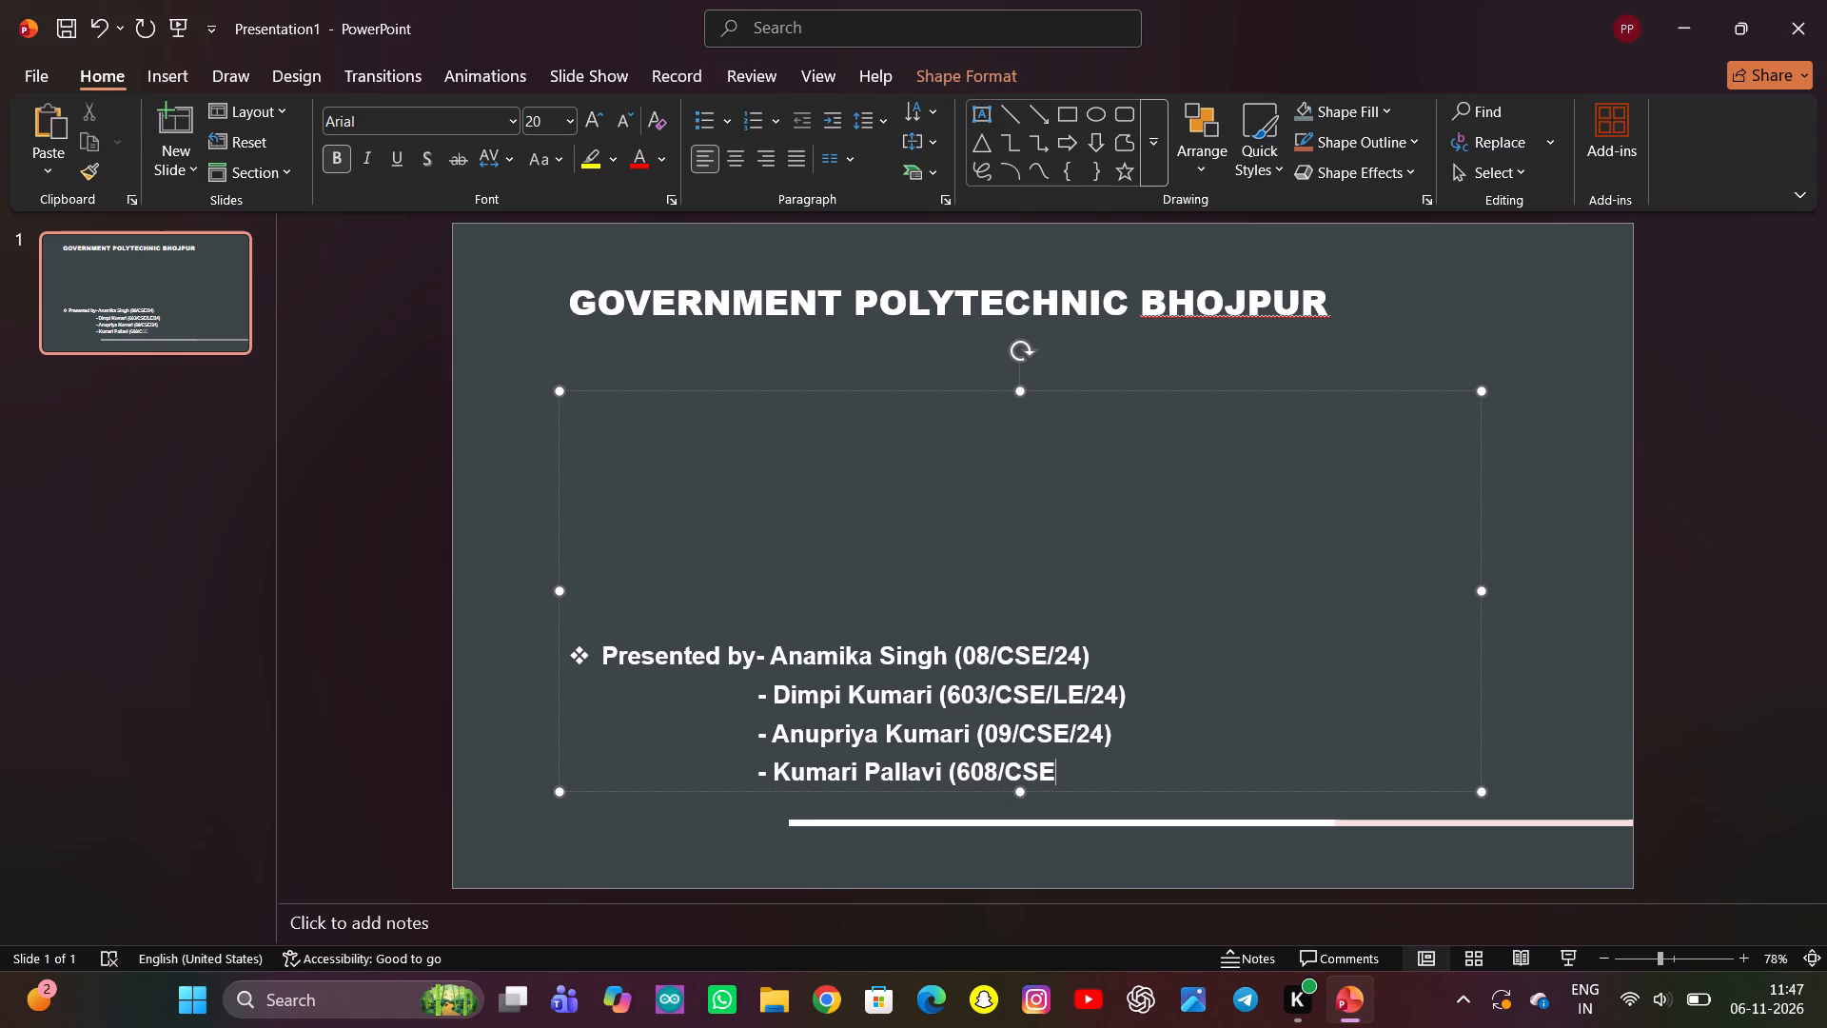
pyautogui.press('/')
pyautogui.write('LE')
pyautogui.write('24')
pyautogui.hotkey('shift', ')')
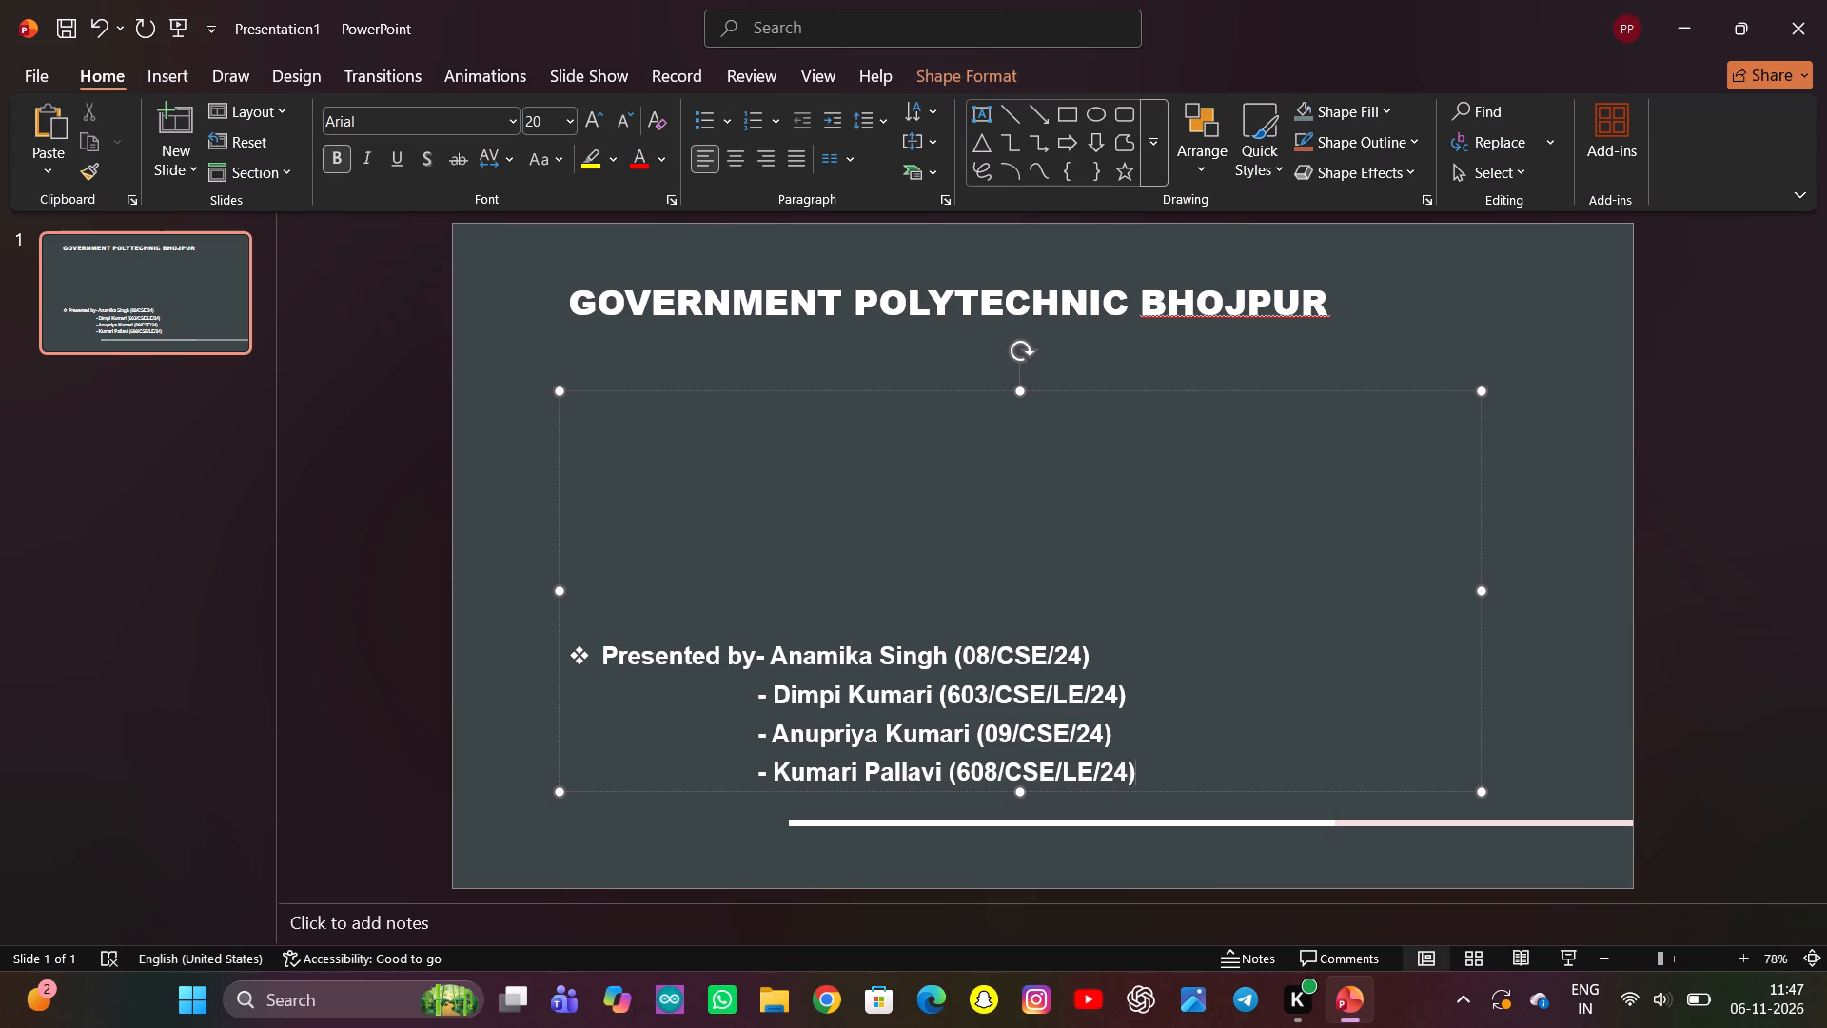
# Add six blank lines below the fourth presenter's line to raise the presenter list within the subtitle box.
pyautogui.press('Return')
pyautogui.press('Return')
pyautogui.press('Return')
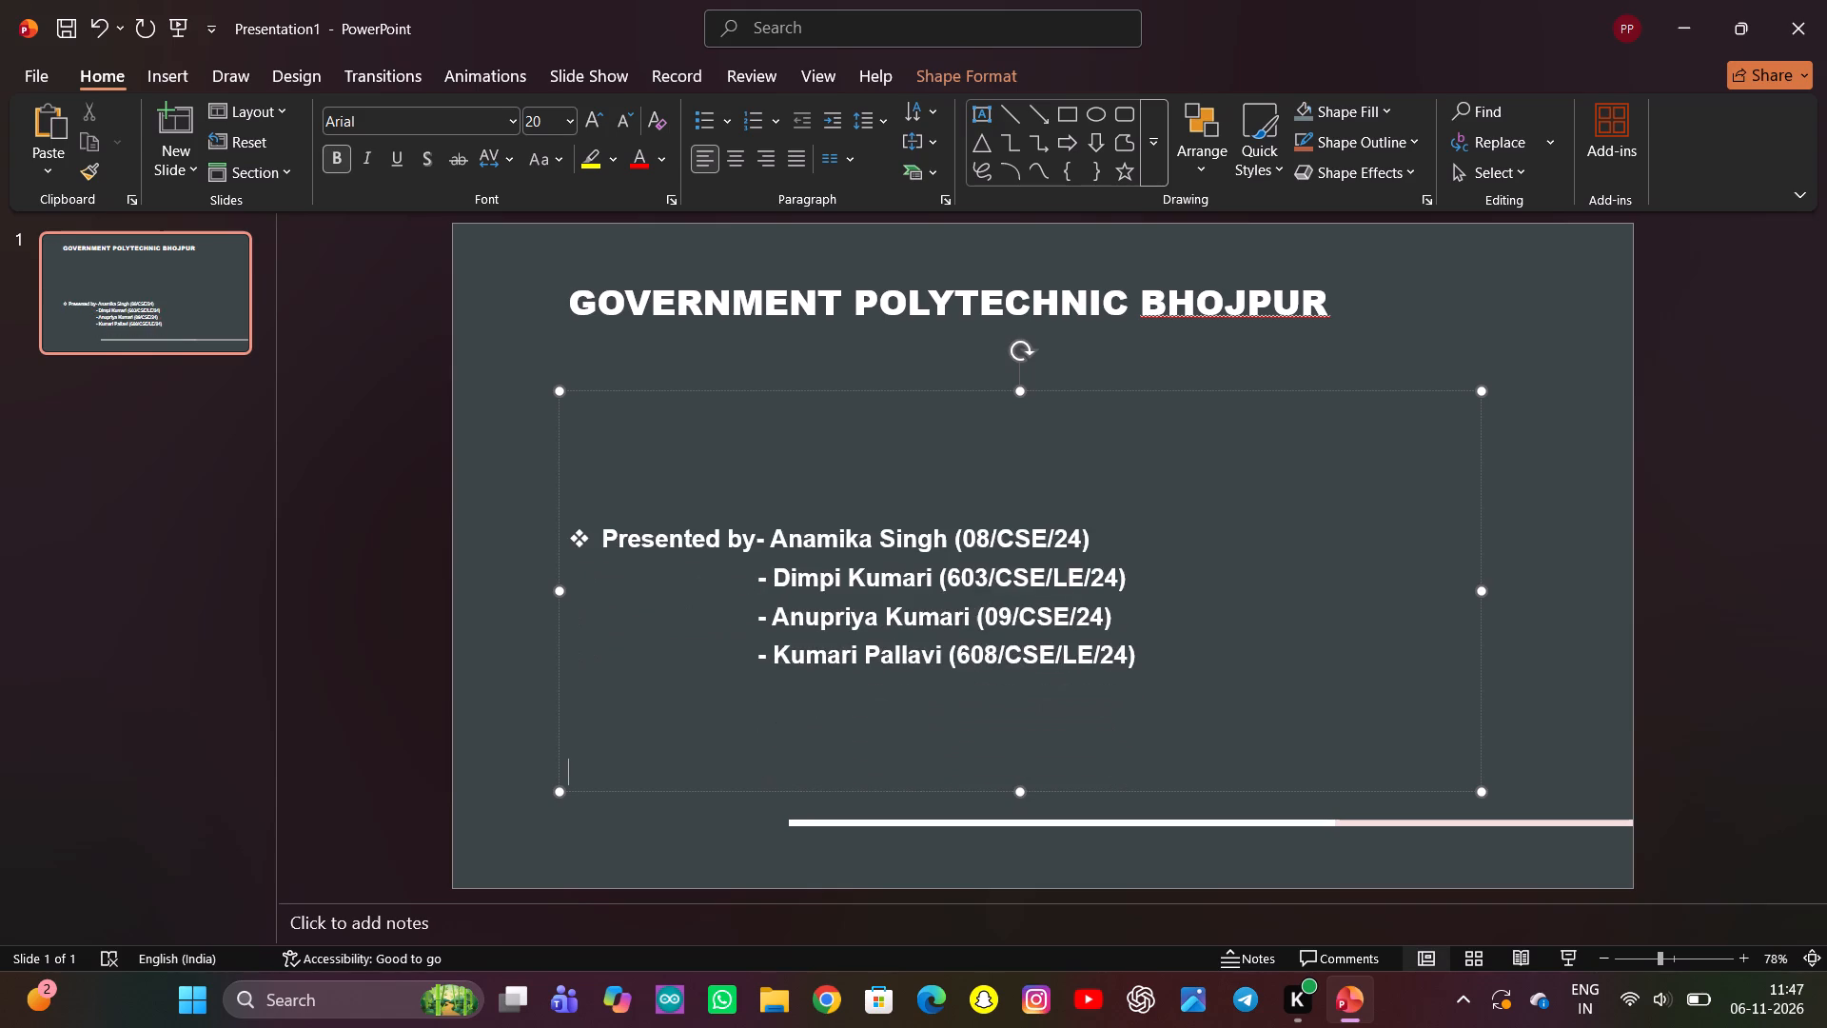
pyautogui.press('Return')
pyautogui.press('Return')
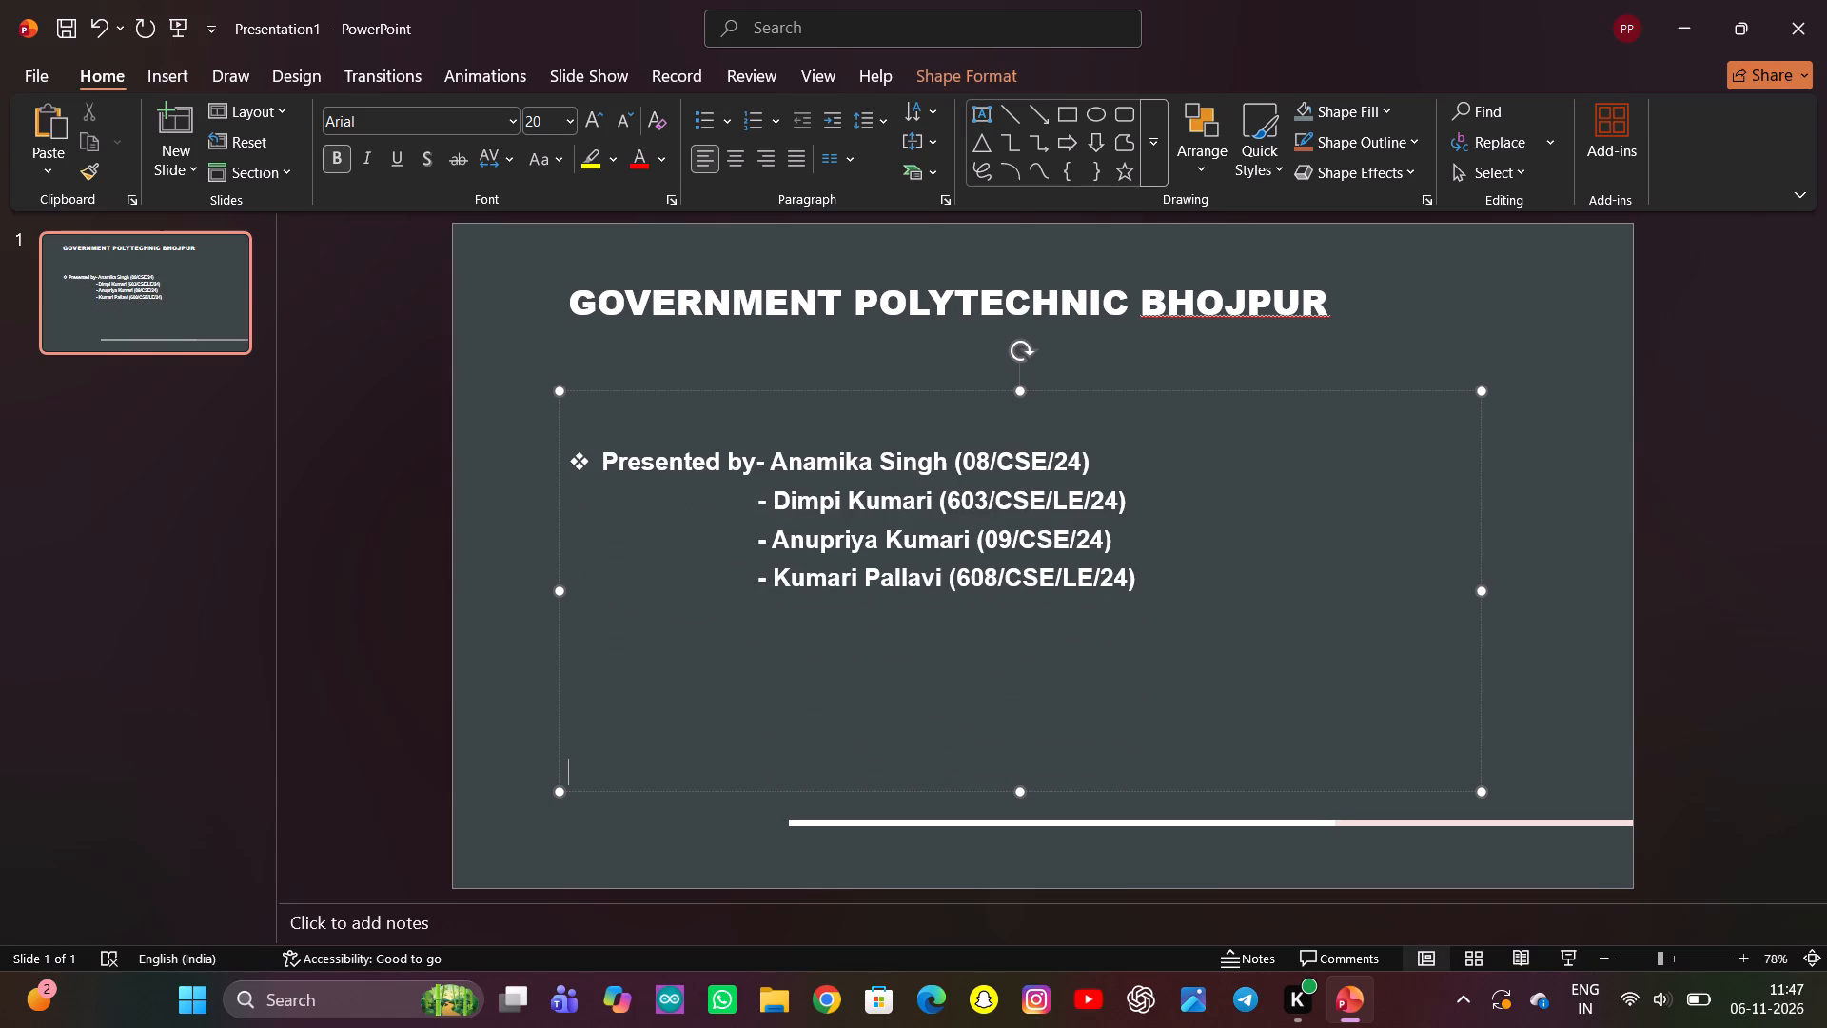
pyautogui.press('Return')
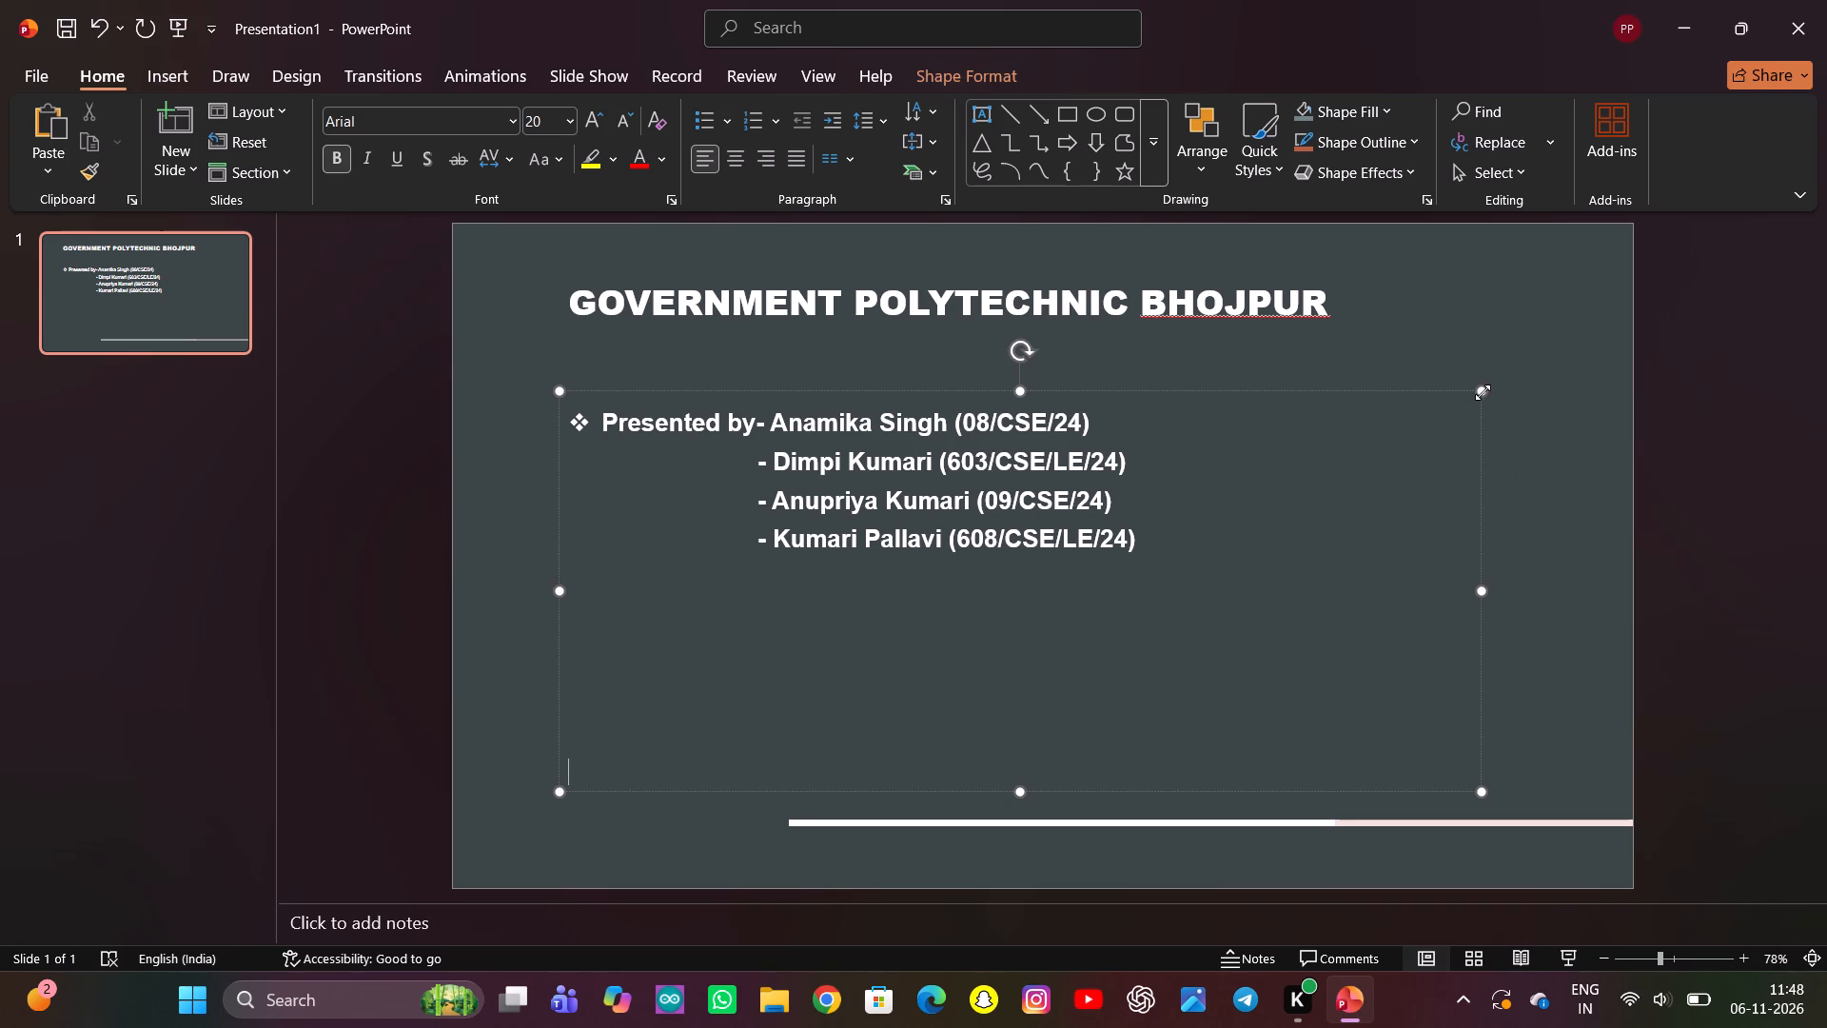
# Resize the presenters' text box so its top edge lies just below the title and its left edge extends slightly outward.
pyautogui.moveTo(1483, 392); pyautogui.dragTo(1481, 536)
pyautogui.click(1232, 378)
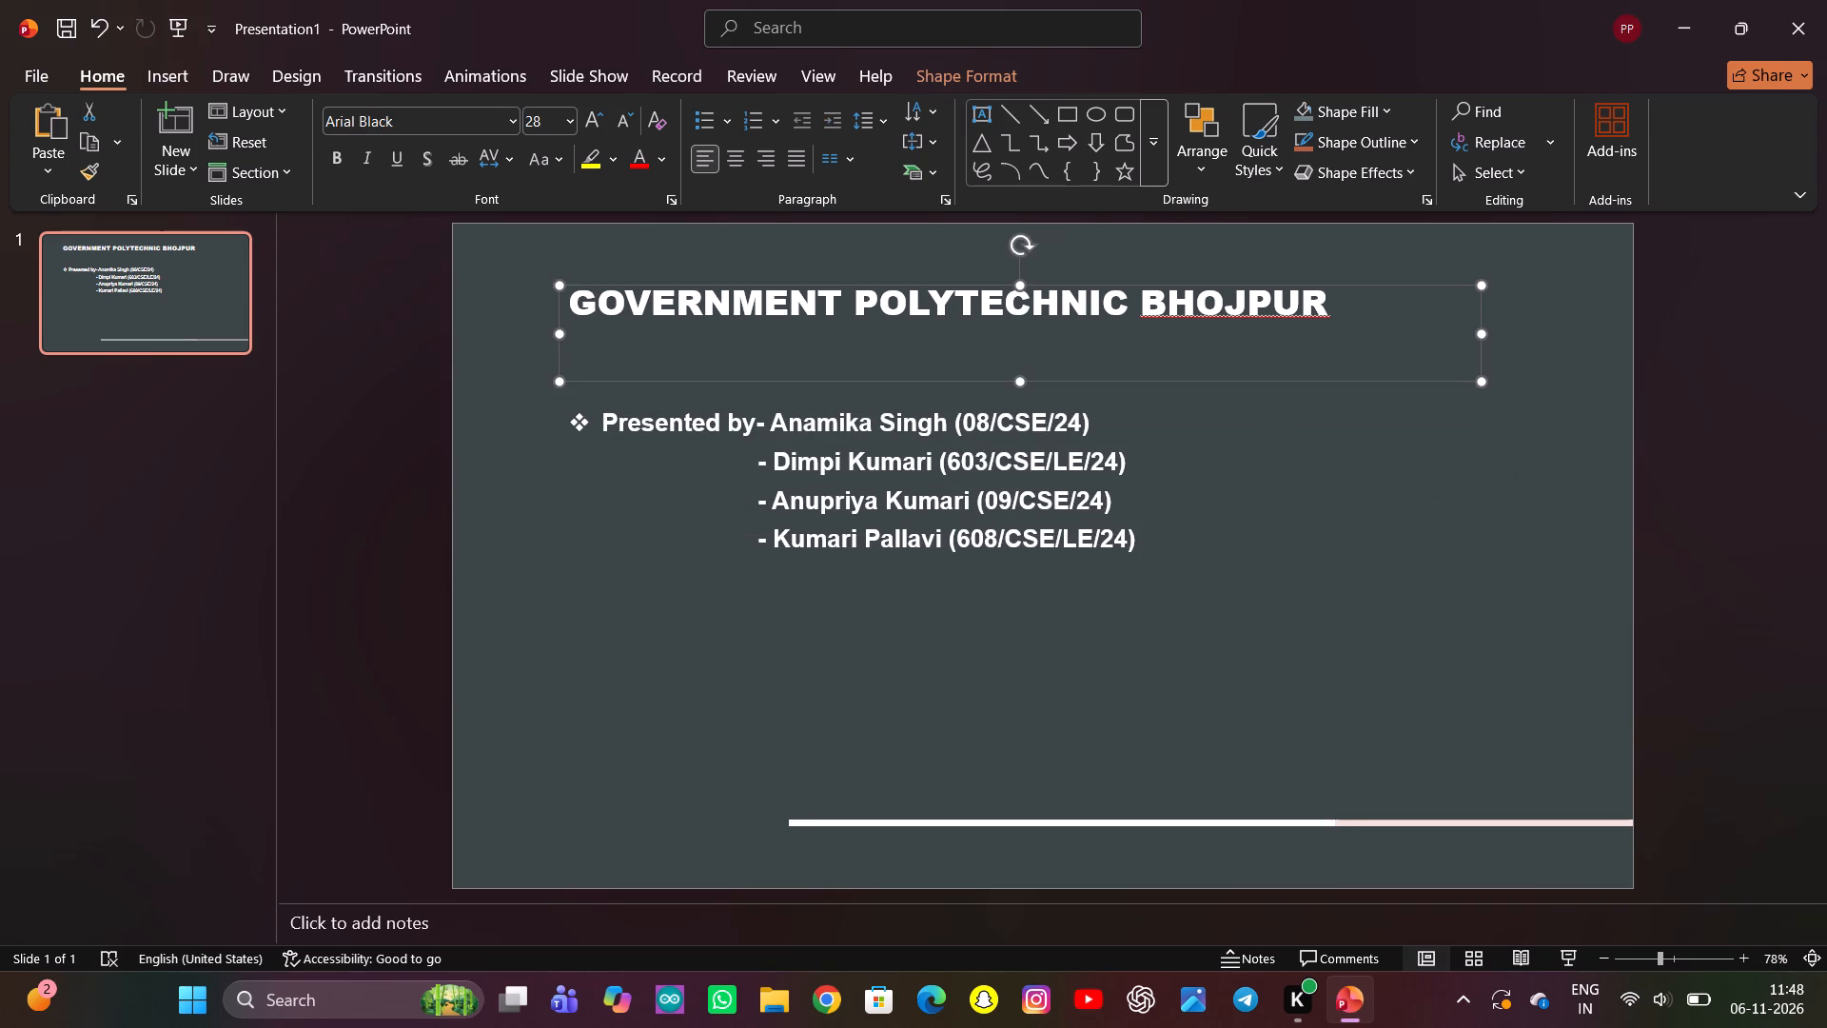
pyautogui.click(1054, 486)
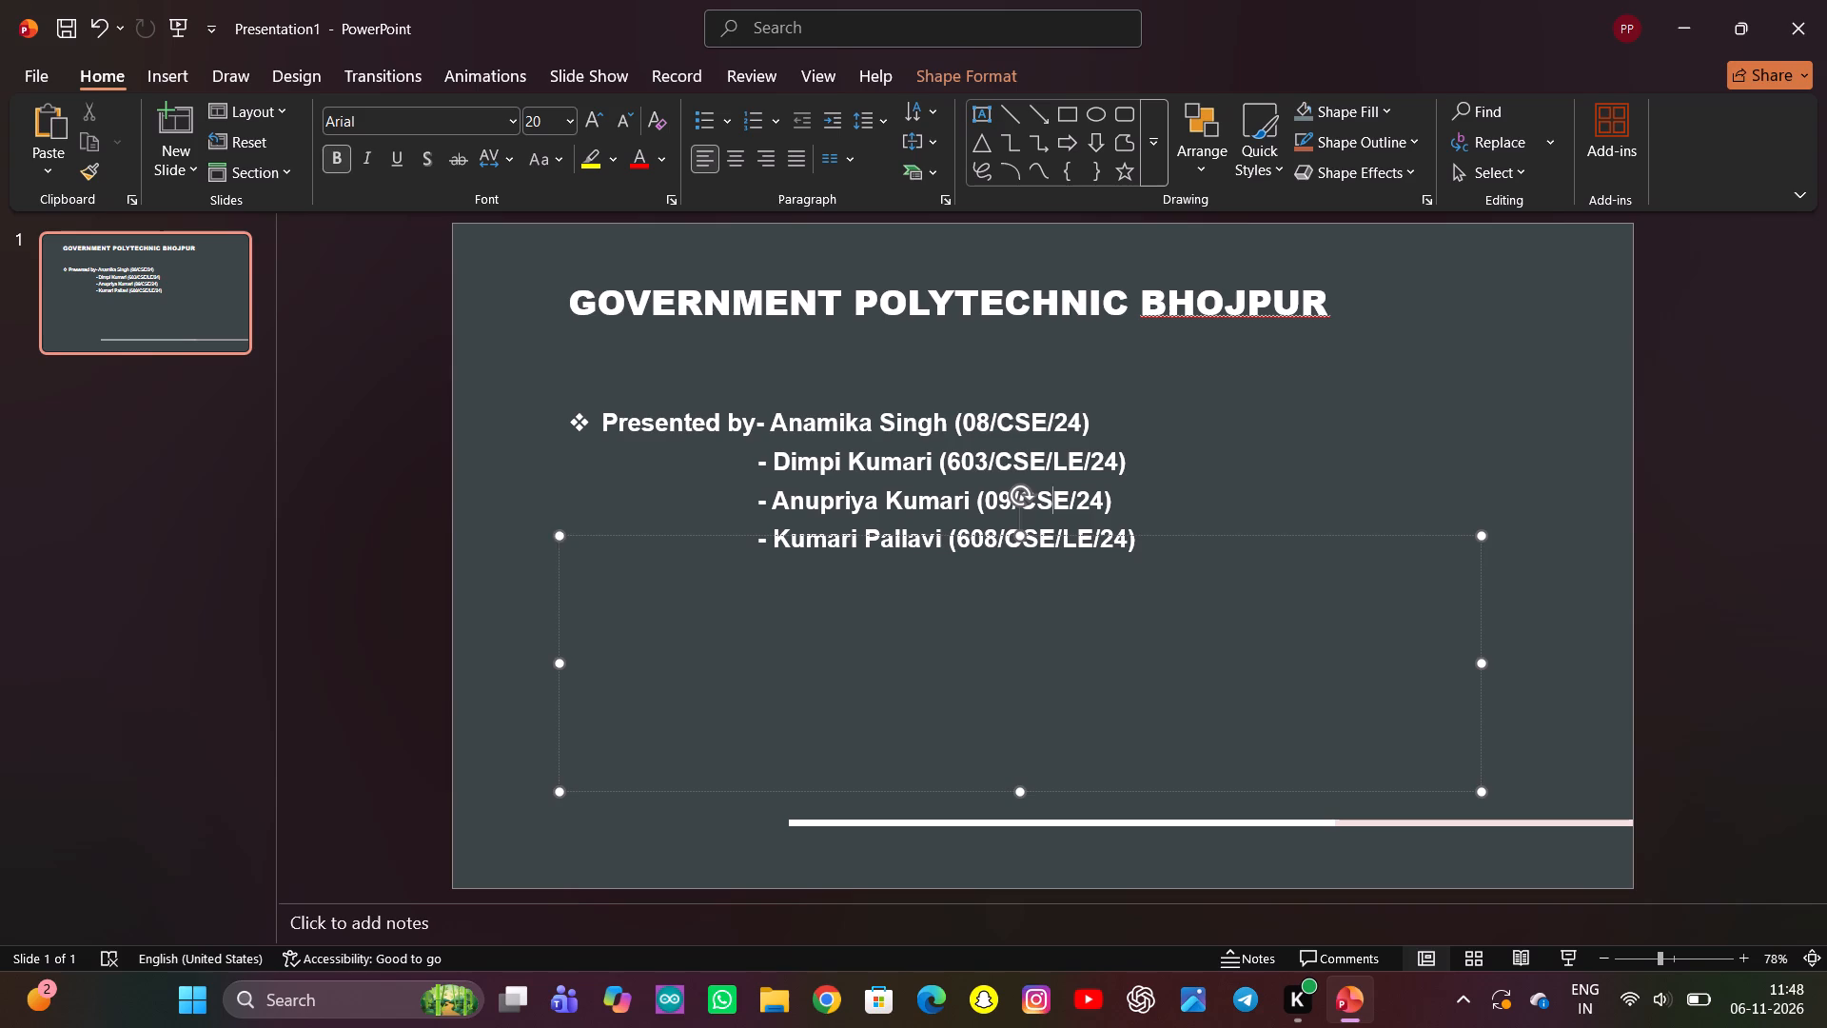
pyautogui.moveTo(560, 536); pyautogui.dragTo(540, 370)
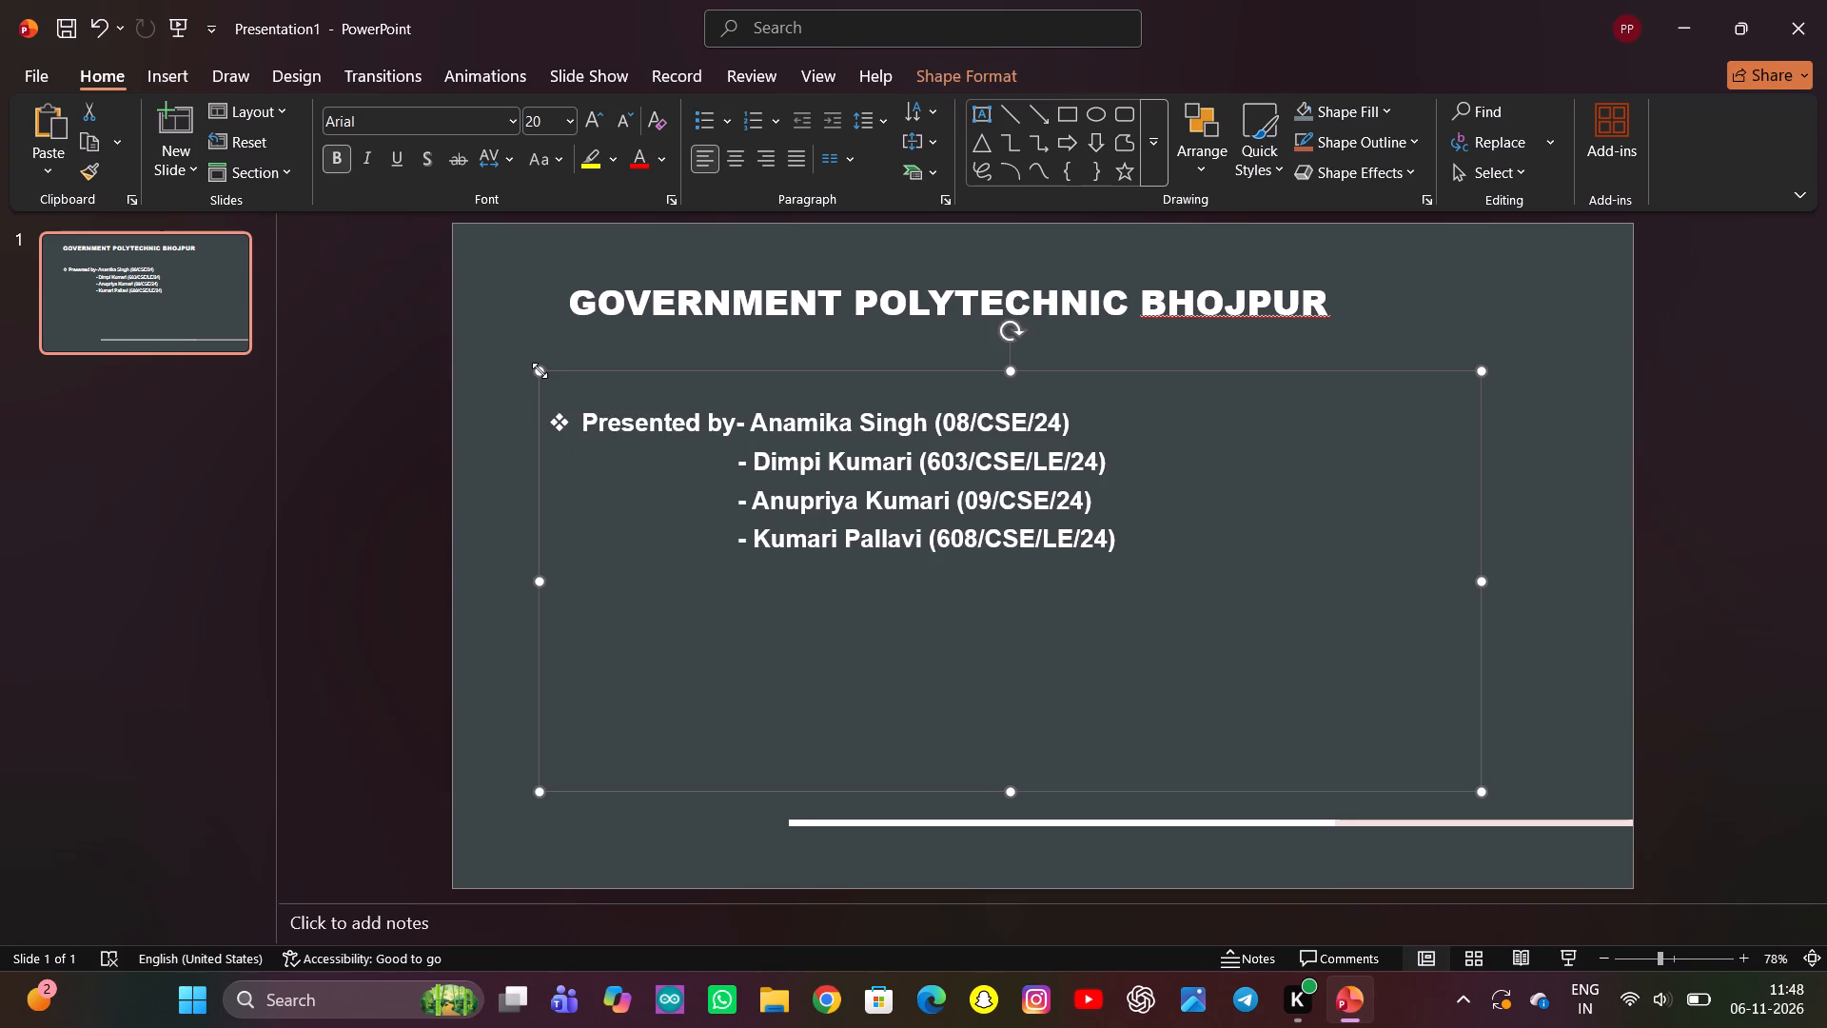
pyautogui.moveTo(745, 593); pyautogui.dragTo(756, 643)
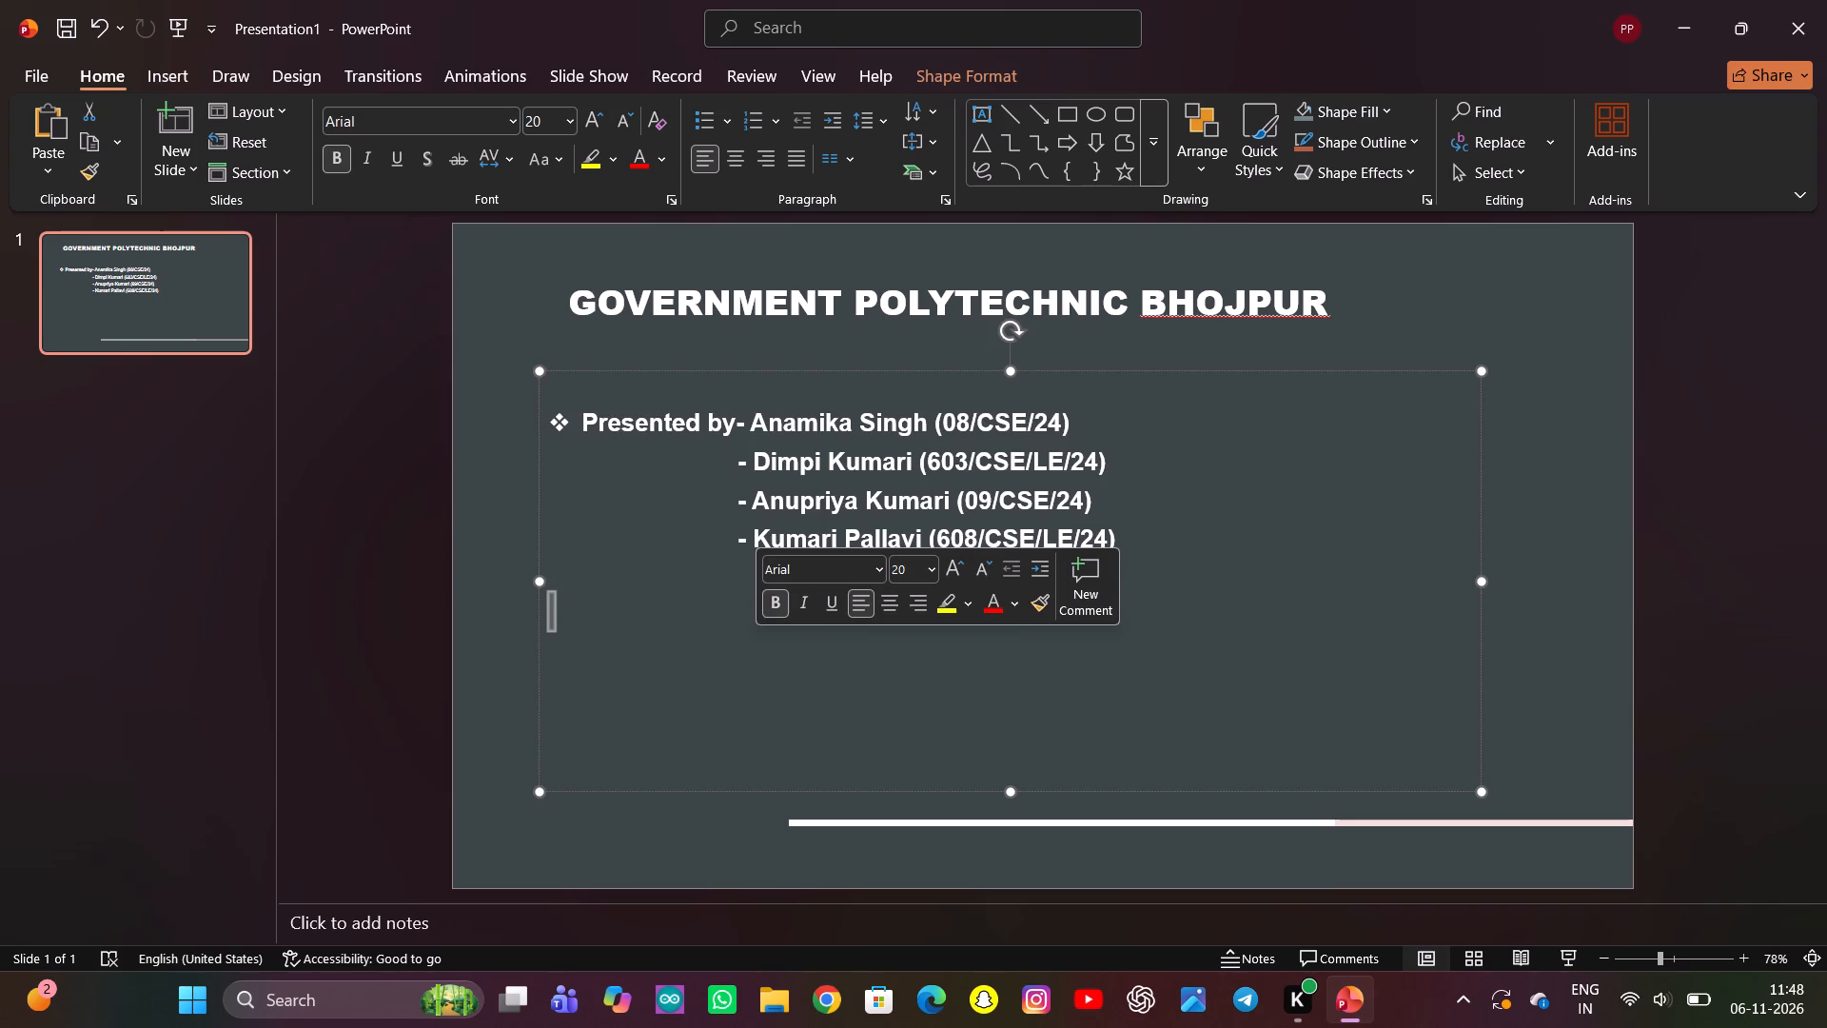
pyautogui.click(592, 603)
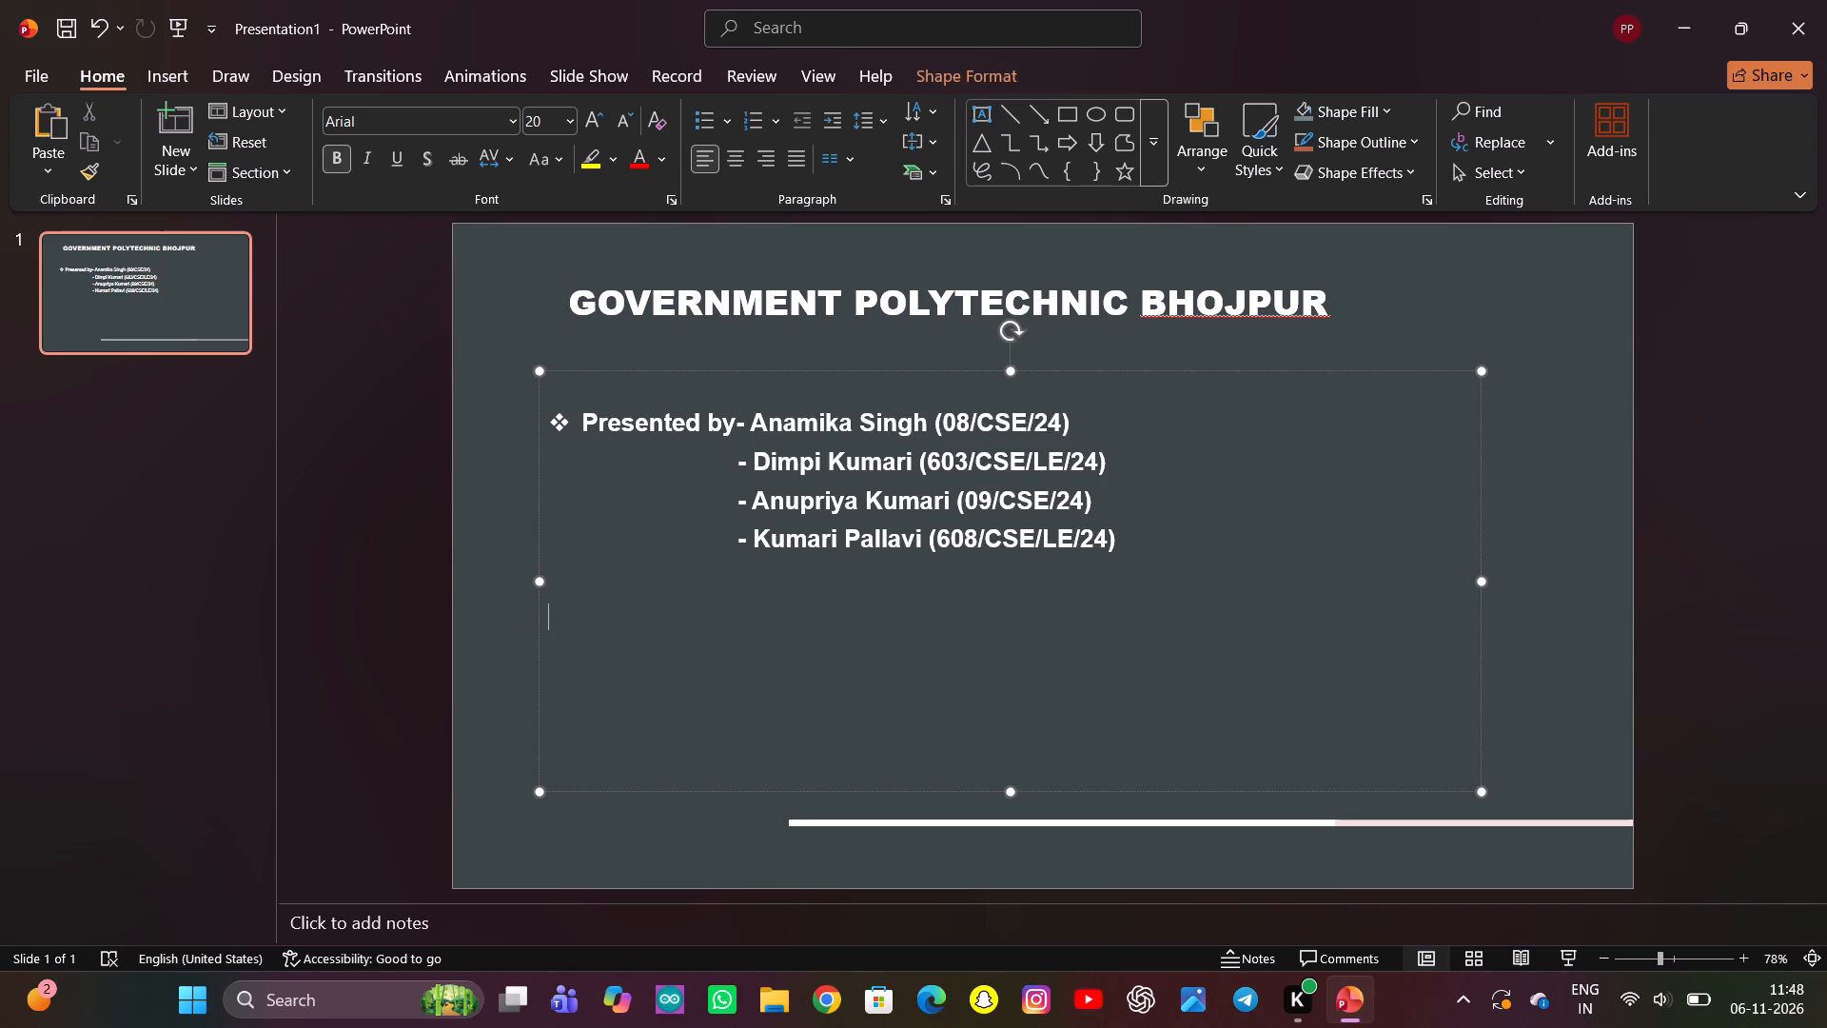
# Move the presenters' text box down the slide, leaving a wide gap between the title and the presenter list.
pyautogui.moveTo(532, 619); pyautogui.dragTo(527, 681)
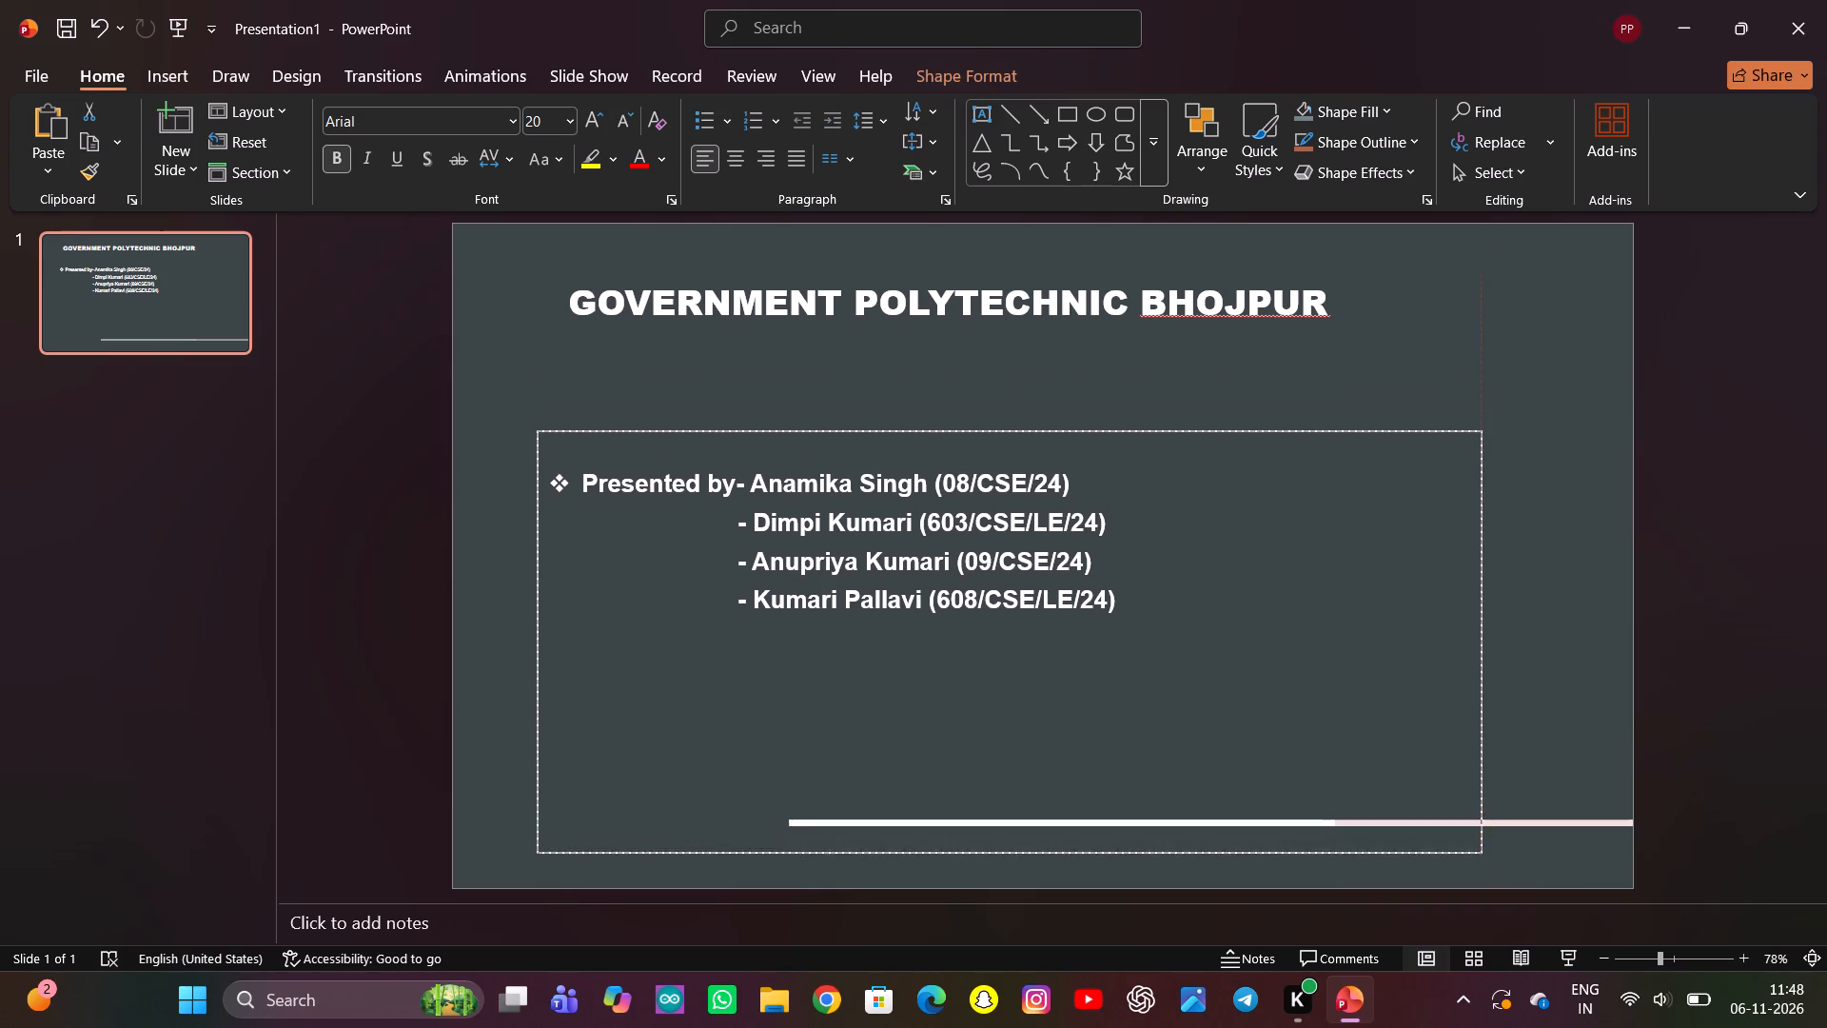
pyautogui.moveTo(527, 681); pyautogui.dragTo(524, 780)
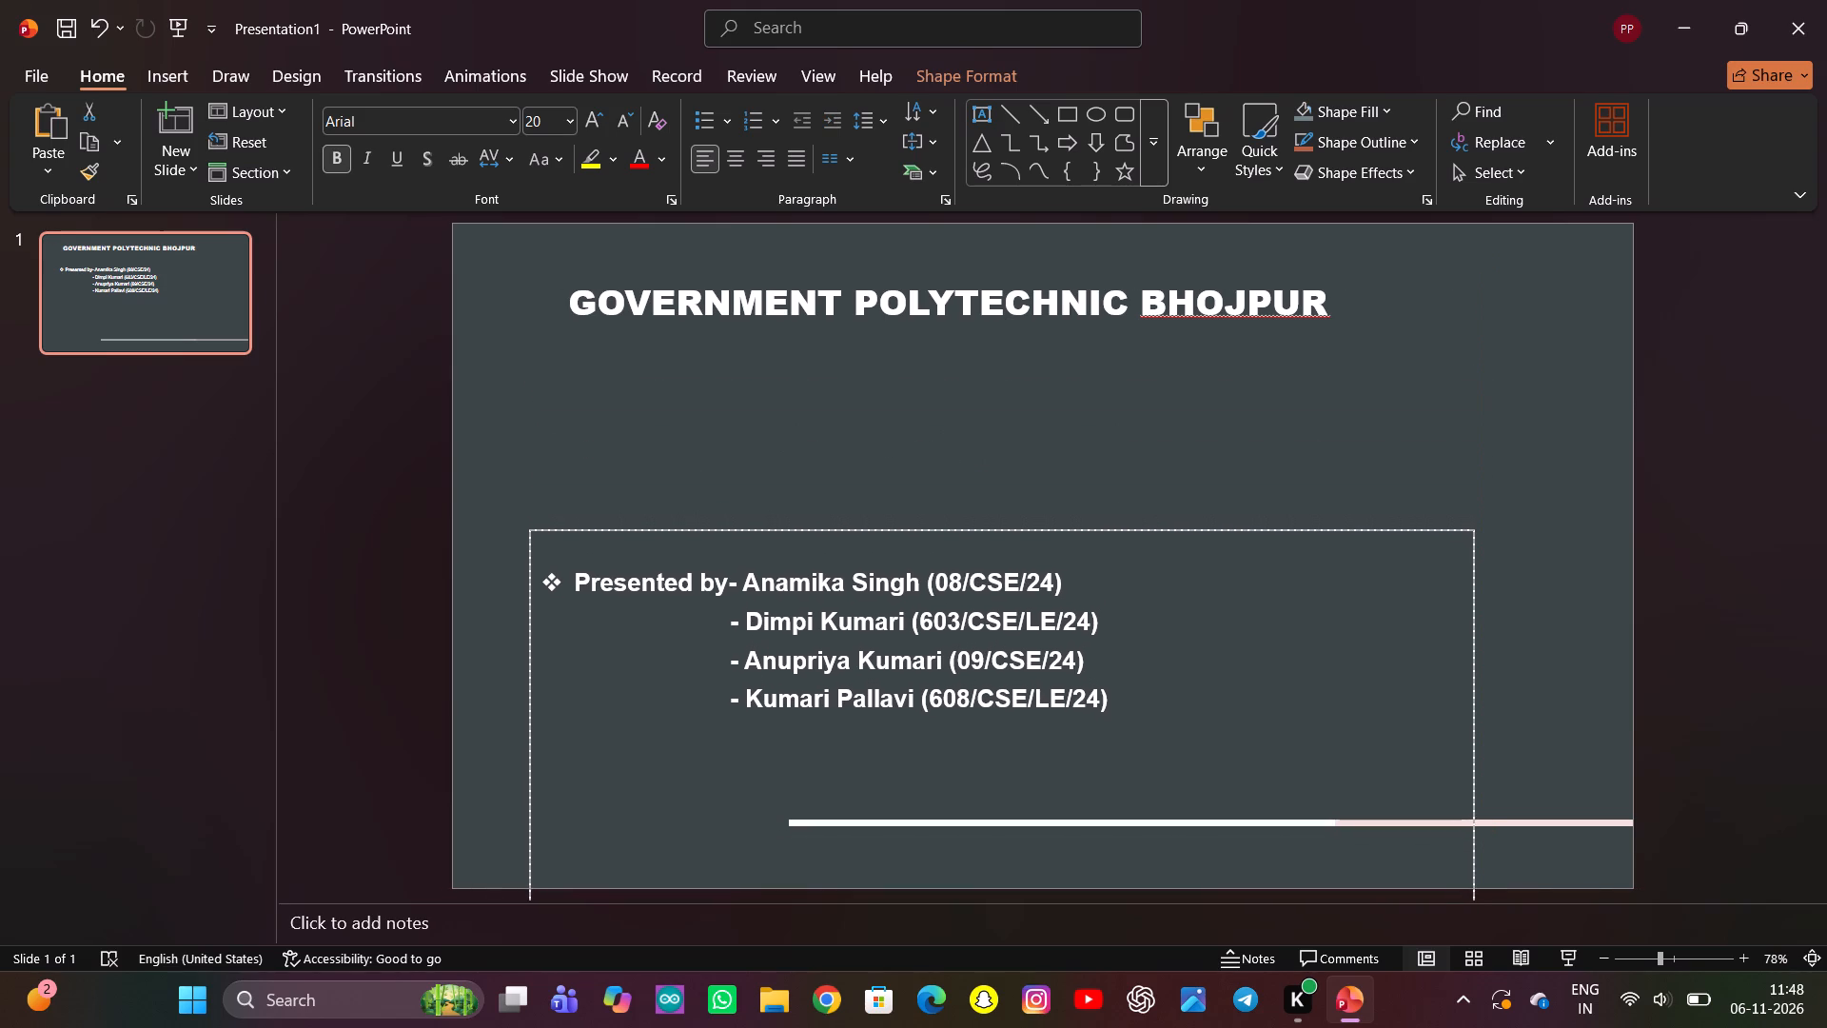
pyautogui.moveTo(524, 780); pyautogui.dragTo(522, 775)
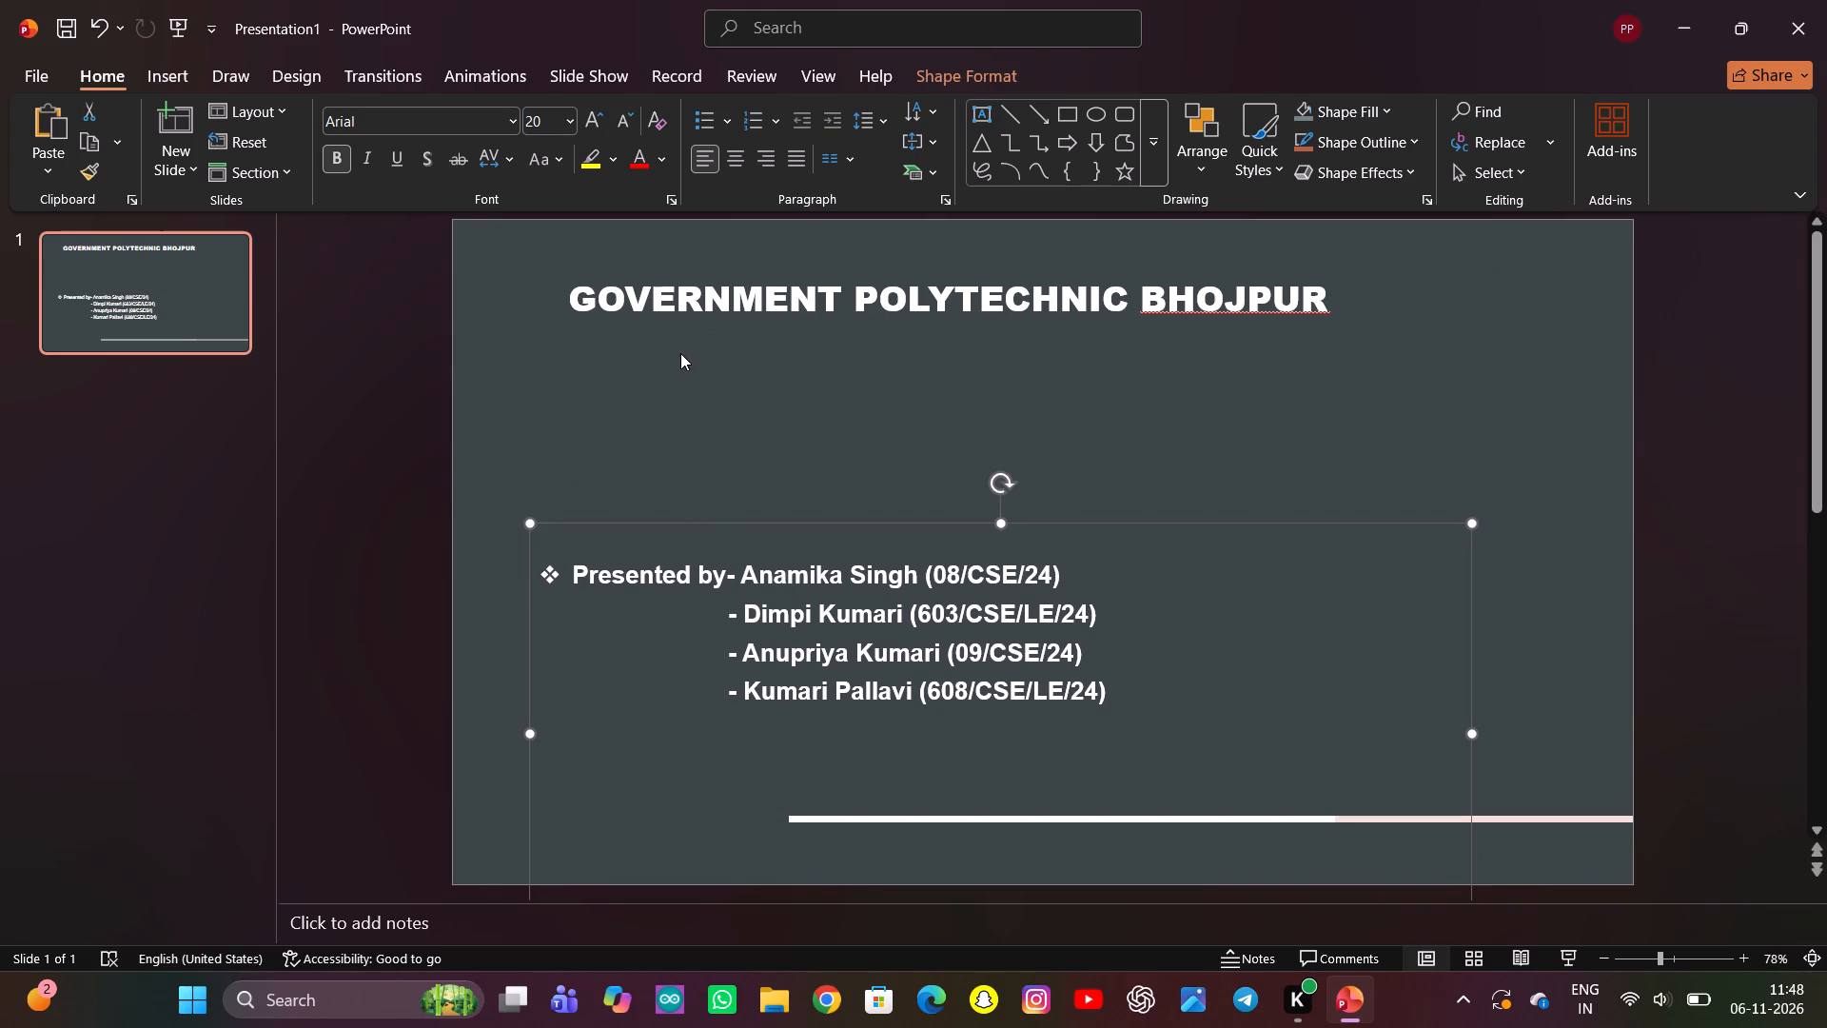
# Add one blank line after the college name in the title box.
pyautogui.click(680, 353)
pyautogui.moveTo(680, 353); pyautogui.dragTo(633, 296)
pyautogui.click(633, 296)
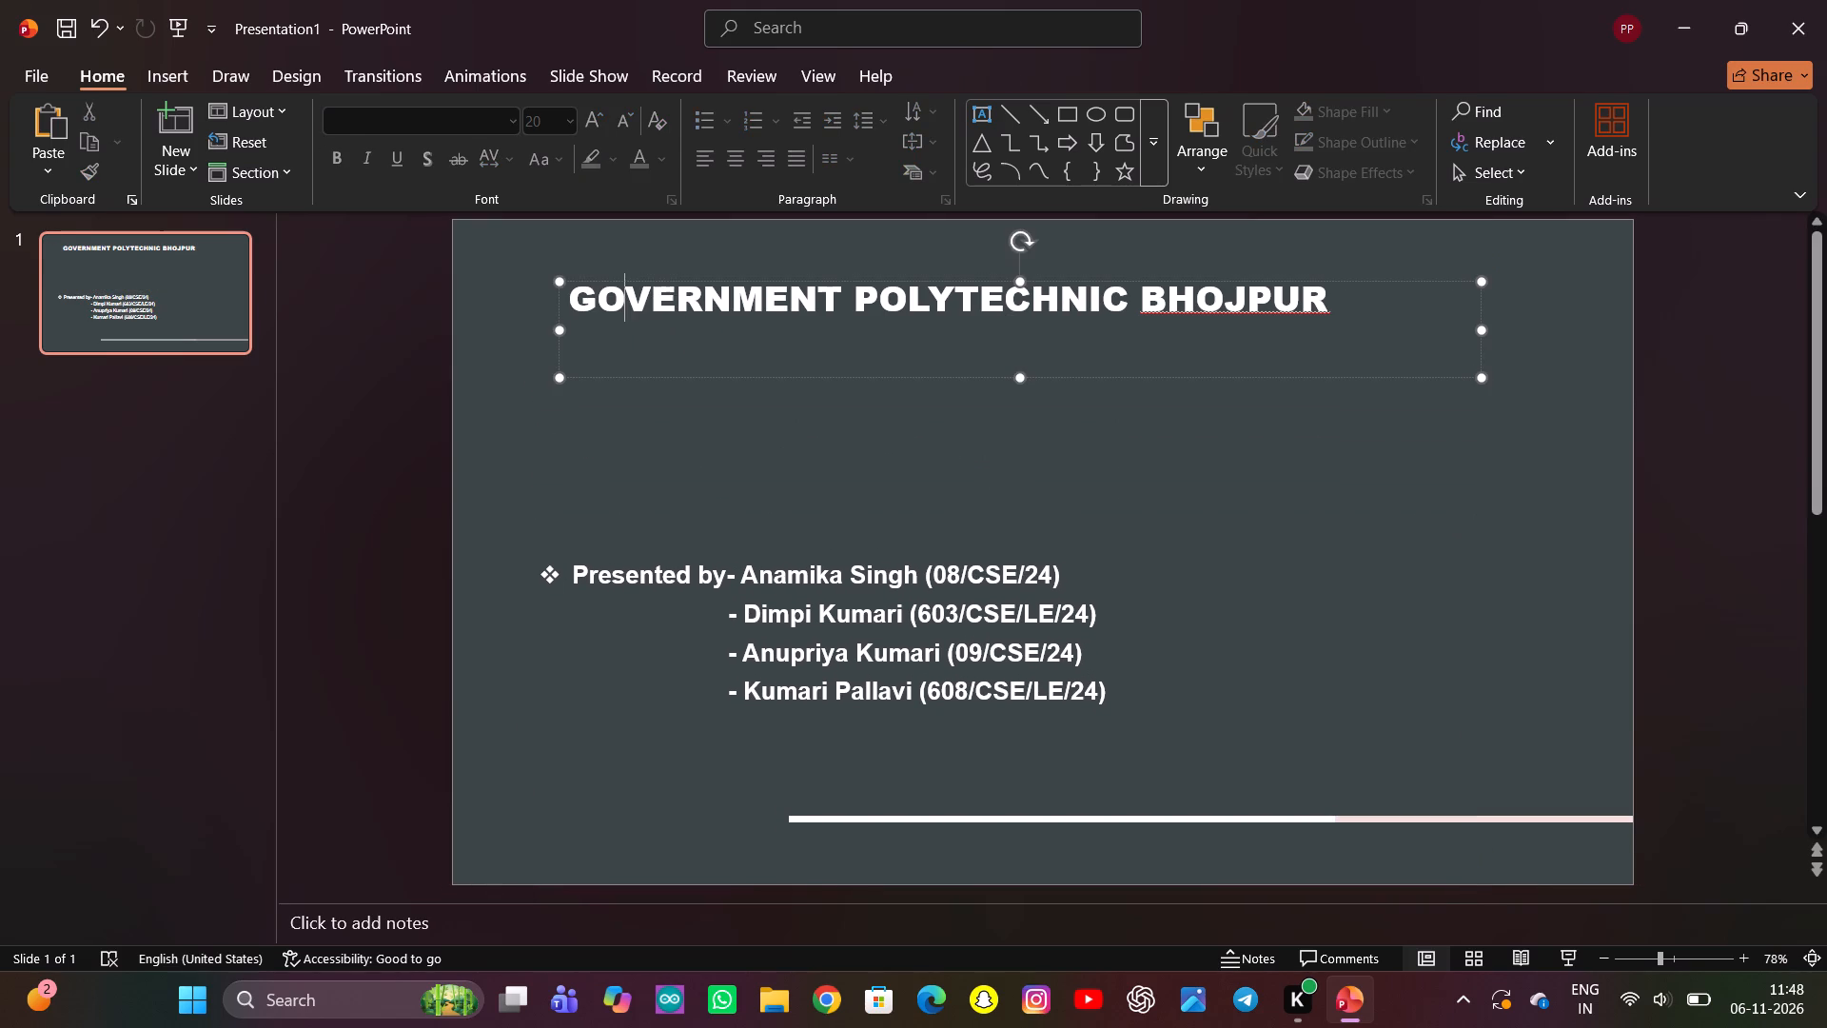
pyautogui.click(1341, 307)
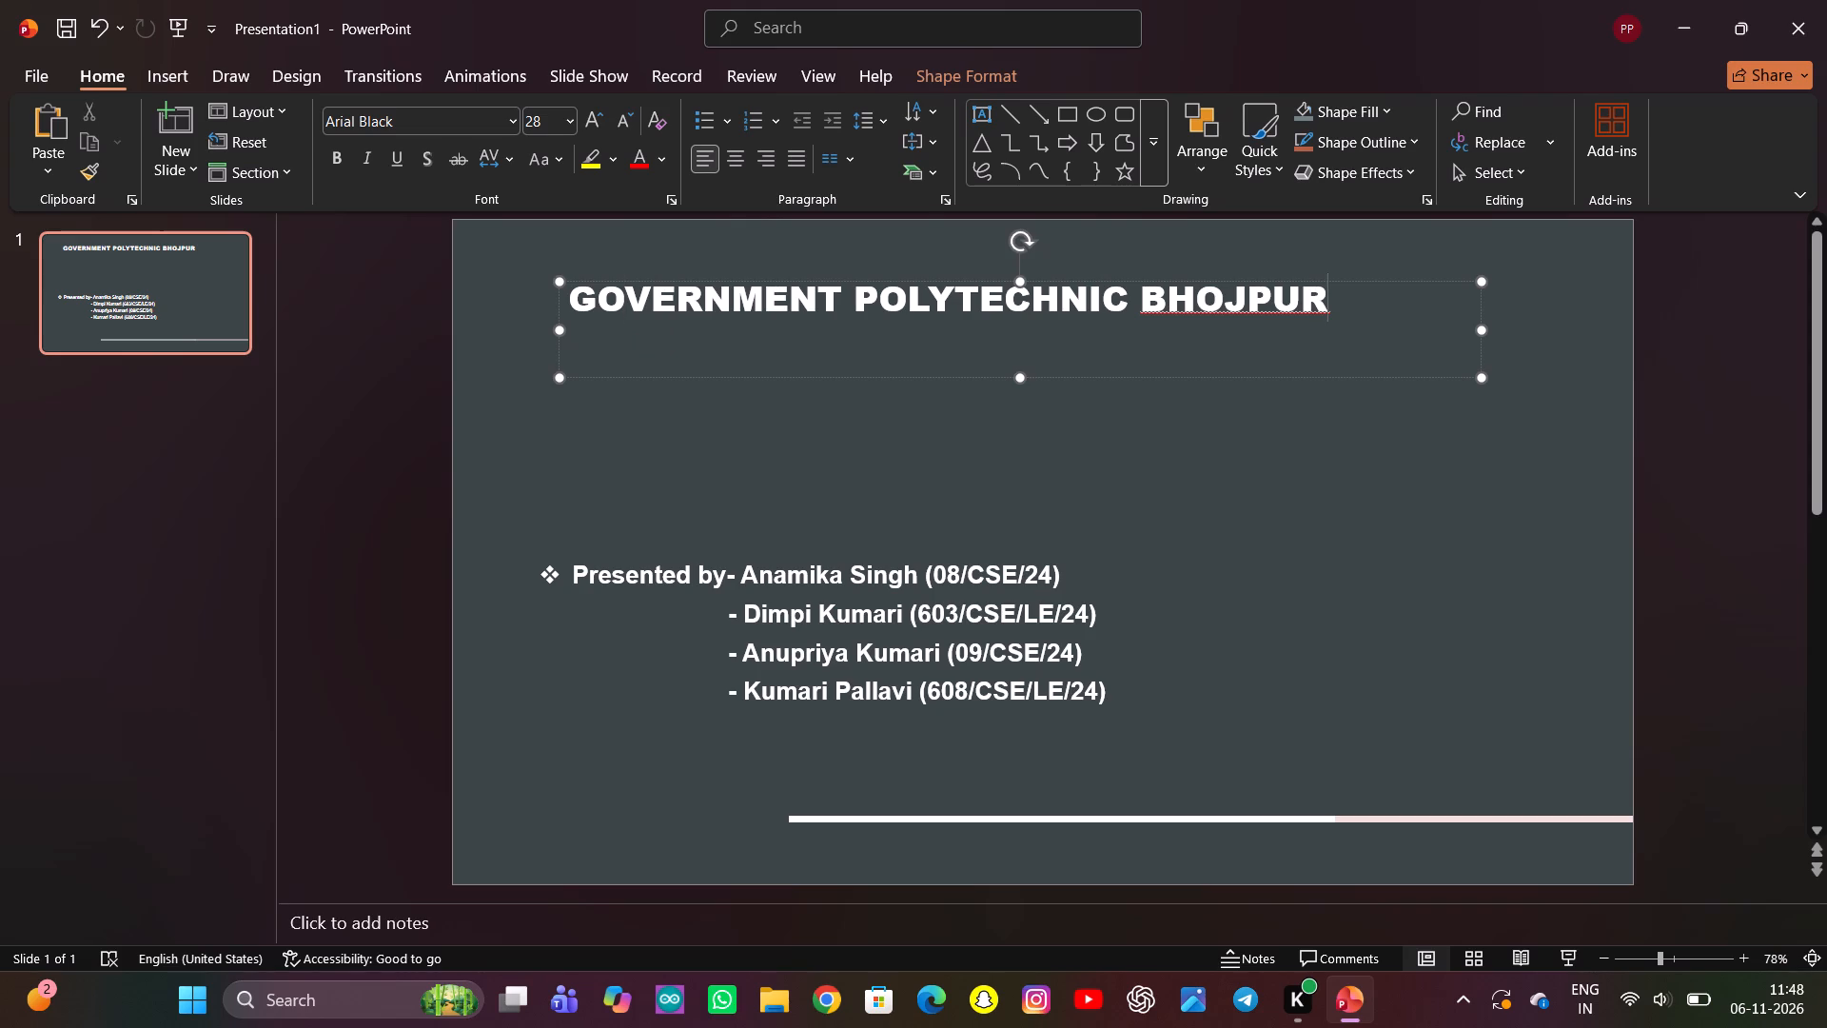
pyautogui.press('Return')
pyautogui.press('Return')
pyautogui.press('Return')
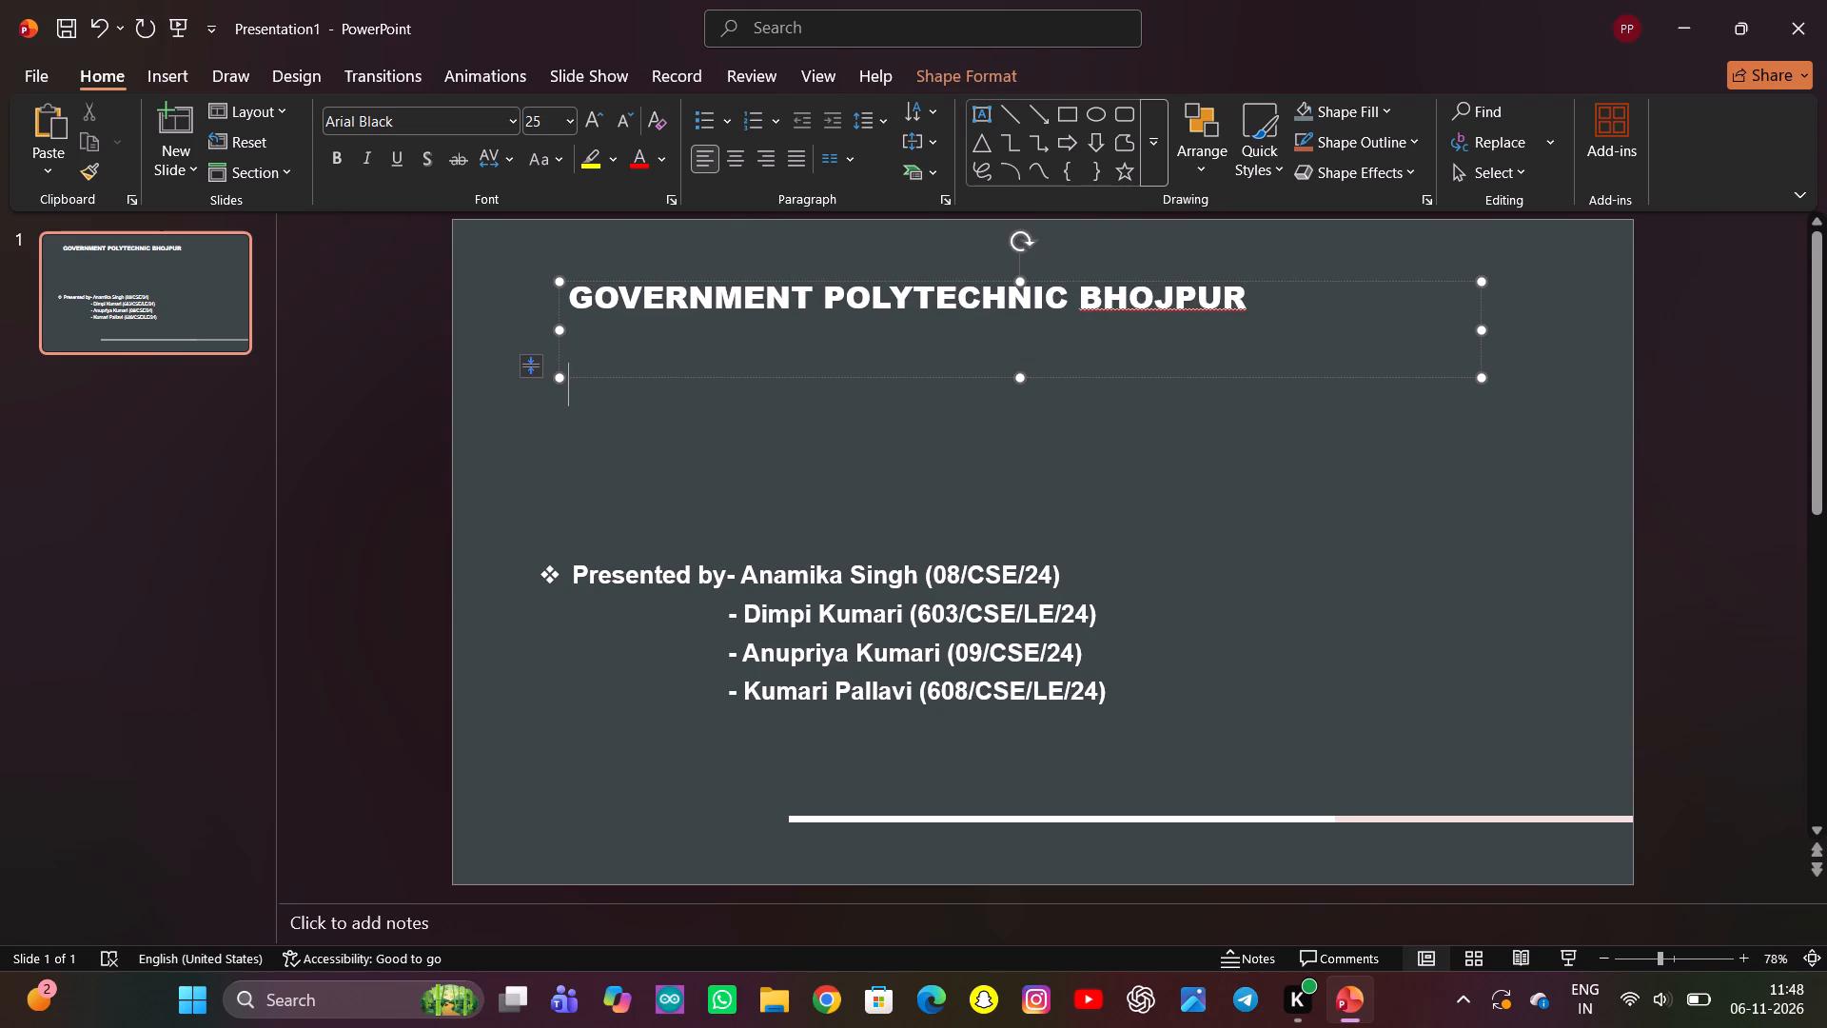
pyautogui.press('Return')
pyautogui.press('BackSpace')
pyautogui.press('BackSpace')
pyautogui.press('BackSpace')
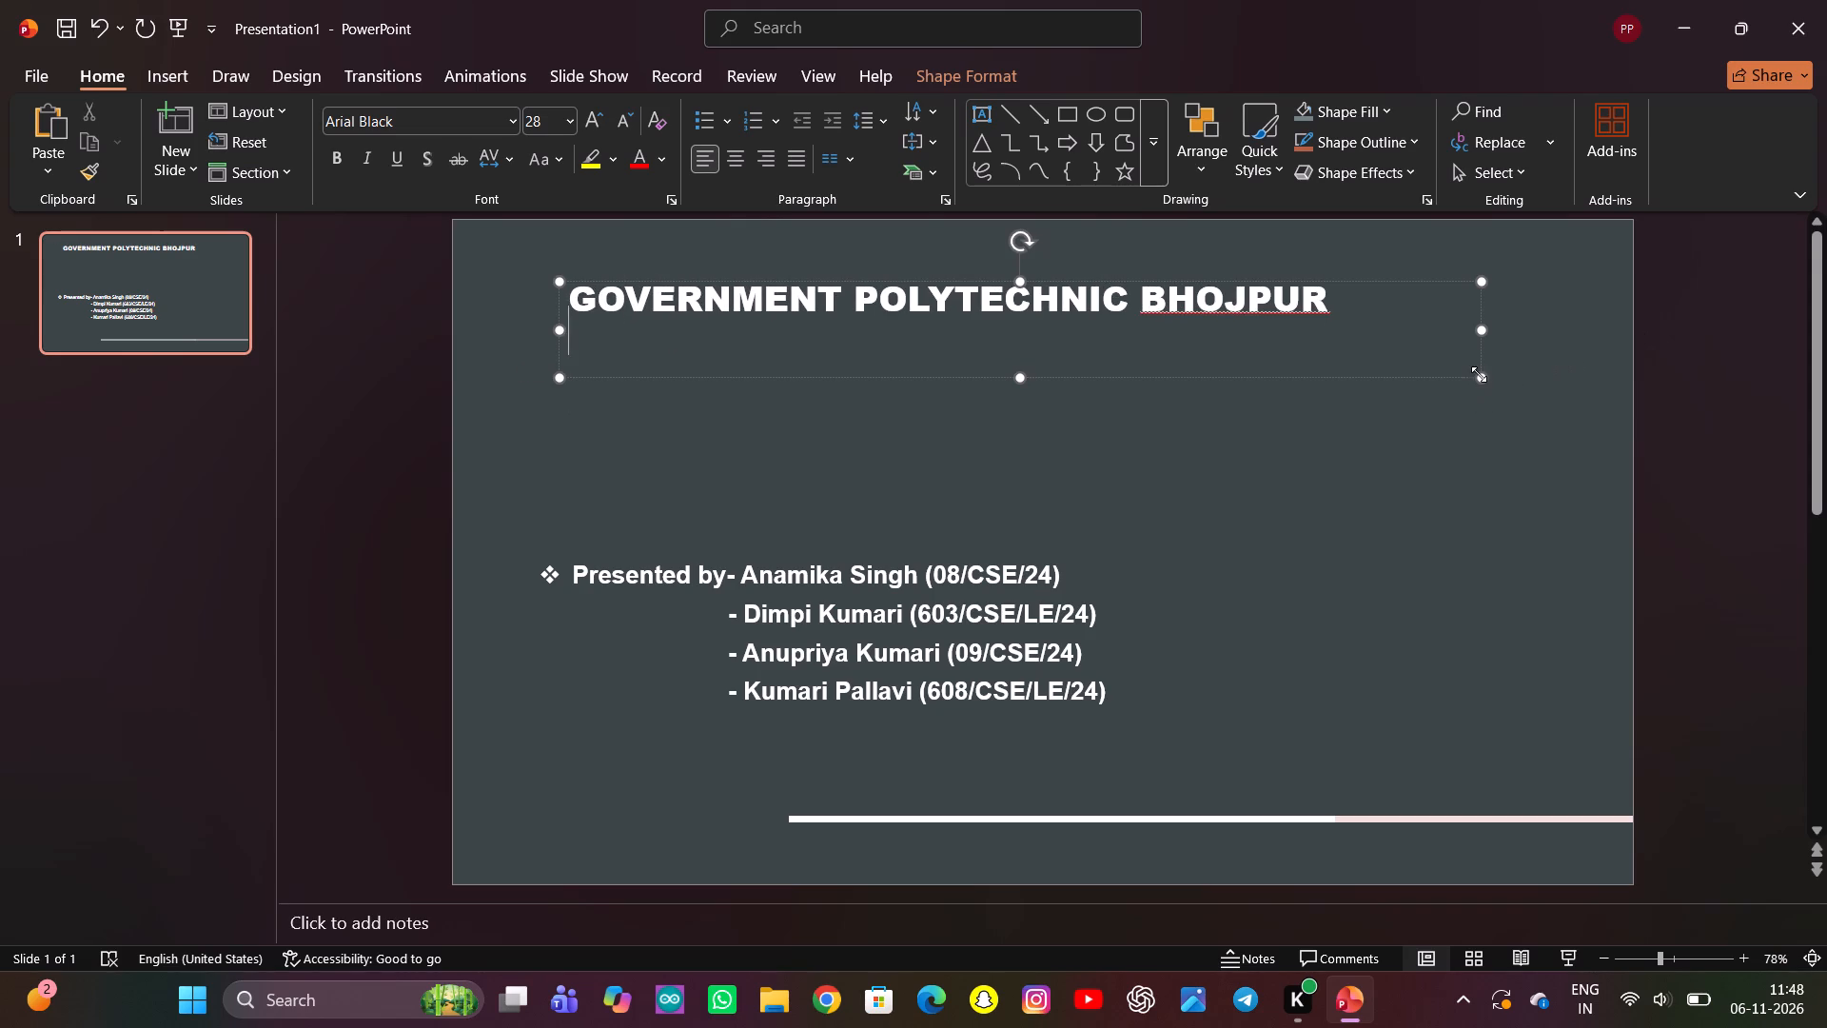
# Enlarge the title box downward and slightly wider so it fills most of the gap above the presenter list.
pyautogui.moveTo(1479, 374); pyautogui.dragTo(1507, 484)
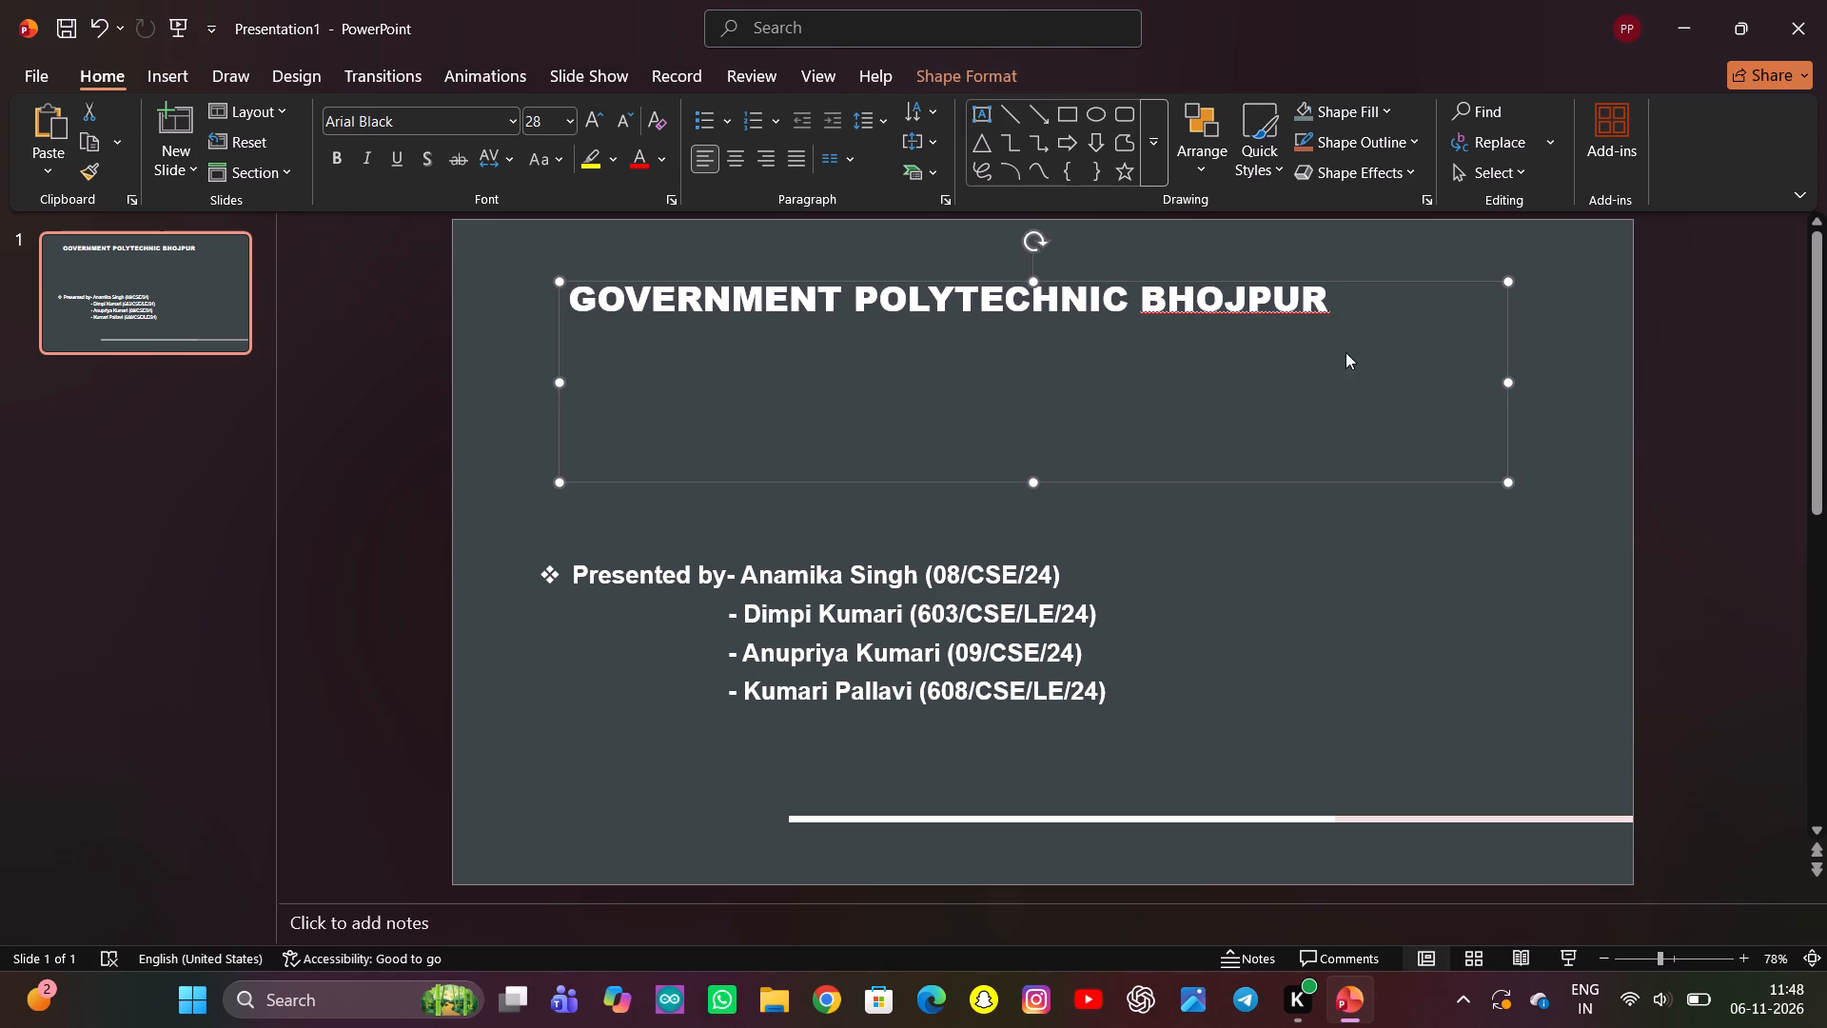
# Add more blank lines after the college name in the title box and set the font size there to 20.
pyautogui.click(1347, 300)
pyautogui.click(1330, 295)
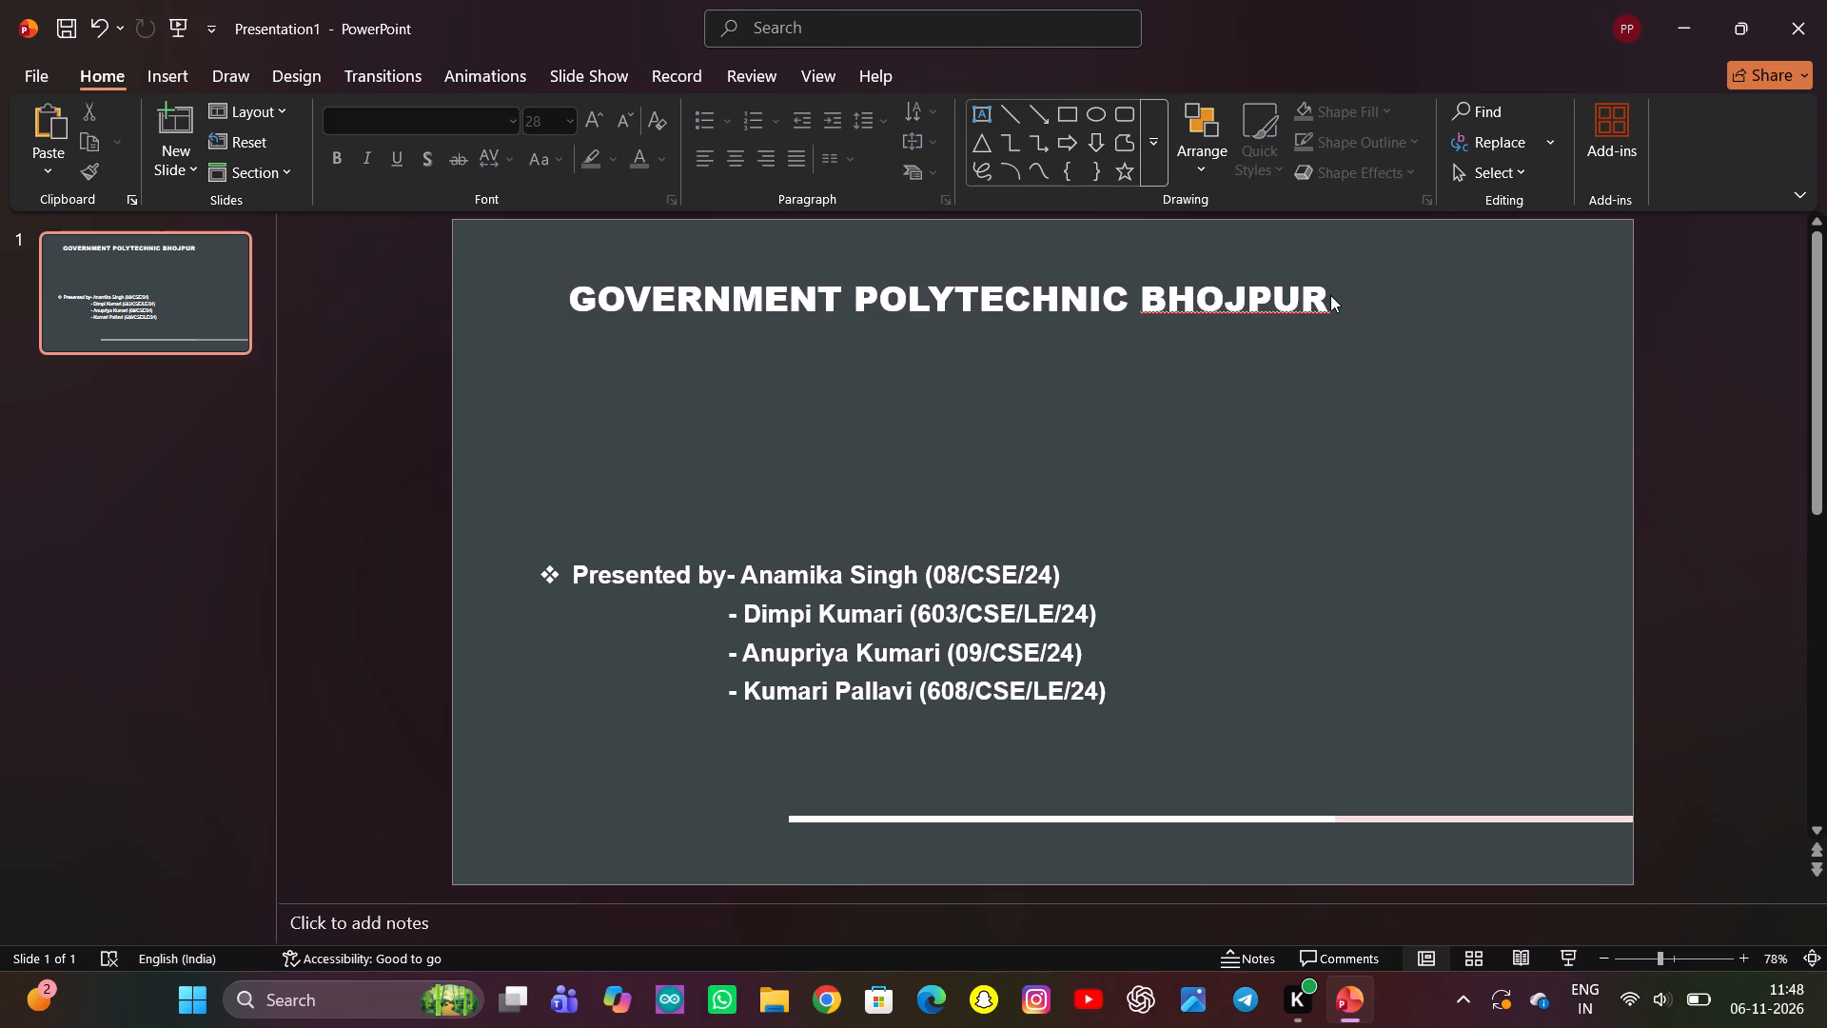
pyautogui.click(1209, 316)
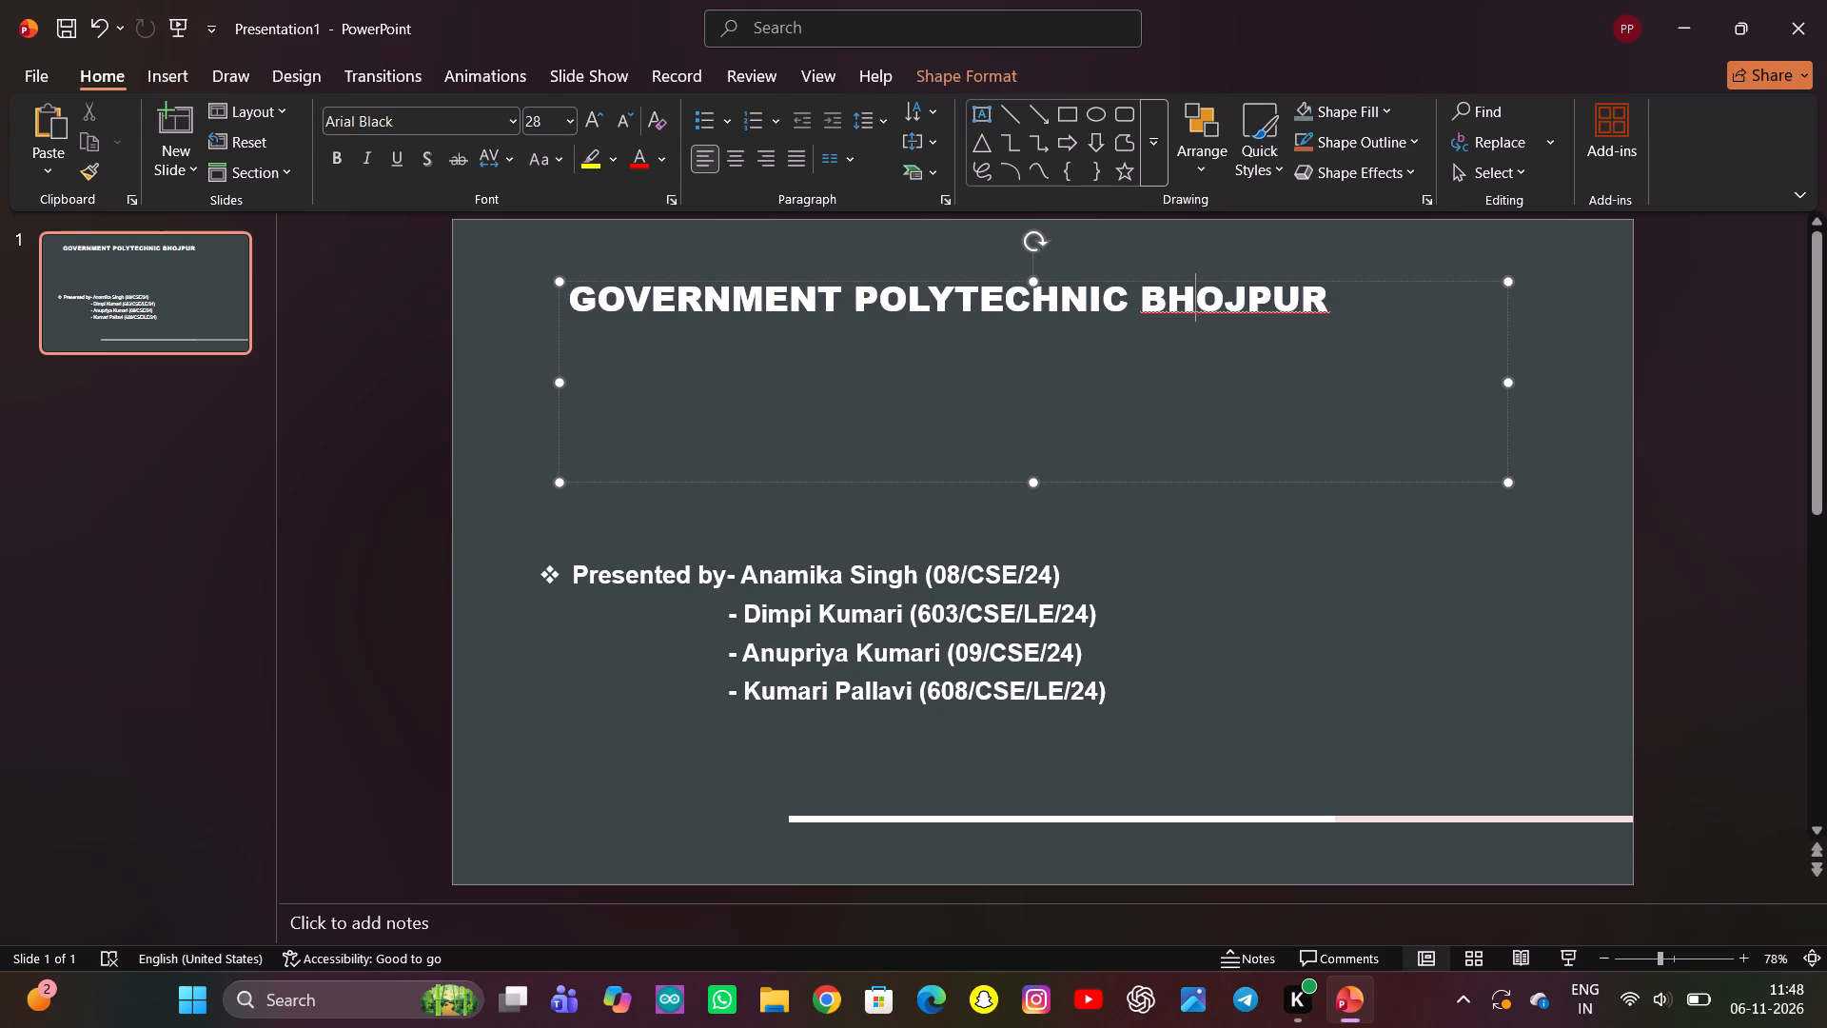
pyautogui.click(1339, 294)
pyautogui.press('Return')
pyautogui.press('Return')
pyautogui.press('Return')
pyautogui.click(570, 117)
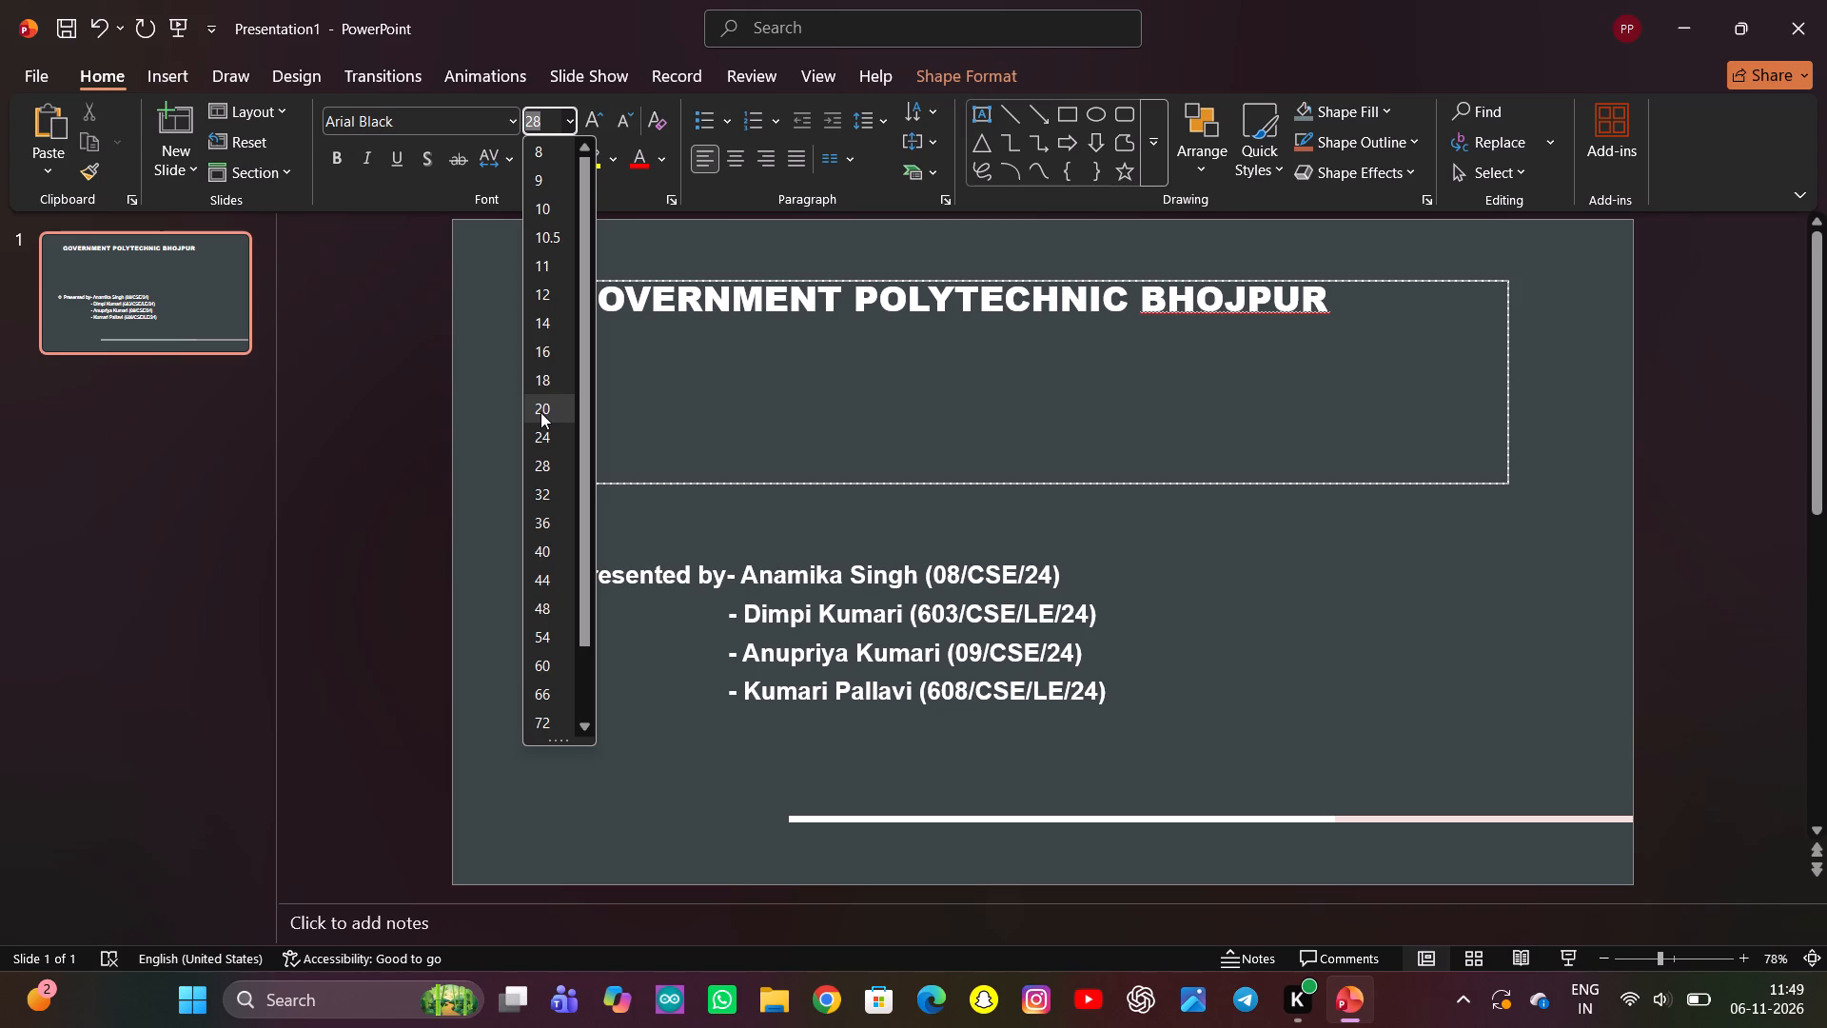
pyautogui.click(540, 412)
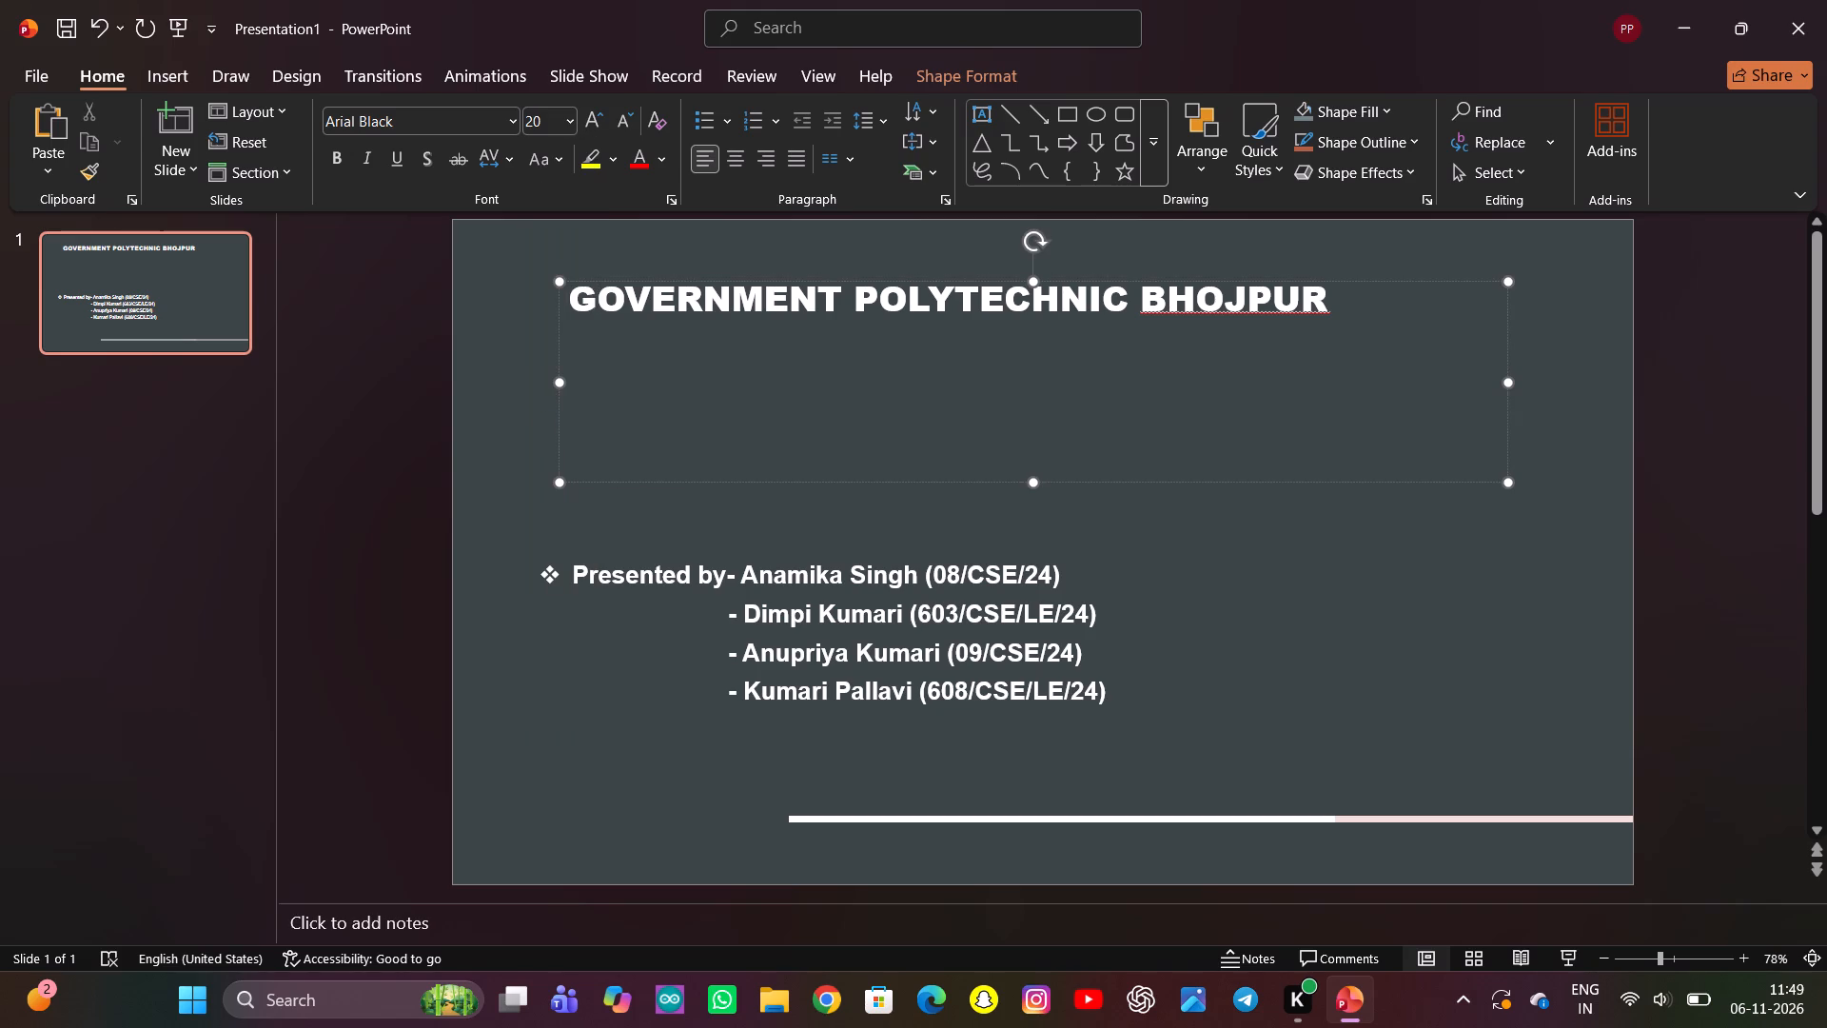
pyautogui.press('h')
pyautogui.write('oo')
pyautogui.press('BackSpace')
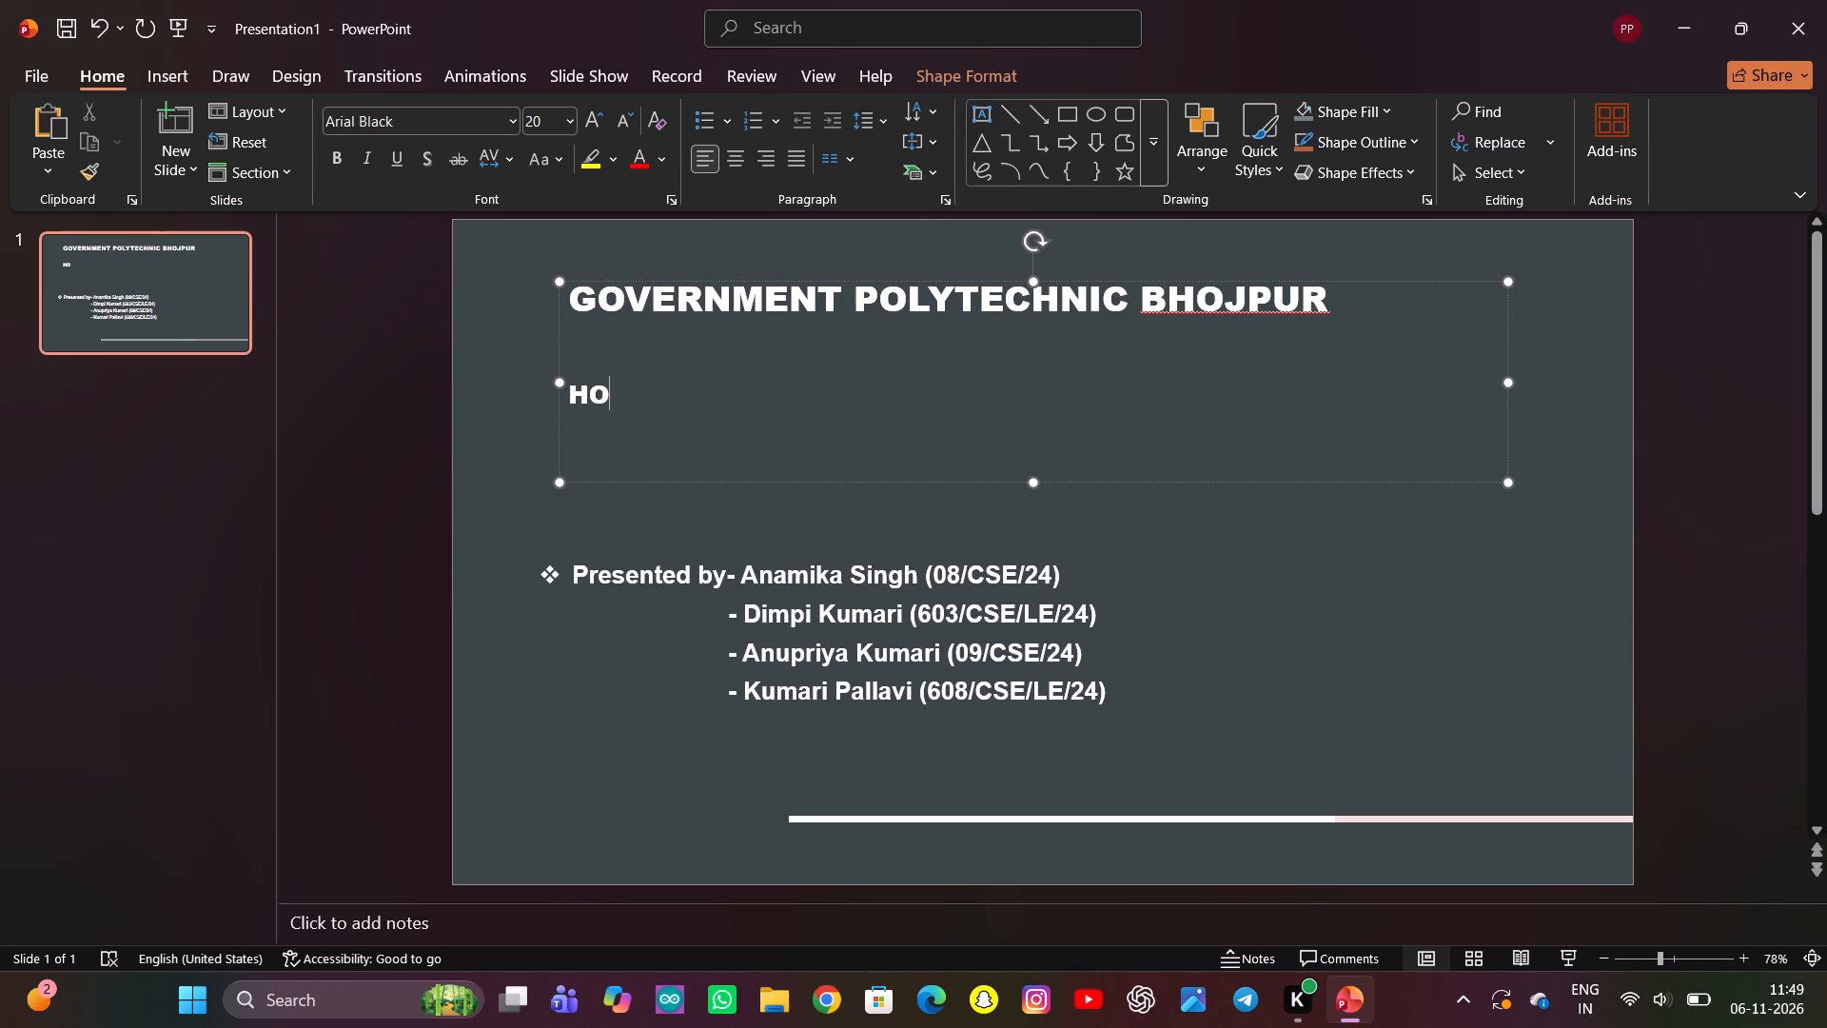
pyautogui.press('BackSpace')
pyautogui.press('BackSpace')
# Open the font choices for the empty line below the college name.
pyautogui.click(508, 122)
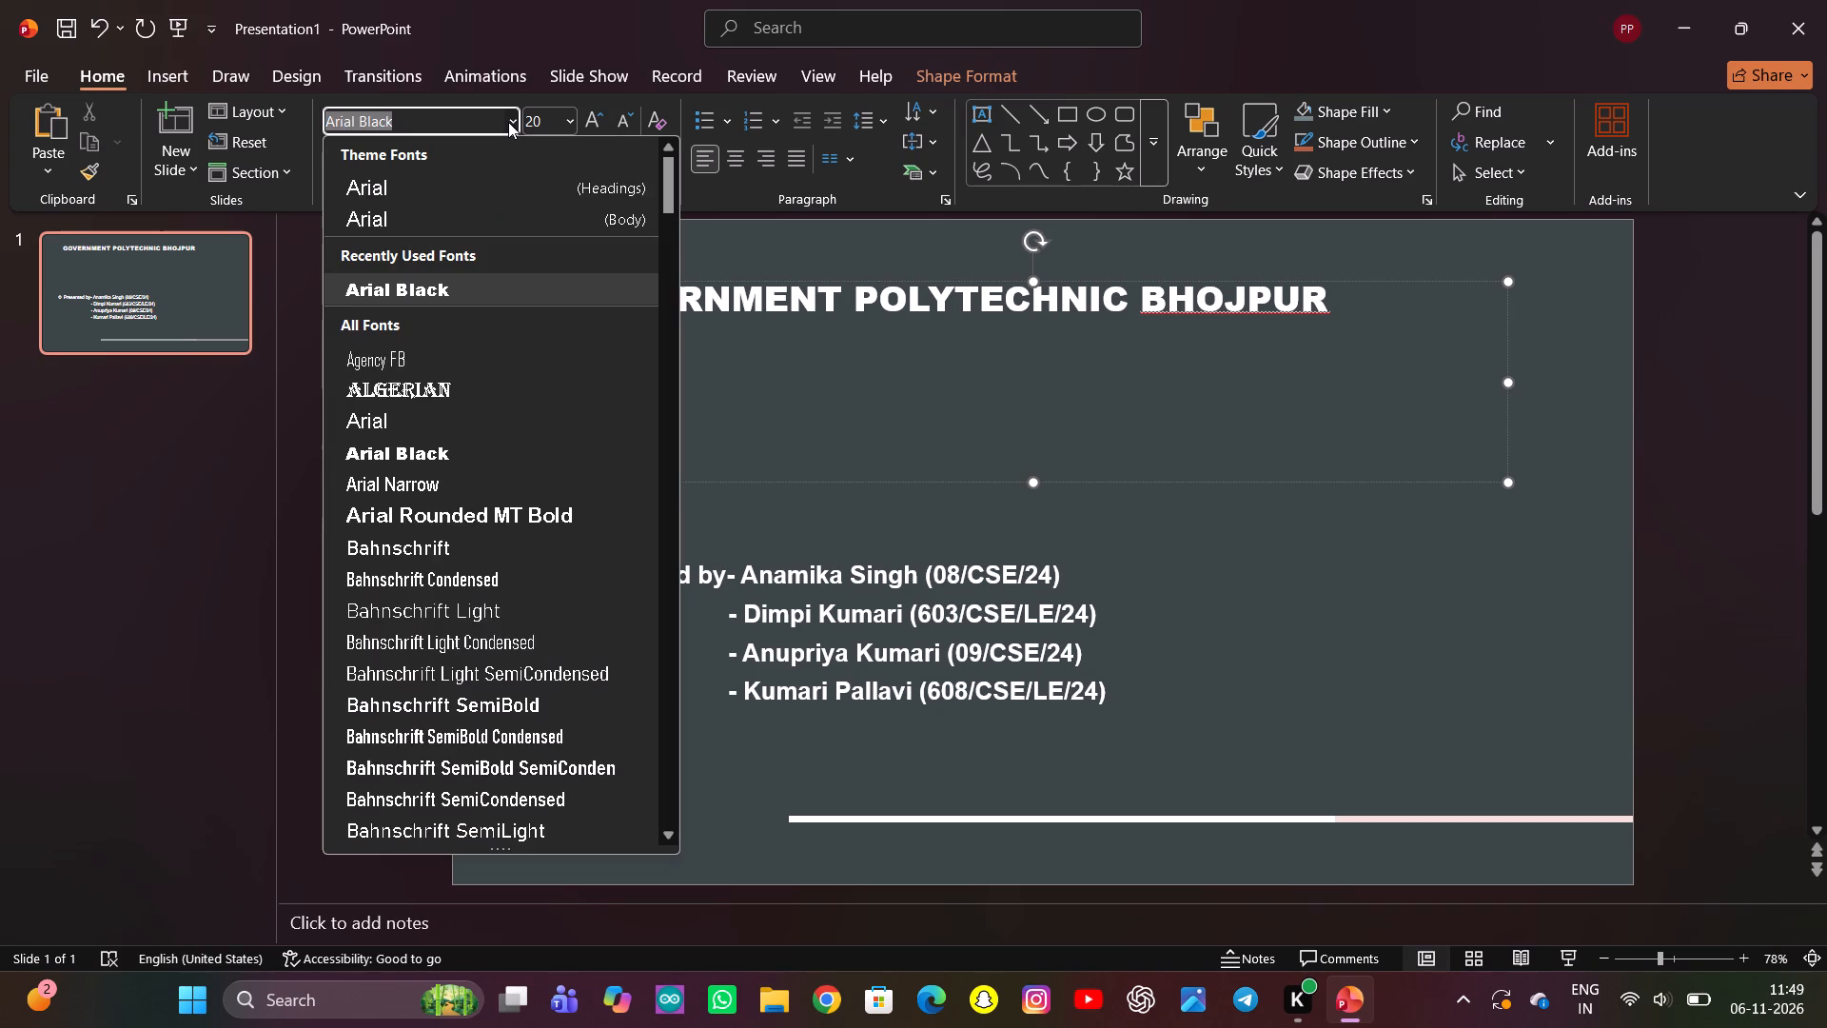
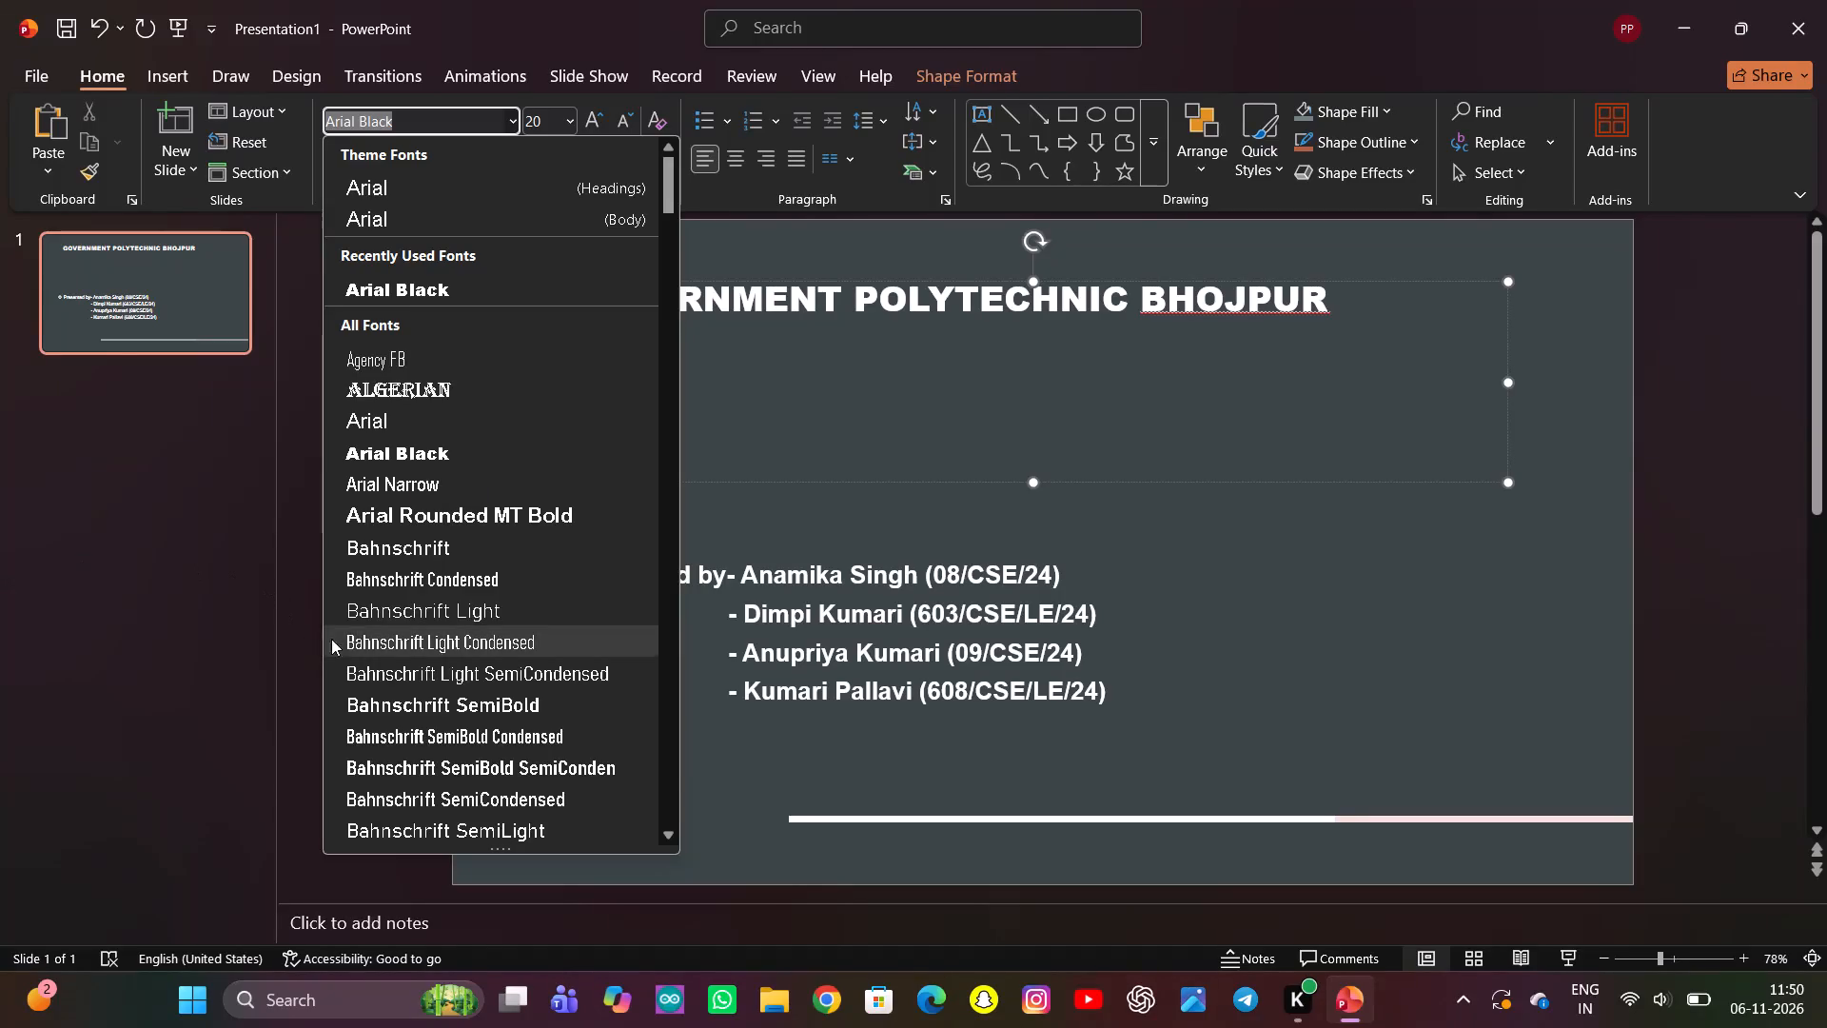
# Set the empty line below the college name to Bahnschrift Light, test it with the letters HO and erase them.
pyautogui.click(381, 616)
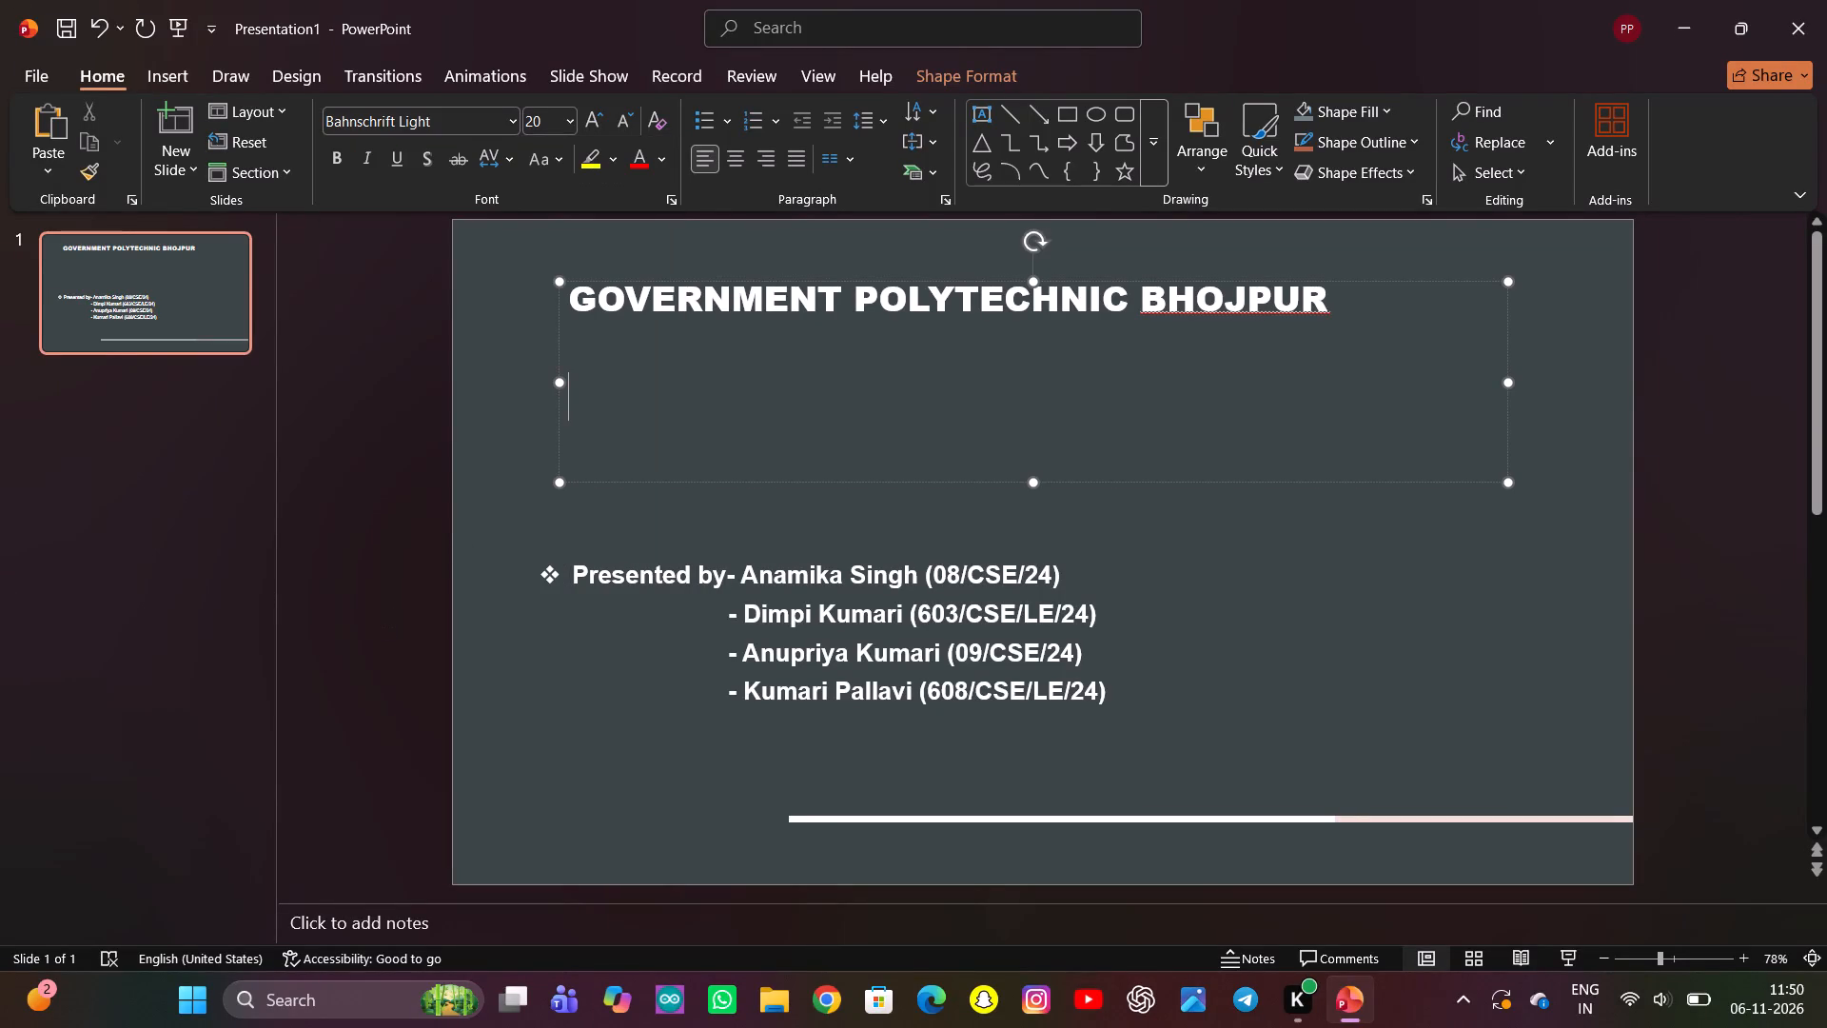
pyautogui.press('o')
pyautogui.press('BackSpace')
pyautogui.press('BackSpace')
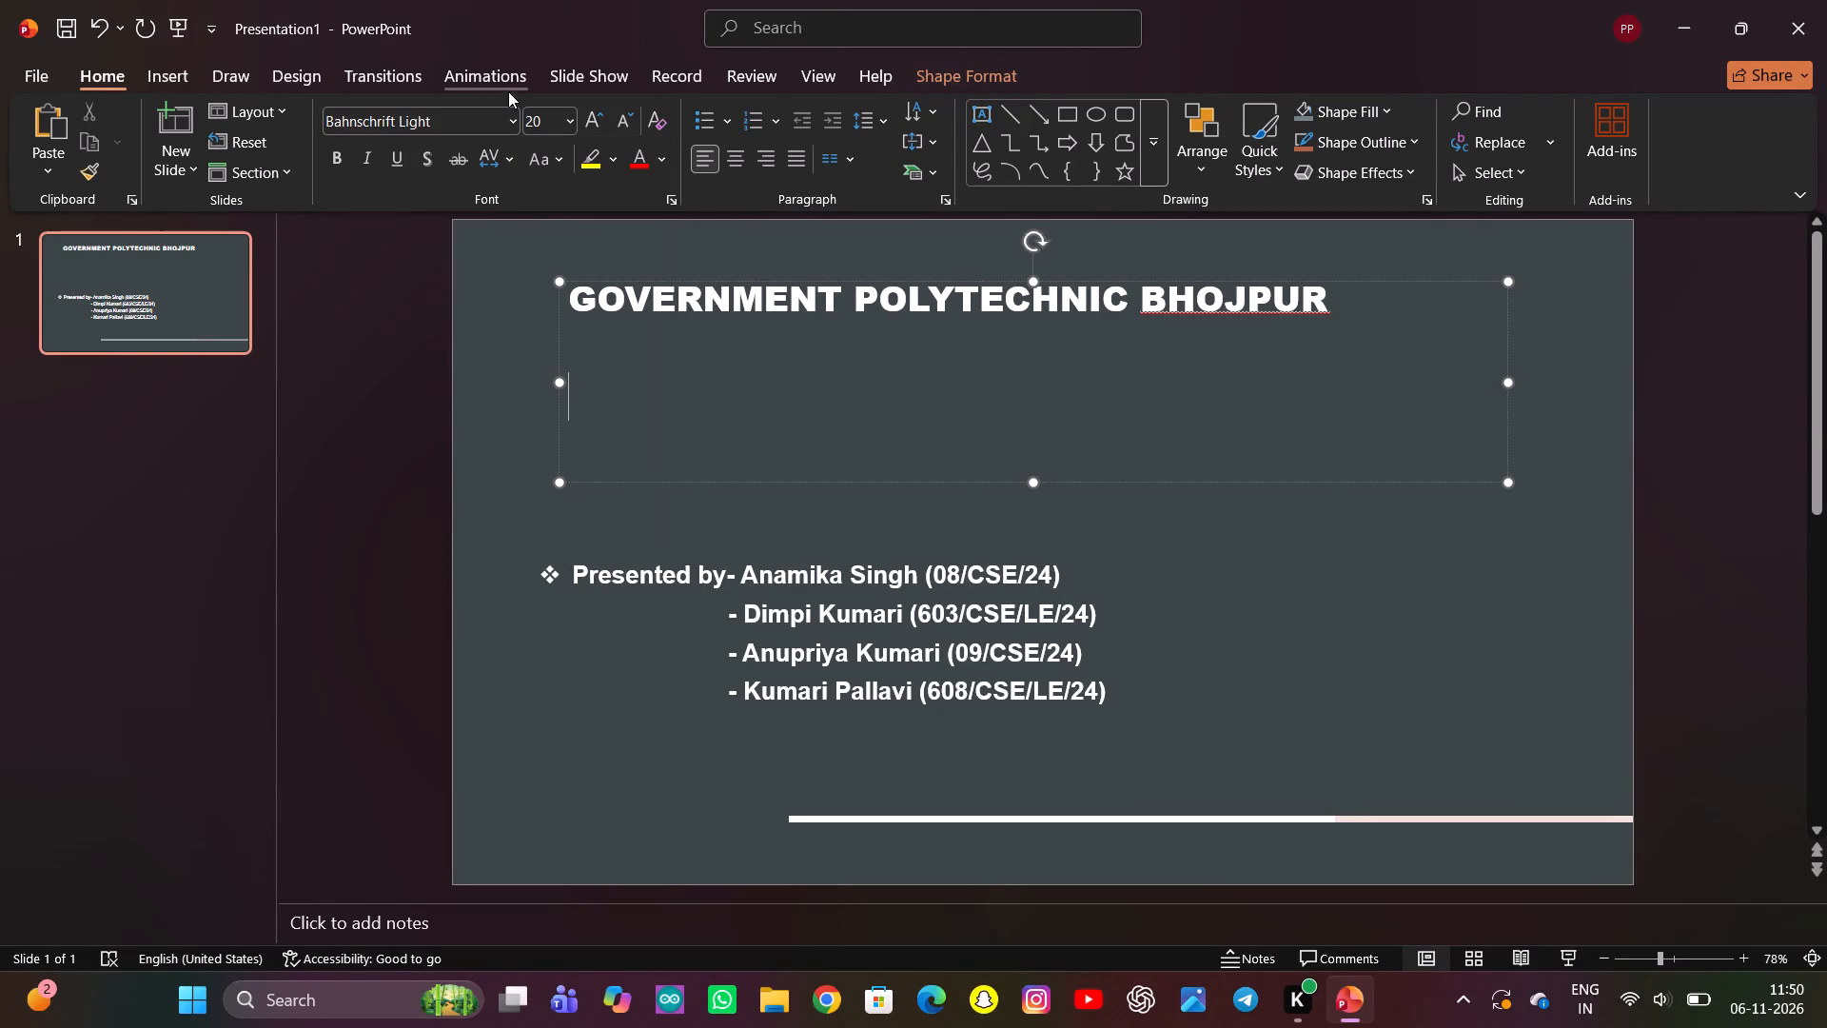
# Reopen the font choices for the empty line below the college name and browse them for a different font.
pyautogui.click(508, 112)
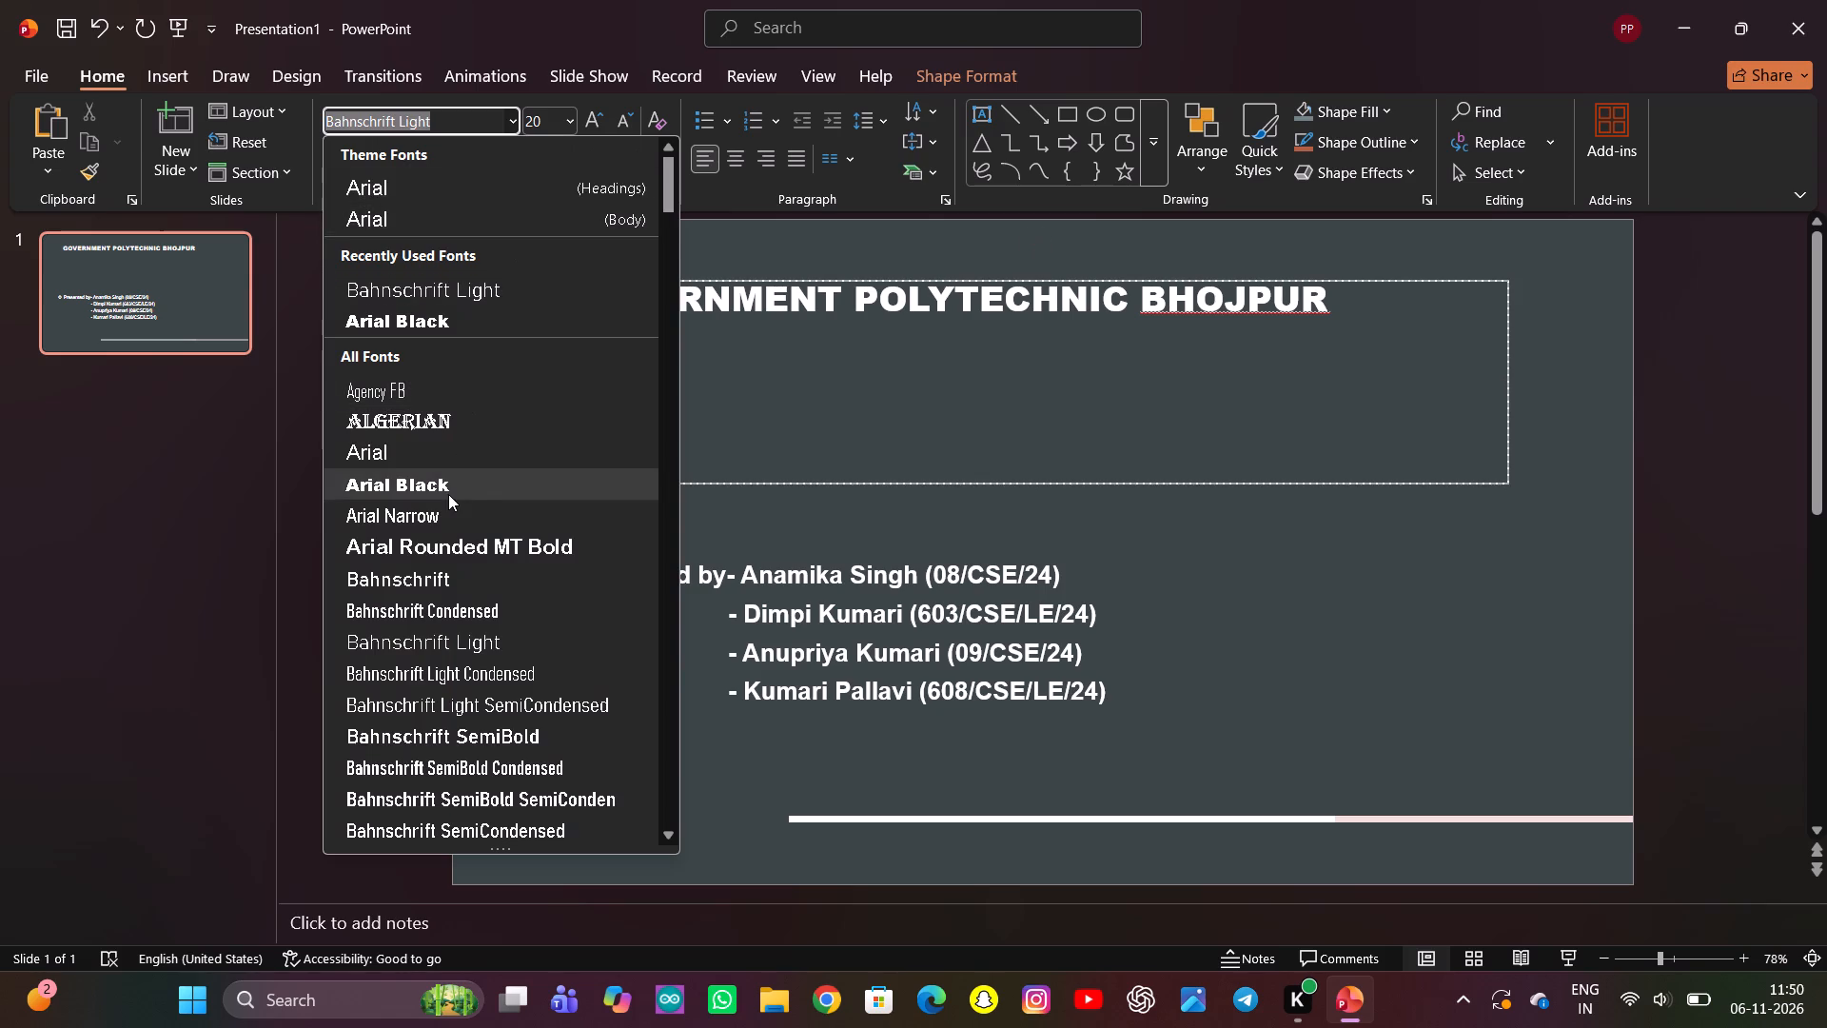
pyautogui.scroll(-3, 448, 494)
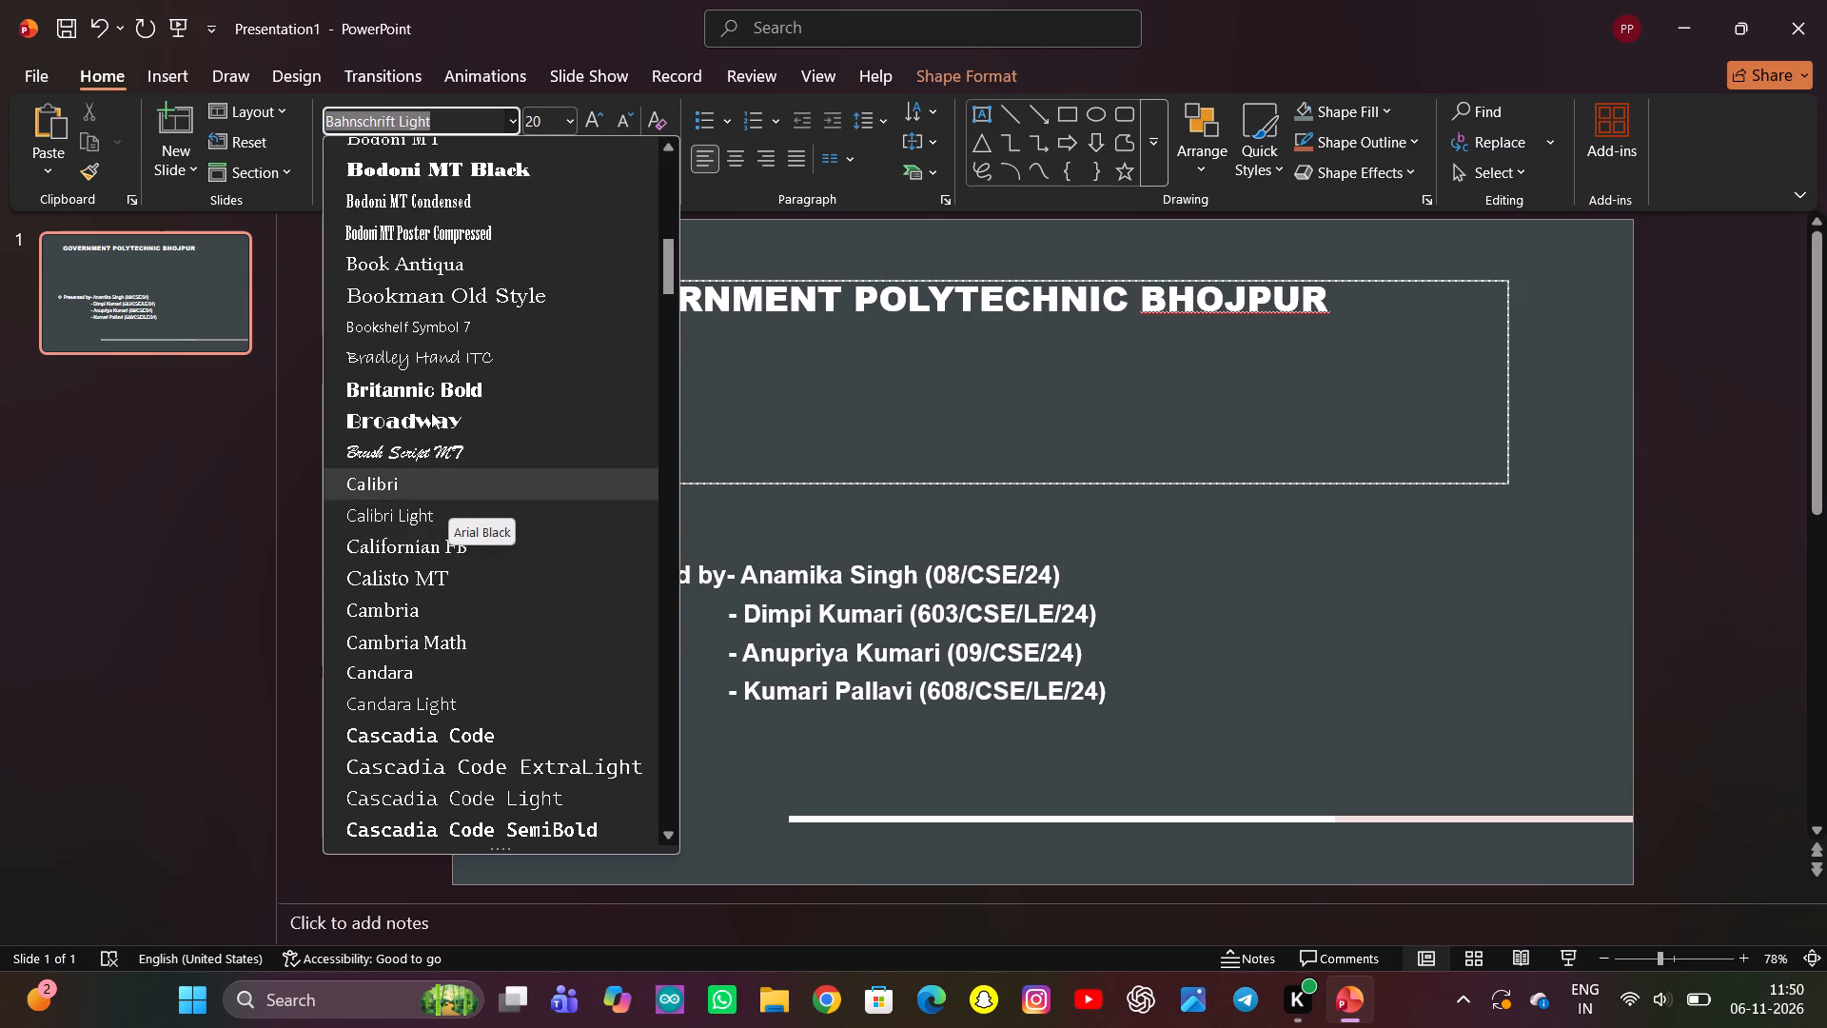
pyautogui.scroll(9, 485, 280)
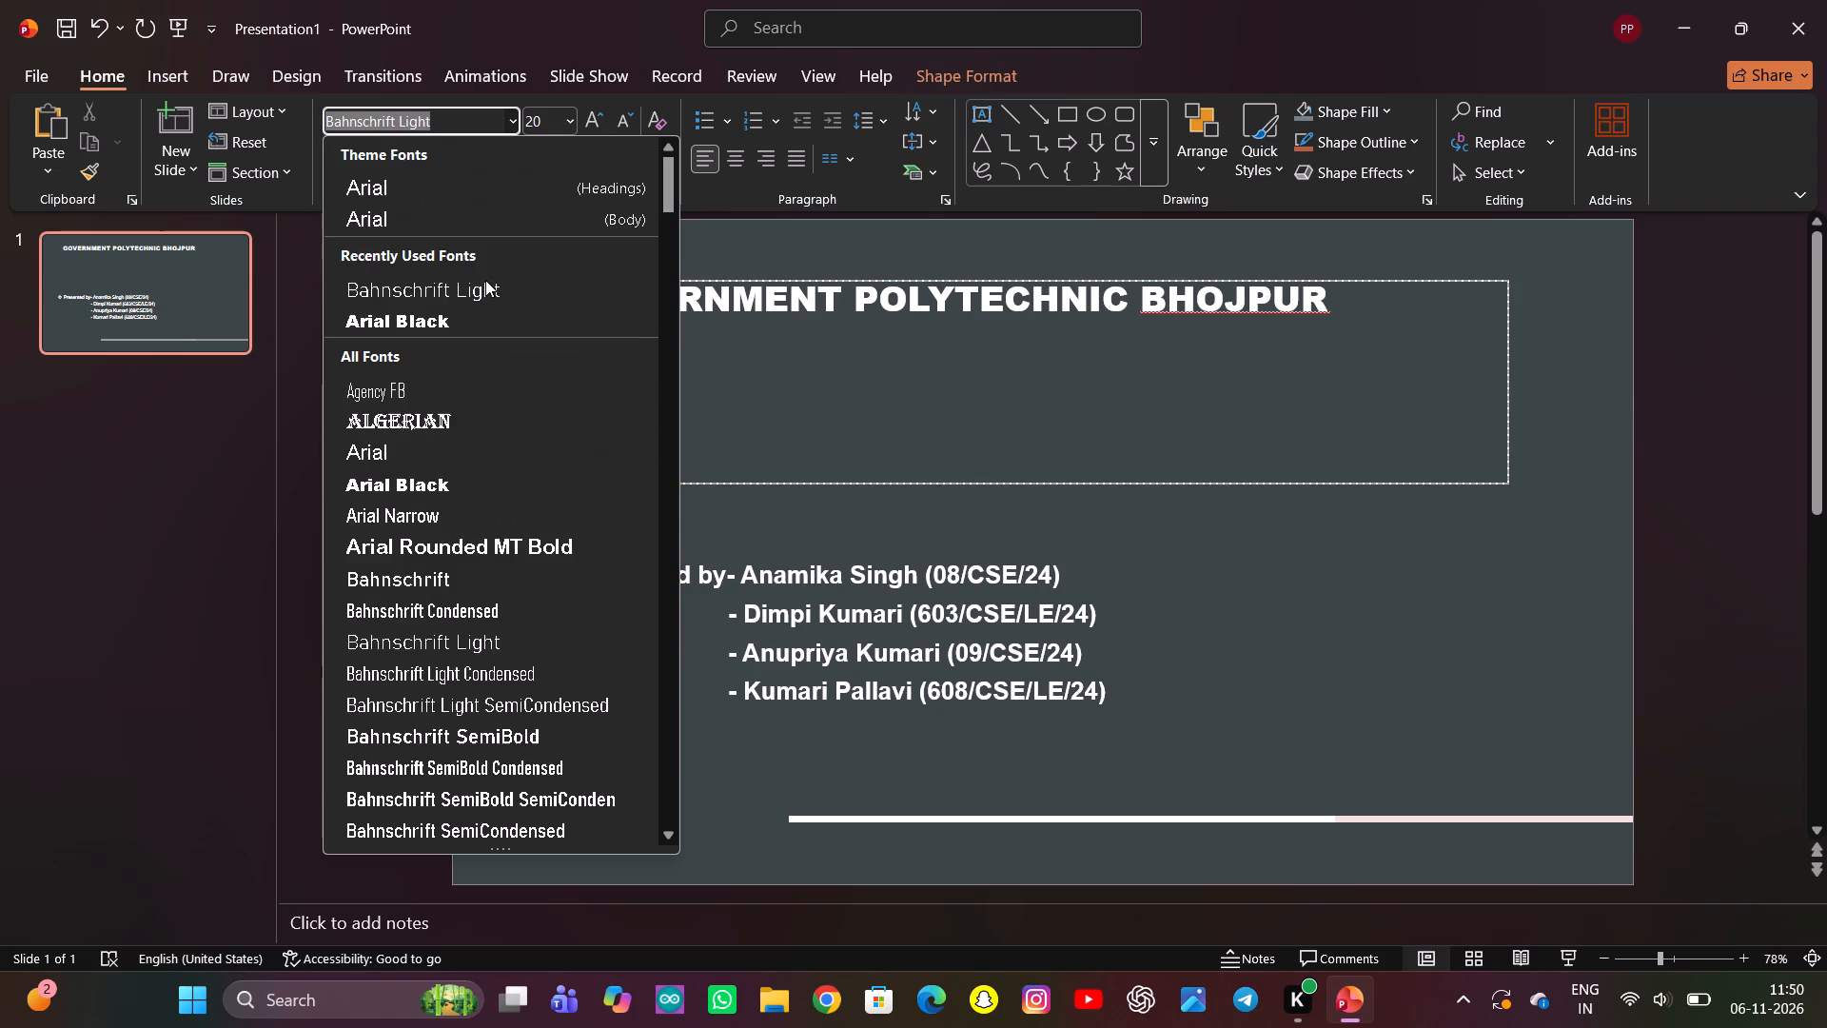
pyautogui.scroll(1, 485, 280)
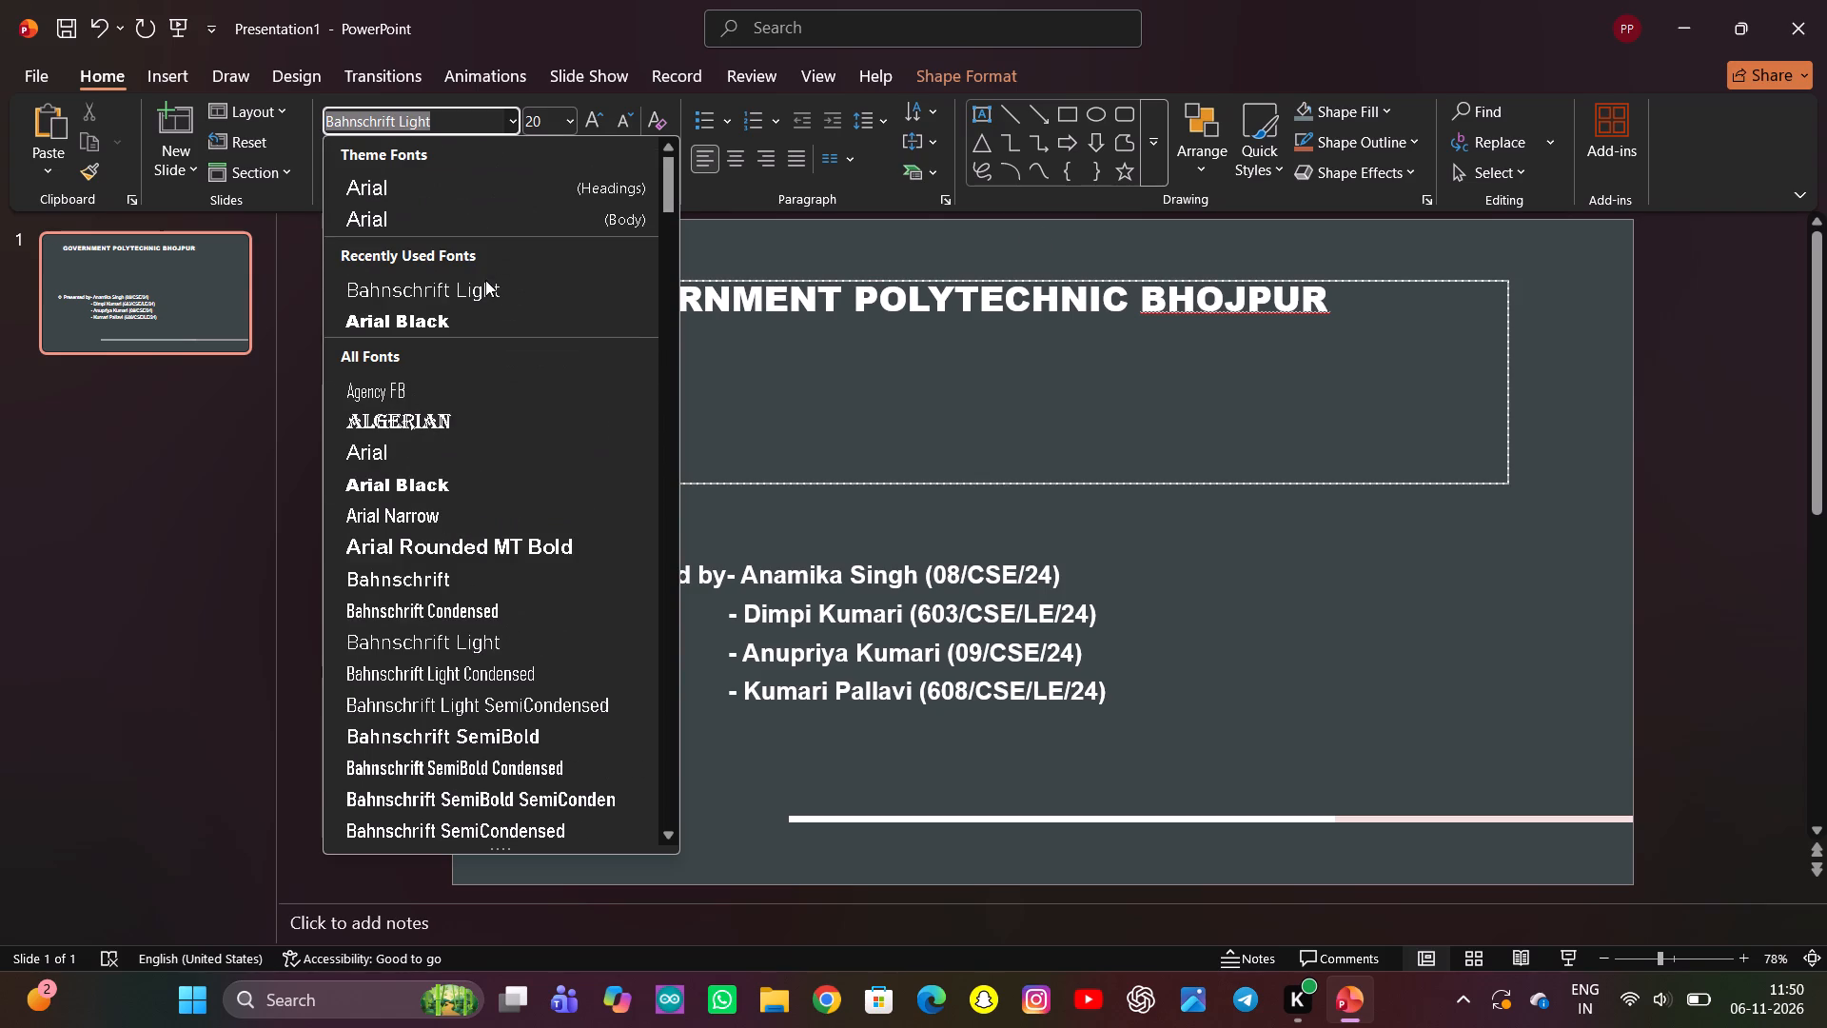
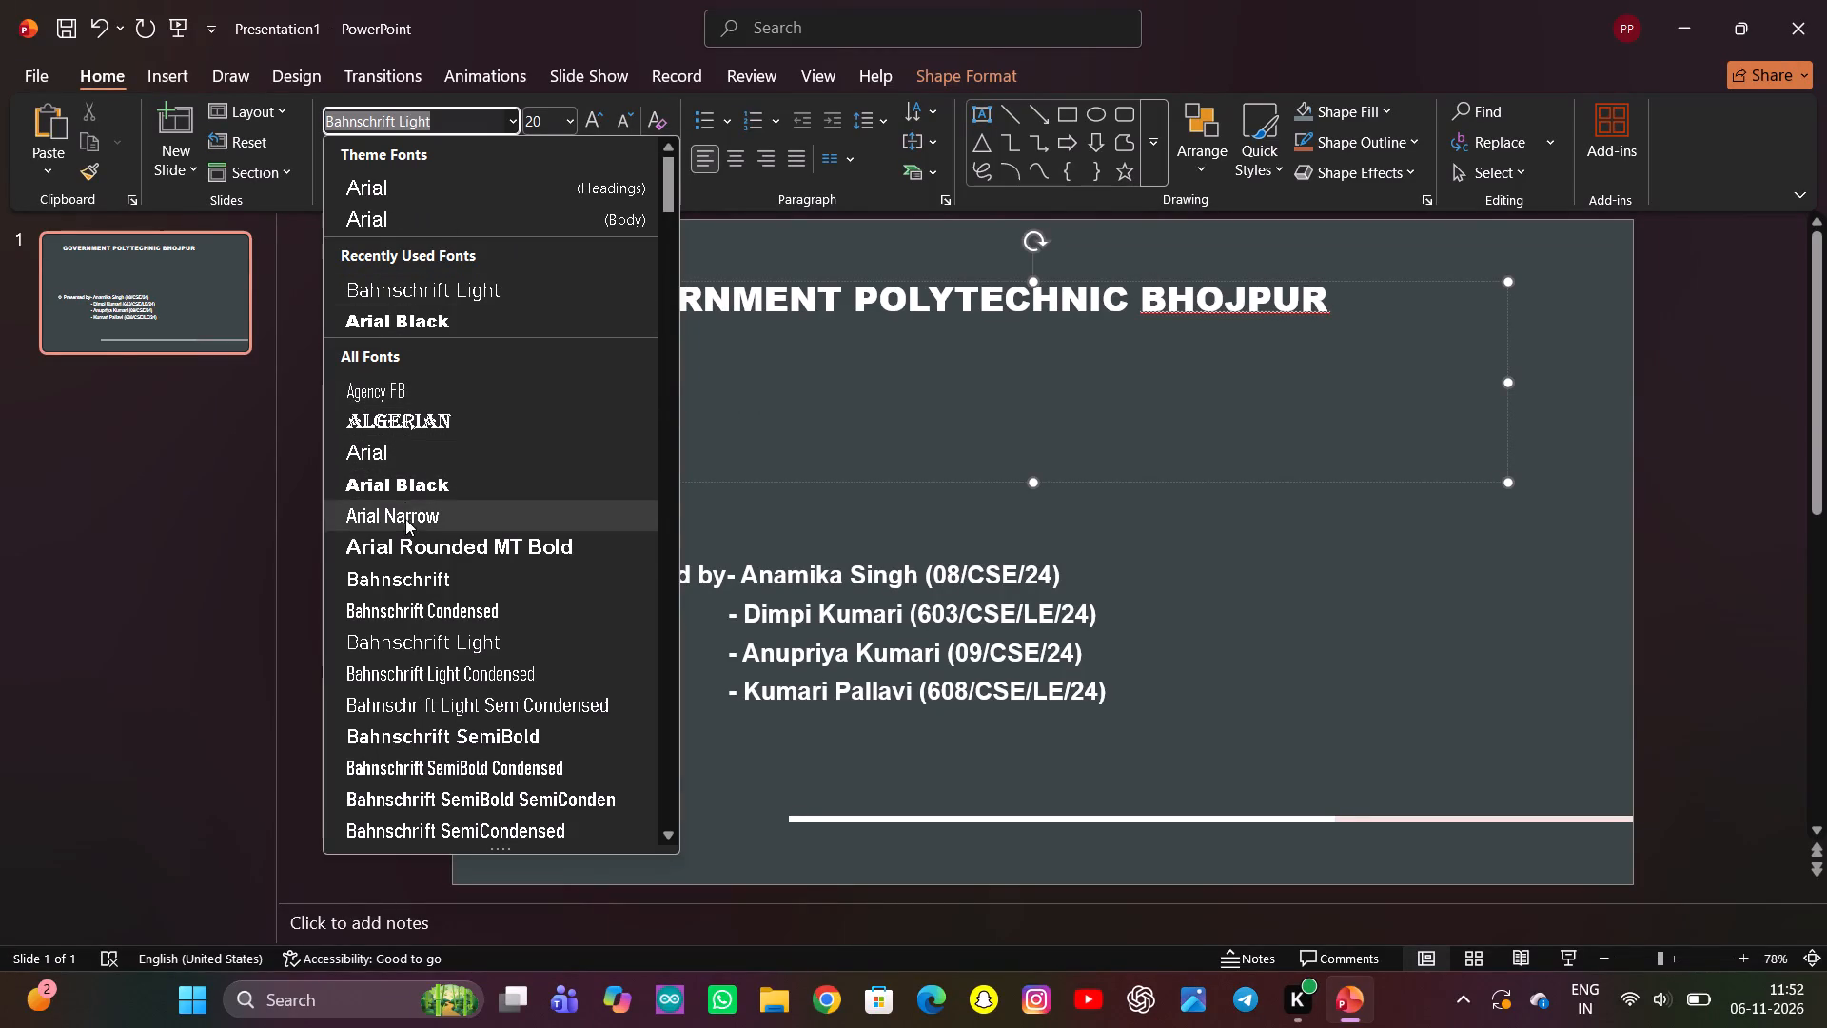
# Set the empty line below the college name to Arial Rounded MT Bold and enter HOSTEL there.
pyautogui.click(405, 547)
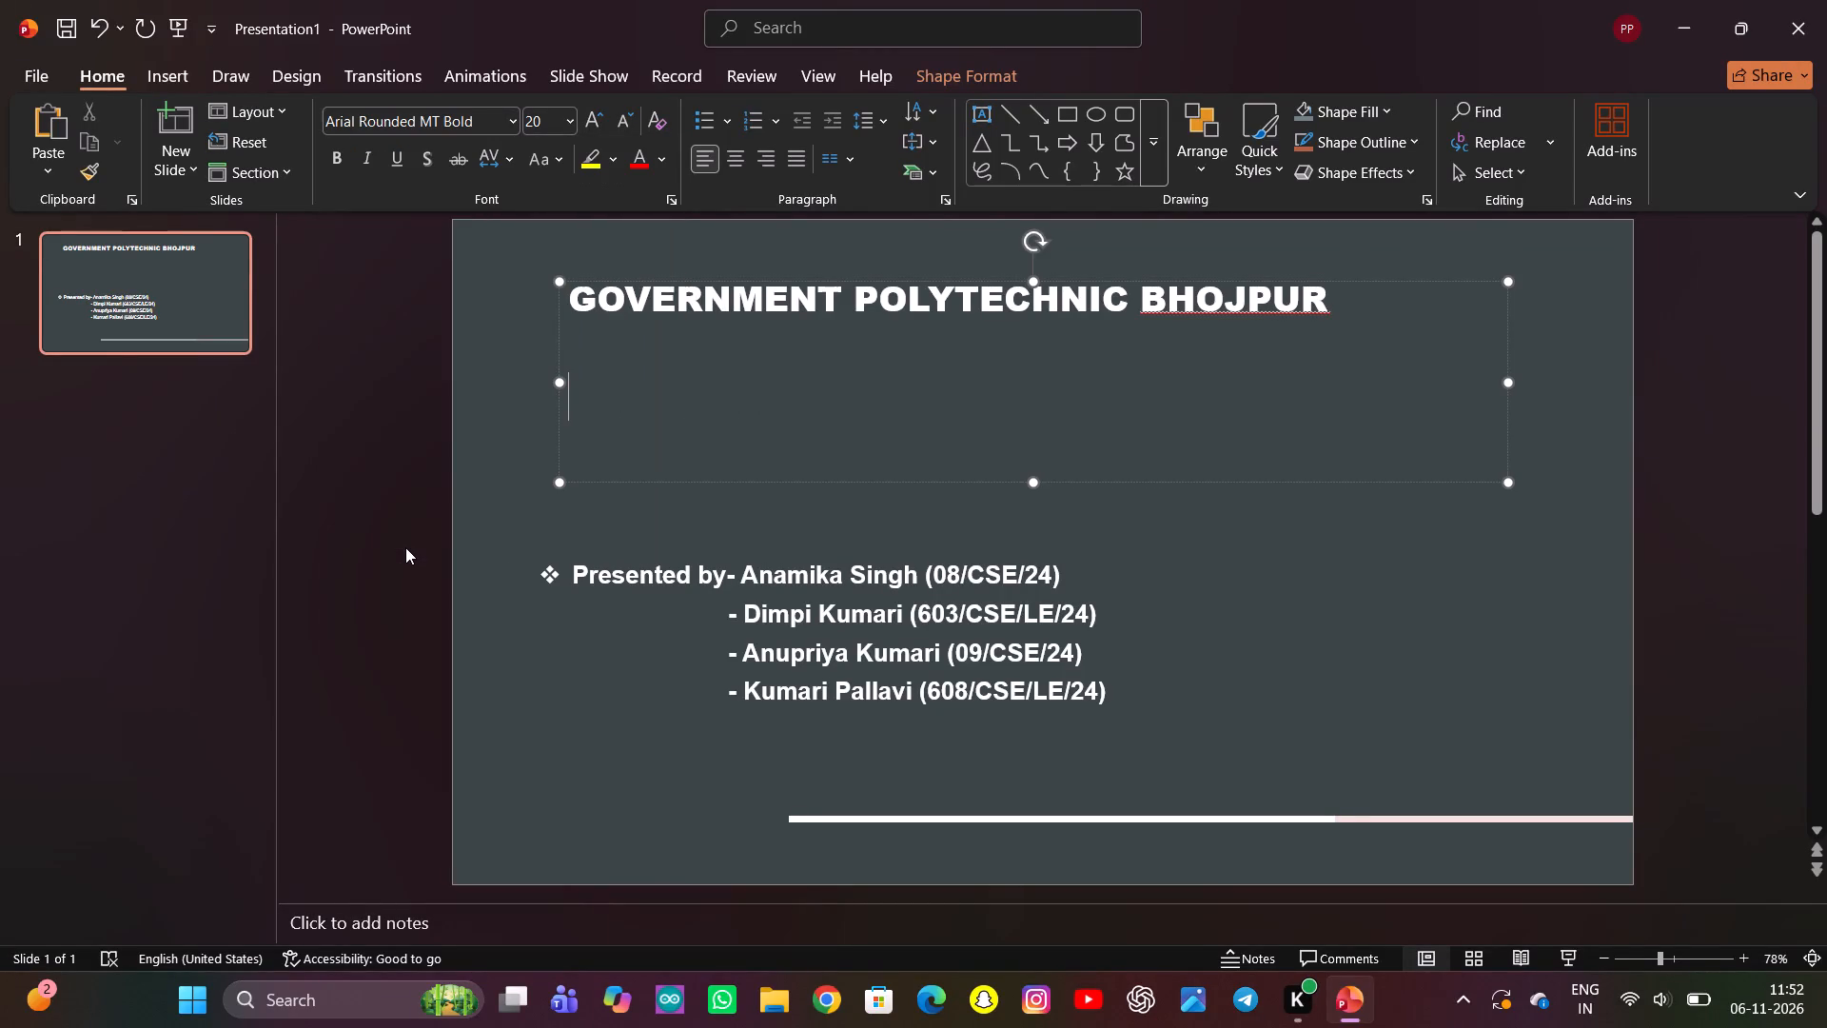
pyautogui.press('h')
pyautogui.write('OSTEL')
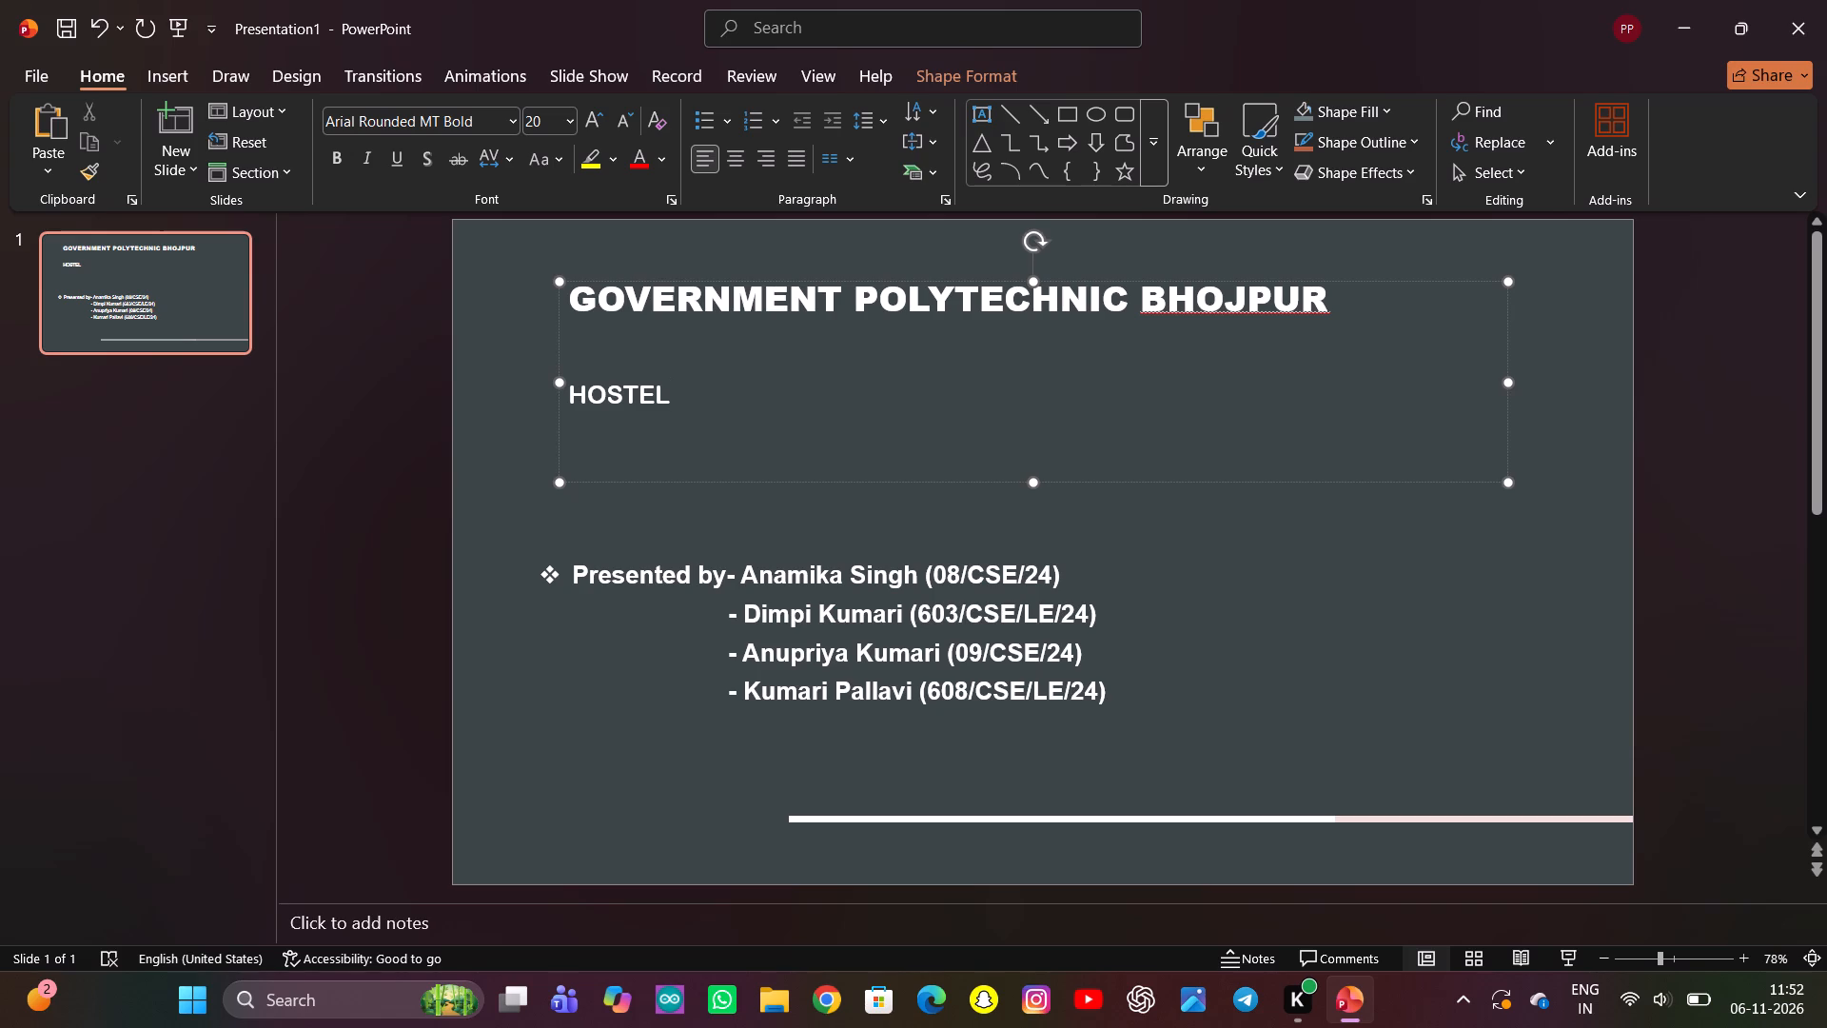
# Browse the available fonts for an alternative for the HOSTEL line.
pyautogui.click(519, 120)
pyautogui.scroll(-19, 424, 632)
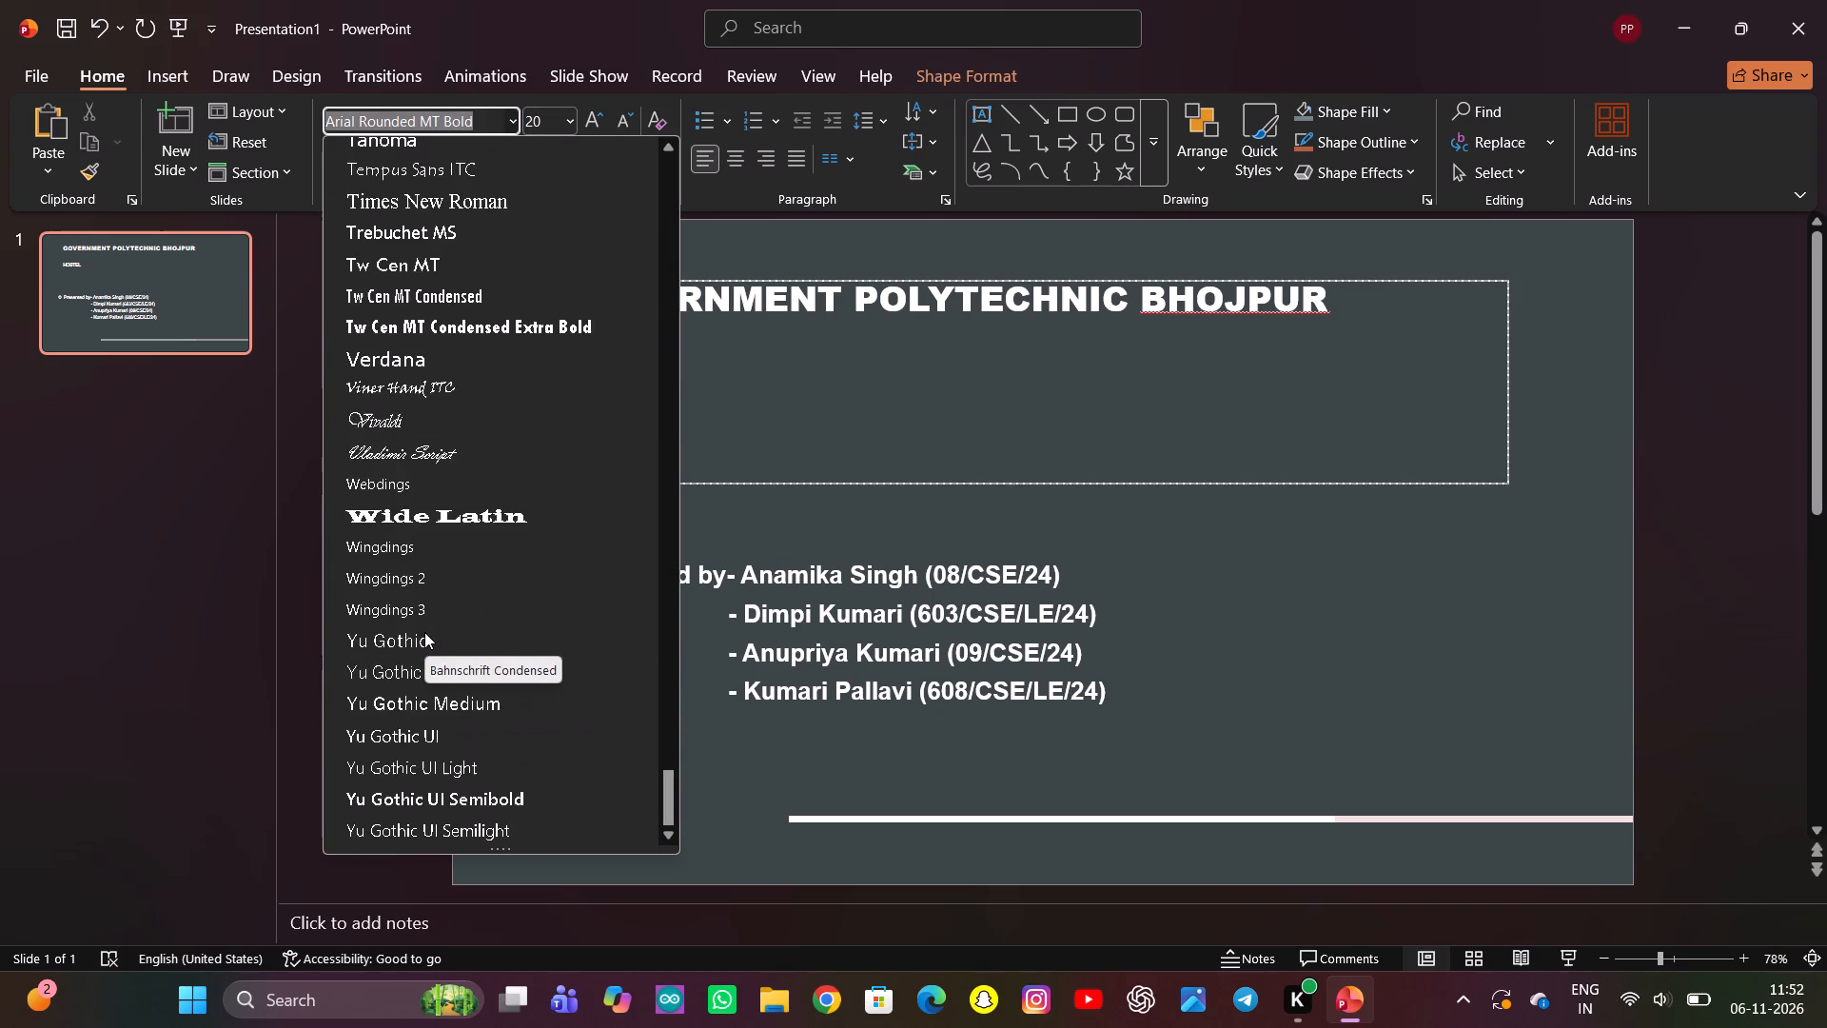
pyautogui.scroll(-11, 424, 632)
pyautogui.scroll(1, 469, 321)
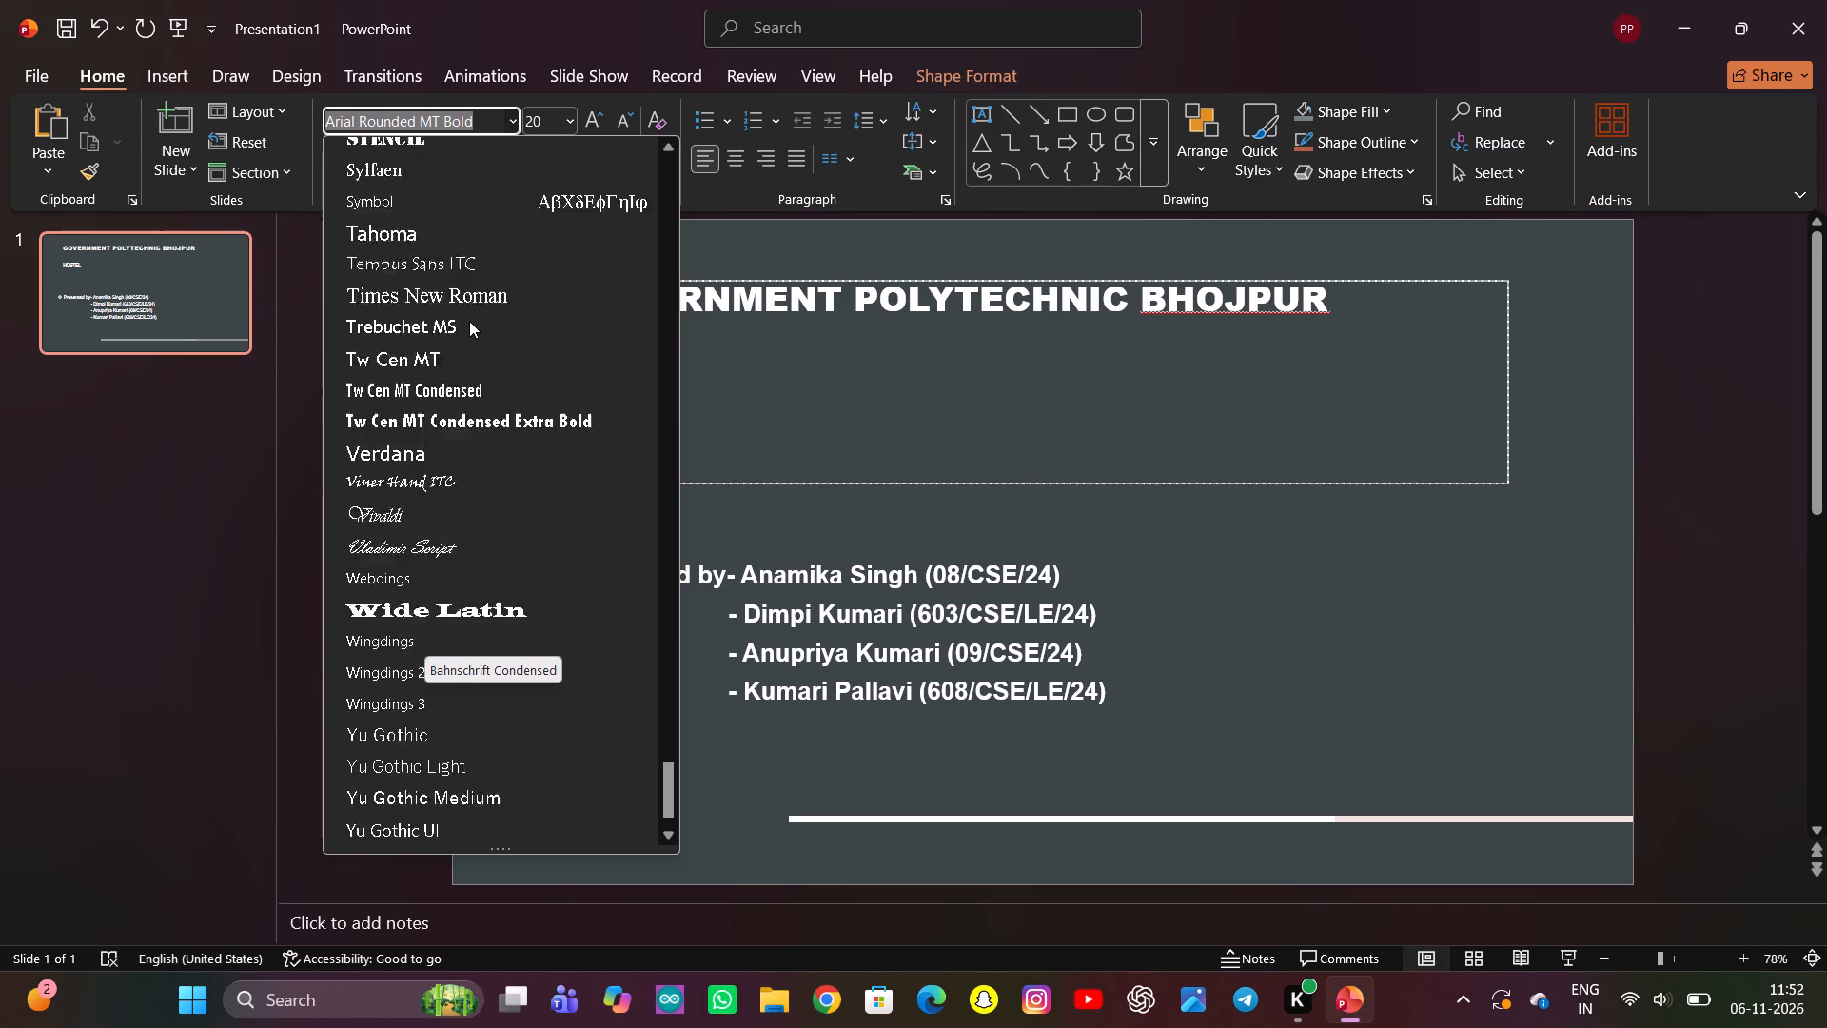
pyautogui.scroll(4, 469, 321)
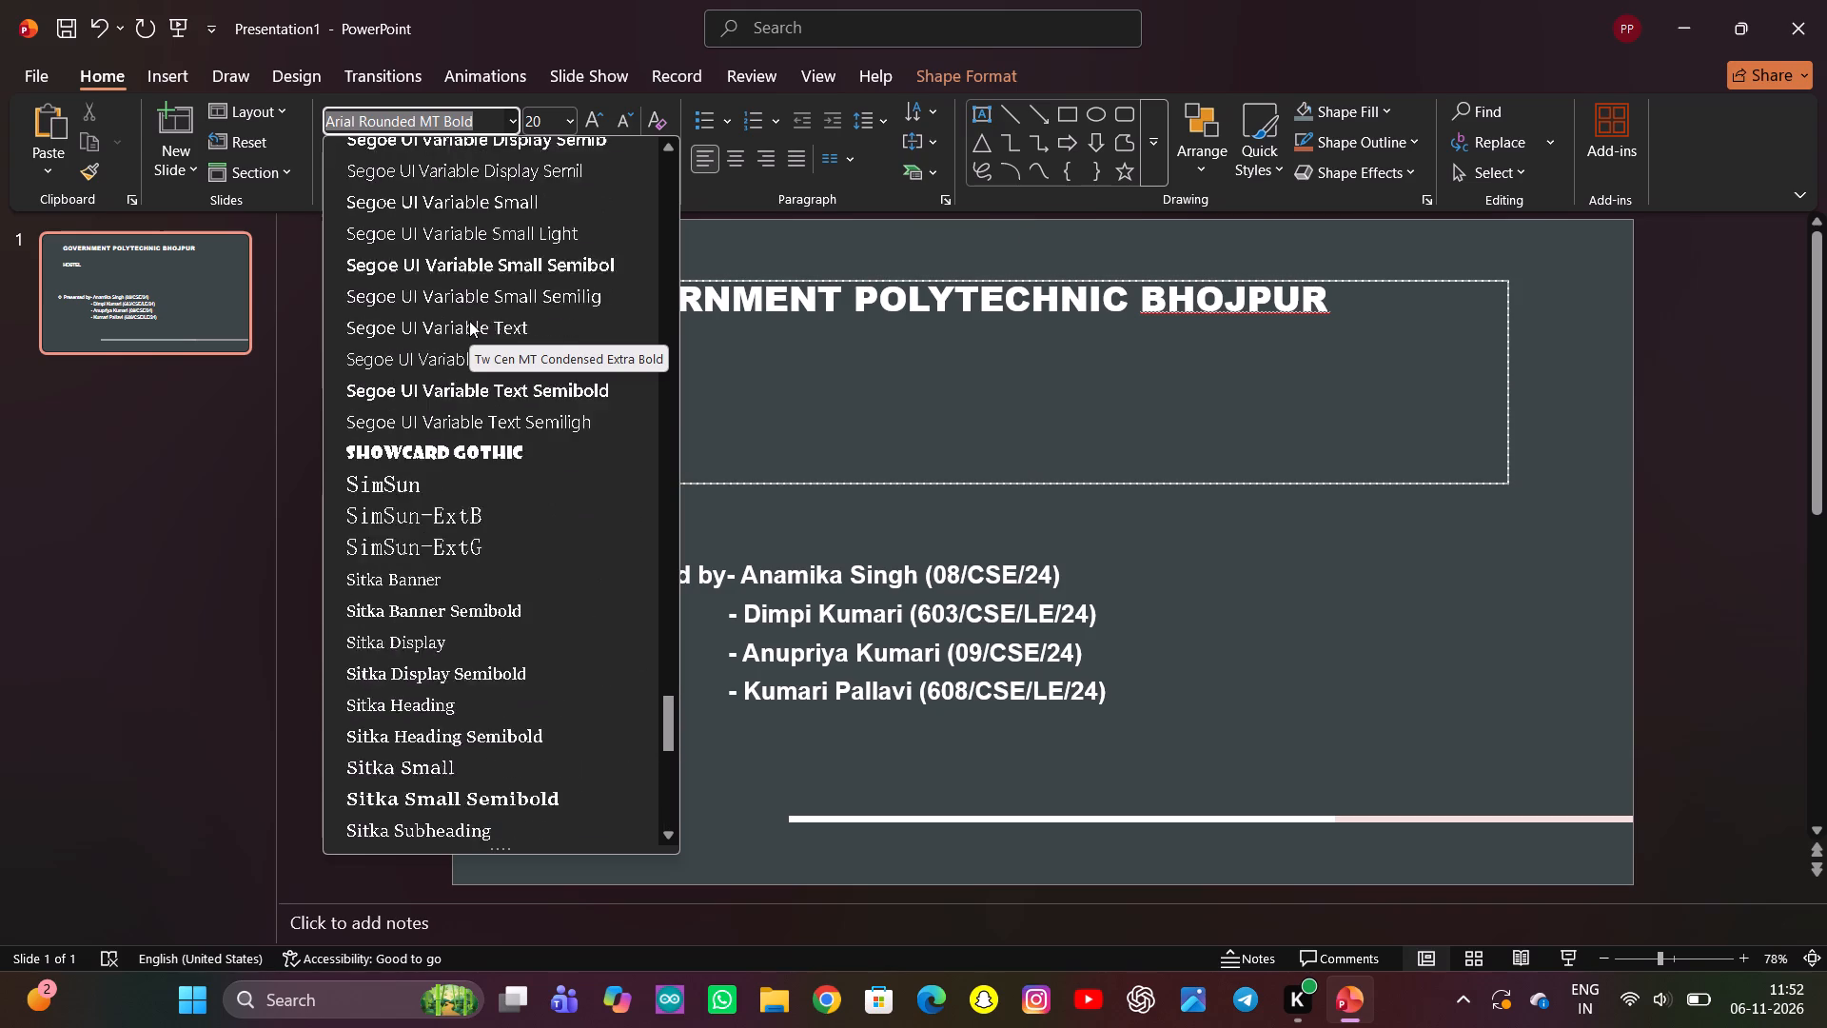
pyautogui.scroll(4, 469, 321)
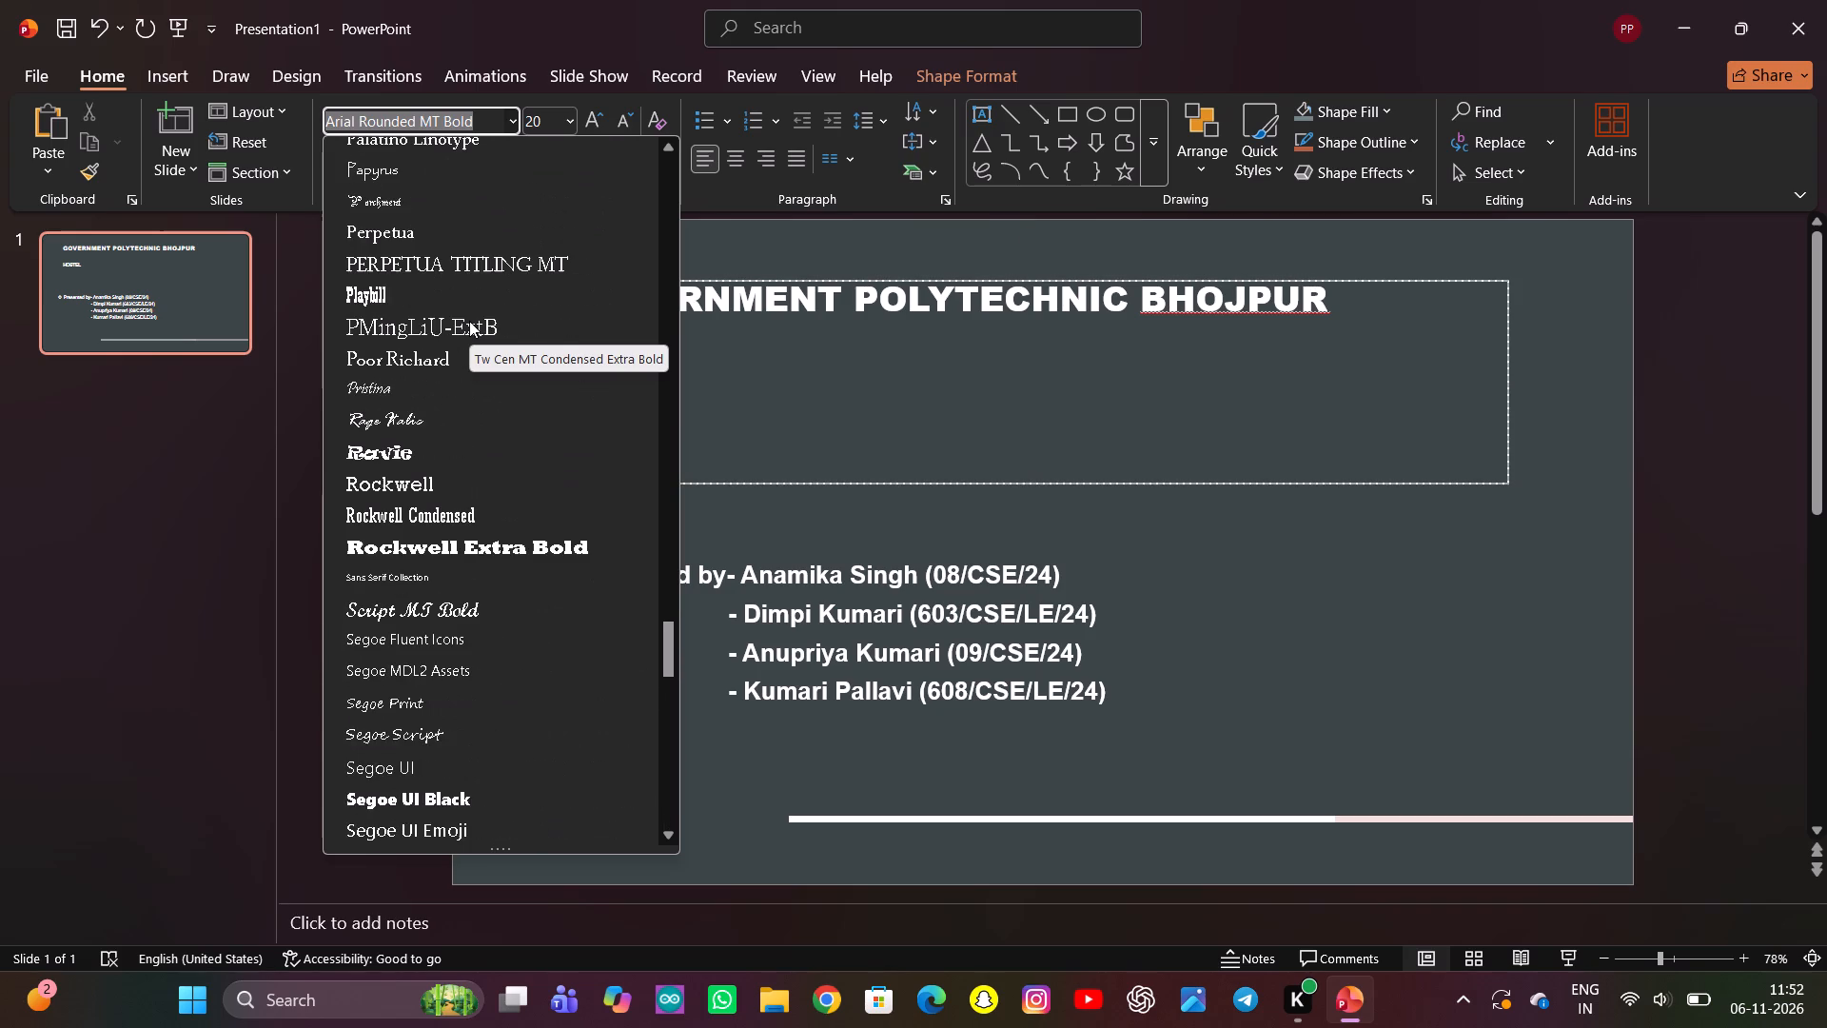
pyautogui.scroll(2, 469, 321)
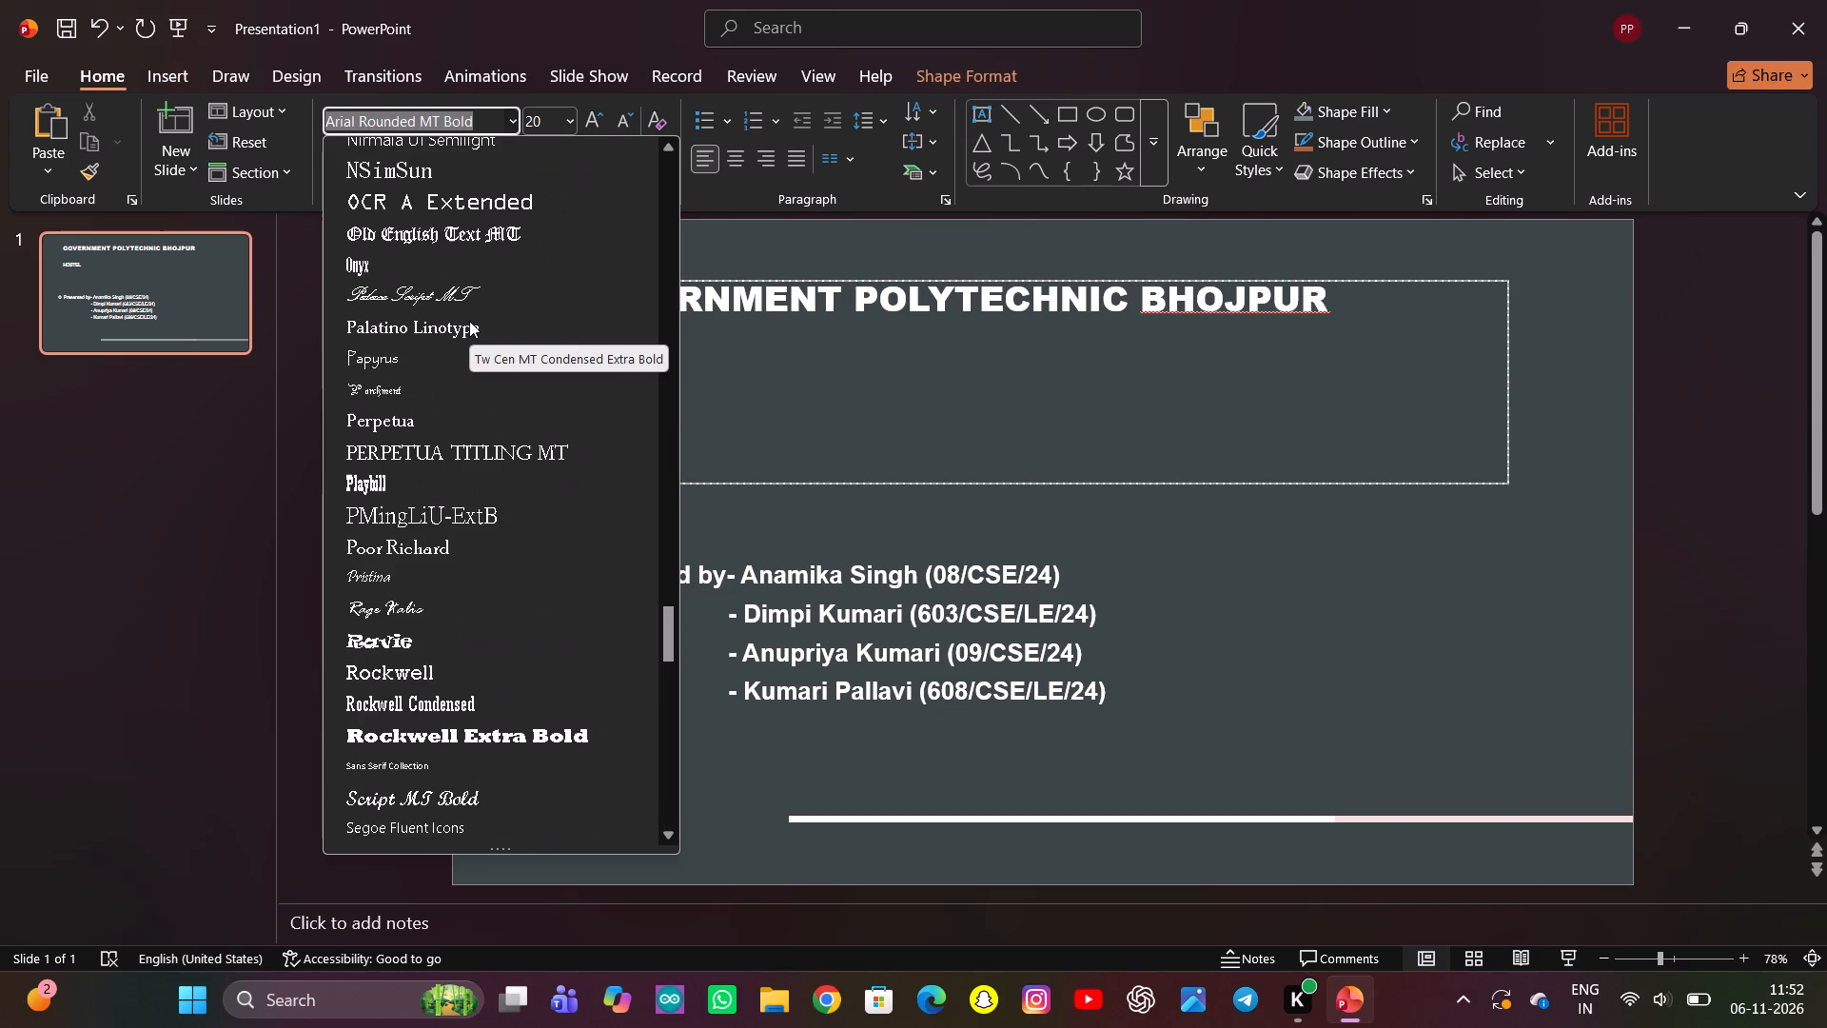
pyautogui.click(510, 123)
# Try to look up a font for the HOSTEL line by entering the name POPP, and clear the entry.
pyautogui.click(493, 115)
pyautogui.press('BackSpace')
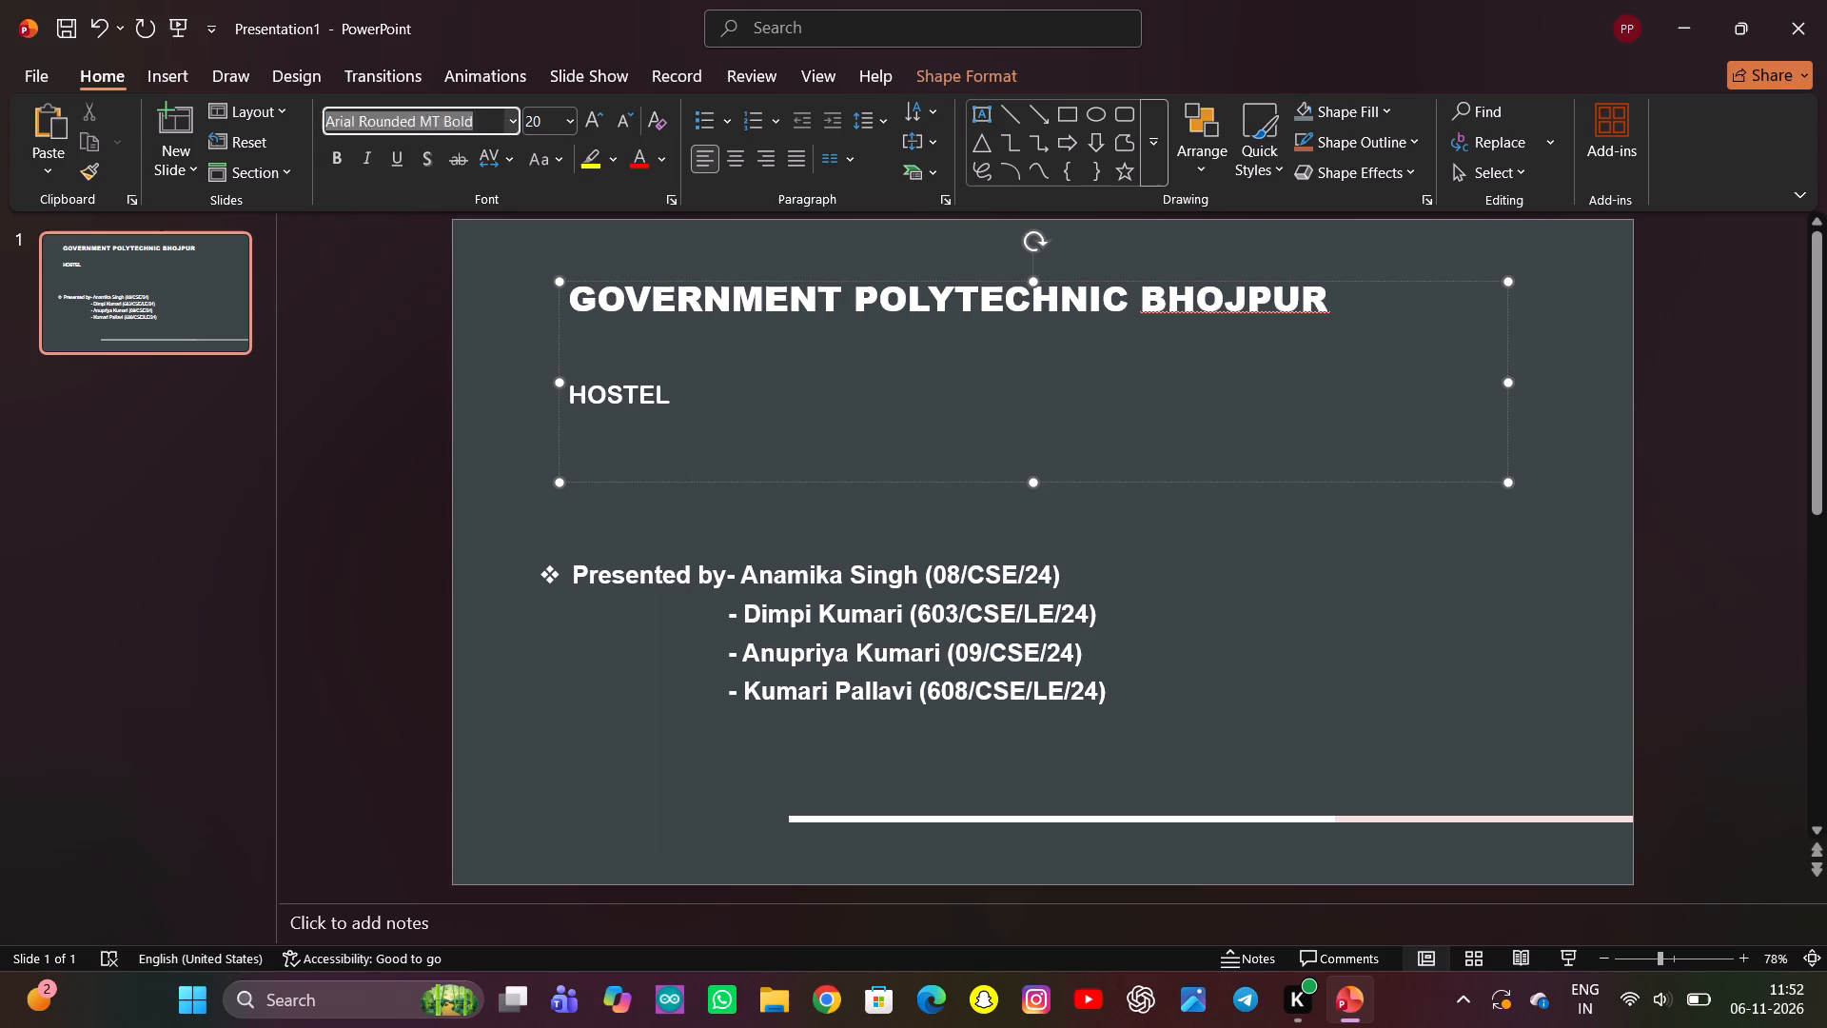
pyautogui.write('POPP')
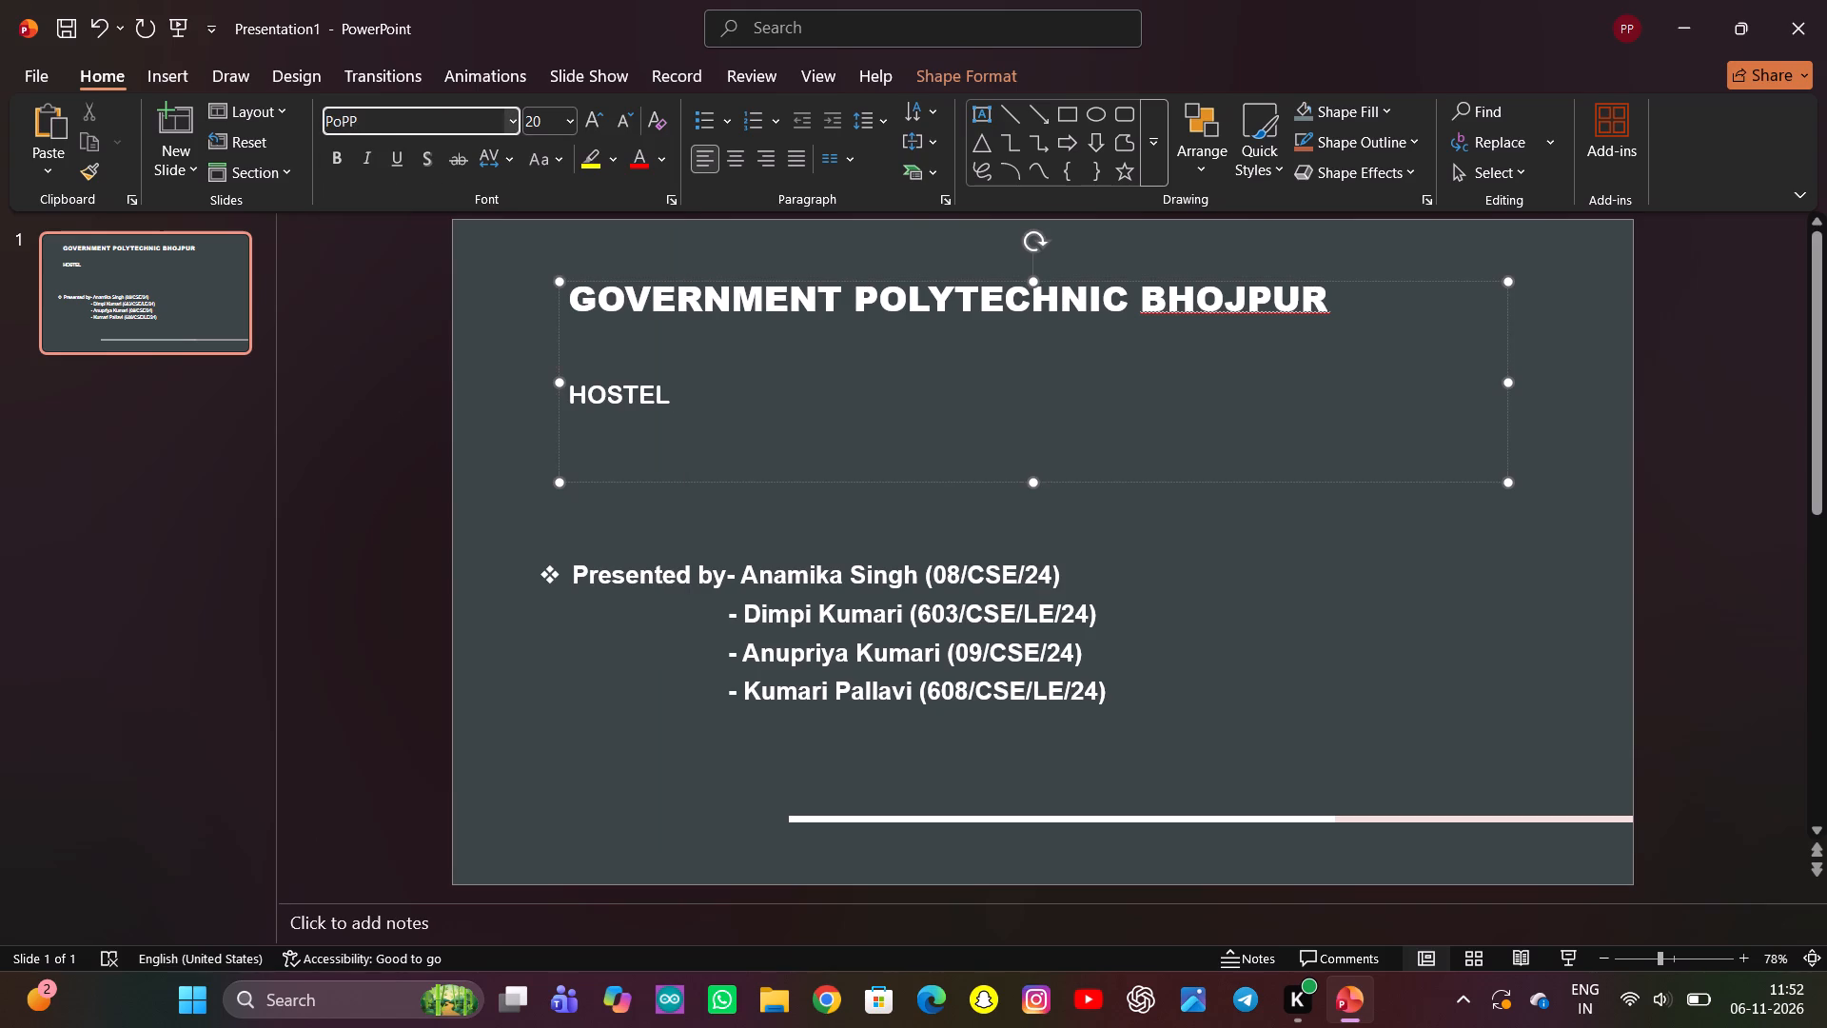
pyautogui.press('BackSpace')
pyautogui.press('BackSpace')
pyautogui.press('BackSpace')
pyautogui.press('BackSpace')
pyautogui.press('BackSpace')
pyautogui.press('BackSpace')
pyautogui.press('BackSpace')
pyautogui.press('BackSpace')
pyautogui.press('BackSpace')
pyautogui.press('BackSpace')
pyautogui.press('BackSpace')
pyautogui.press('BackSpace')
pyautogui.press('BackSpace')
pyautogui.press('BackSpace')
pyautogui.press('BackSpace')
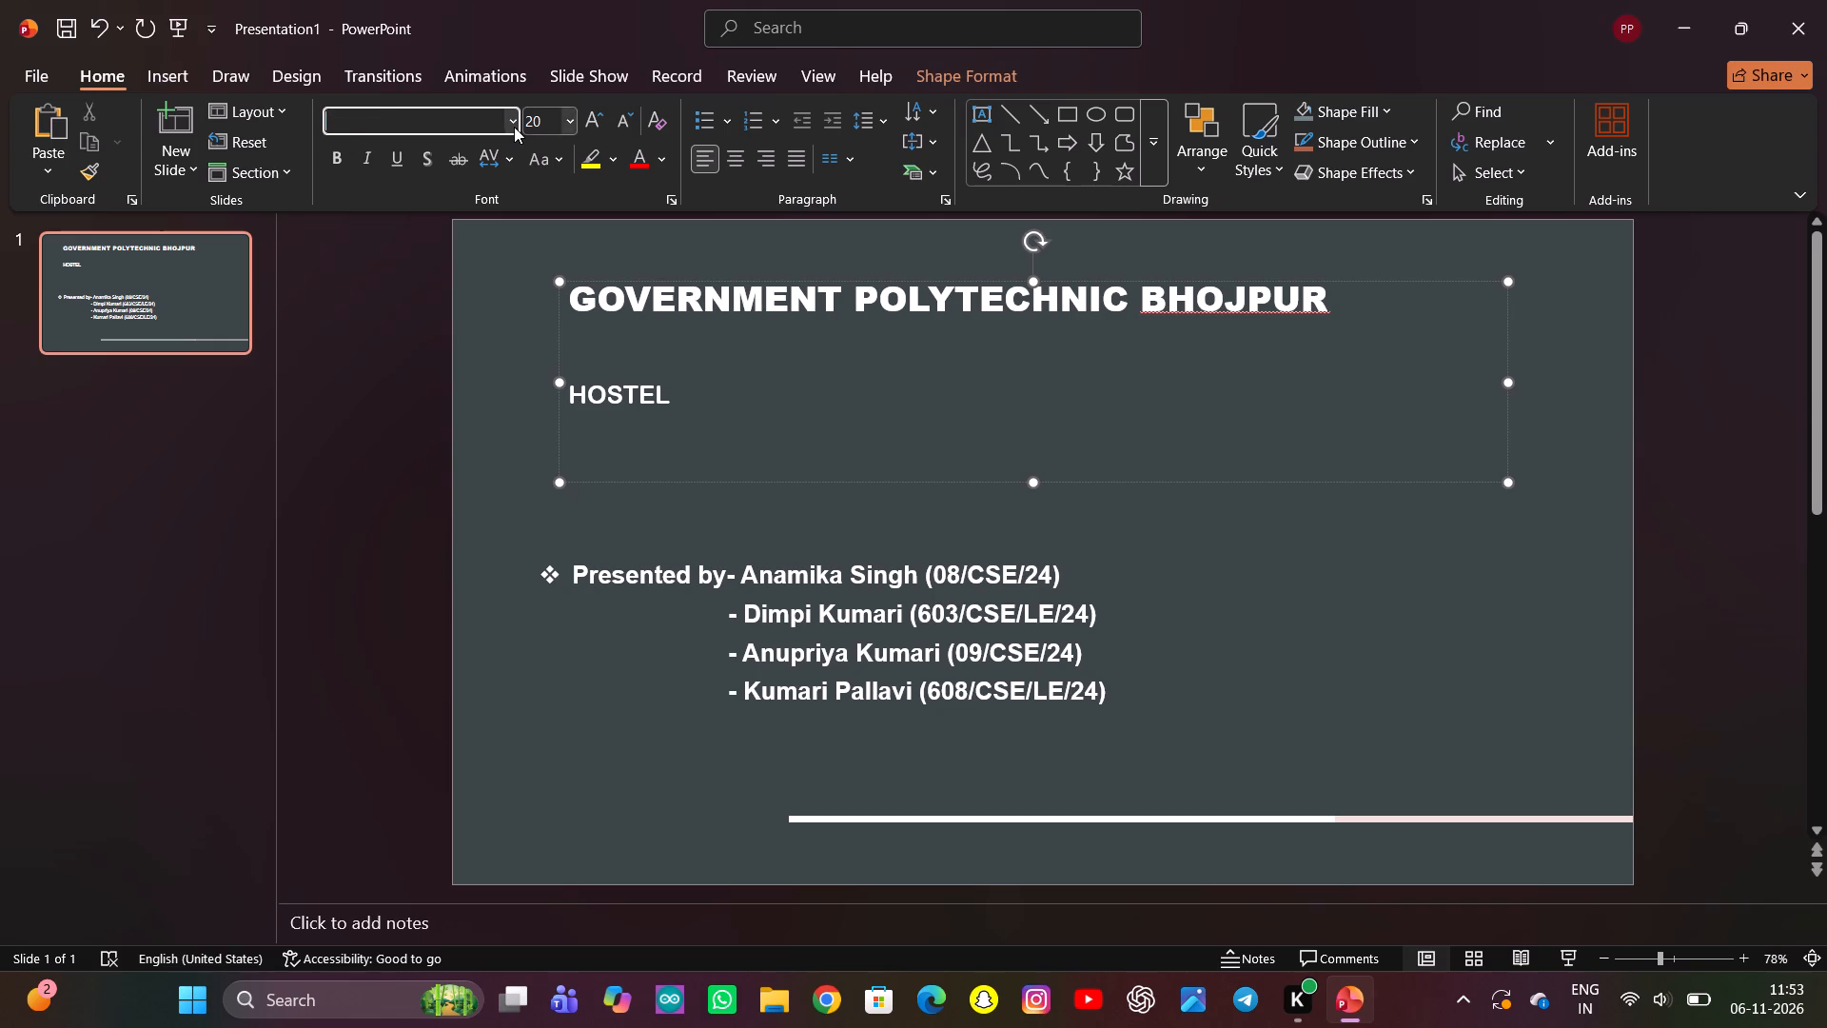
# Choose Arial Rounded MT Bold again and extend the line to read HOSTEL COMPLAINT MANAGEMENT SYSTEM.
pyautogui.click(512, 123)
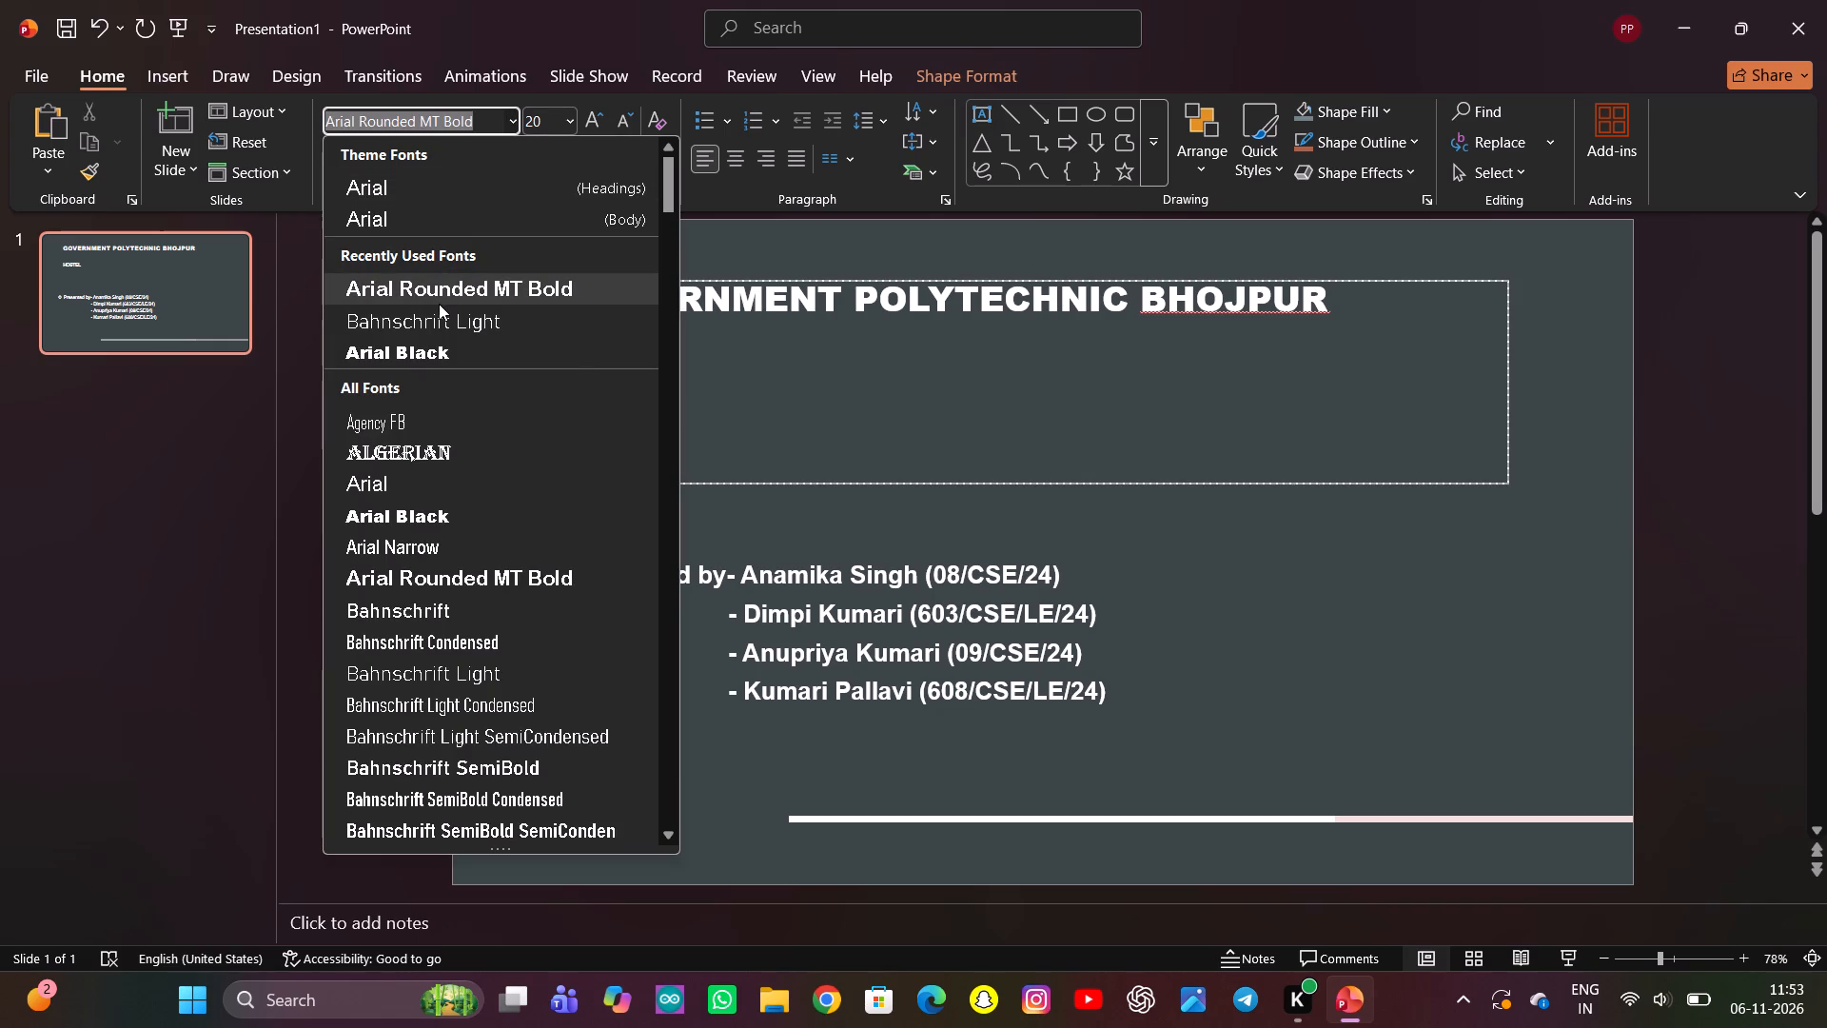
pyautogui.click(442, 299)
pyautogui.press('space')
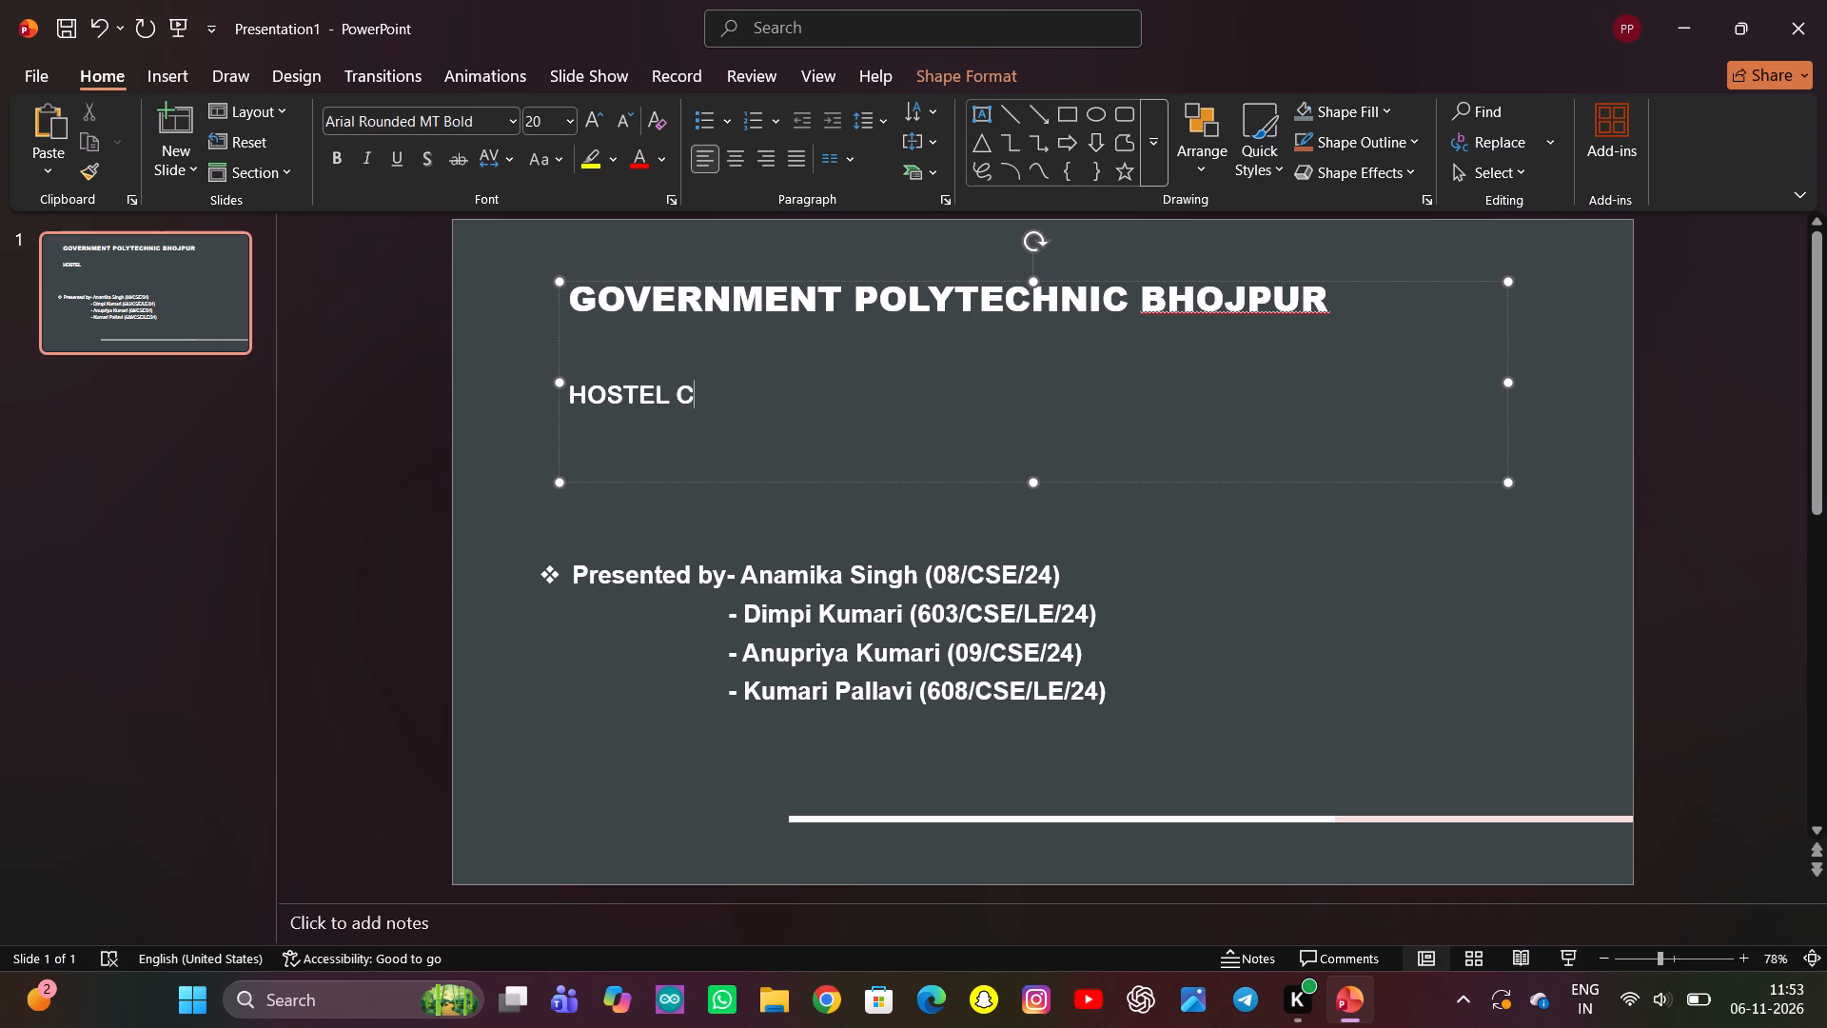
pyautogui.press('p')
pyautogui.press('BackSpace')
pyautogui.write('om')
pyautogui.press('p')
pyautogui.write('laint')
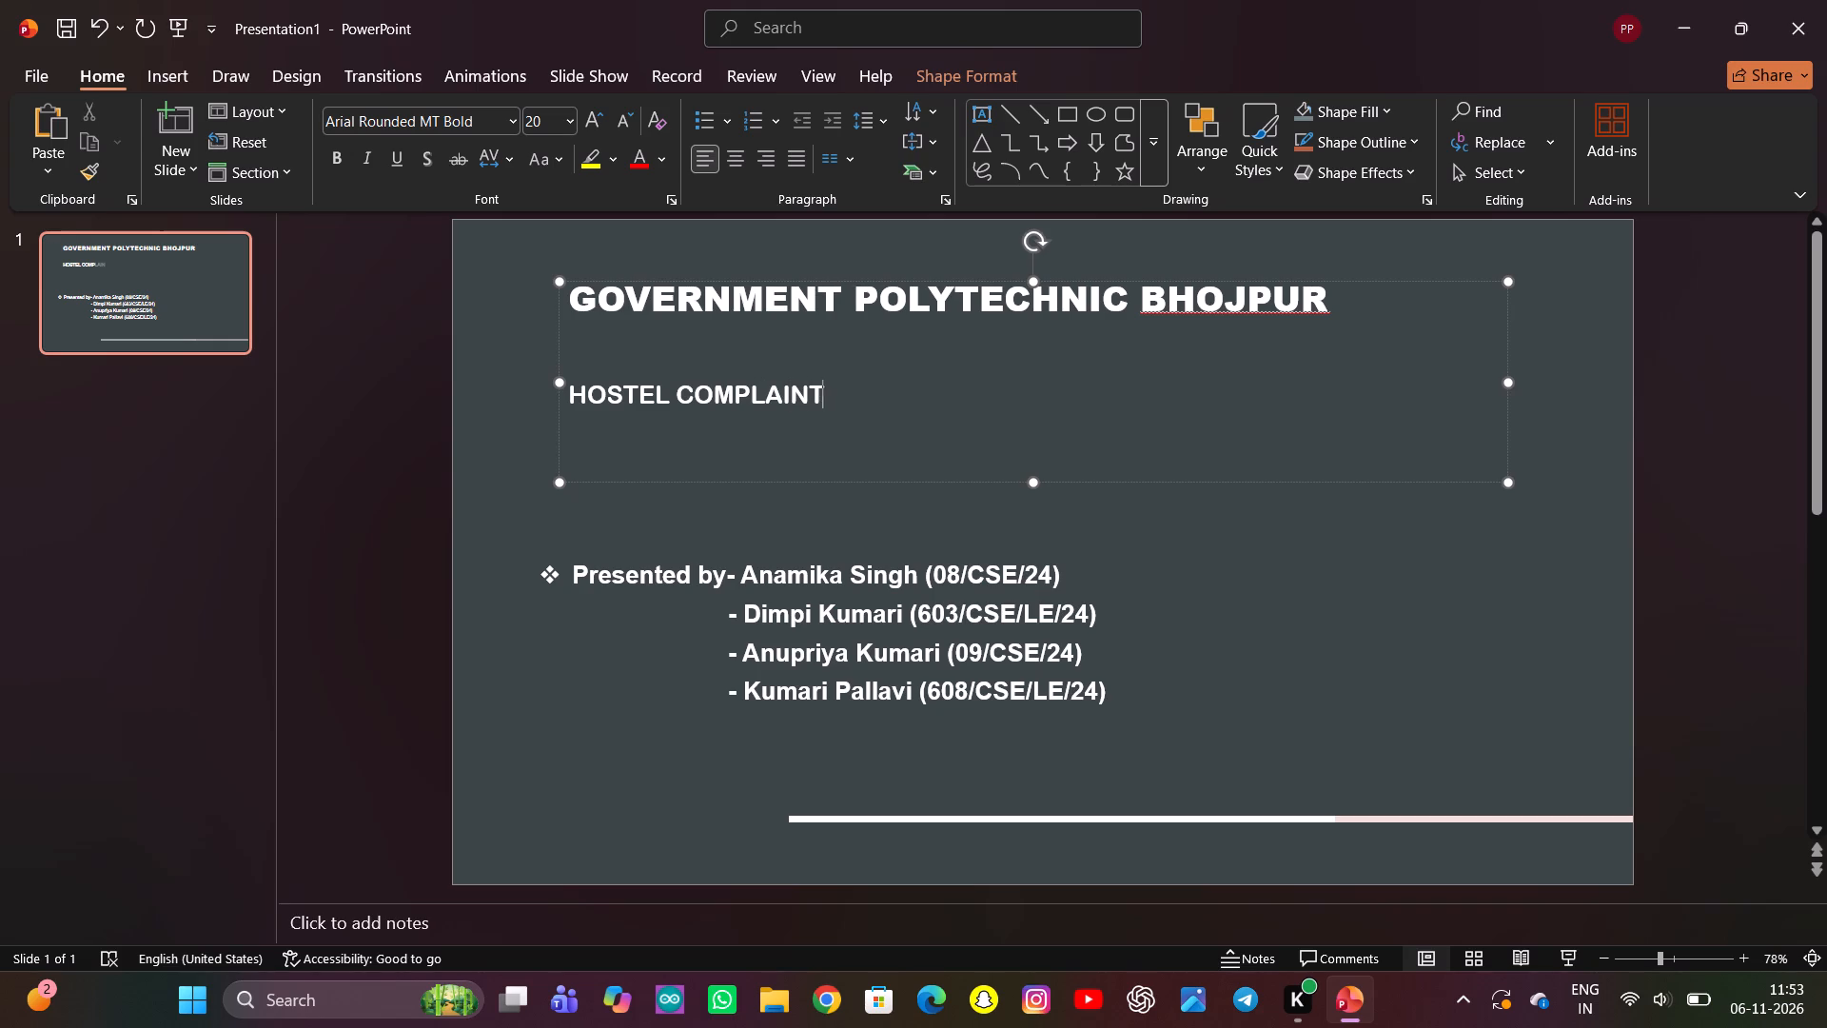
pyautogui.press('space')
pyautogui.write('management syd')
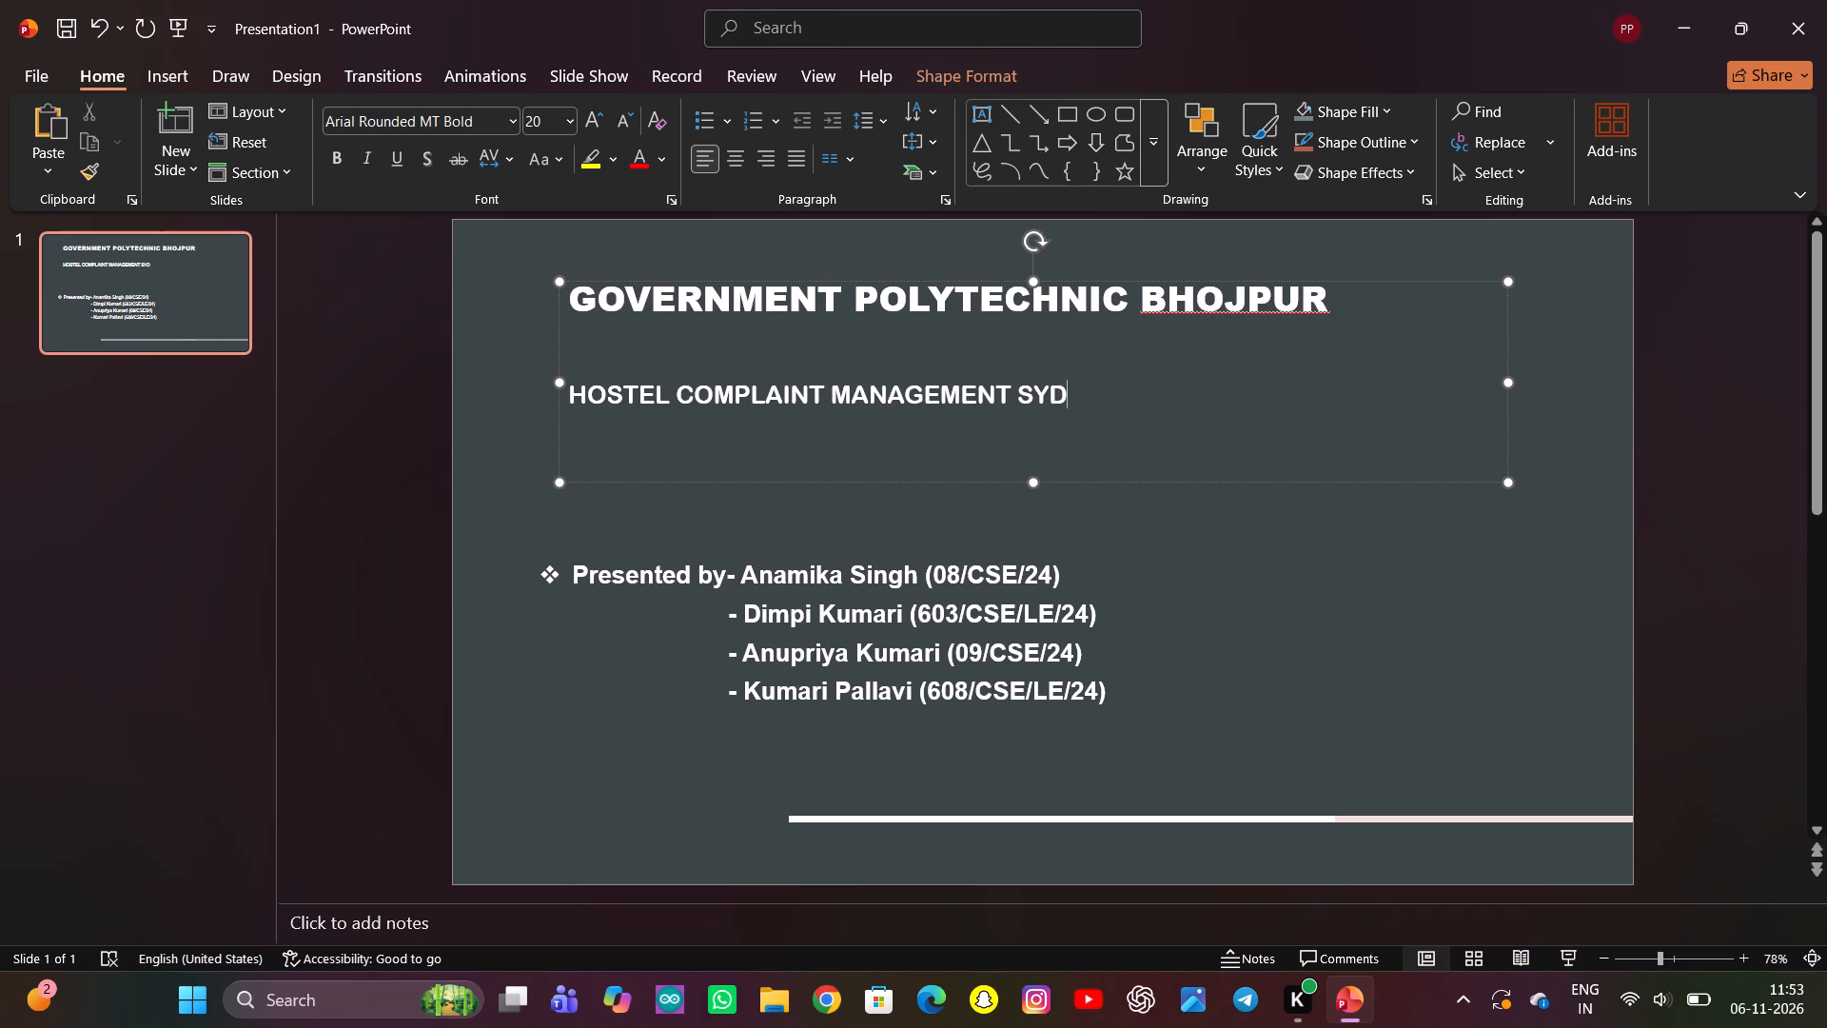
pyautogui.press('BackSpace')
pyautogui.write('stem')
# Make the HOSTEL COMPLAINT MANAGEMENT SYSTEM line bold.
pyautogui.moveTo(573, 397); pyautogui.dragTo(1081, 393)
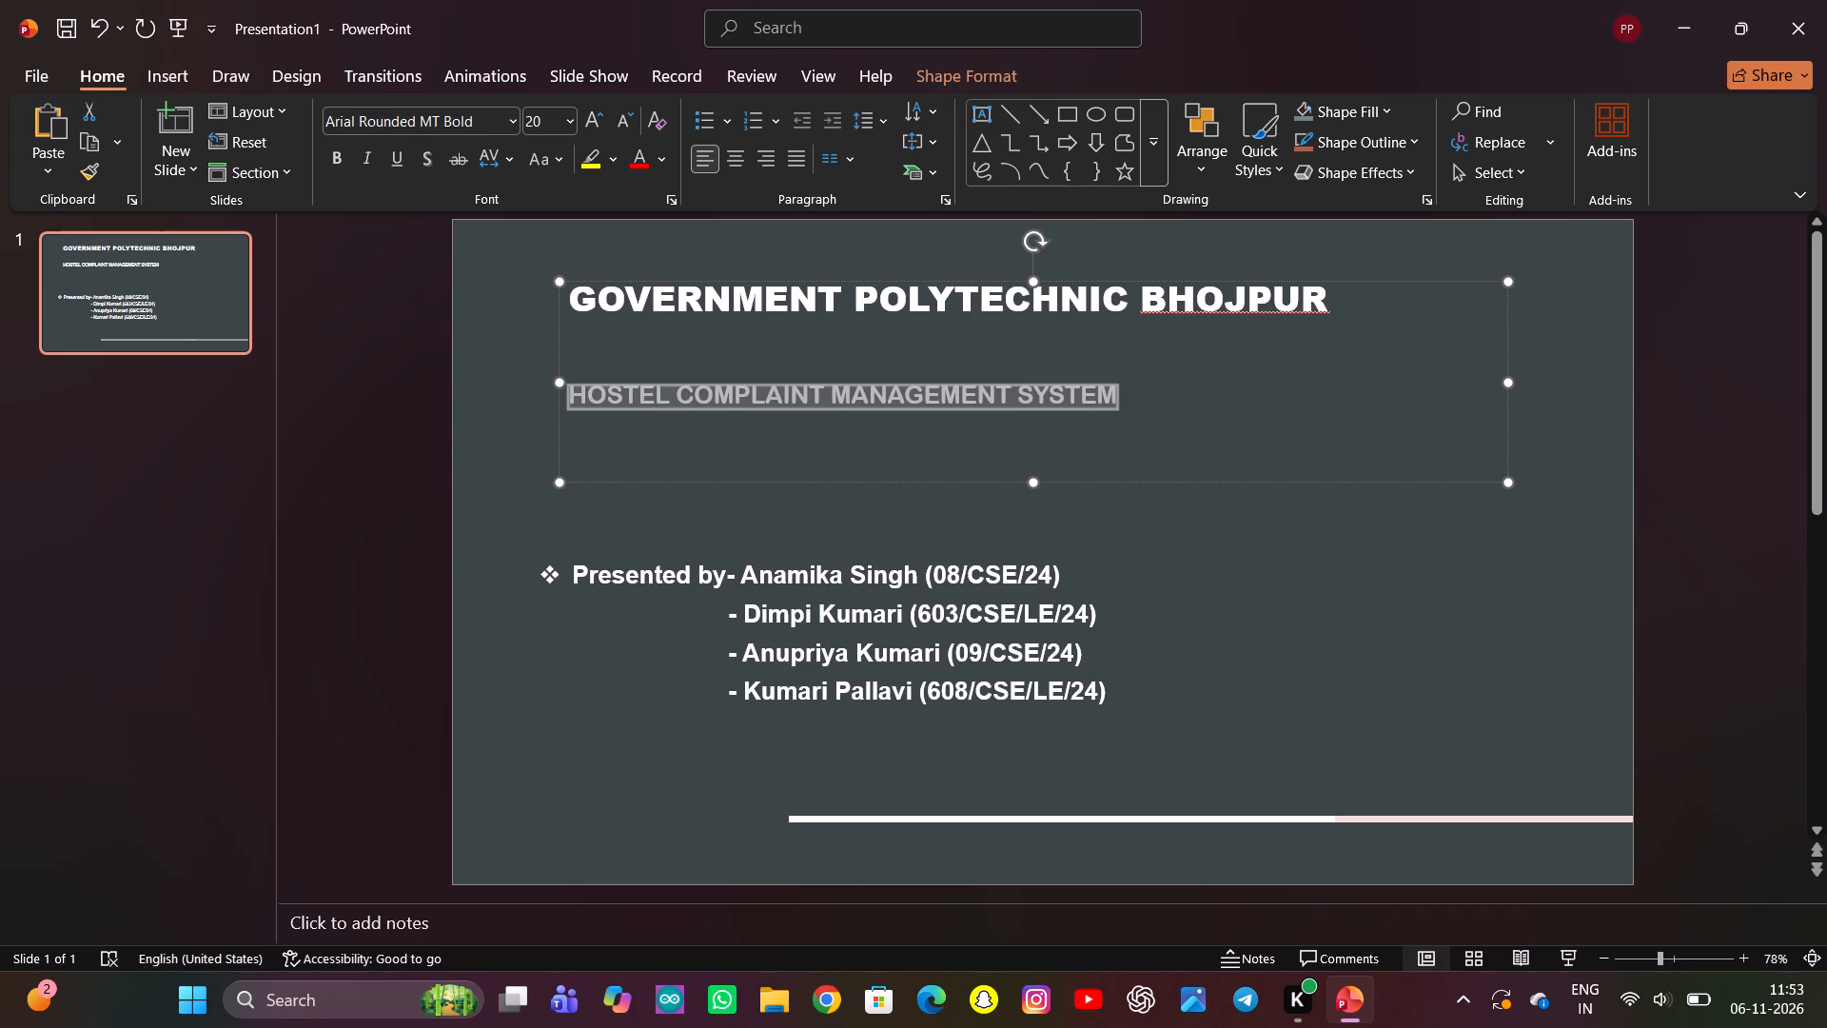
pyautogui.moveTo(1081, 393); pyautogui.dragTo(1141, 396)
pyautogui.click(1158, 363)
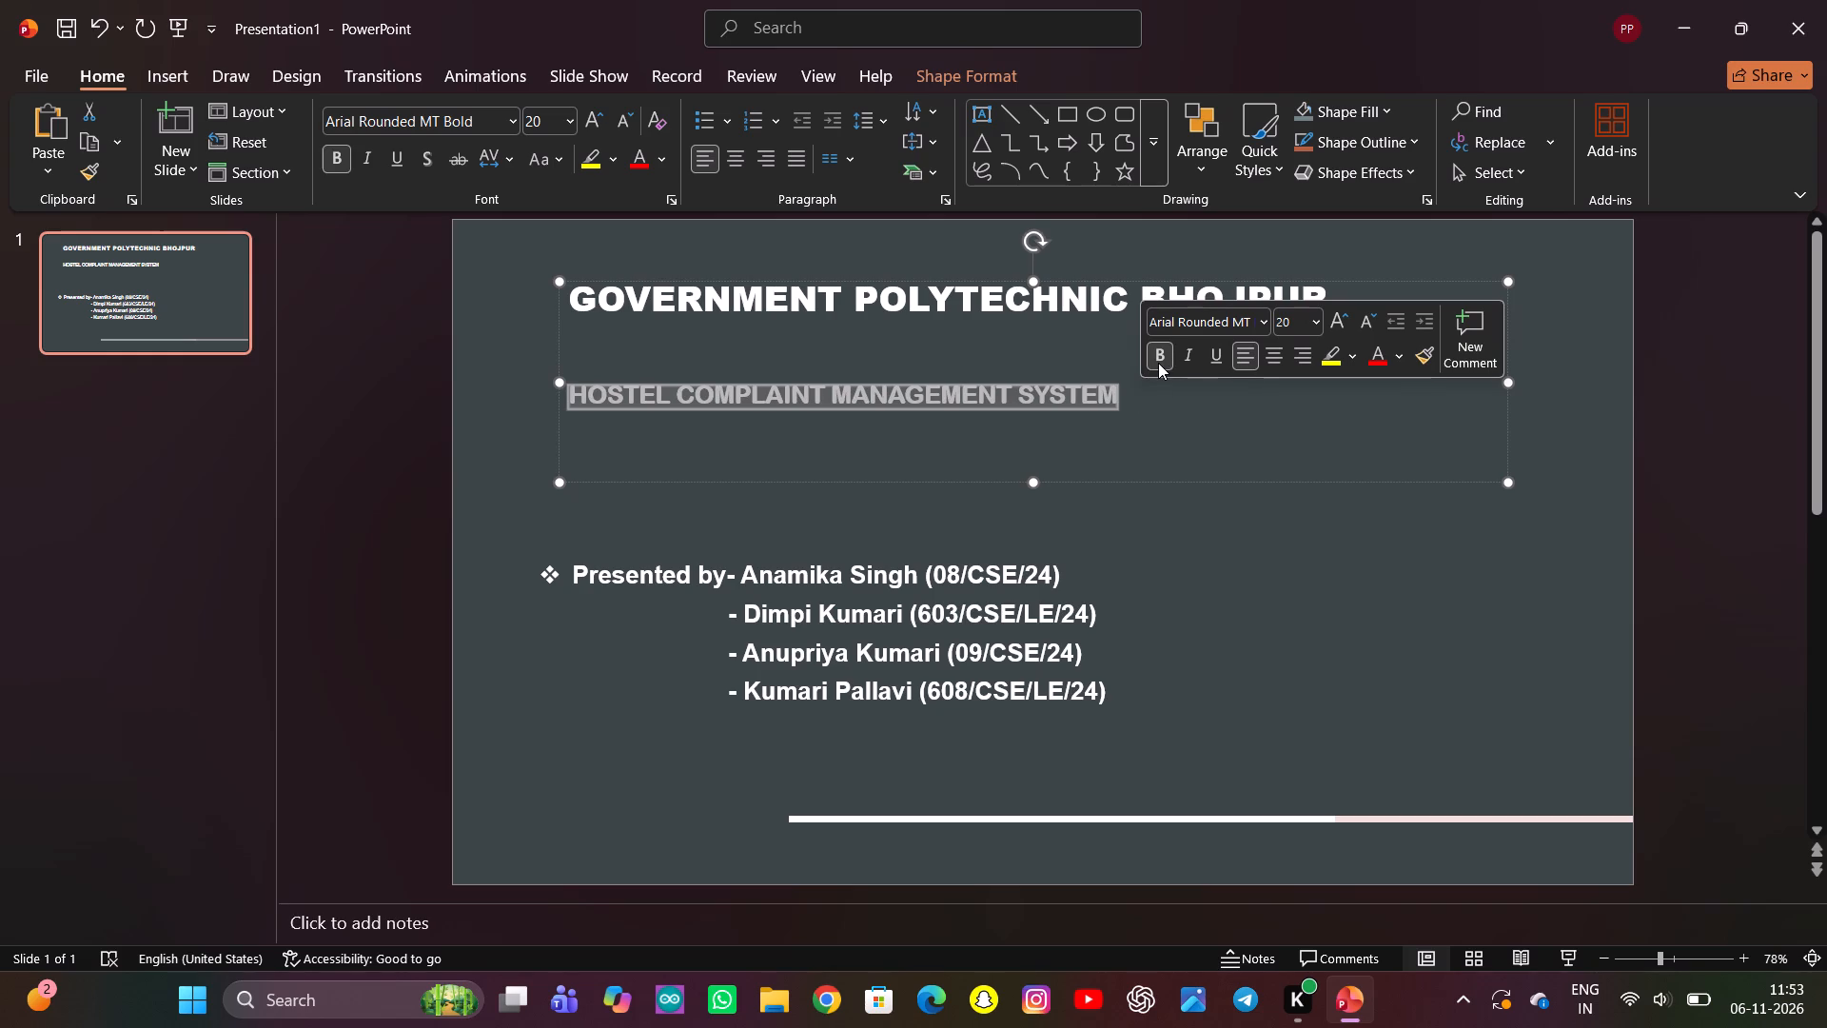
pyautogui.click(1246, 591)
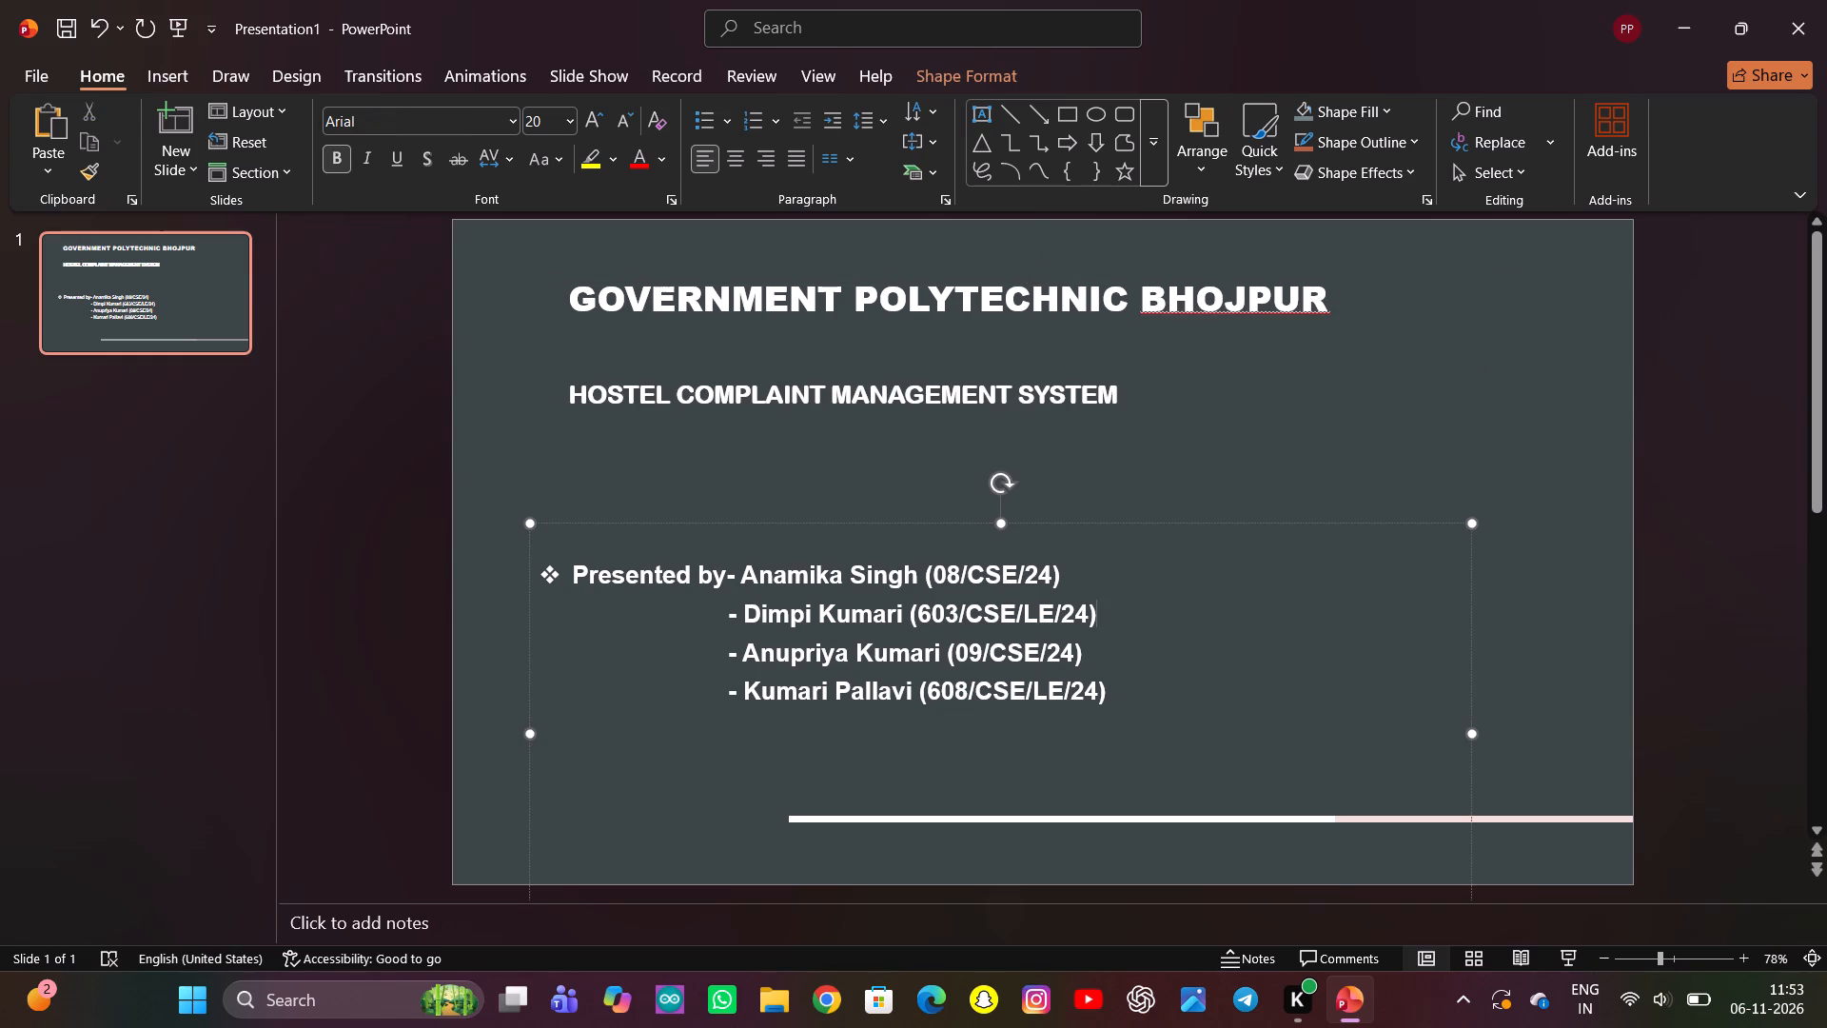
# Select the HOSTEL COMPLAINT MANAGEMENT SYSTEM line with the blank line above it and open the font size choices.
pyautogui.doubleClick(565, 396)
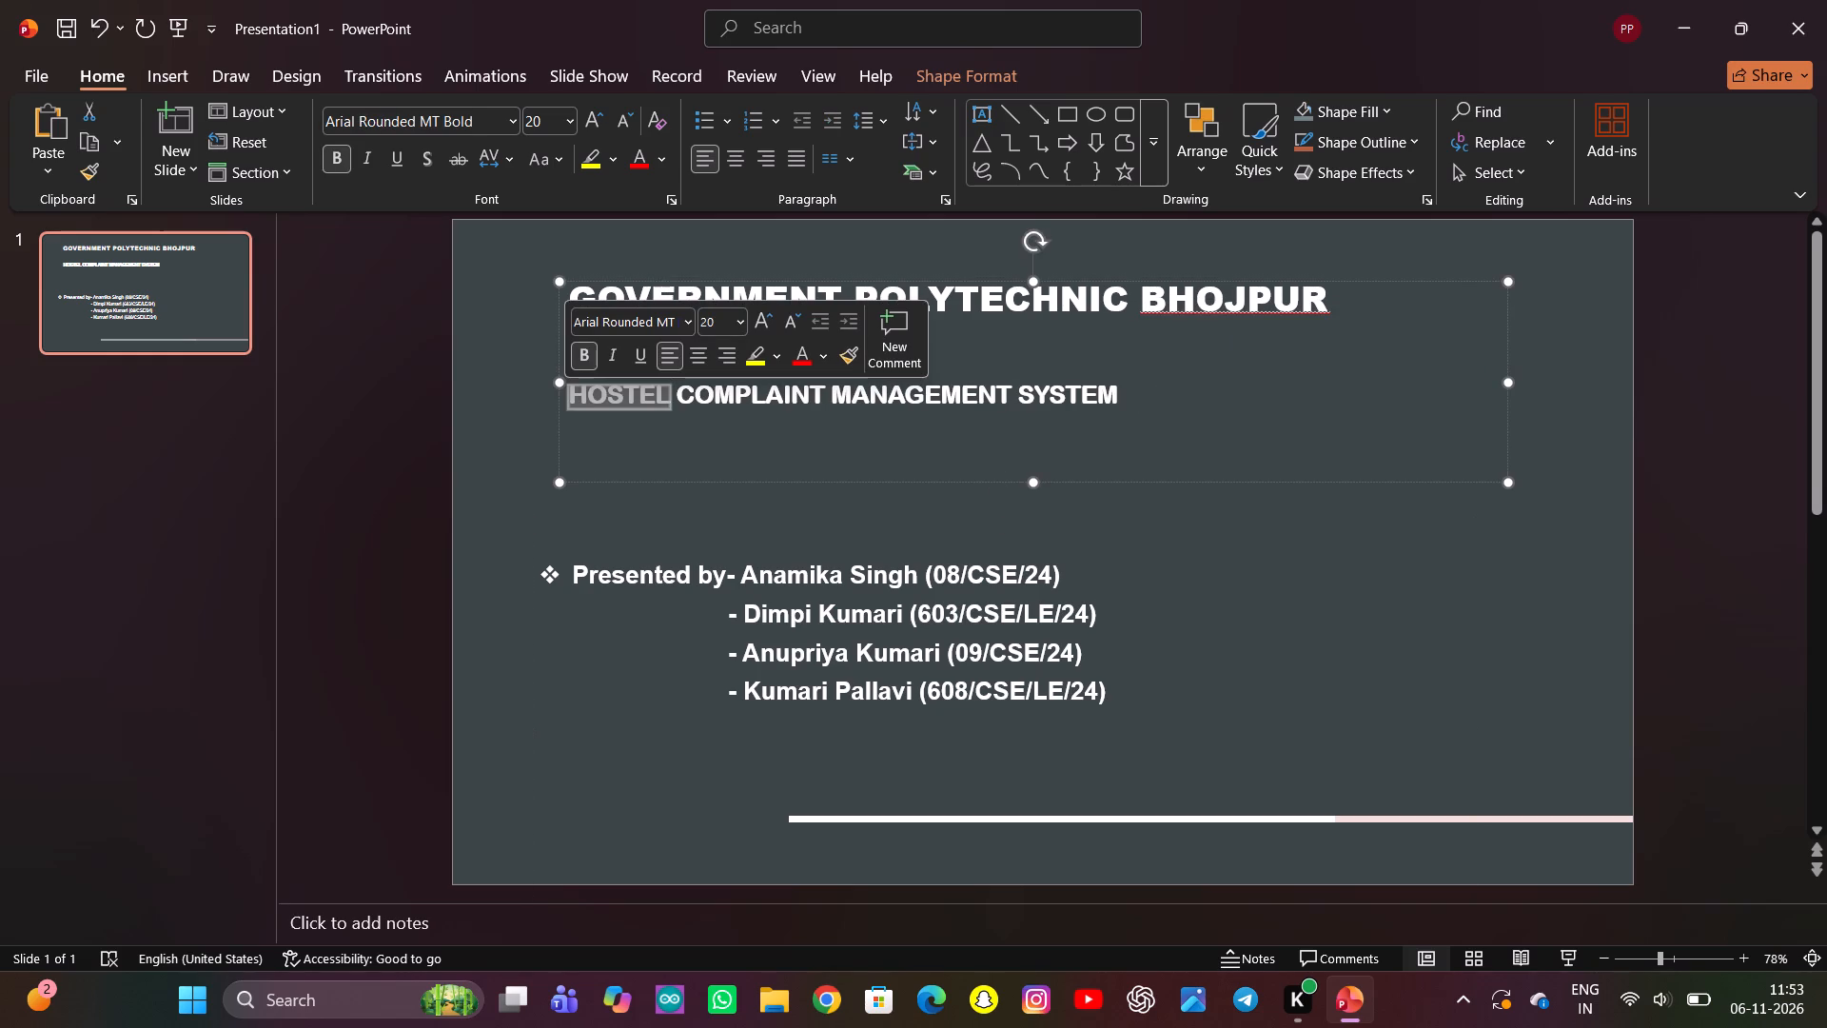
pyautogui.moveTo(626, 399); pyautogui.dragTo(564, 386)
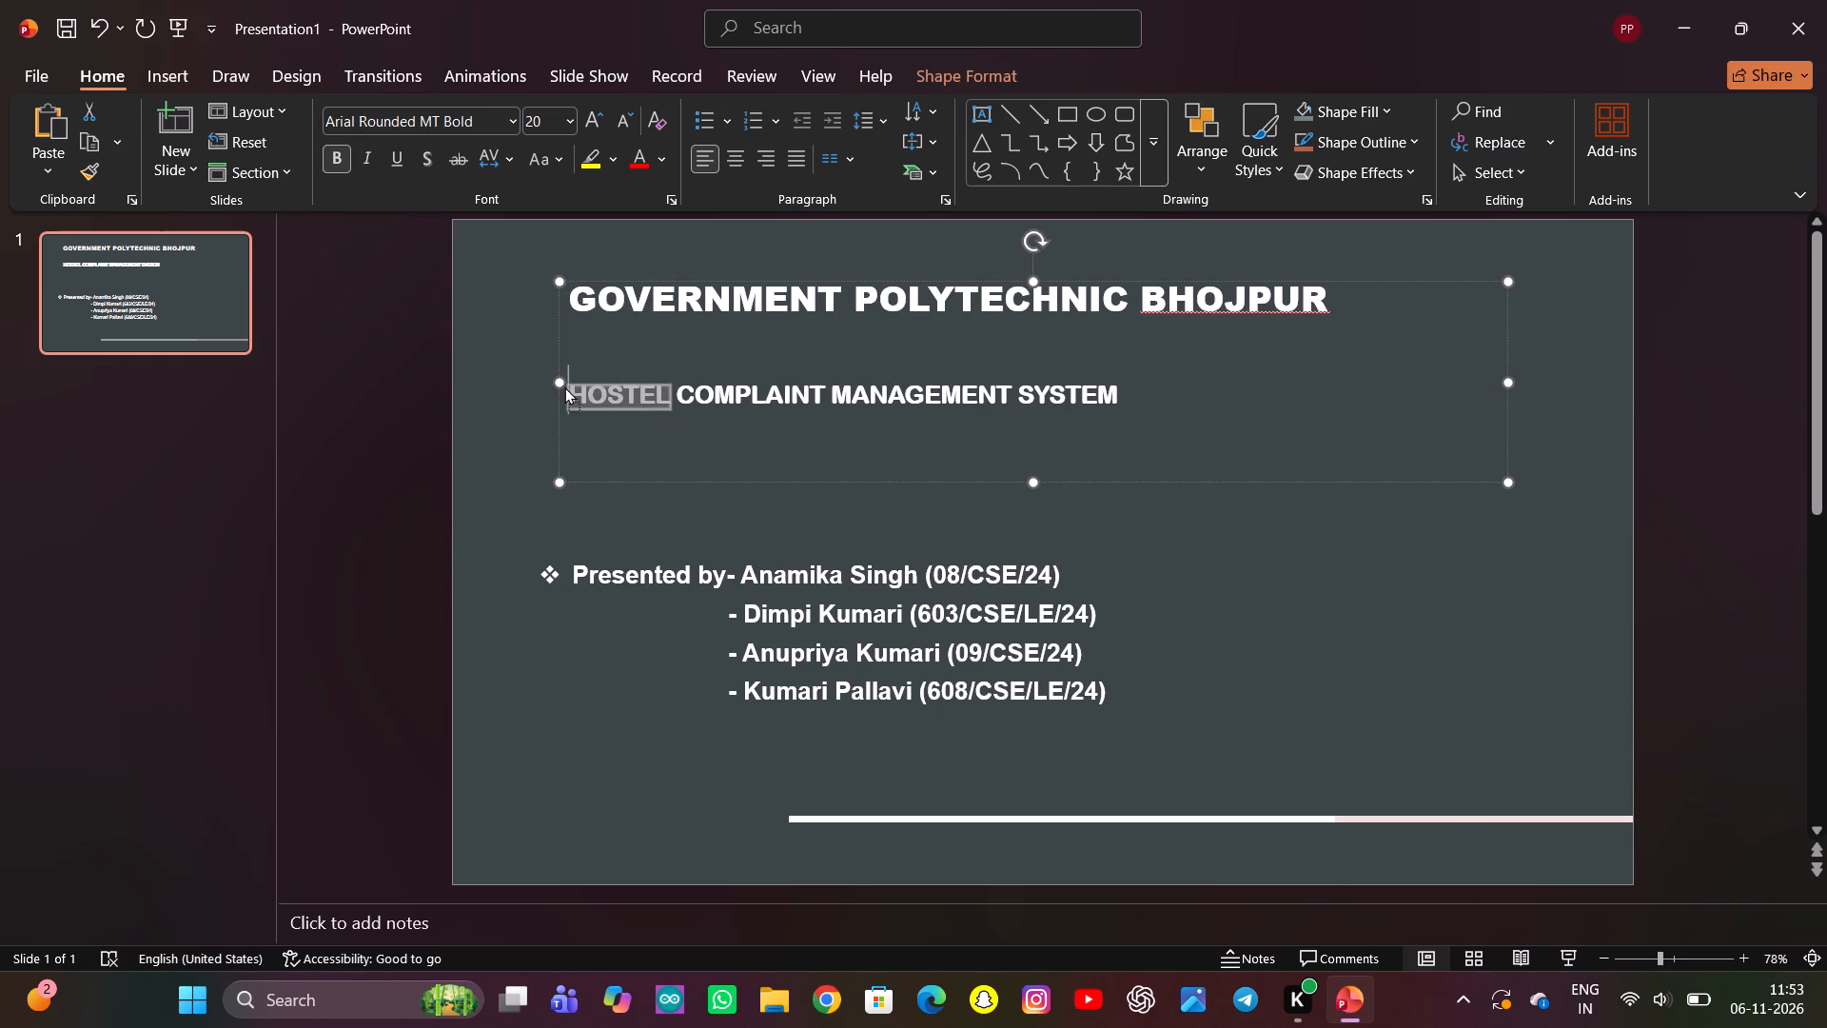
pyautogui.moveTo(564, 386); pyautogui.dragTo(567, 389)
pyautogui.click(567, 389)
pyautogui.click(567, 389)
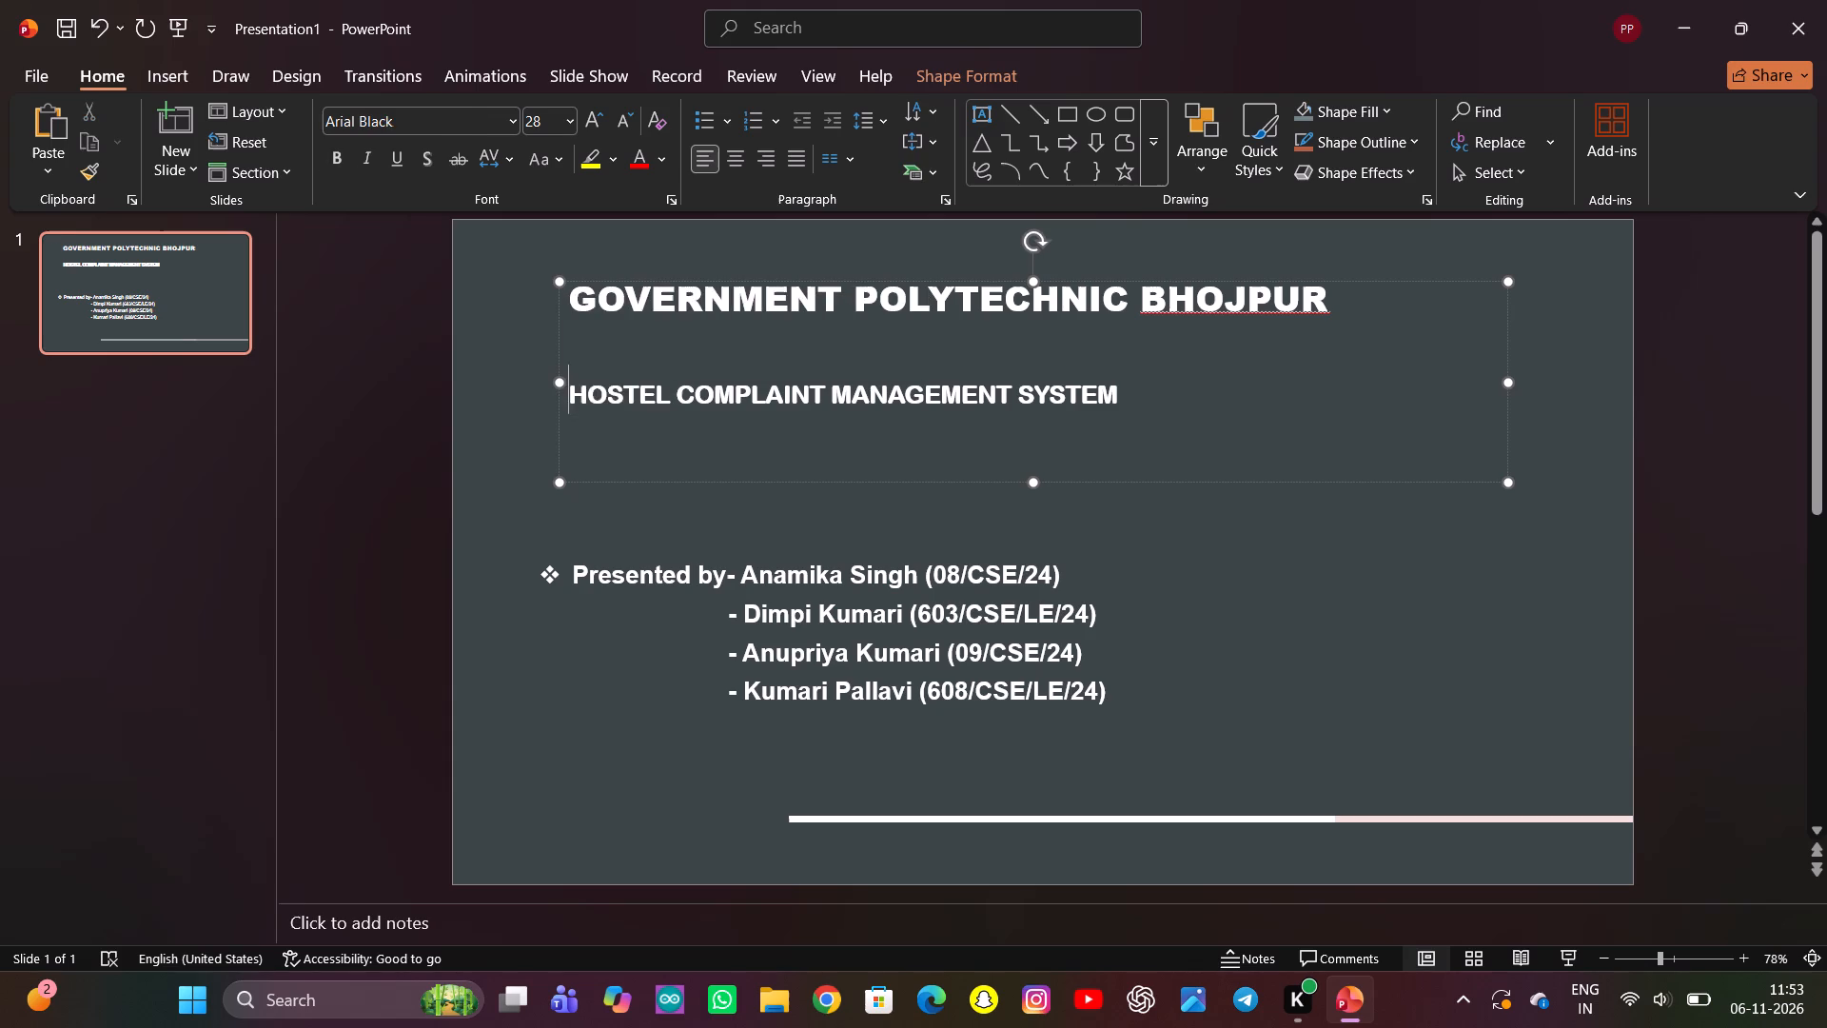
pyautogui.moveTo(567, 389); pyautogui.dragTo(648, 405)
pyautogui.moveTo(706, 408); pyautogui.dragTo(968, 424)
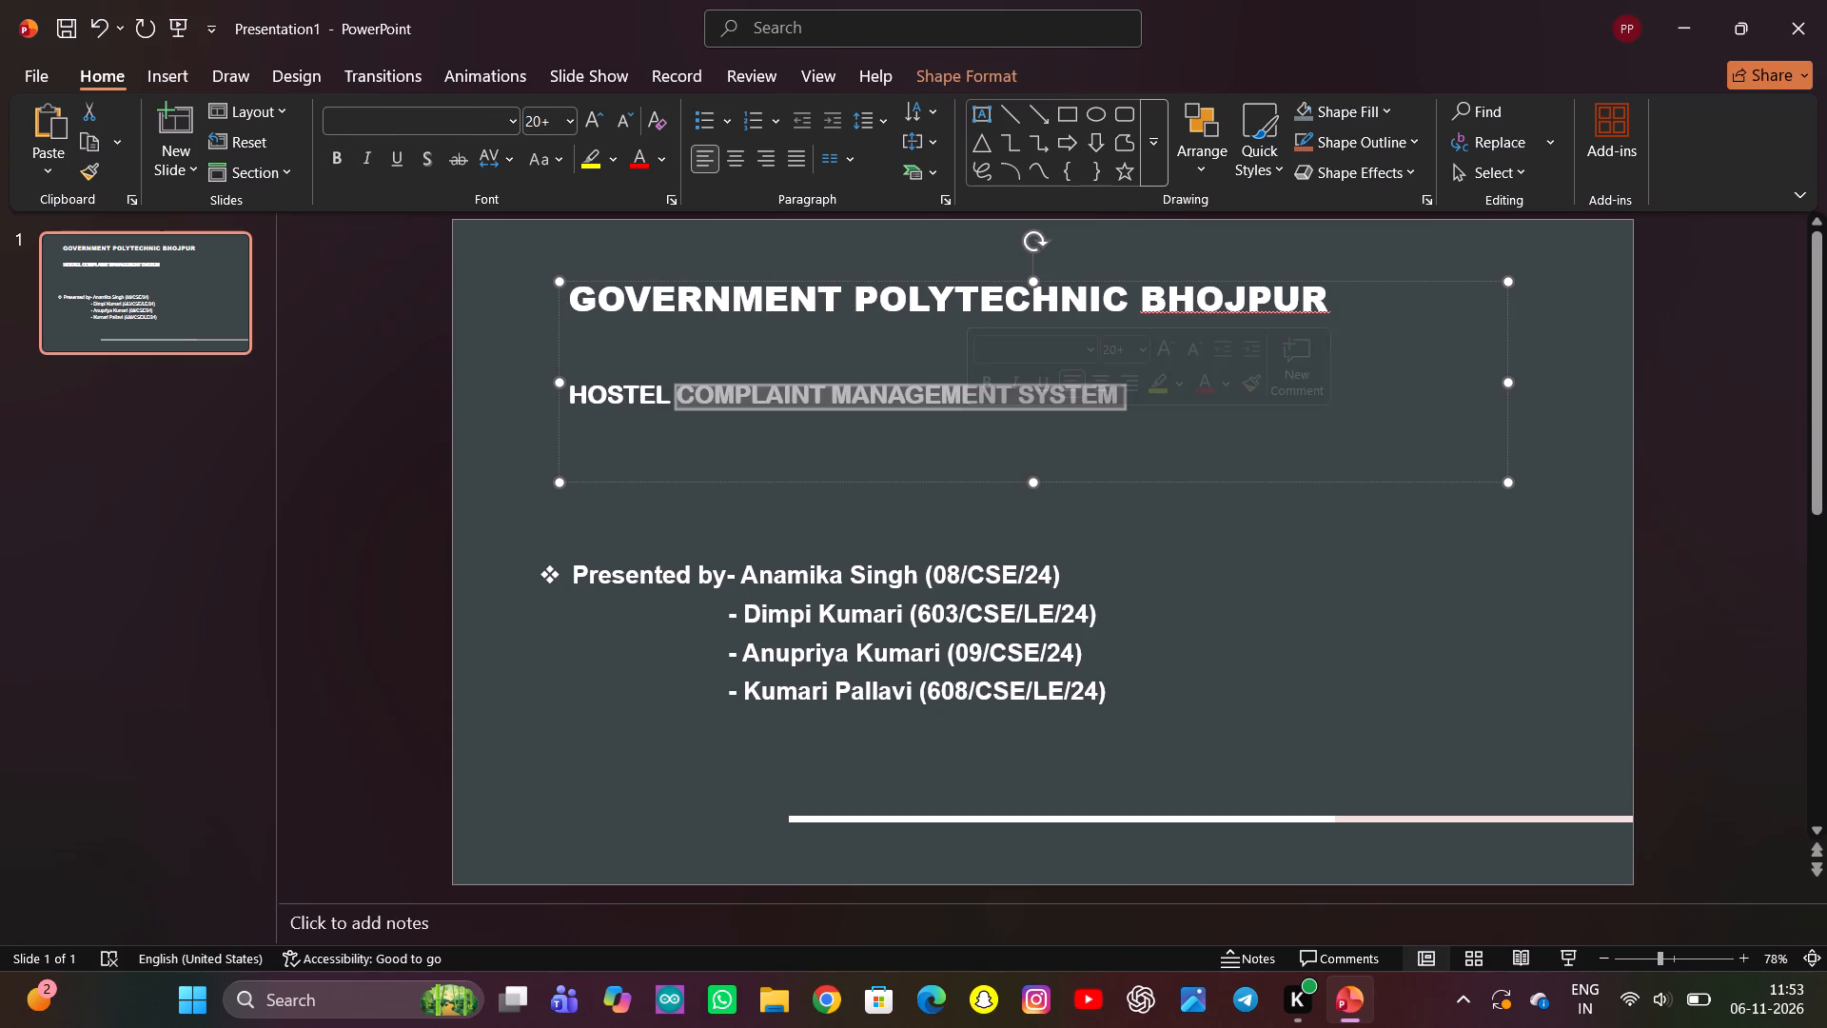
pyautogui.click(826, 477)
pyautogui.moveTo(570, 385); pyautogui.dragTo(571, 385)
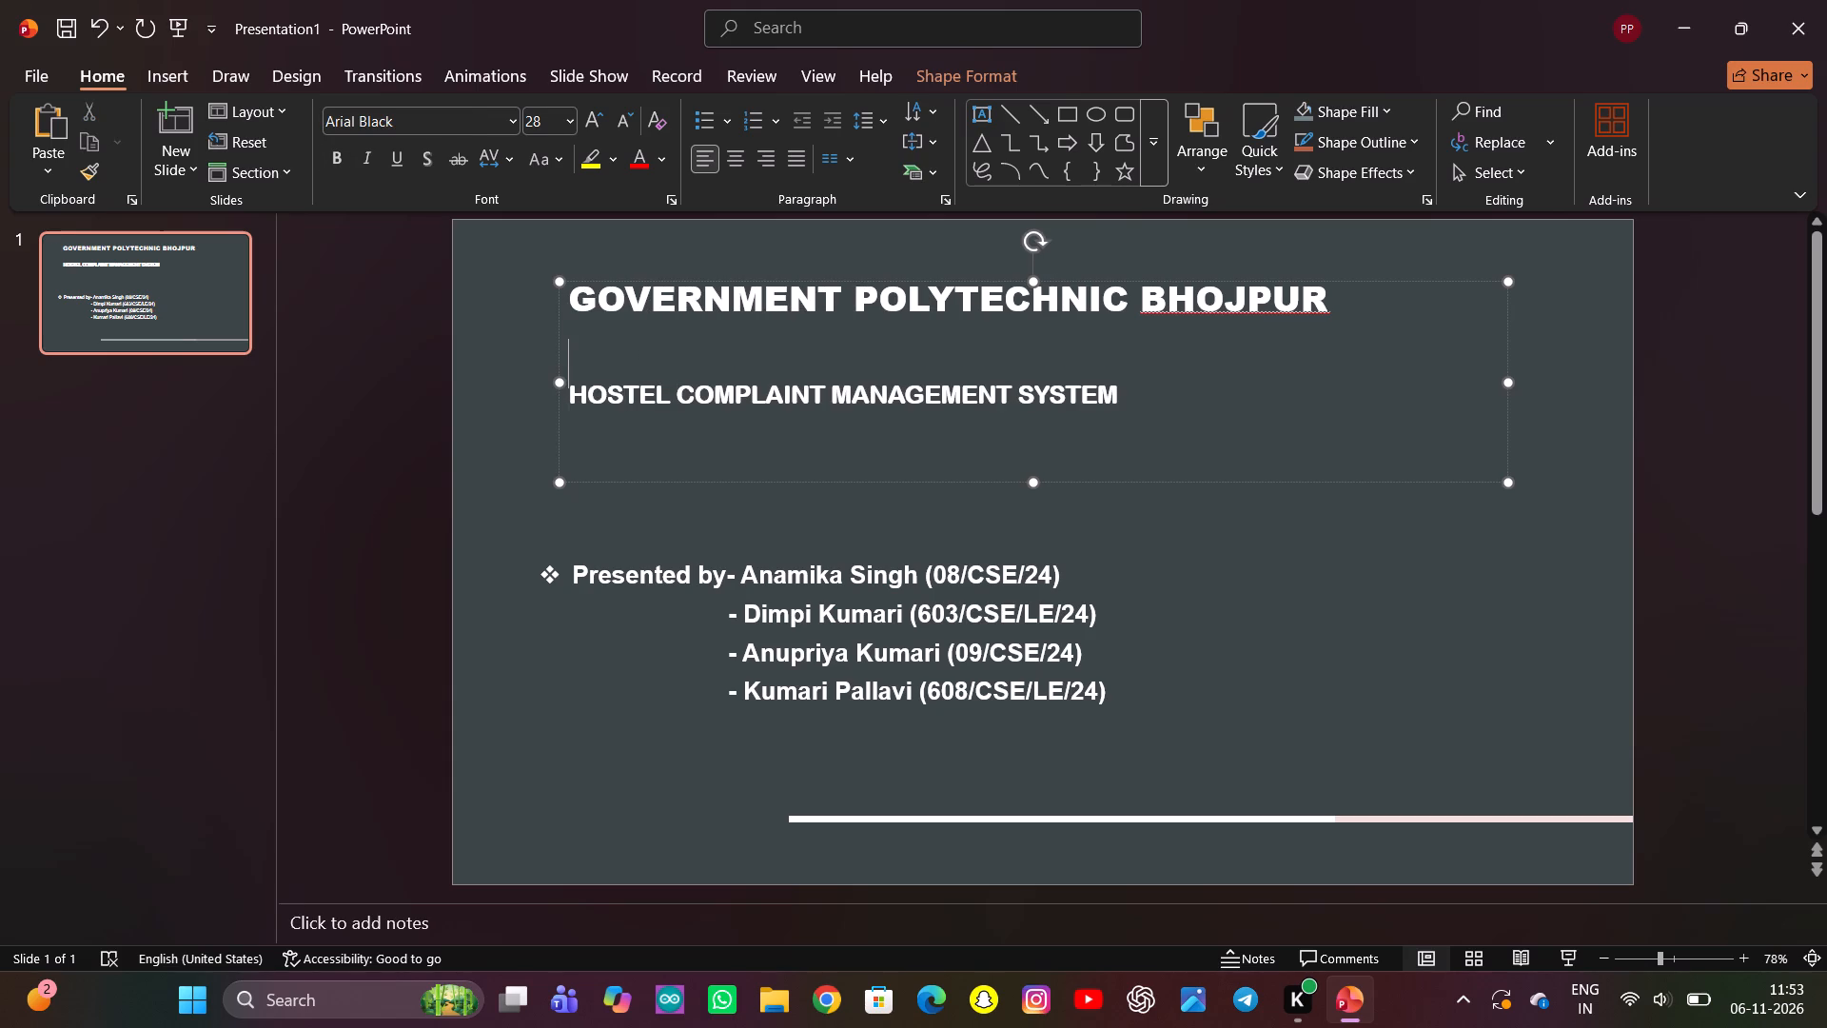
pyautogui.moveTo(571, 385); pyautogui.dragTo(990, 418)
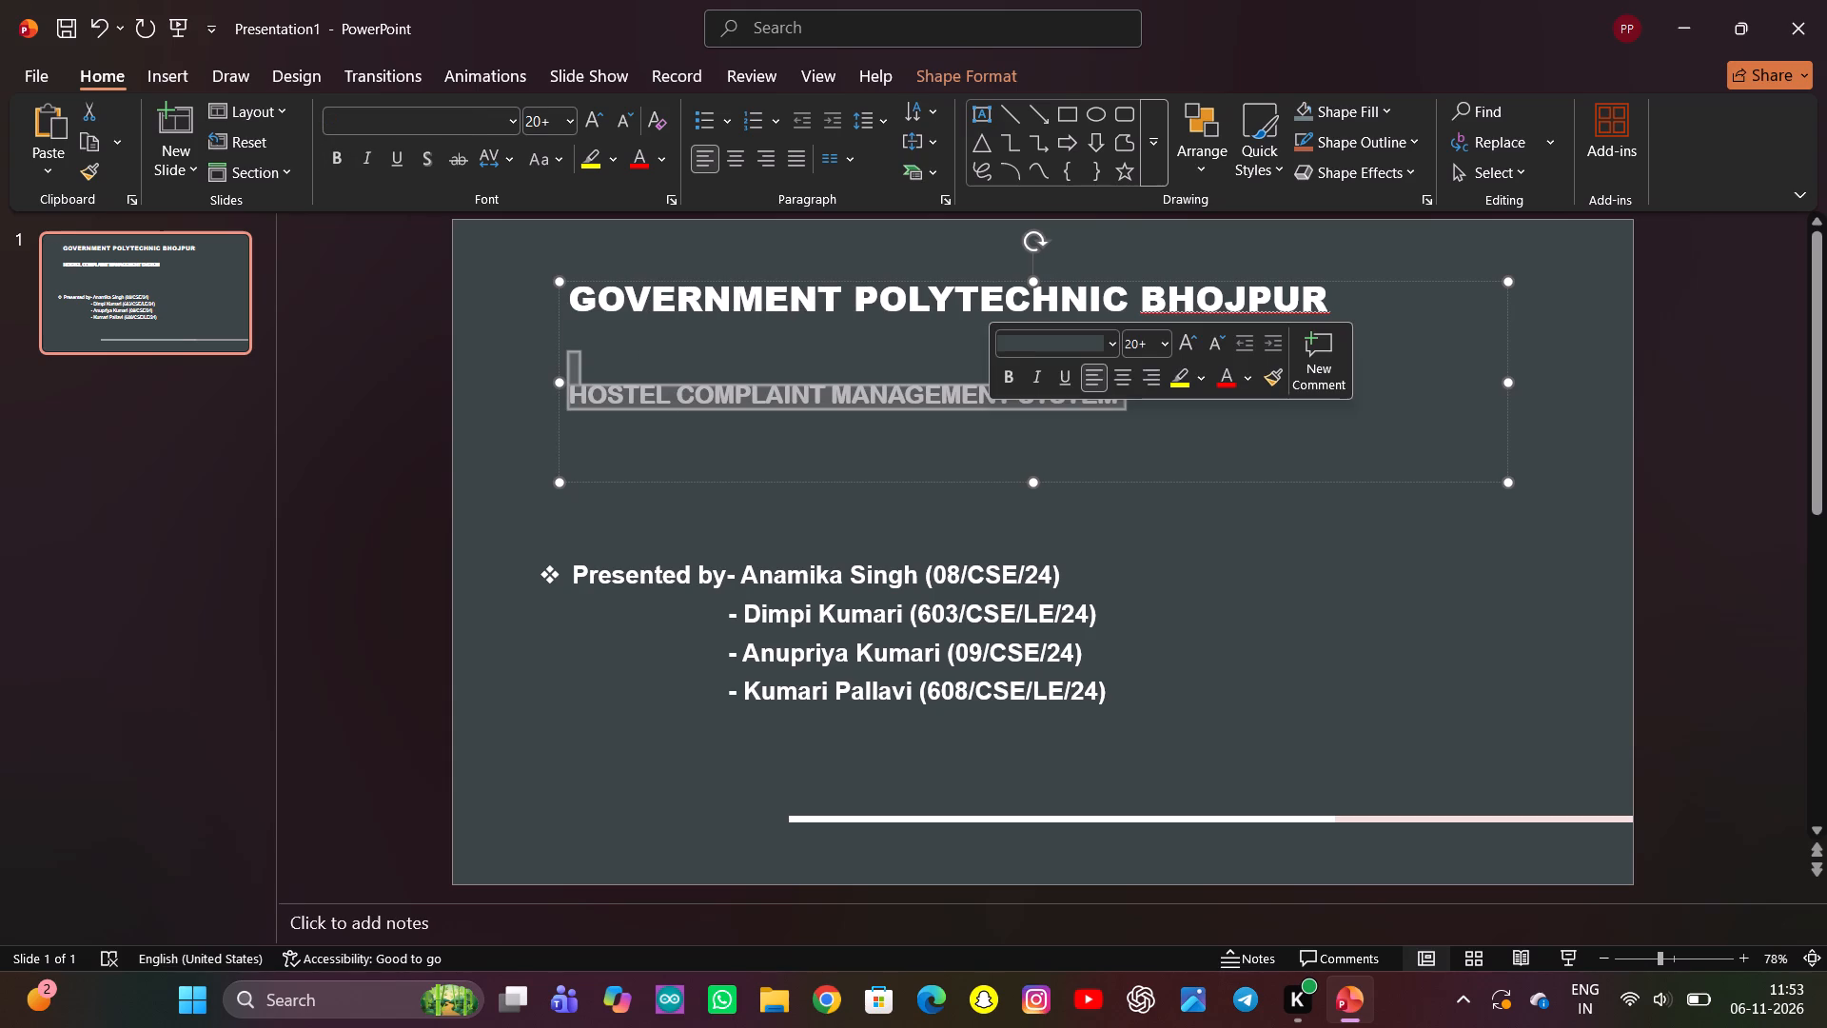
pyautogui.click(1161, 351)
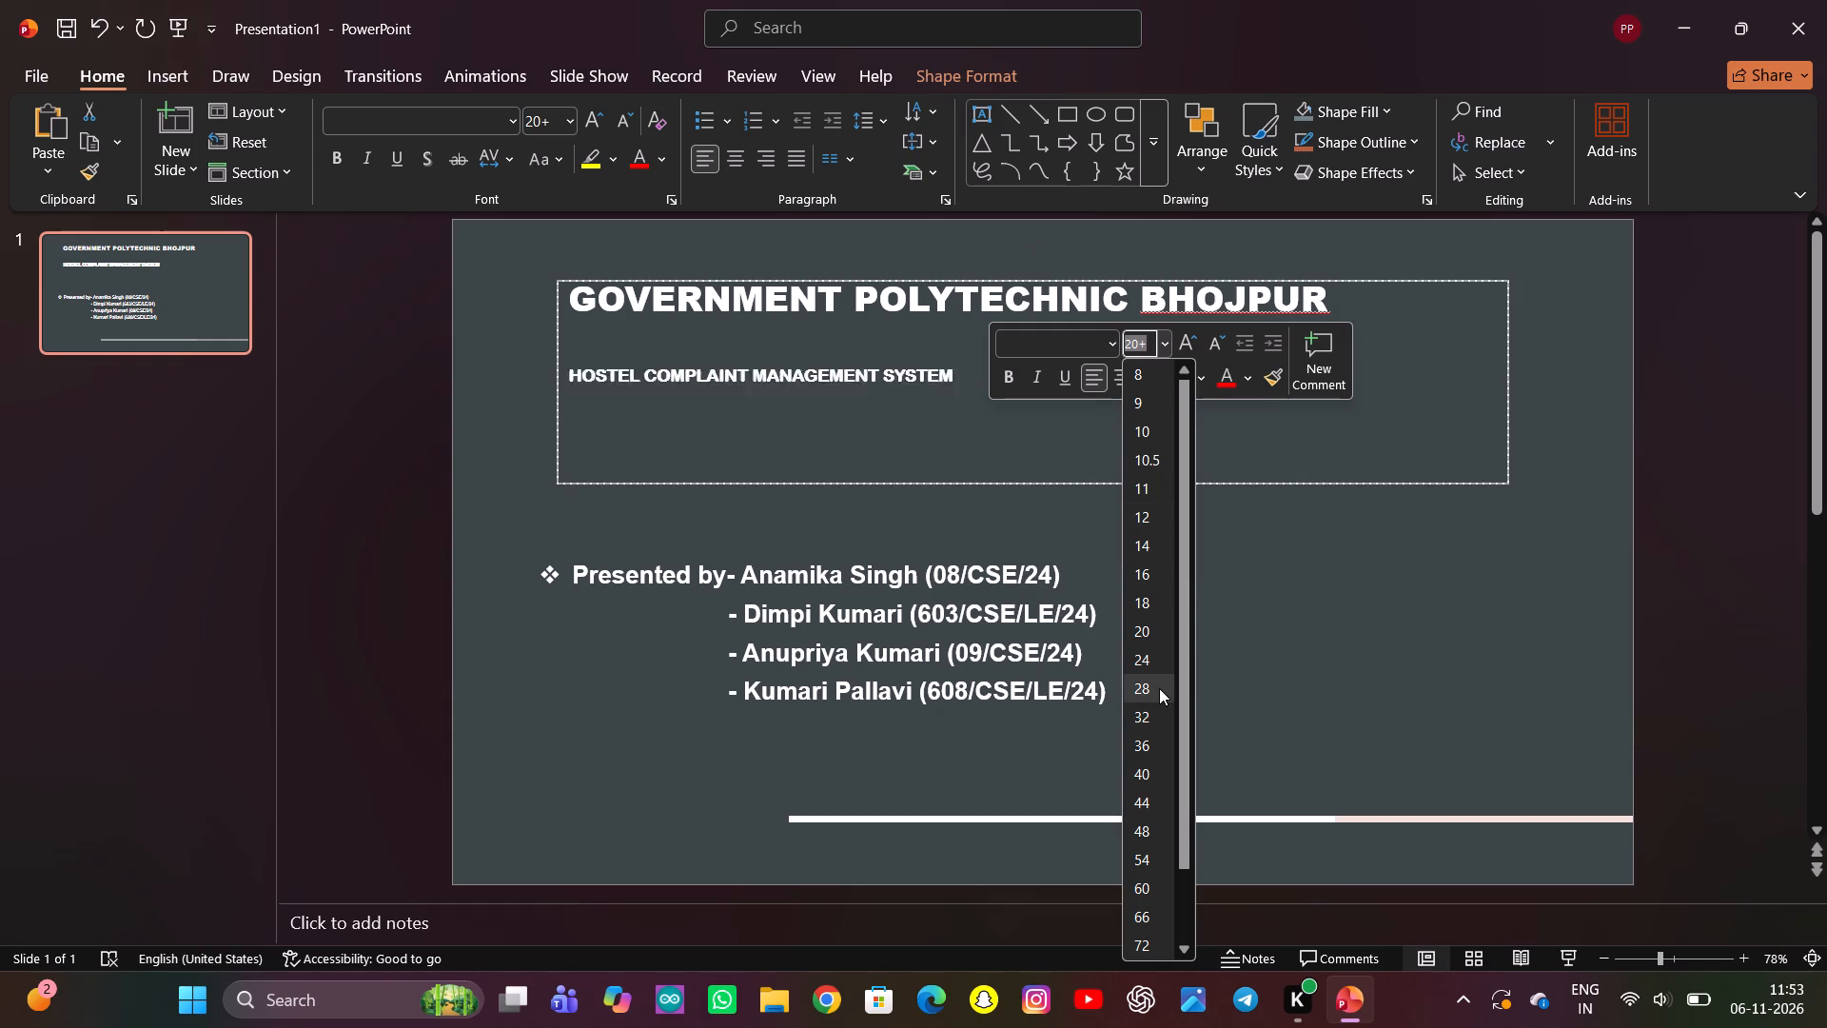
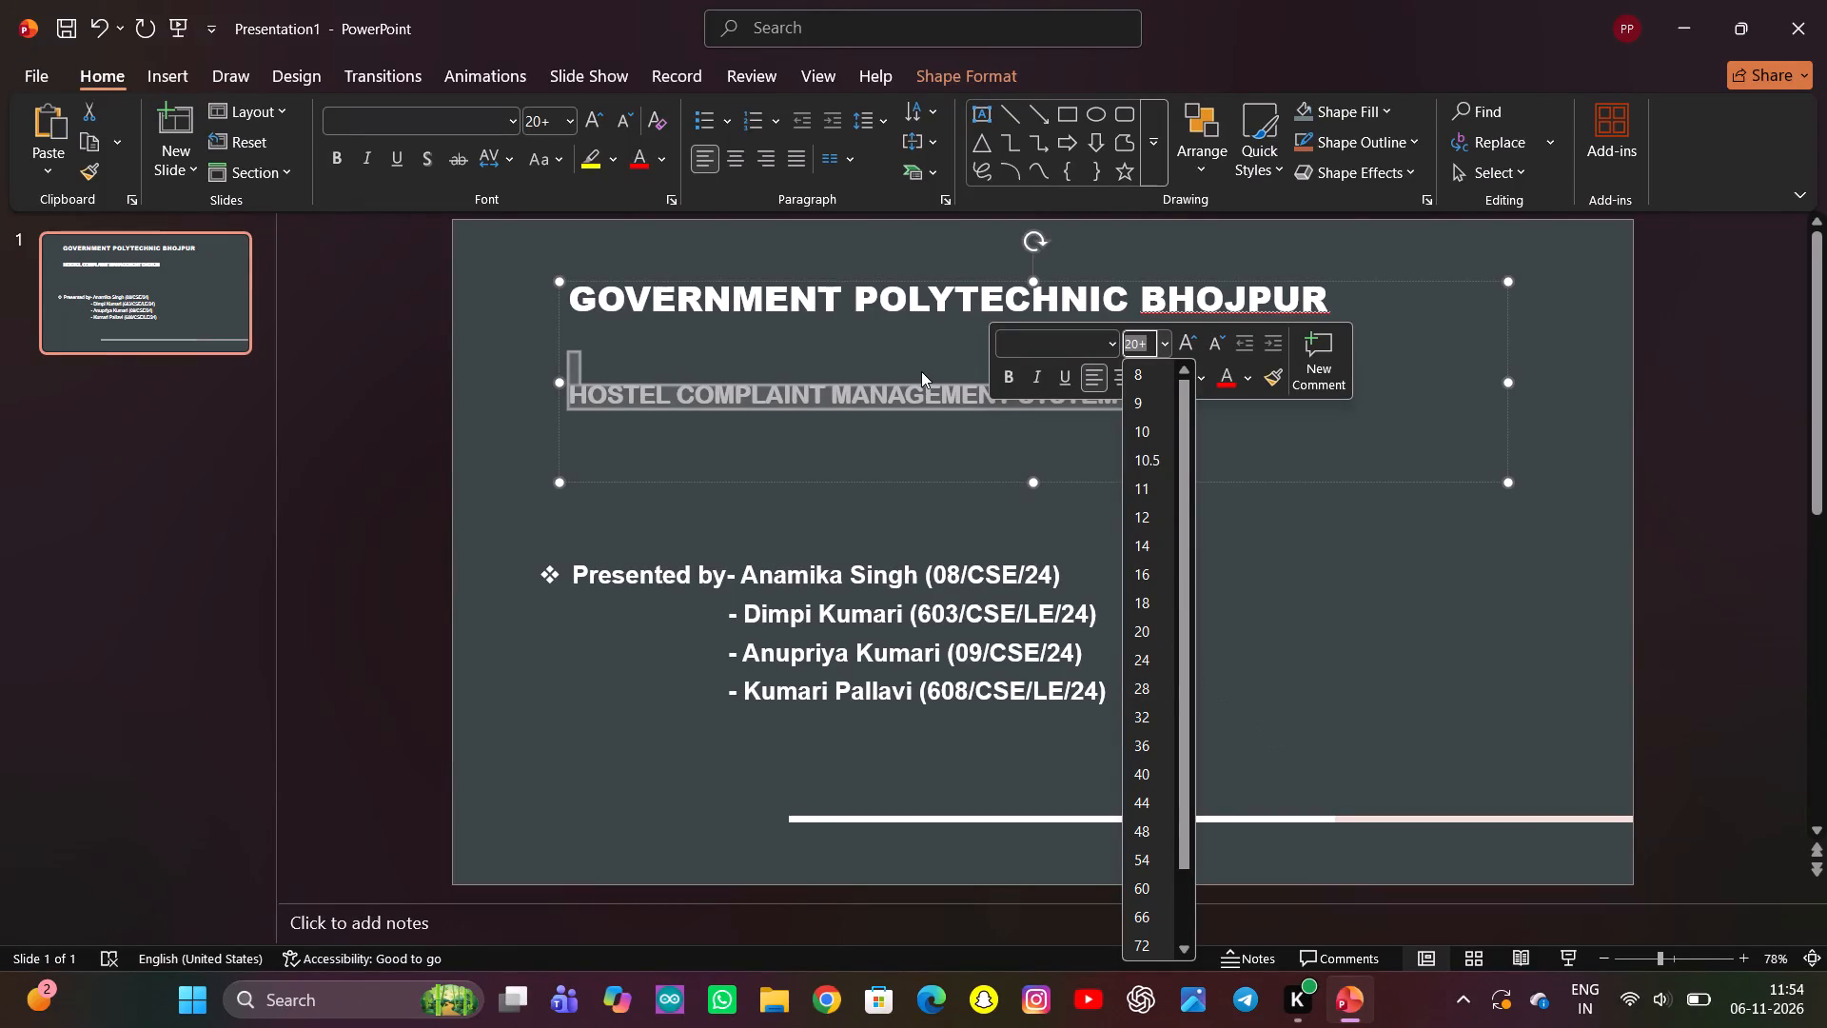
# Break the title after GOVERNMENT so that POLYTECHNIC BHOJPUR starts on its own line.
pyautogui.click(842, 291)
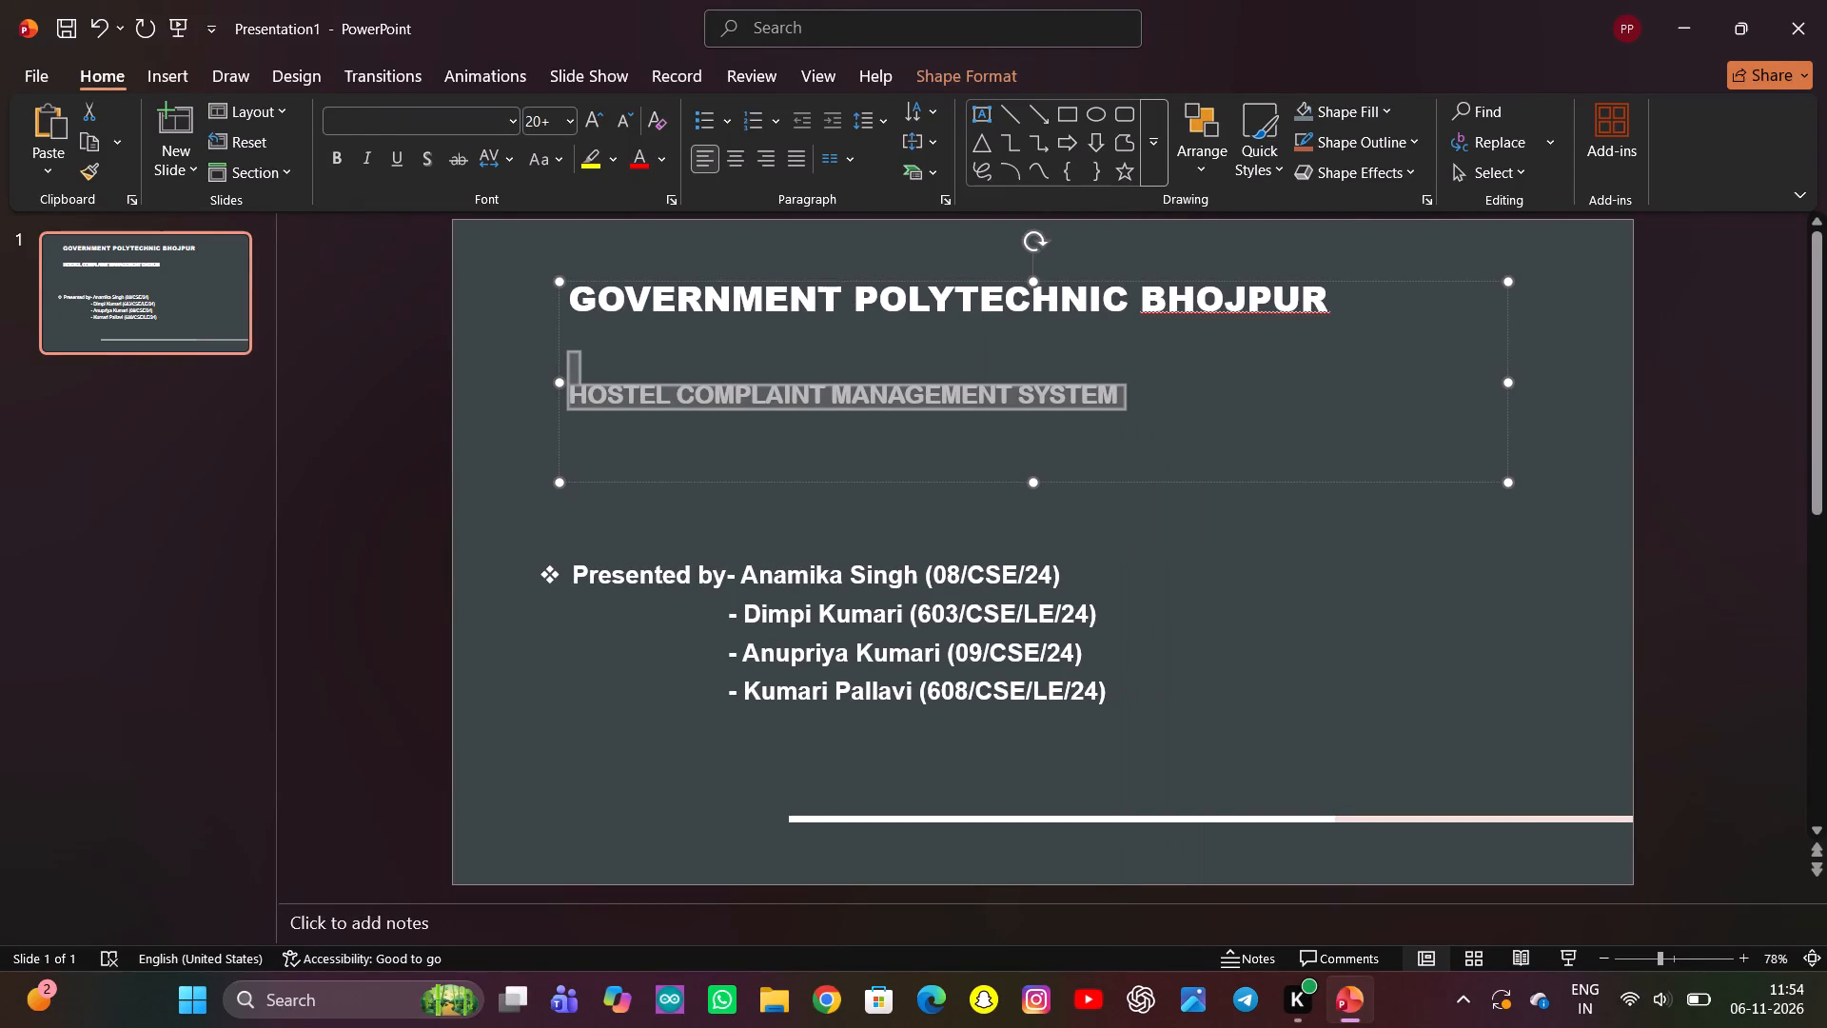
pyautogui.click(842, 291)
pyautogui.press('Return')
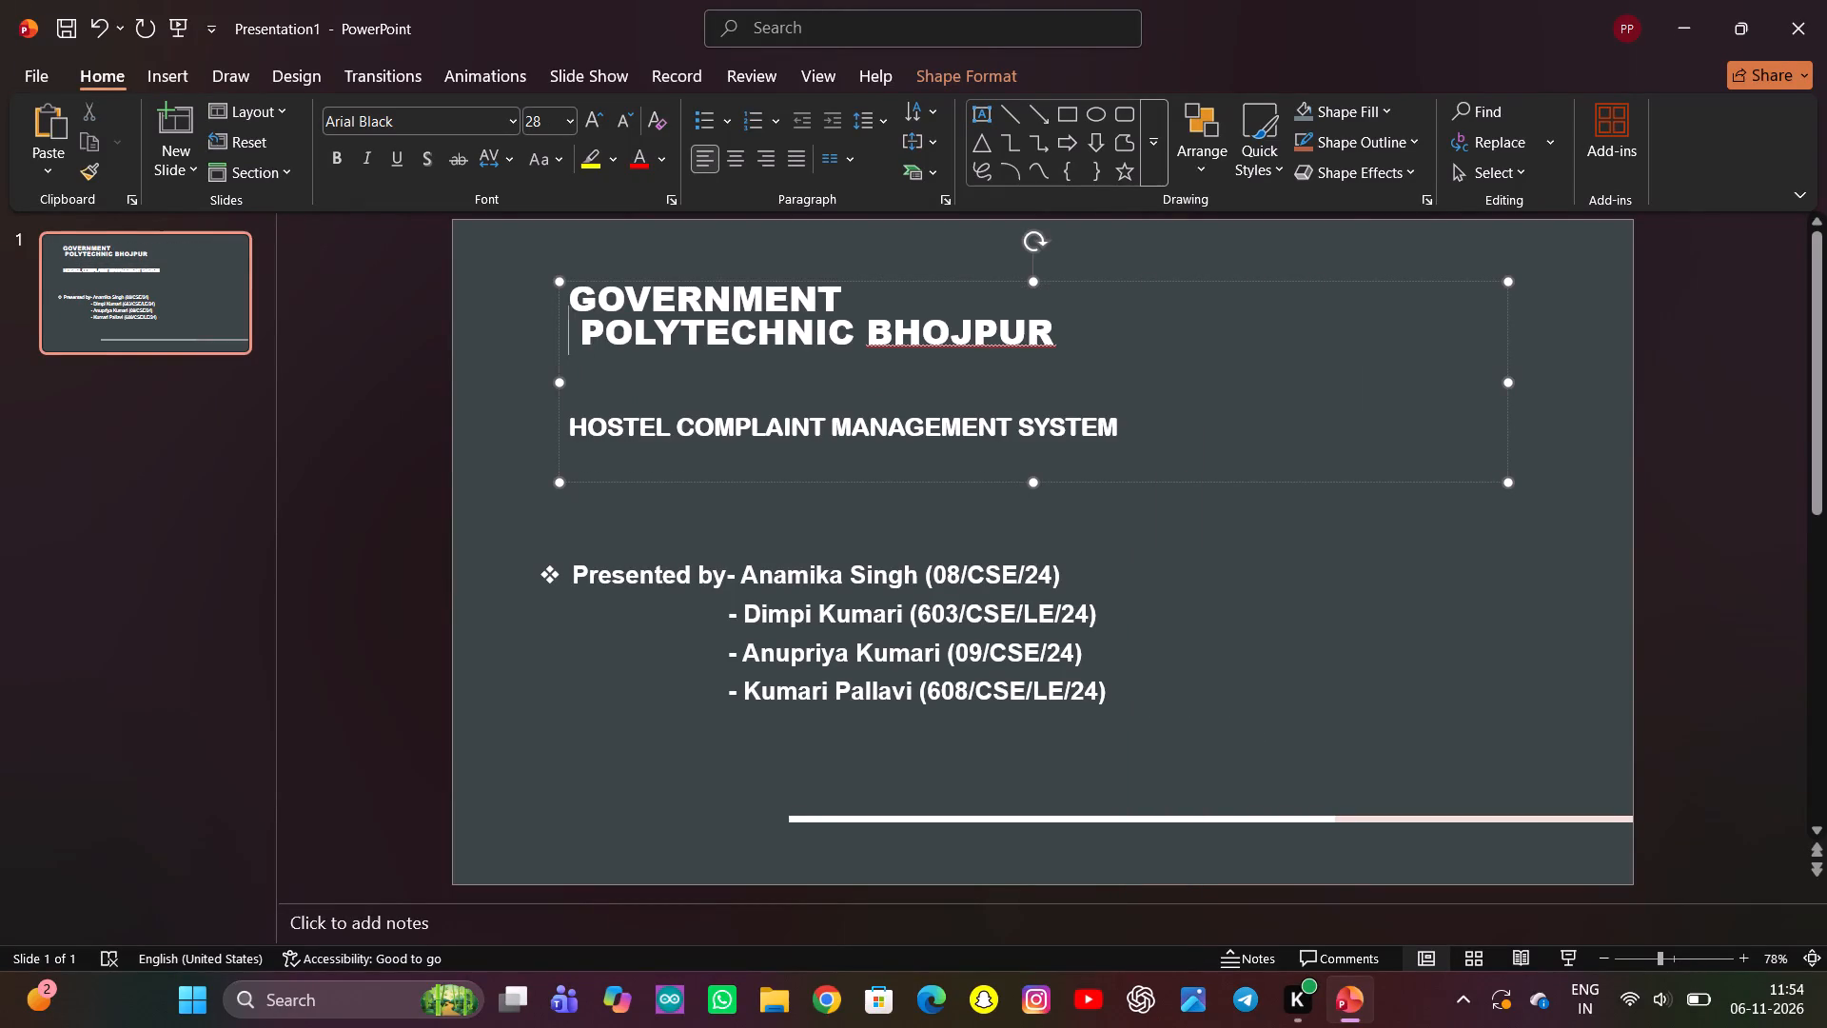
# Indent the word GOVERNMENT with leading spaces so it sits near the middle of the title box.
pyautogui.click(567, 298)
pyautogui.press('space')
pyautogui.press('space')
pyautogui.press('space')
pyautogui.press('space')
pyautogui.press('space')
pyautogui.press('space')
pyautogui.press('space')
pyautogui.press('space')
pyautogui.press('space')
pyautogui.press('space')
pyautogui.press('space')
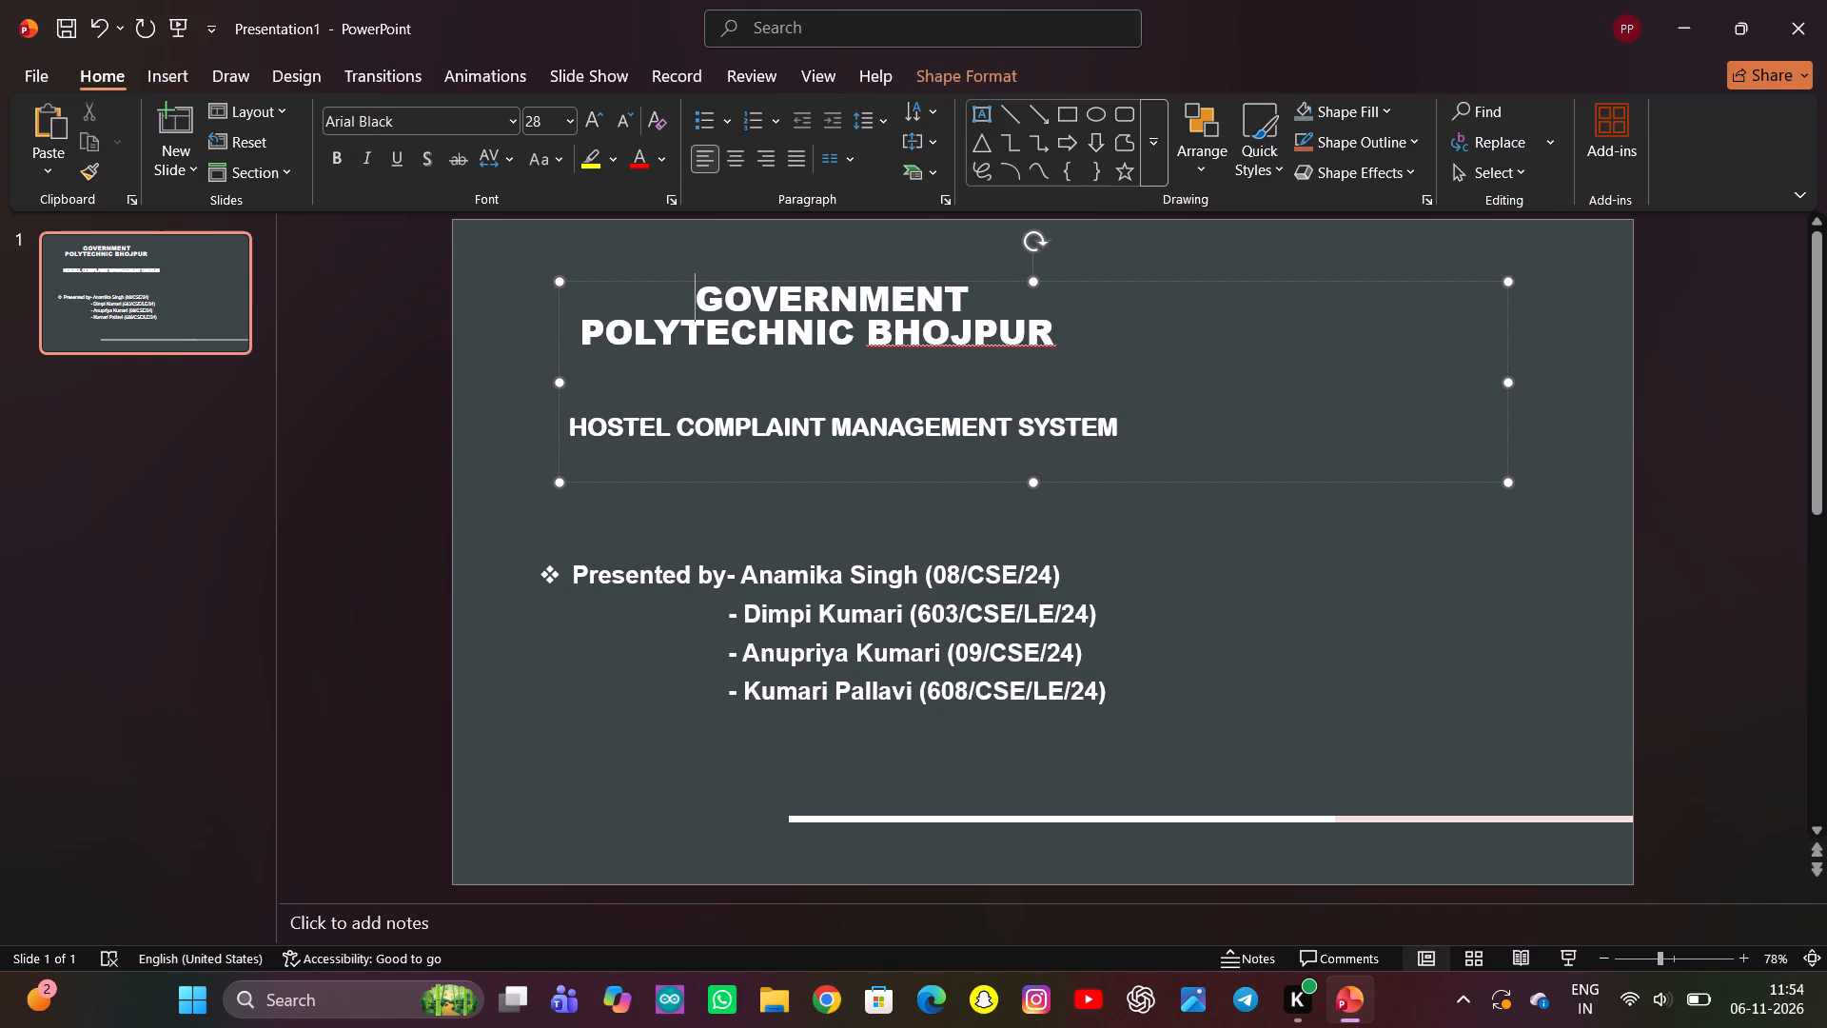
pyautogui.press('space')
pyautogui.press('space')
pyautogui.press('space')
pyautogui.press('space')
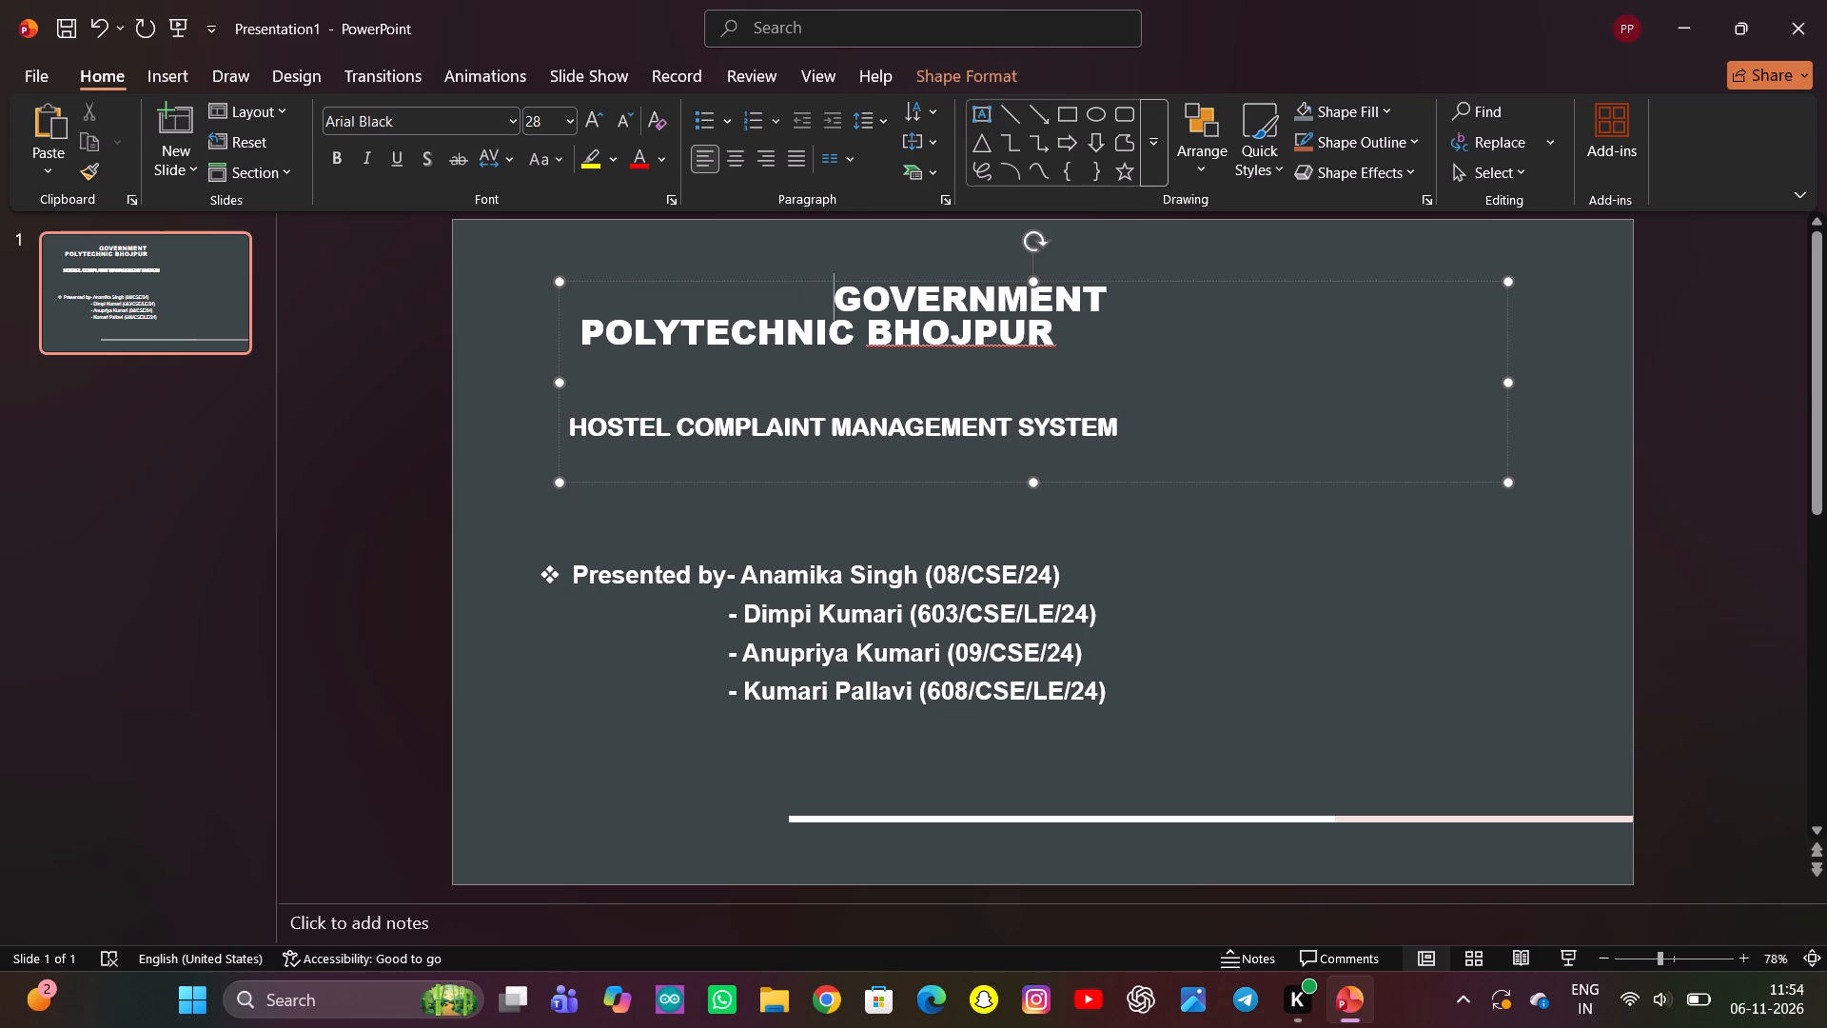
pyautogui.press('space')
pyautogui.press('space')
pyautogui.press('space')
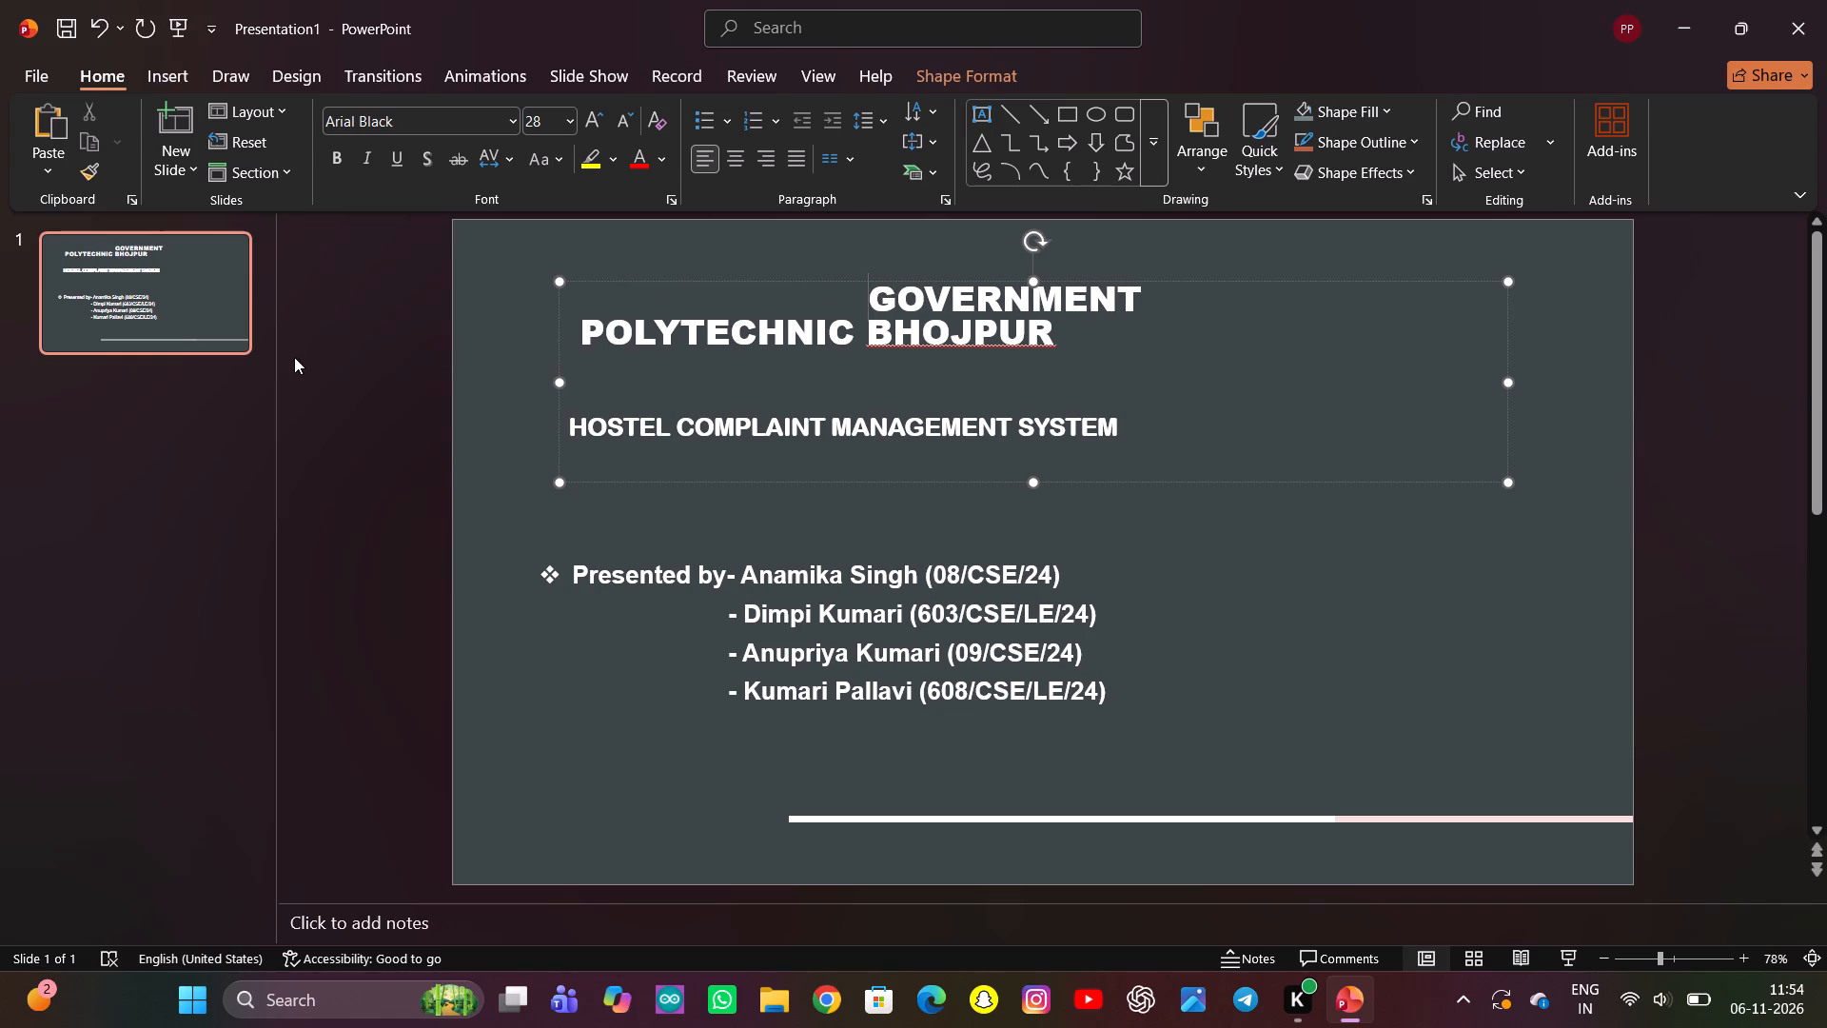
# Indent the POLYTECHNIC BHOJPUR line with leading spaces so it is centred beneath GOVERNMENT.
pyautogui.click(579, 333)
pyautogui.press('space')
pyautogui.press('space')
pyautogui.press('space')
pyautogui.press('space')
pyautogui.press('space')
pyautogui.press('space')
pyautogui.press('space')
pyautogui.press('space')
pyautogui.press('space')
pyautogui.press('space')
pyautogui.press('space')
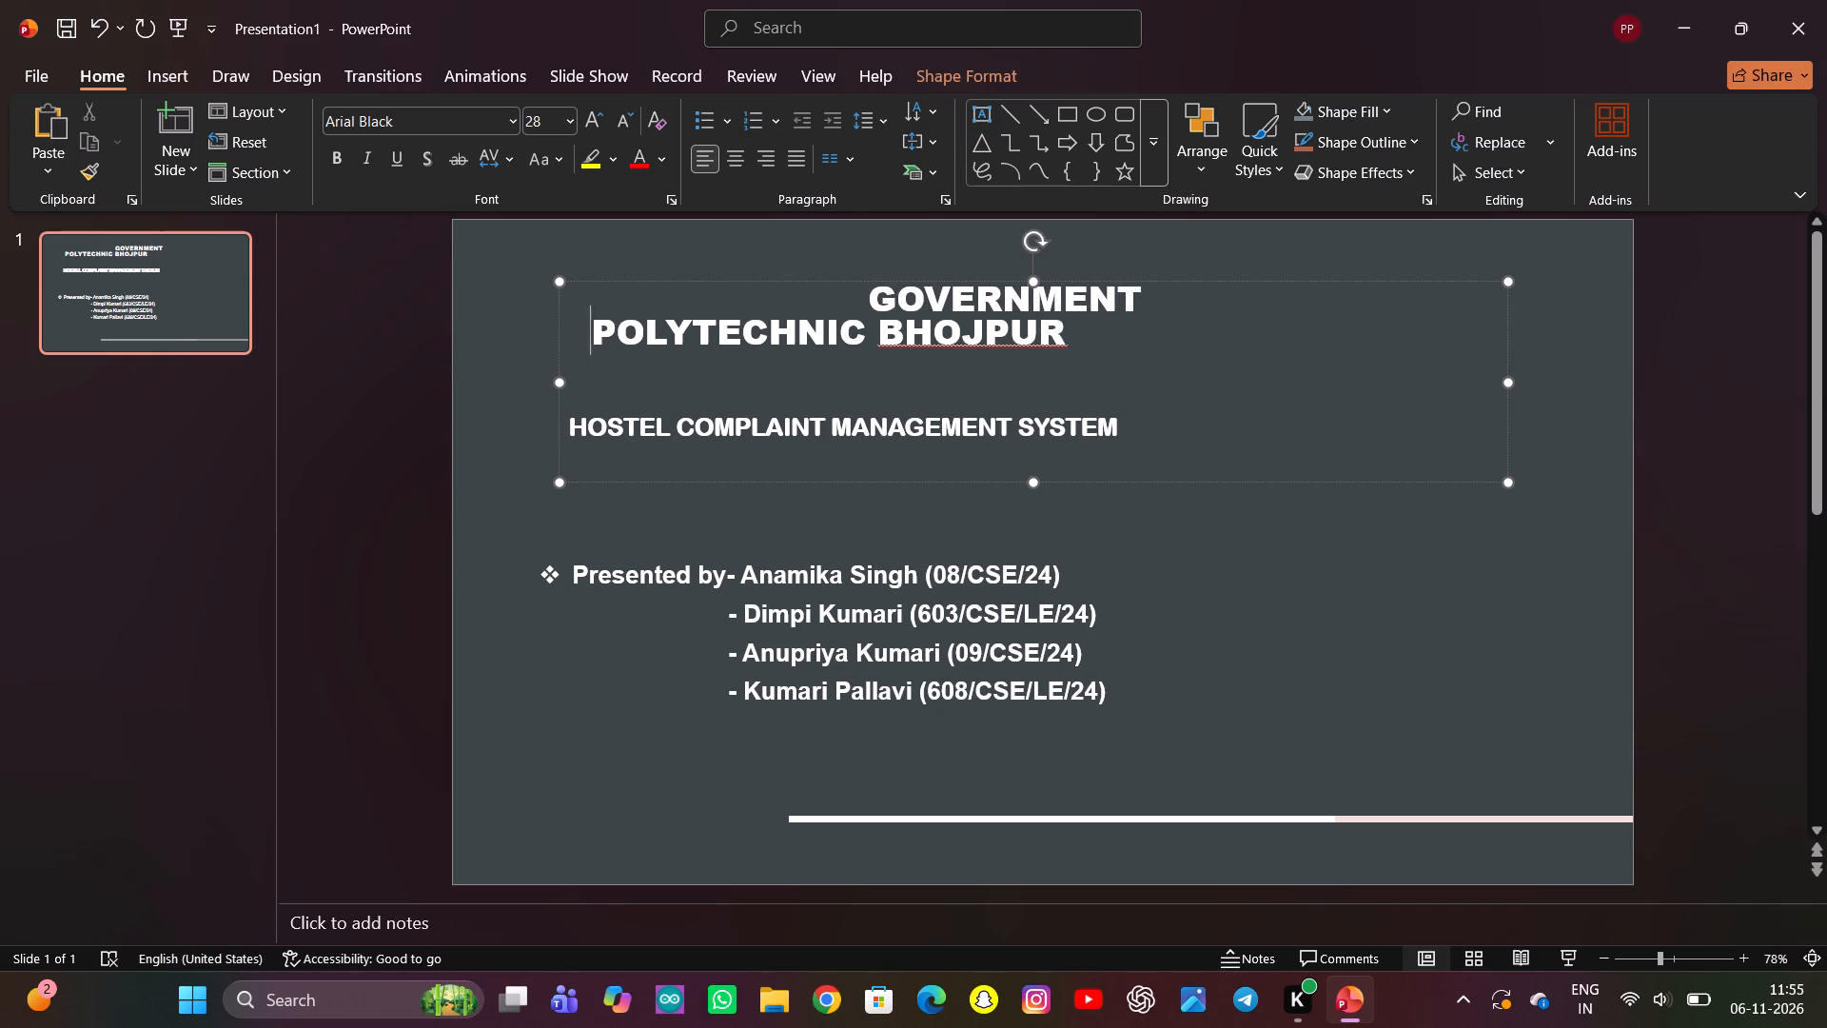
pyautogui.press('space')
pyautogui.press('space')
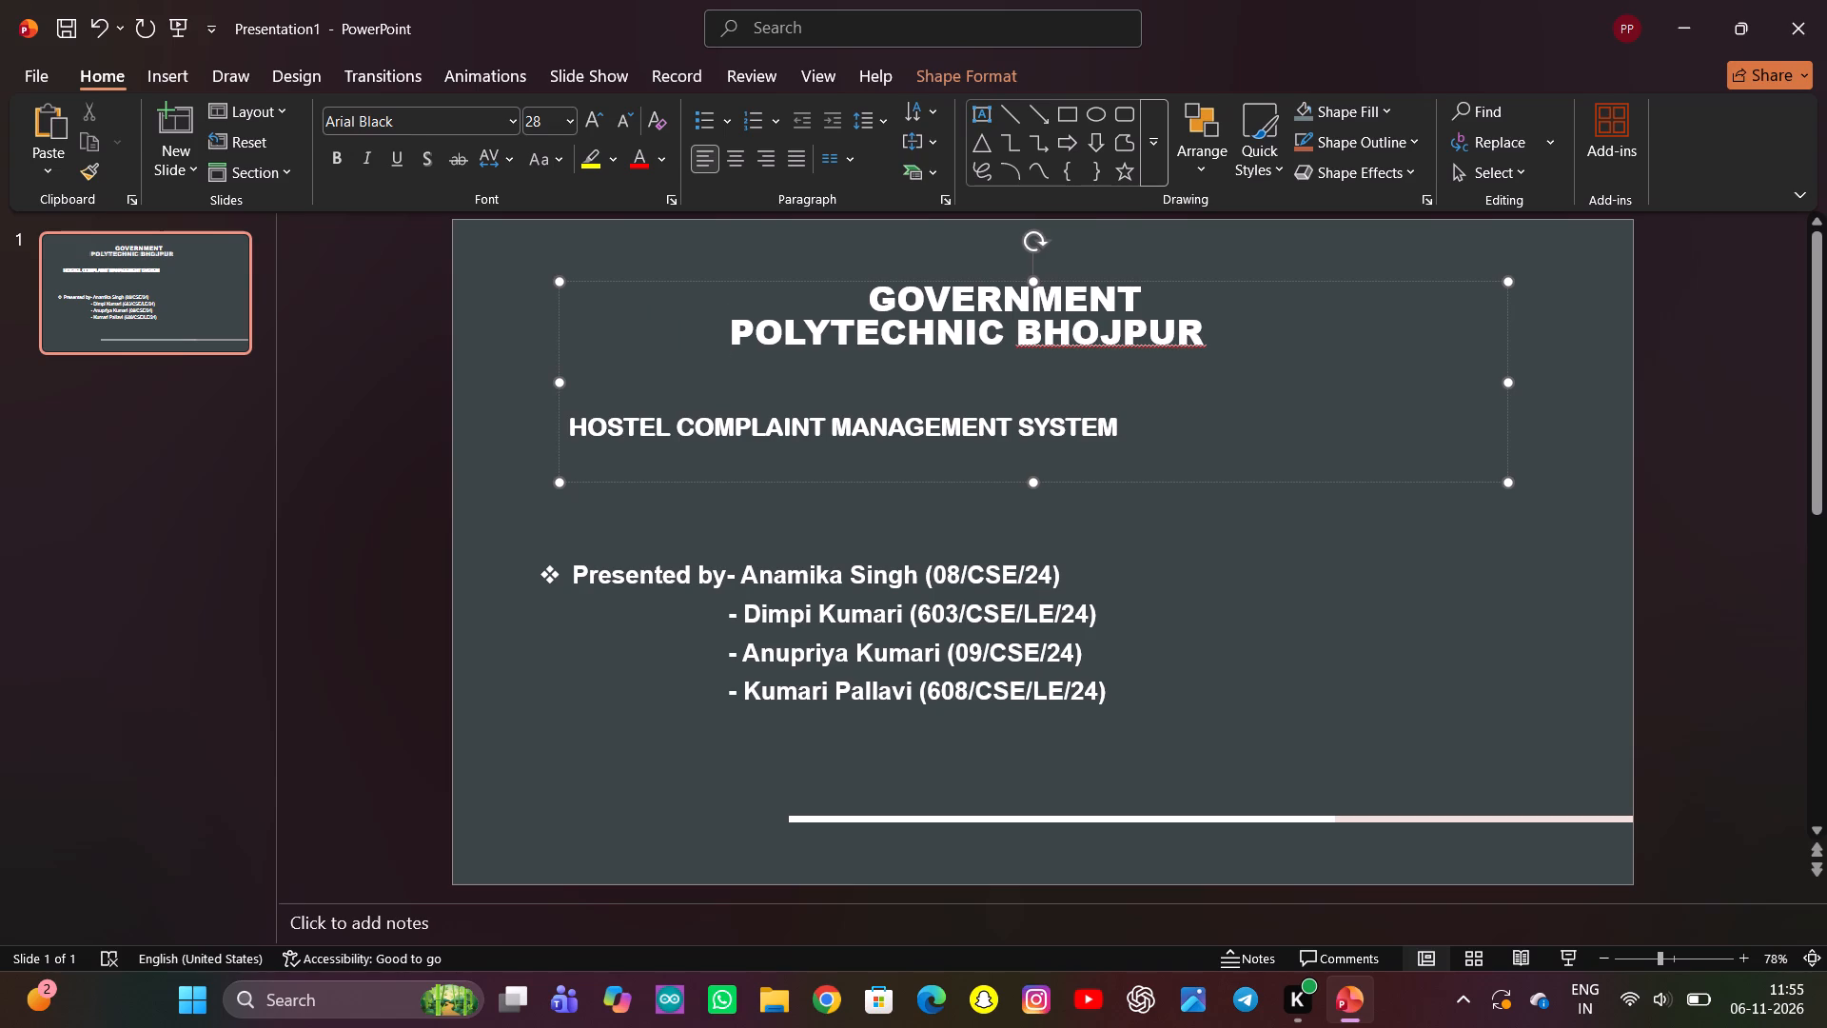
pyautogui.press('space')
pyautogui.press('space')
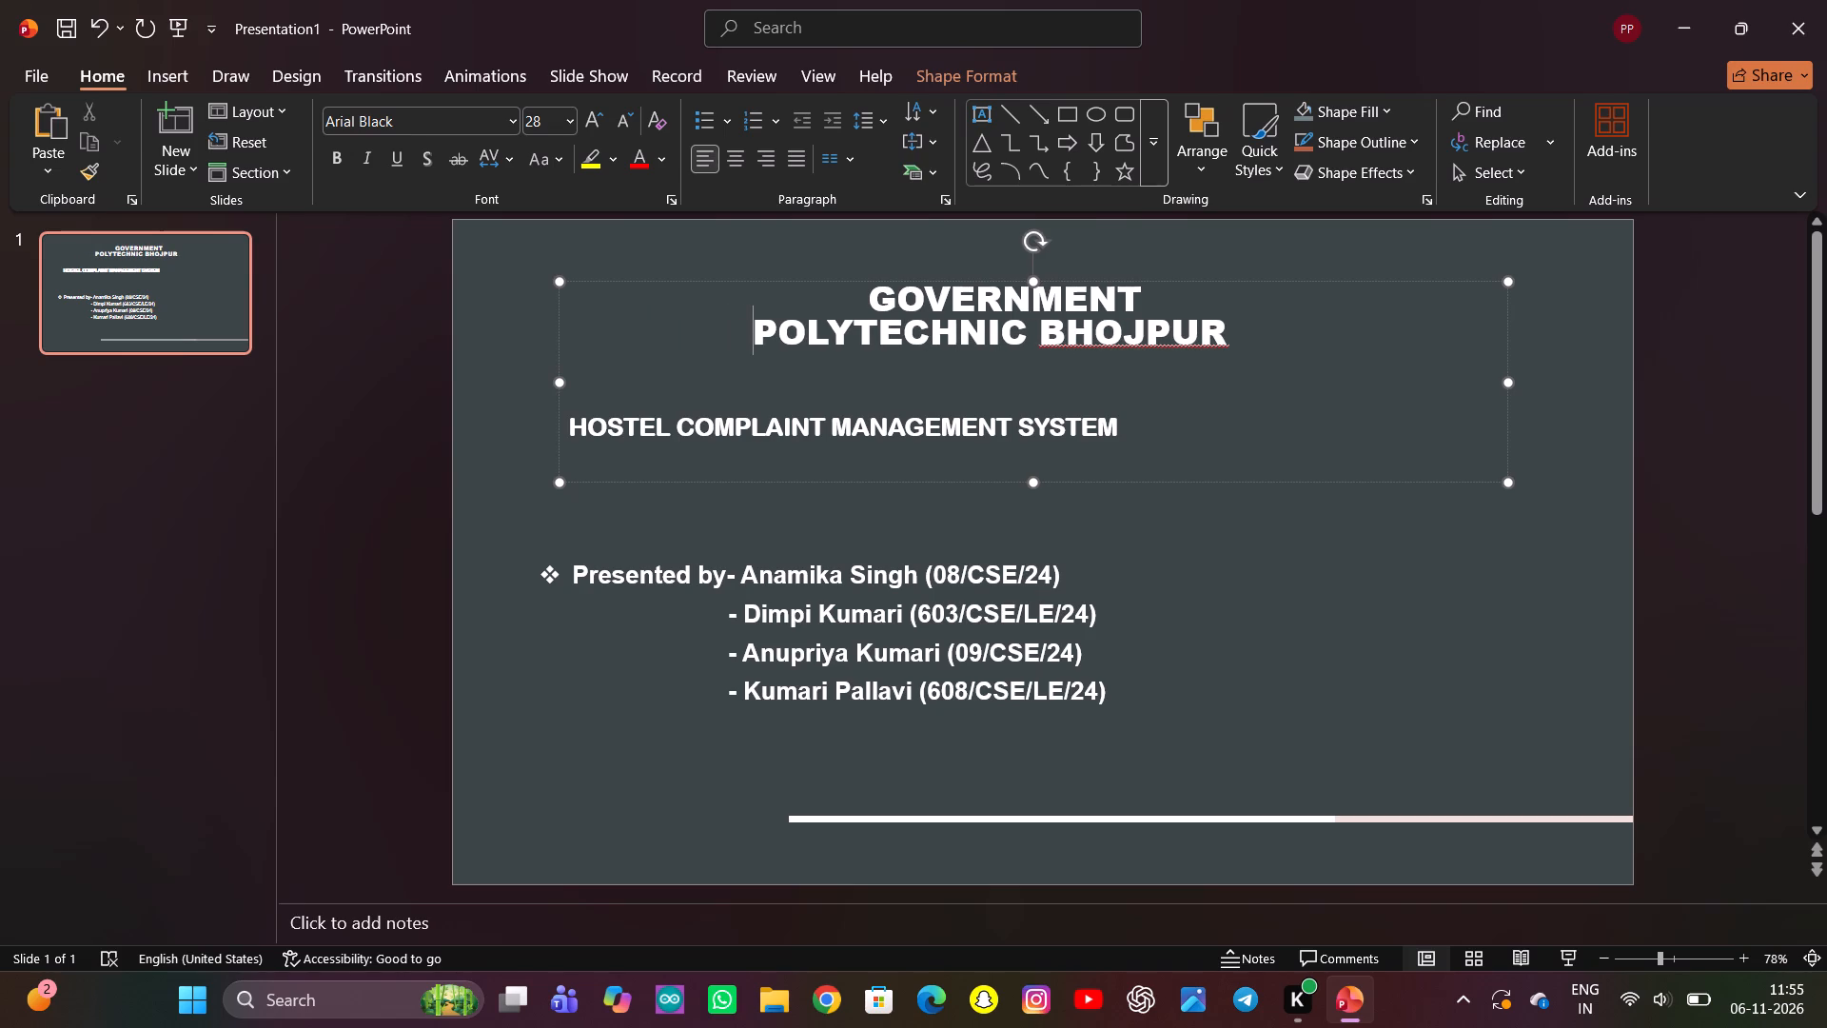
pyautogui.press('space')
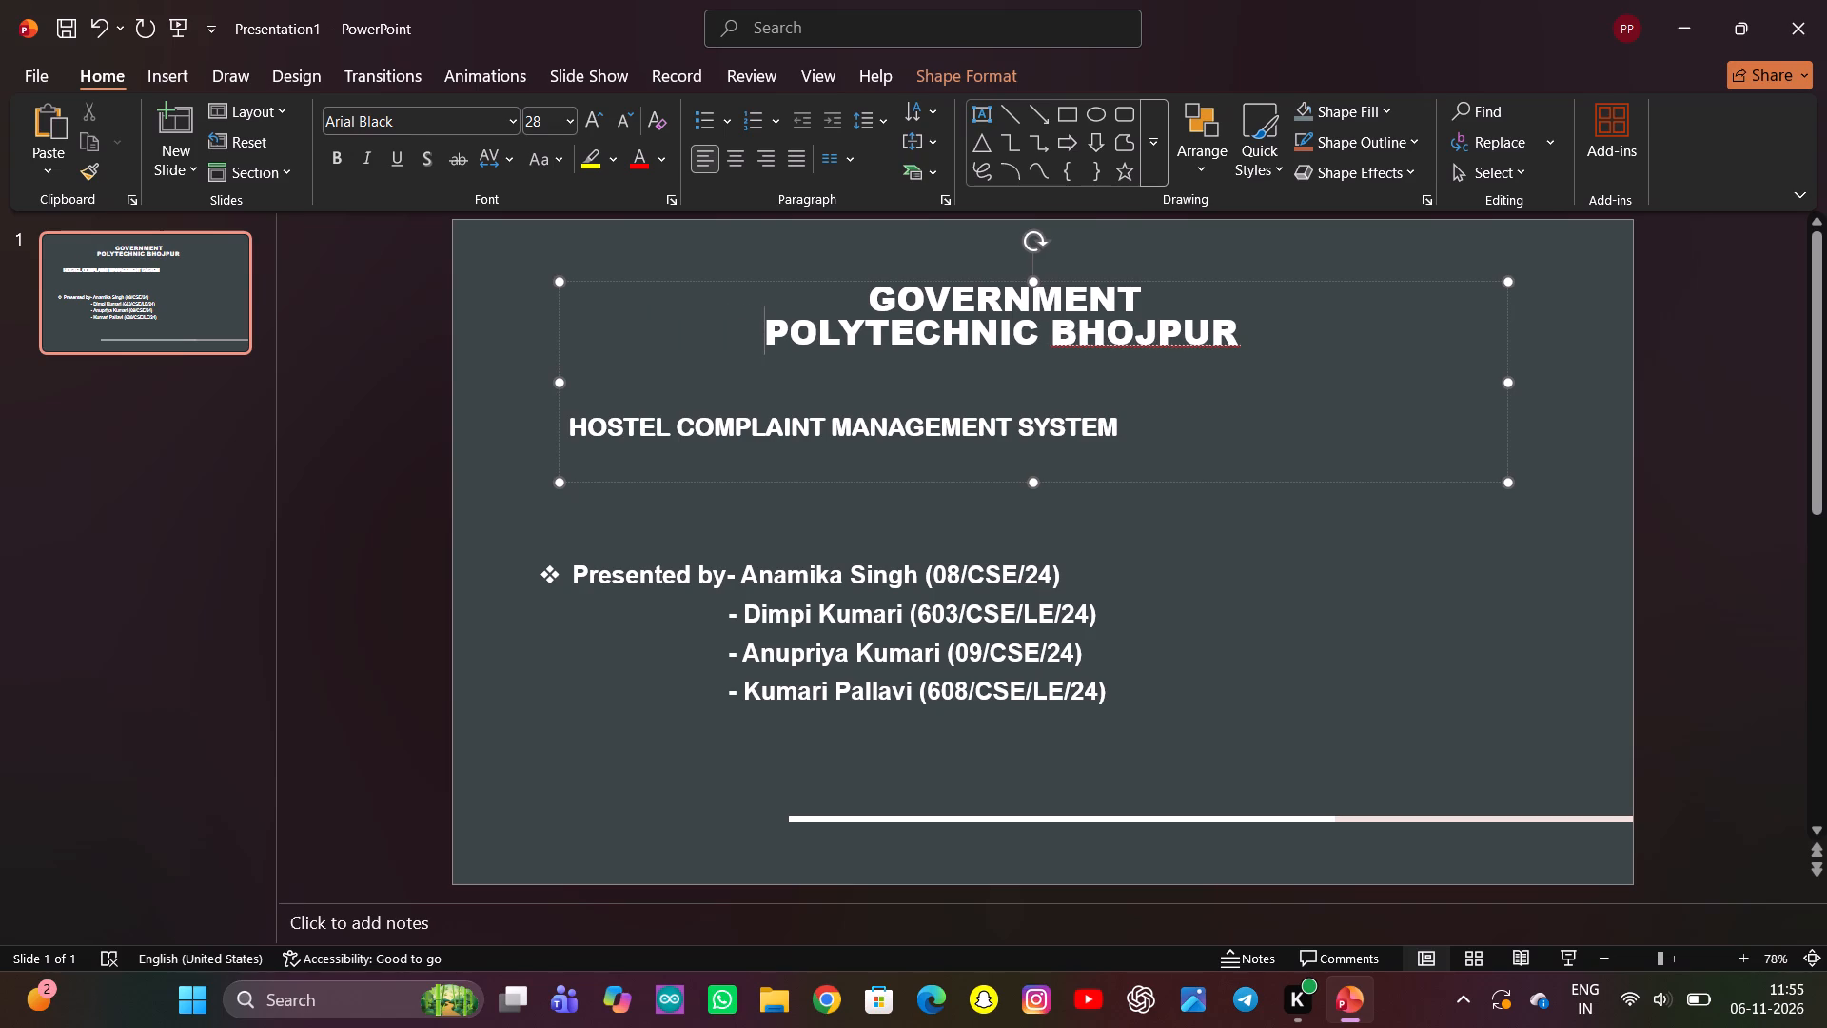
# Delete the HOSTEL COMPLAINT MANAGEMENT SYSTEM text from the title box.
pyautogui.click(1139, 436)
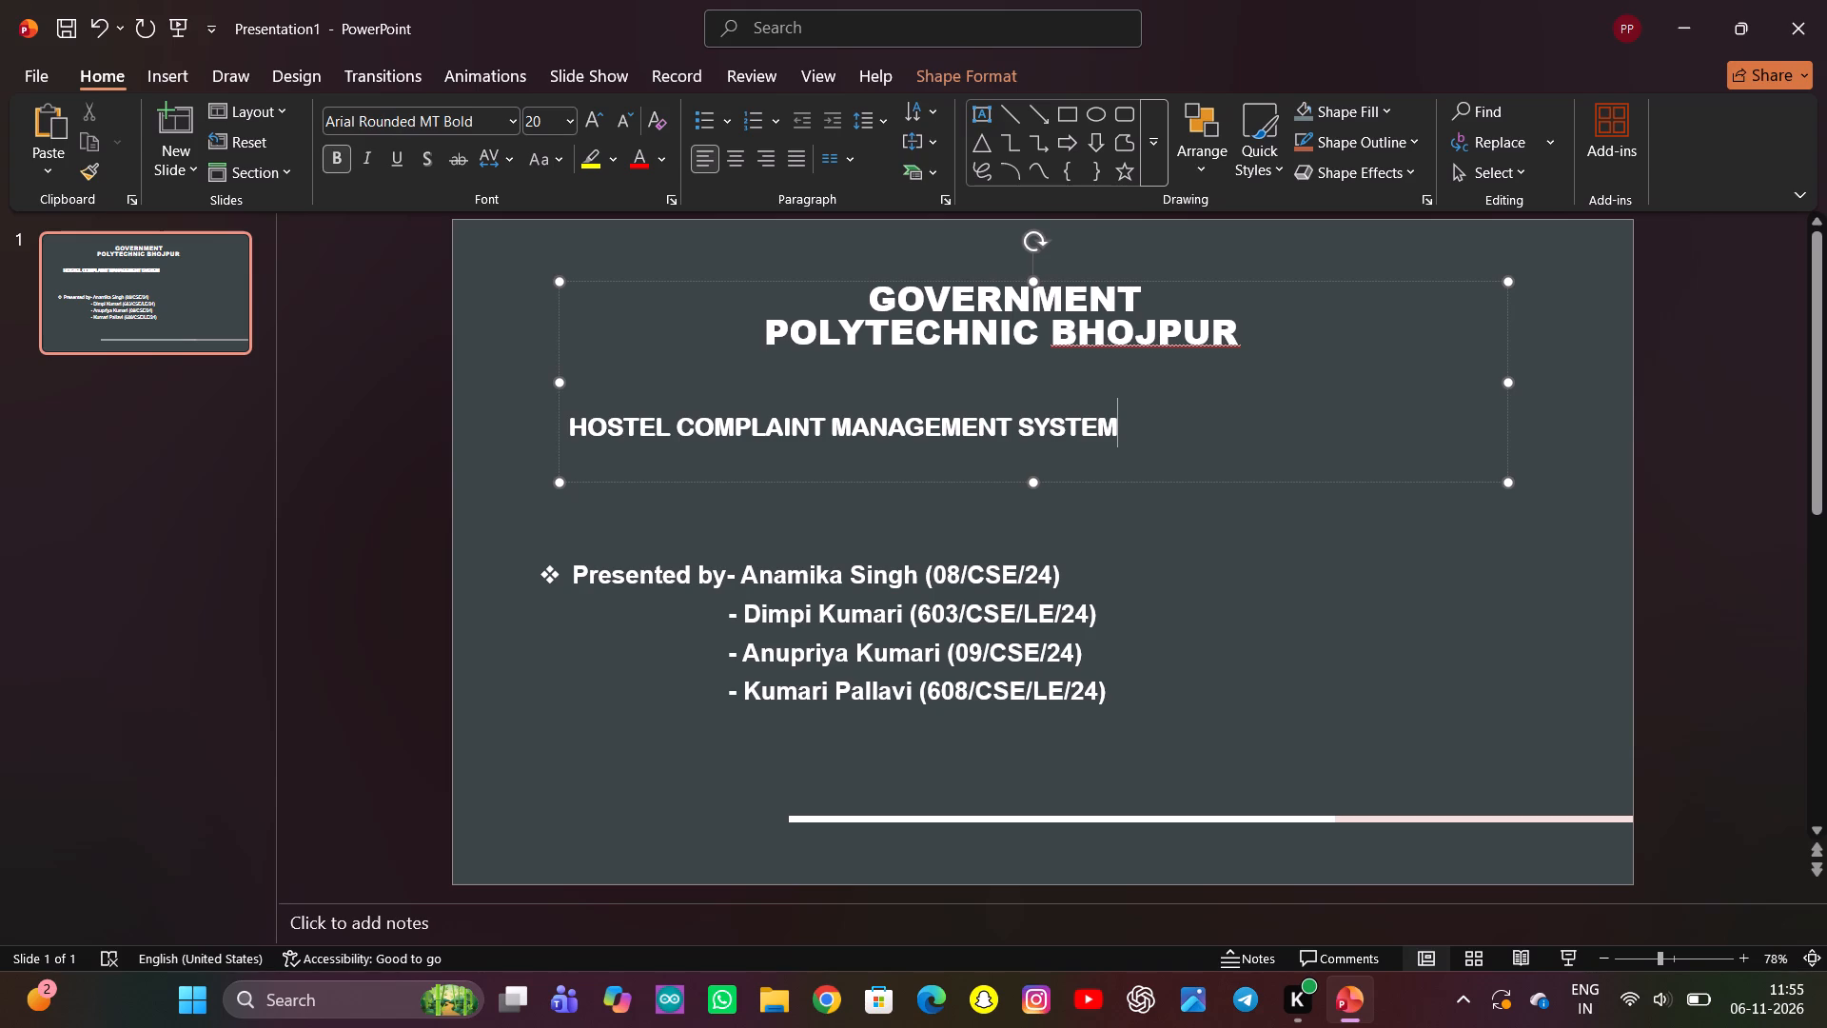
pyautogui.press('BackSpace')
pyautogui.press('\\')
pyautogui.press('BackSpace')
pyautogui.press('BackSpace')
pyautogui.press('BackSpace')
pyautogui.press('BackSpace')
pyautogui.press('BackSpace')
pyautogui.press('BackSpace')
pyautogui.press('BackSpace')
pyautogui.press('BackSpace')
pyautogui.press('BackSpace')
pyautogui.press('BackSpace')
pyautogui.press('BackSpace')
pyautogui.press('BackSpace')
pyautogui.press('BackSpace')
pyautogui.press('BackSpace')
pyautogui.press('BackSpace')
pyautogui.press('BackSpace')
pyautogui.press('BackSpace')
pyautogui.press('BackSpace')
pyautogui.press('BackSpace')
pyautogui.press('BackSpace')
pyautogui.press('BackSpace')
pyautogui.press('BackSpace')
pyautogui.press('BackSpace')
pyautogui.press('BackSpace')
pyautogui.press('BackSpace')
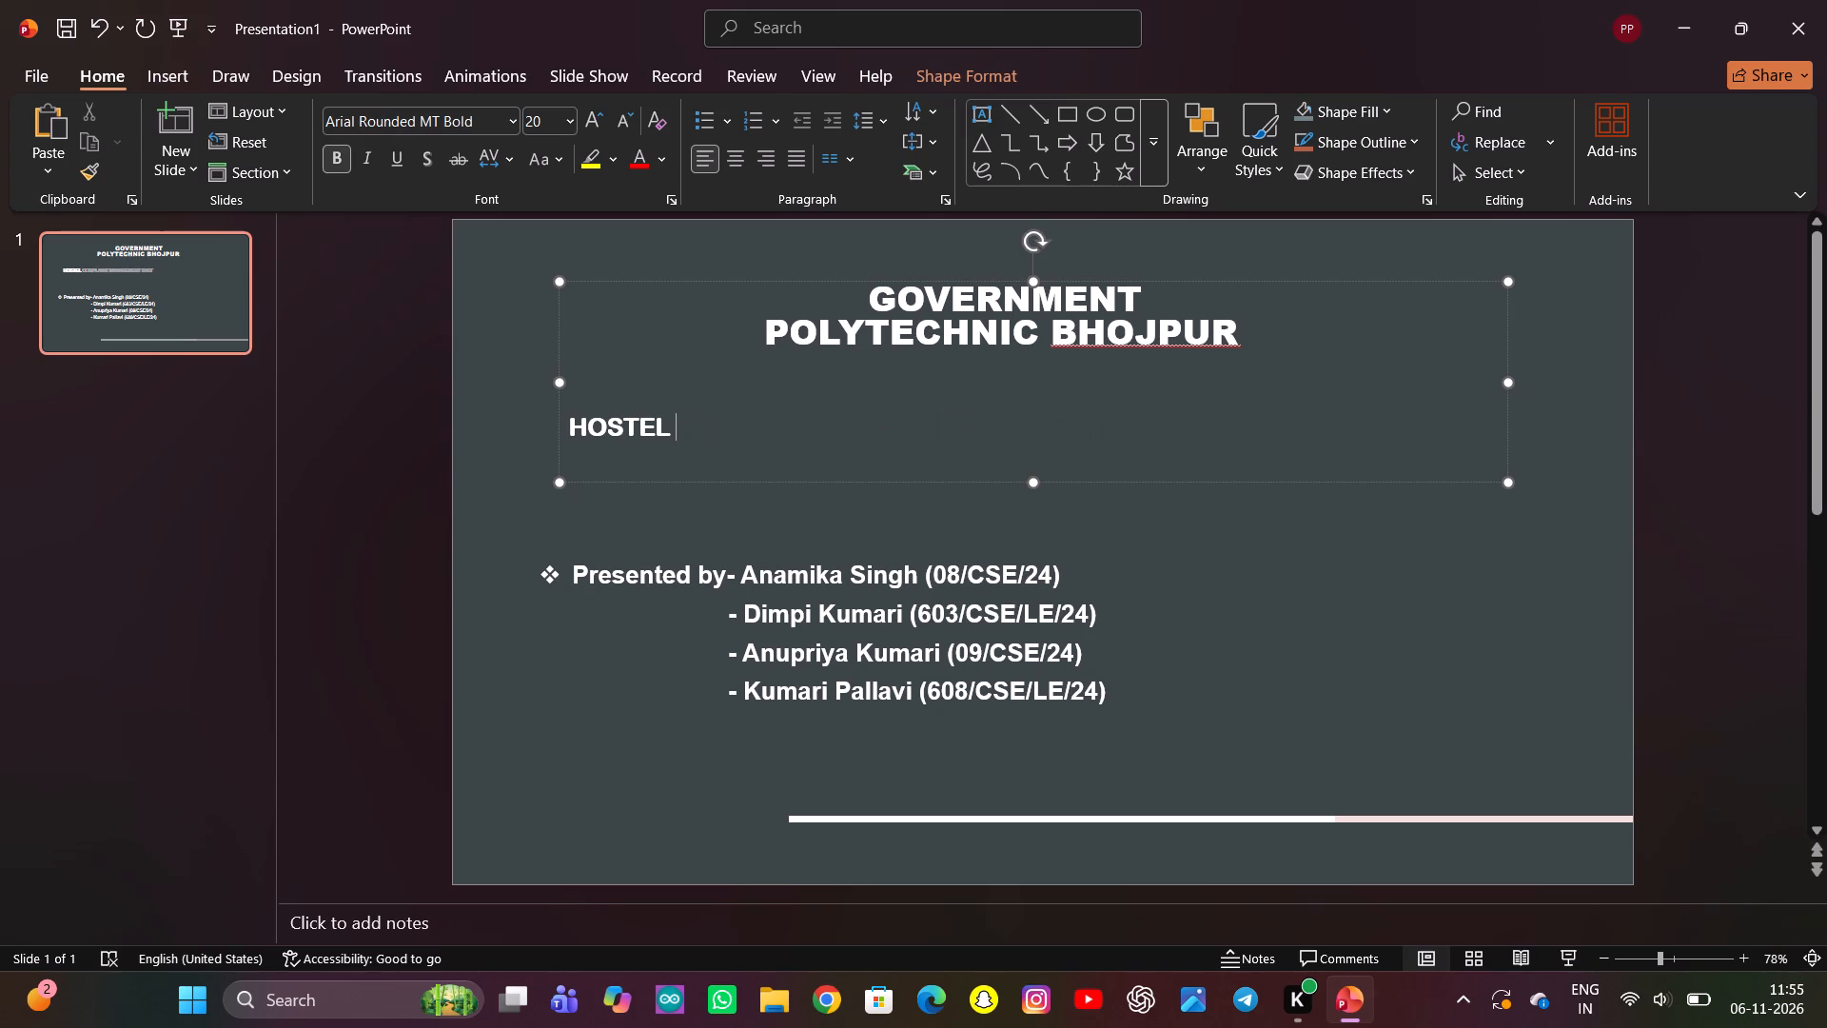
pyautogui.press('BackSpace')
pyautogui.press('BackSpace')
pyautogui.press('BackSpace')
pyautogui.press('BackSpace')
pyautogui.press('BackSpace')
pyautogui.press('BackSpace')
pyautogui.press('BackSpace')
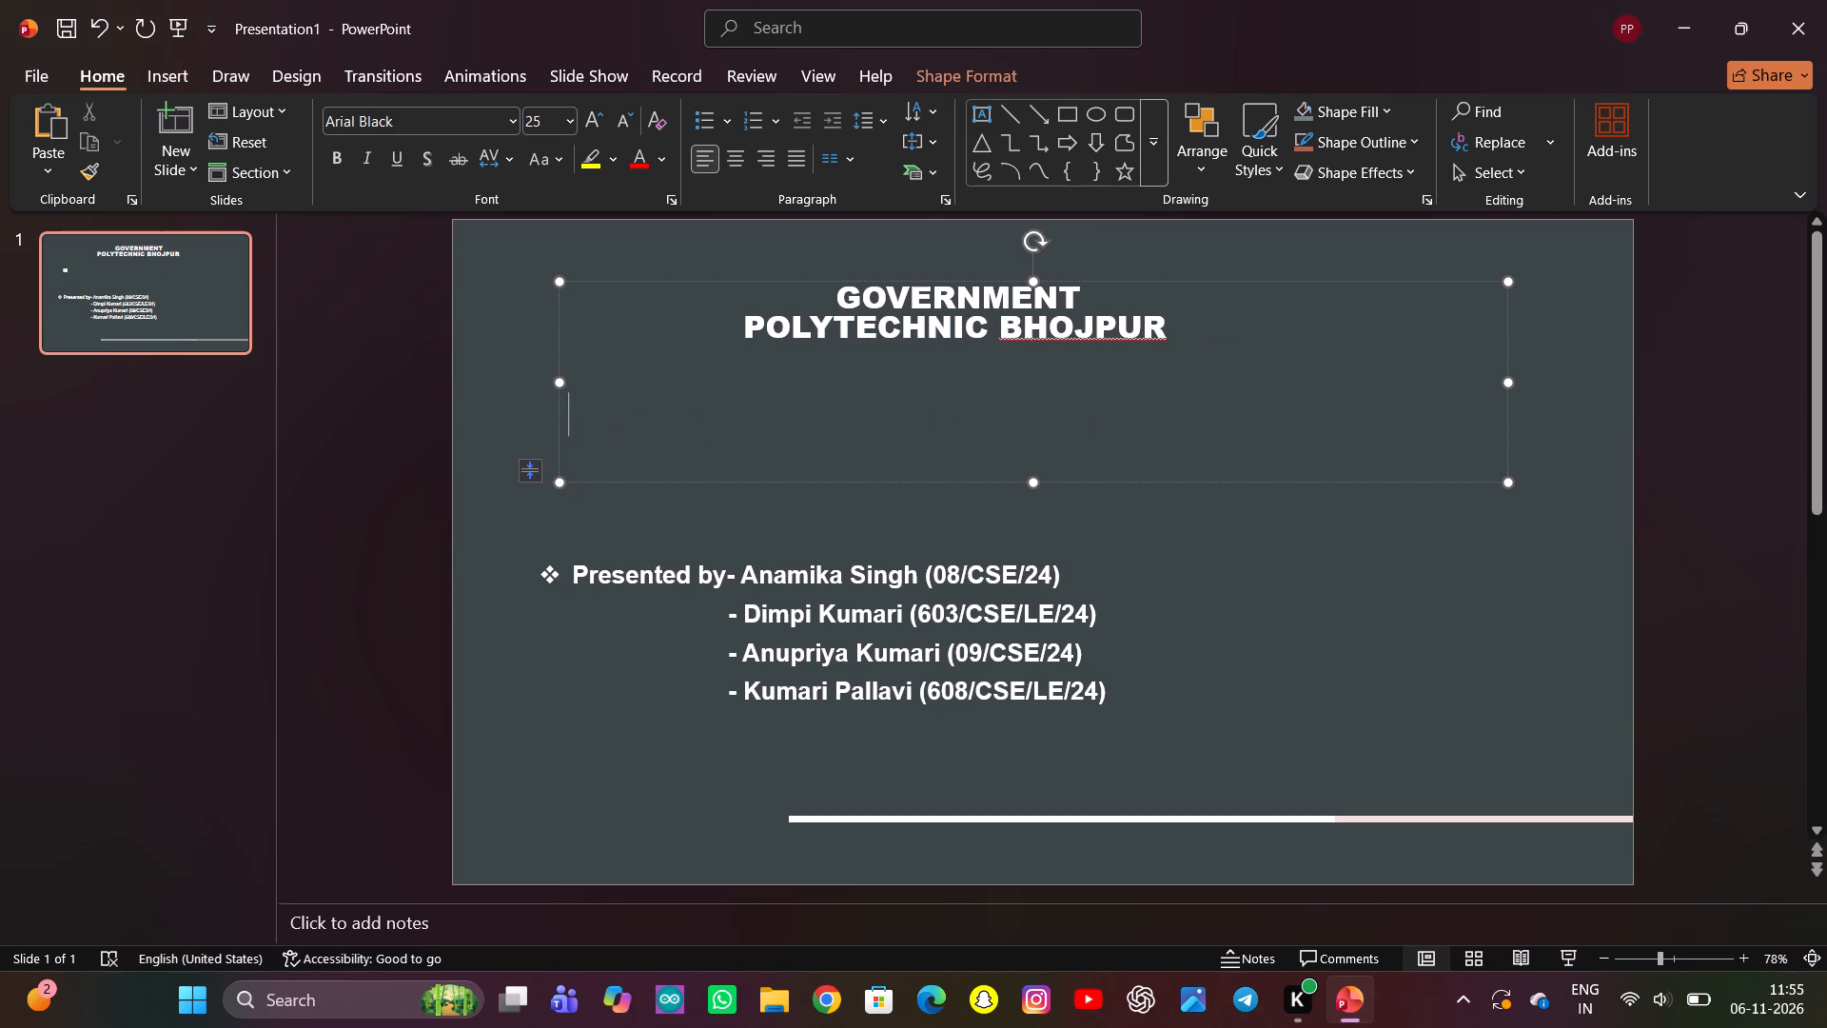
# Set the font of the emptied title line to Arial (Body) at size 18.
pyautogui.click(509, 117)
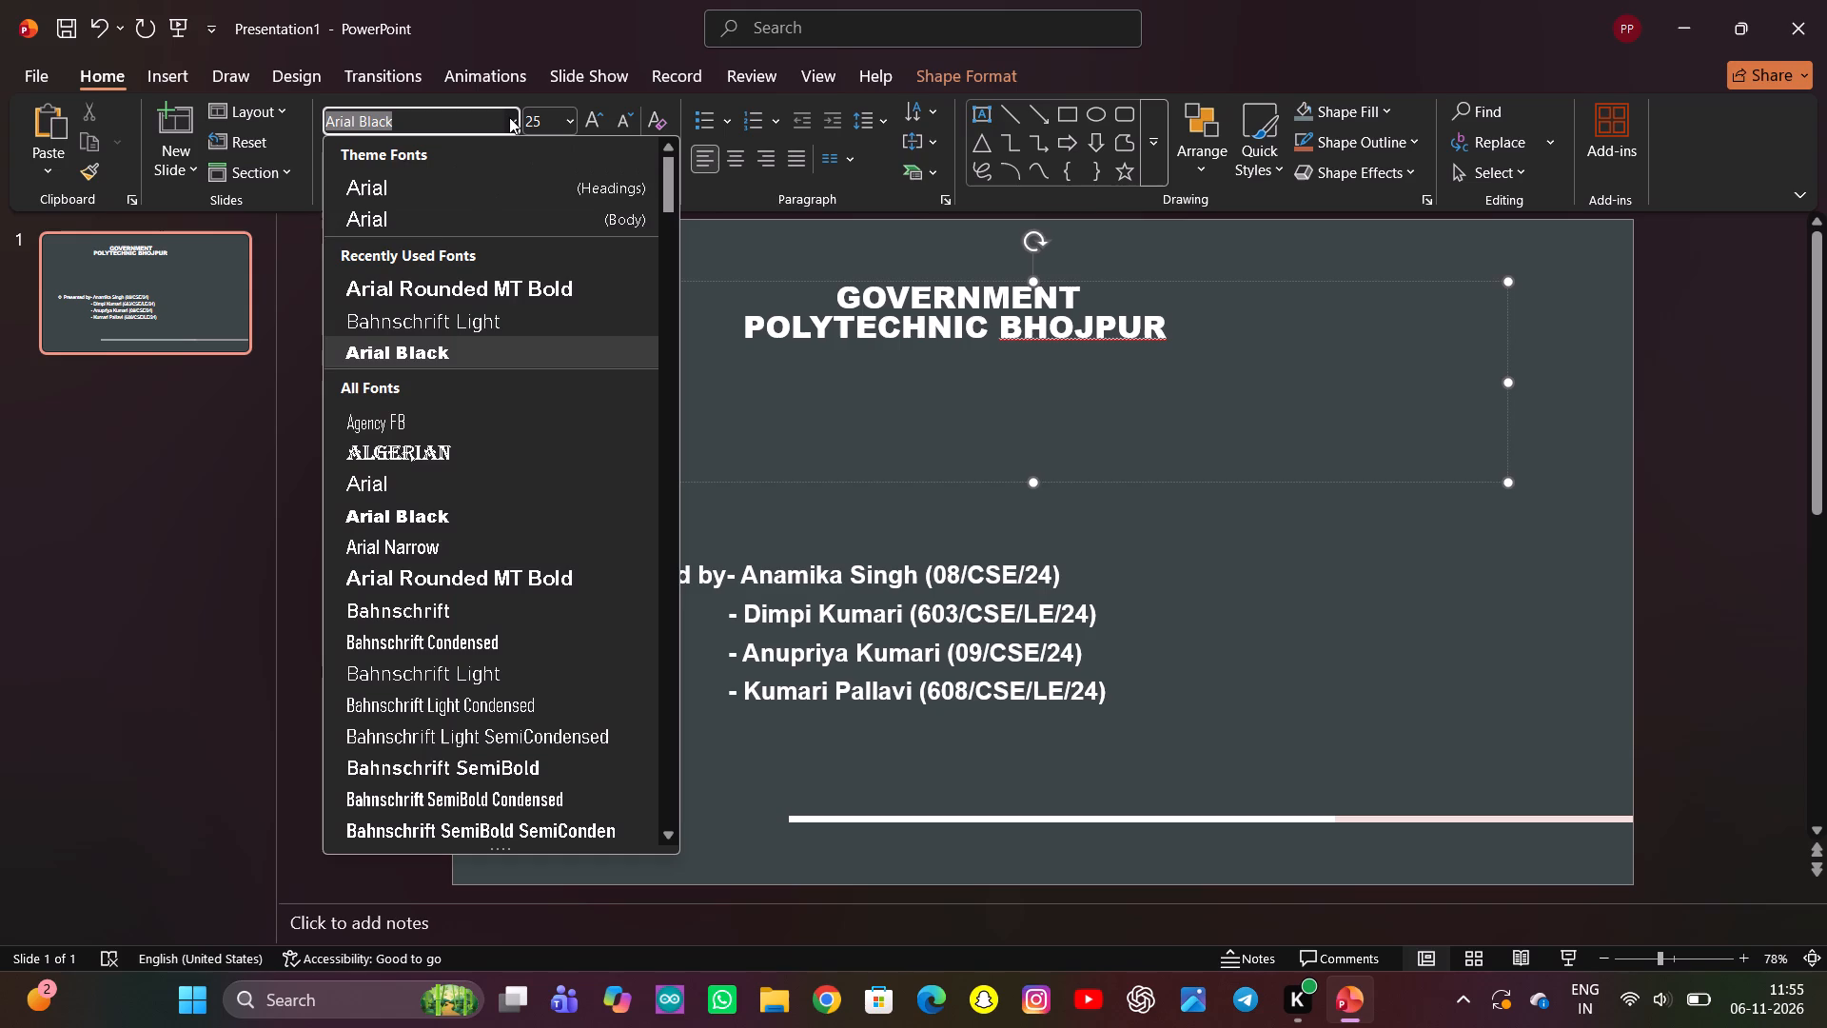
pyautogui.click(431, 224)
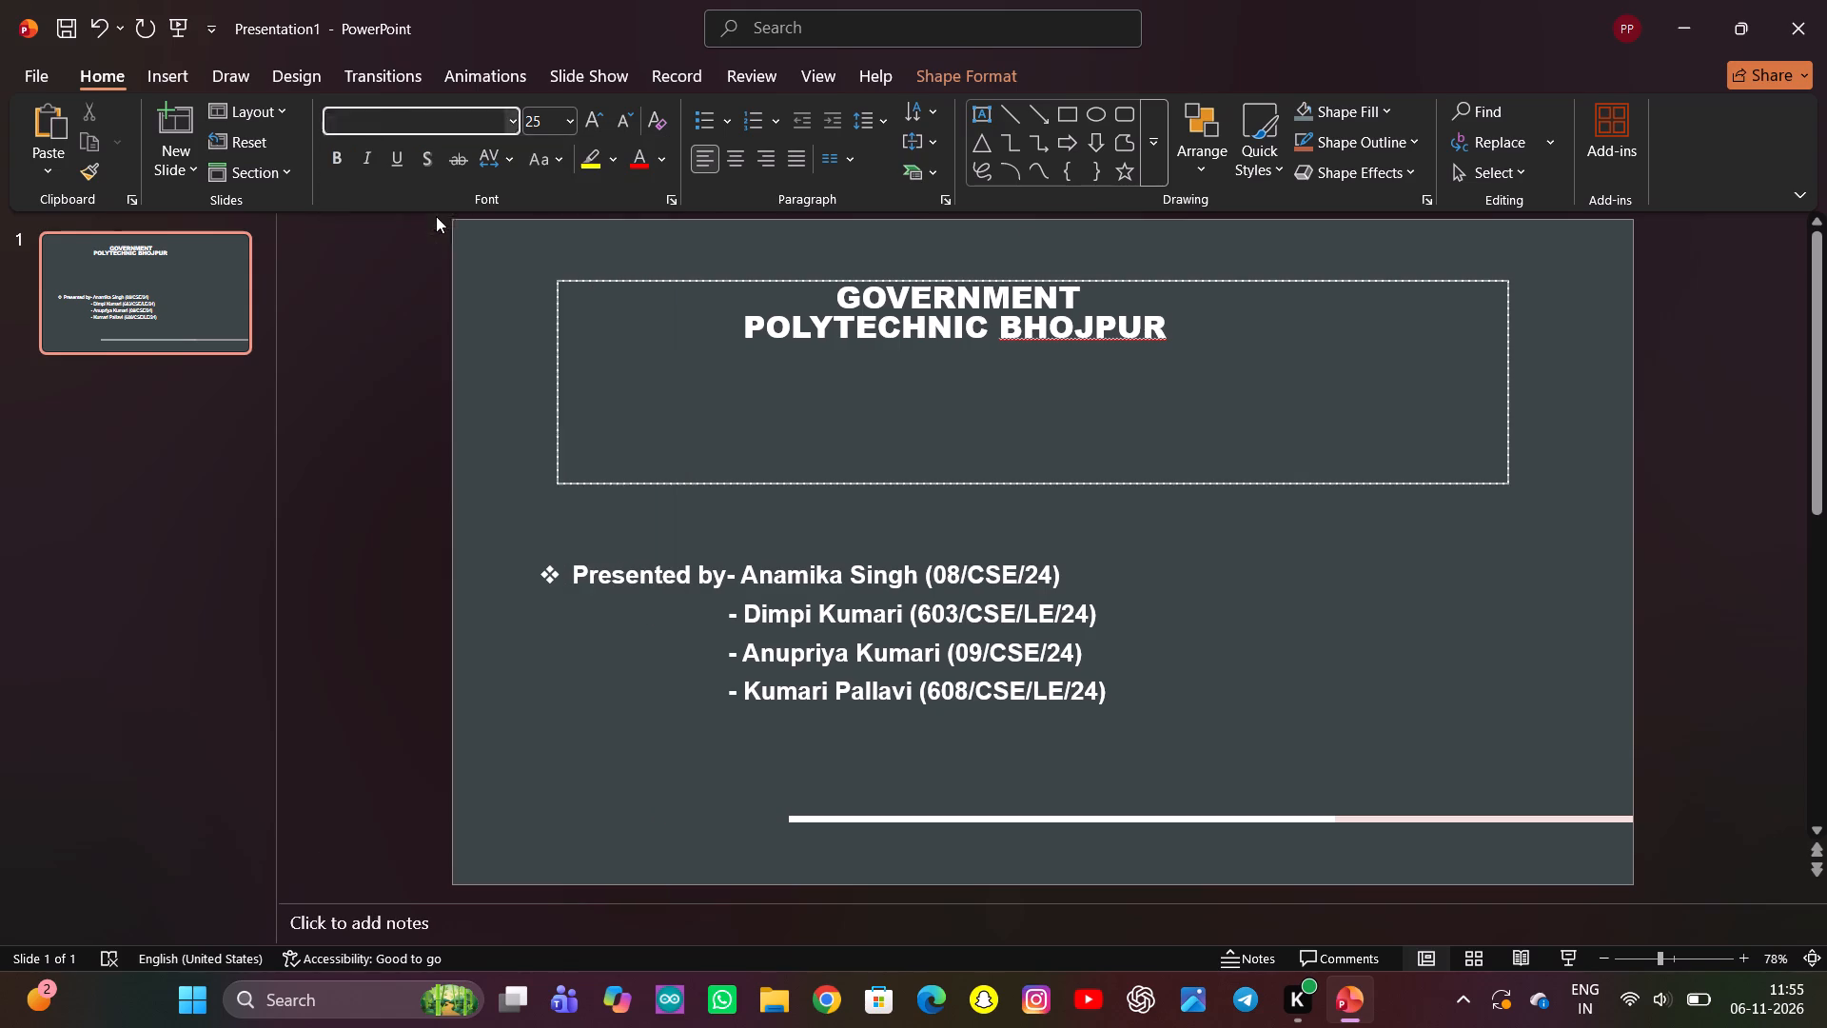
pyautogui.click(571, 119)
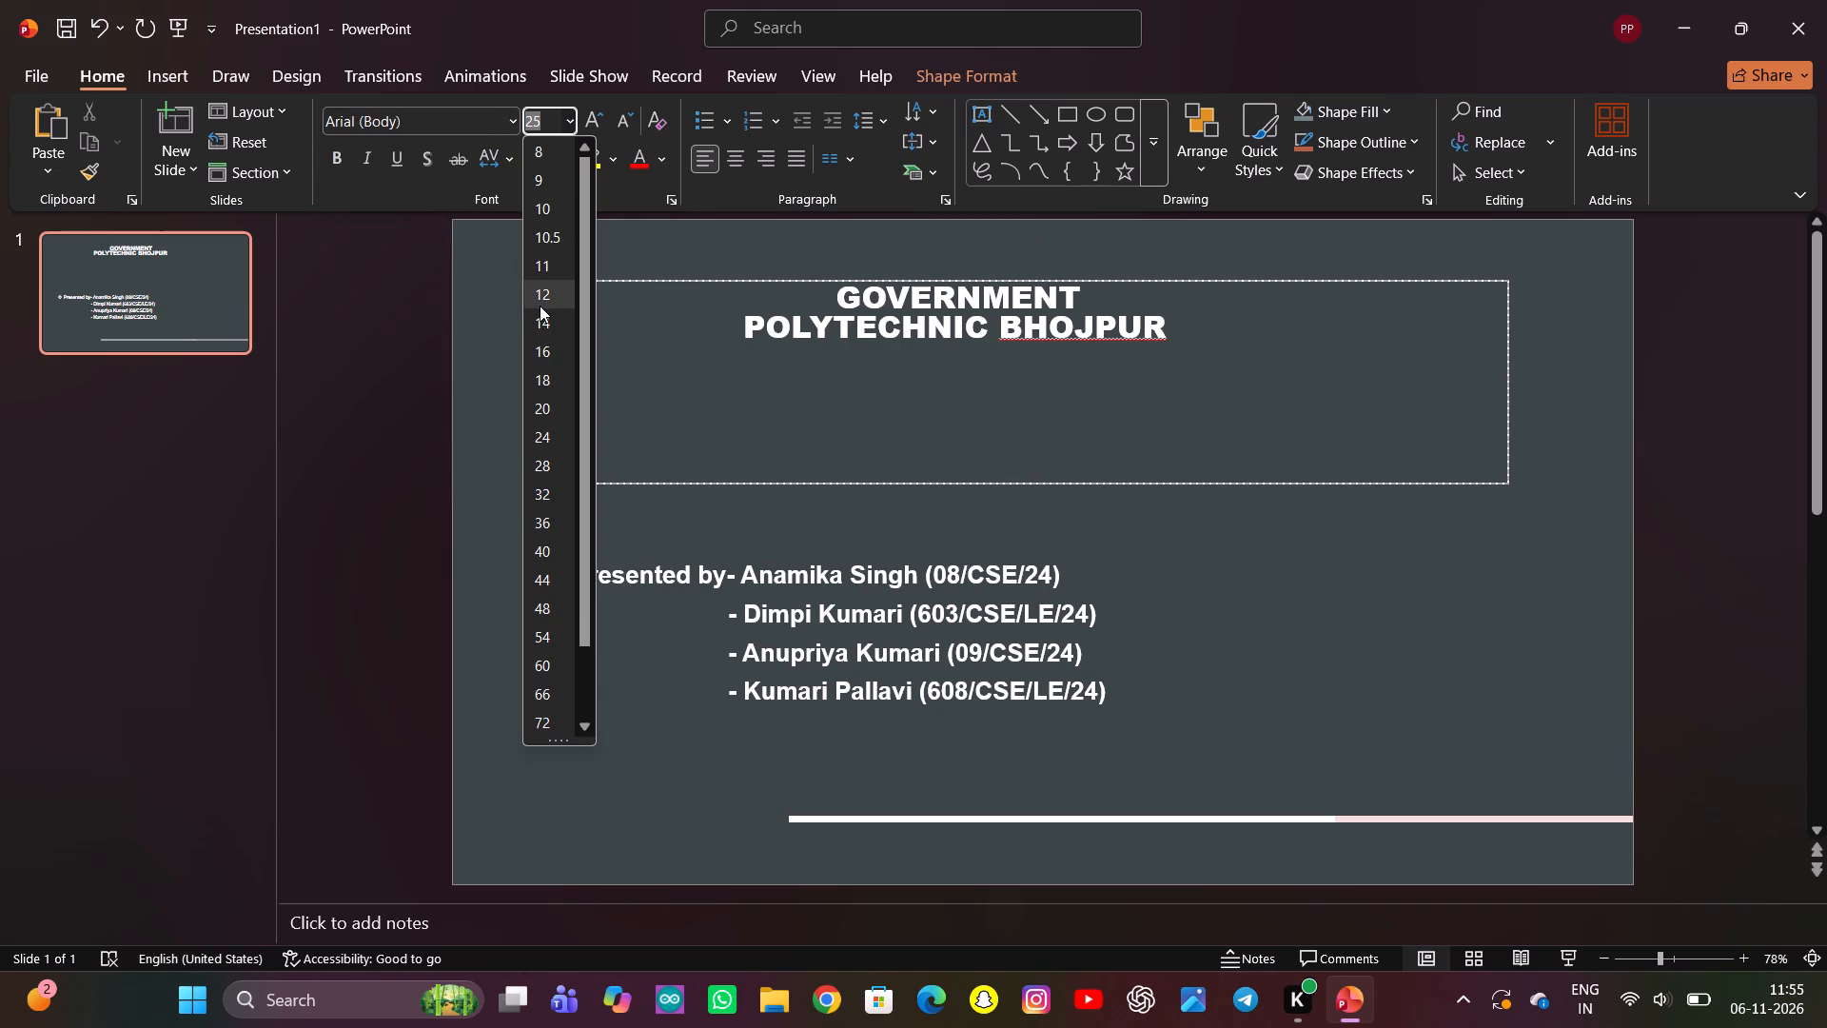
pyautogui.click(542, 377)
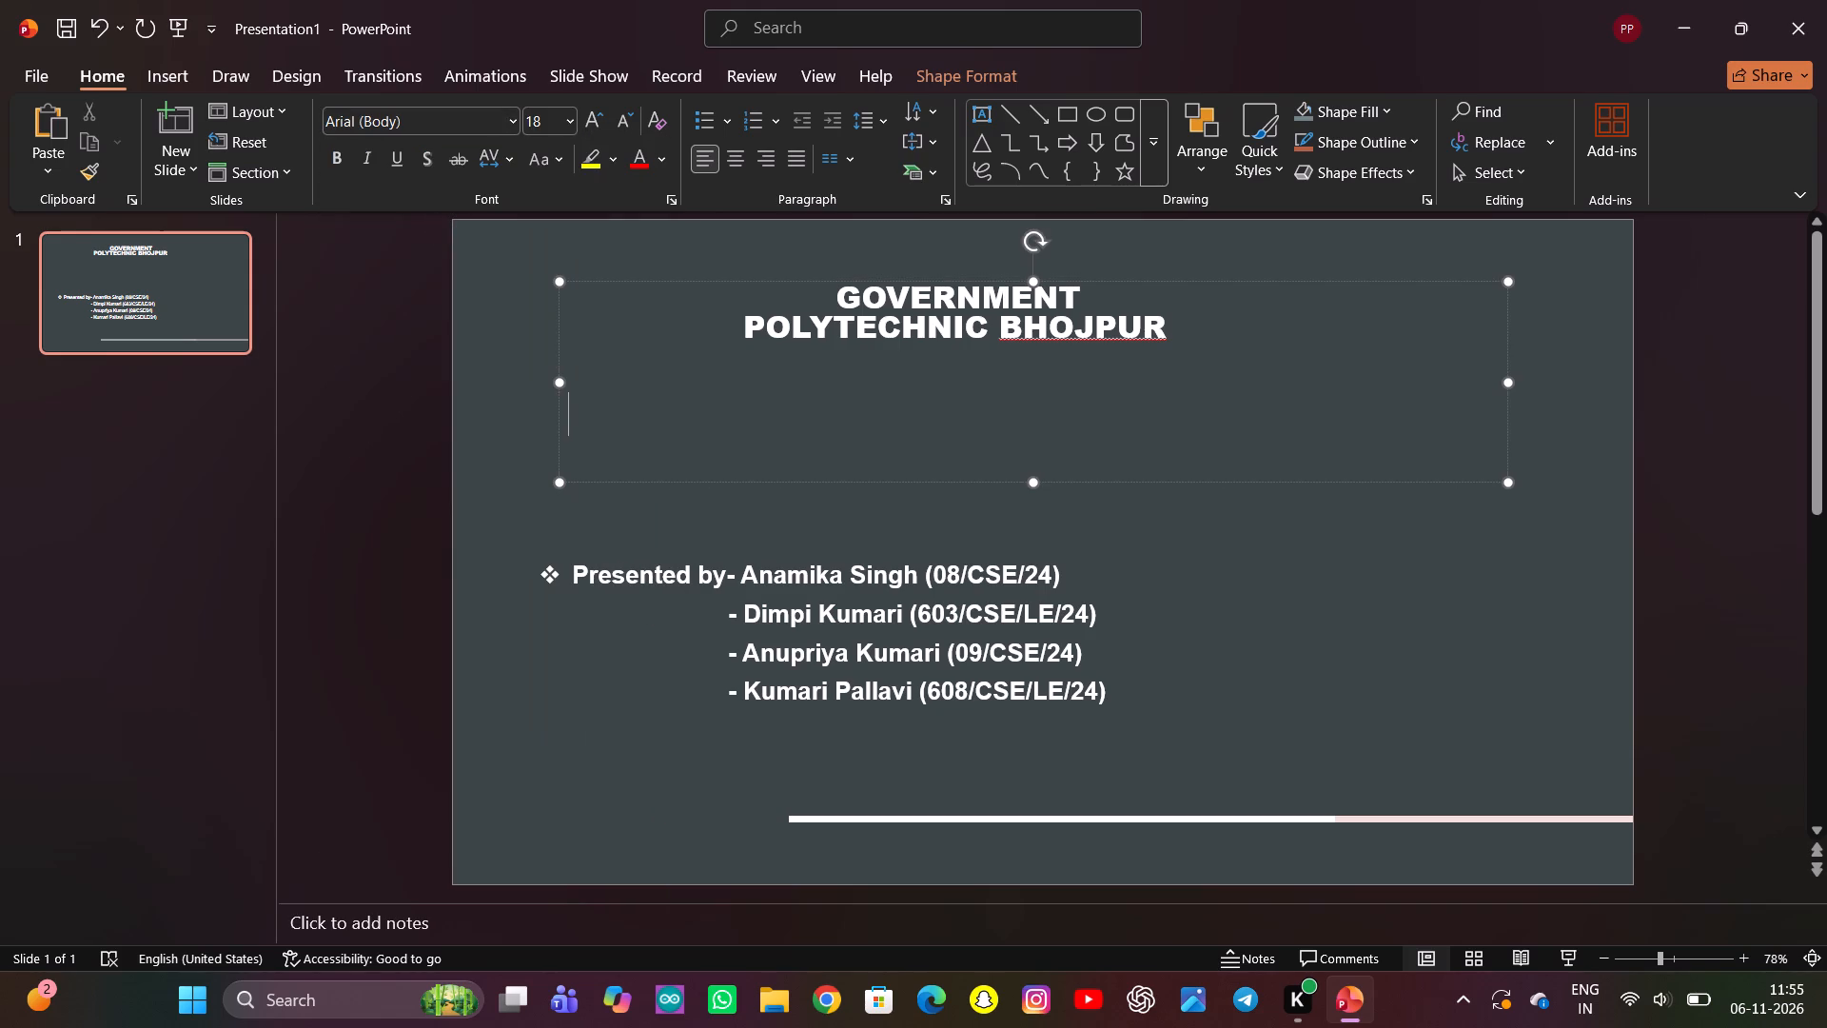
# Enter DEPARTMENT OF COMPUTER SCIENCE & ENGINEERING on the line below the college name.
pyautogui.write('de')
pyautogui.write('part')
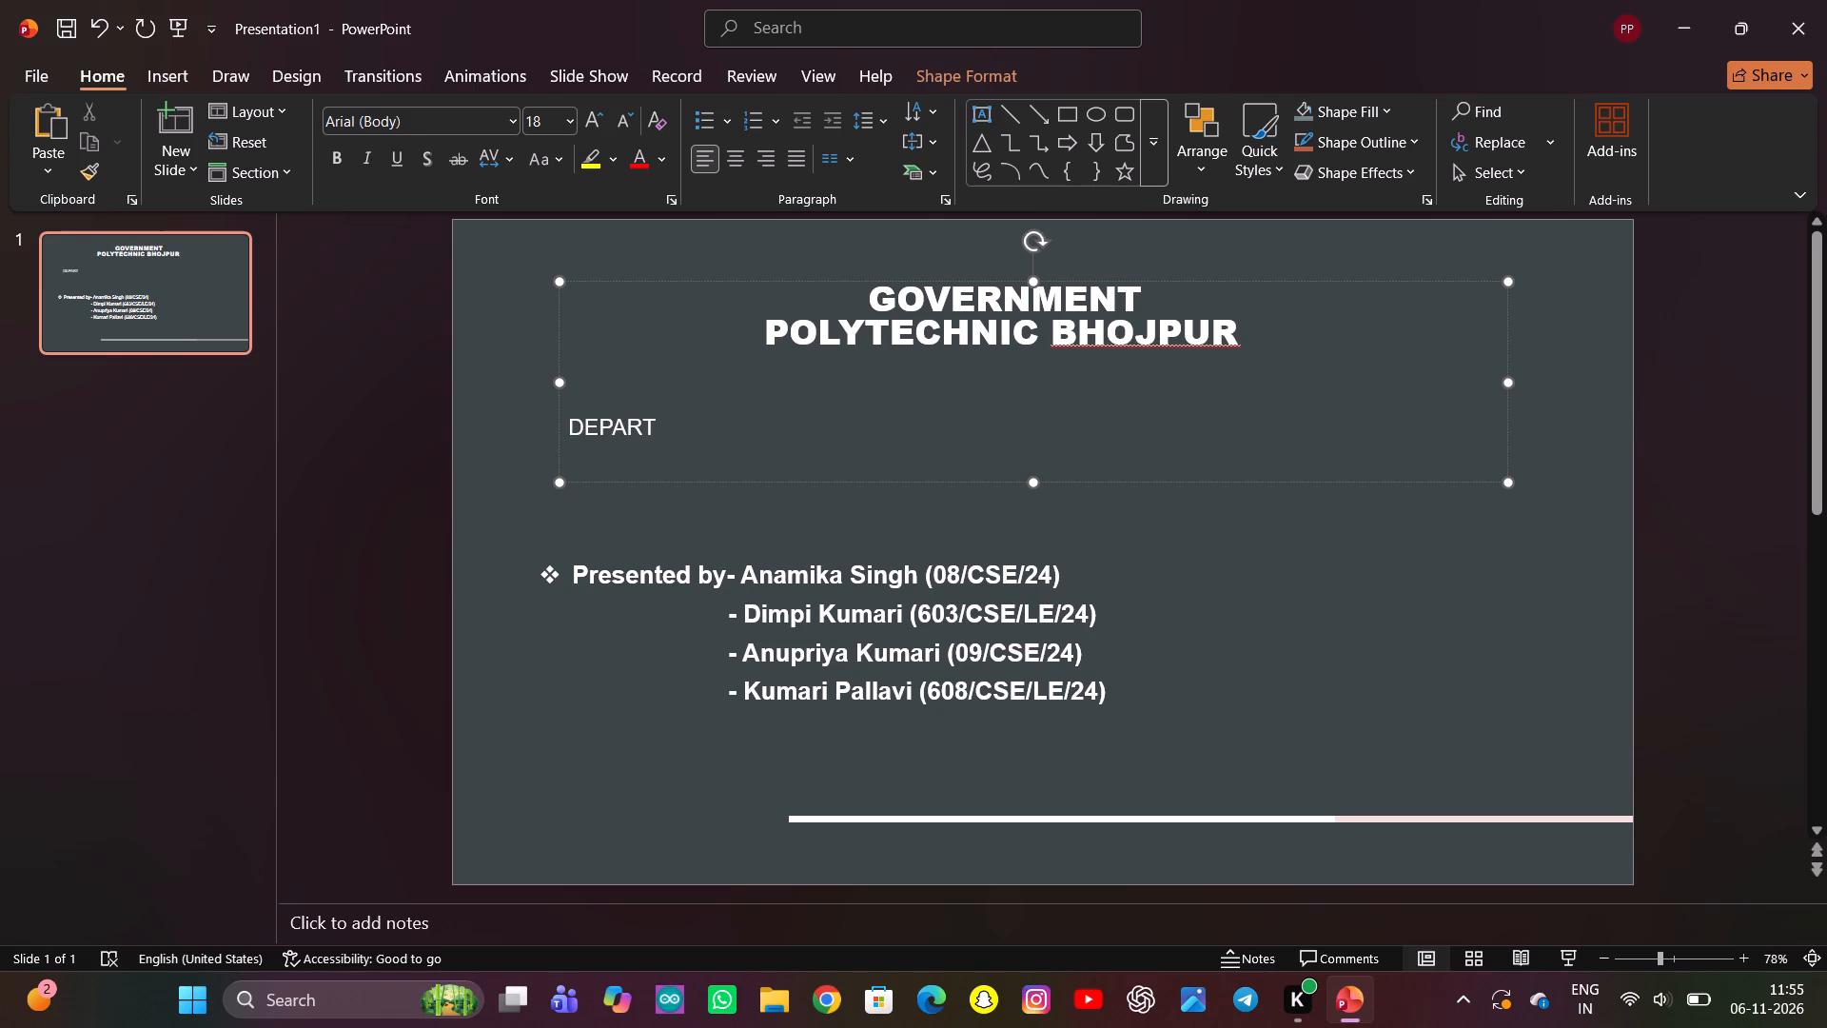
pyautogui.write('me')
pyautogui.write('nt')
pyautogui.press('space')
pyautogui.write('of computer')
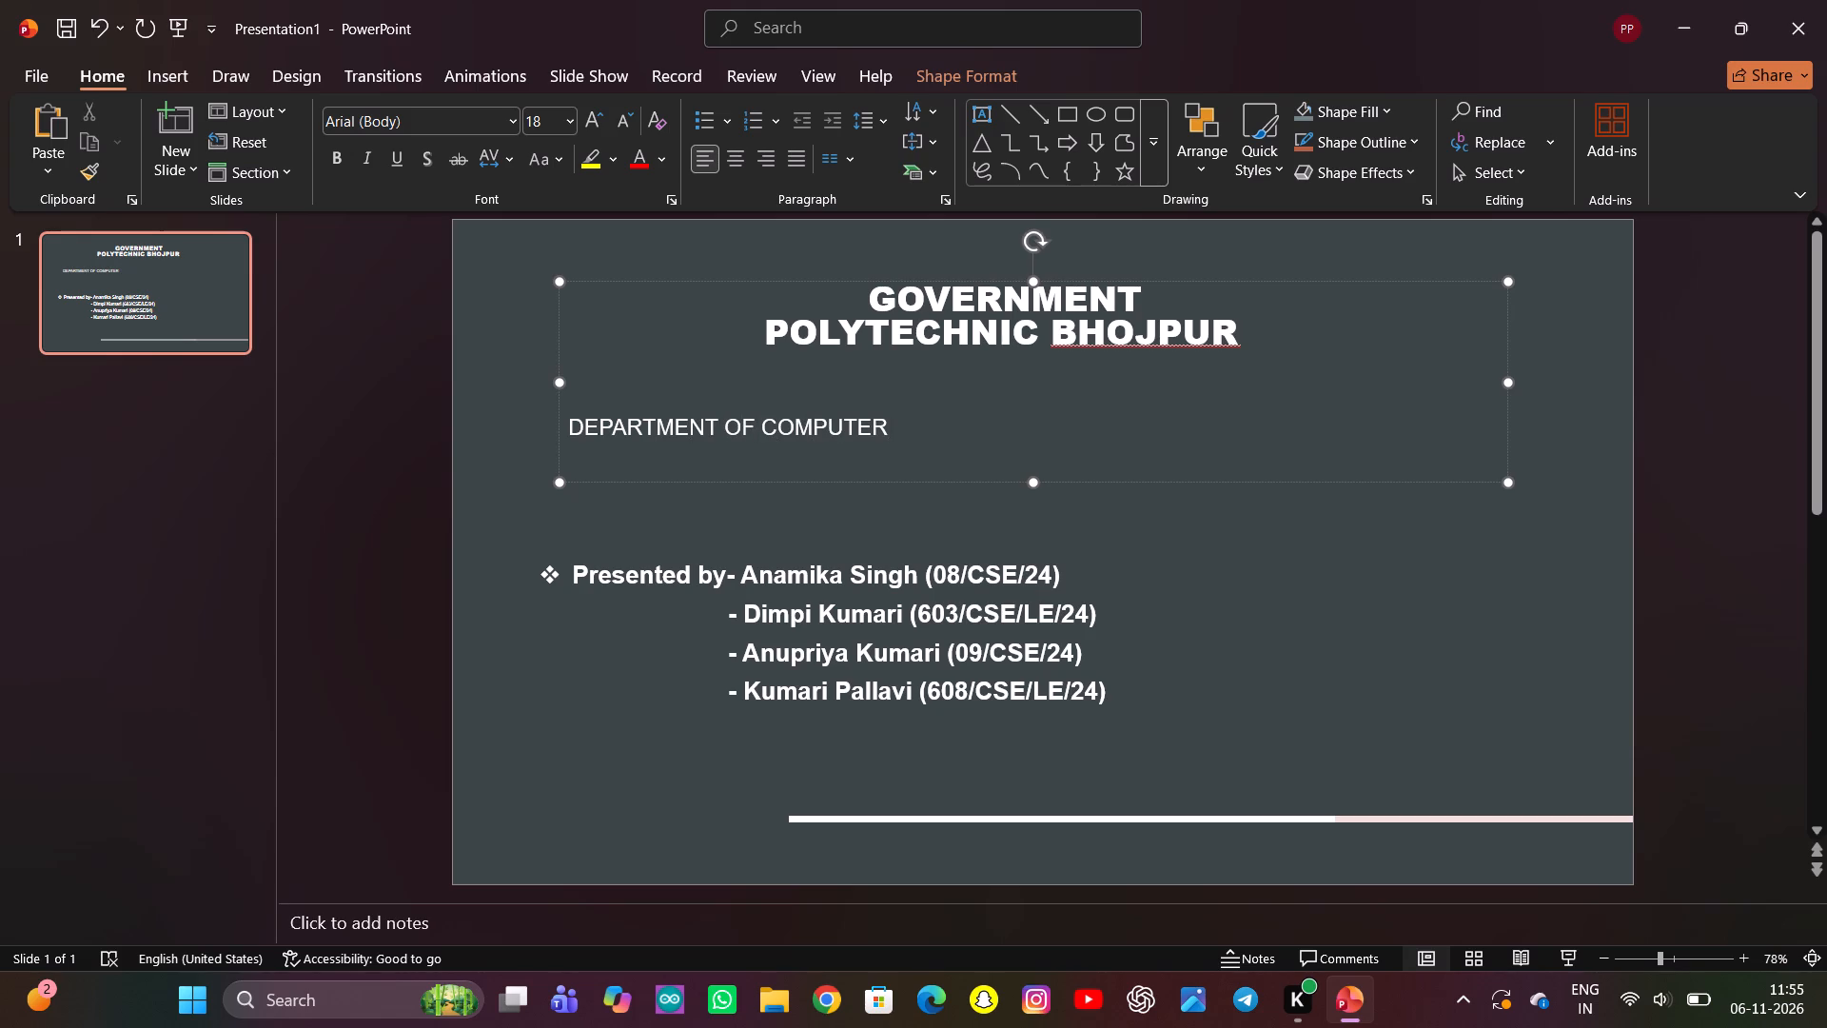
pyautogui.press('space')
pyautogui.write('science')
pyautogui.press('space')
pyautogui.write('& engineering')
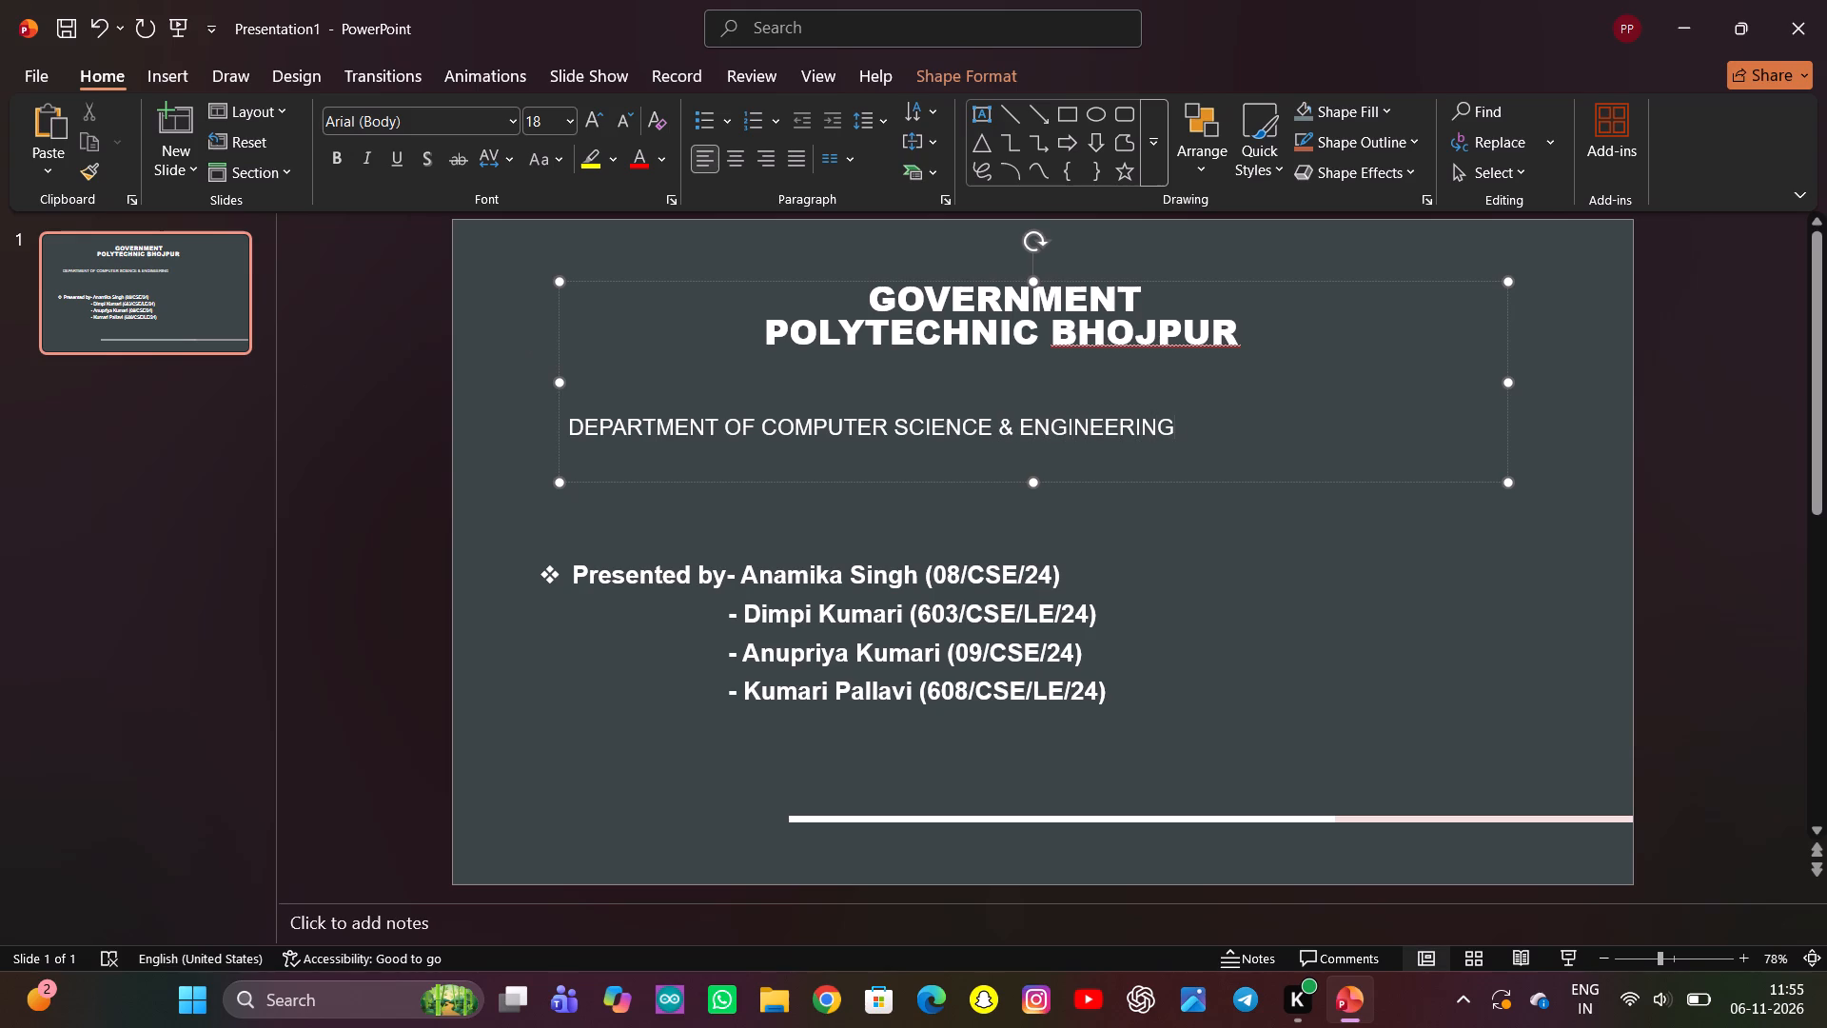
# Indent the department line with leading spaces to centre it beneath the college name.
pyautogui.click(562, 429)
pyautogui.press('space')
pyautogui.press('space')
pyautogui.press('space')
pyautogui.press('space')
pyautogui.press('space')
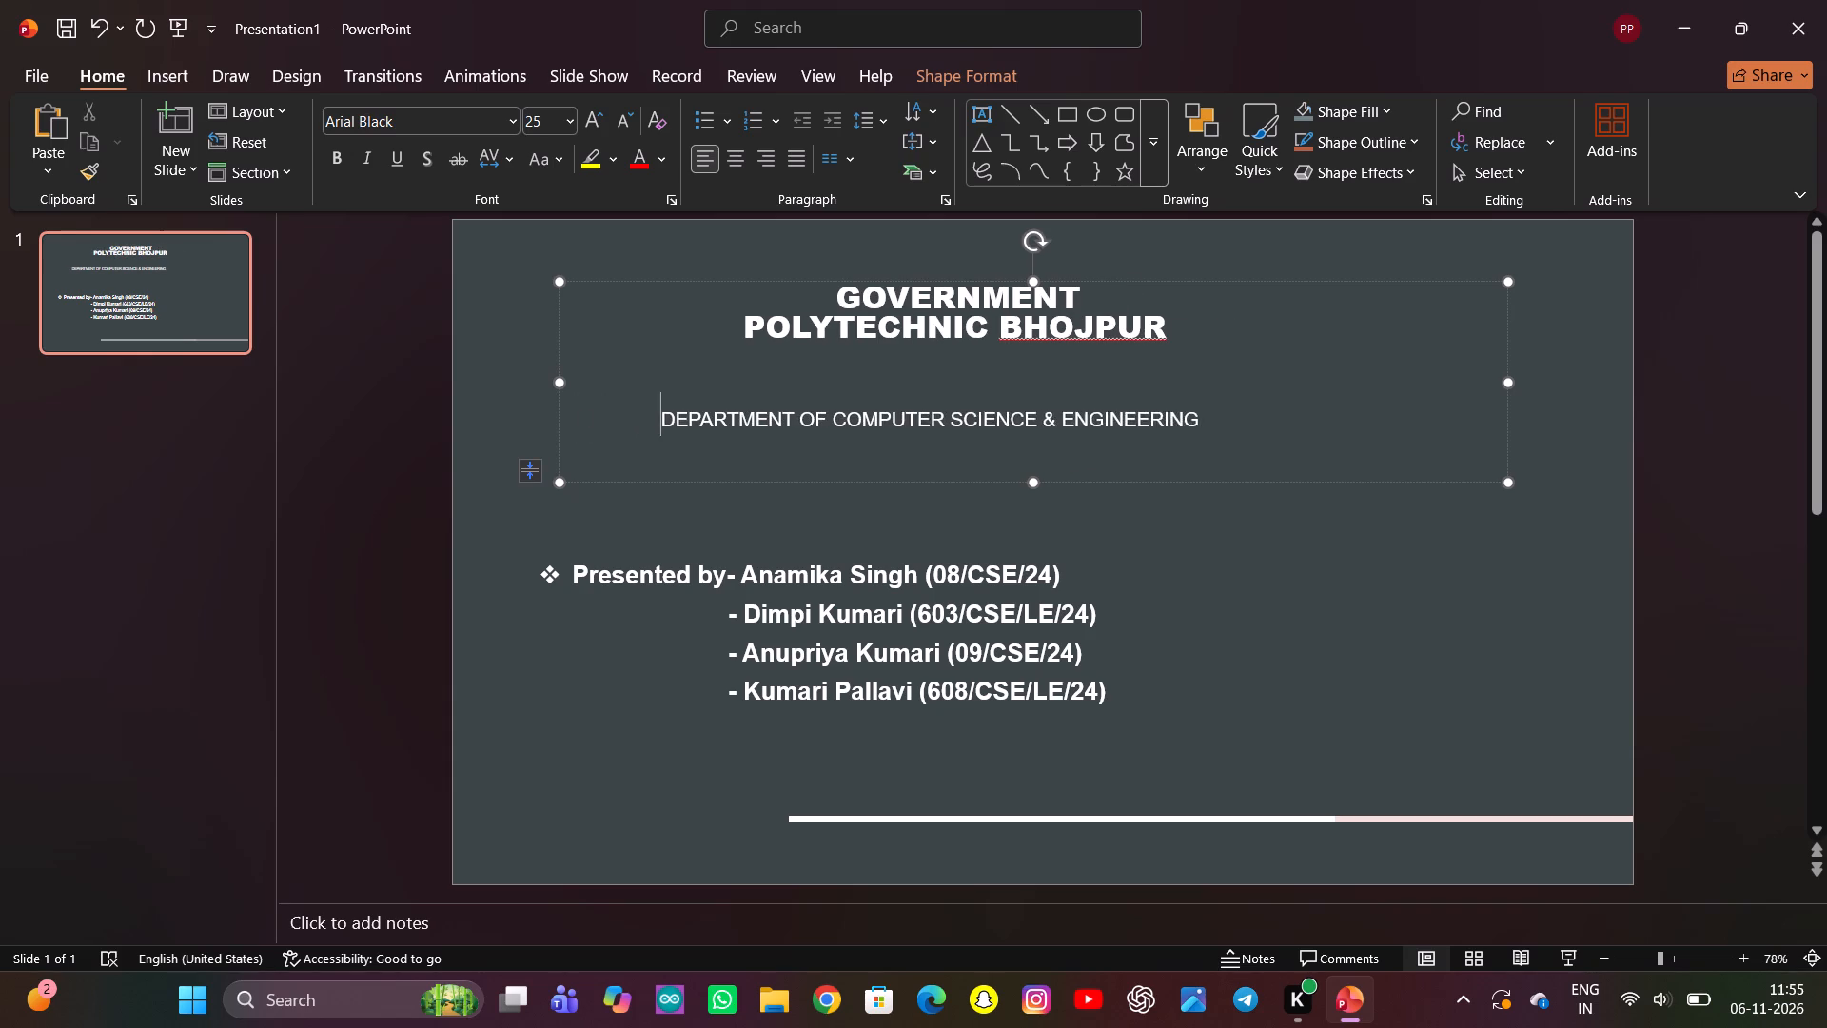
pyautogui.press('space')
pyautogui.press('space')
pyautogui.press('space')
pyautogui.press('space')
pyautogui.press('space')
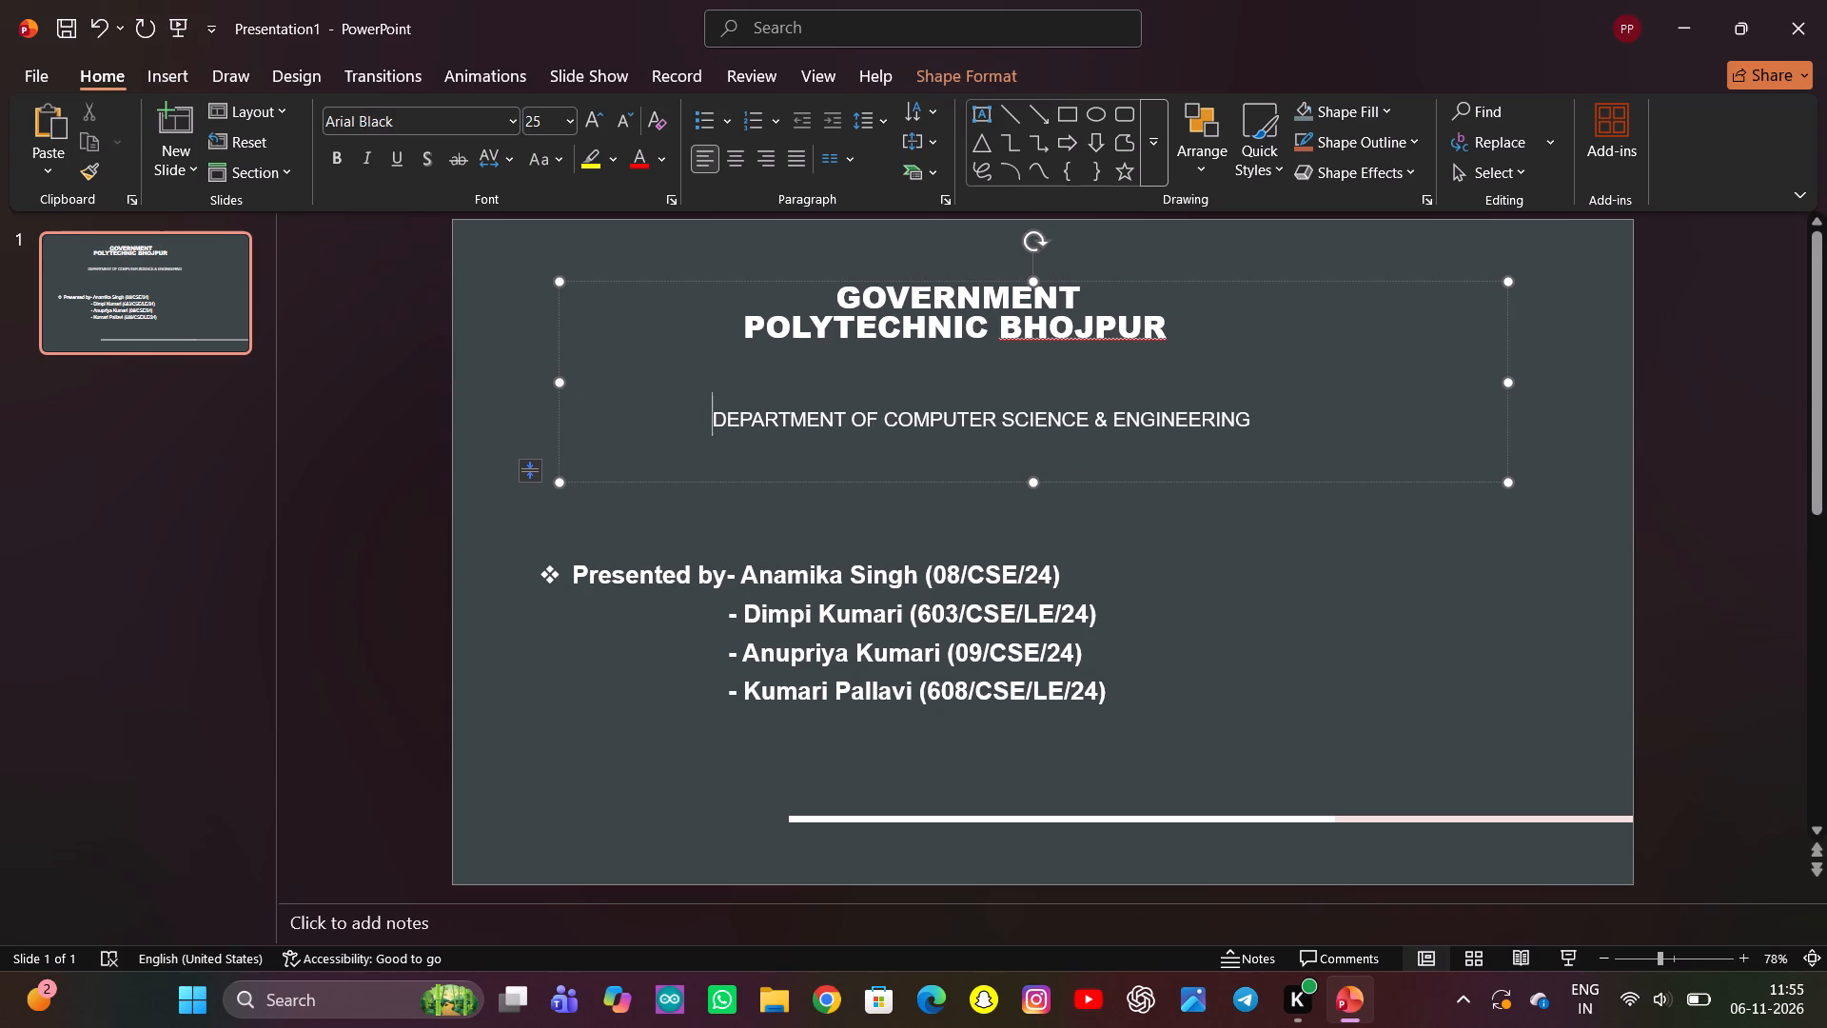
# Remove the indent and empty lines before the department line and place it one blank line below POLYTECHNIC BHOJPUR.
pyautogui.click(562, 429)
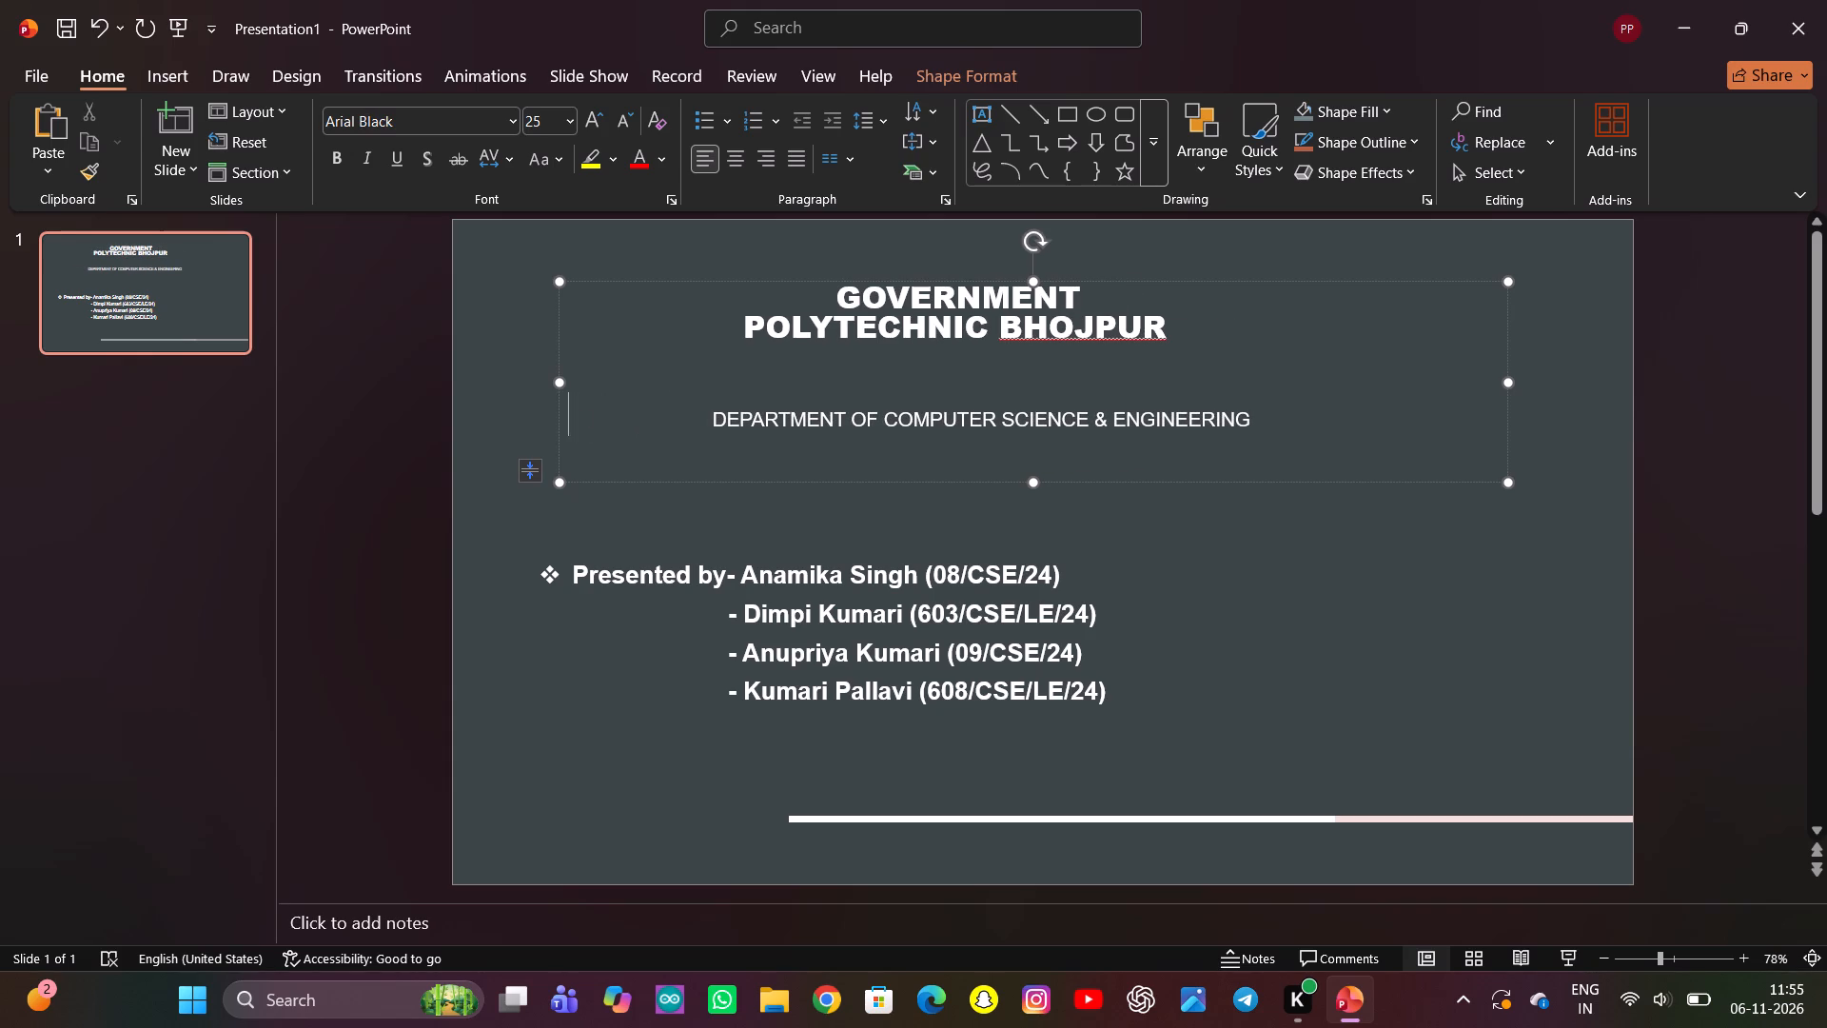
pyautogui.click(1058, 365)
pyautogui.click(701, 425)
pyautogui.press('BackSpace')
pyautogui.press('BackSpace')
pyautogui.press('BackSpace')
pyautogui.press('BackSpace')
pyautogui.press('BackSpace')
pyautogui.press('BackSpace')
pyautogui.press('BackSpace')
pyautogui.press('BackSpace')
pyautogui.press('BackSpace')
pyautogui.press('BackSpace')
pyautogui.press('BackSpace')
pyautogui.press('BackSpace')
pyautogui.press('BackSpace')
pyautogui.press('BackSpace')
pyautogui.press('BackSpace')
pyautogui.press('BackSpace')
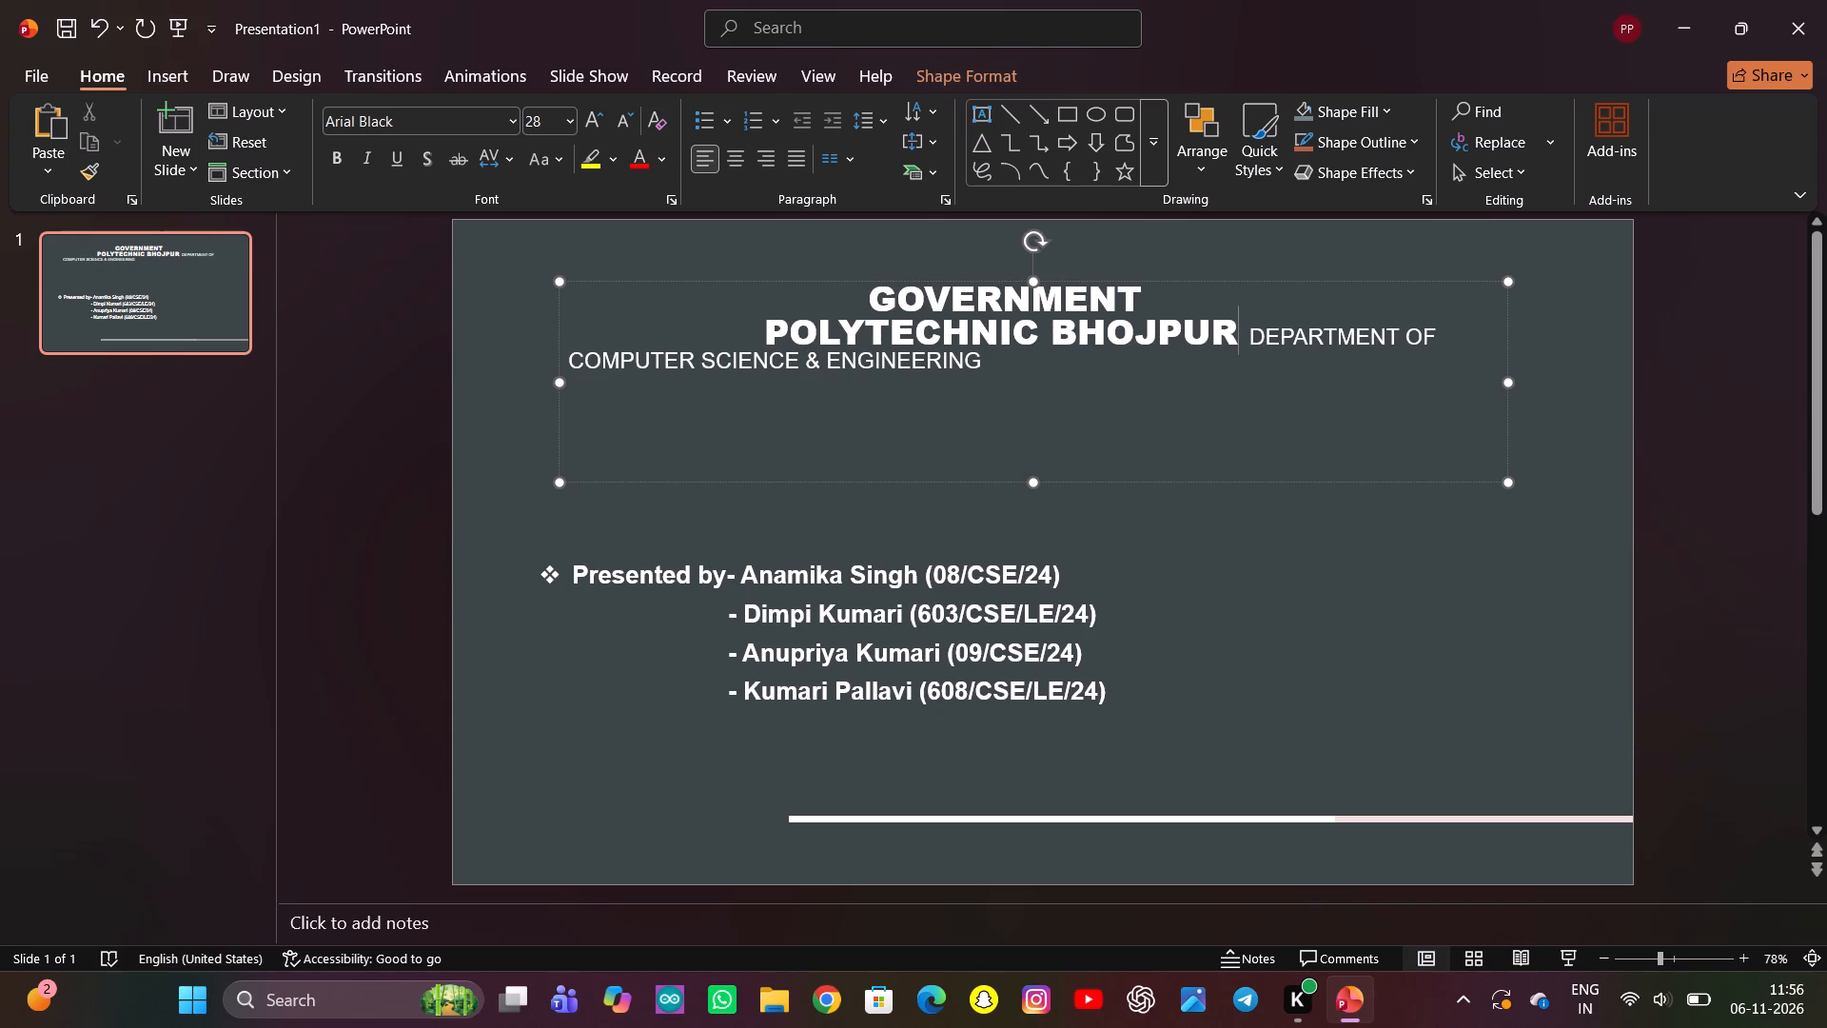
pyautogui.press('space')
pyautogui.press('Return')
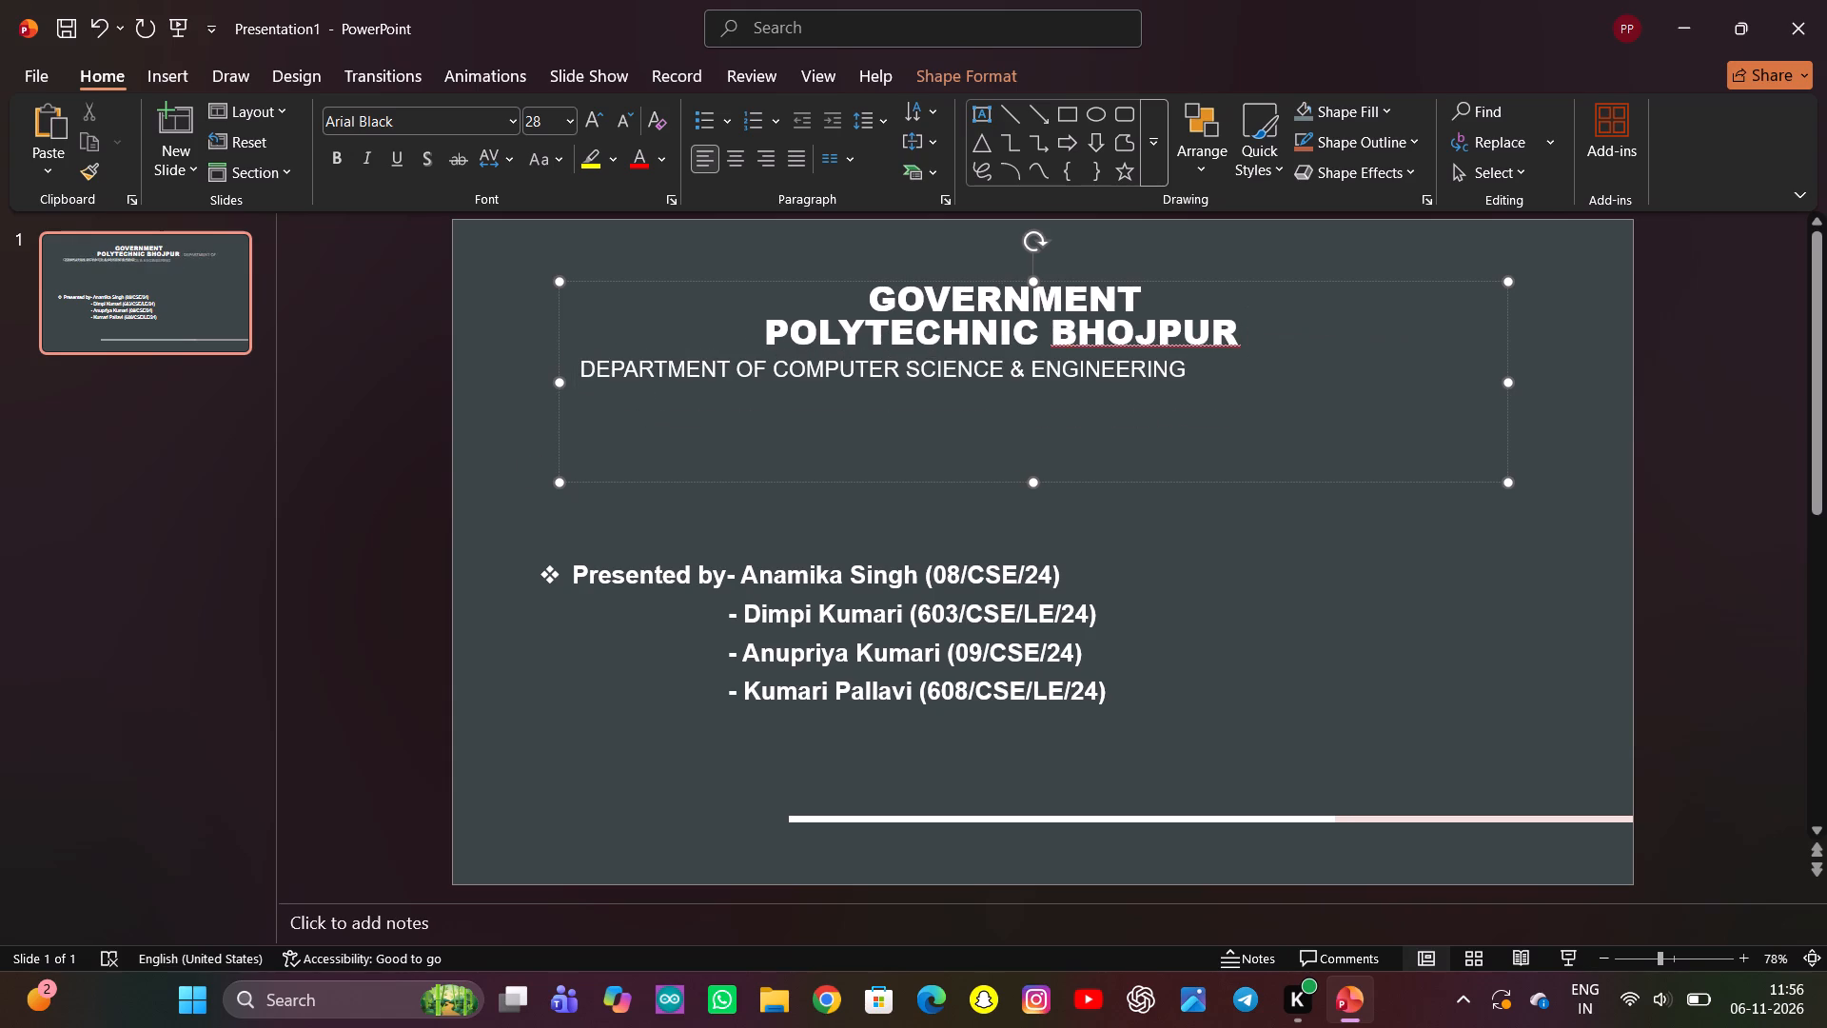
pyautogui.press('Return')
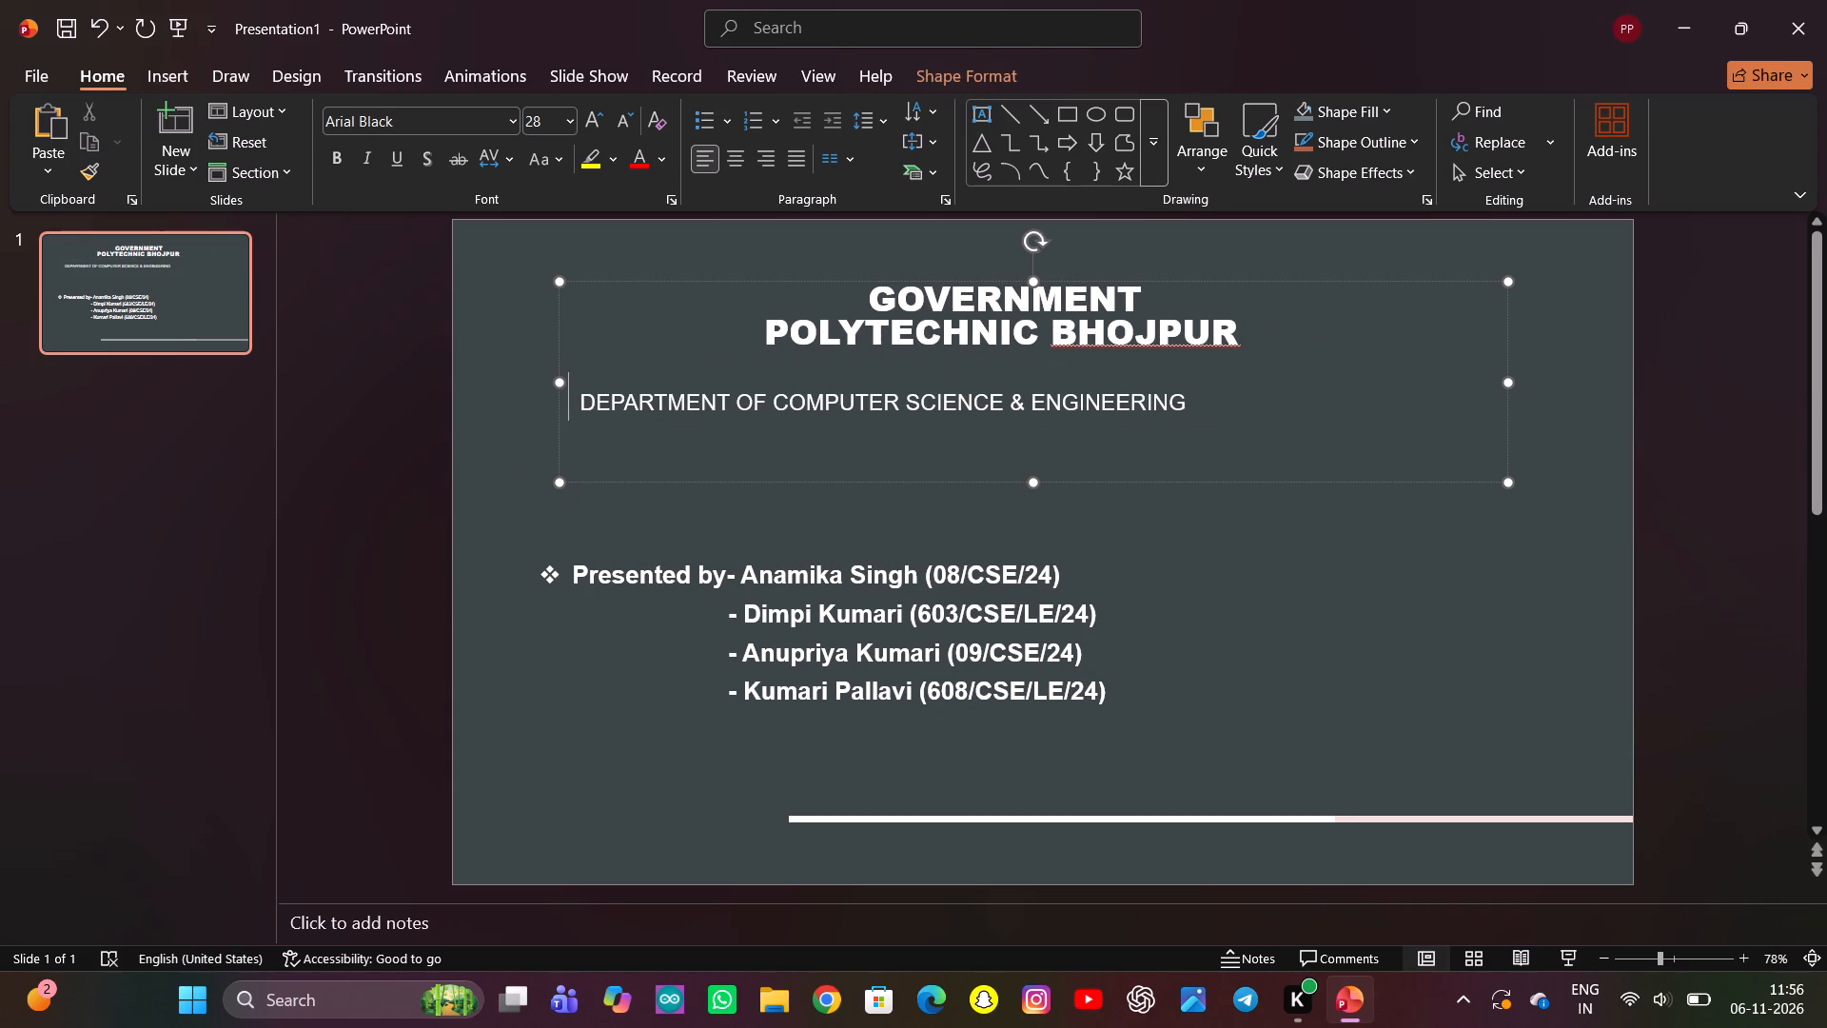
# Indent the repositioned department line with ten leading spaces so it is centred beneath the college name.
pyautogui.press('space')
pyautogui.press('space')
pyautogui.press('space')
pyautogui.press('space')
pyautogui.press('space')
pyautogui.press('space')
pyautogui.press('space')
pyautogui.press('space')
pyautogui.press('space')
pyautogui.press('space')
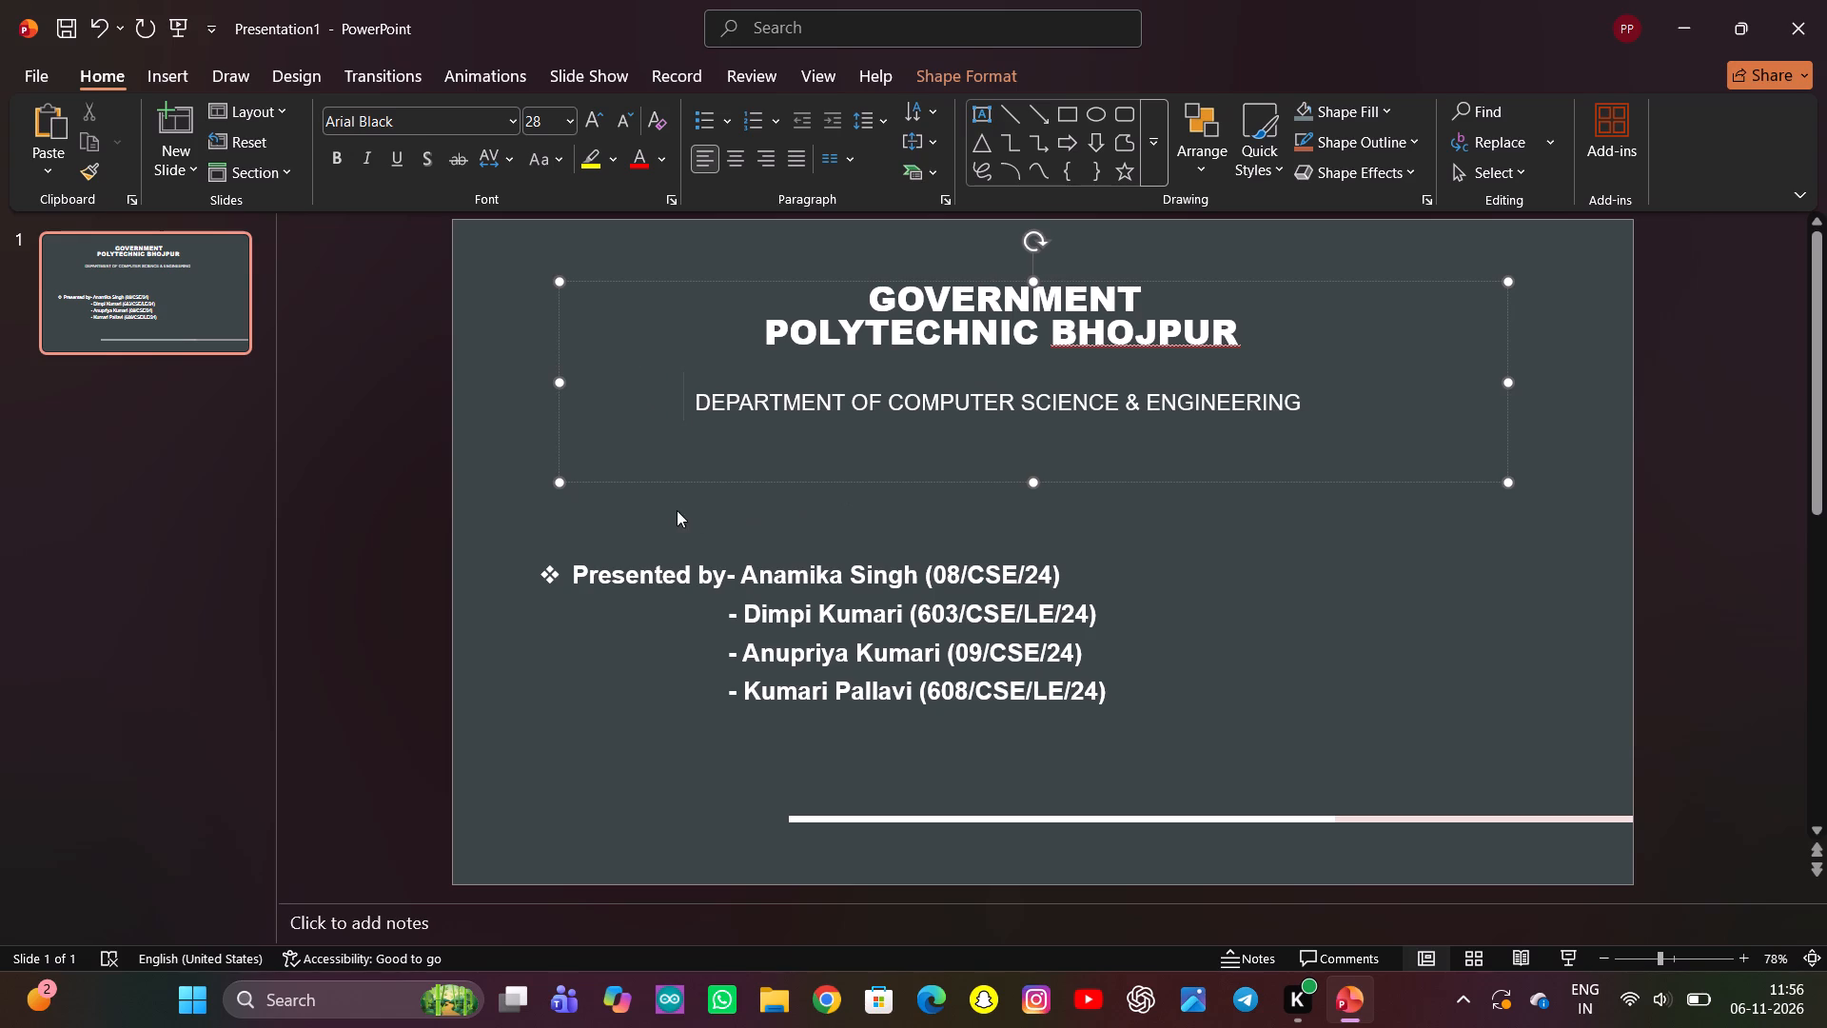
# Draw a horizontal line about 25.4 cm long on the slide just beneath the department line.
pyautogui.click(244, 78)
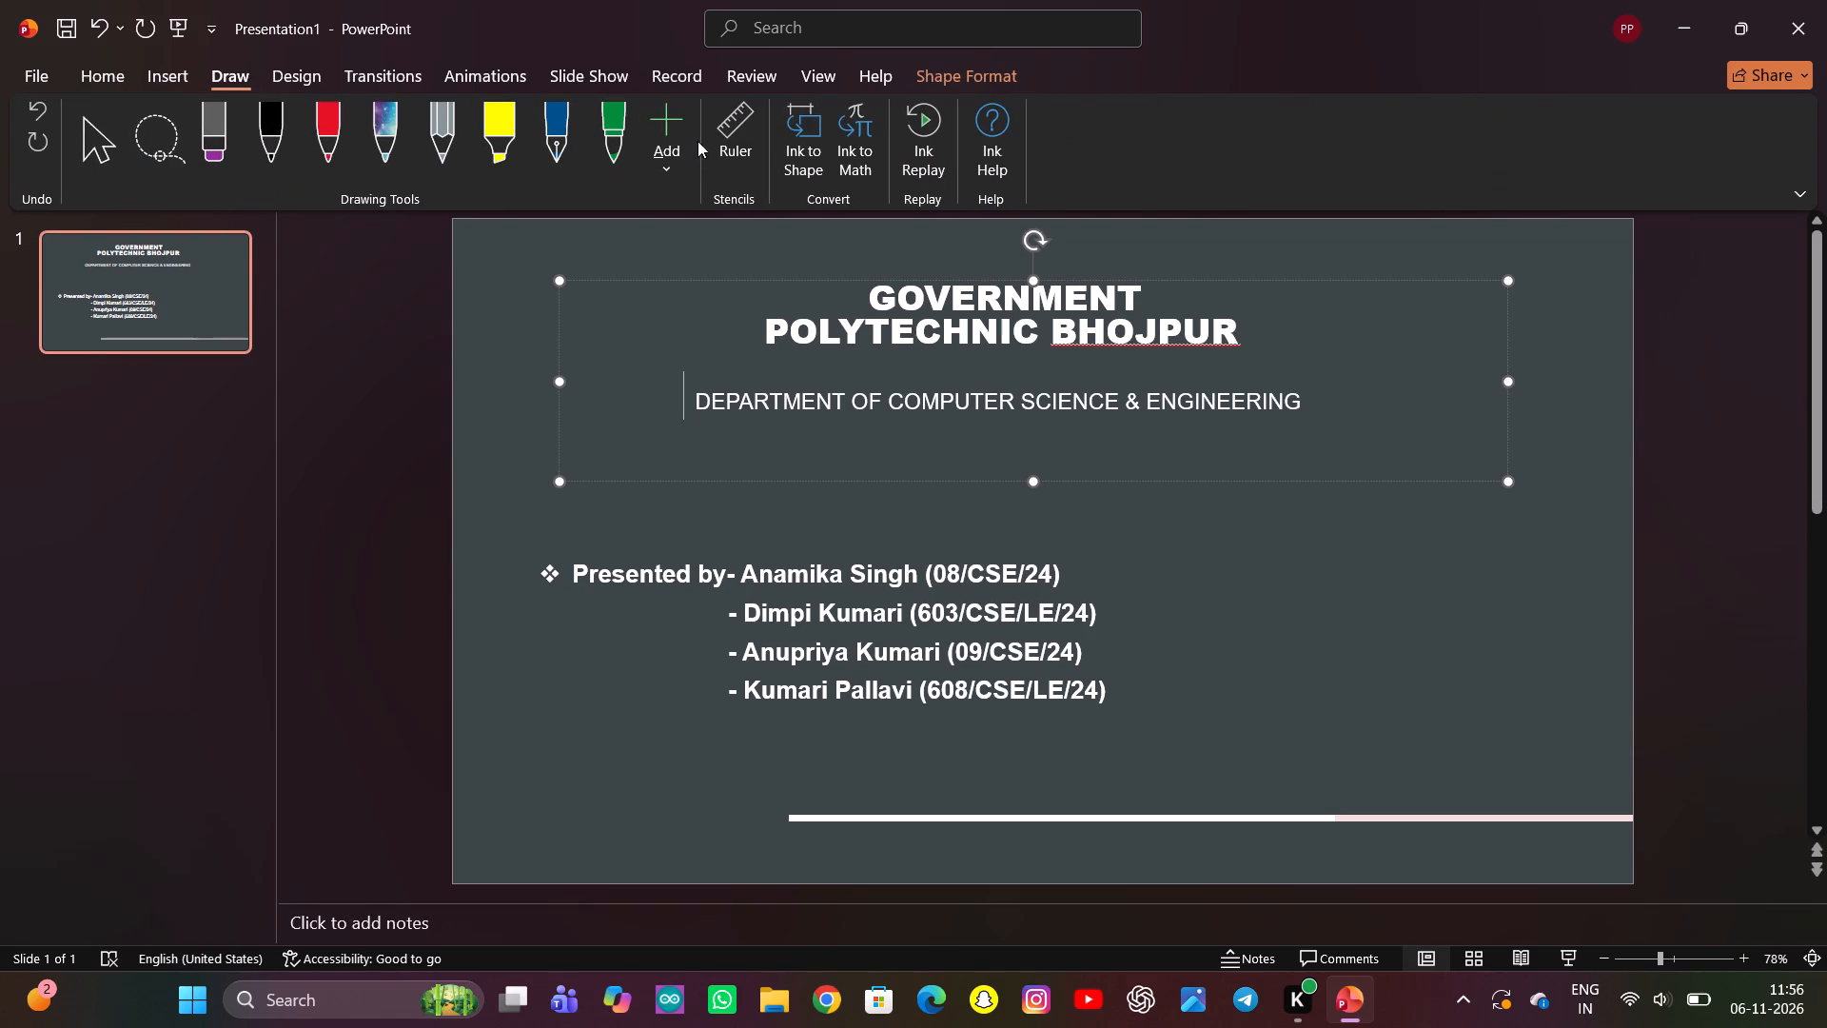
pyautogui.click(299, 75)
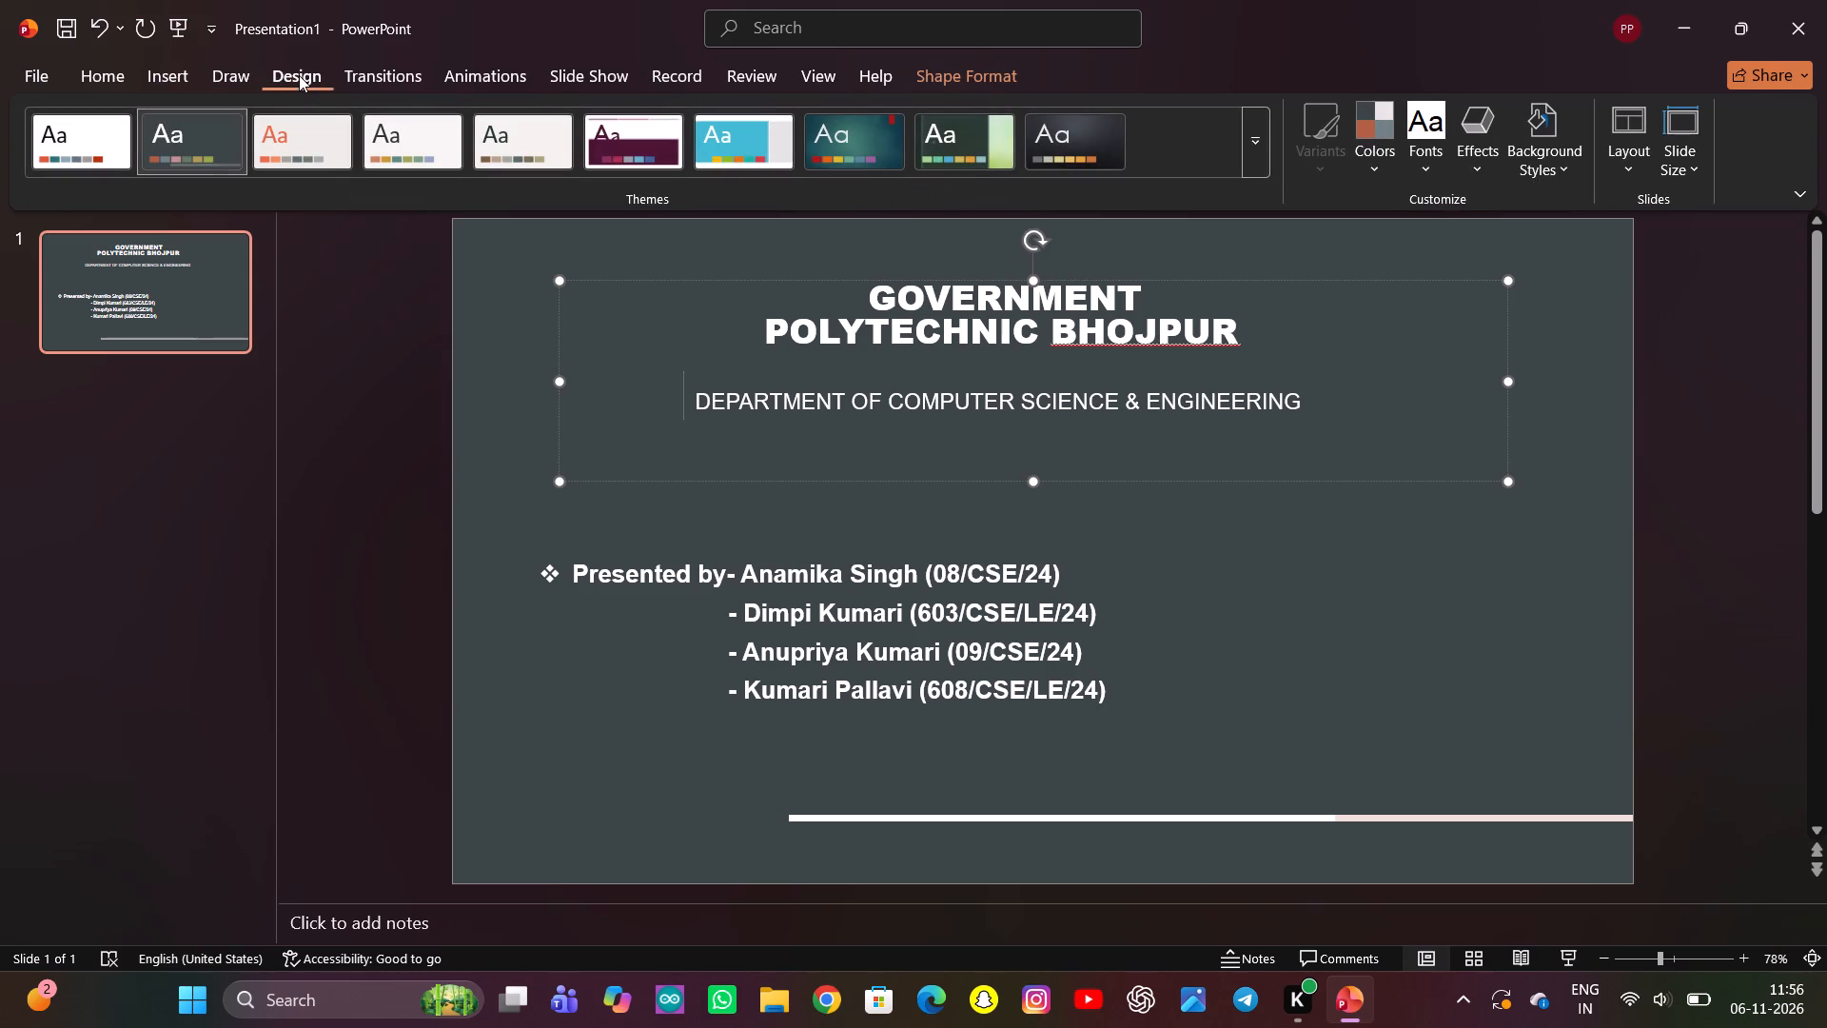
pyautogui.click(155, 74)
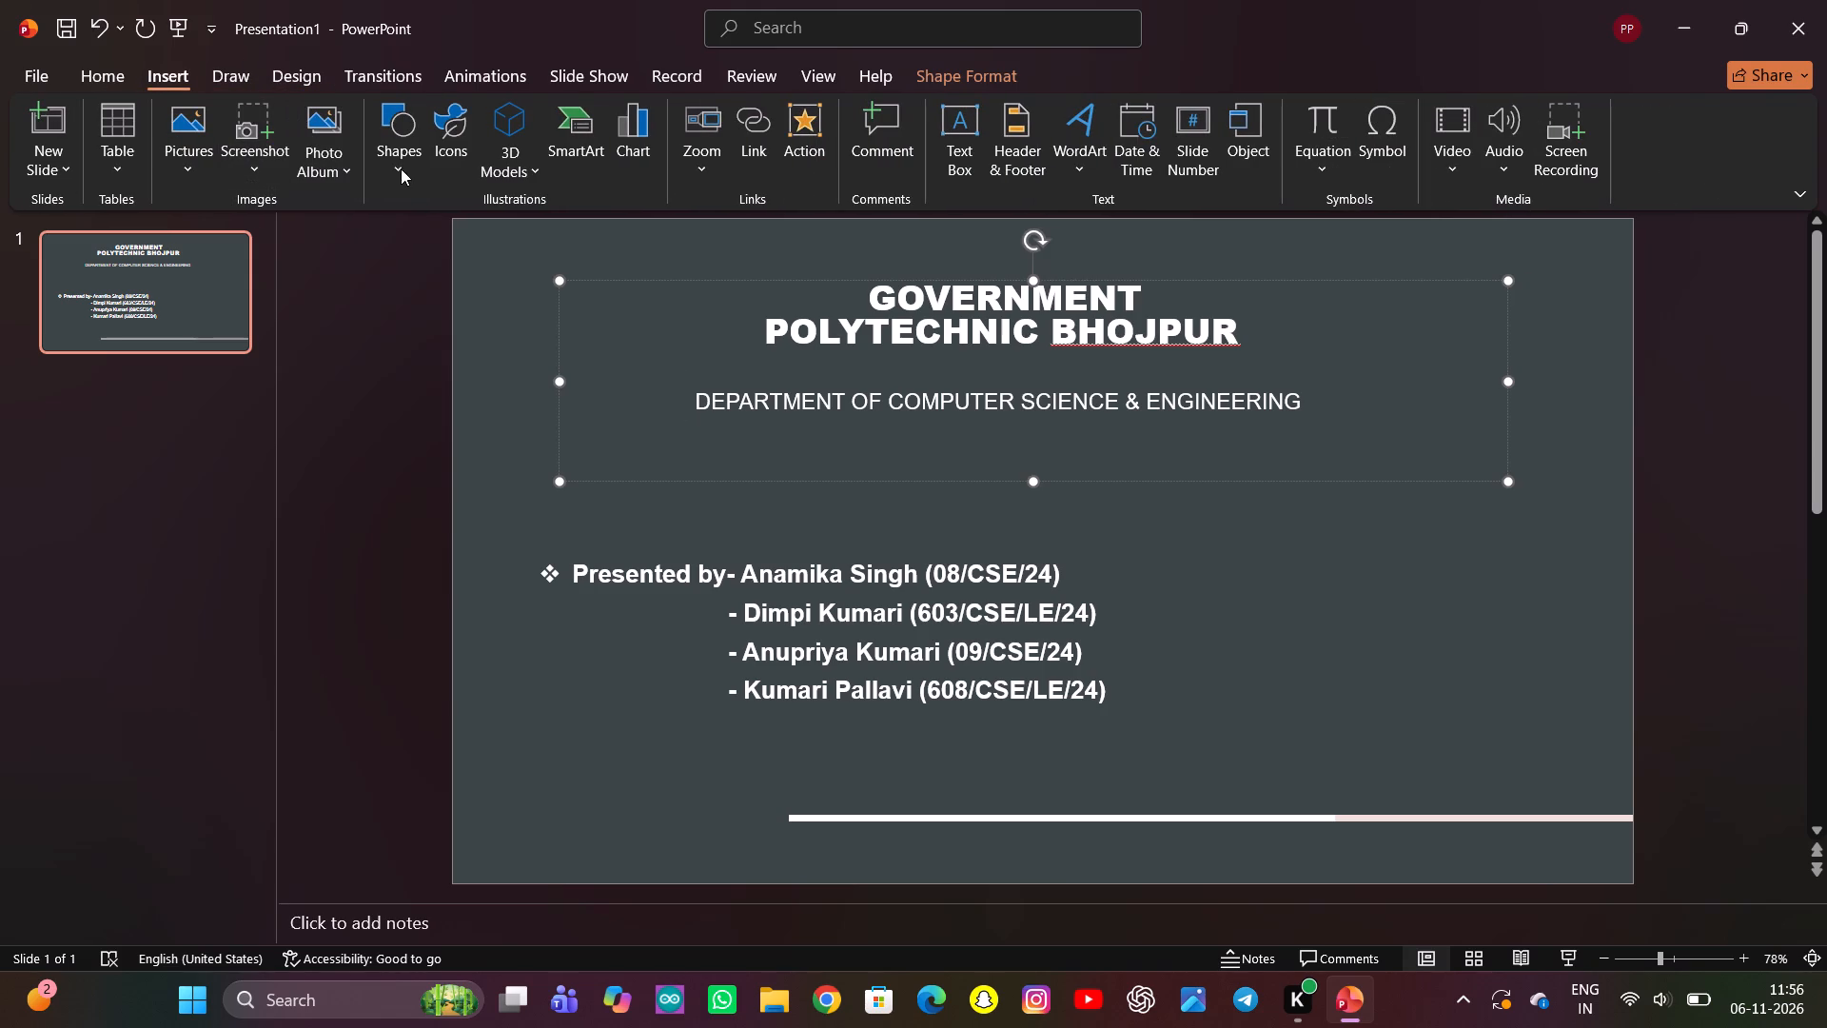
pyautogui.click(403, 173)
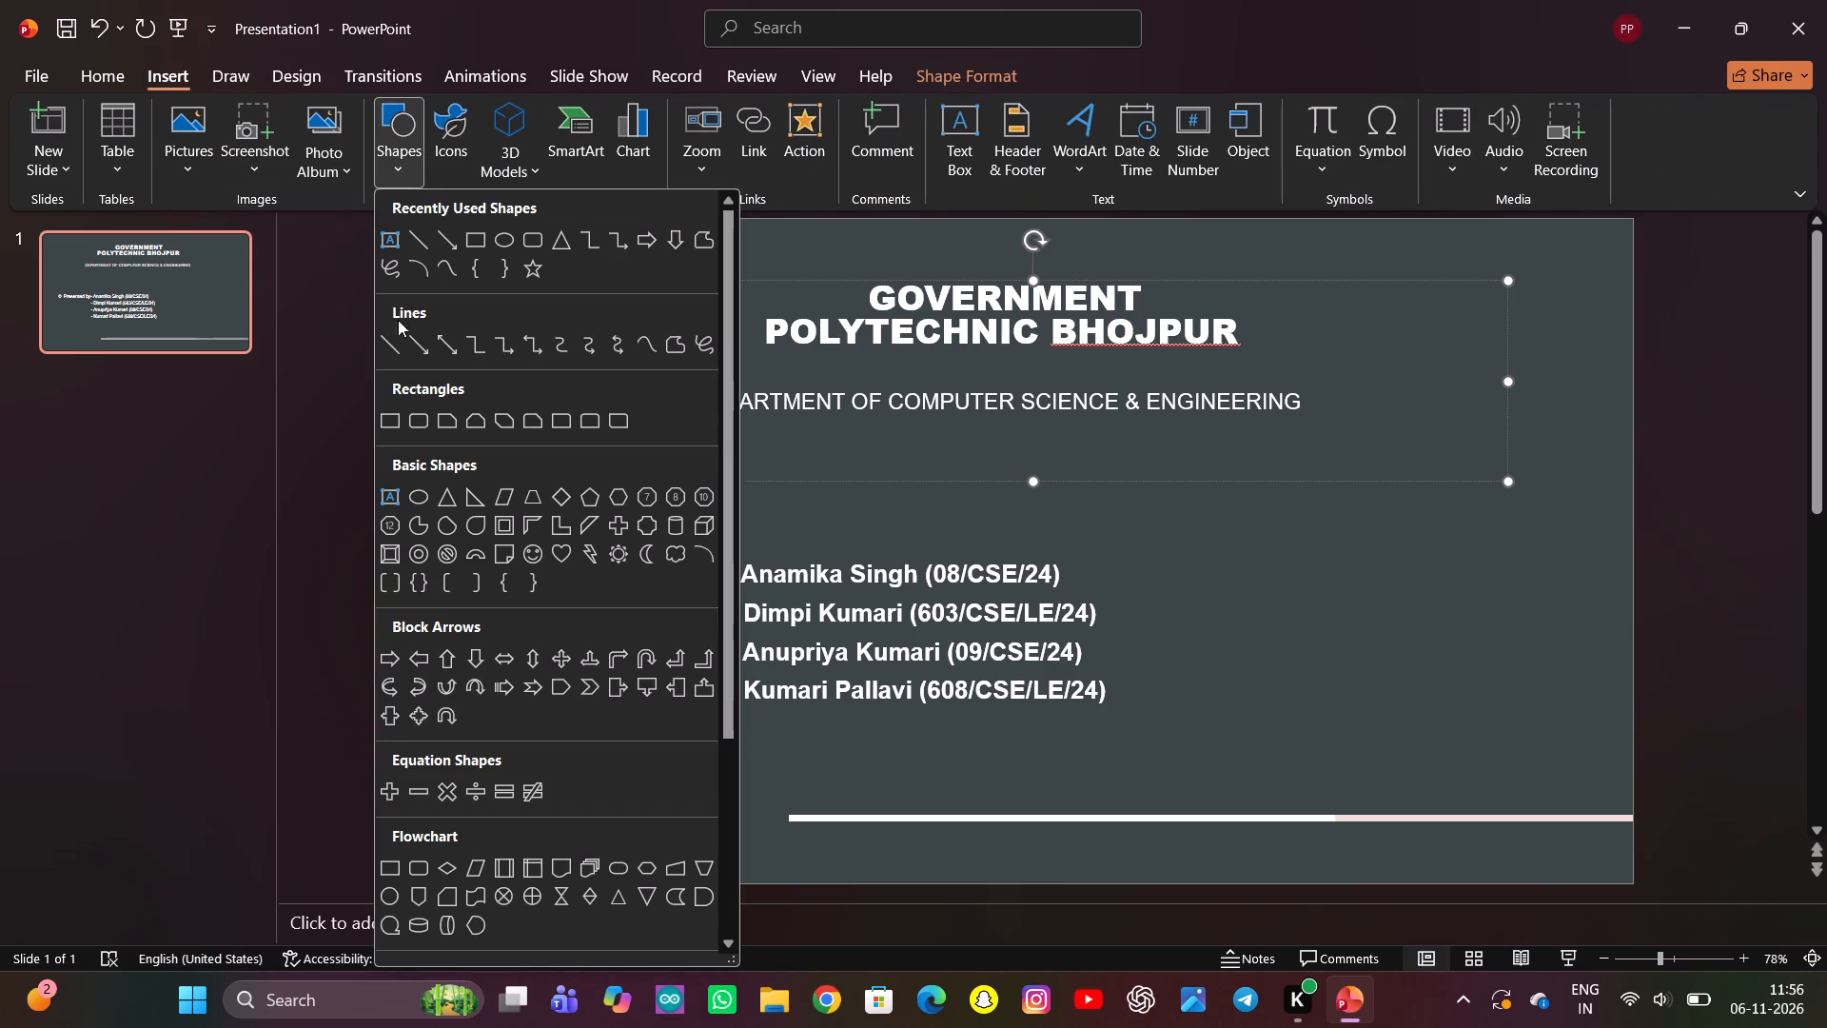
pyautogui.click(390, 341)
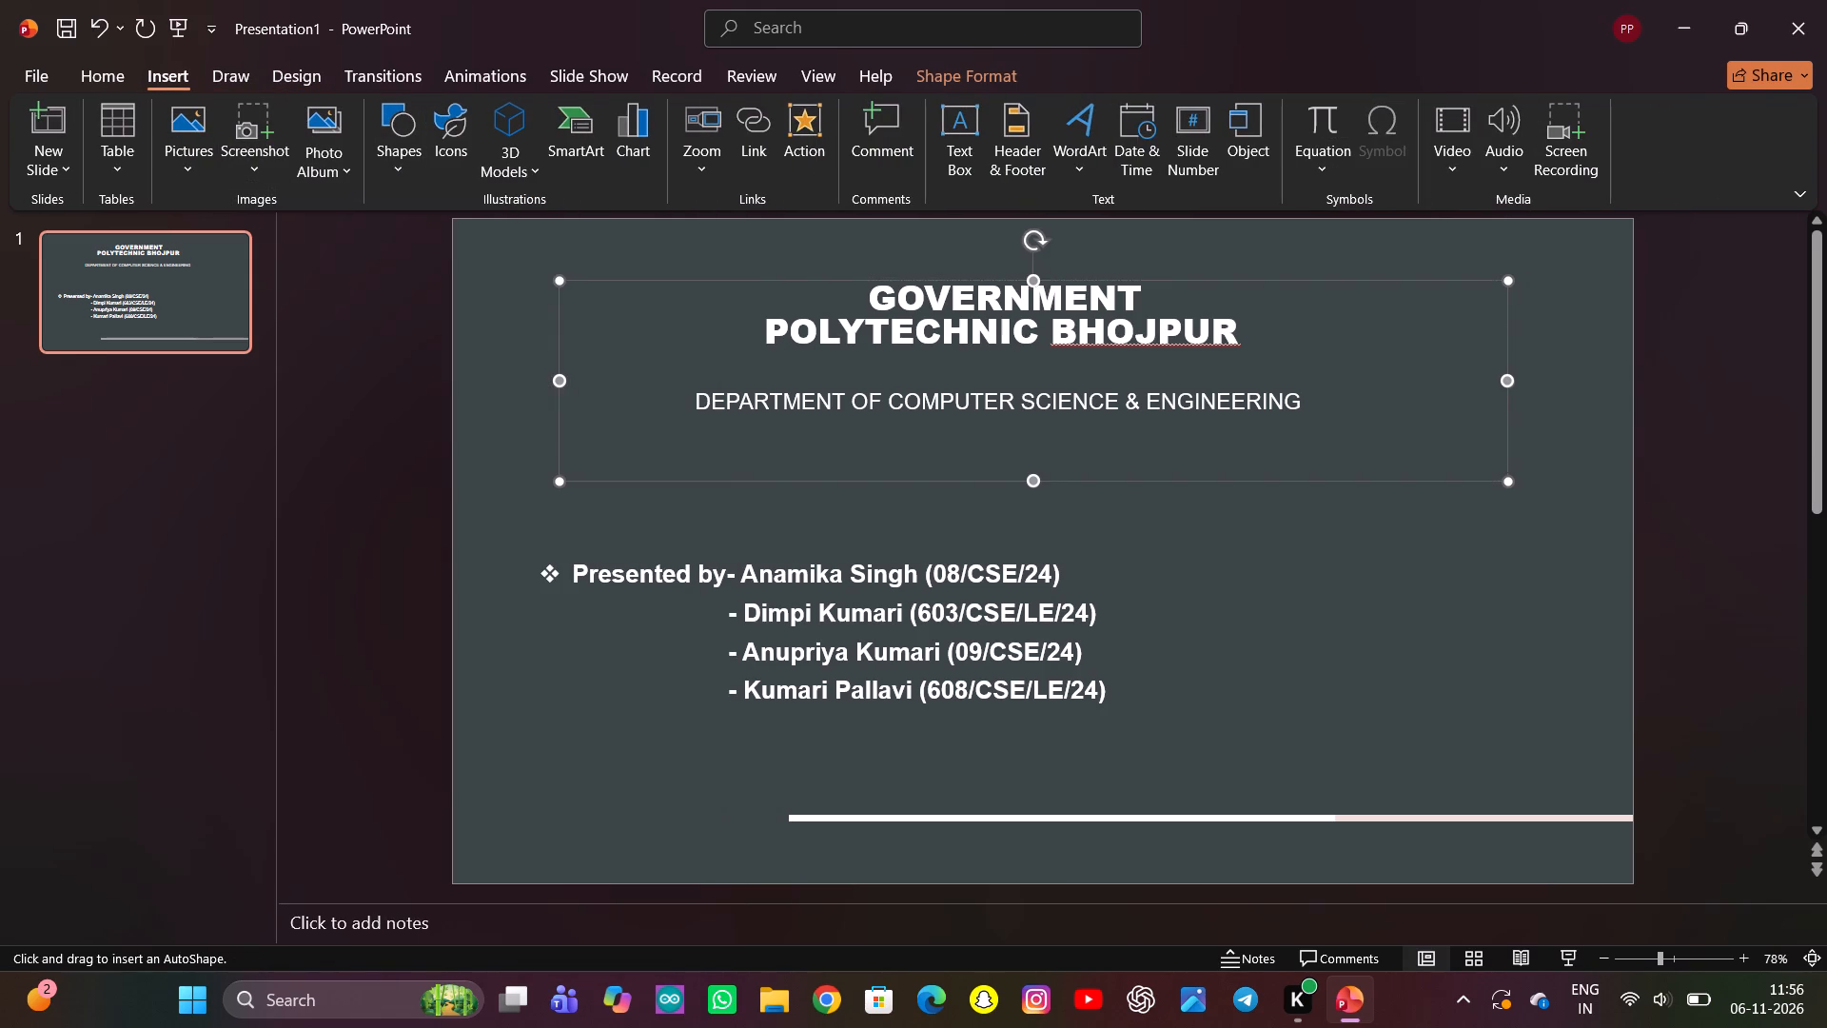
pyautogui.moveTo(584, 448); pyautogui.dragTo(979, 470)
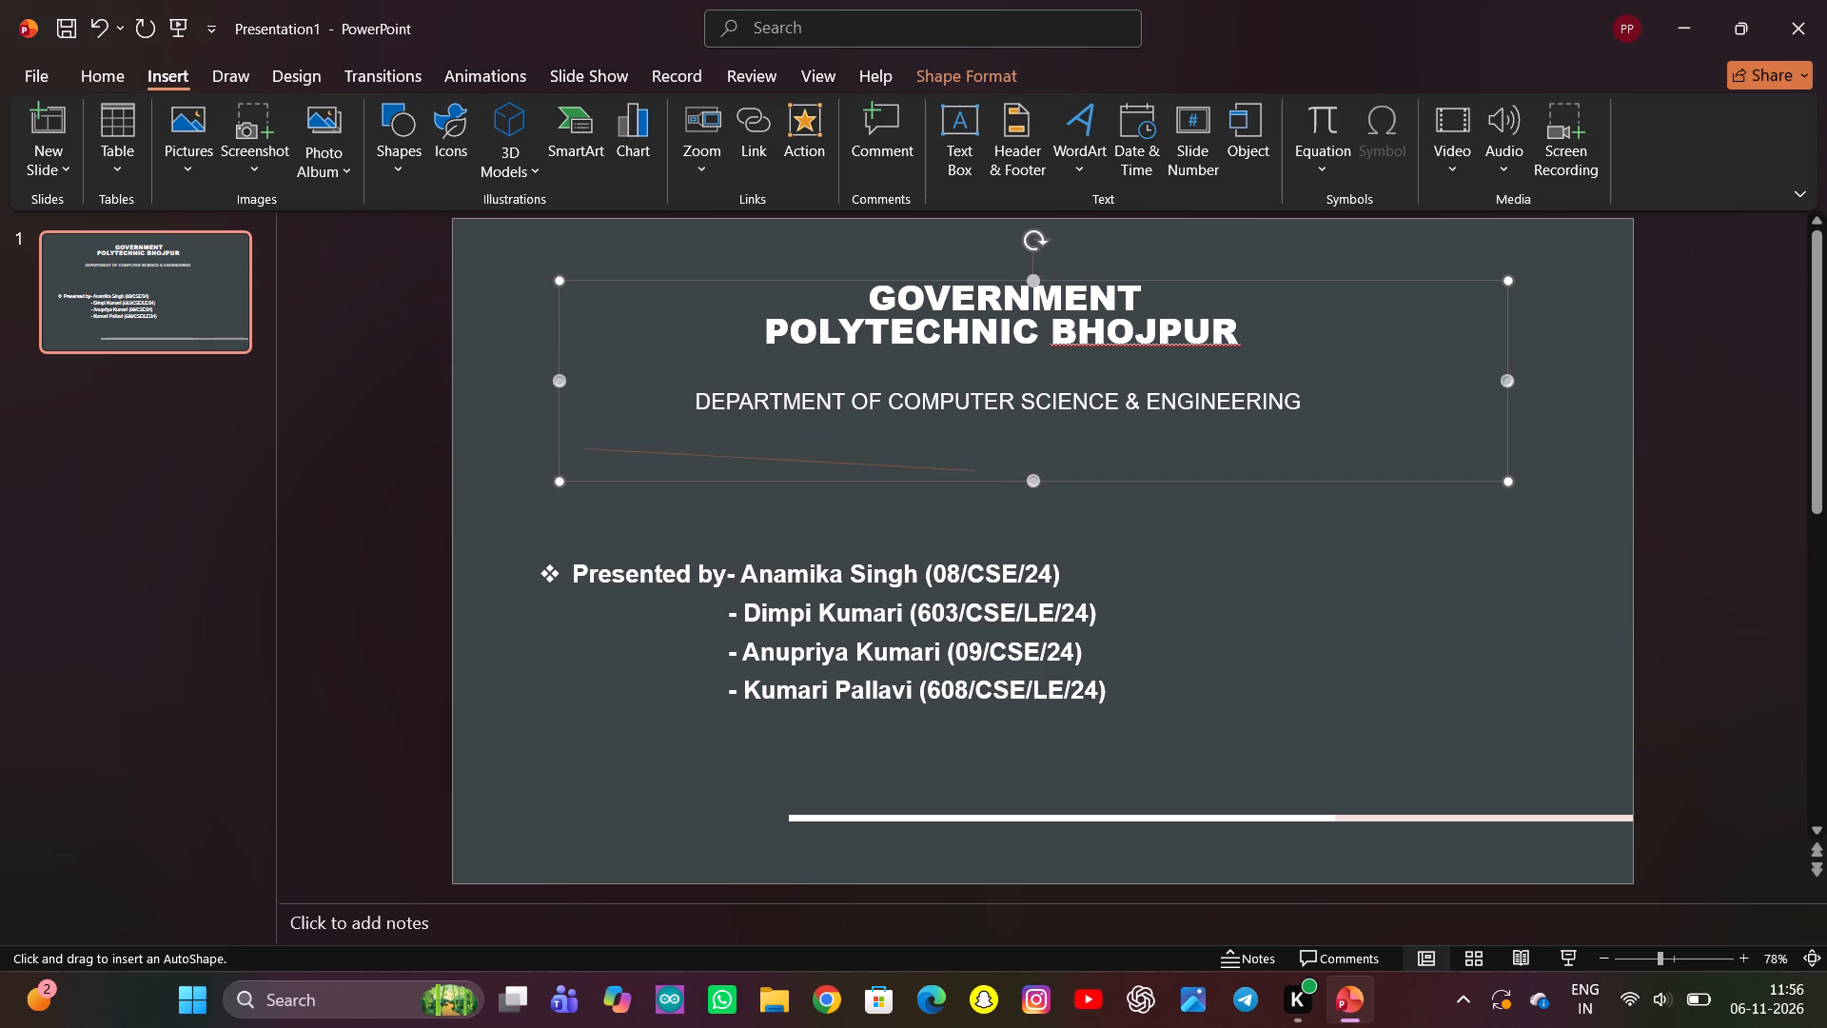
pyautogui.moveTo(979, 470); pyautogui.dragTo(1436, 449)
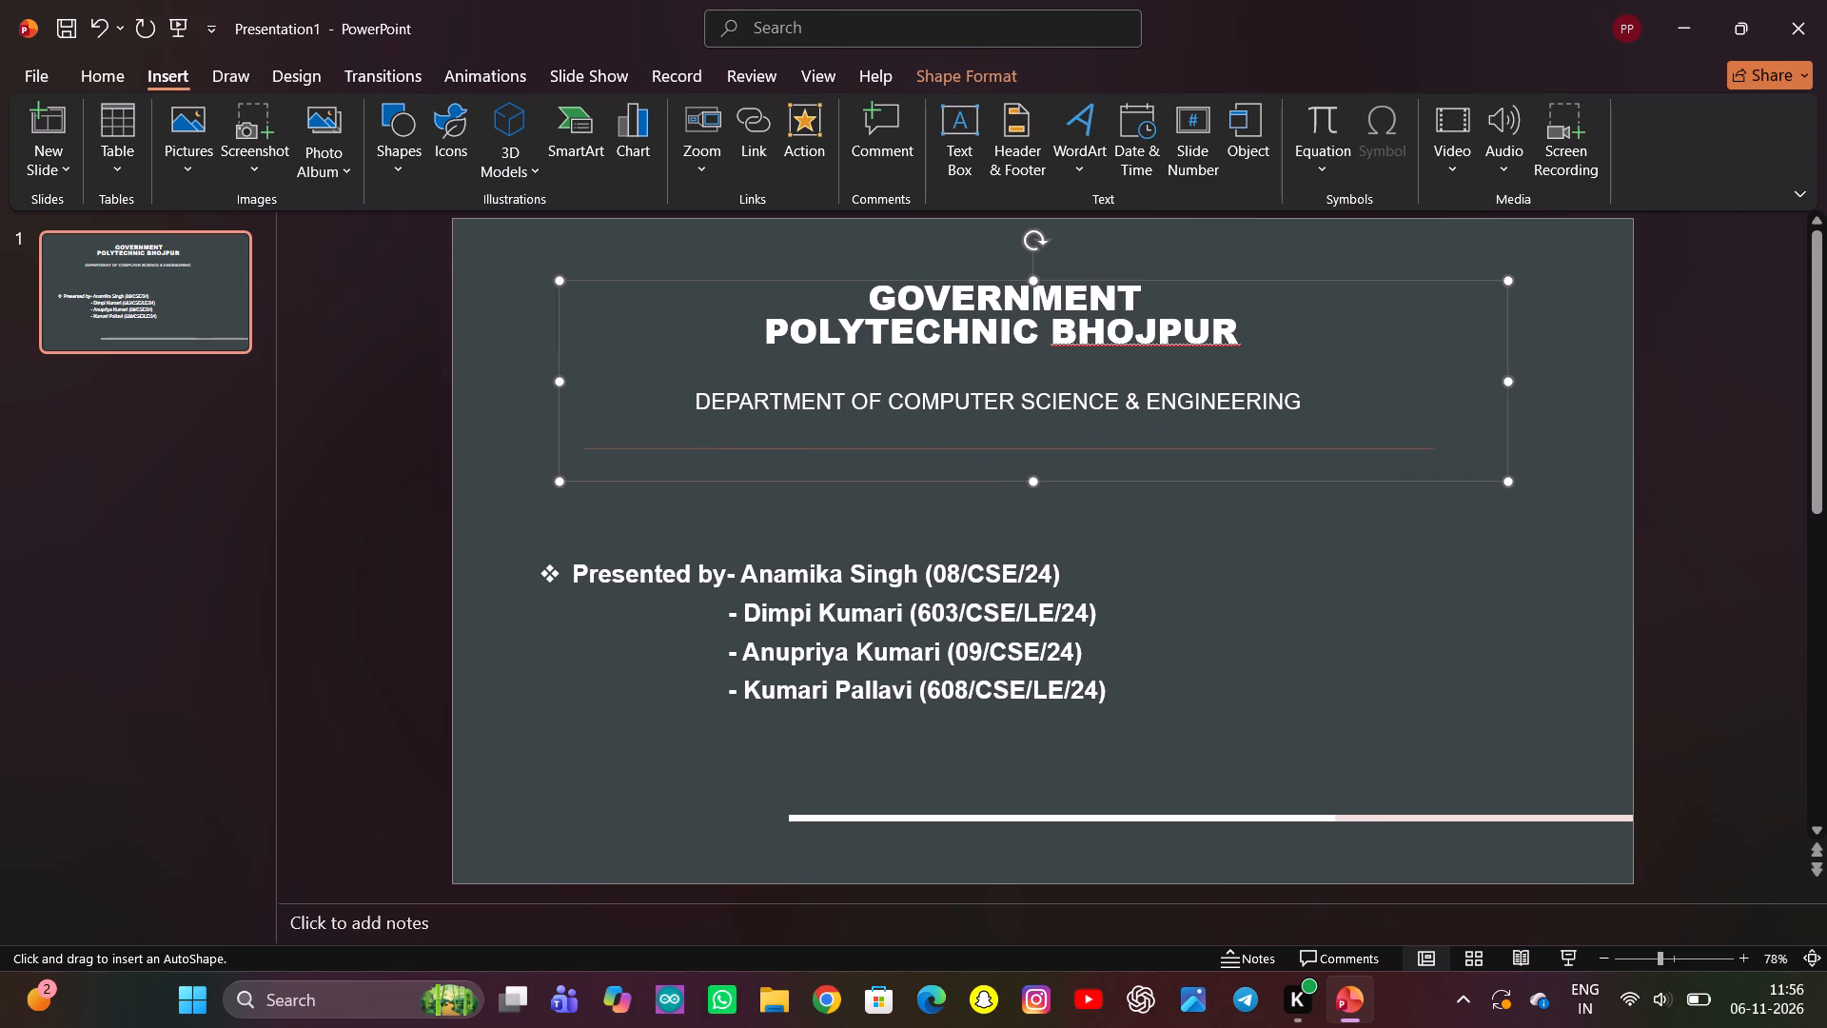
pyautogui.moveTo(1436, 449); pyautogui.dragTo(1472, 454)
pyautogui.moveTo(1472, 454); pyautogui.dragTo(1474, 454)
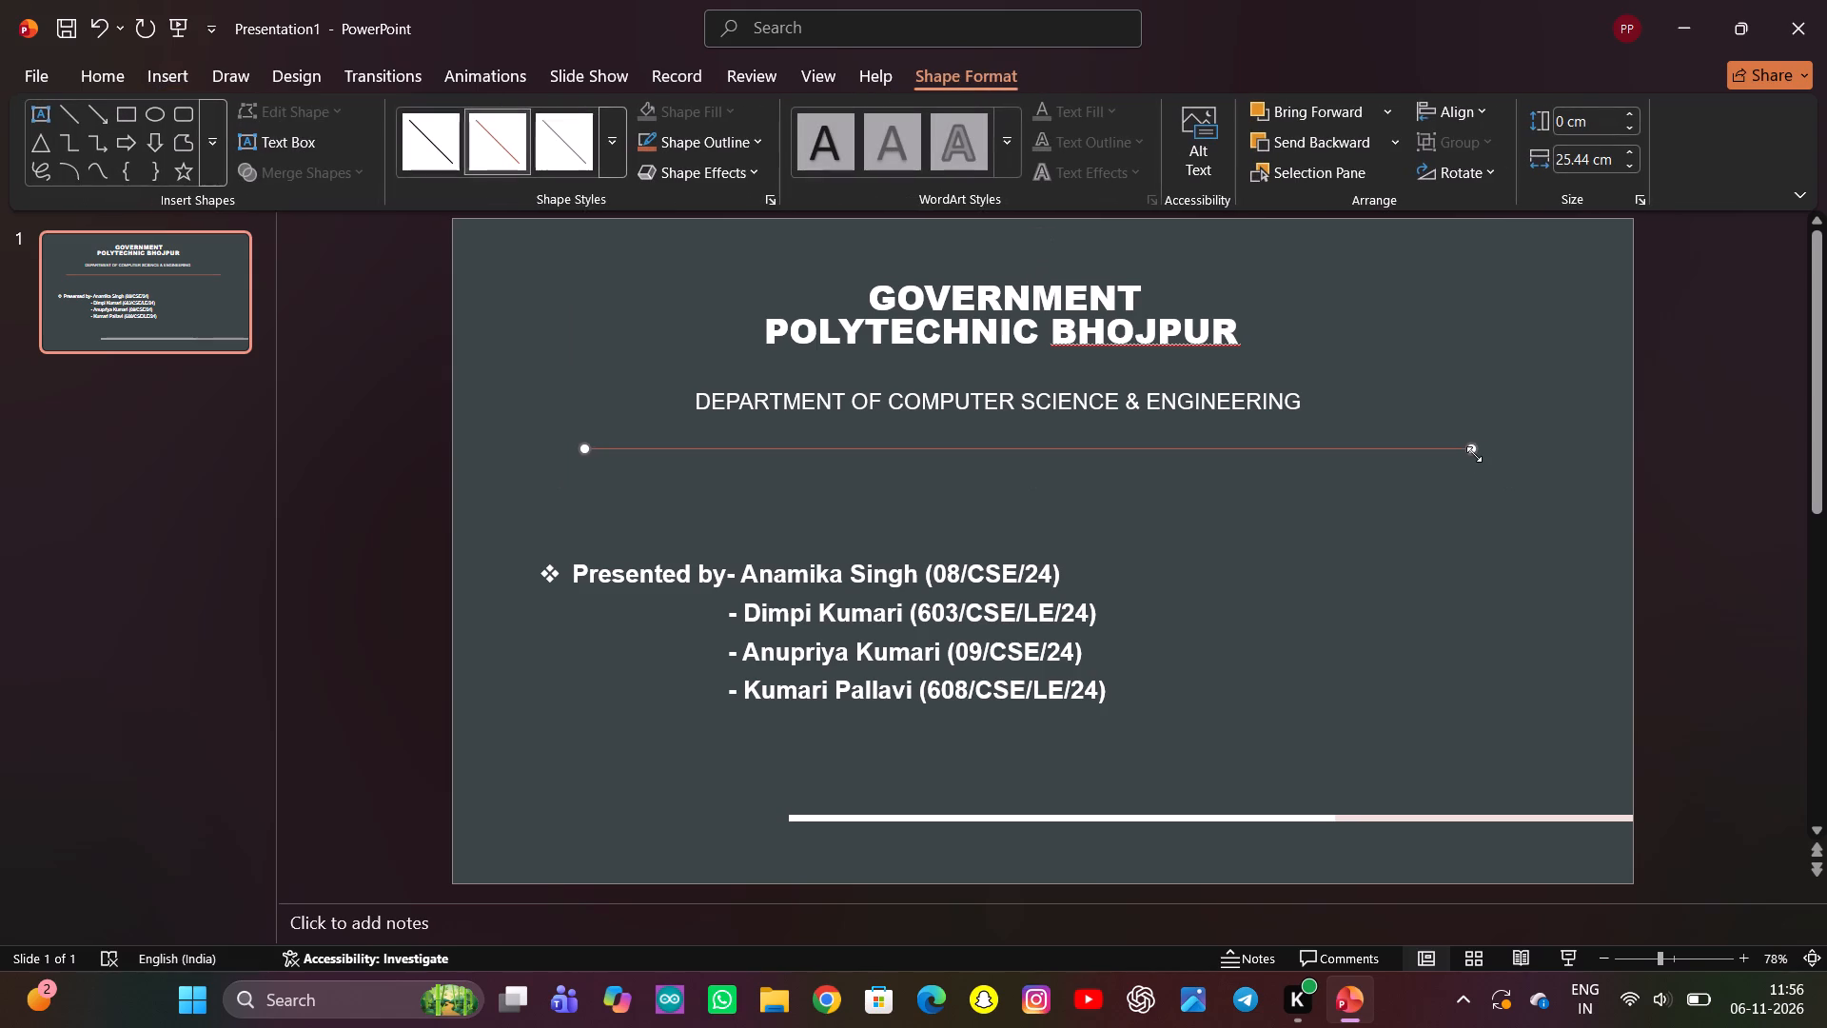
# Colour the divider line's outline black and apply the thickest black theme line style to it.
pyautogui.click(760, 136)
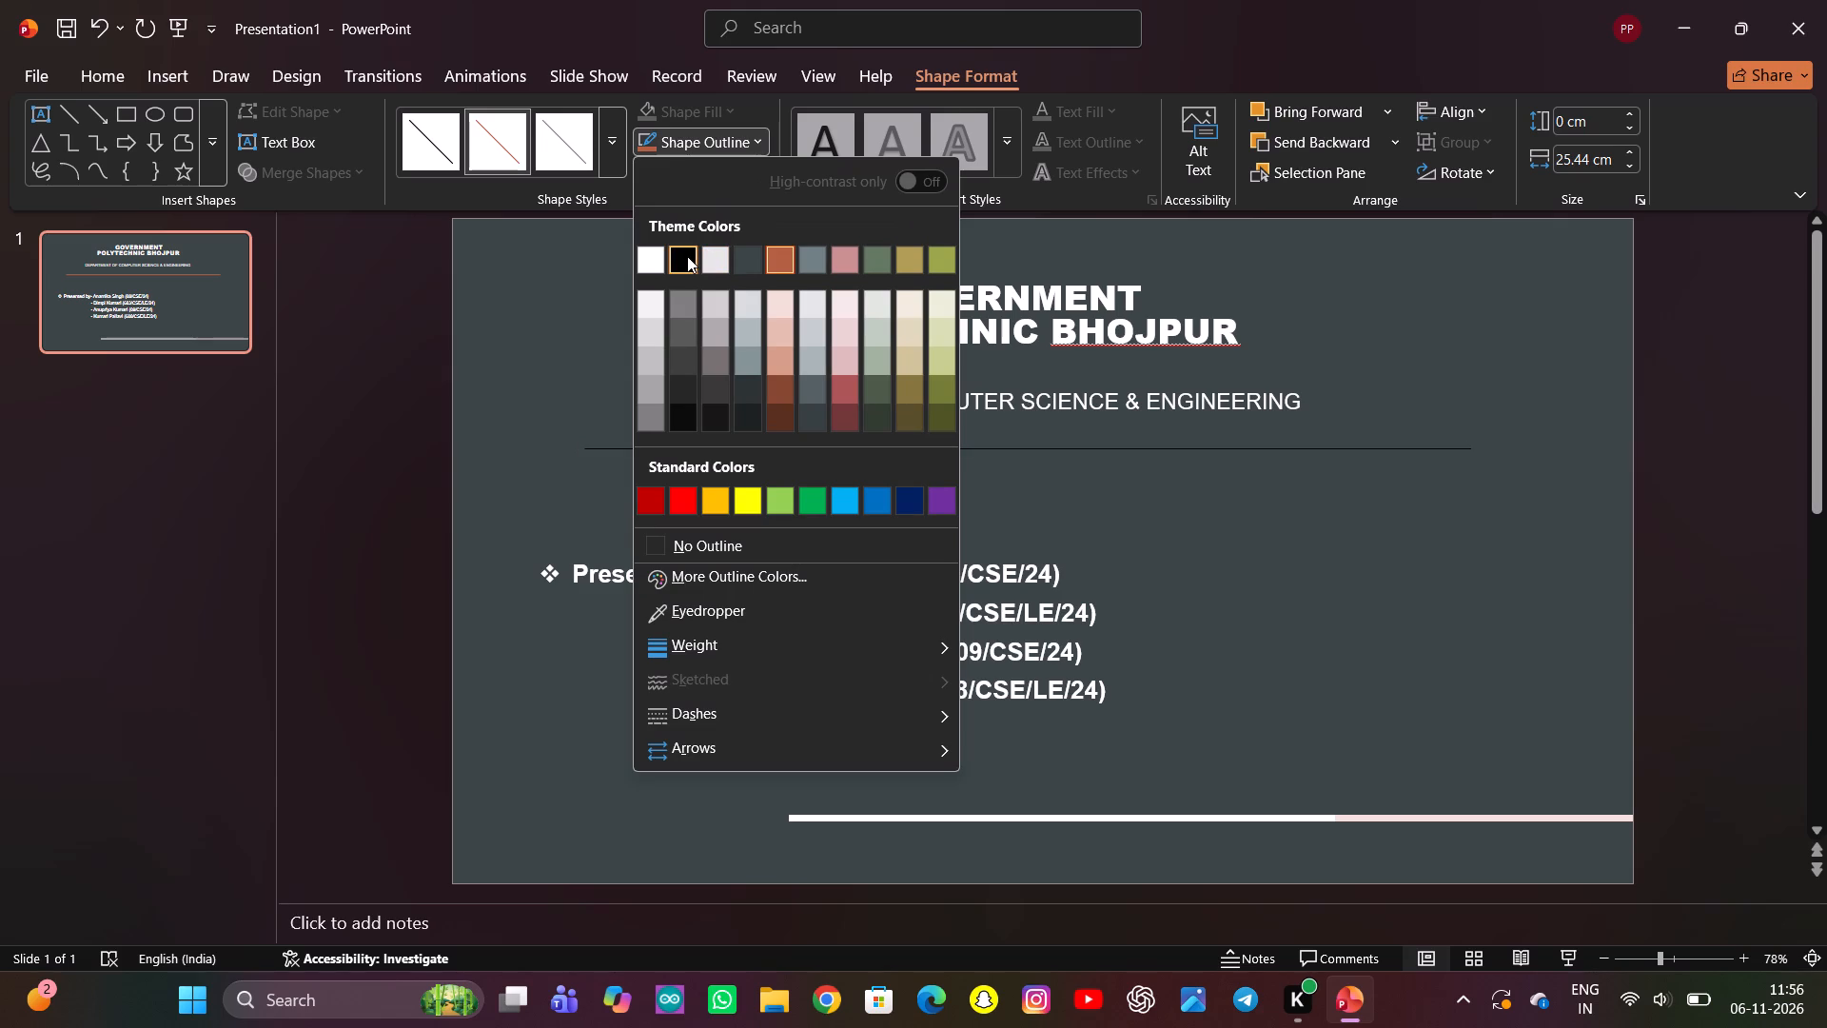
pyautogui.click(687, 256)
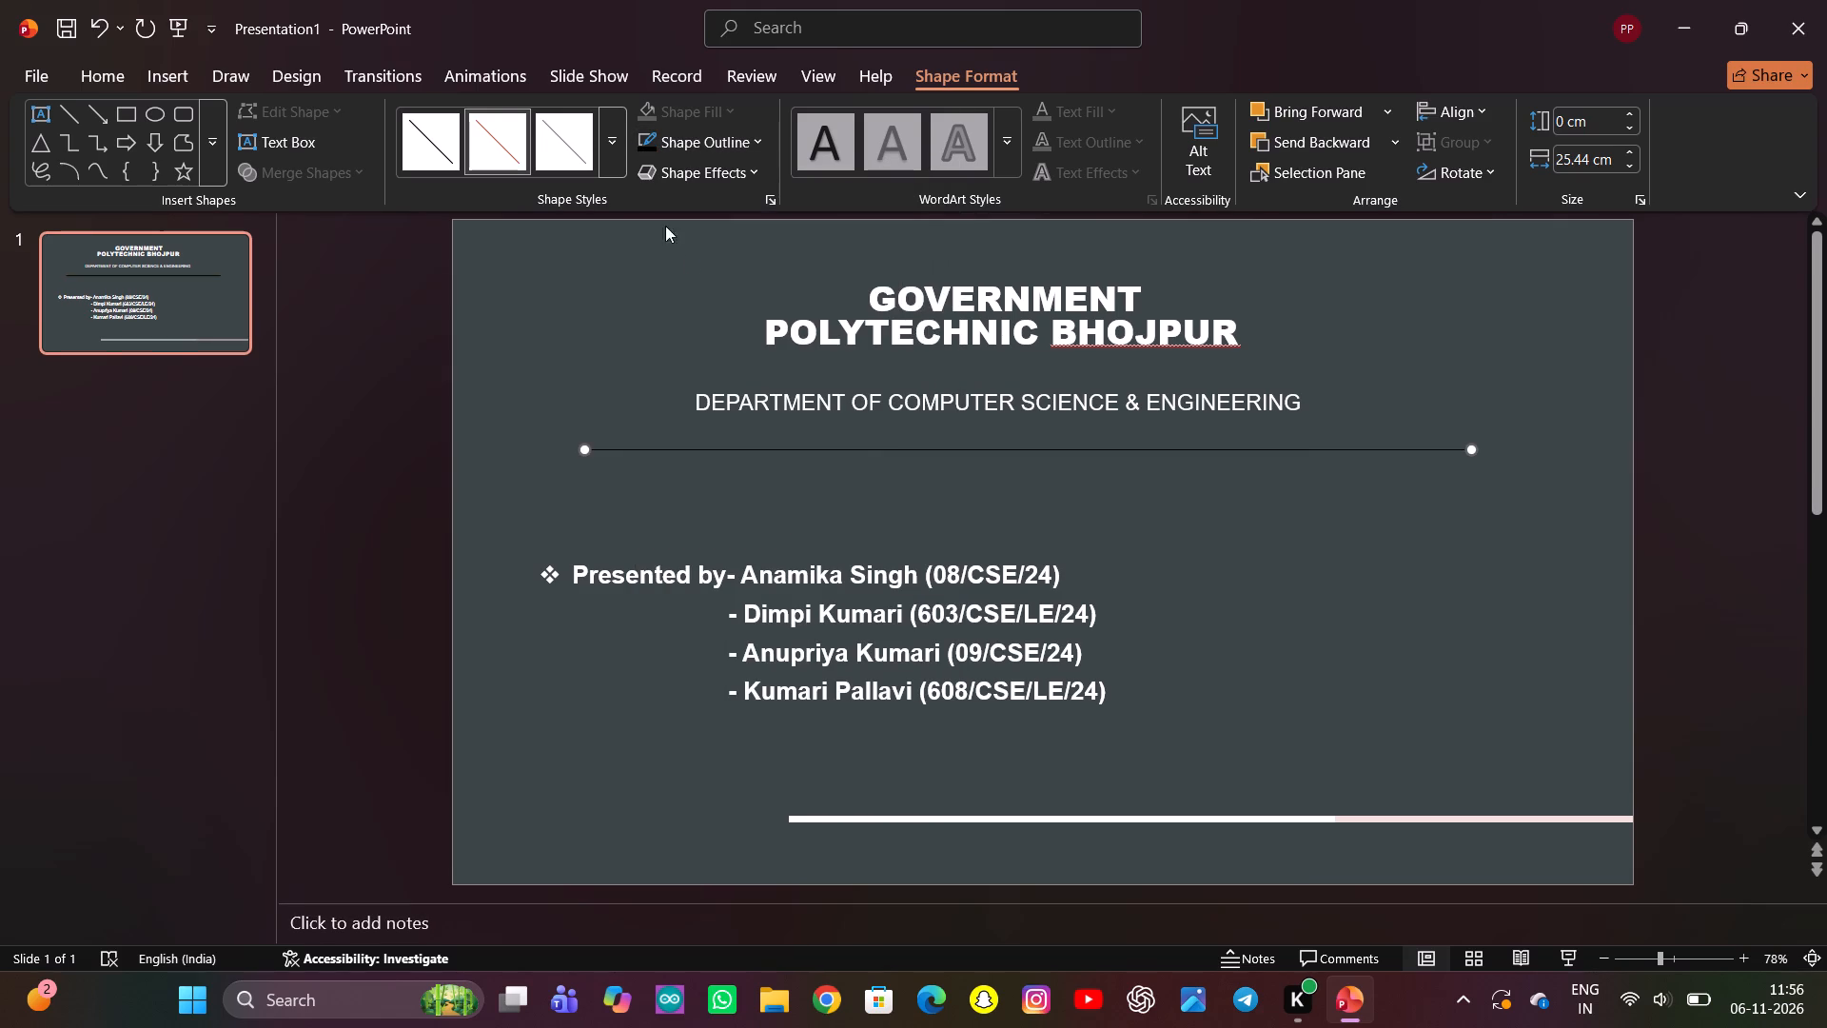
pyautogui.click(748, 170)
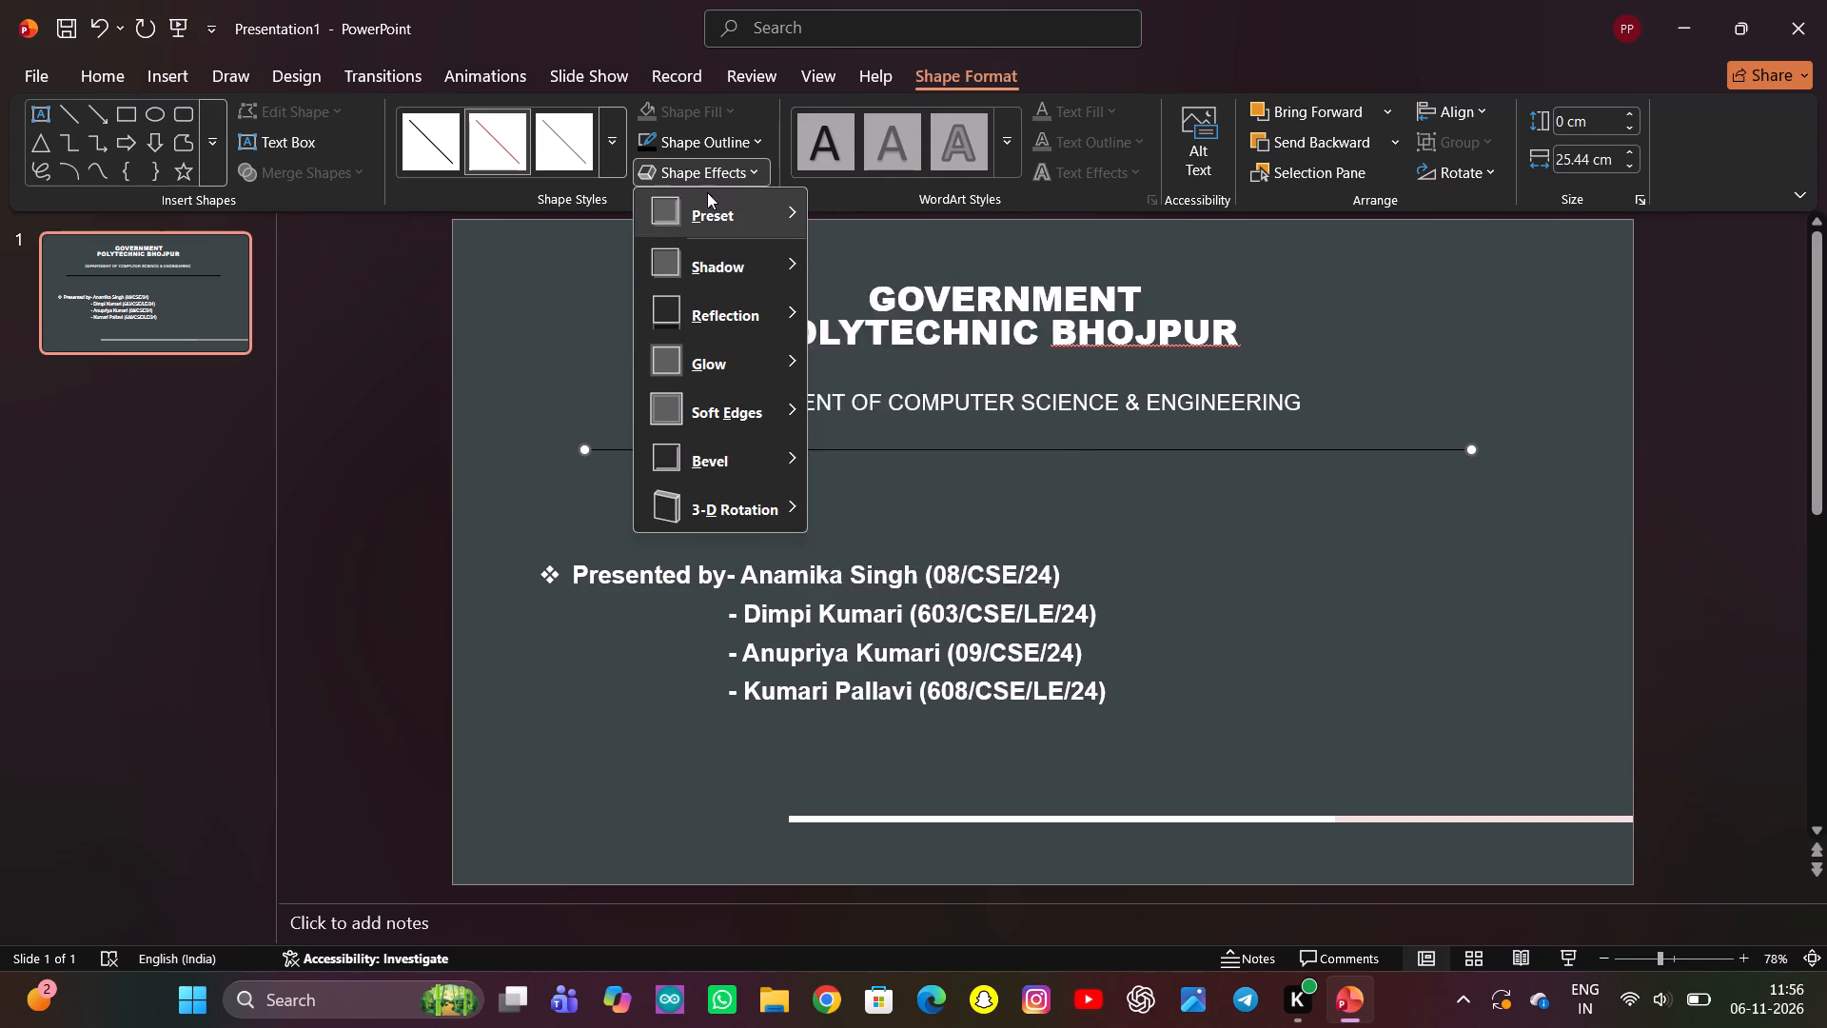
pyautogui.click(722, 163)
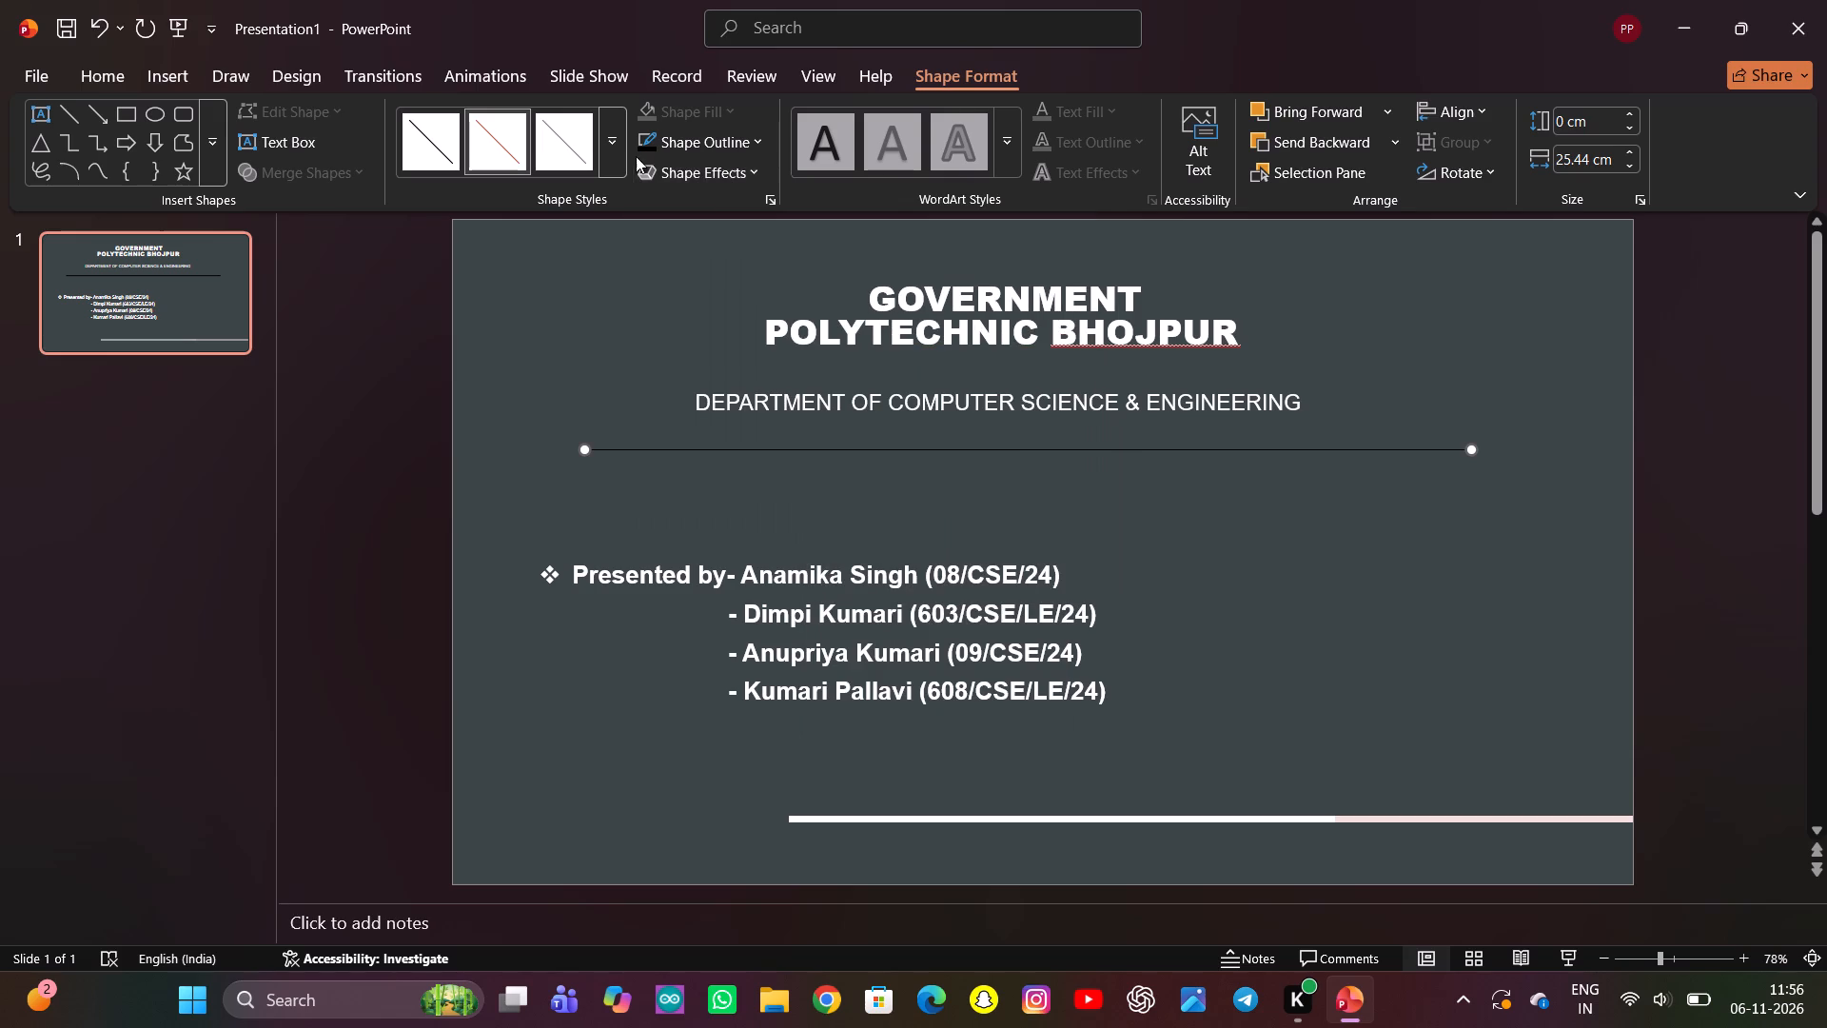
pyautogui.click(624, 147)
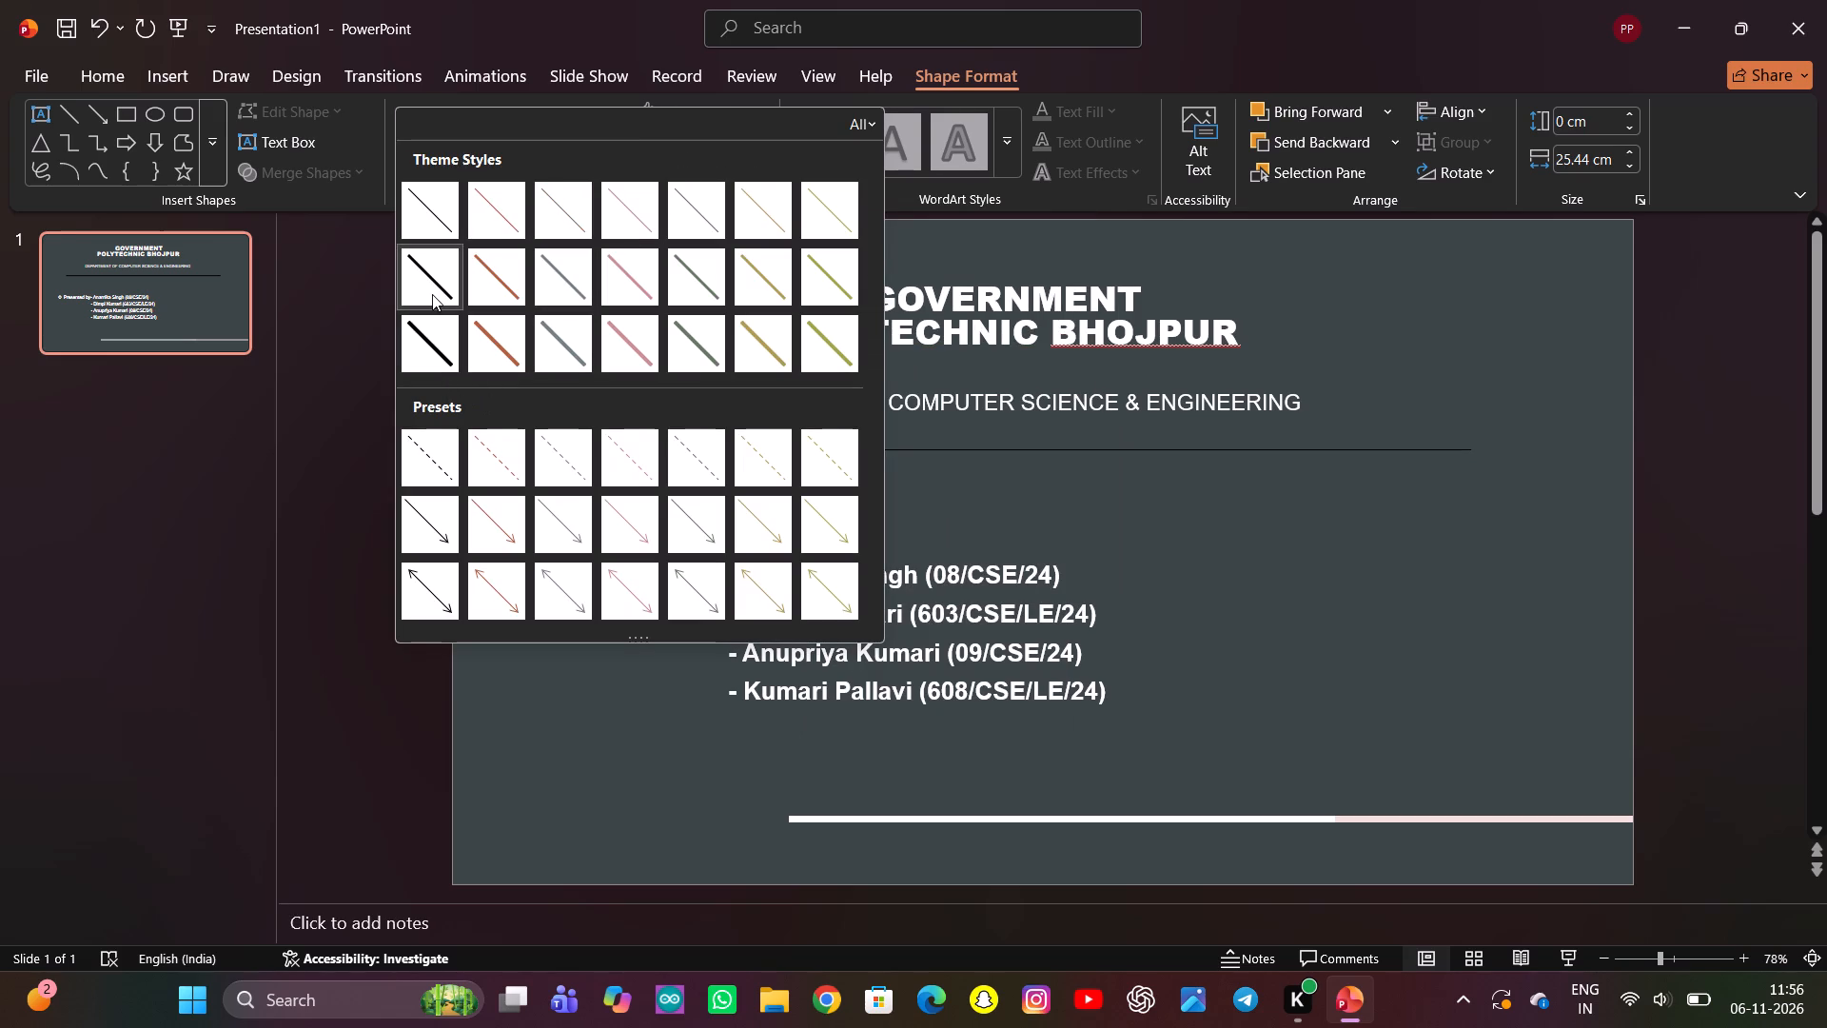
pyautogui.click(425, 346)
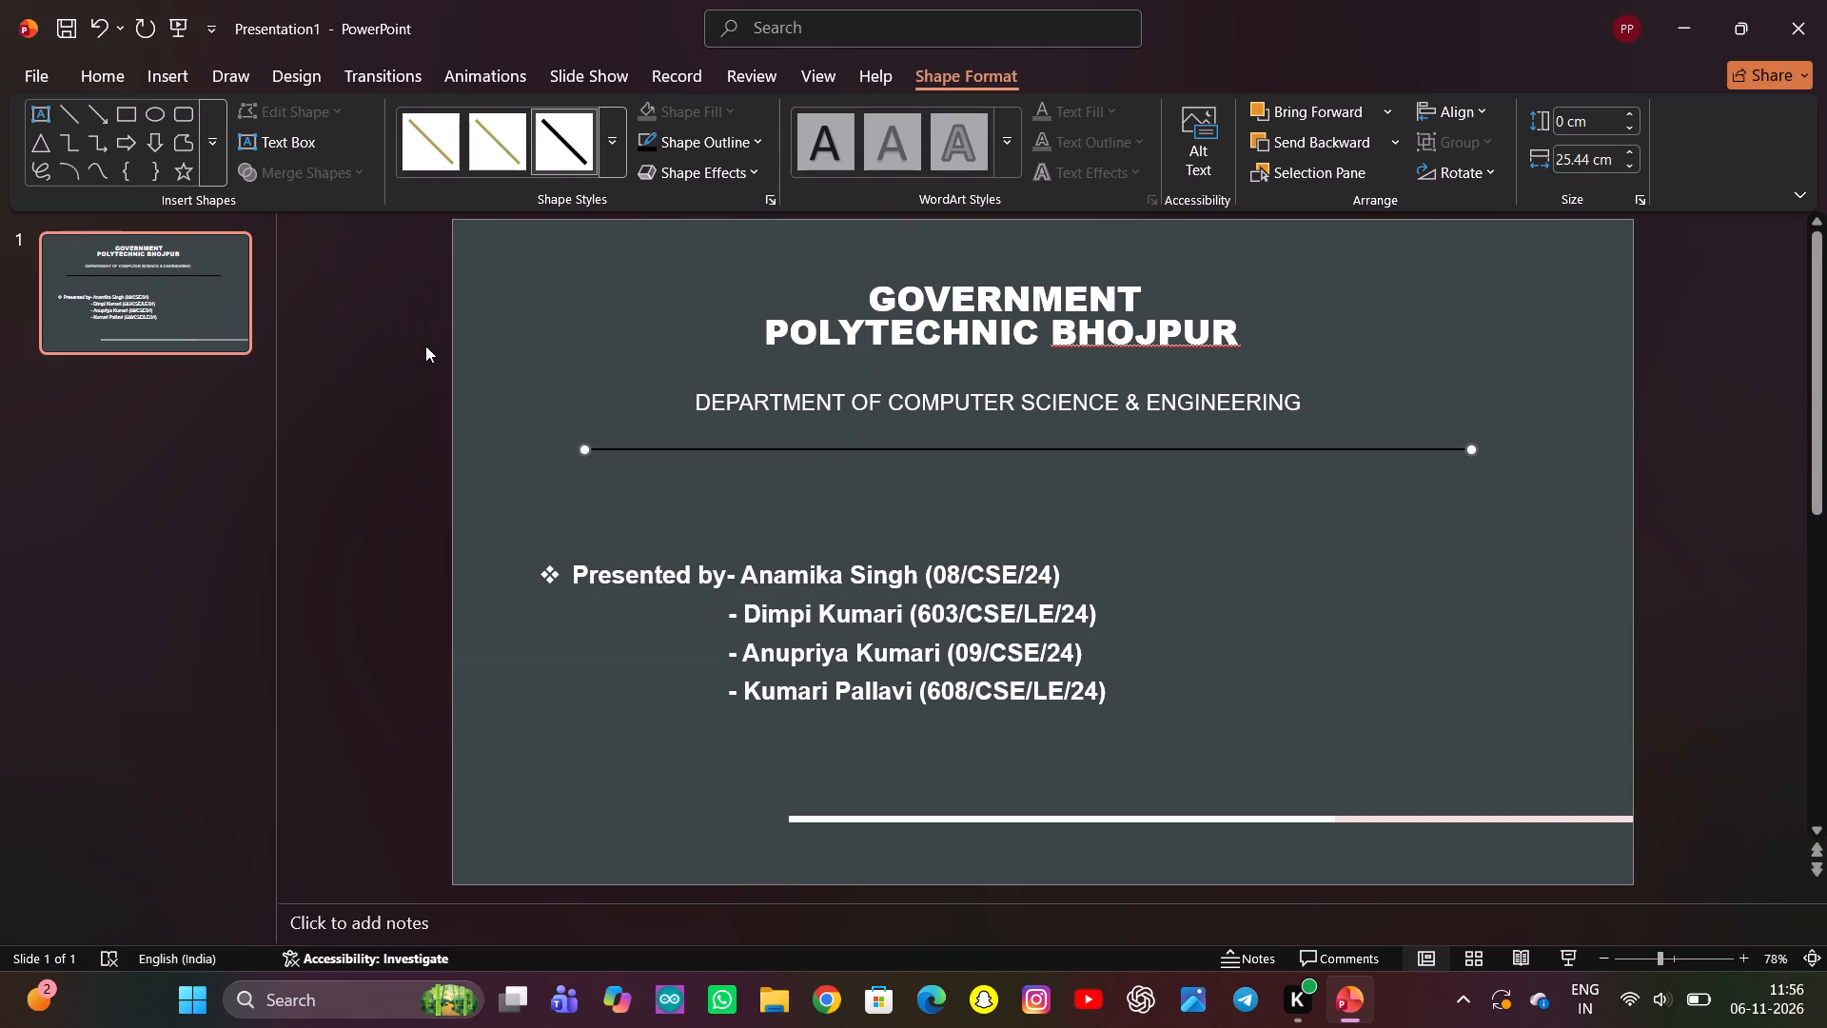
pyautogui.click(421, 324)
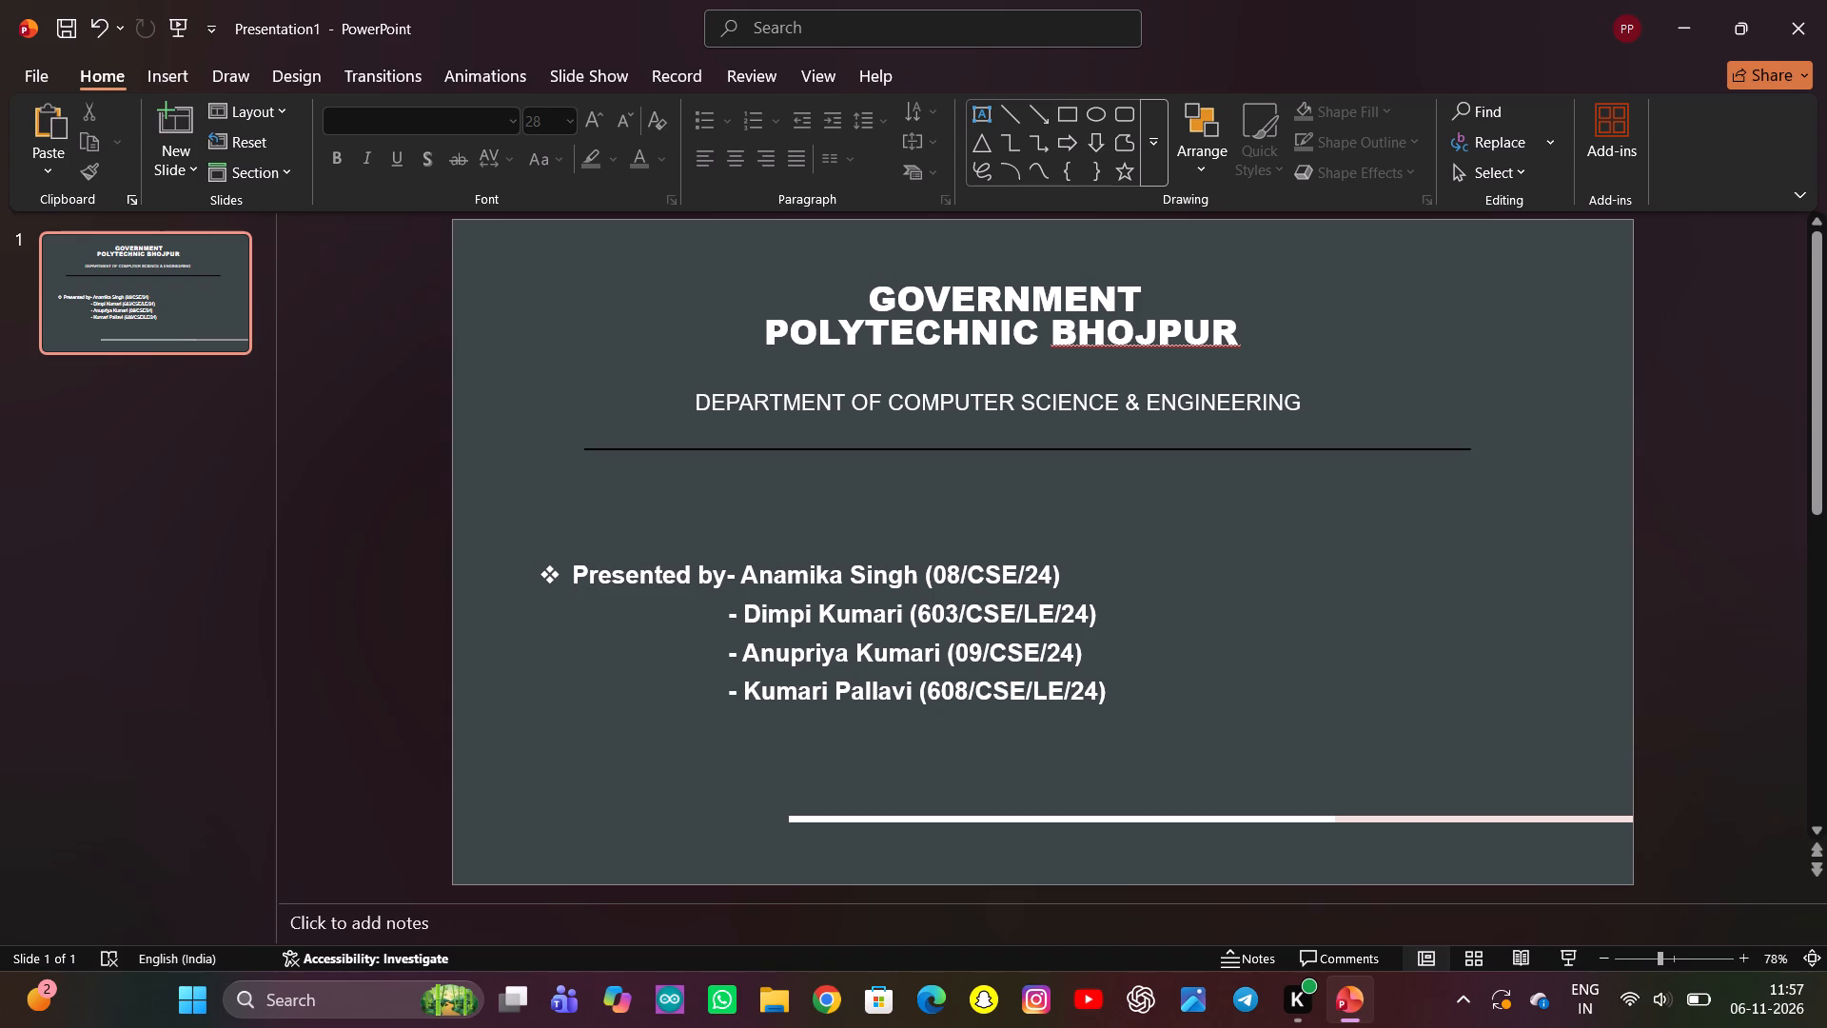
# Extend the top edge of the presenters' text box upward to just beneath the divider line.
pyautogui.click(780, 494)
pyautogui.click(803, 546)
pyautogui.click(814, 558)
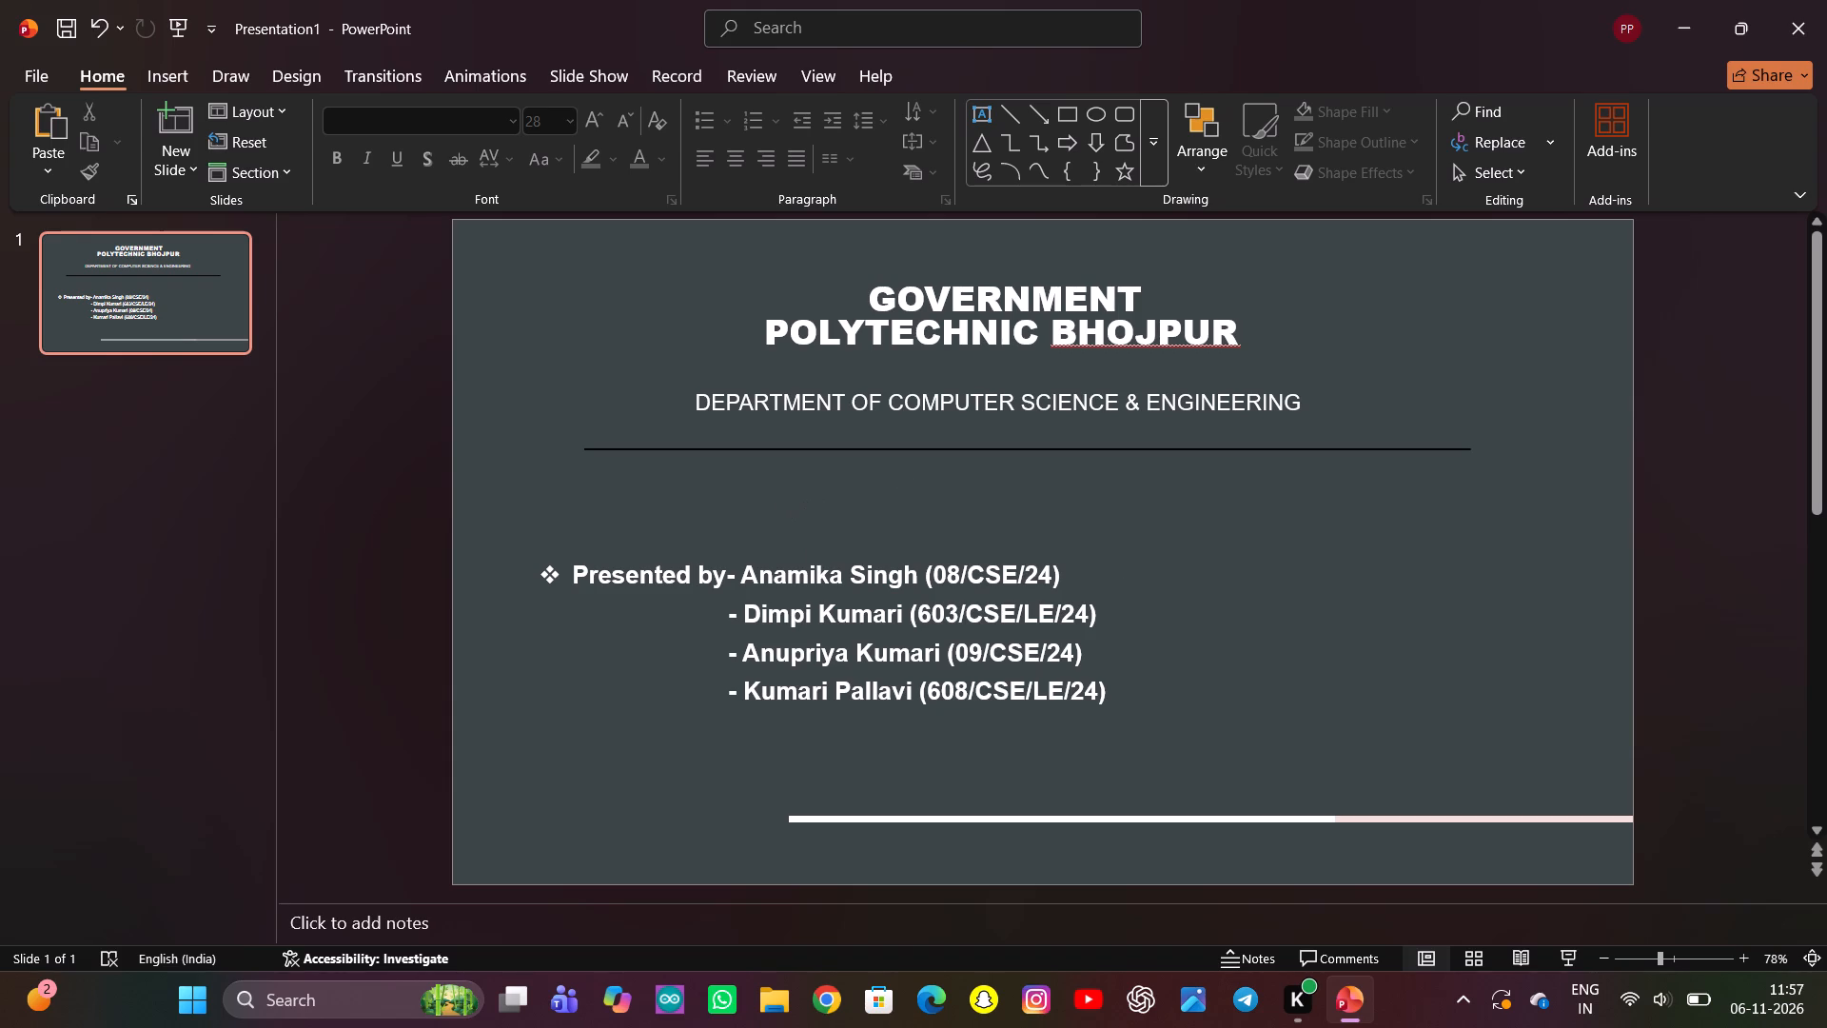
pyautogui.click(814, 596)
pyautogui.click(886, 534)
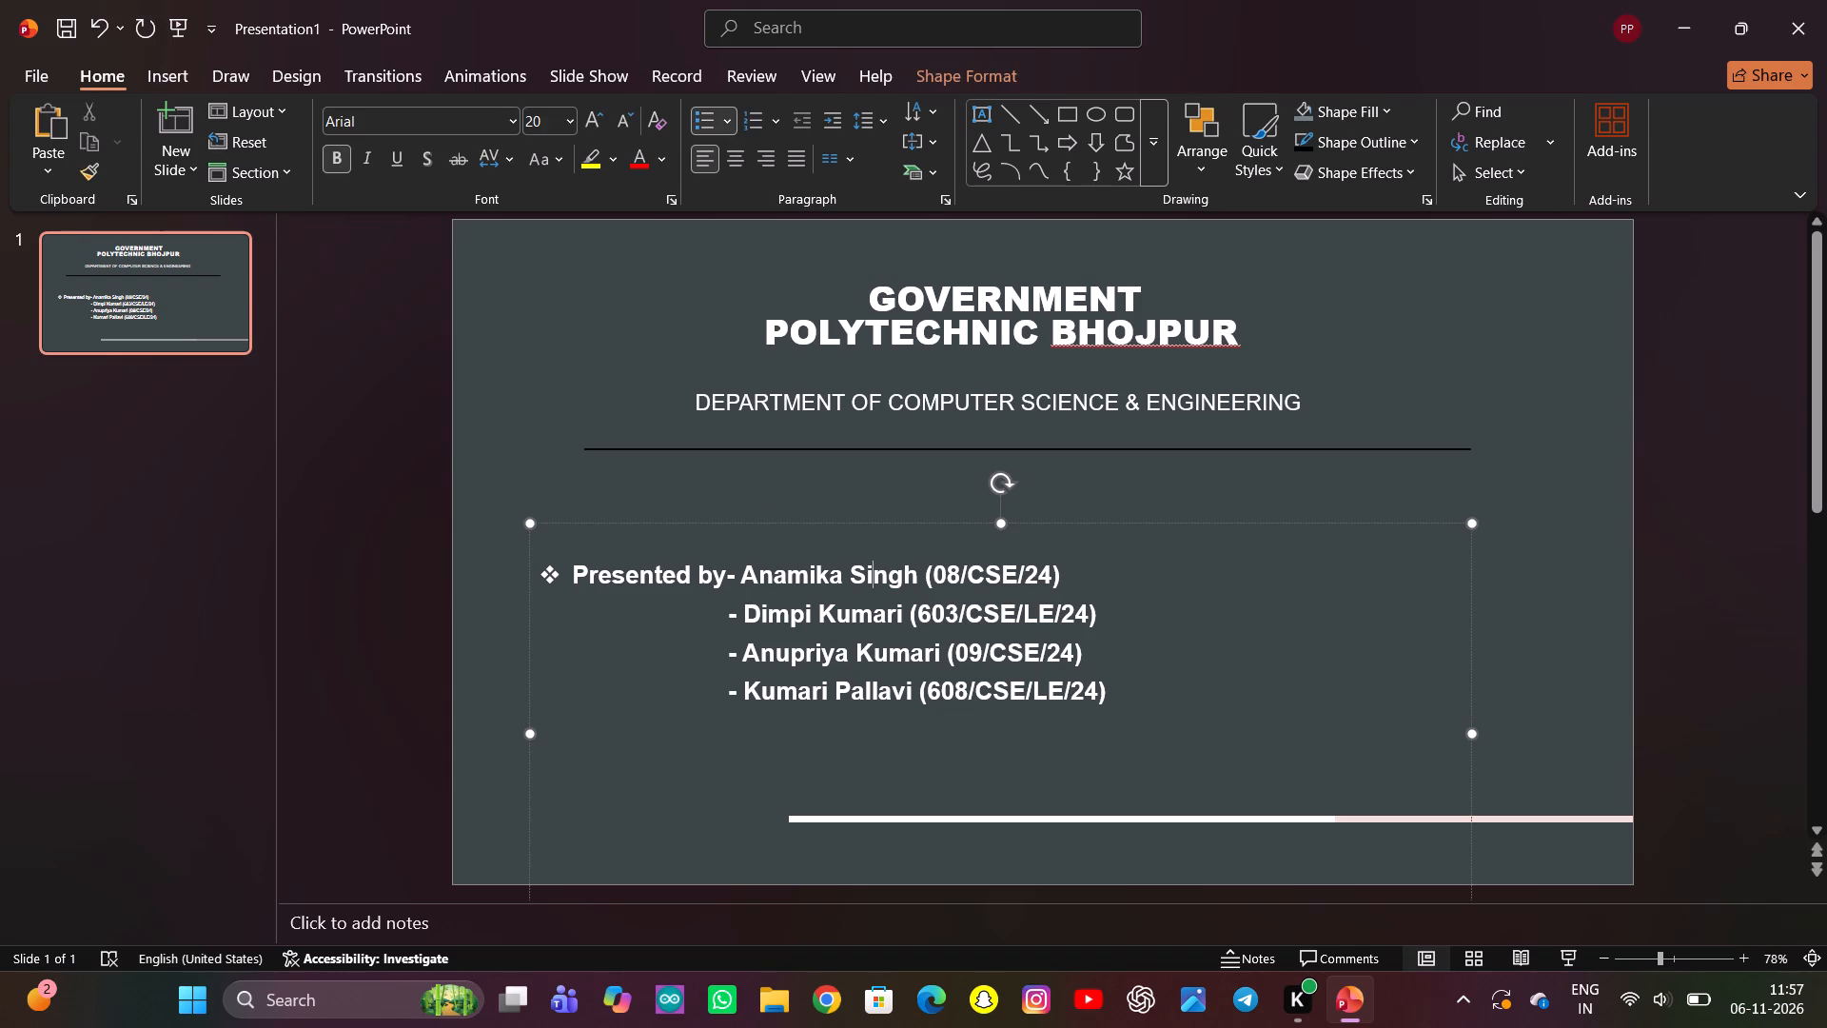
pyautogui.click(1097, 575)
pyautogui.moveTo(1004, 524); pyautogui.dragTo(1003, 474)
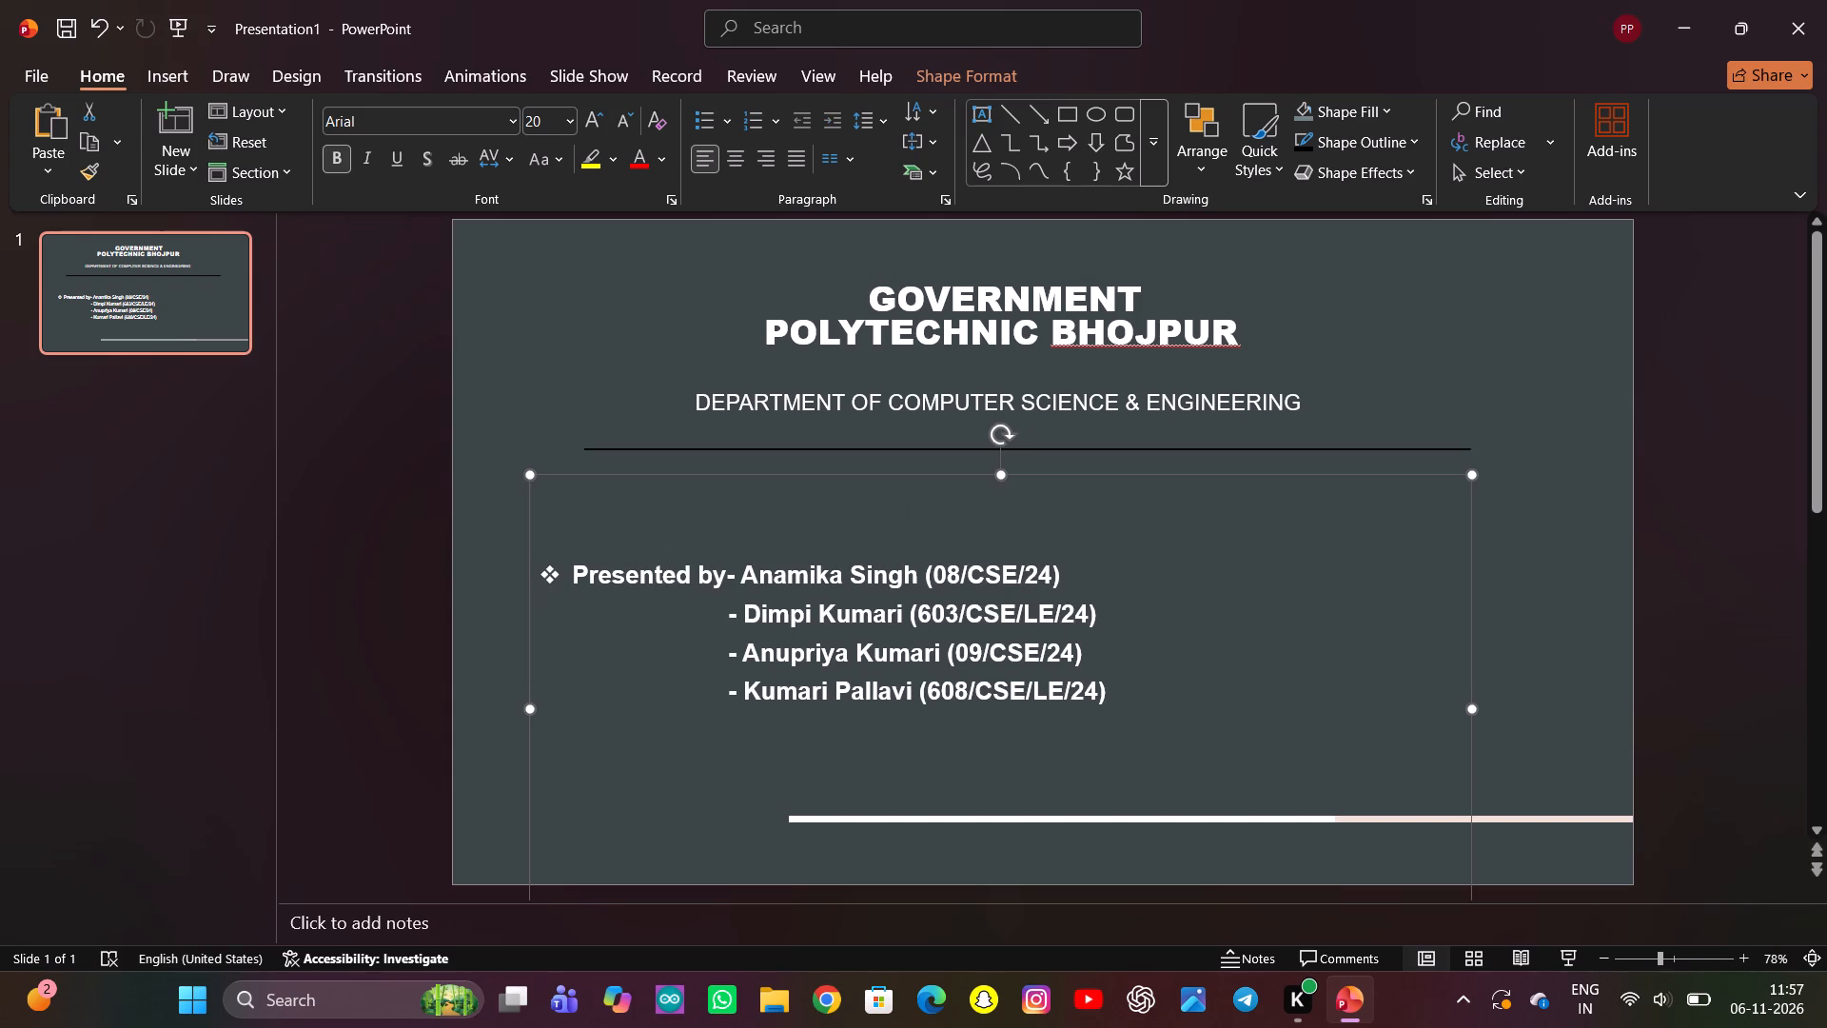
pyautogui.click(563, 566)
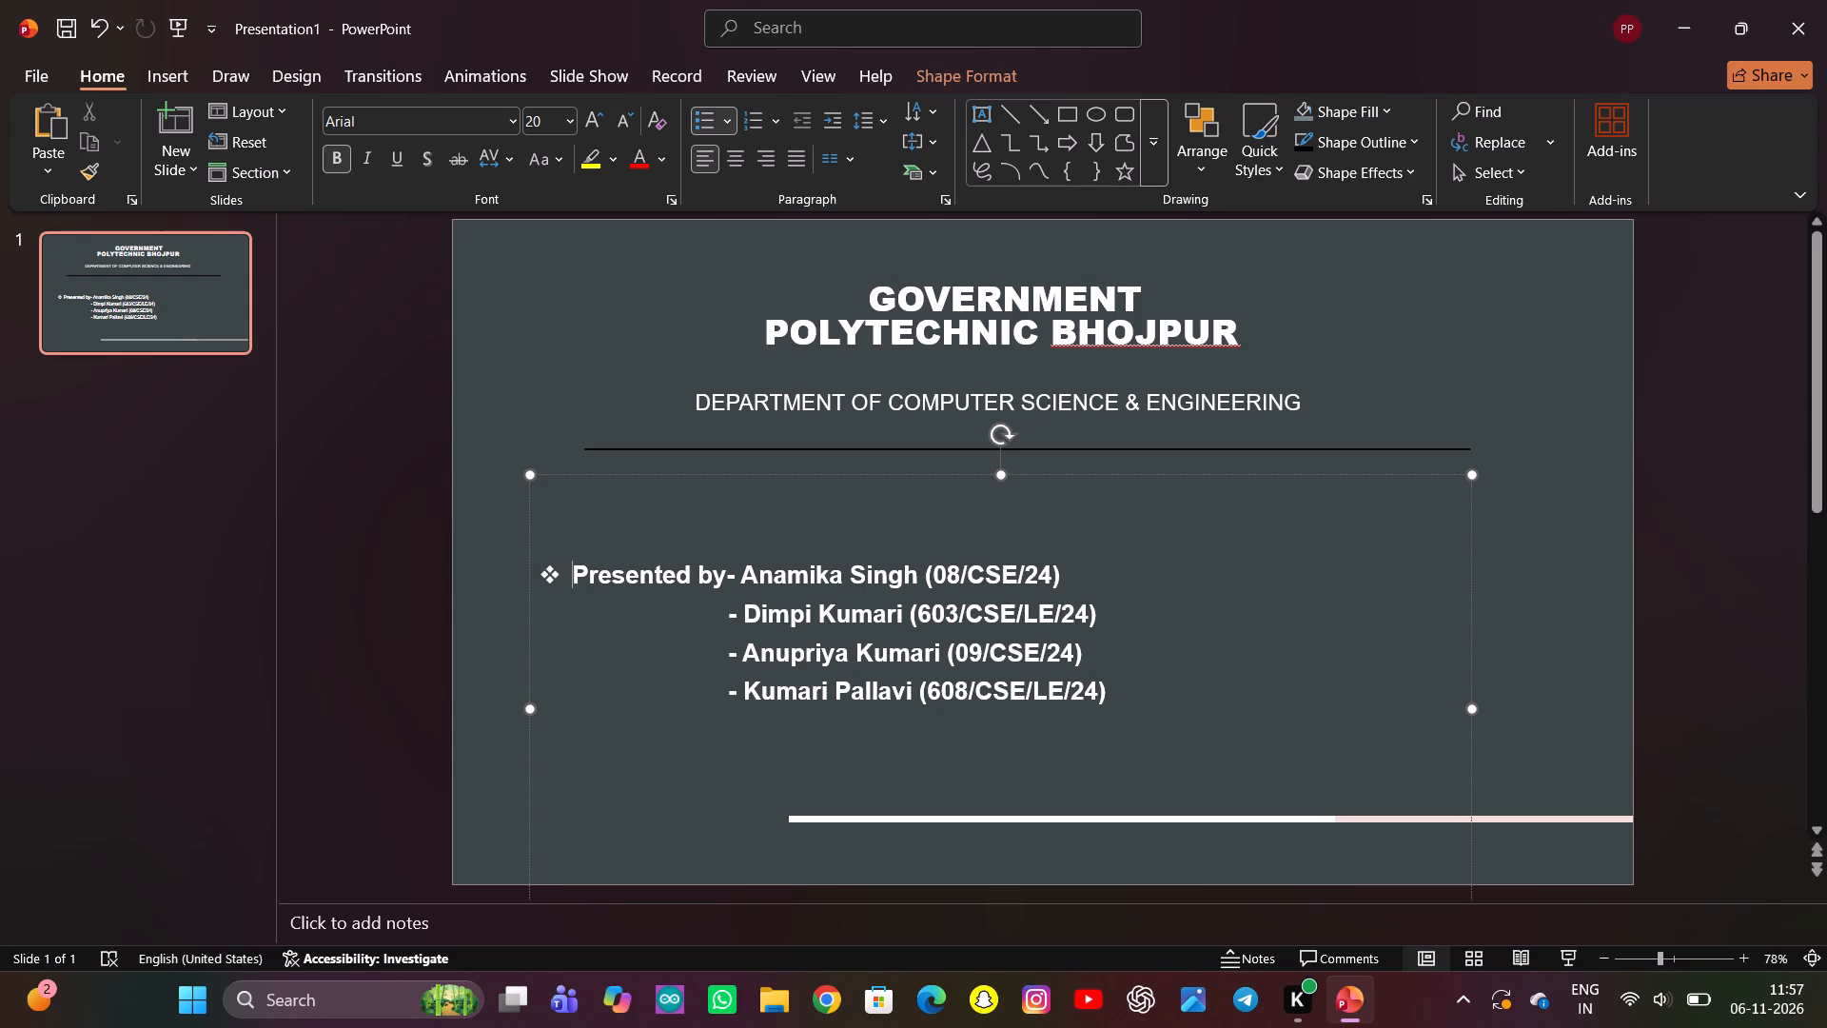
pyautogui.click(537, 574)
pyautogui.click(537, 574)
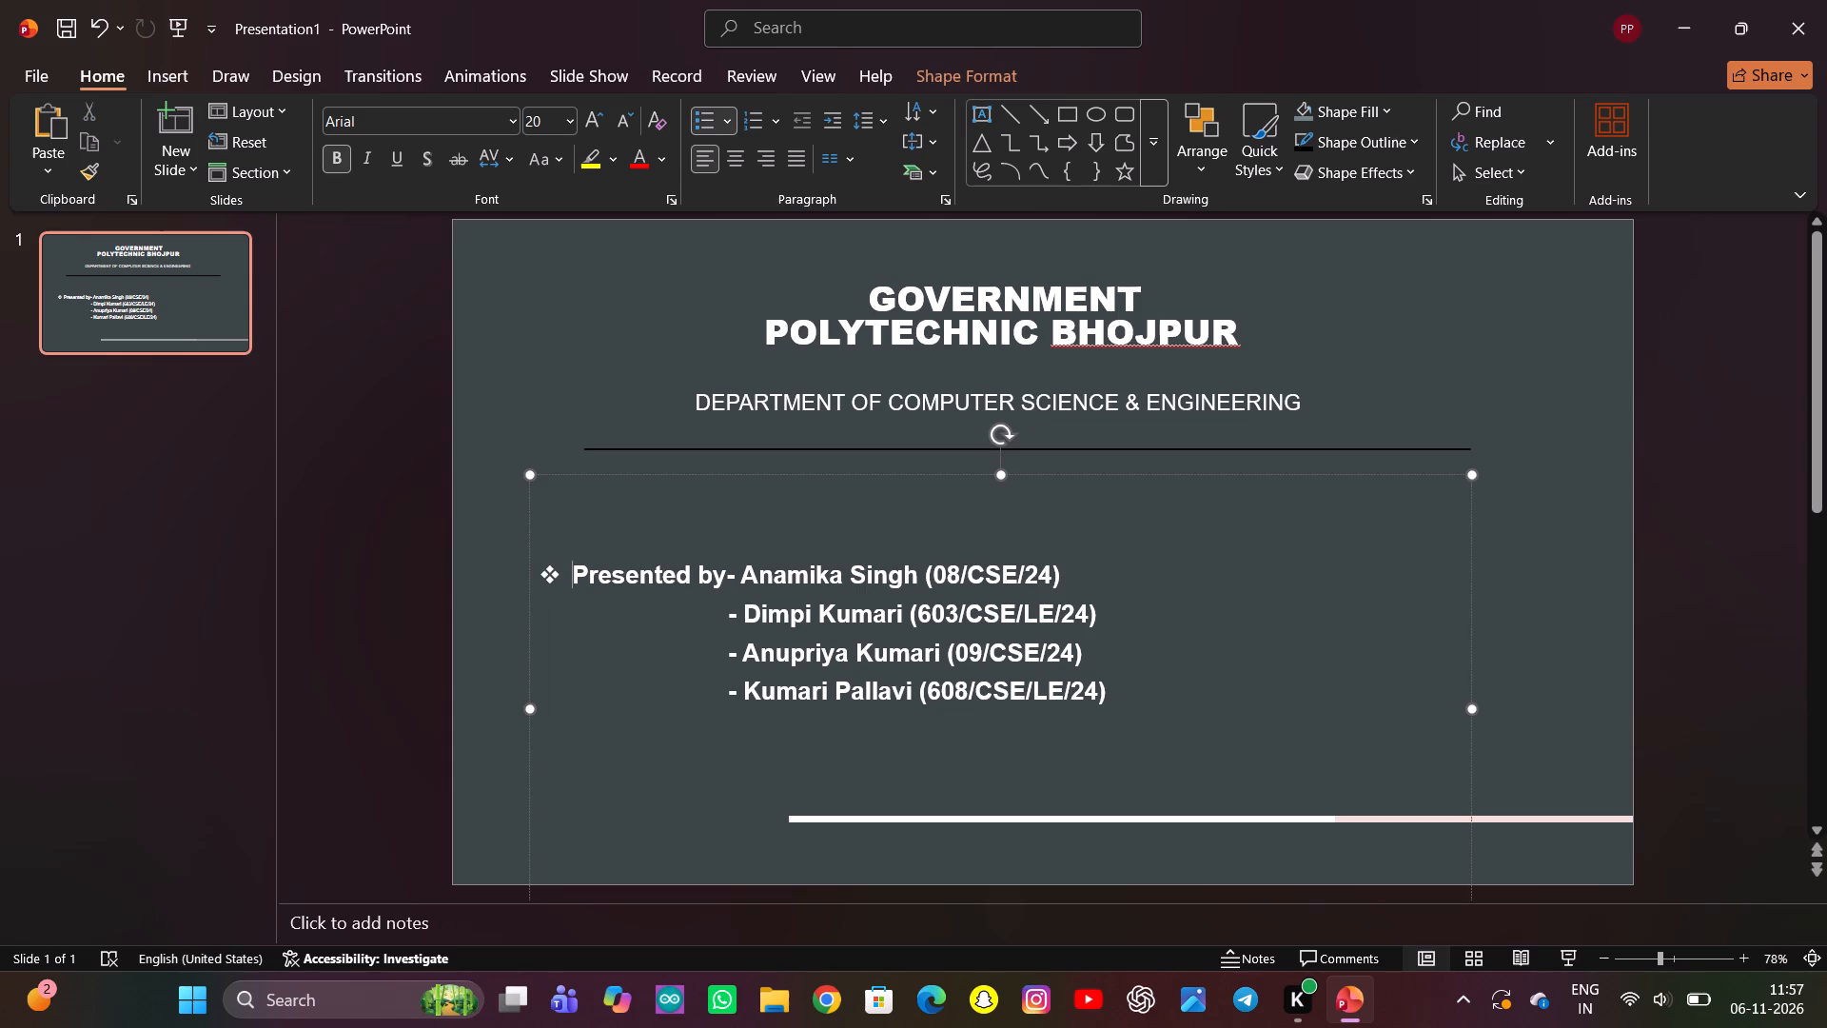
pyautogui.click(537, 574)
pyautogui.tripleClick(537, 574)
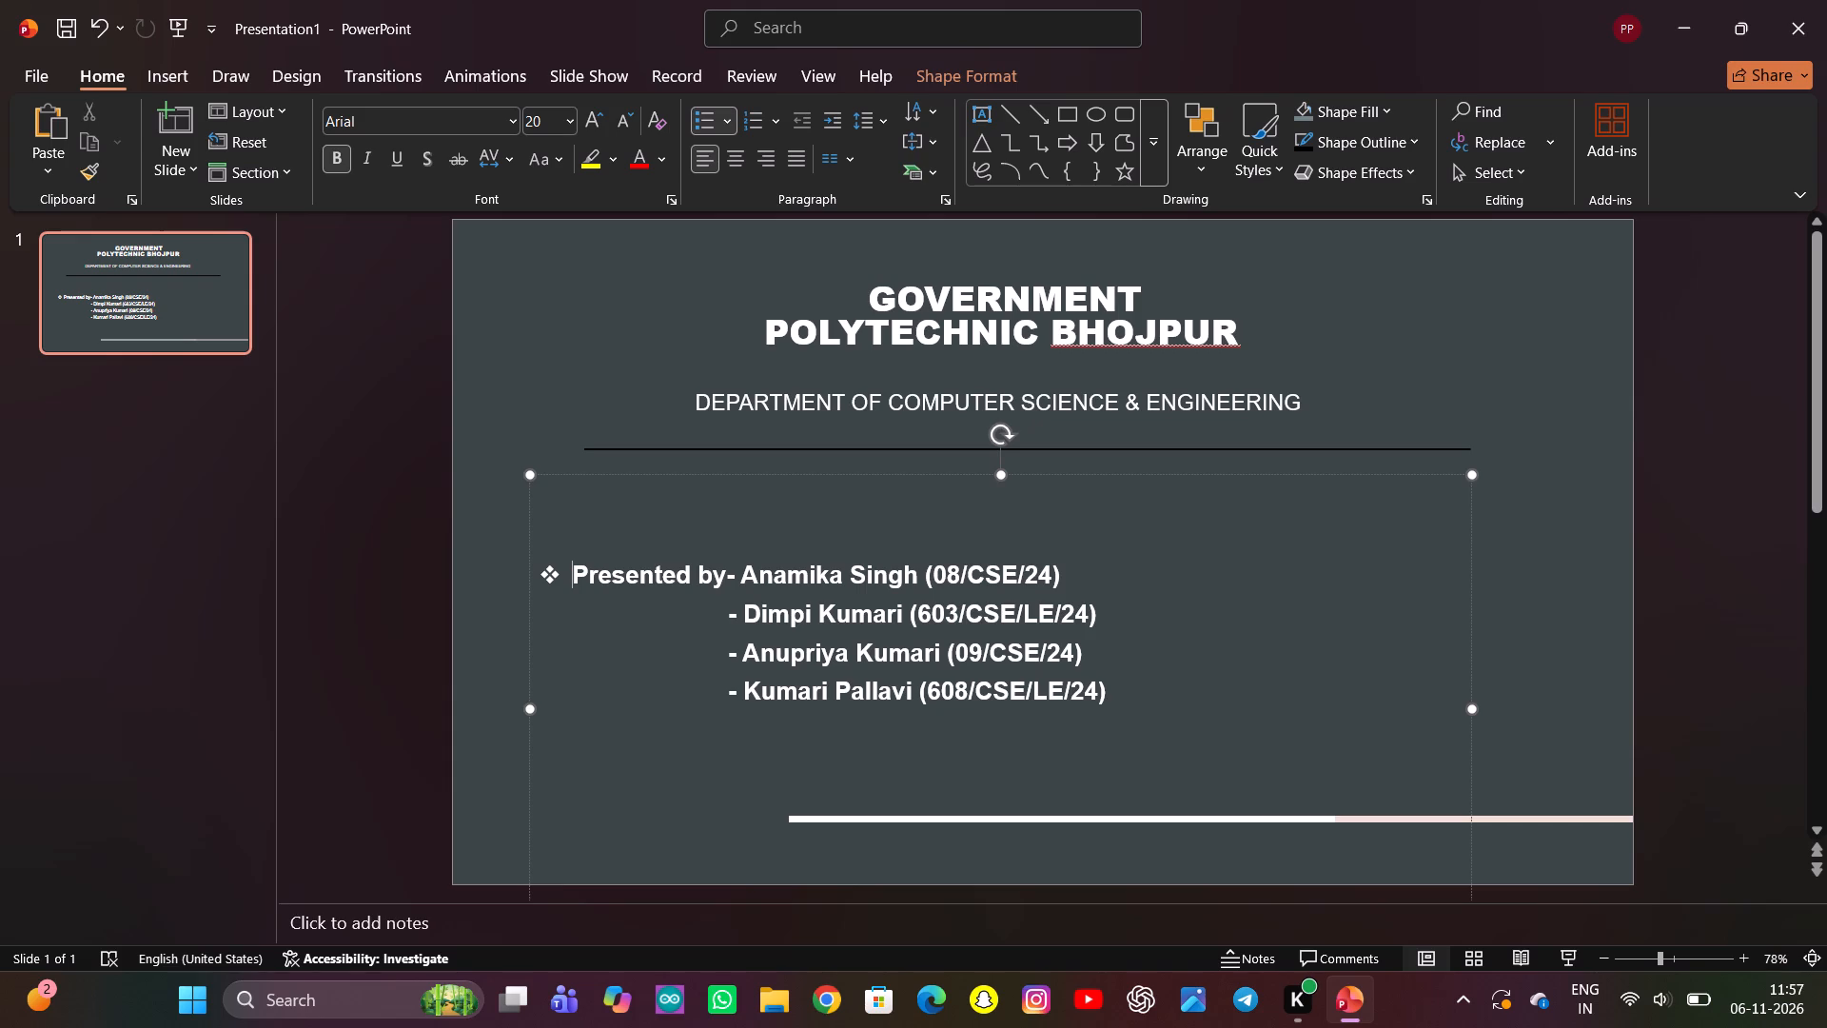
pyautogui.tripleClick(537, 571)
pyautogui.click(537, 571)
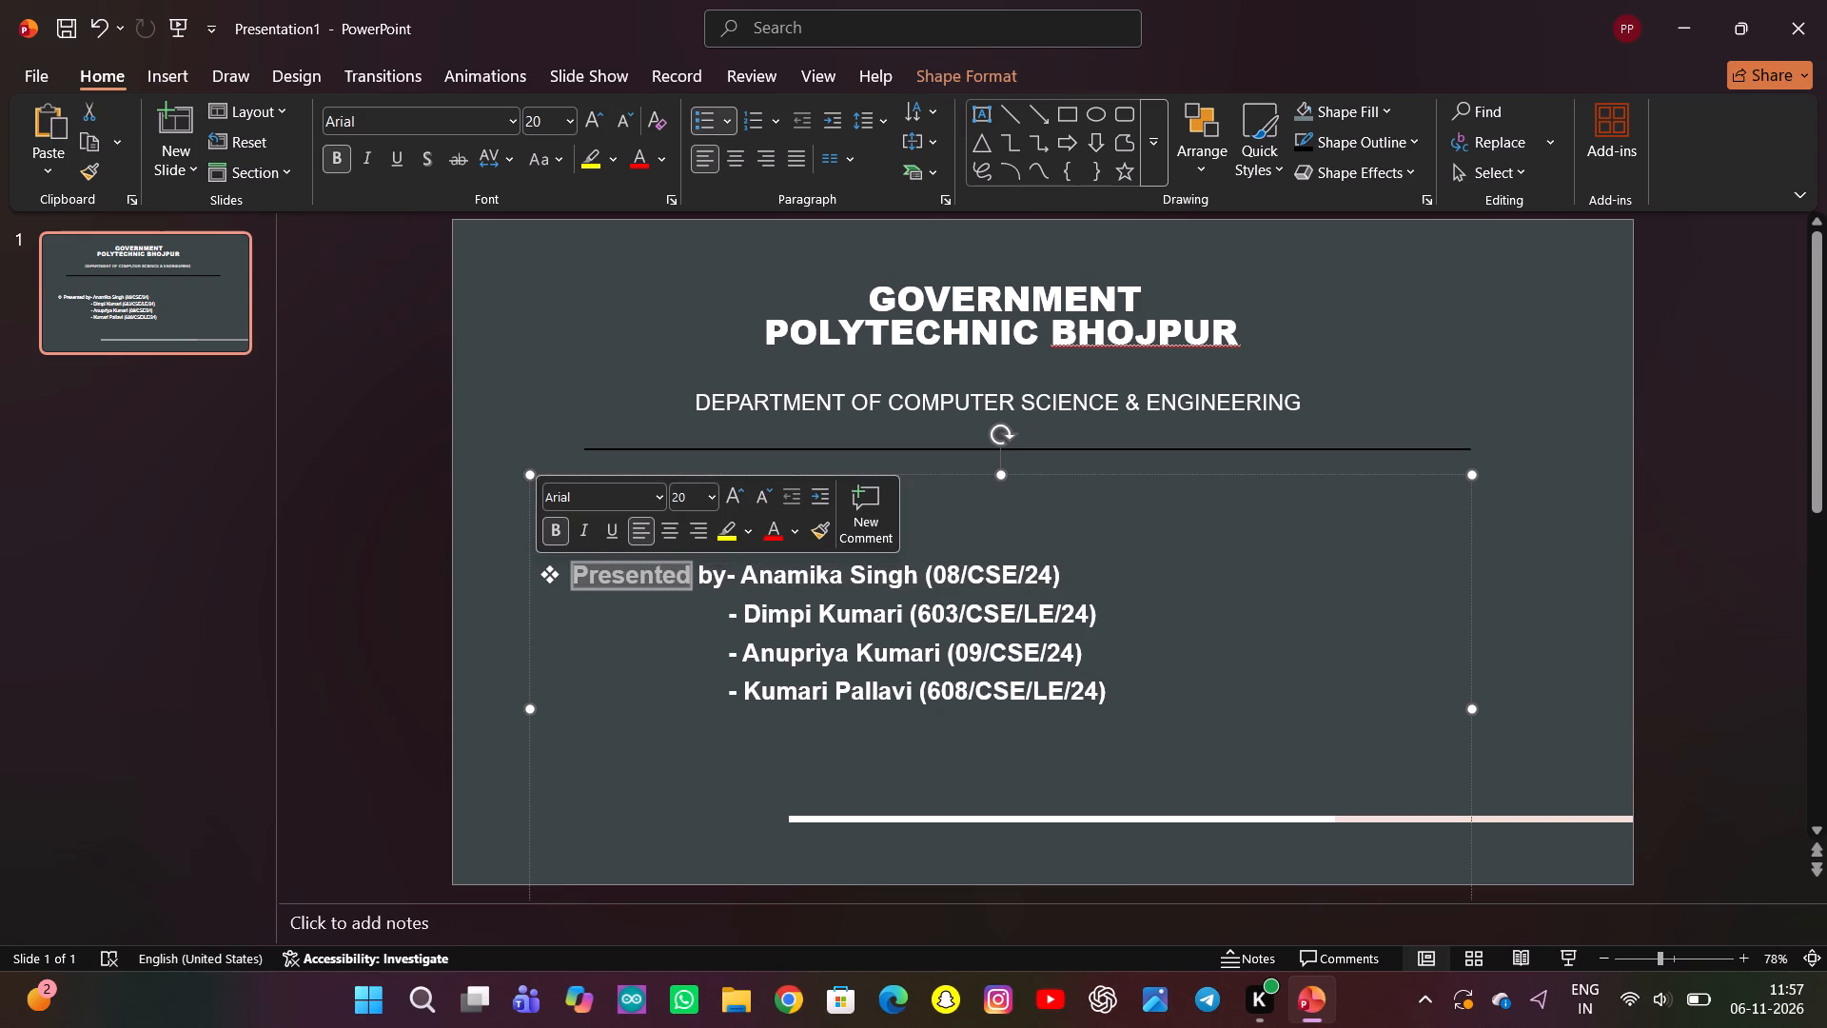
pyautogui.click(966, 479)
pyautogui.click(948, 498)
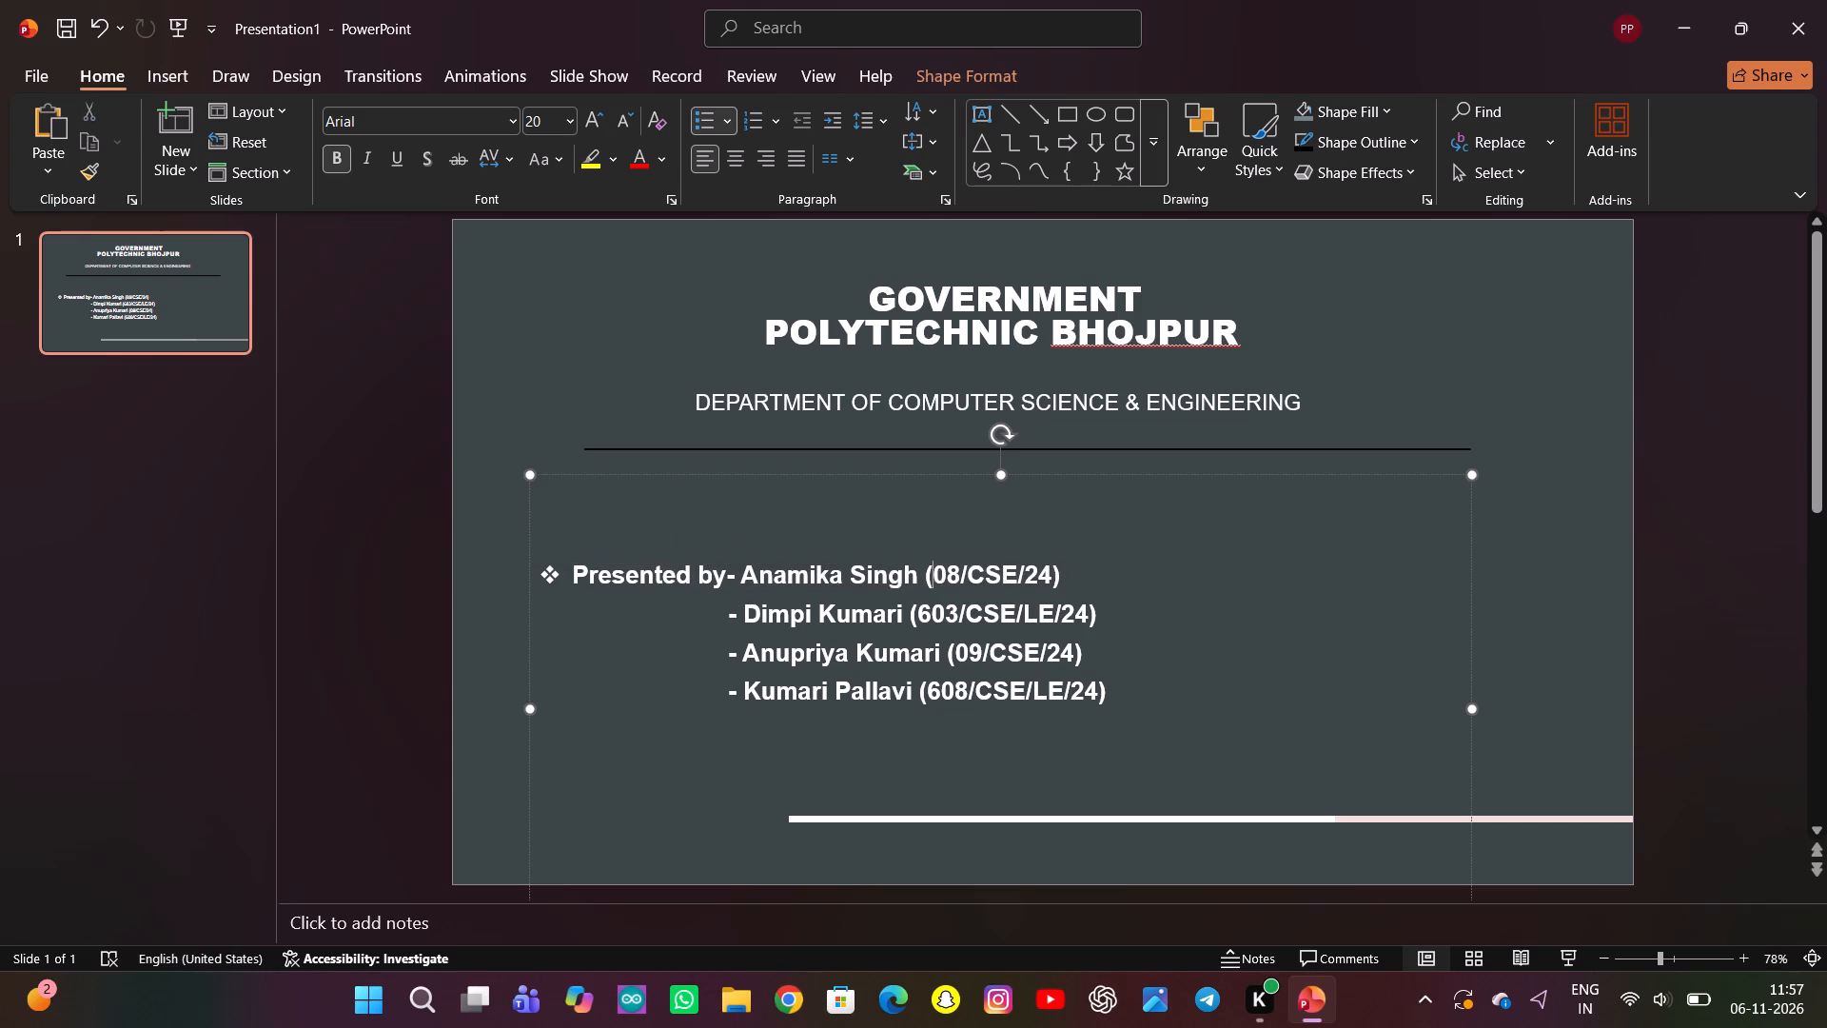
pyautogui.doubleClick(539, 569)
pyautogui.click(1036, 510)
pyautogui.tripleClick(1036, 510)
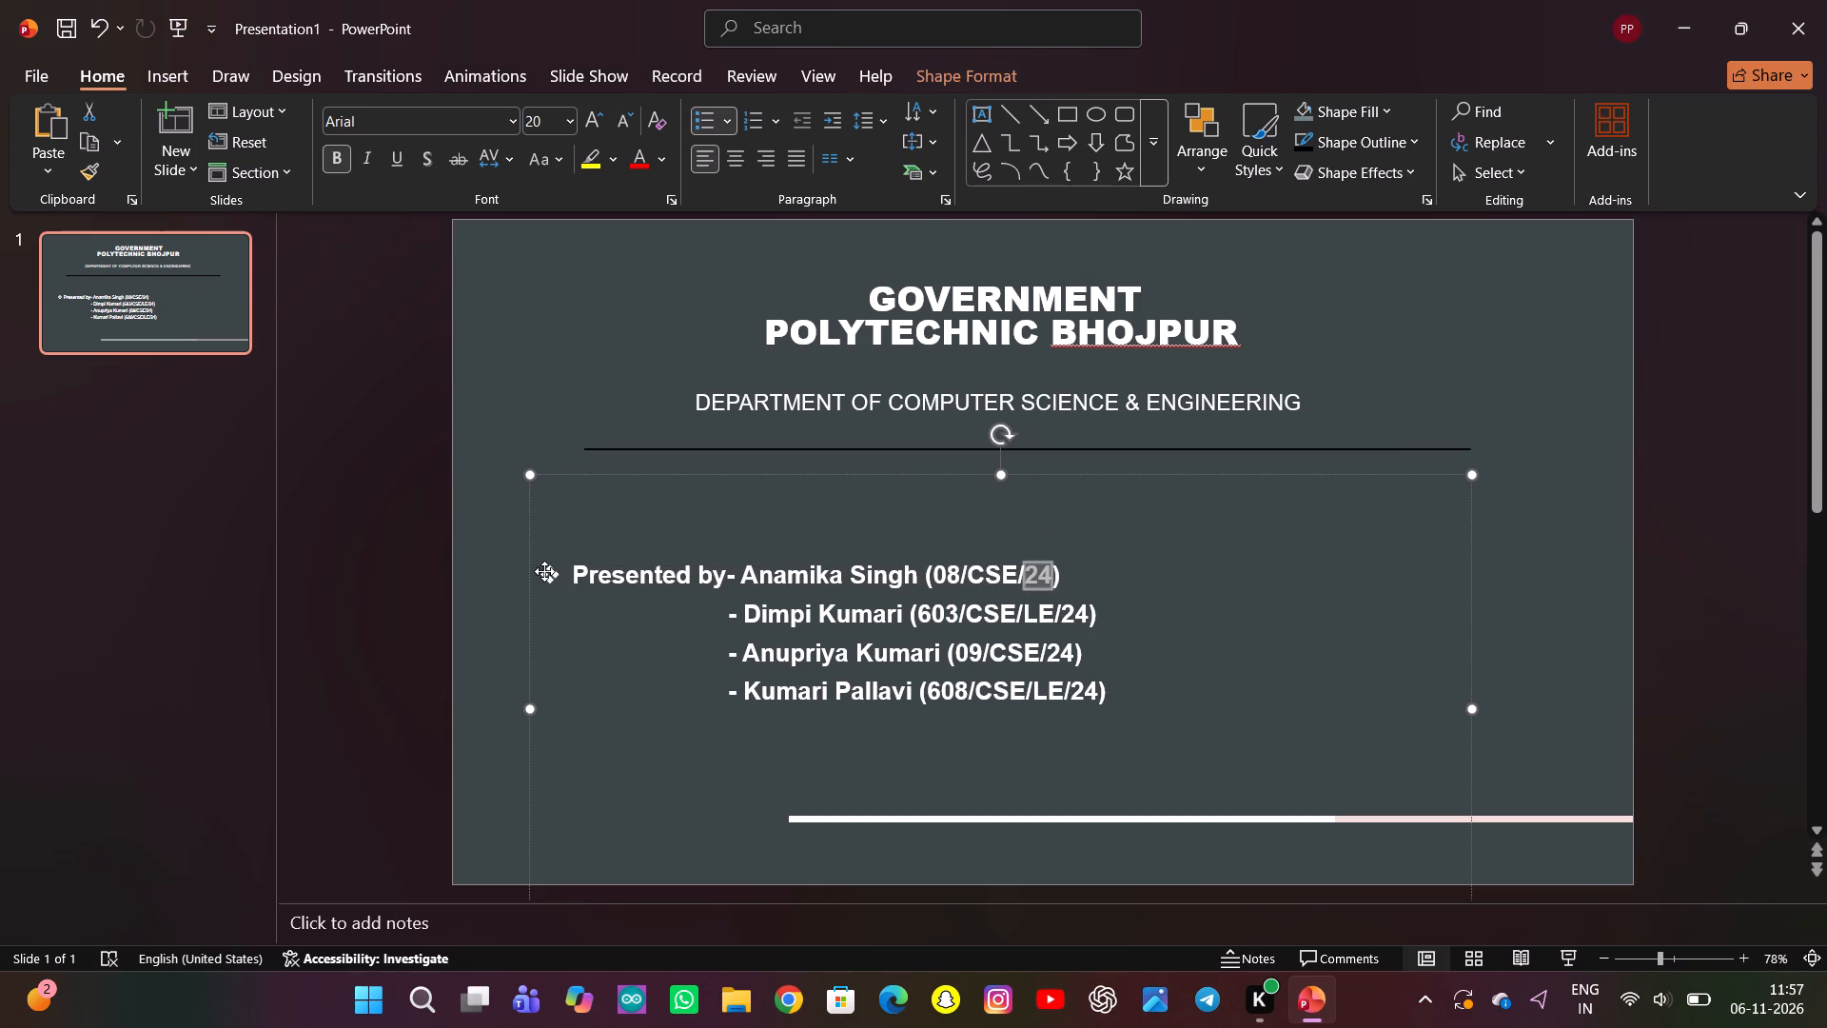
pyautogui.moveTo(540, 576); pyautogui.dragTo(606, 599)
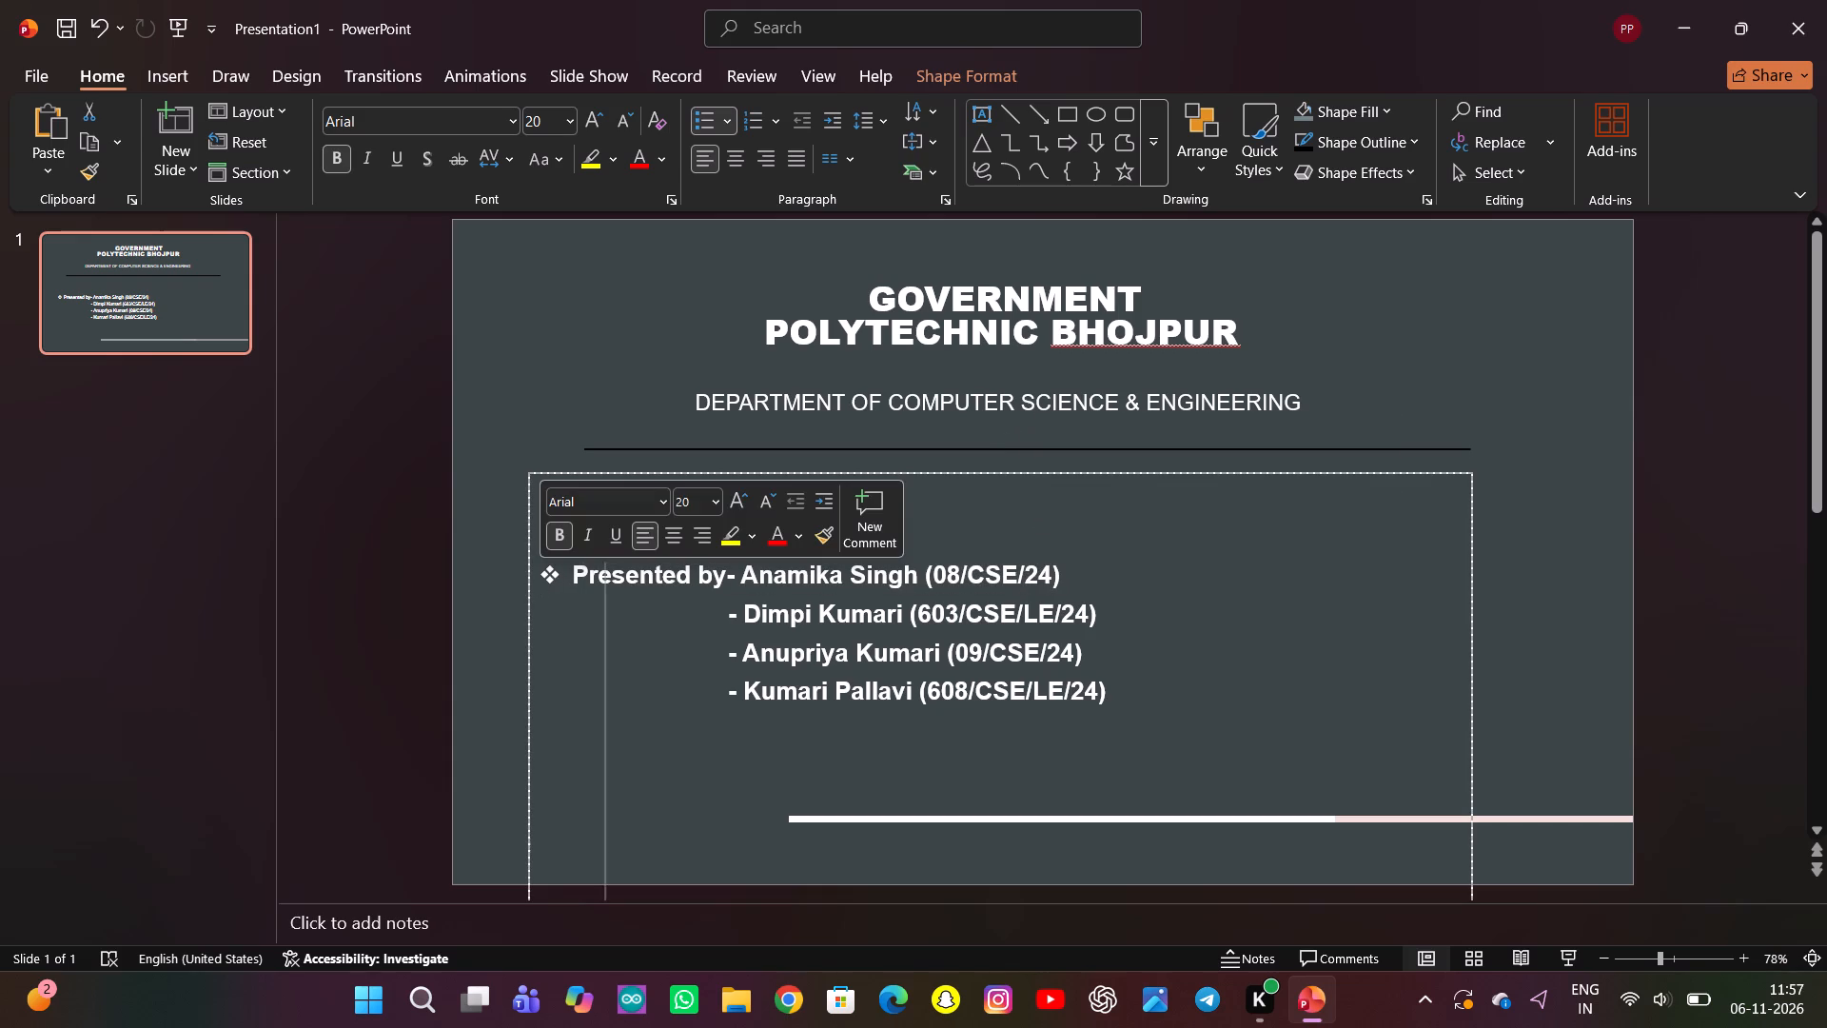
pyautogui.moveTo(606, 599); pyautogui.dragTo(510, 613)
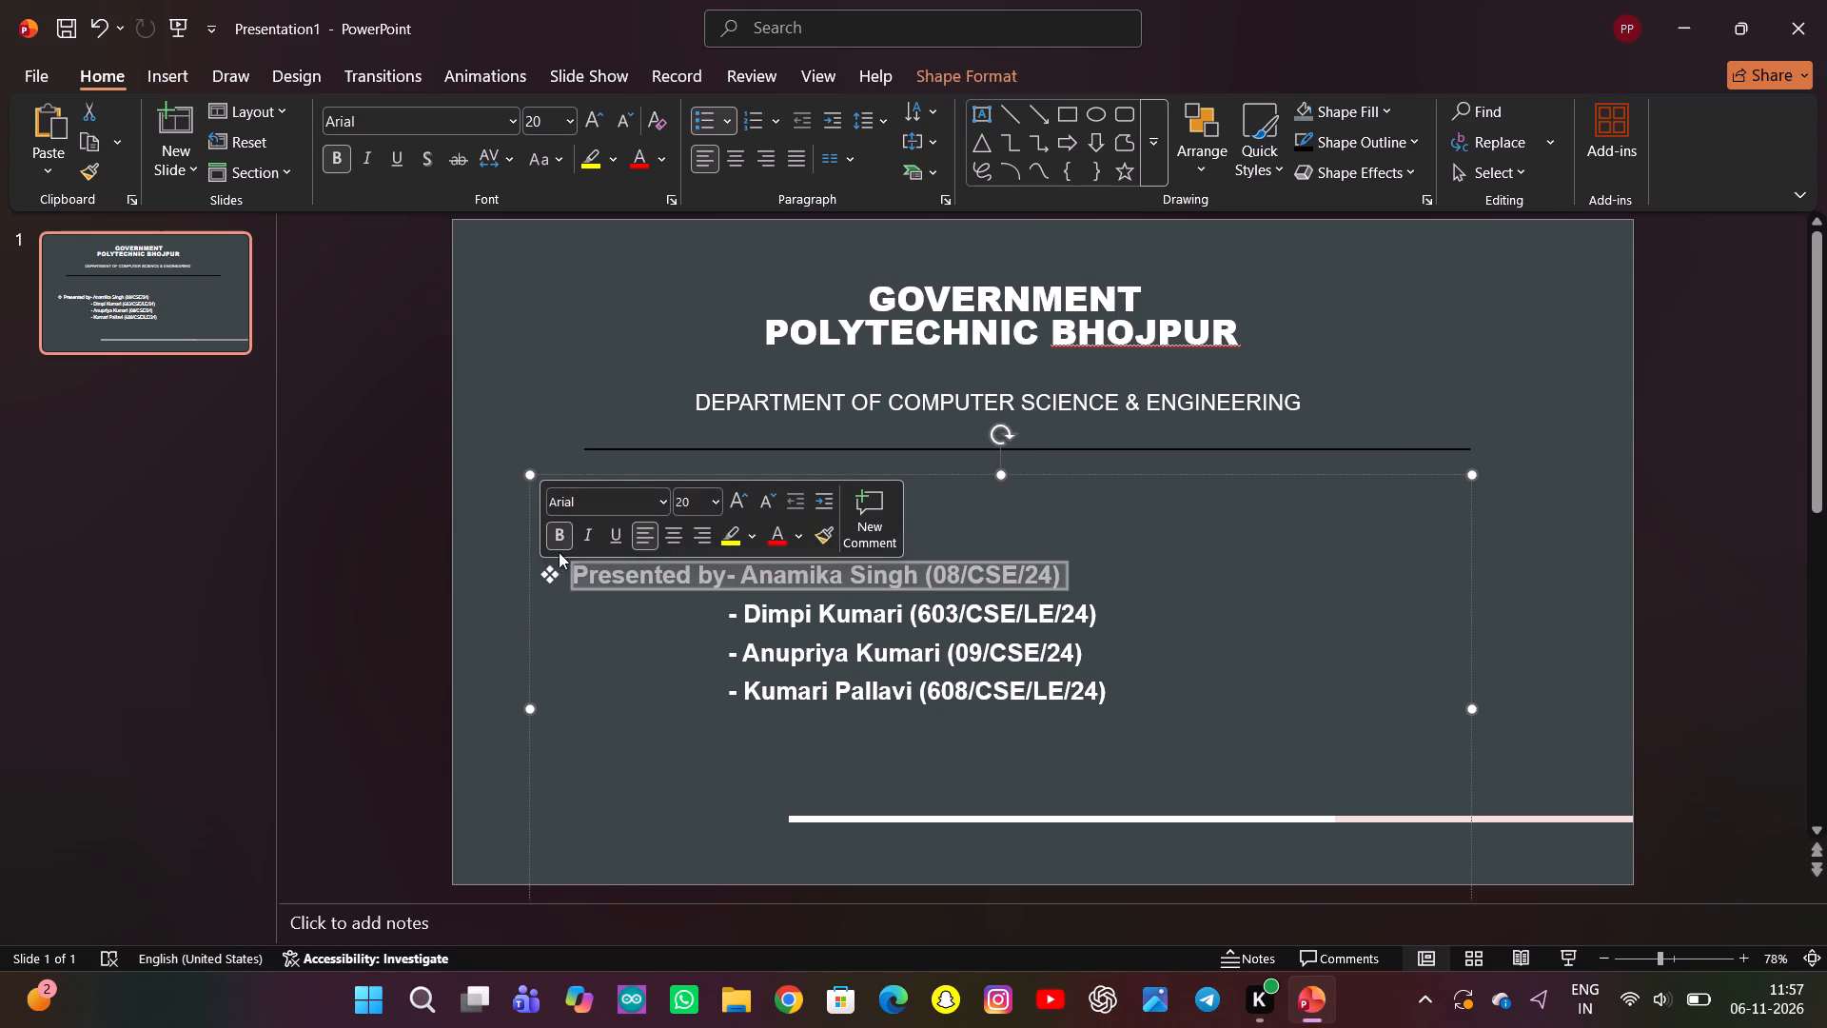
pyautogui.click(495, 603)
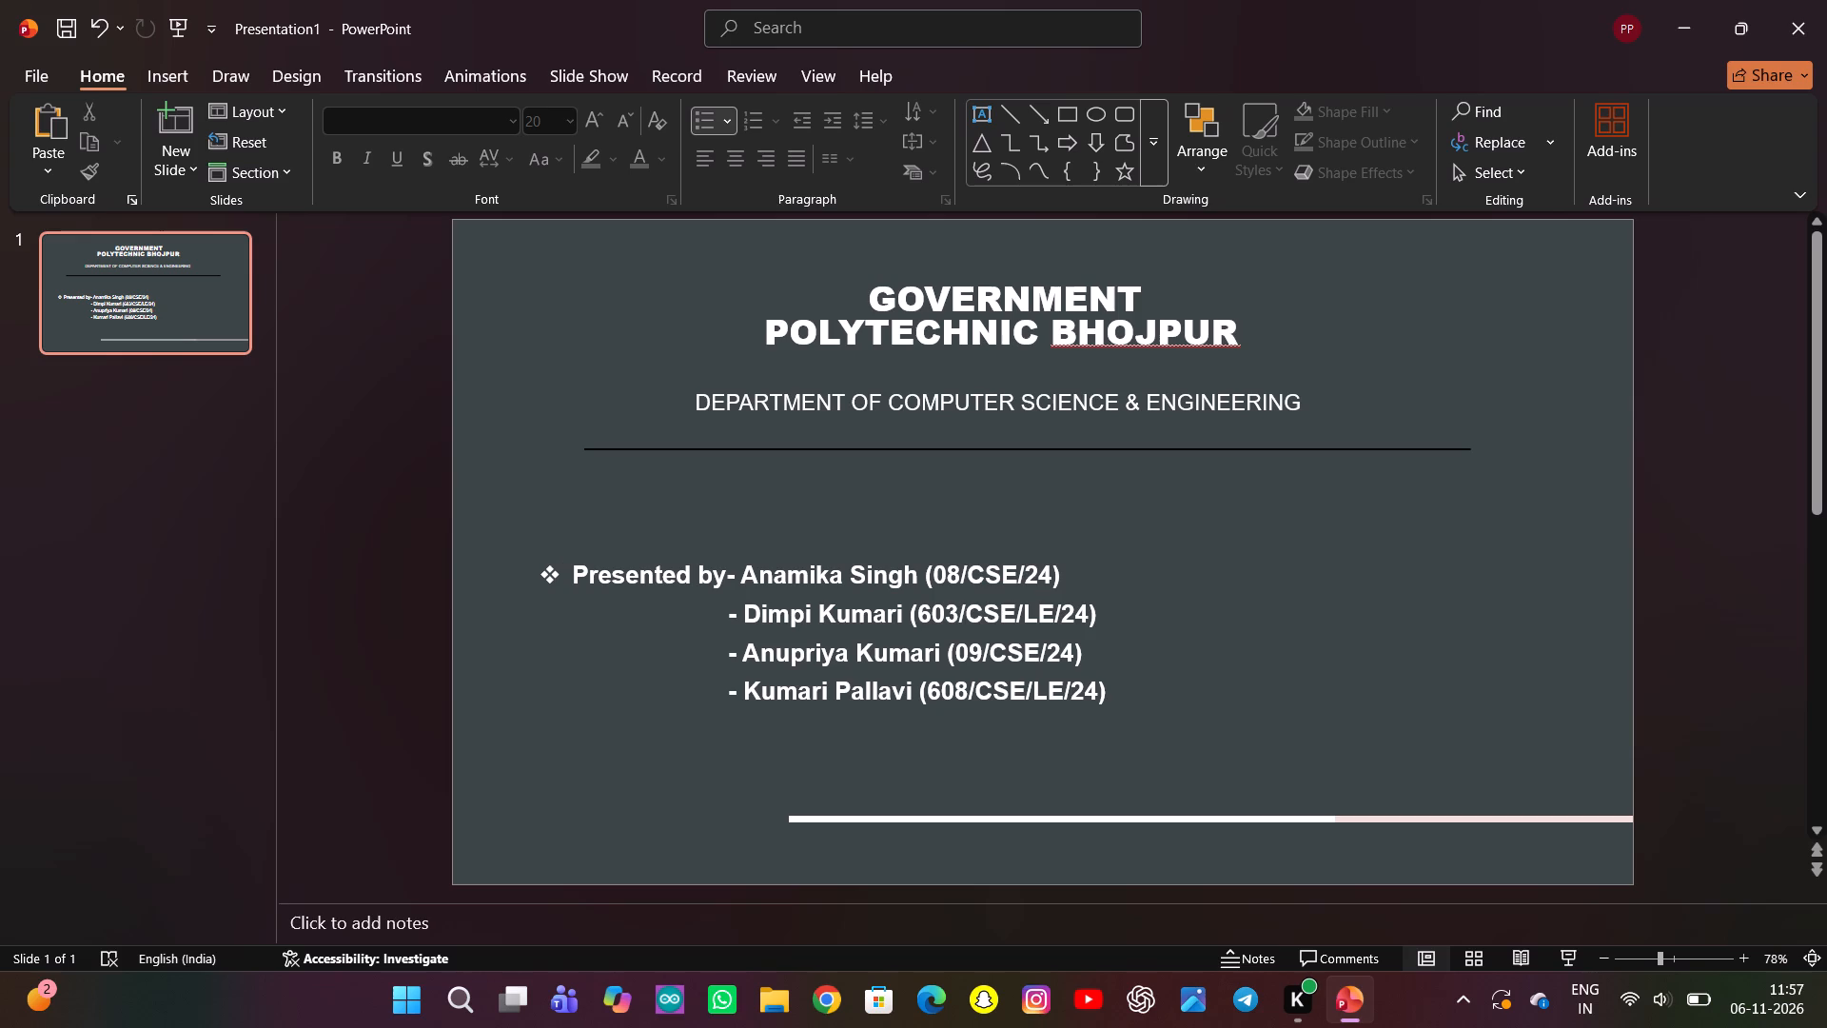
# Copy the whole Presented by list and delete it from its text box below the divider line.
pyautogui.moveTo(564, 573); pyautogui.dragTo(789, 666)
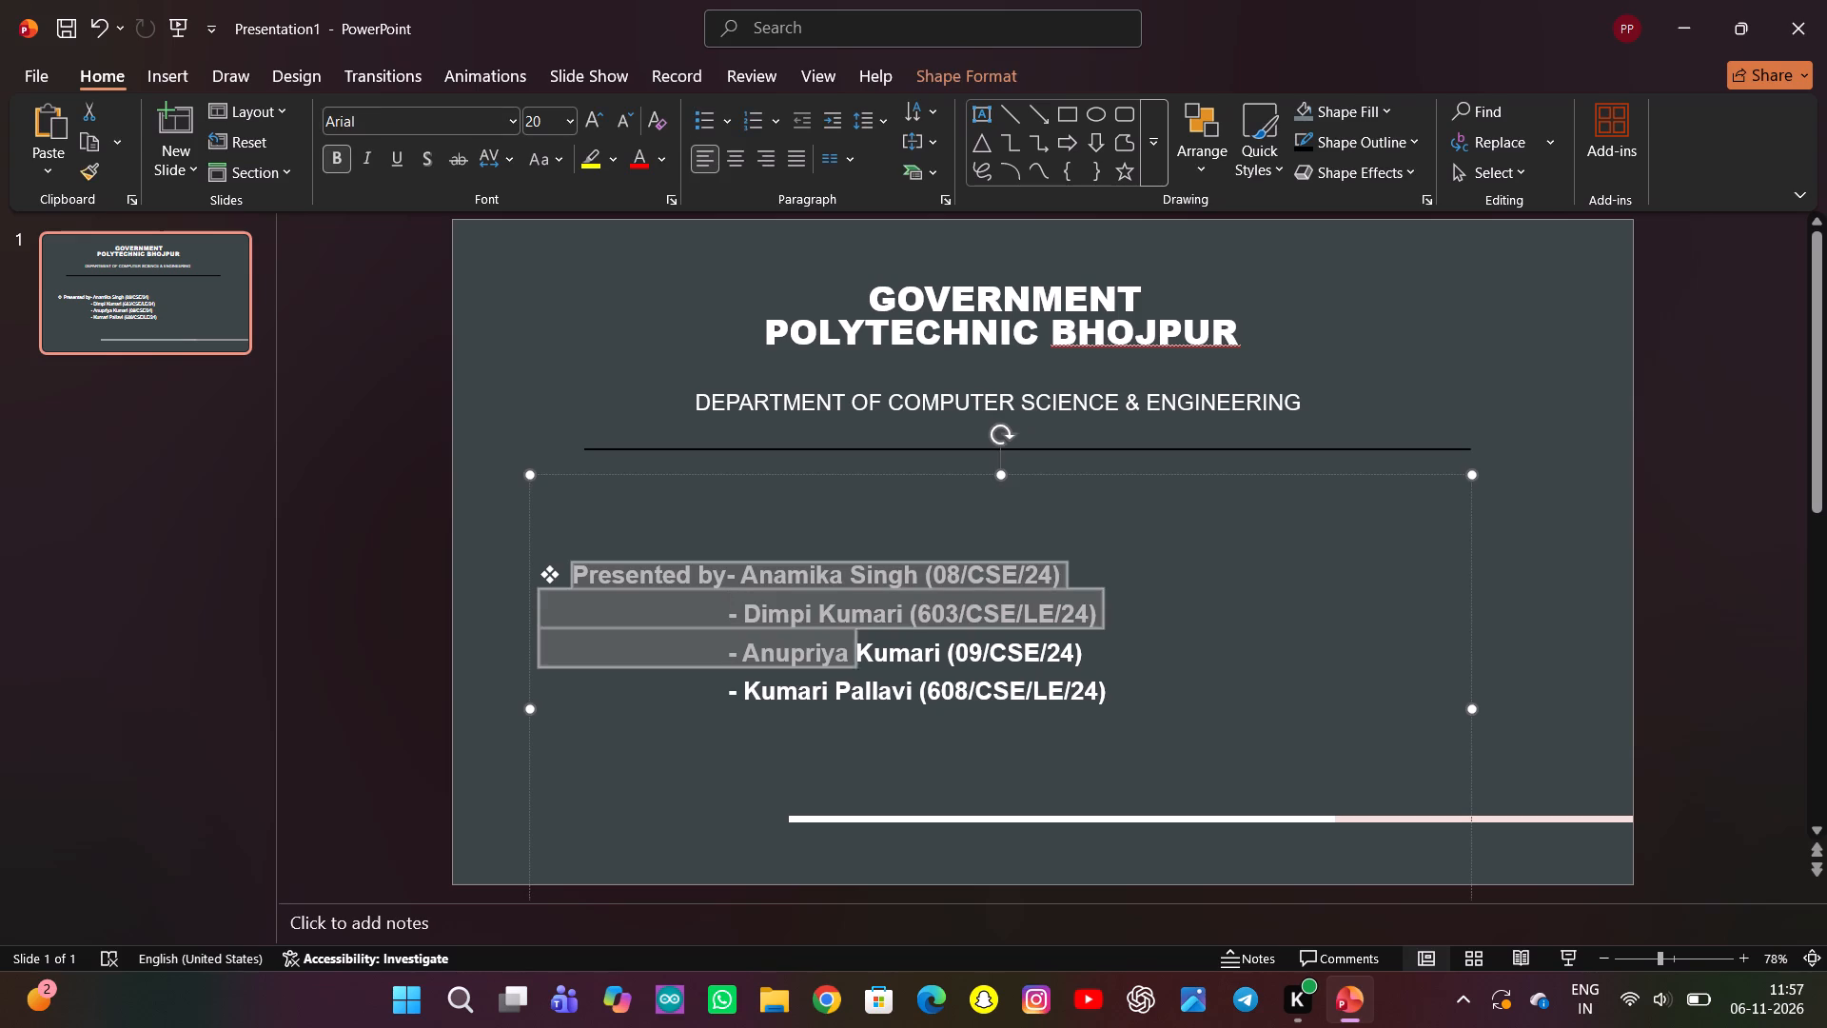
pyautogui.moveTo(789, 666); pyautogui.dragTo(923, 726)
pyautogui.hotkey('ctrl', 'c')
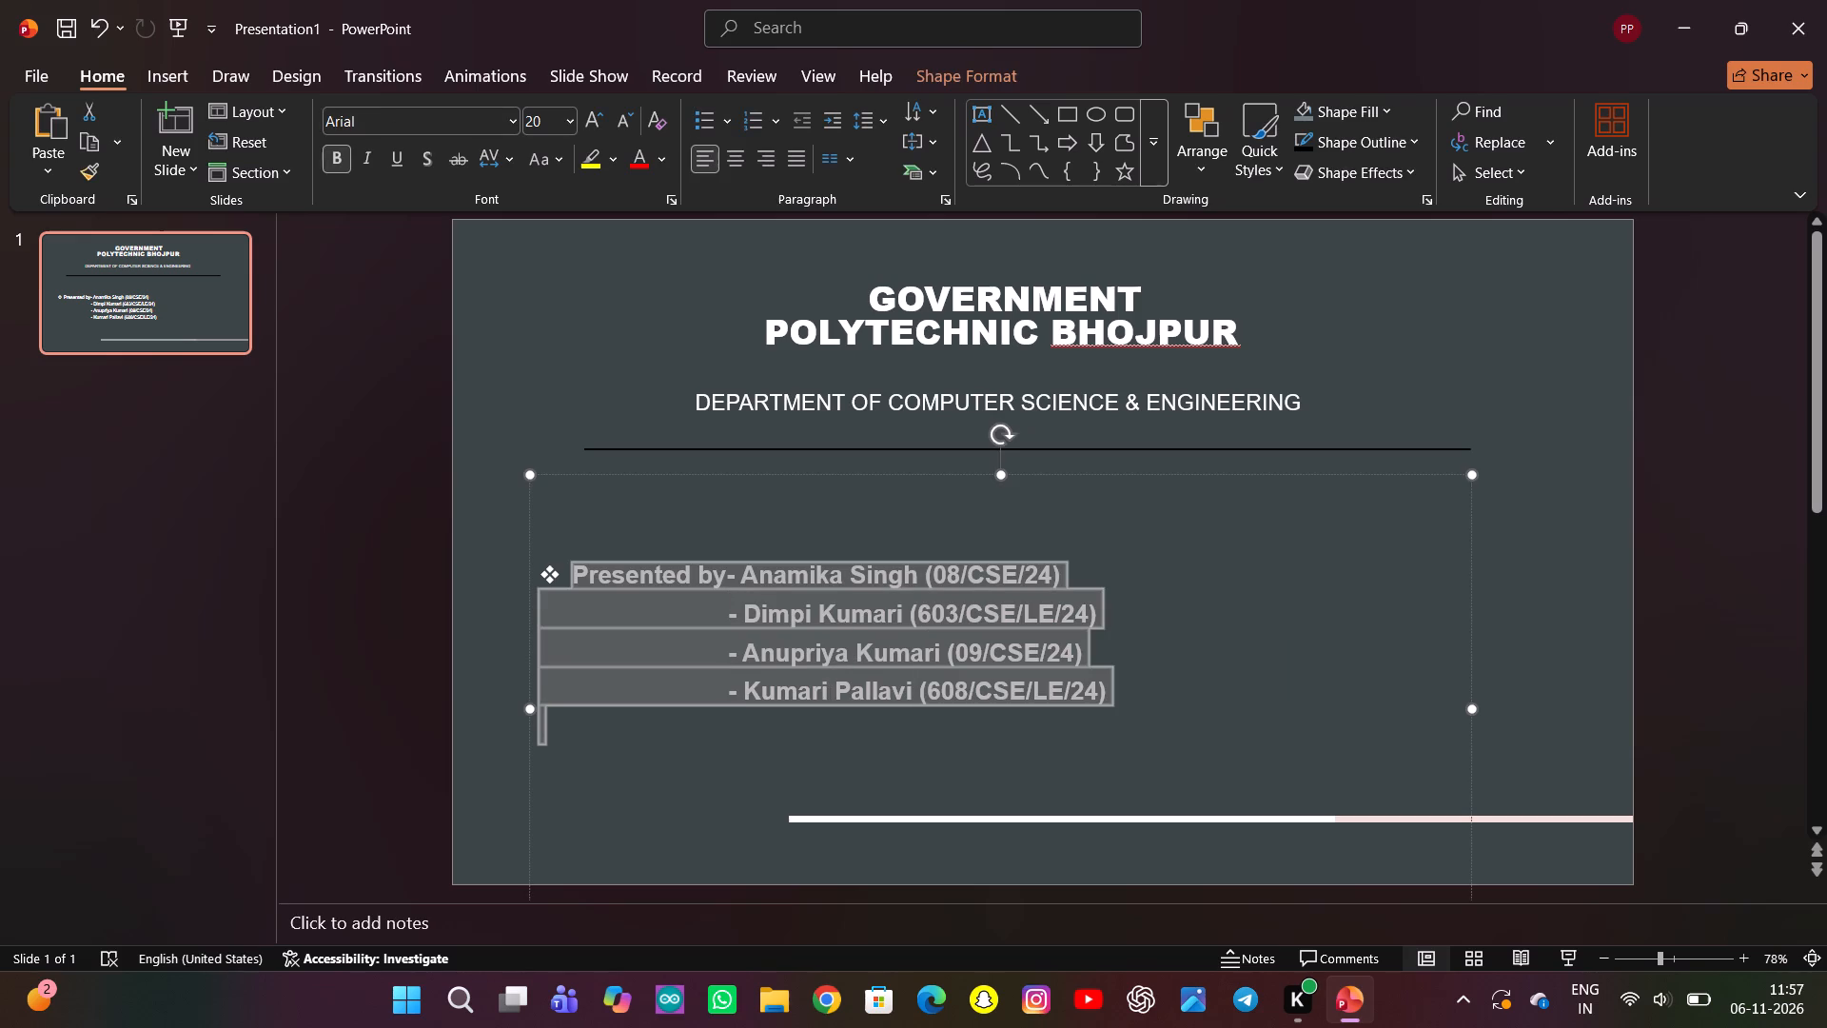
pyautogui.press('BackSpace')
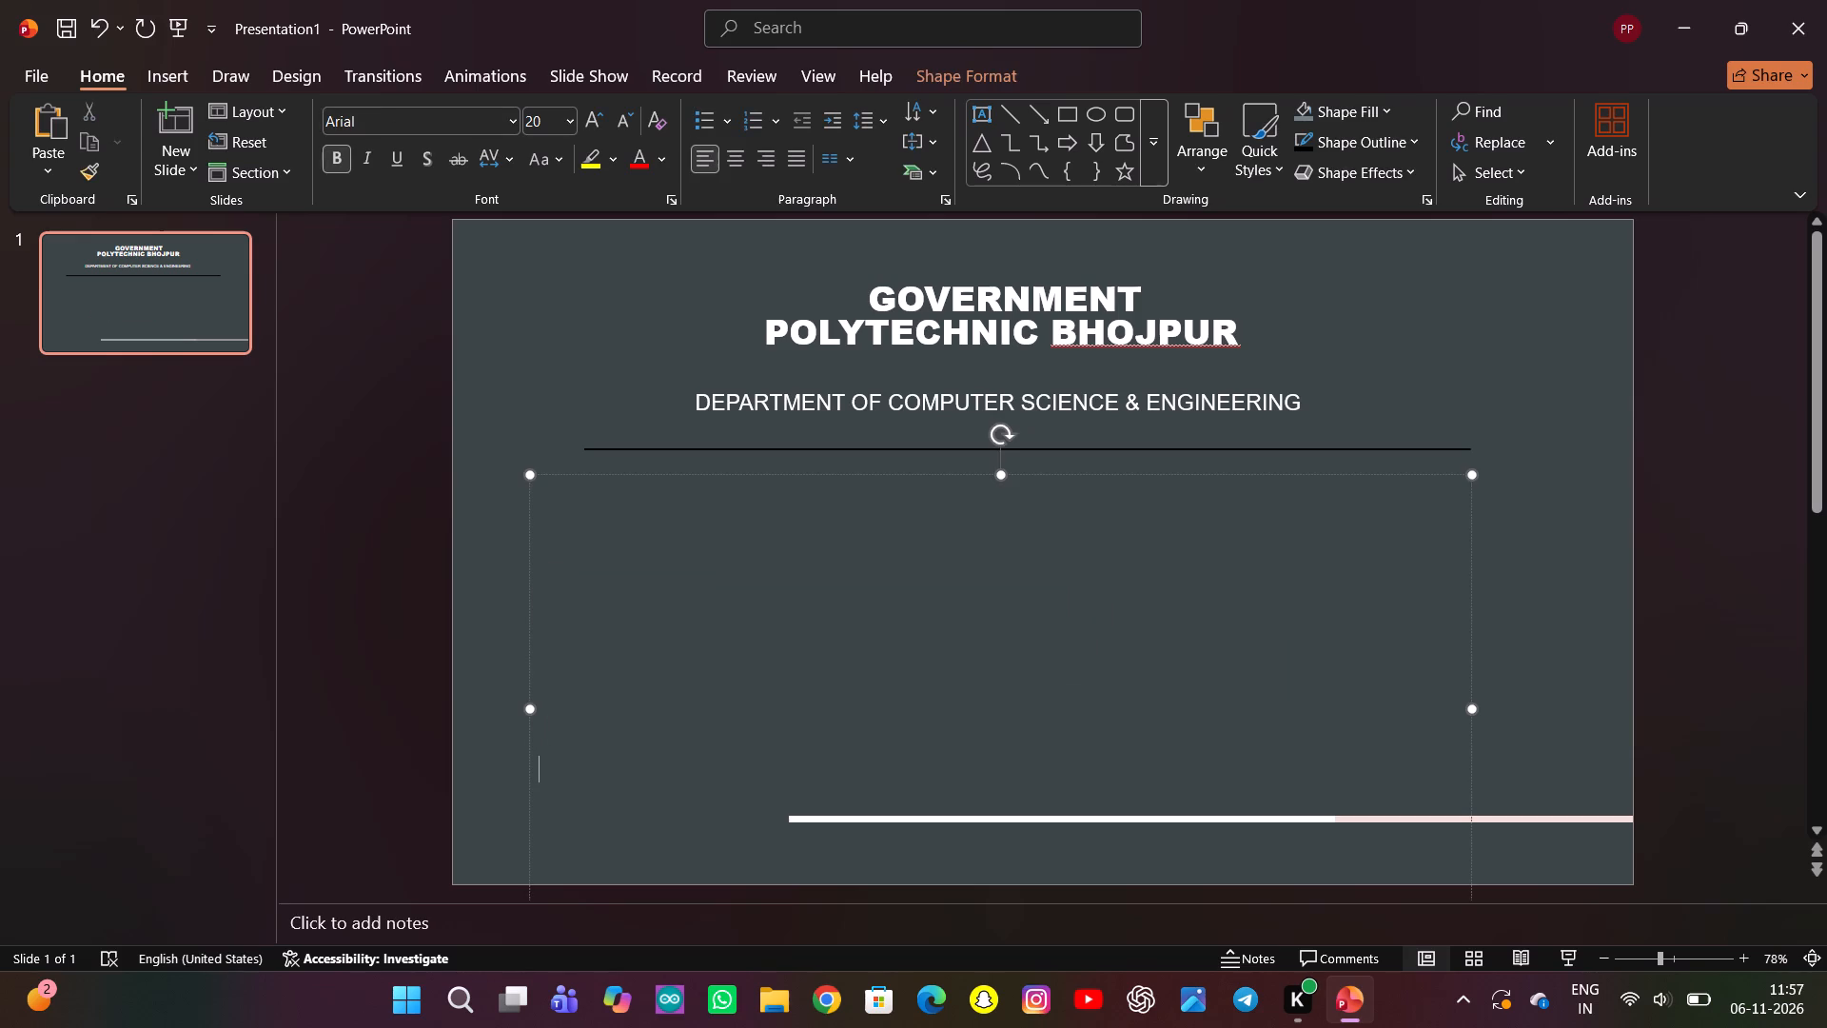
pyautogui.click(915, 499)
pyautogui.click(915, 499)
# Enter the heading HOSTEL COMPLAINT MANAGEMENT SYSTEM in the emptied text box, in Arial Black at size 28.
pyautogui.click(571, 126)
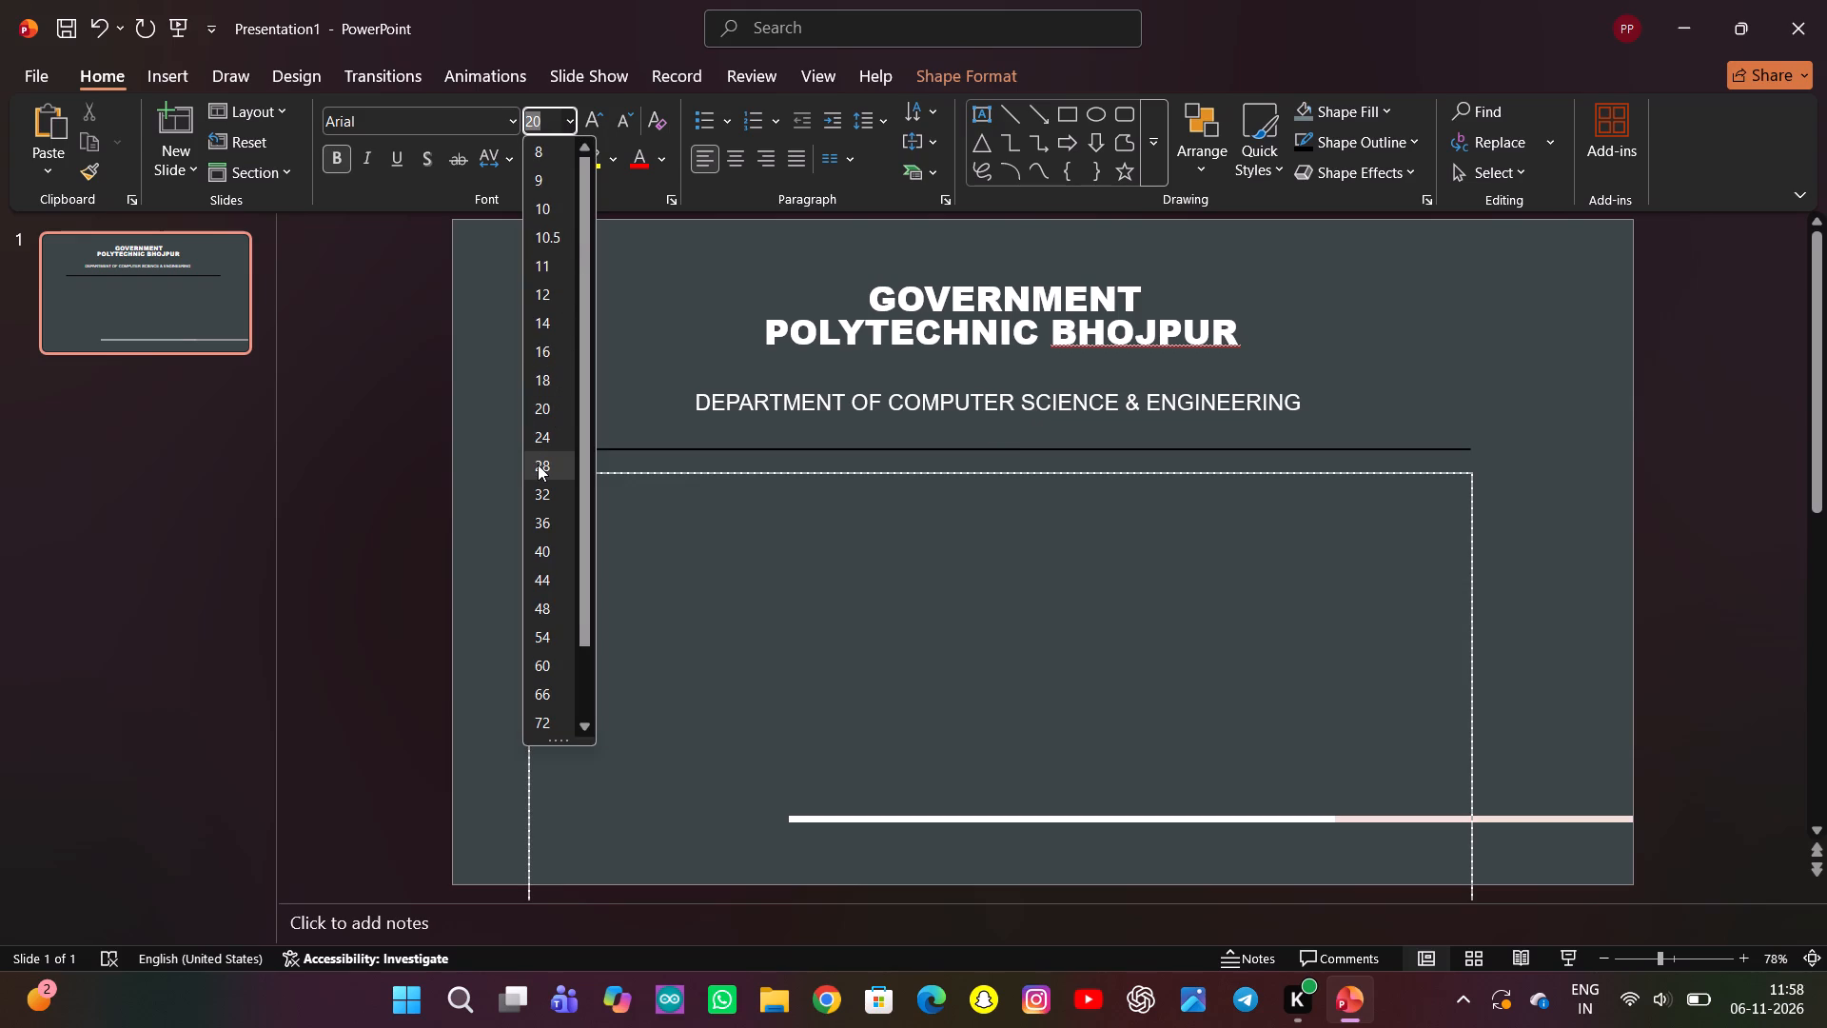
pyautogui.click(538, 465)
pyautogui.click(507, 122)
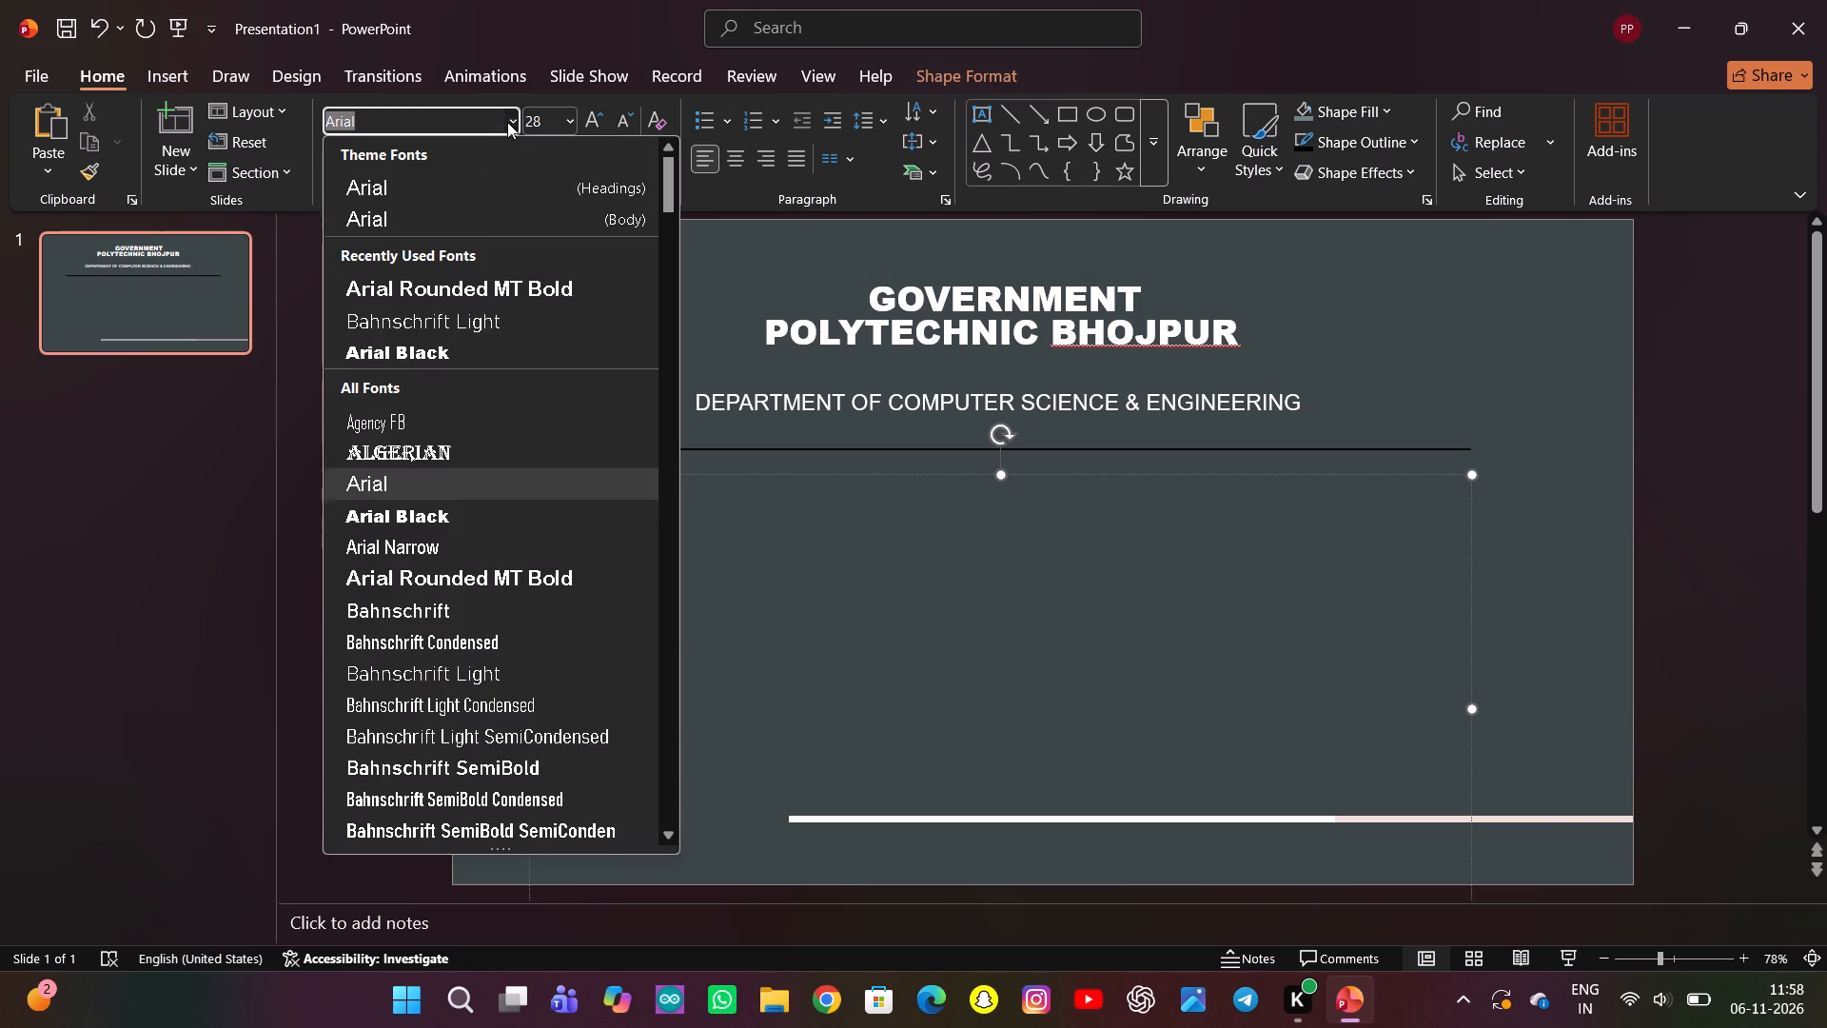
pyautogui.click(419, 348)
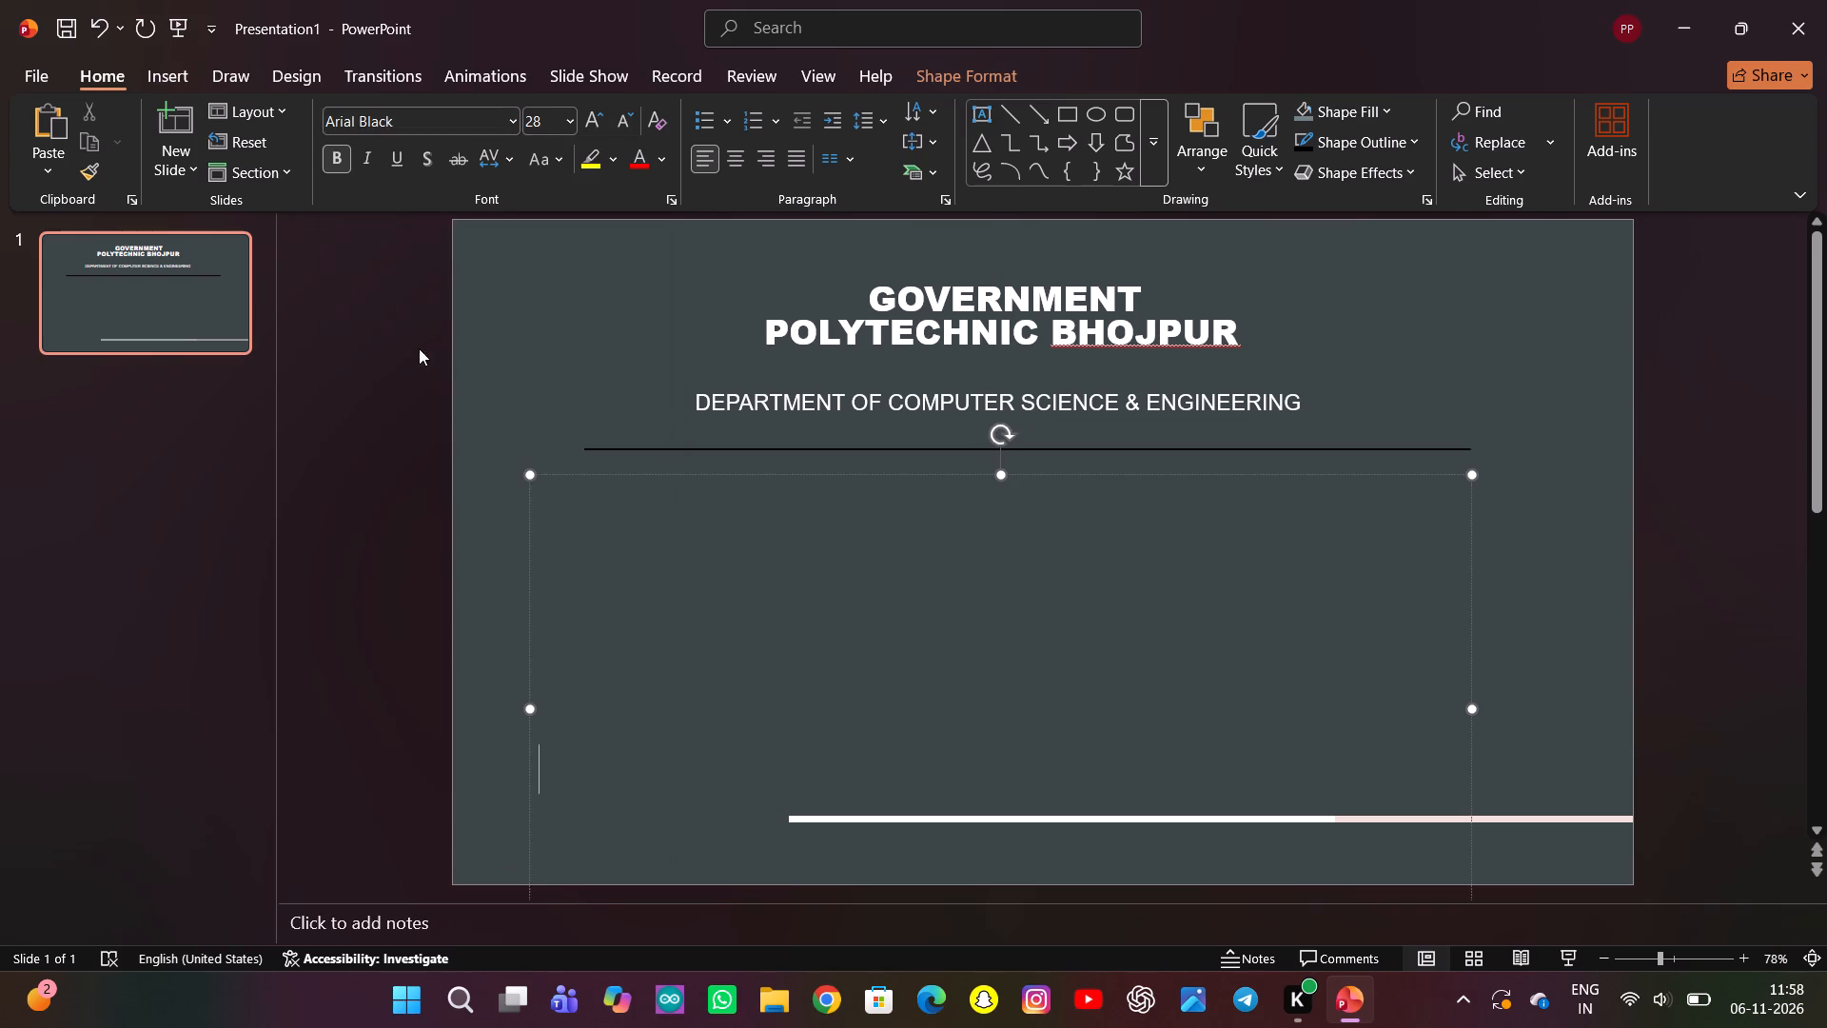
pyautogui.press('h')
pyautogui.write('OSTEL')
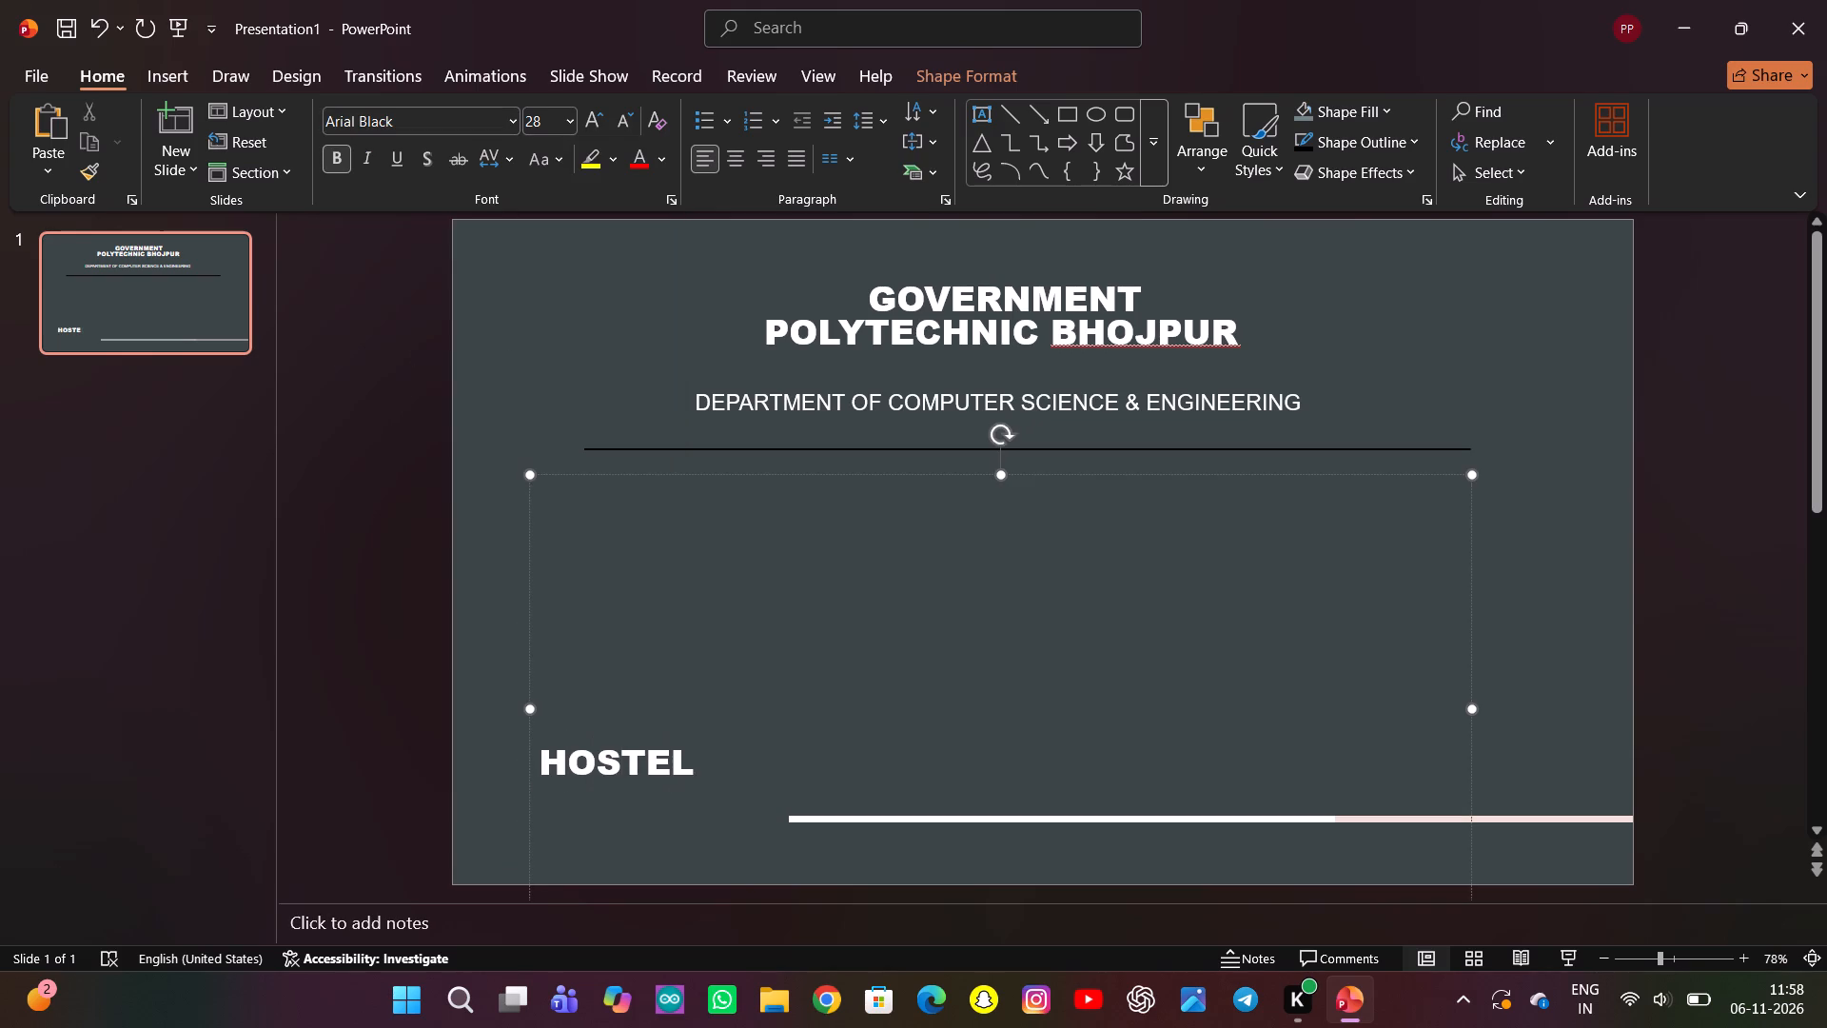
pyautogui.press('space')
pyautogui.write('CO,')
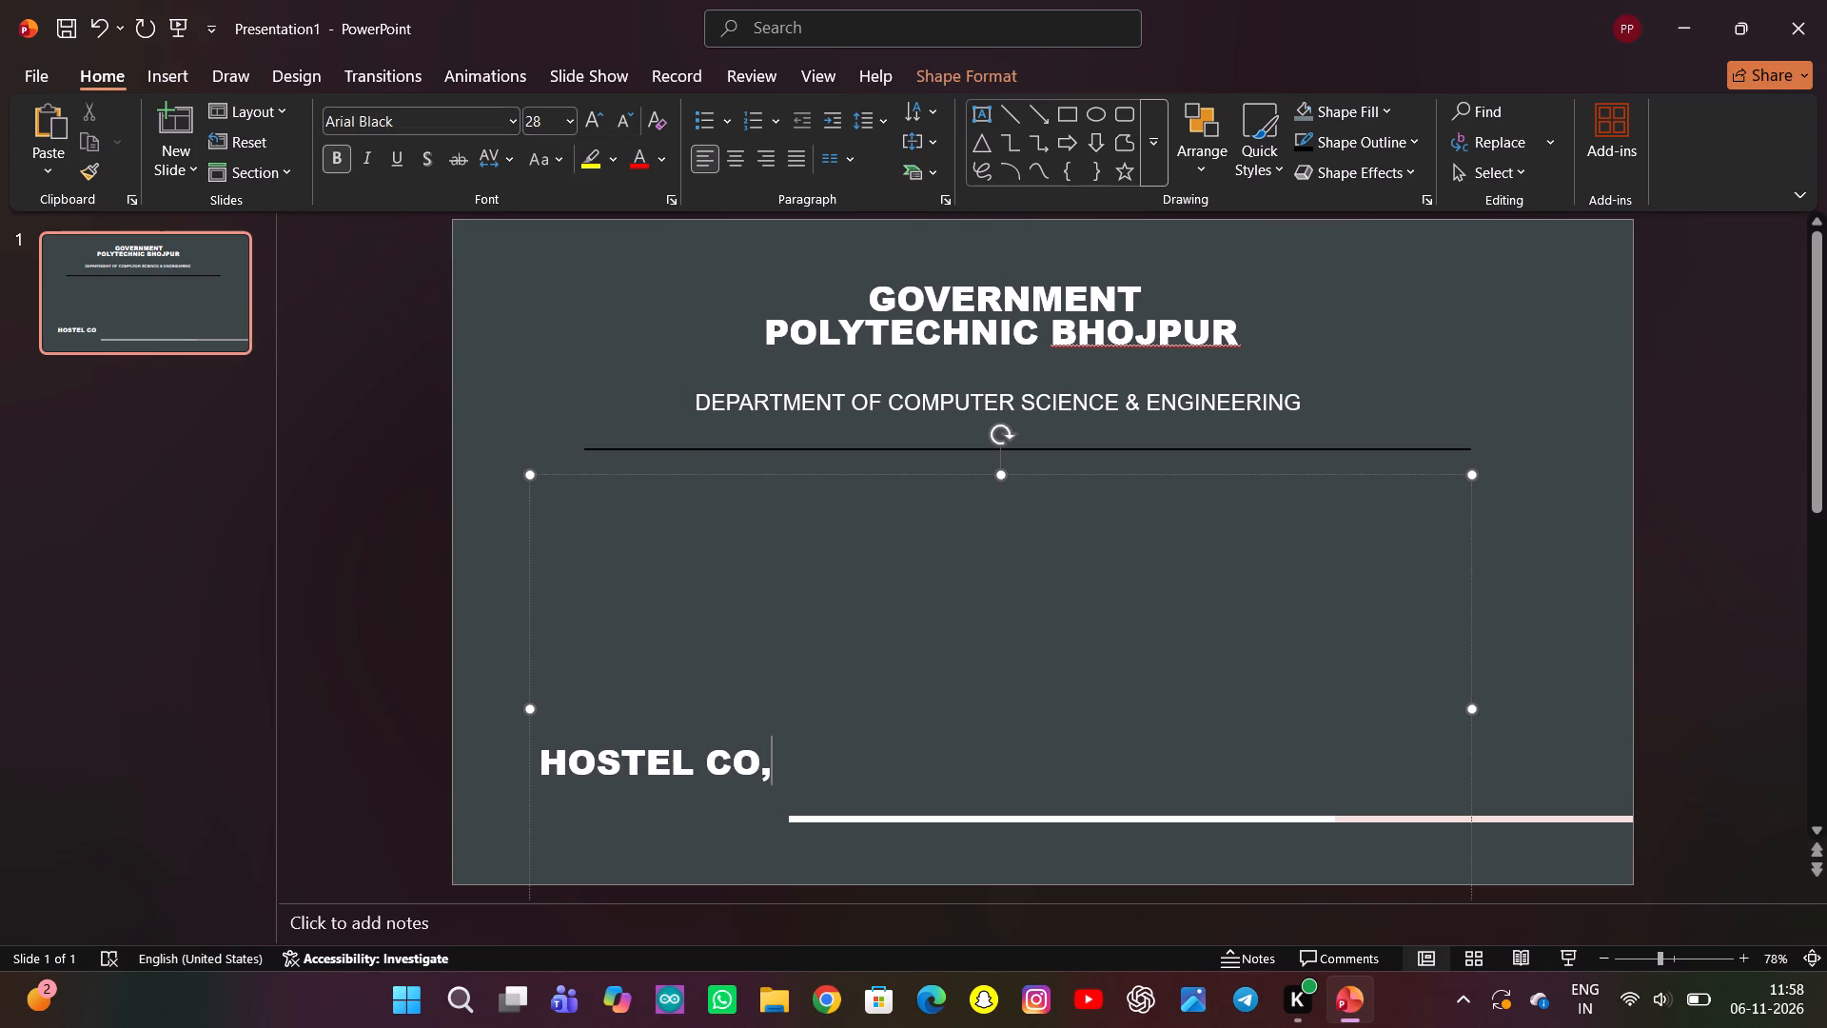
pyautogui.press('BackSpace')
pyautogui.write('MPLAINT')
pyautogui.press('space')
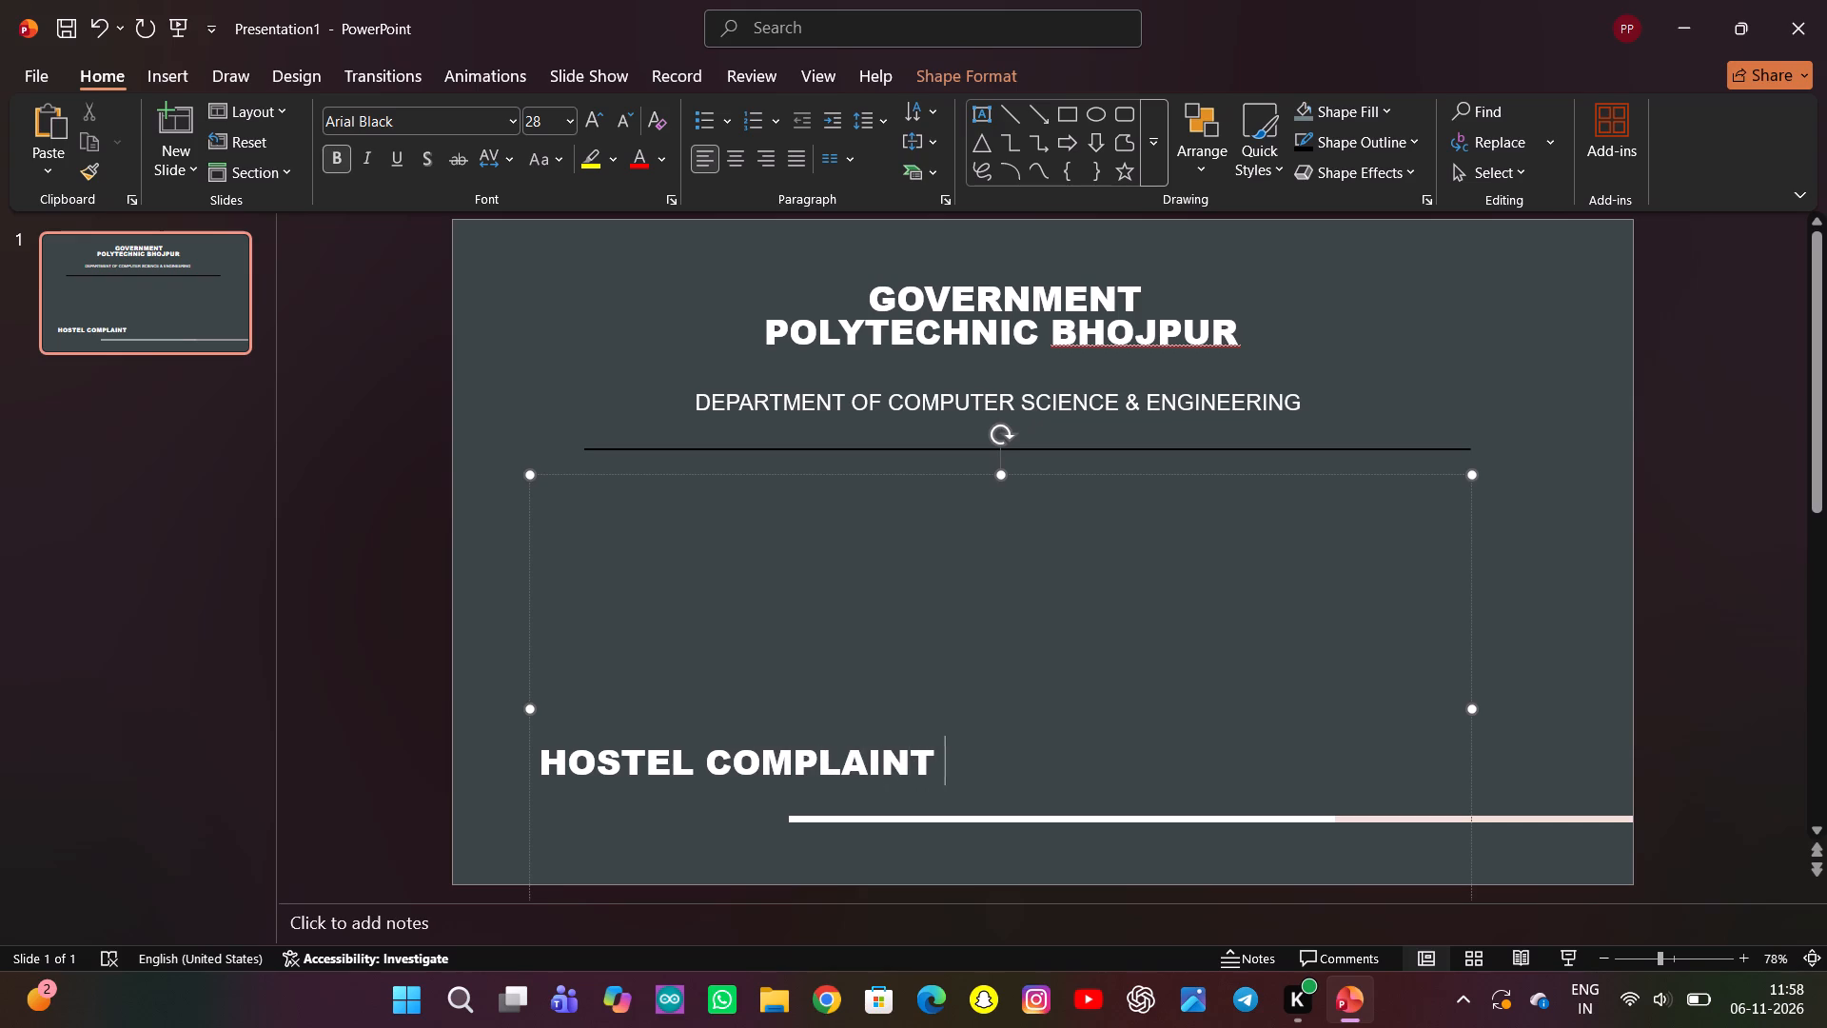
pyautogui.write('MANAGEMENT')
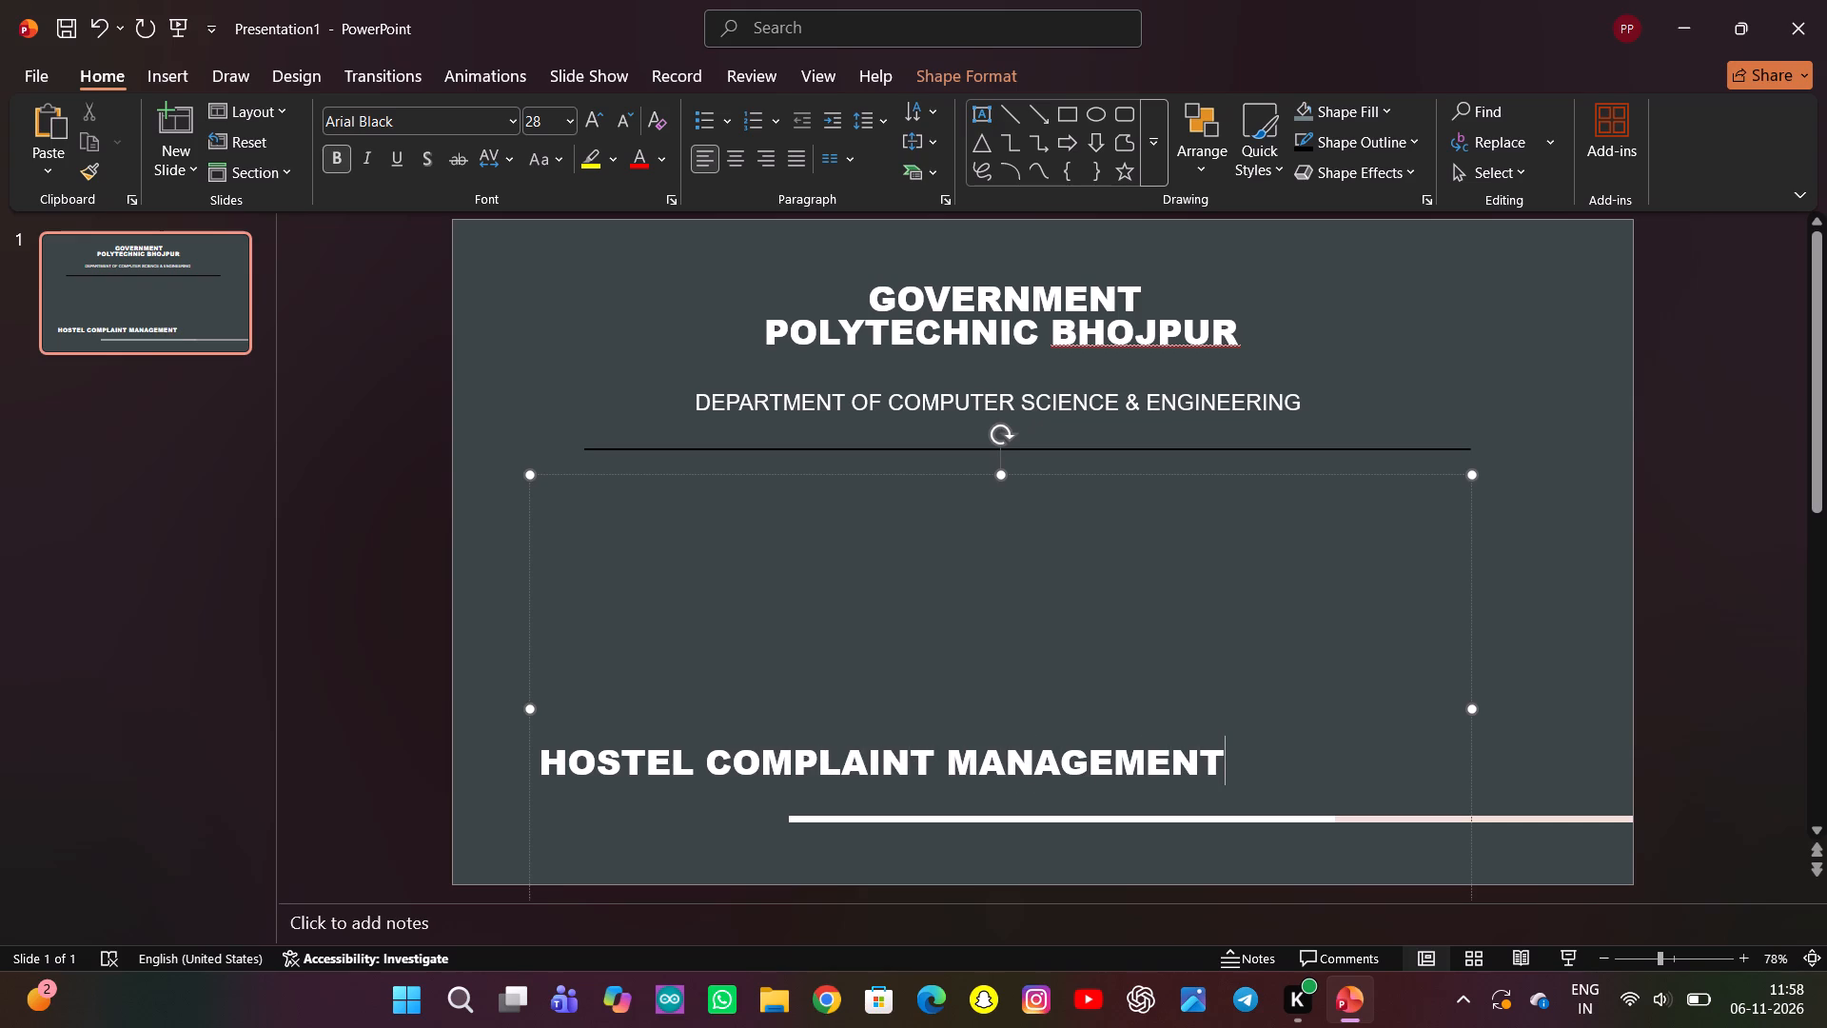
pyautogui.press('space')
pyautogui.write('SYSTEM')
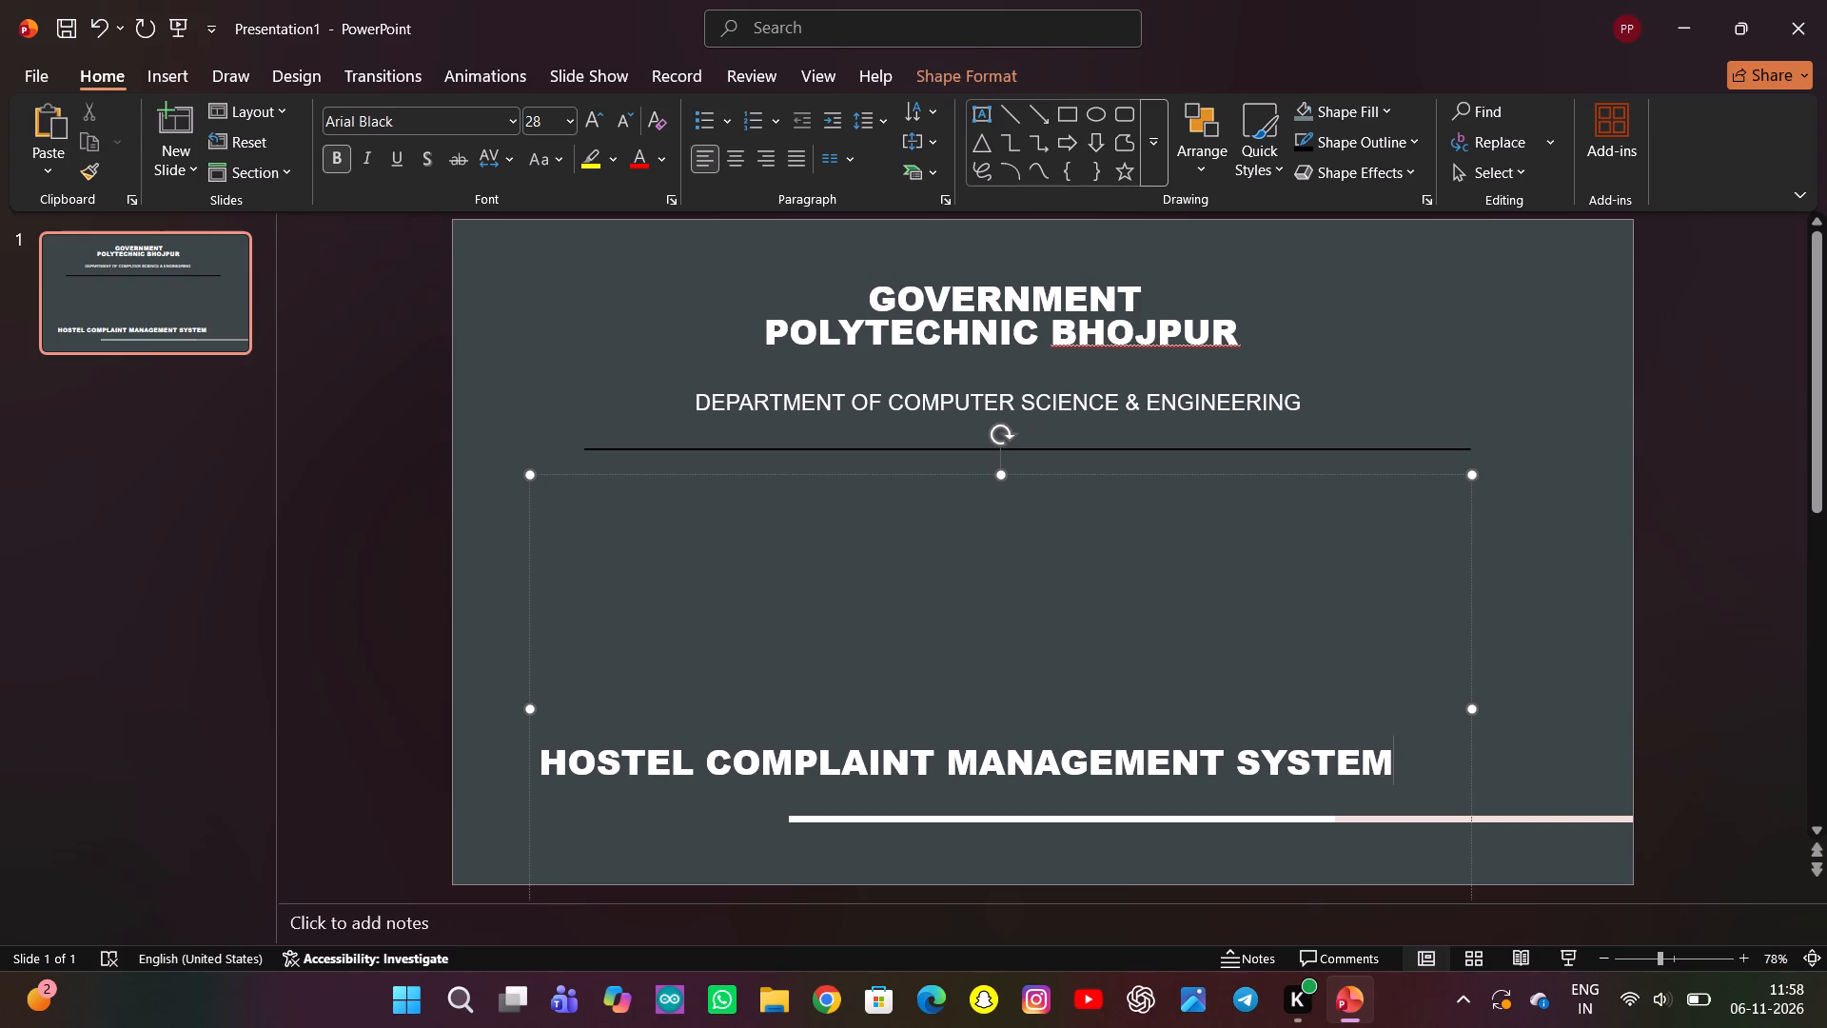
# Move the heading's text box up fully onto the slide and lower its top edge to just beneath the divider line.
pyautogui.moveTo(1474, 890); pyautogui.dragTo(1500, 703)
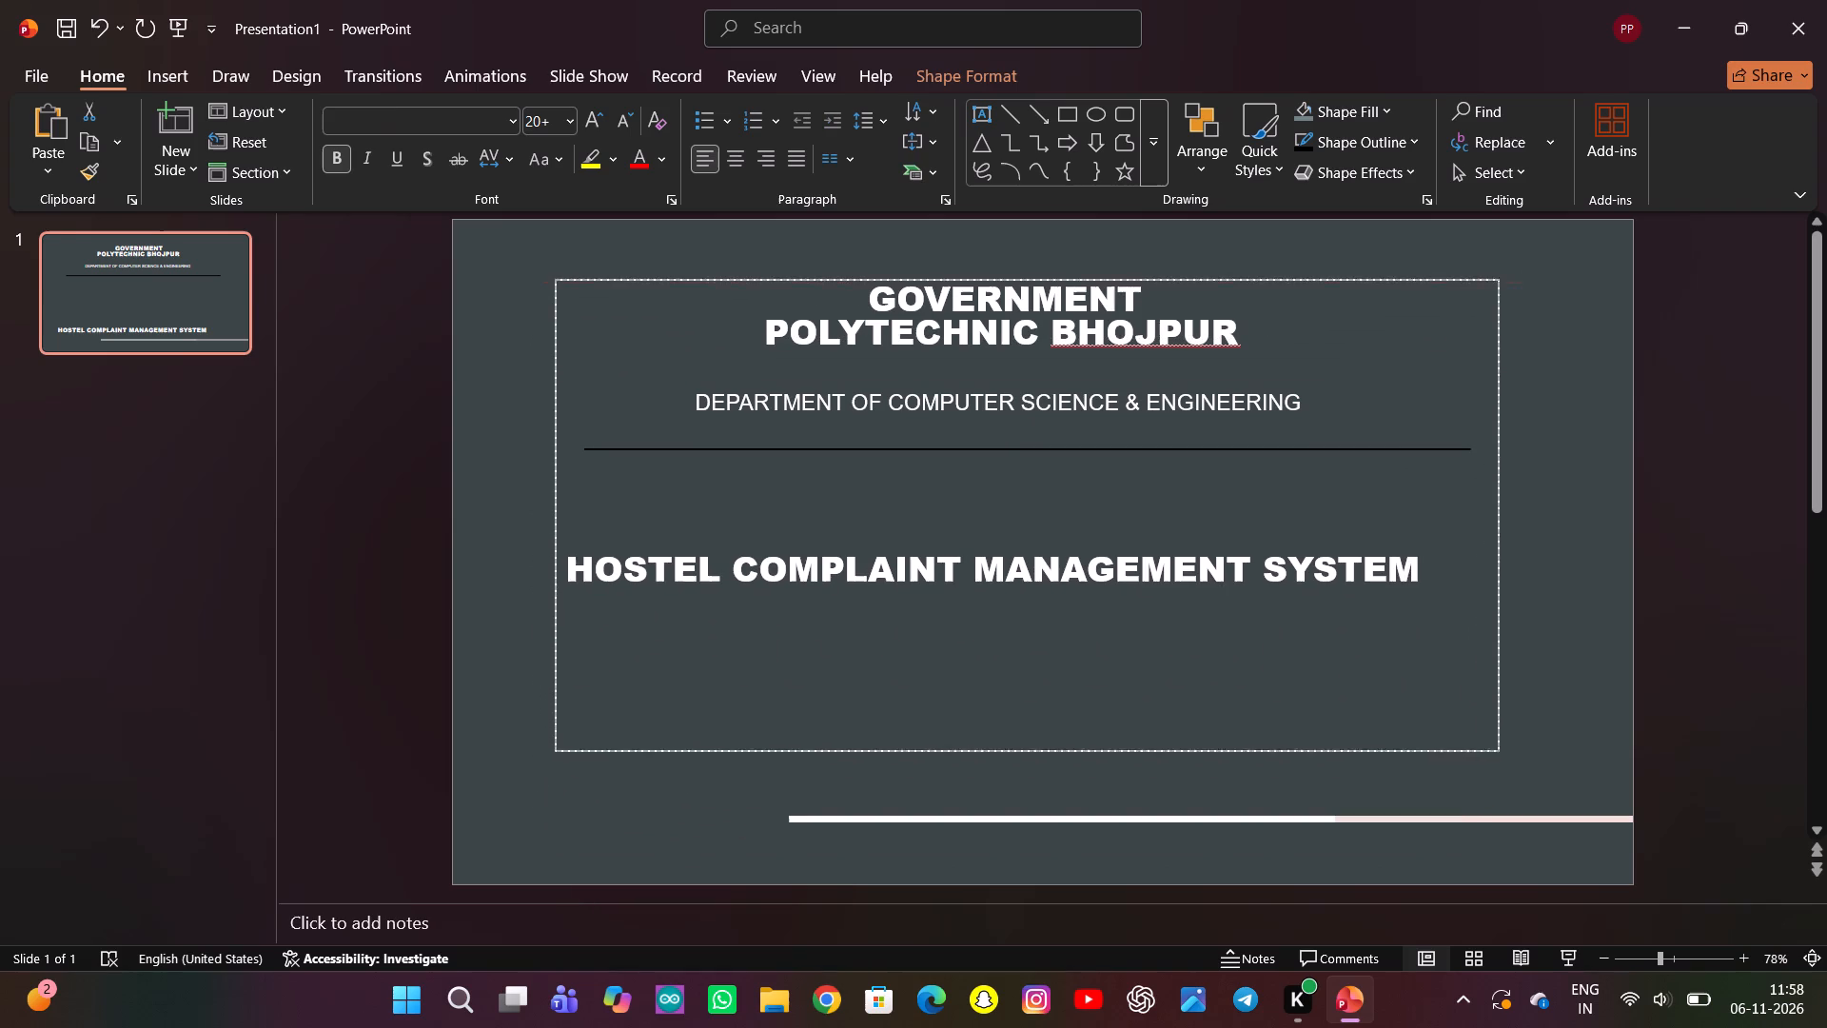
pyautogui.moveTo(1500, 703); pyautogui.dragTo(1514, 723)
pyautogui.moveTo(1517, 314); pyautogui.dragTo(1512, 334)
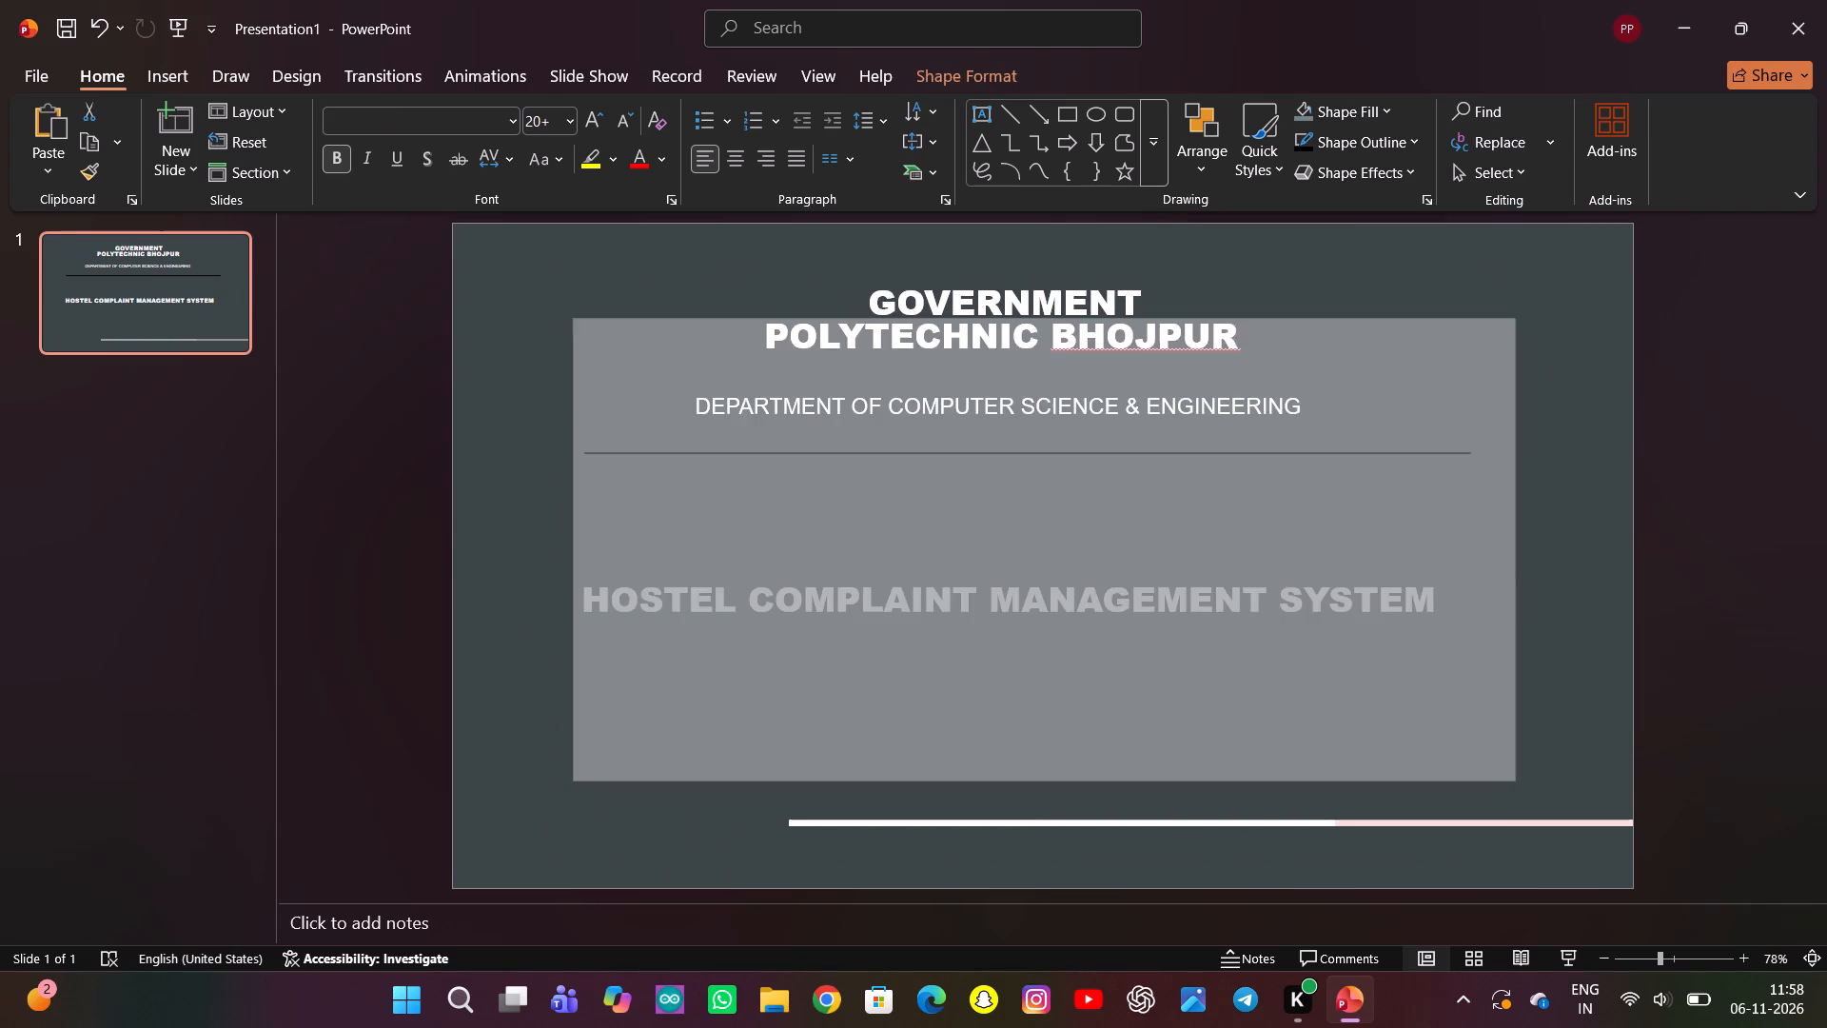
pyautogui.moveTo(1512, 334); pyautogui.dragTo(1520, 479)
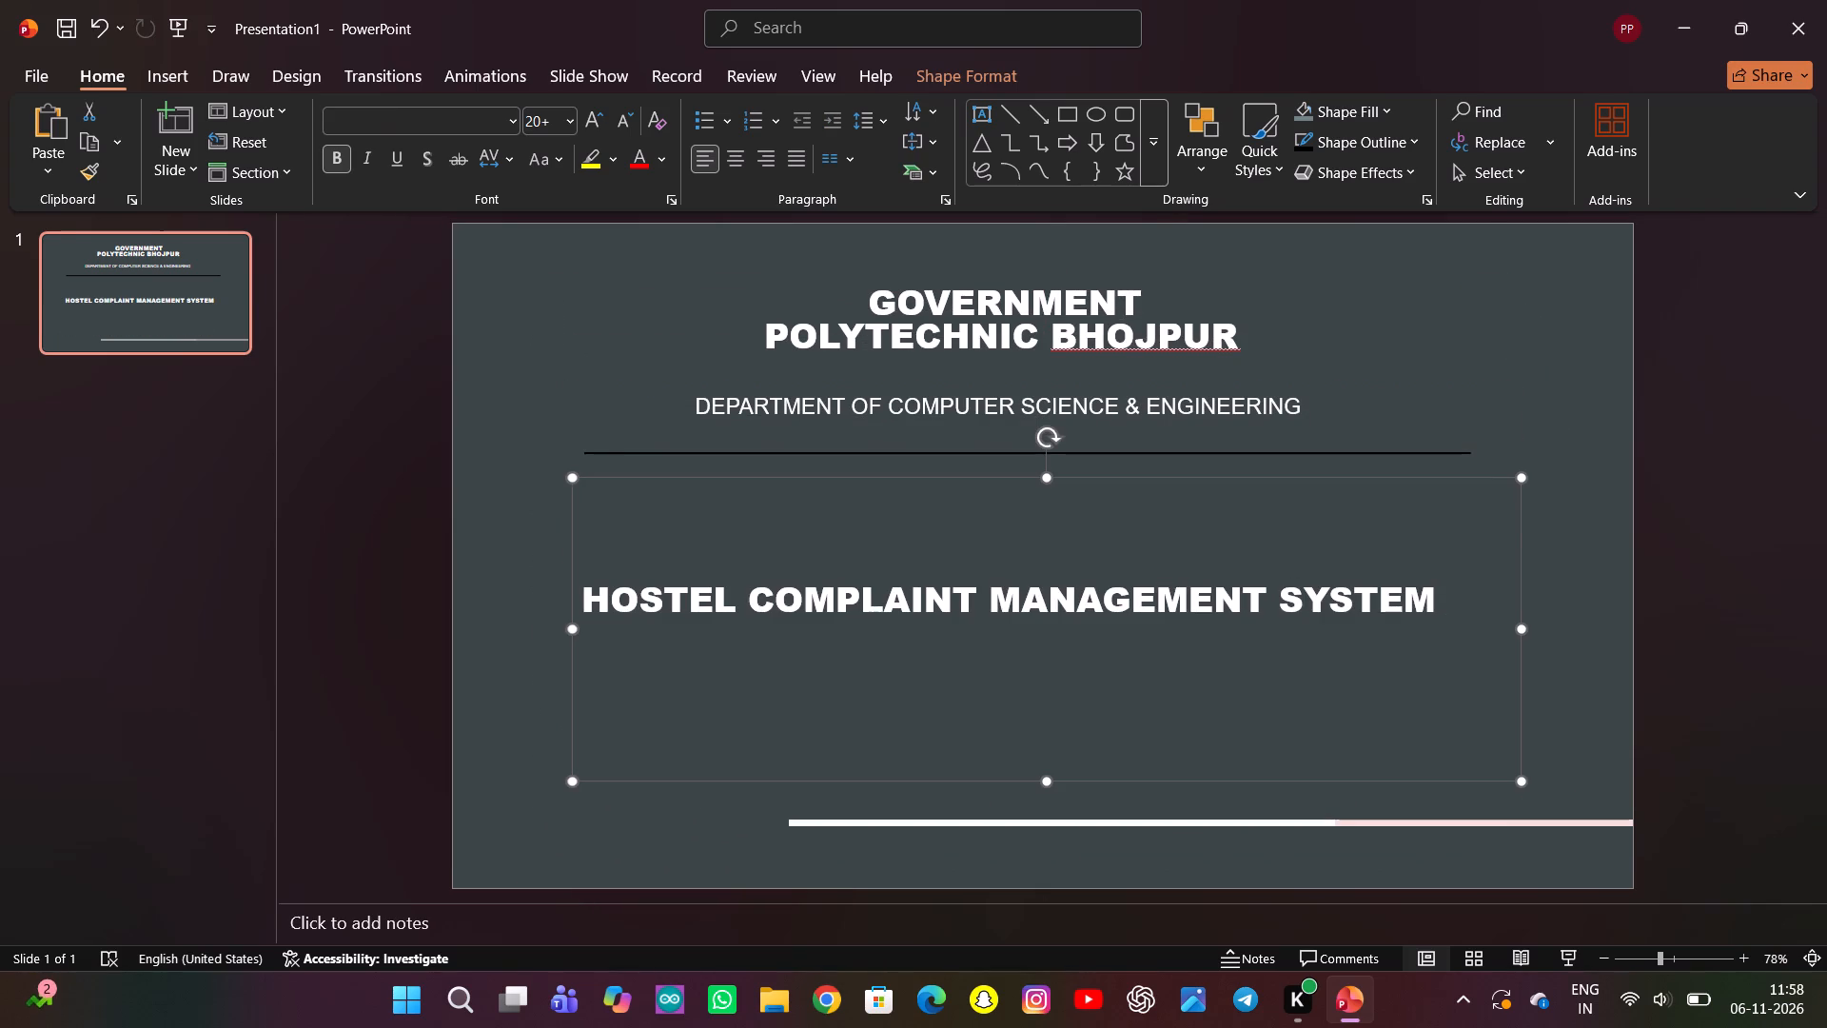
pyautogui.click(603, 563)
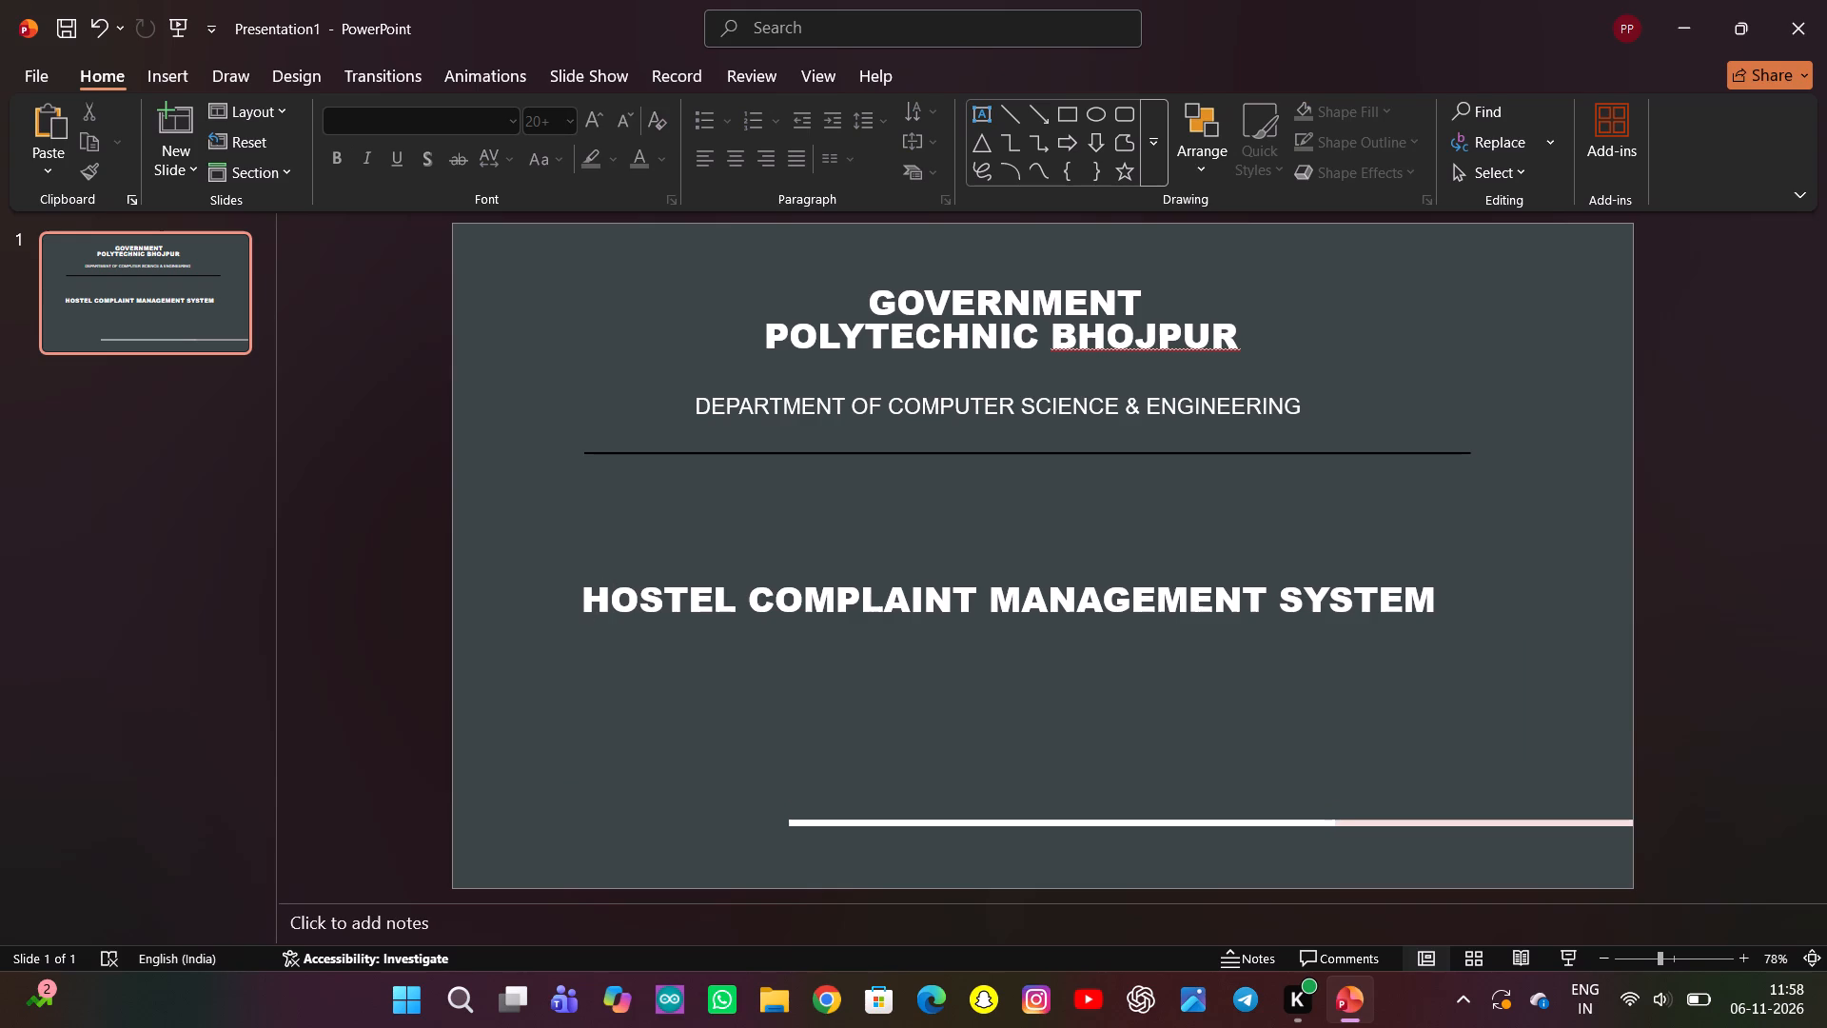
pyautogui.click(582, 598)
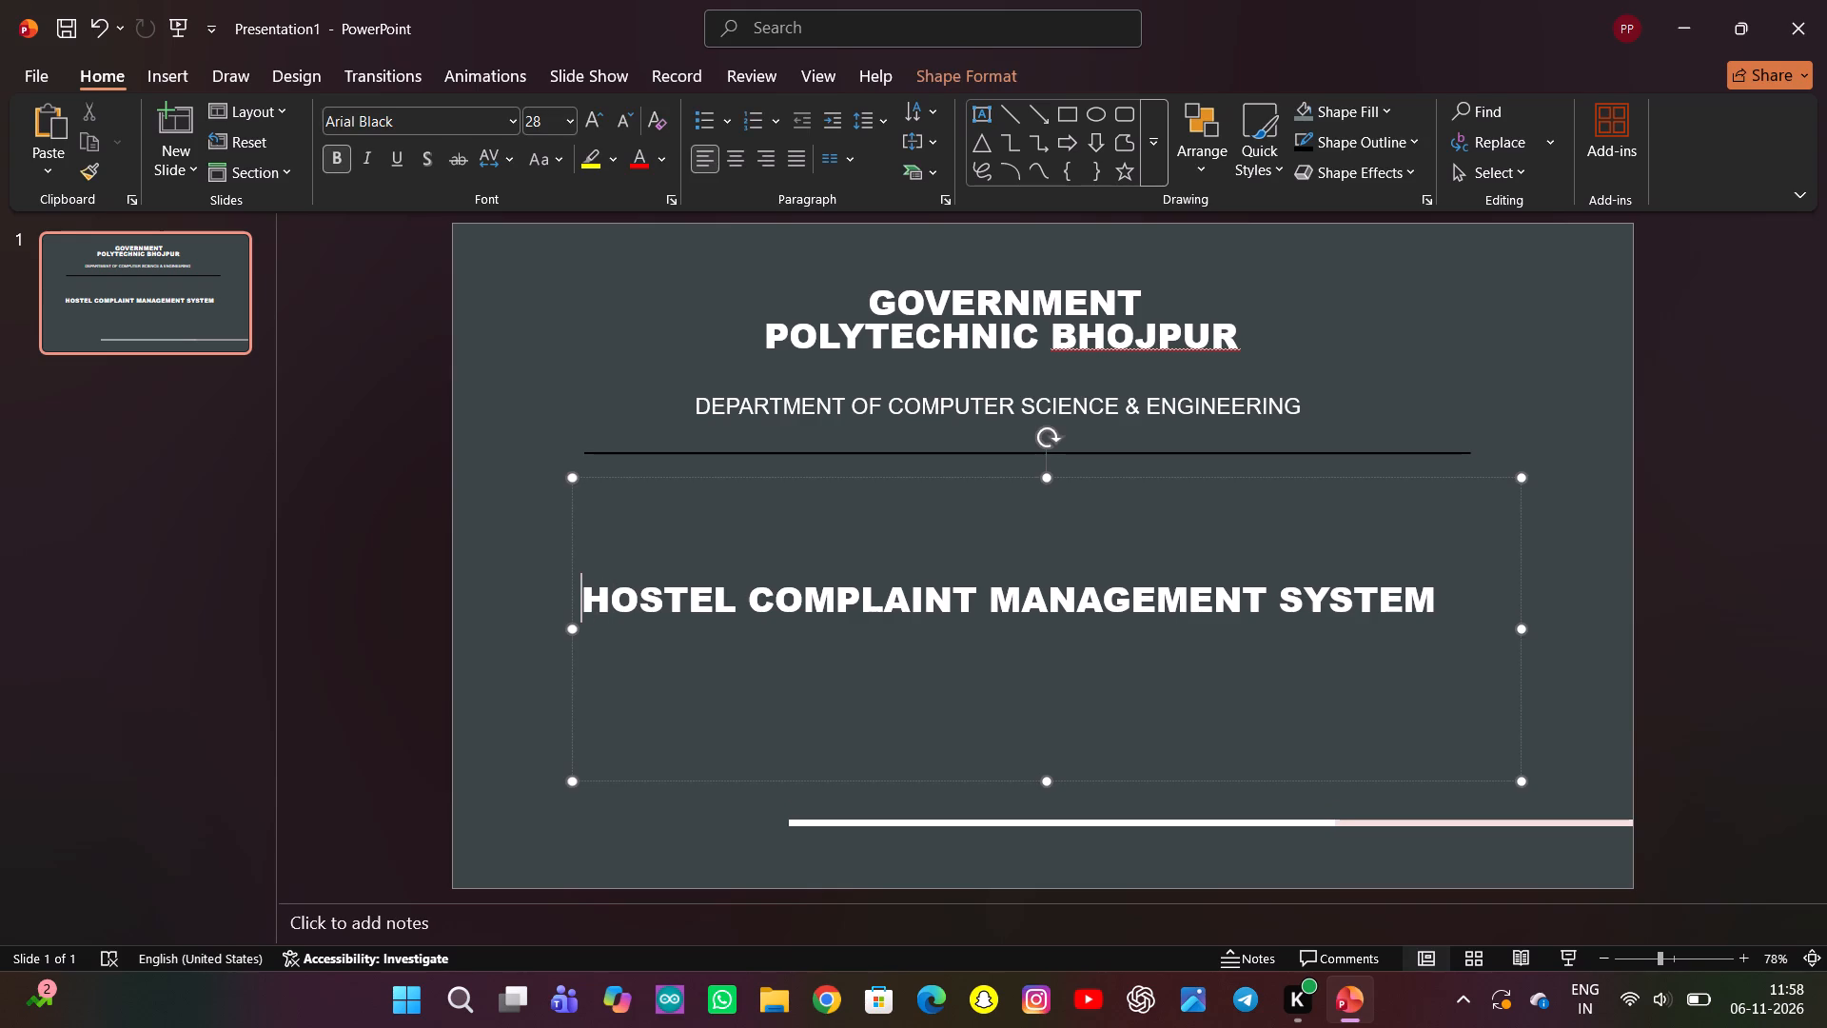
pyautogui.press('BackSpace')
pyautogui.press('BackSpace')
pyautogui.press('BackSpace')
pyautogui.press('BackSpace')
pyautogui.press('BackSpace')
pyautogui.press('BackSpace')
# Indent the HOSTEL COMPLAINT MANAGEMENT SYSTEM heading by two spaces and add two line breaks after it to raise it towards the divider line.
pyautogui.click(1465, 607)
pyautogui.press('Return')
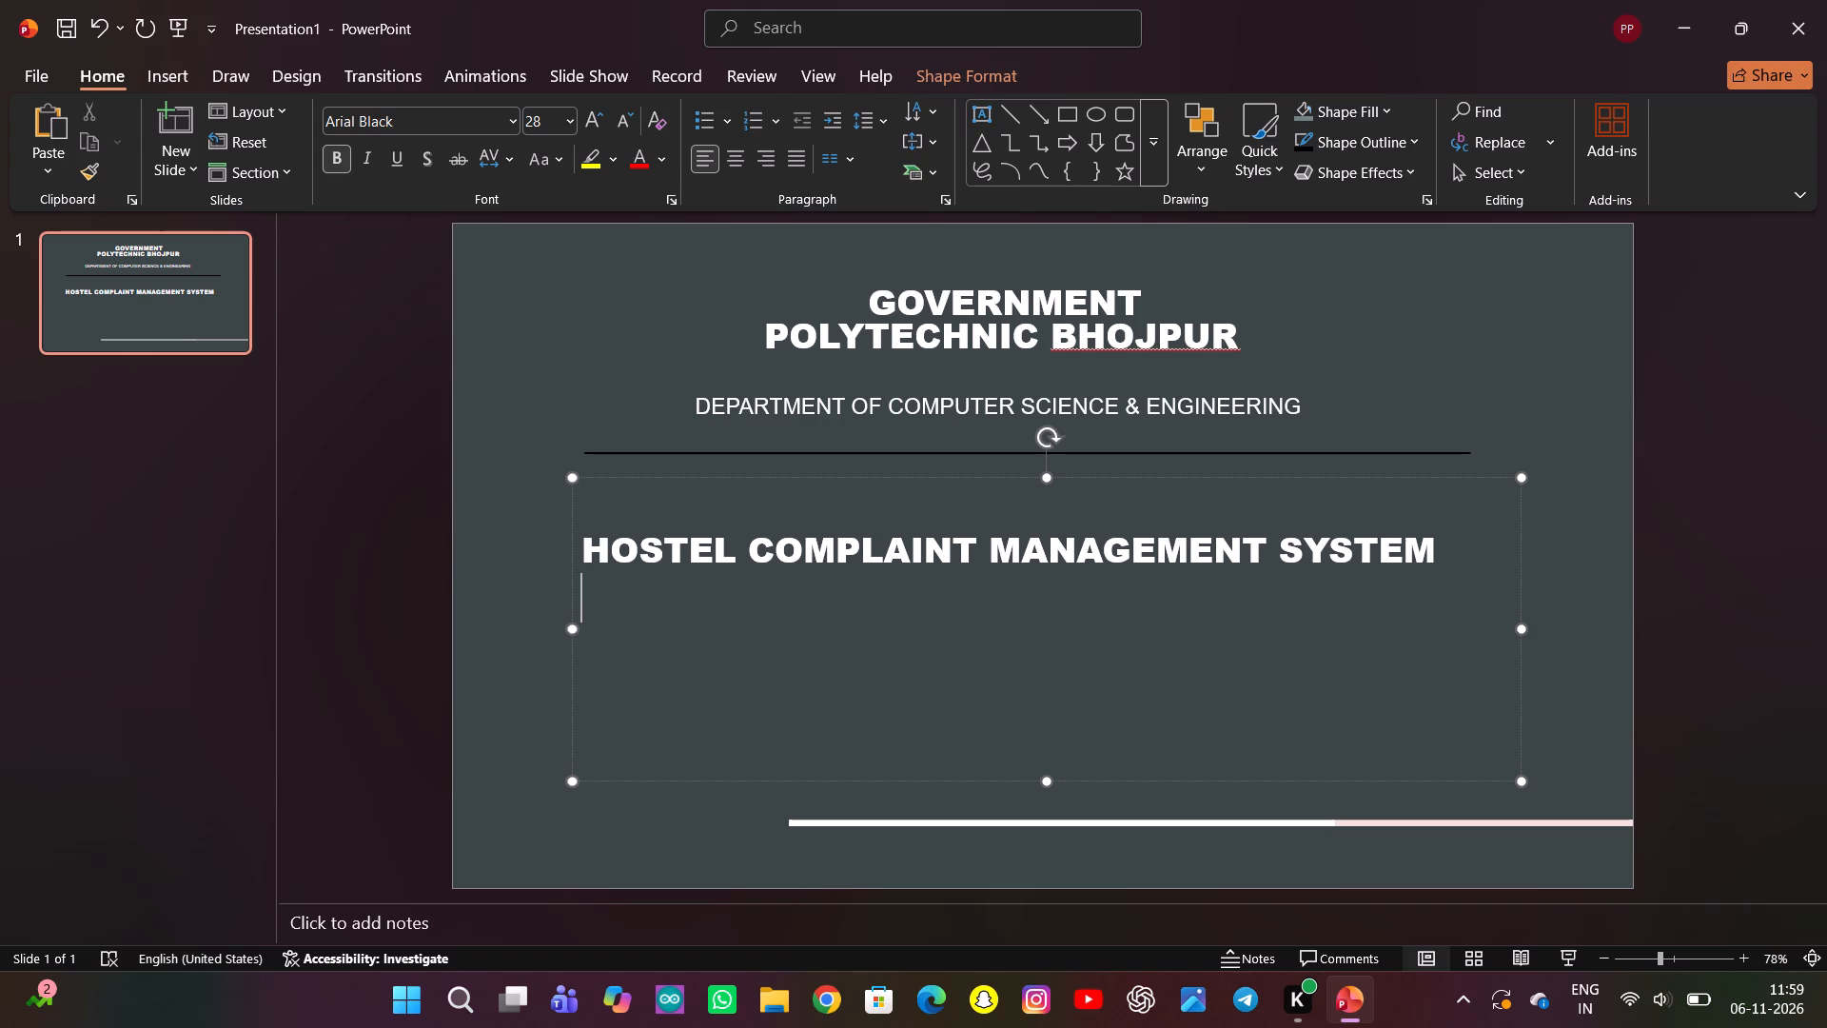
pyautogui.click(580, 540)
pyautogui.press('space')
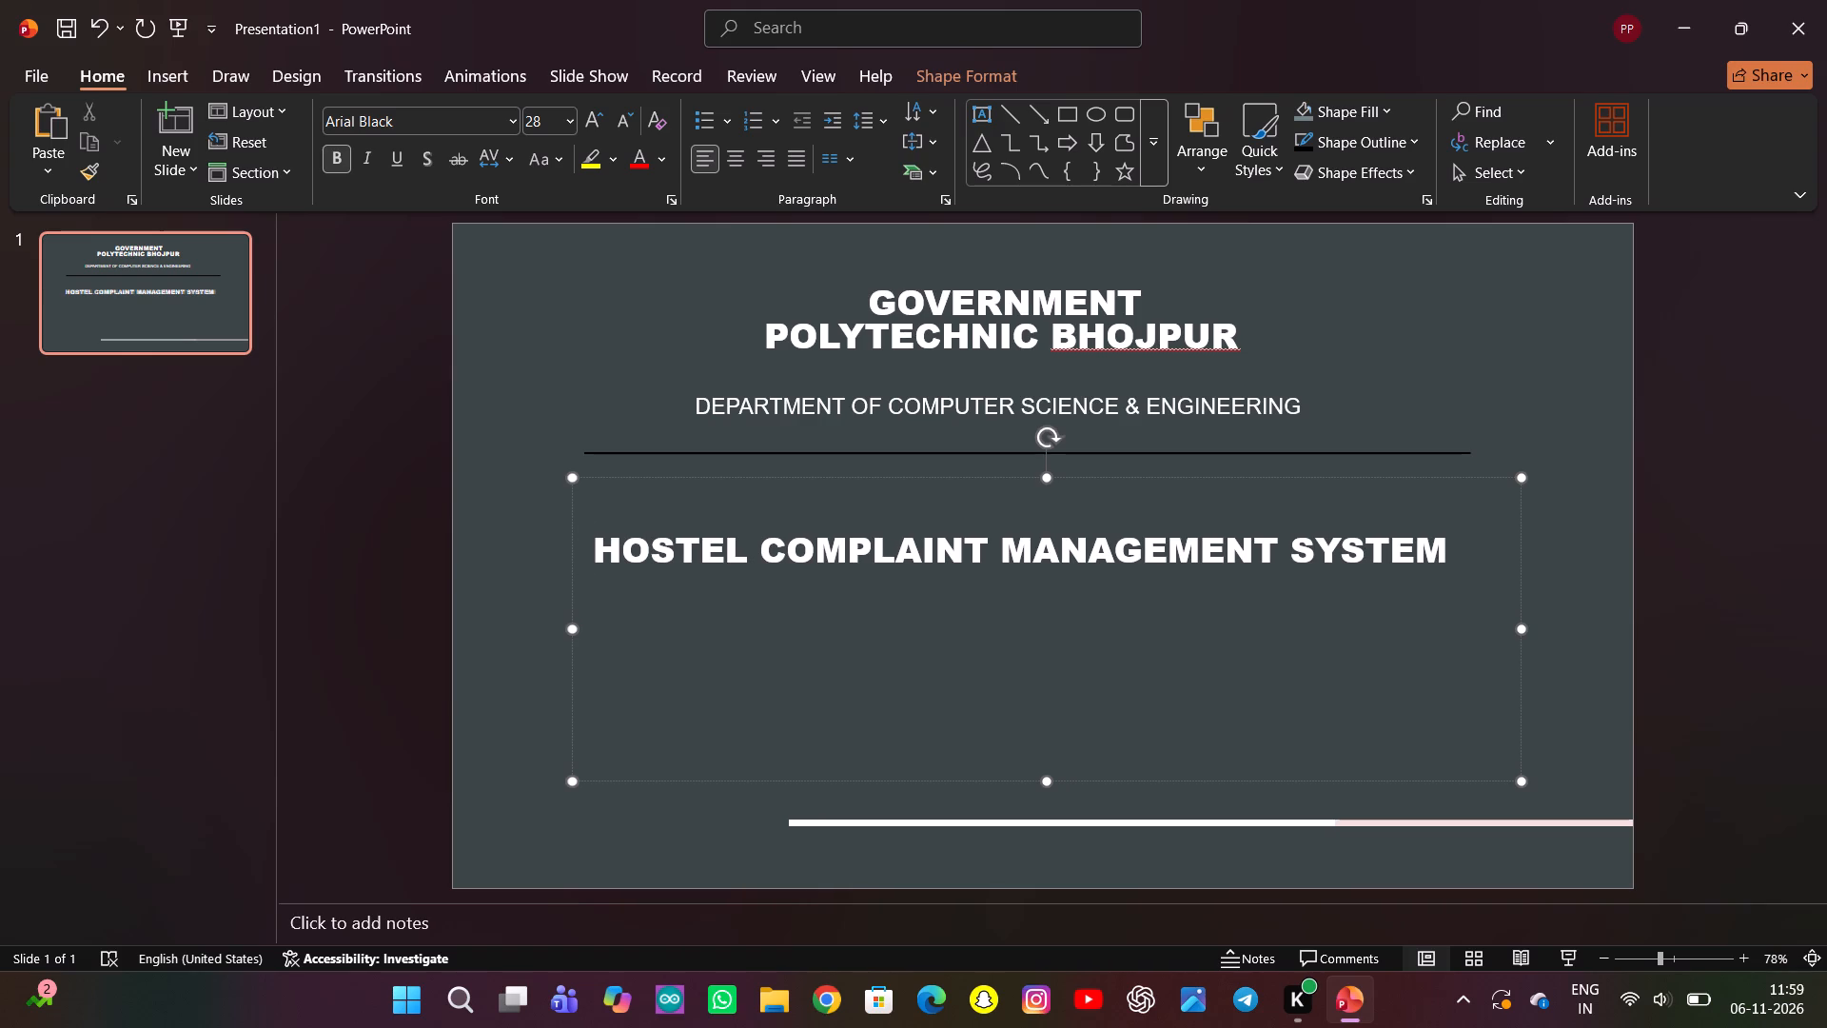
pyautogui.press('space')
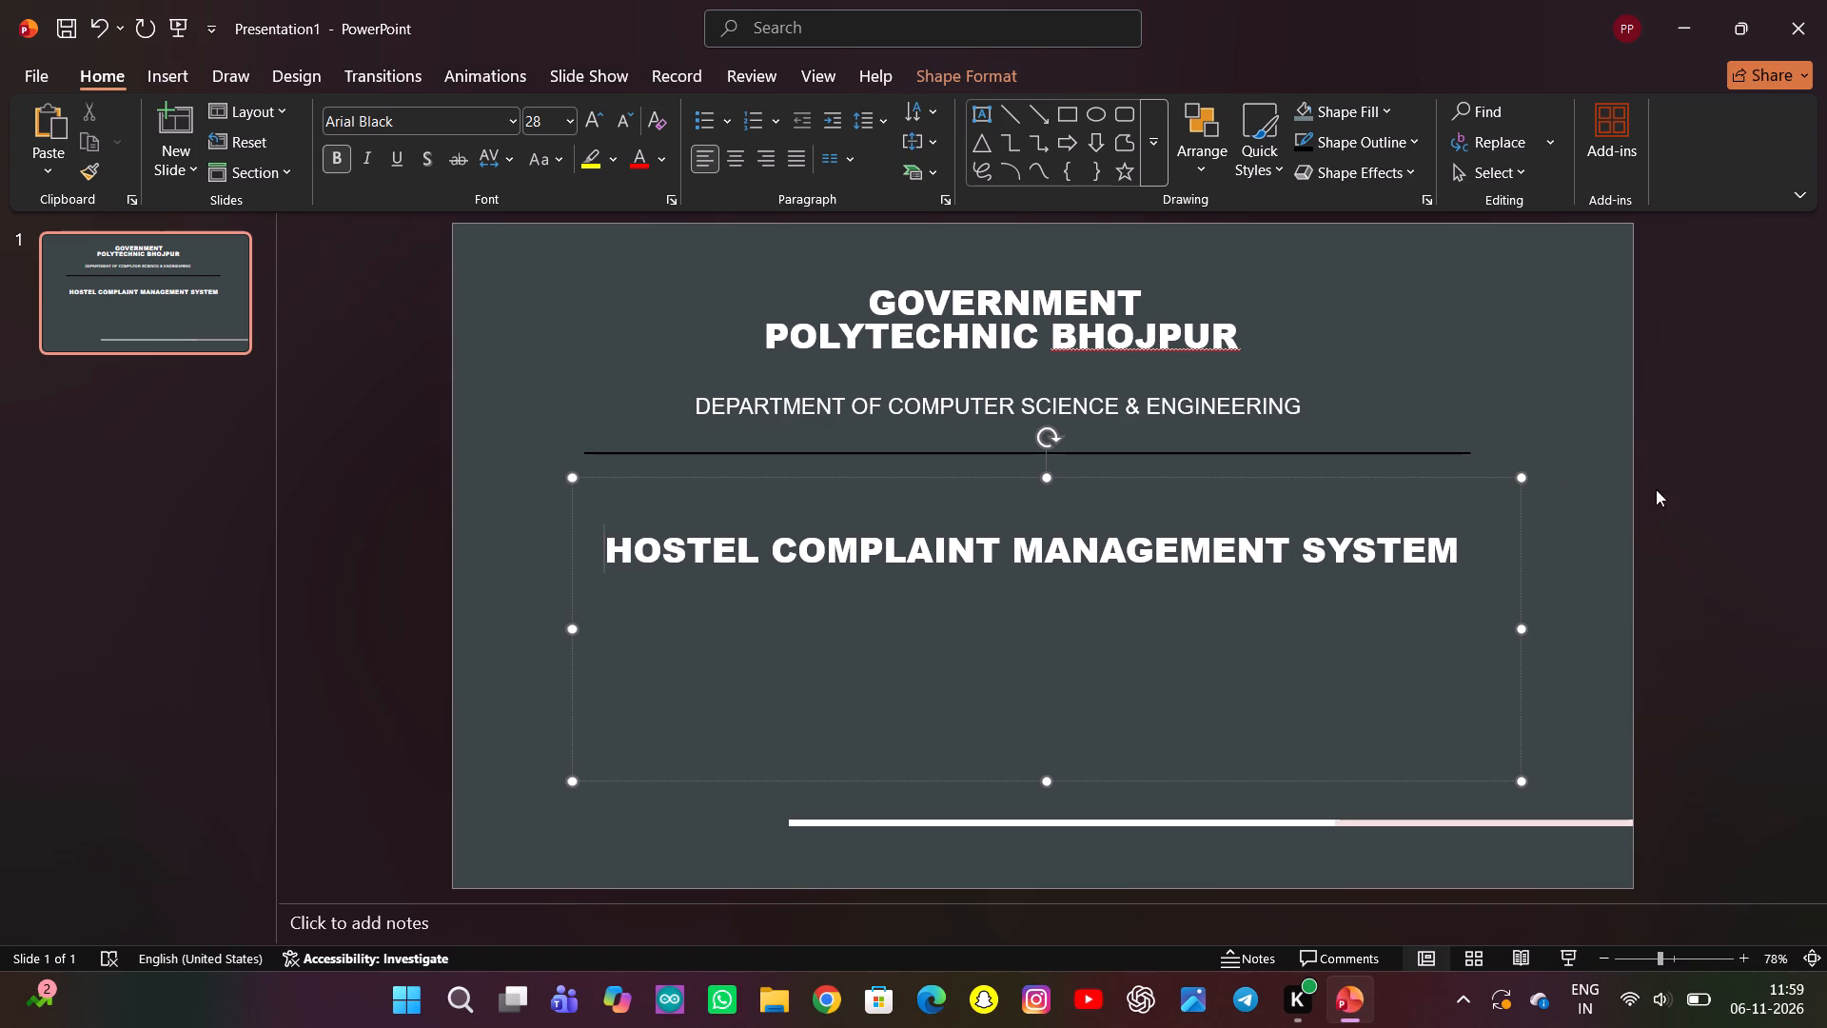
pyautogui.click(1482, 542)
pyautogui.press('Return')
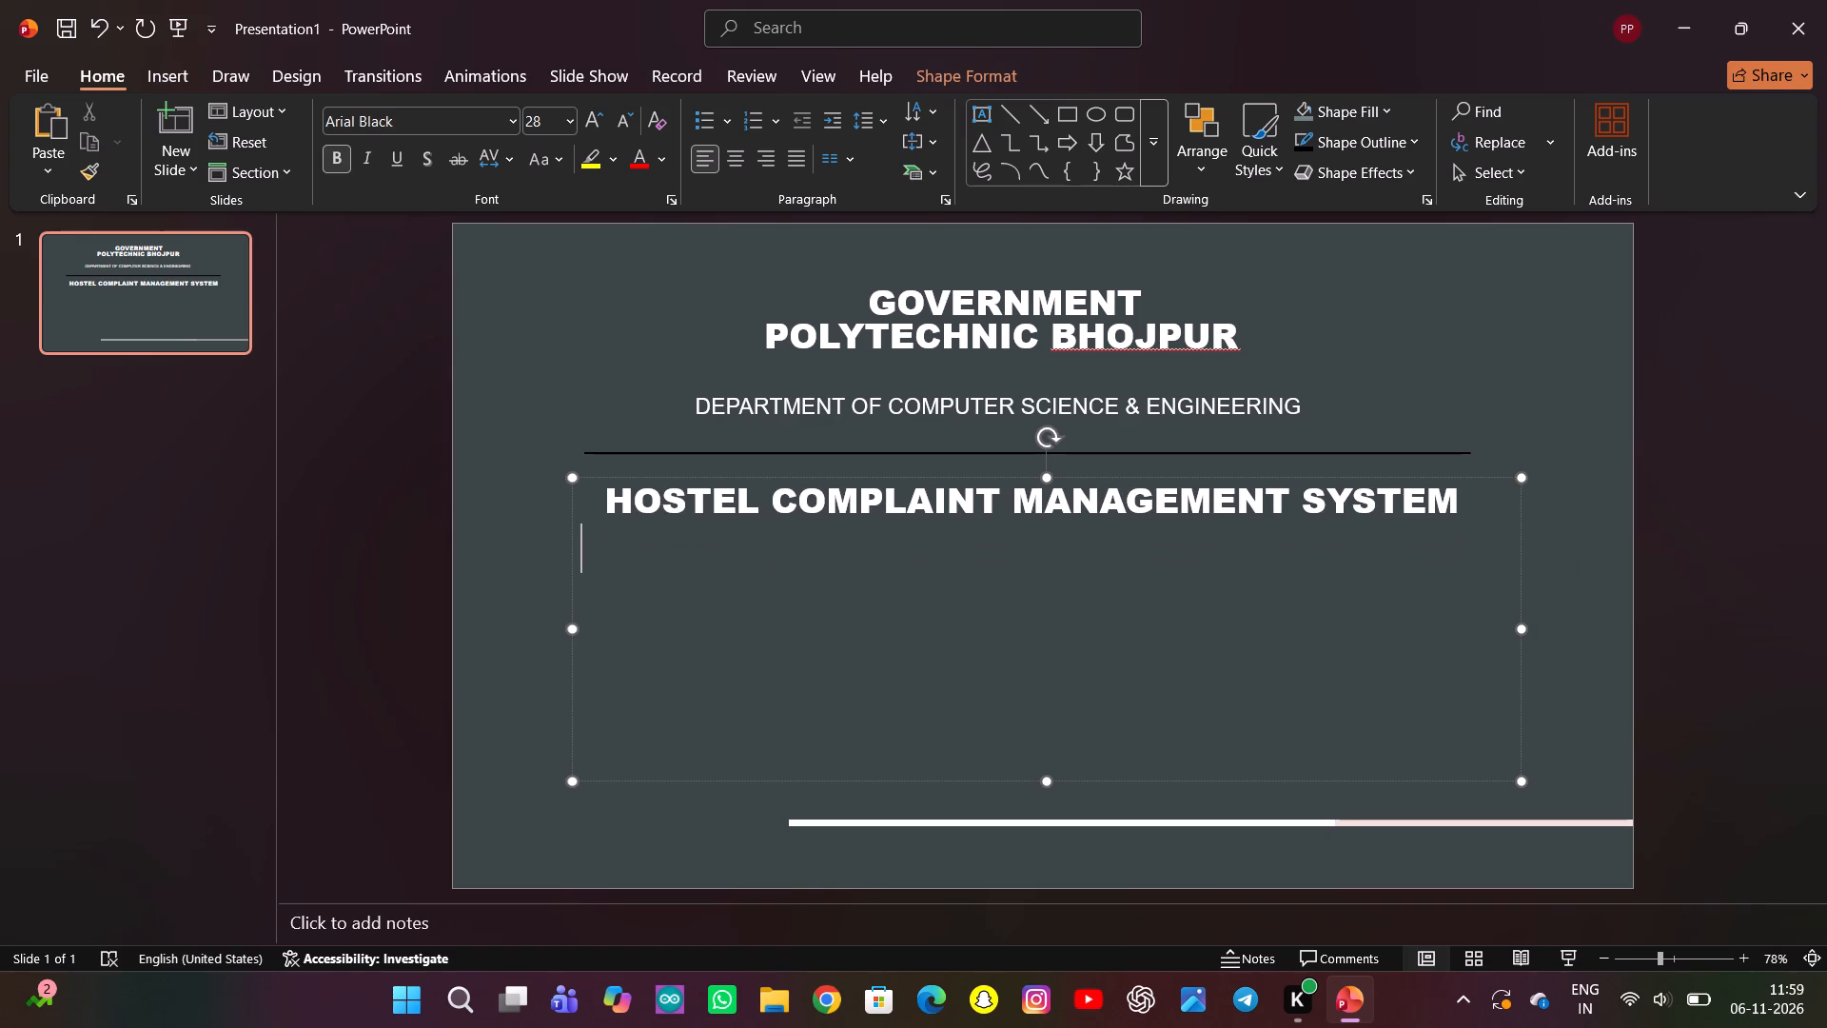
pyautogui.press('space')
pyautogui.press('space')
pyautogui.press('Return')
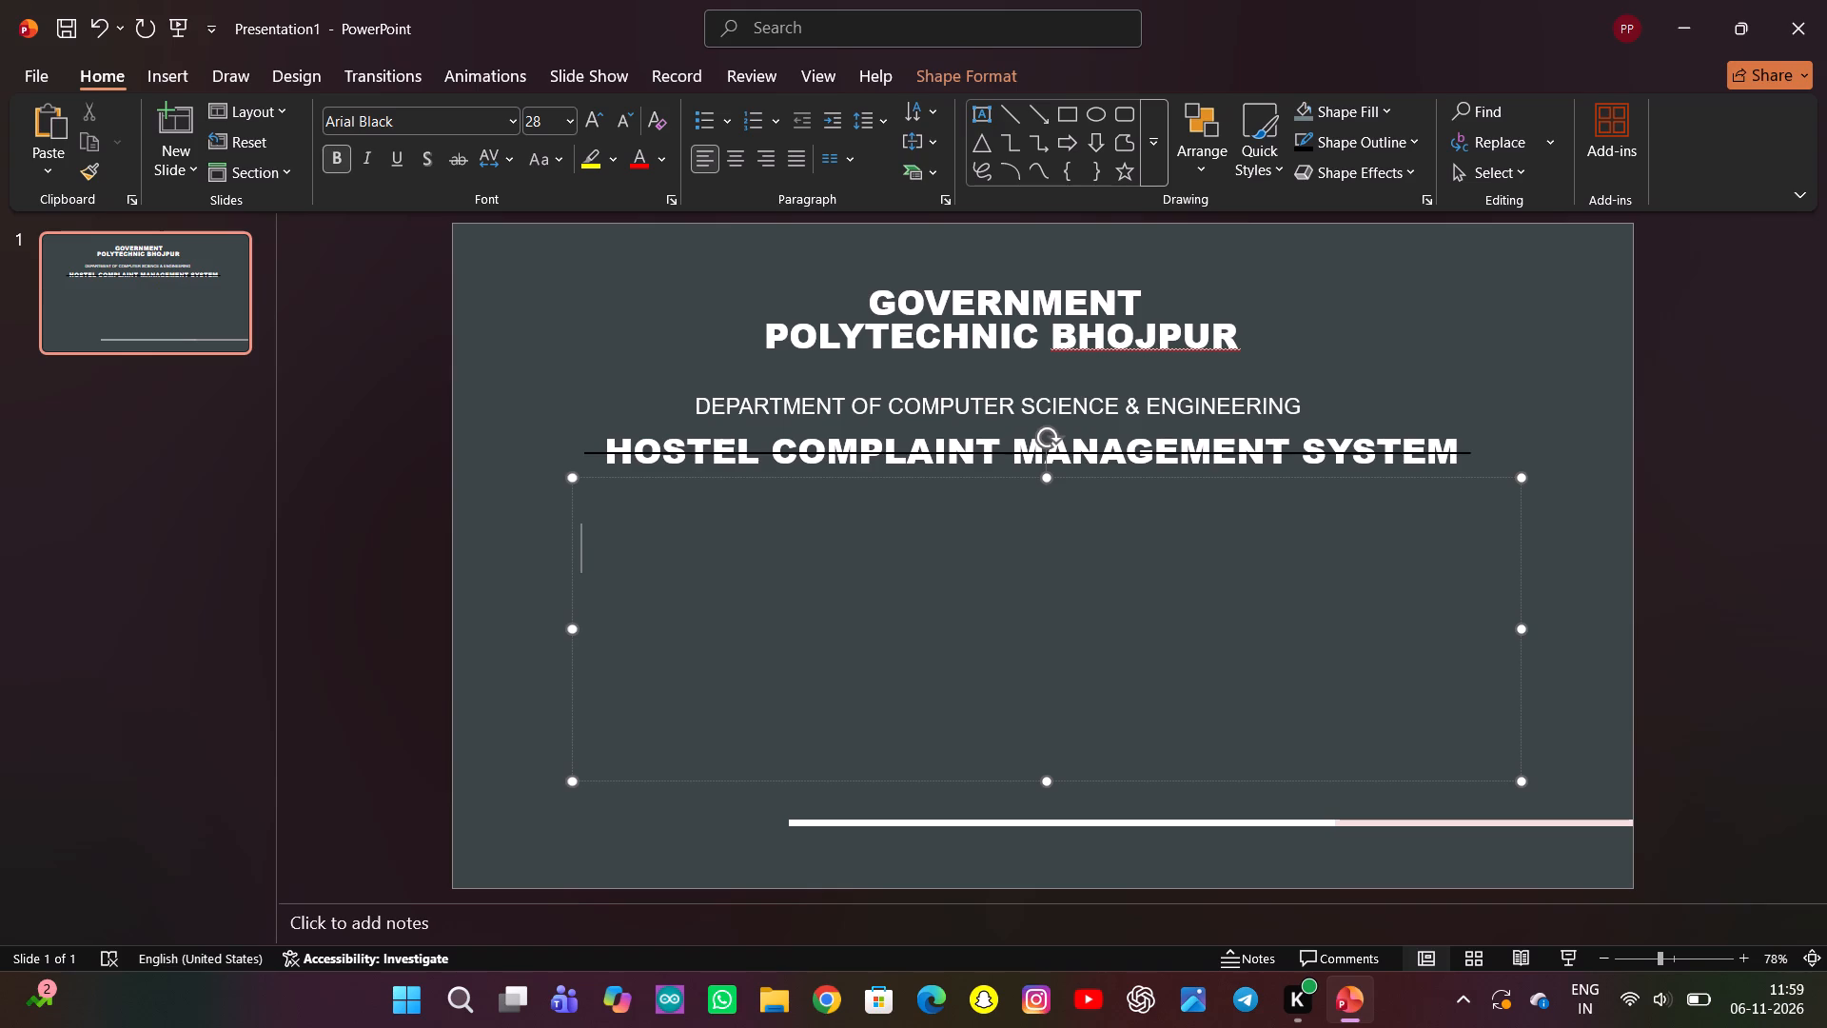
pyautogui.press('BackSpace')
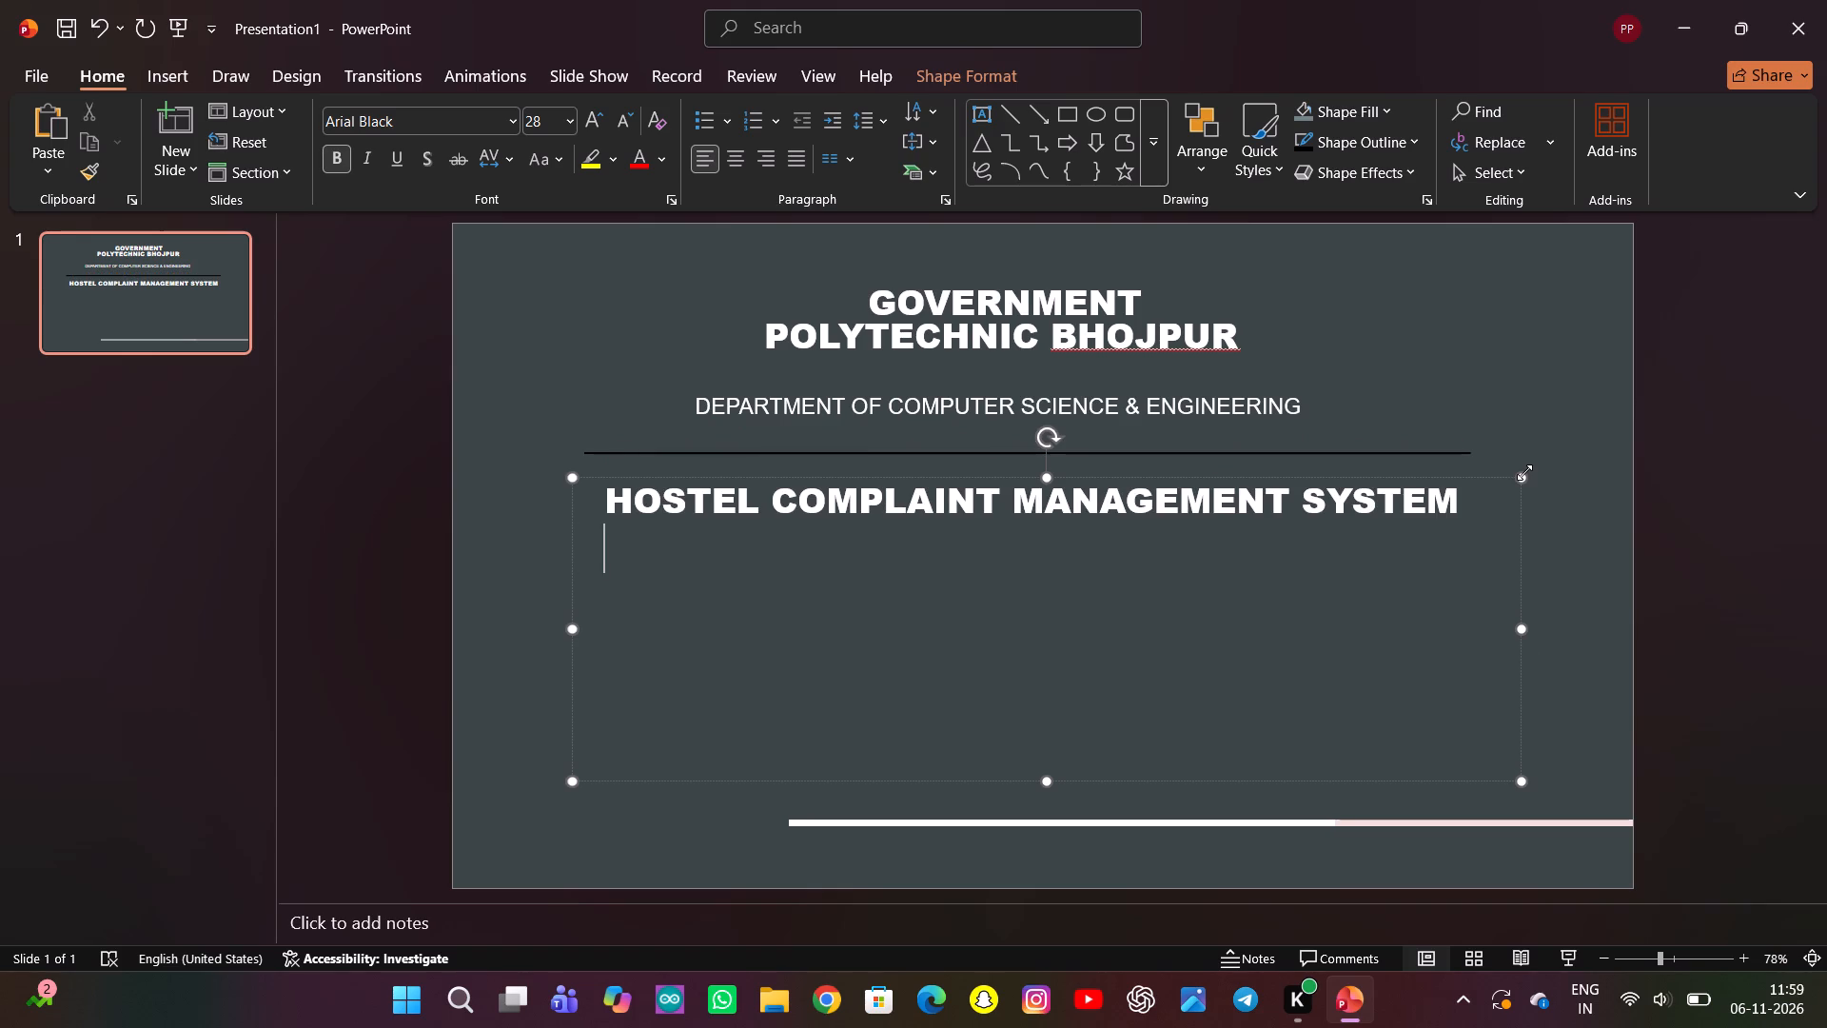
# Paste the copied Presented by list into the text box a few lines beneath the project heading.
pyautogui.click(1007, 646)
pyautogui.hotkey('ctrl', 'v')
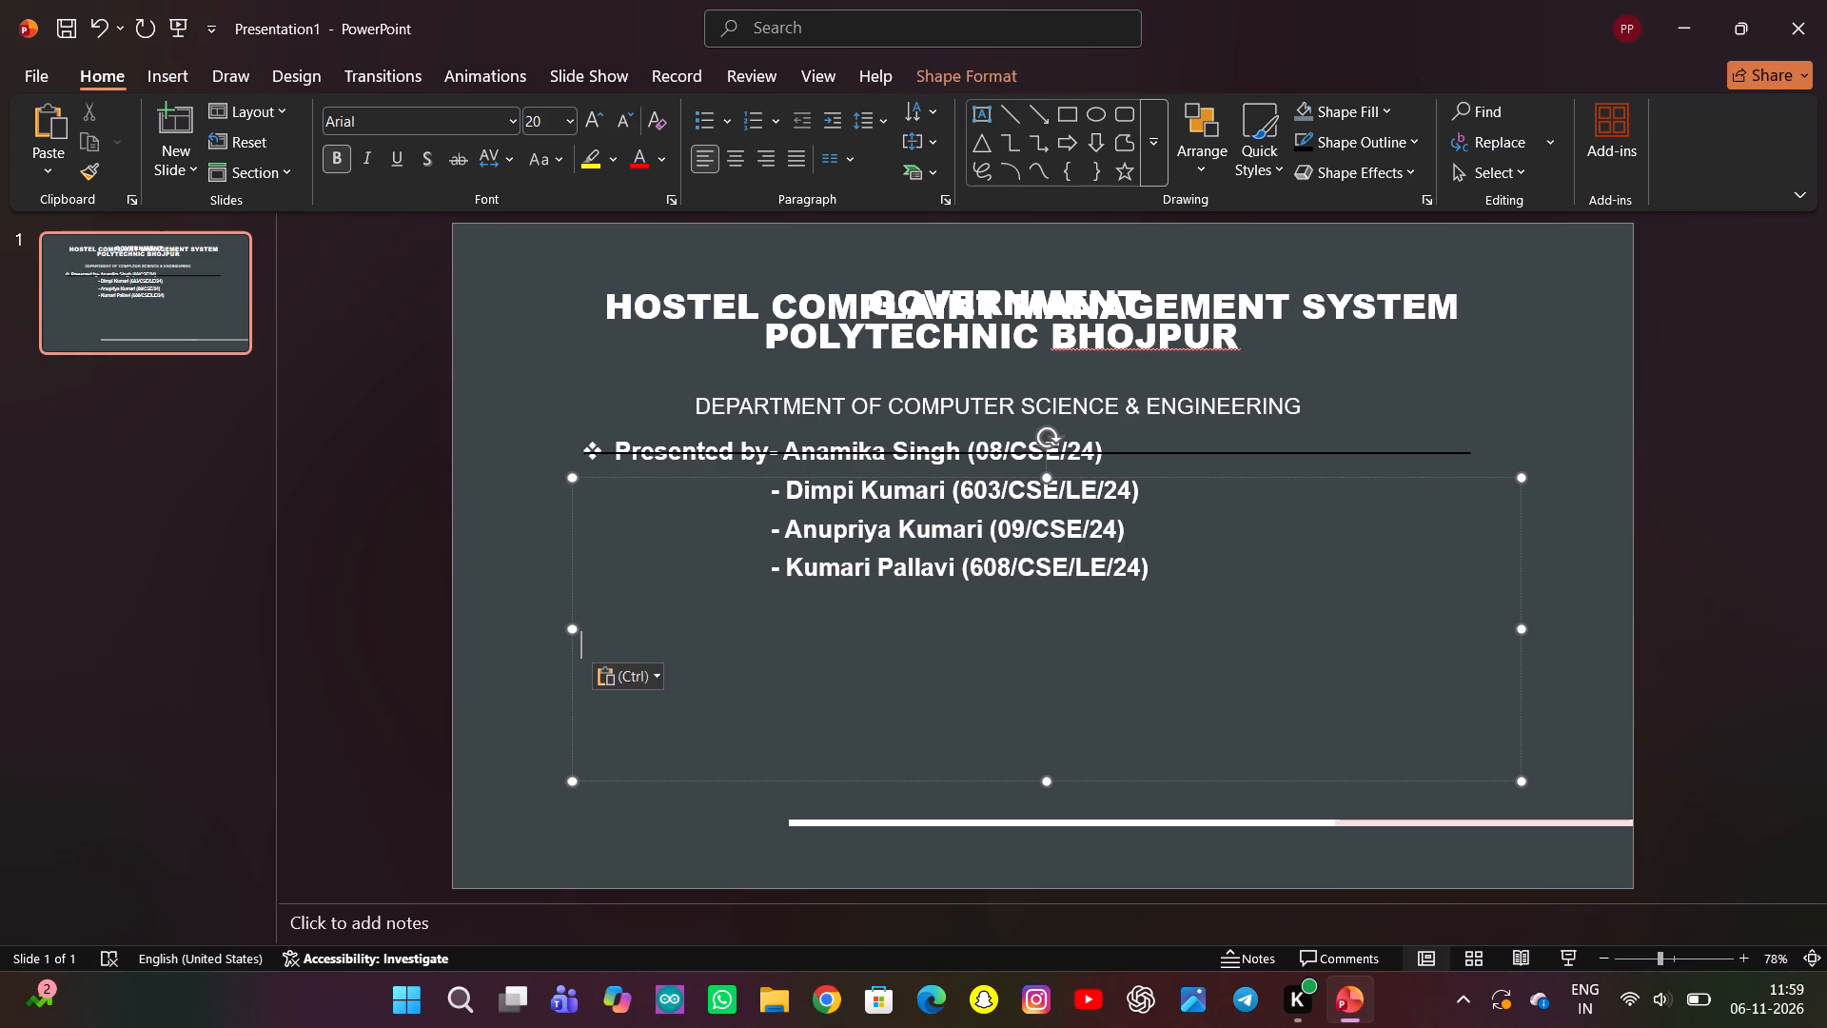
# Shrink the text box holding the heading and presenters by lowering its top edge well below the divider line and narrowing it slightly.
pyautogui.moveTo(1433, 524); pyautogui.dragTo(1435, 586)
pyautogui.moveTo(1584, 418); pyautogui.dragTo(1299, 567)
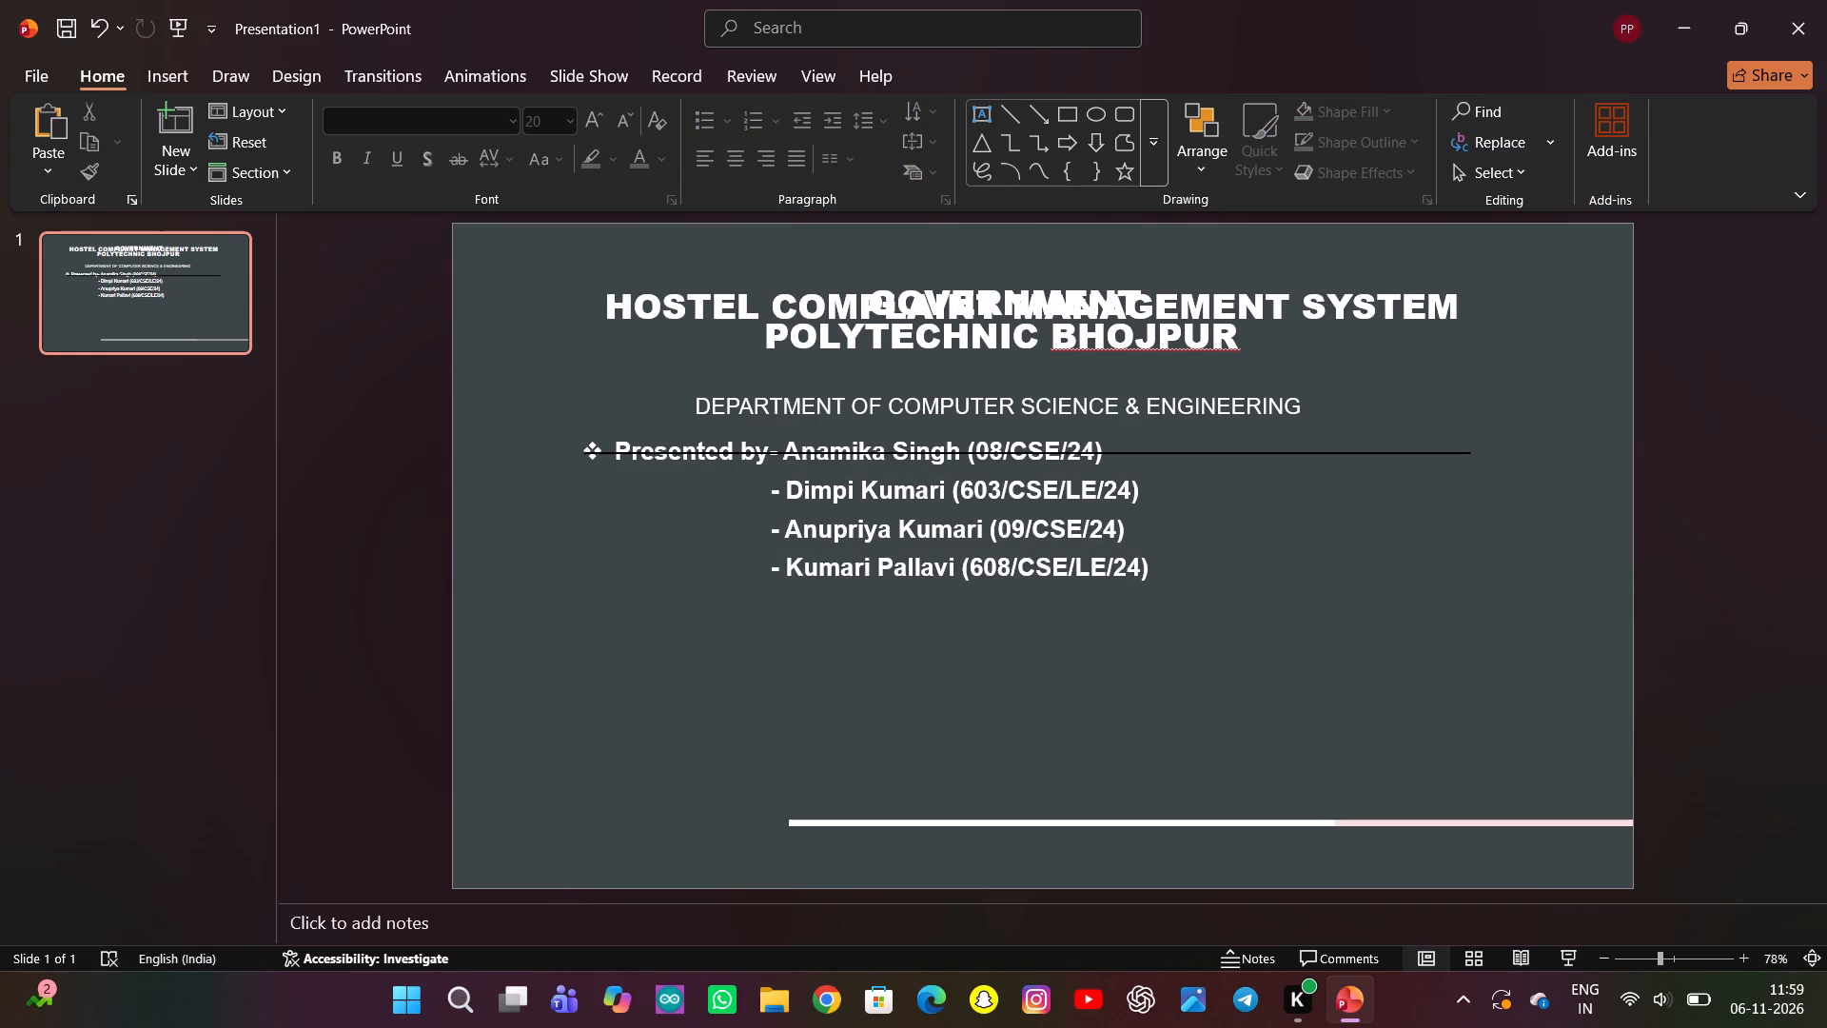
pyautogui.click(1138, 462)
pyautogui.click(1127, 491)
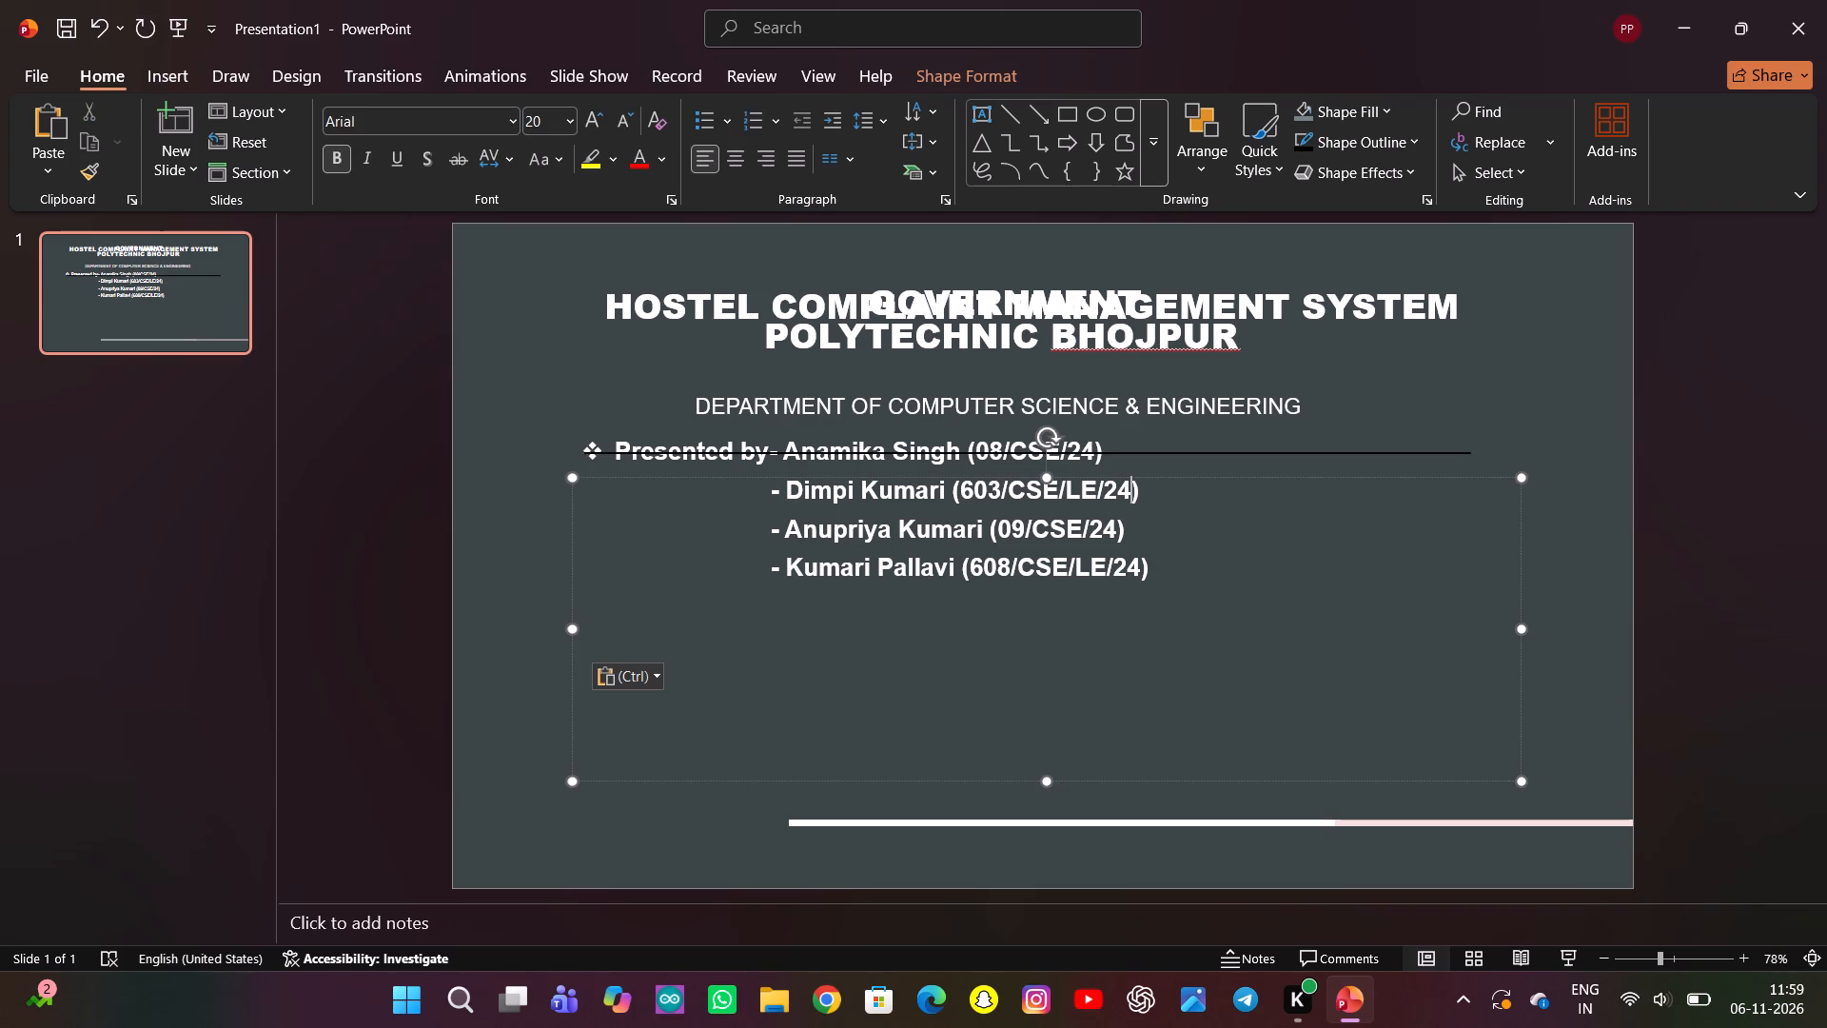
pyautogui.moveTo(1521, 480); pyautogui.dragTo(1478, 593)
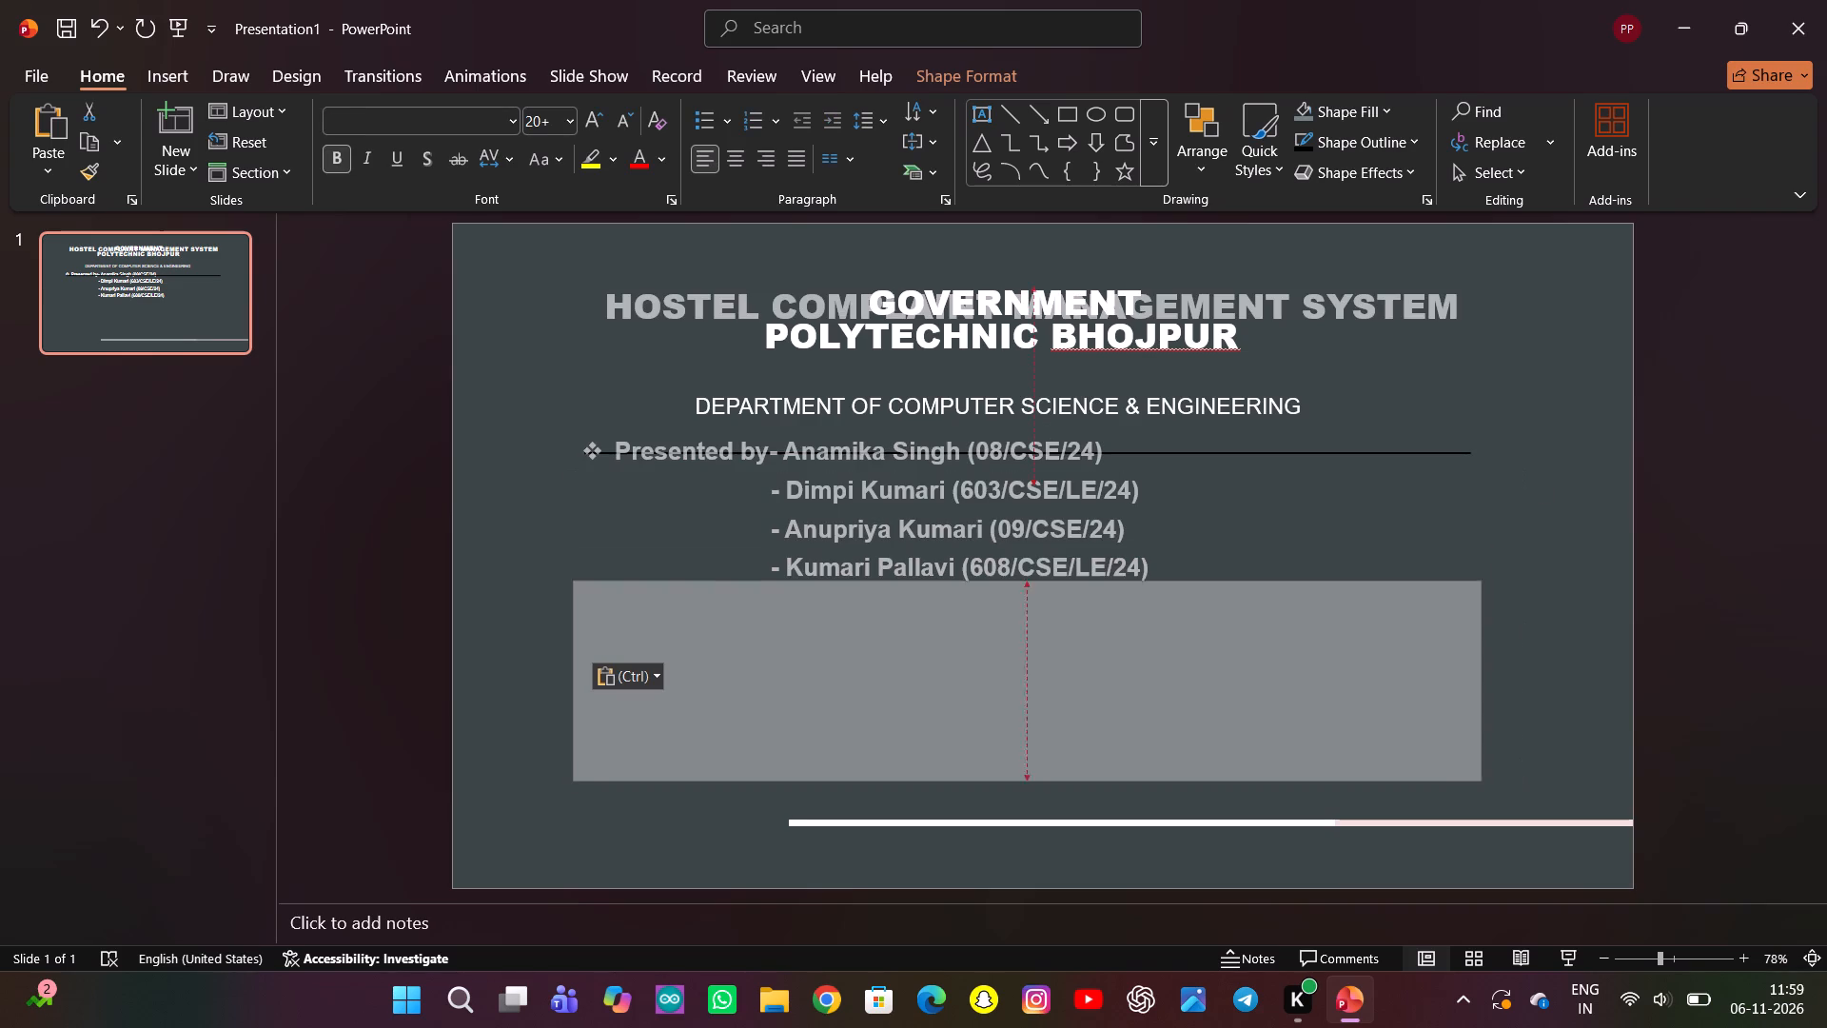
pyautogui.moveTo(1478, 593); pyautogui.dragTo(1469, 608)
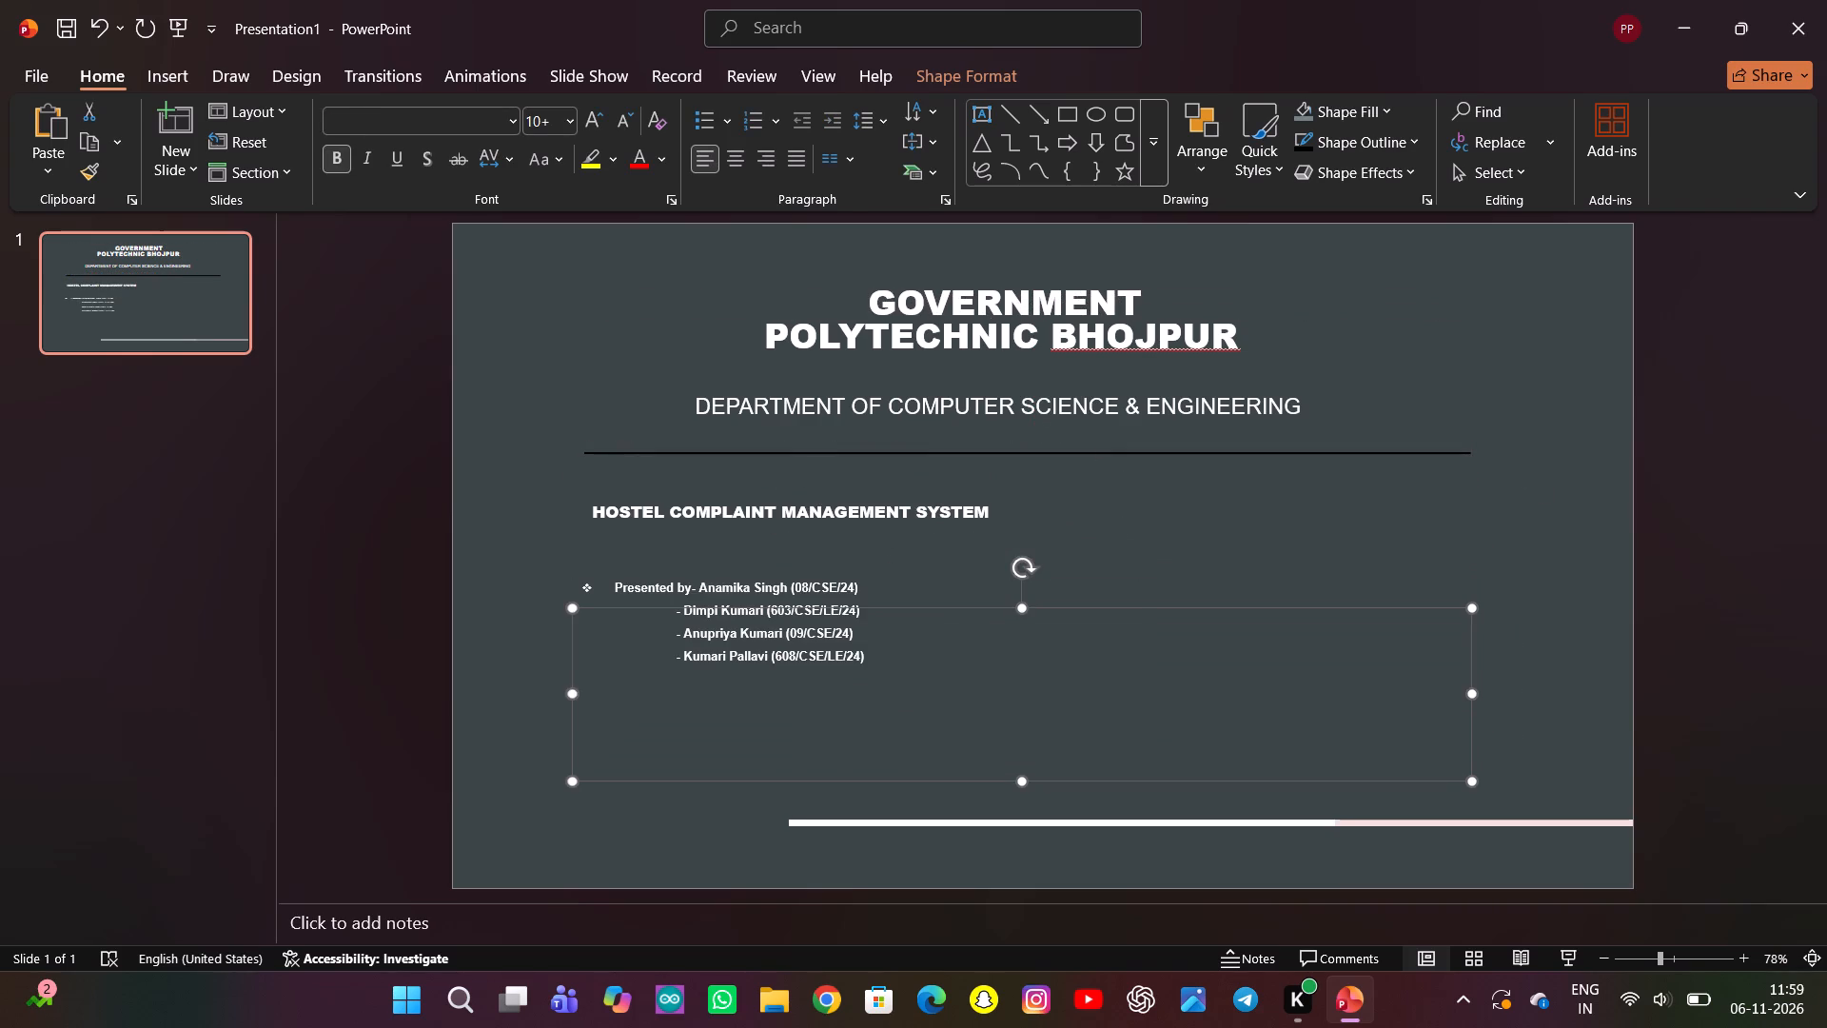
# Set the font size of the HOSTEL COMPLAINT MANAGEMENT SYSTEM heading to 18.
pyautogui.click(920, 509)
pyautogui.click(1028, 503)
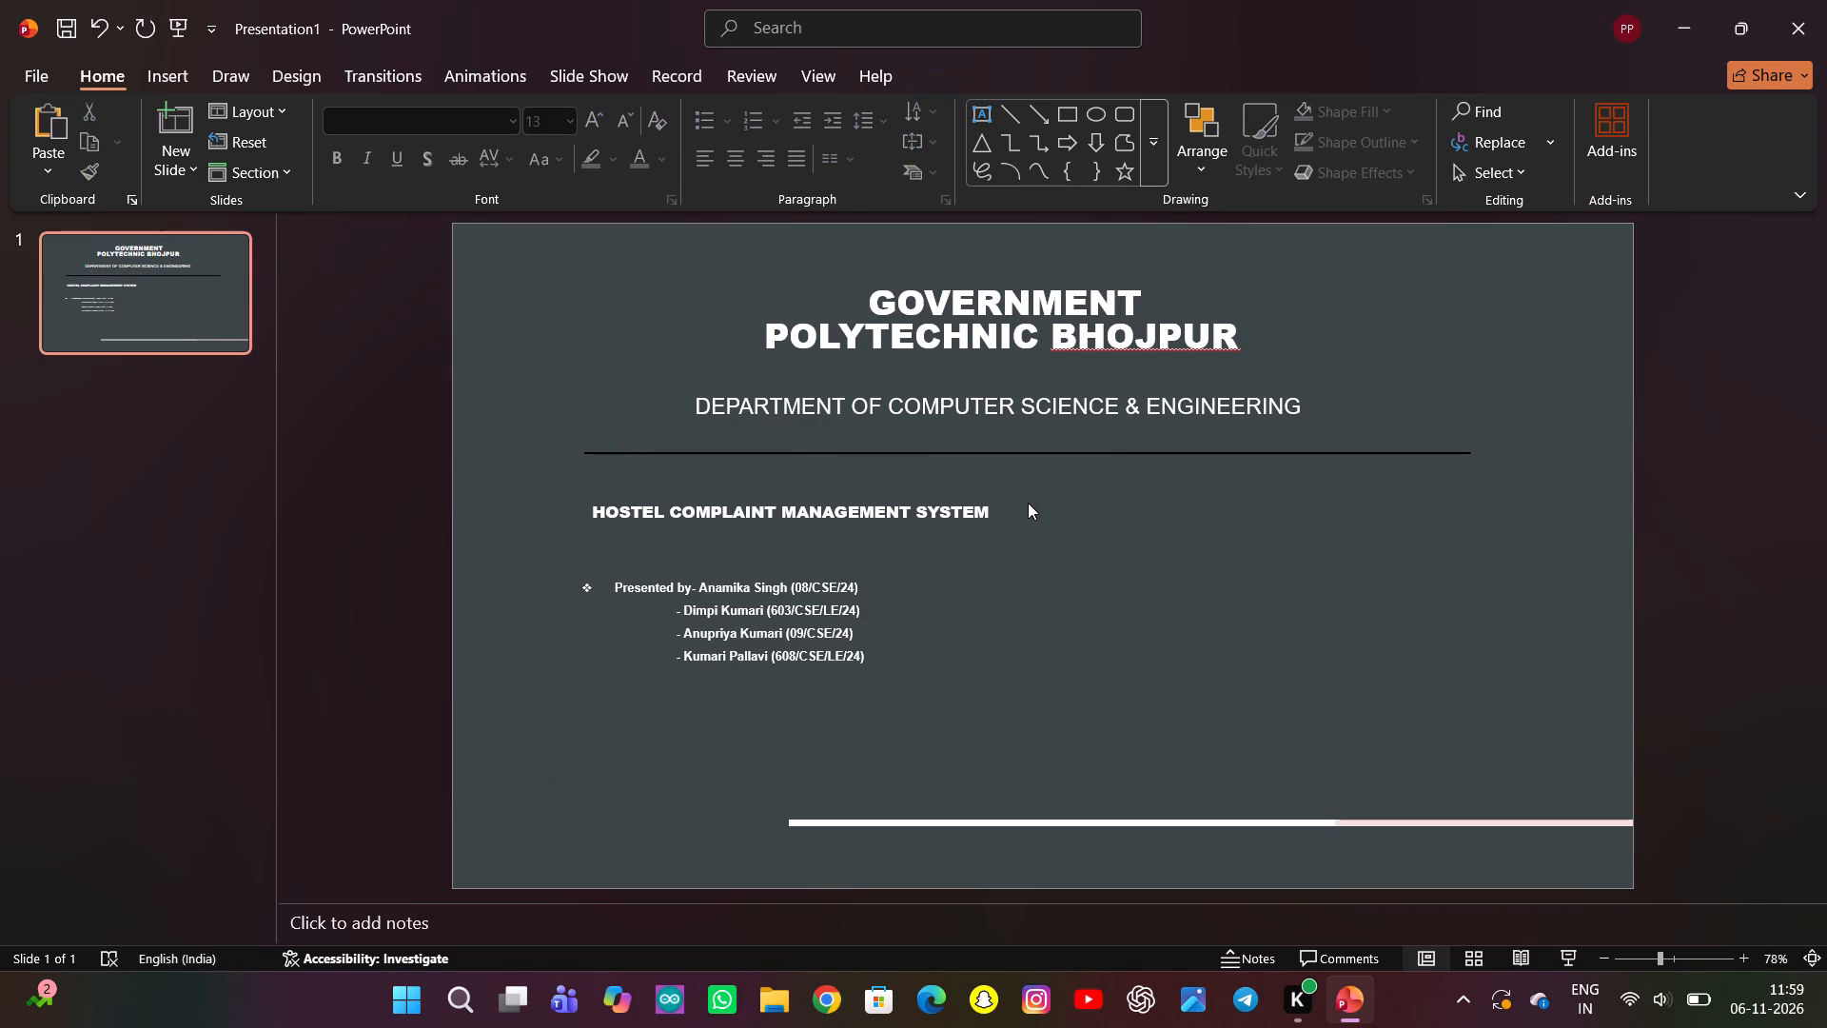
pyautogui.click(595, 505)
pyautogui.moveTo(1007, 516); pyautogui.dragTo(992, 506)
pyautogui.doubleClick(992, 506)
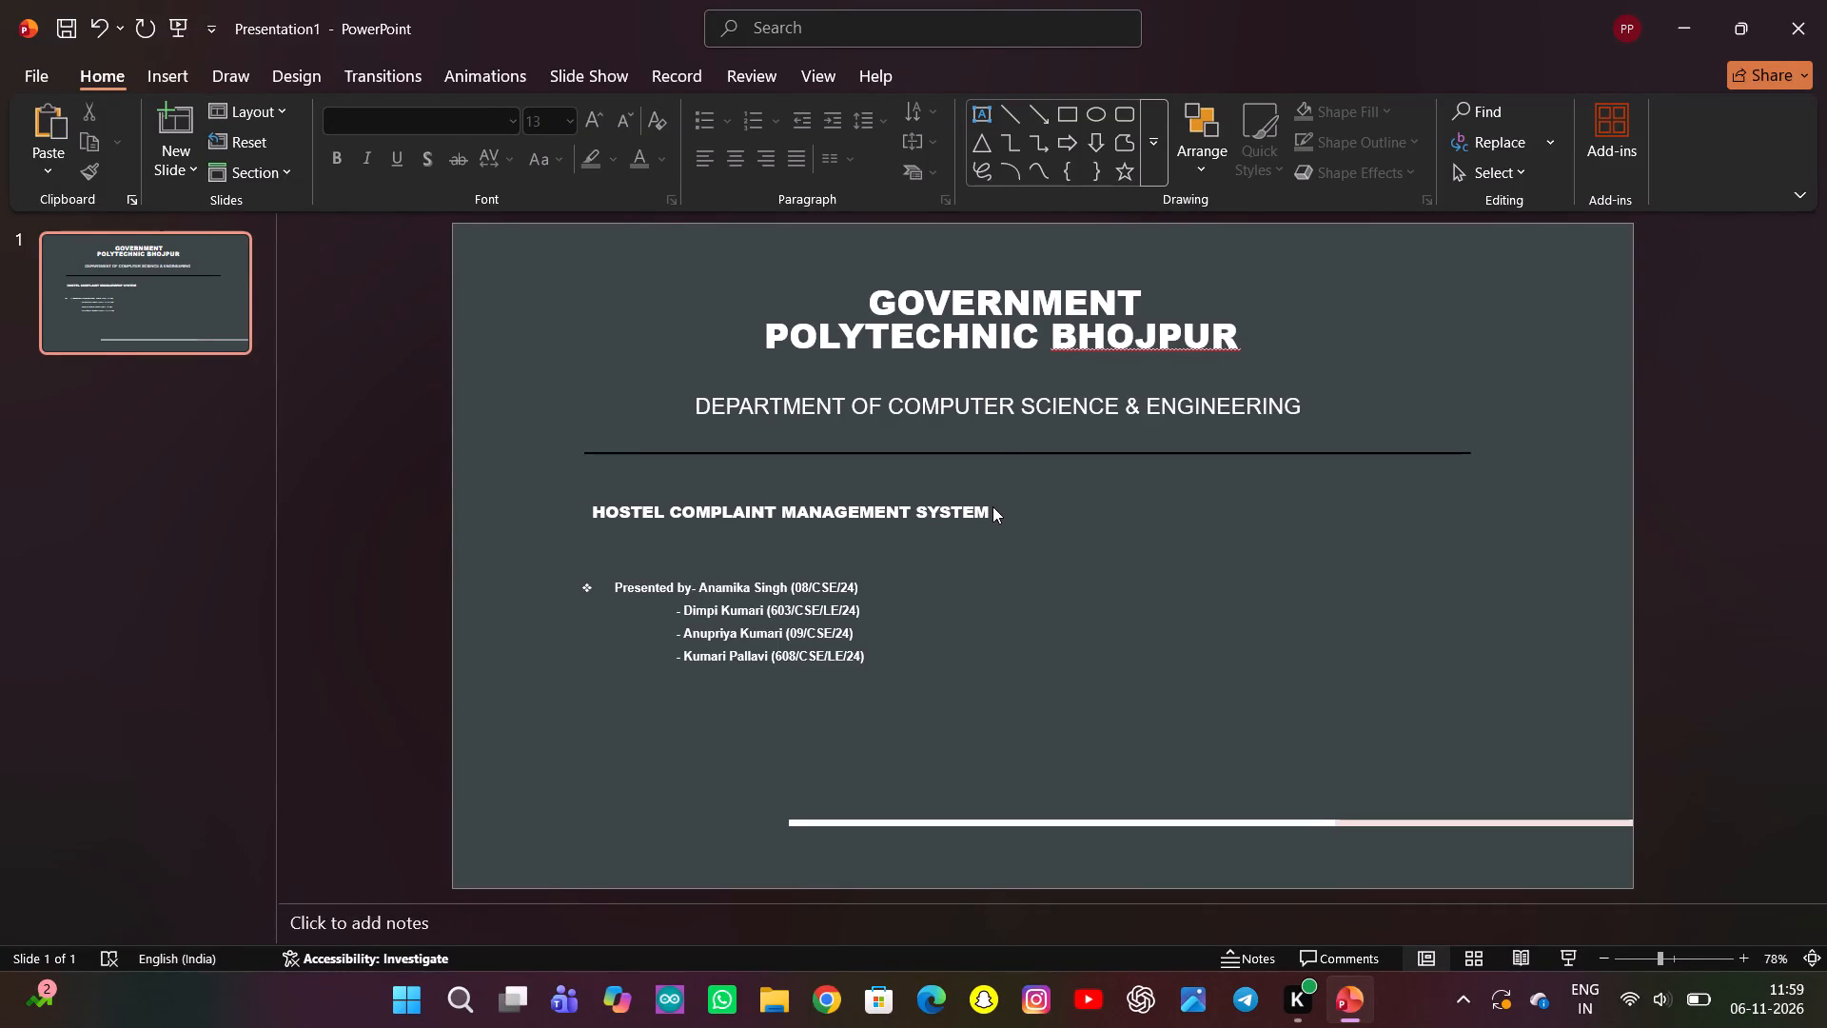
pyautogui.click(978, 506)
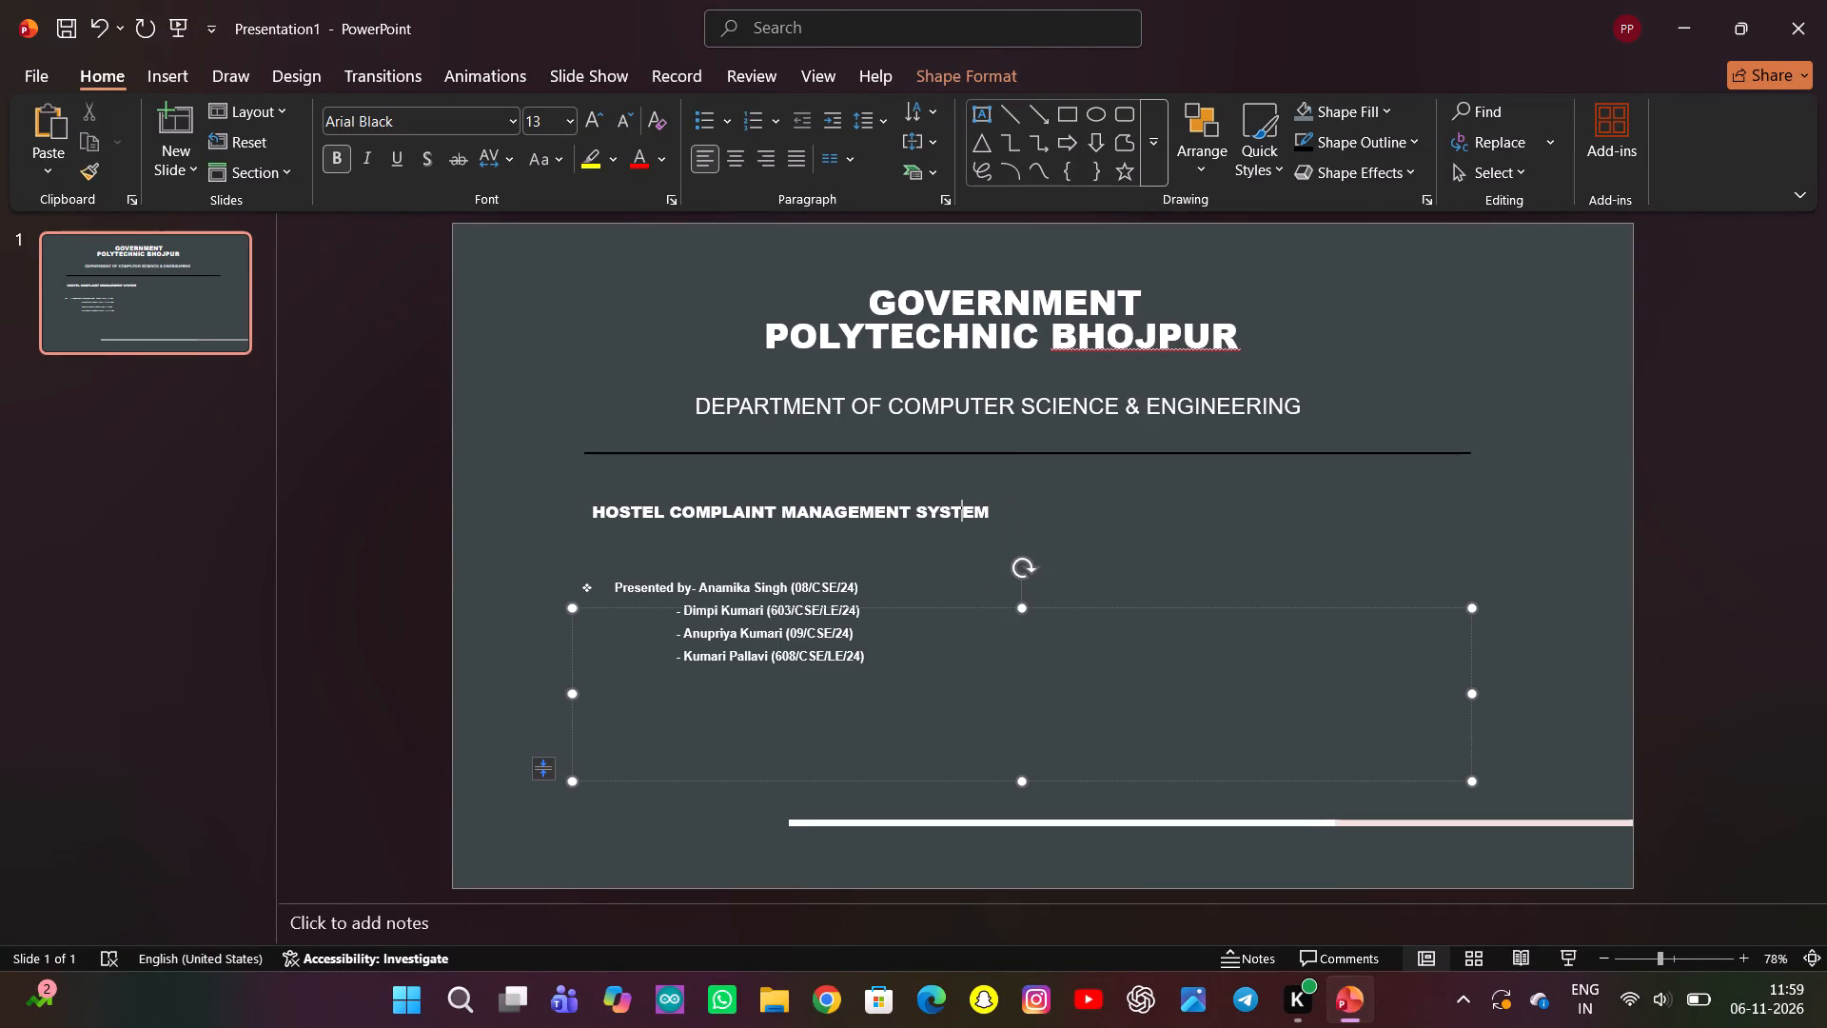
pyautogui.click(995, 506)
pyautogui.click(981, 515)
pyautogui.moveTo(587, 511); pyautogui.dragTo(915, 523)
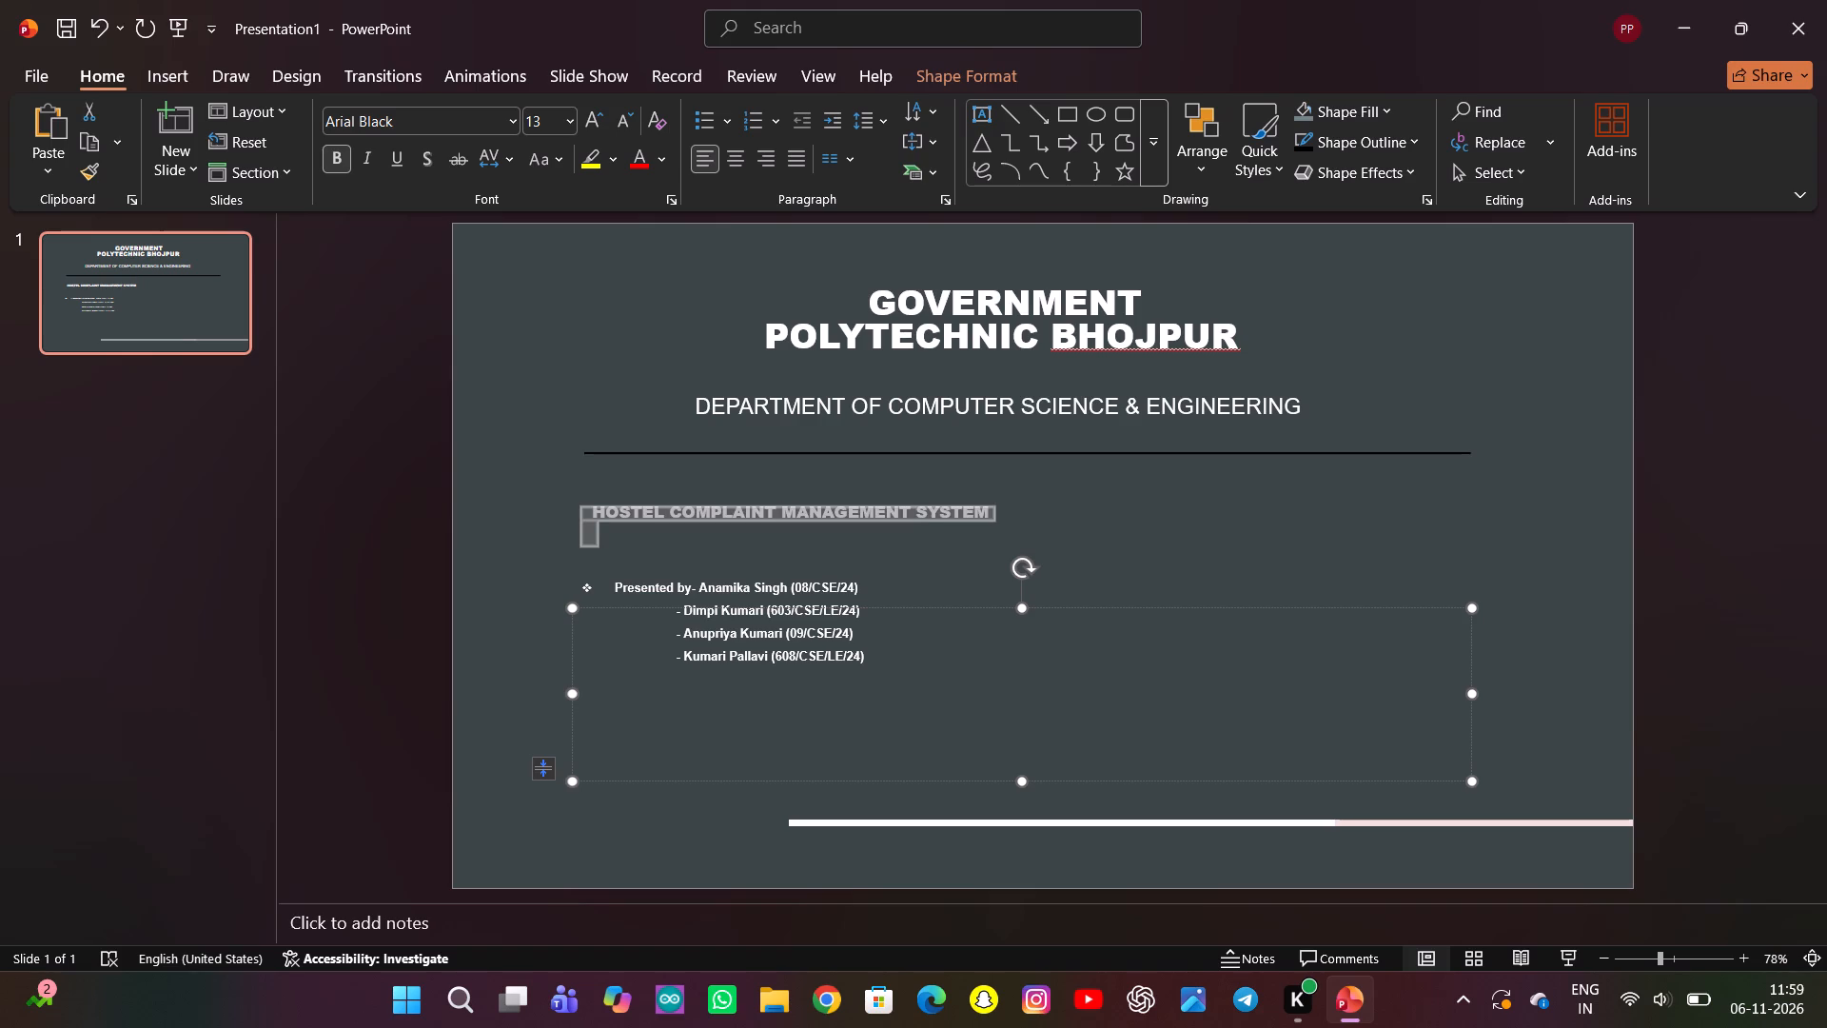
pyautogui.moveTo(915, 523); pyautogui.dragTo(918, 523)
pyautogui.click(1091, 448)
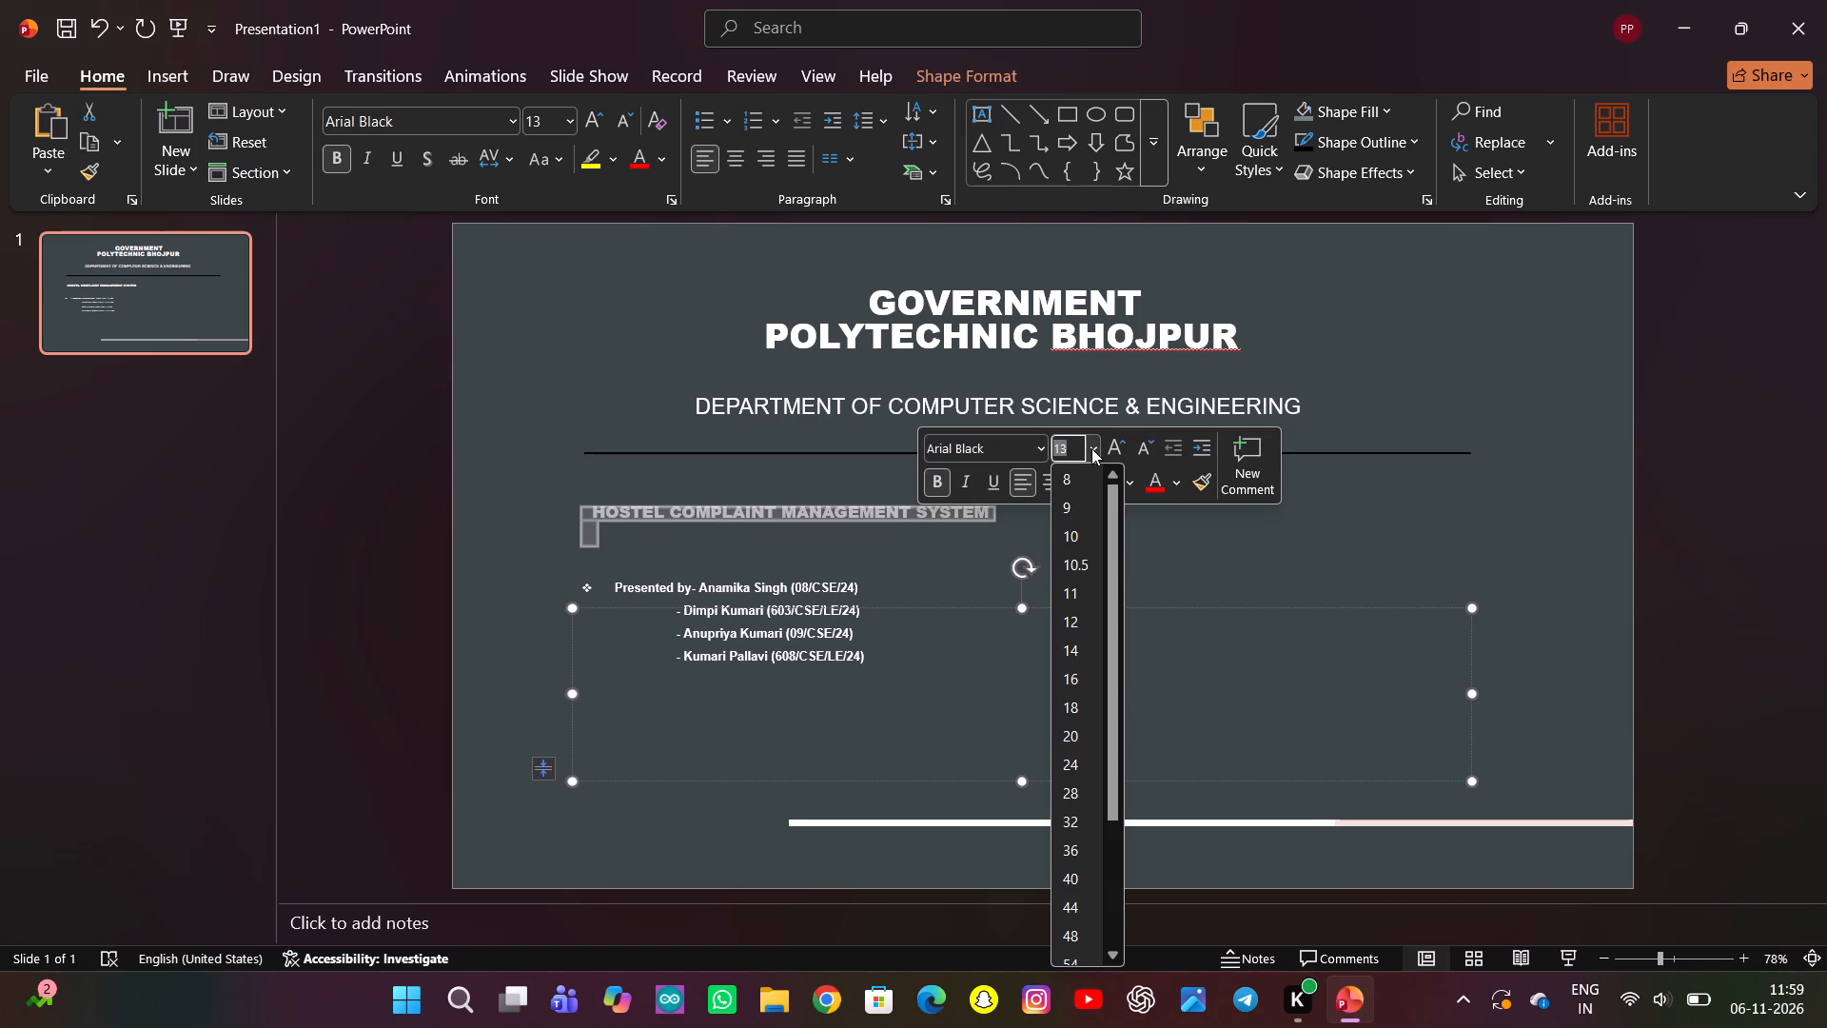
pyautogui.click(1075, 716)
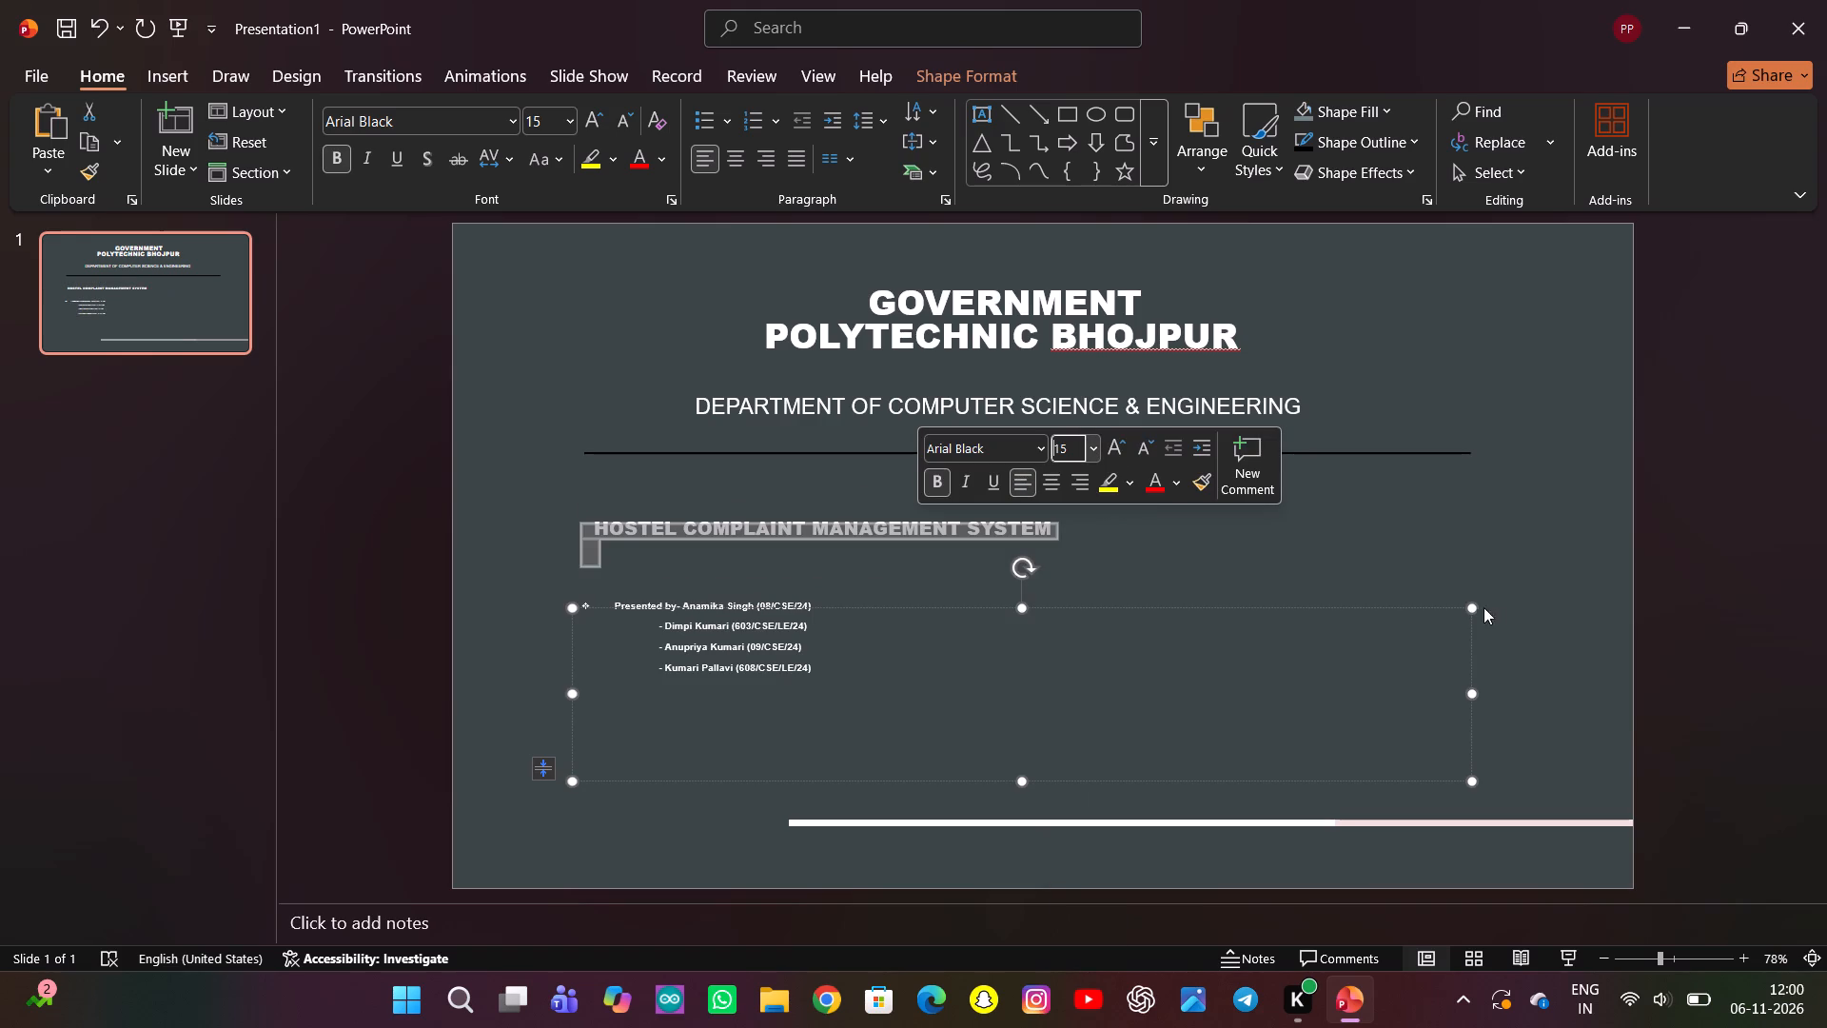
# Widen the text box holding the heading and presenters slightly, and raise its top edge to the first presenter line so the heading sits just beneath the divider.
pyautogui.moveTo(1473, 605); pyautogui.dragTo(1545, 465)
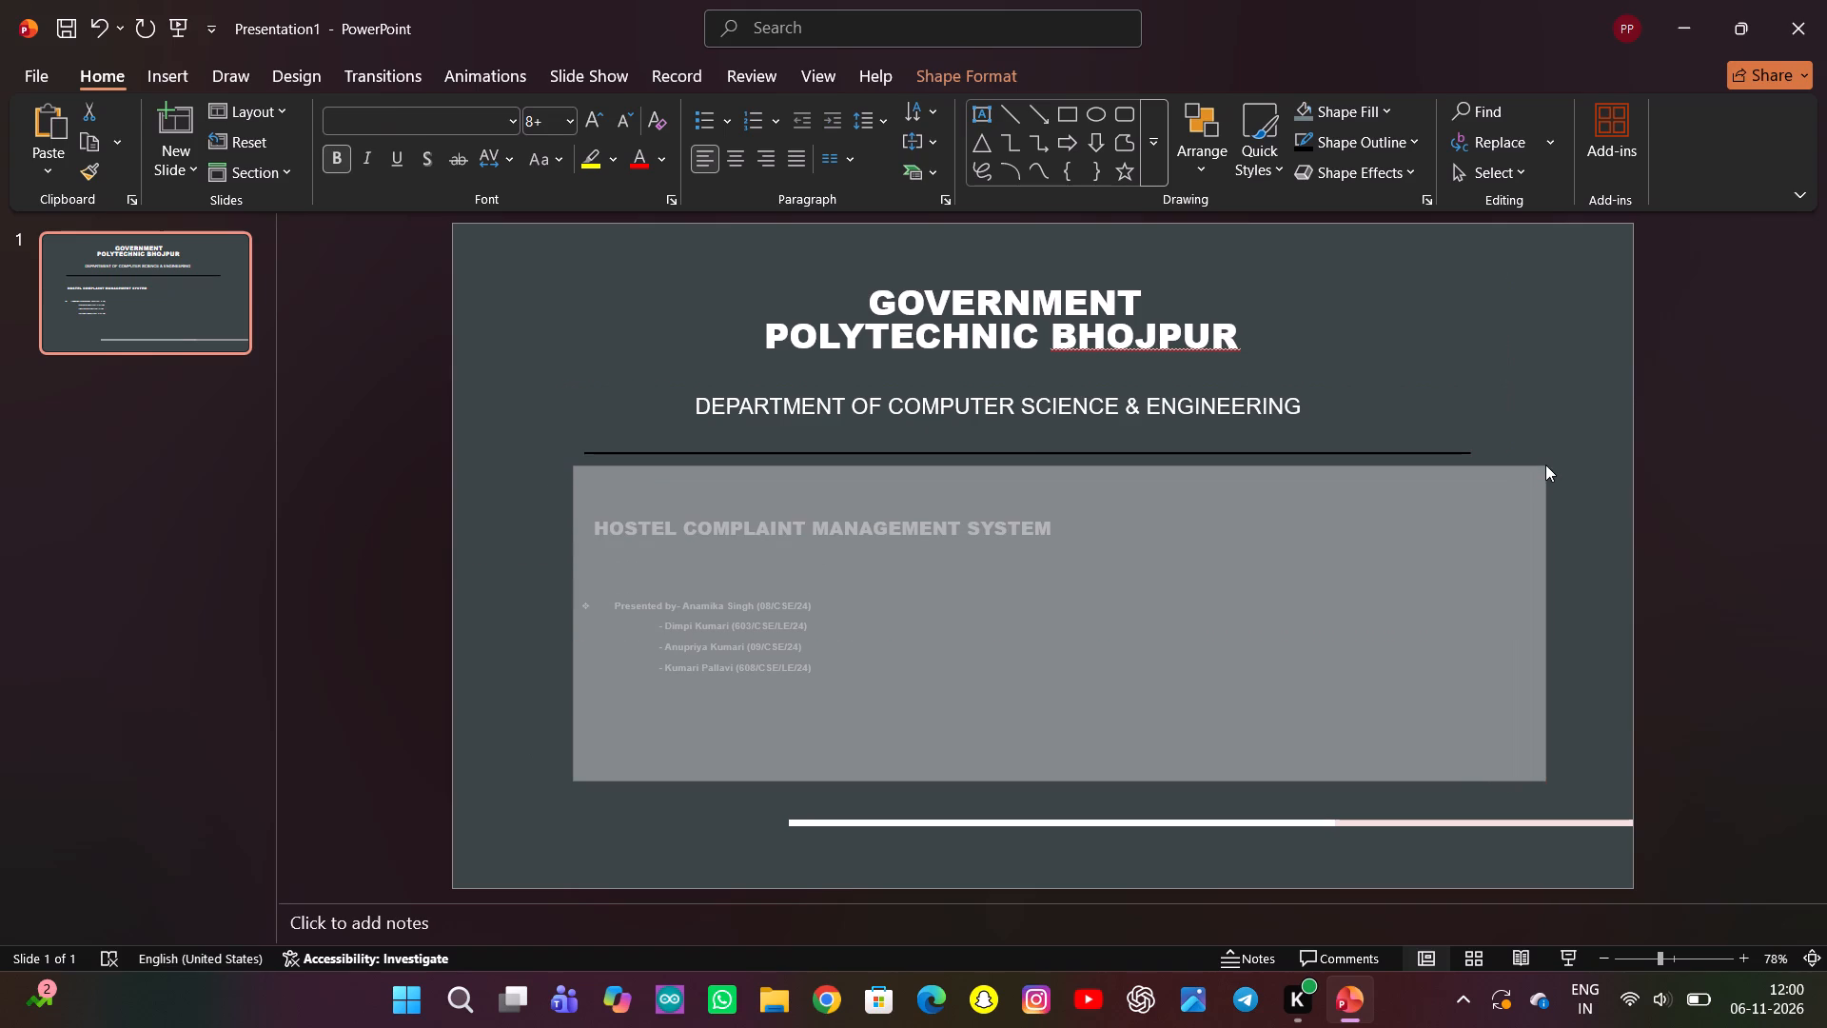
pyautogui.moveTo(1545, 465); pyautogui.dragTo(1543, 472)
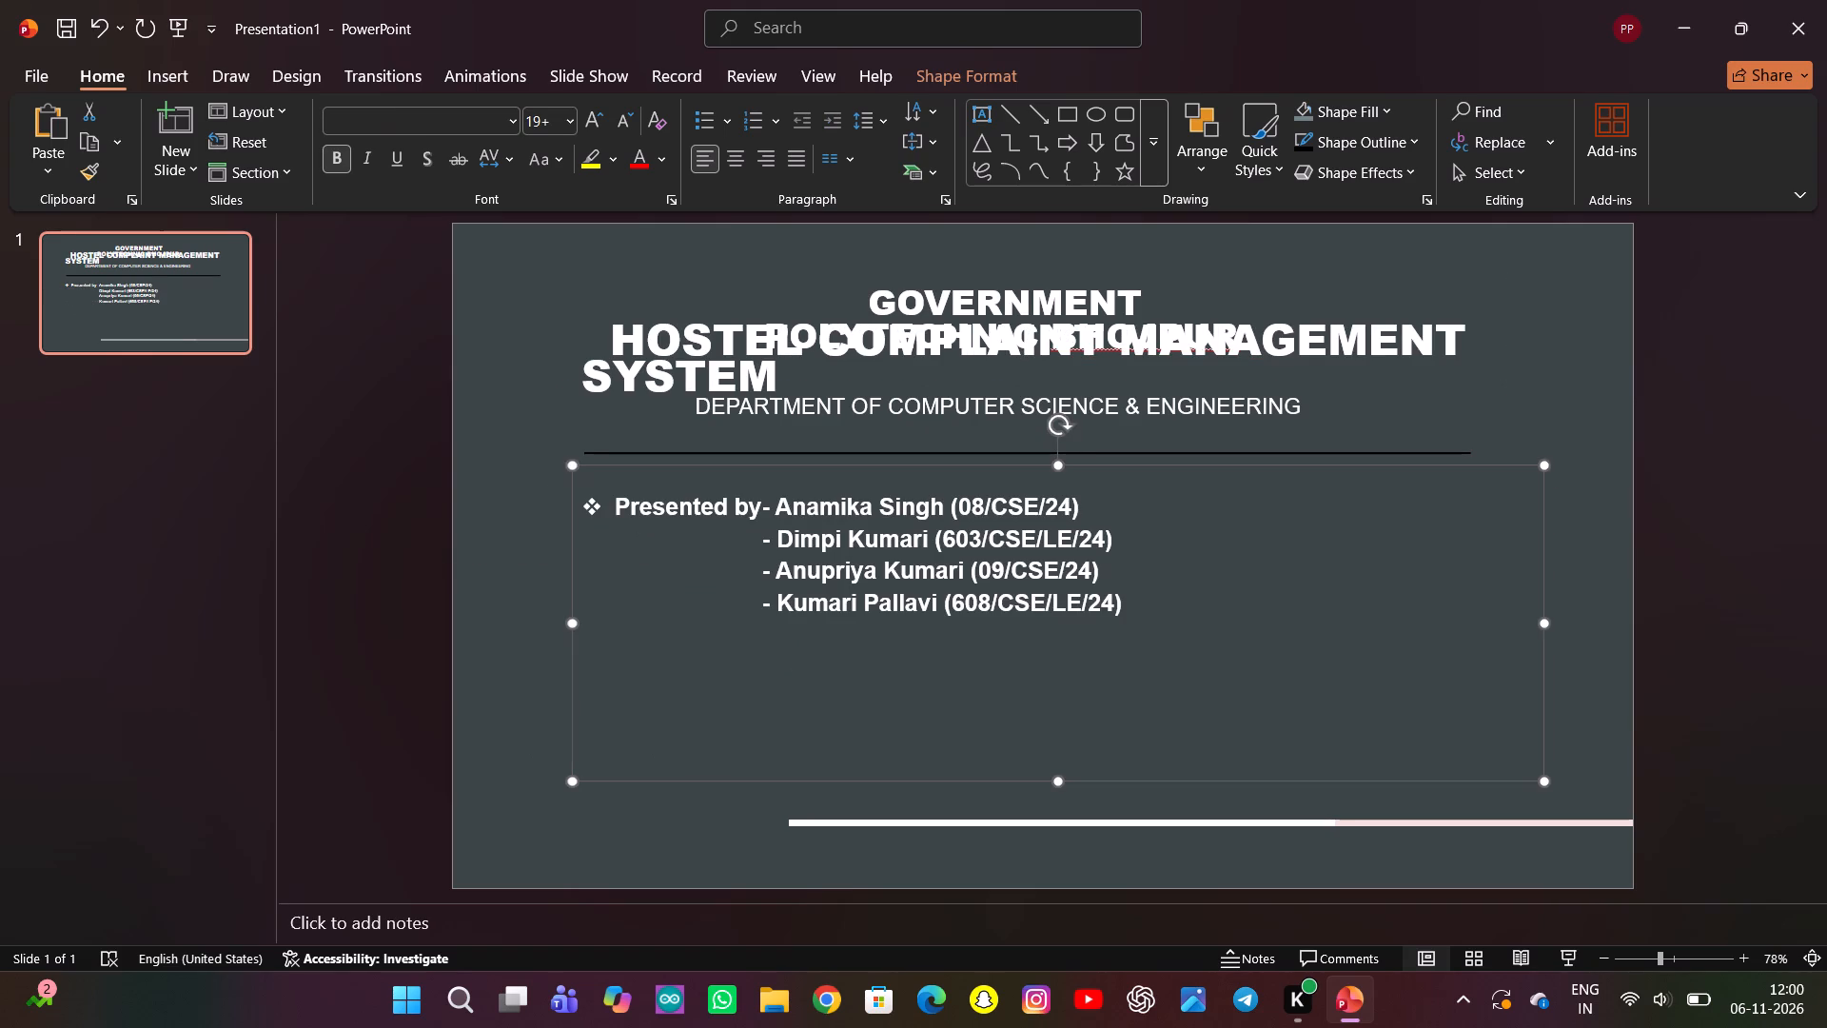
pyautogui.moveTo(1297, 544); pyautogui.dragTo(1297, 559)
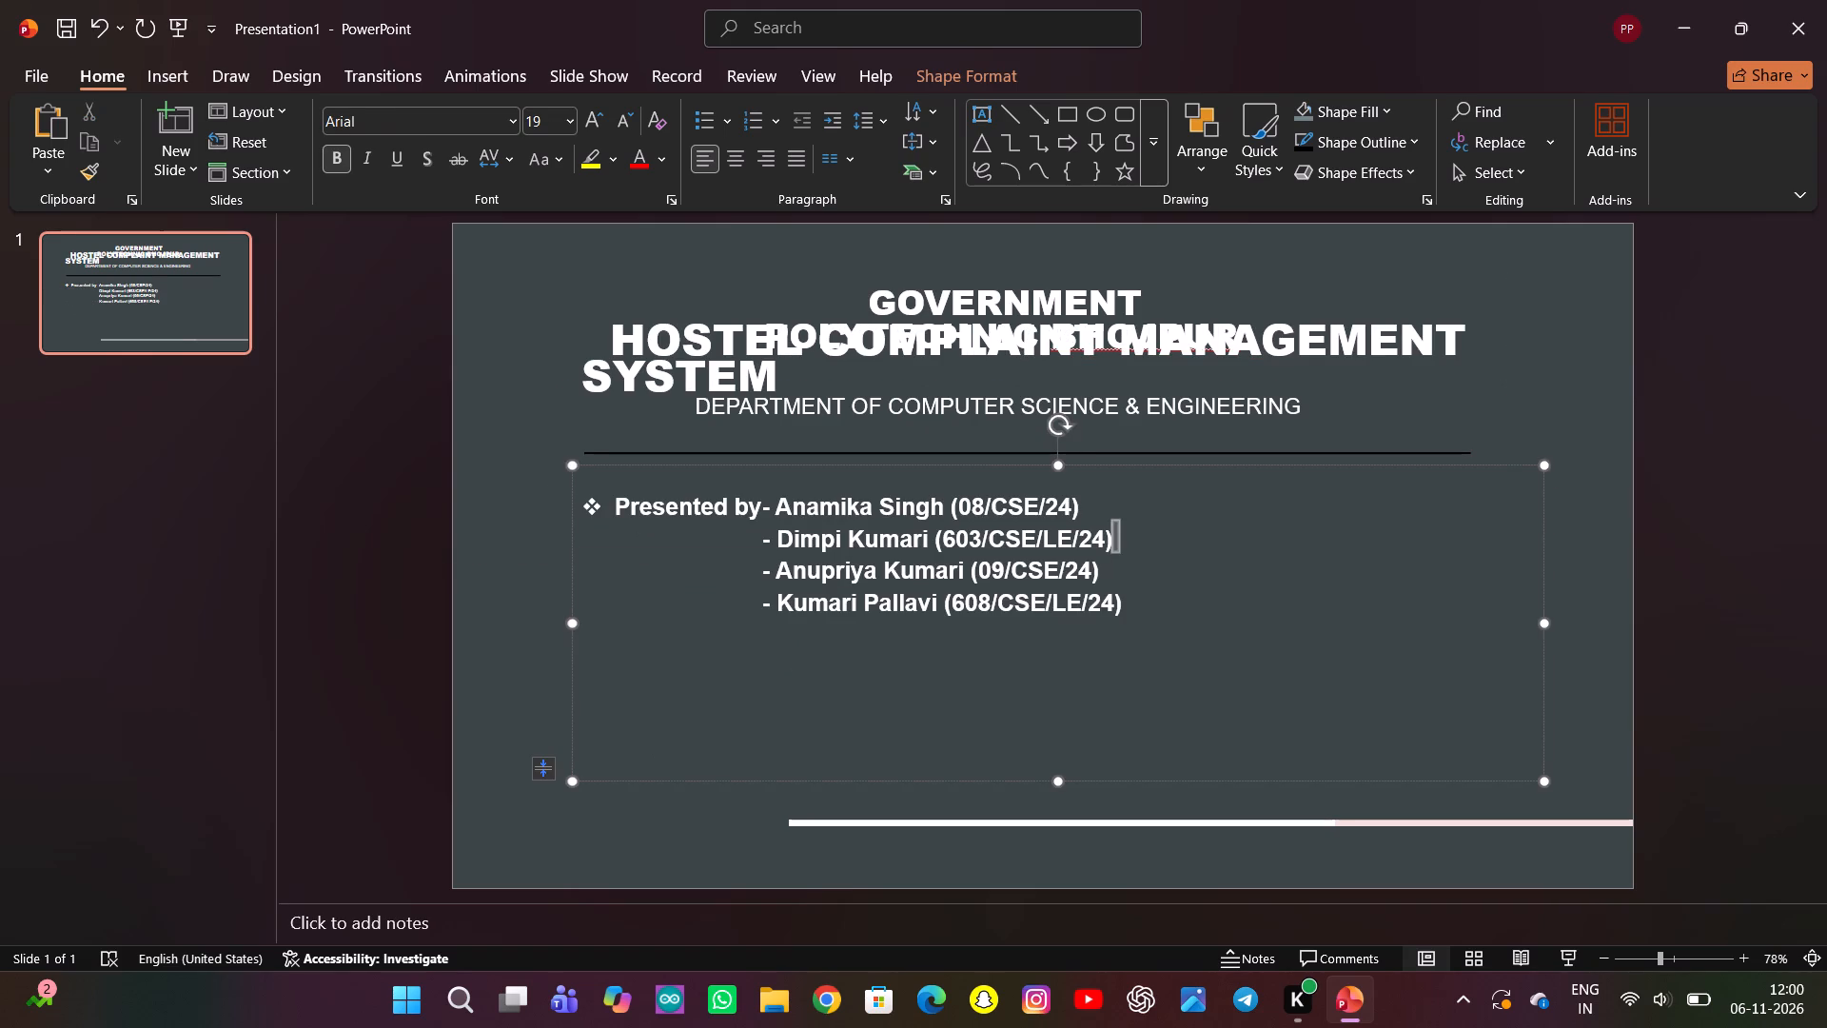
pyautogui.moveTo(1297, 559); pyautogui.dragTo(1297, 576)
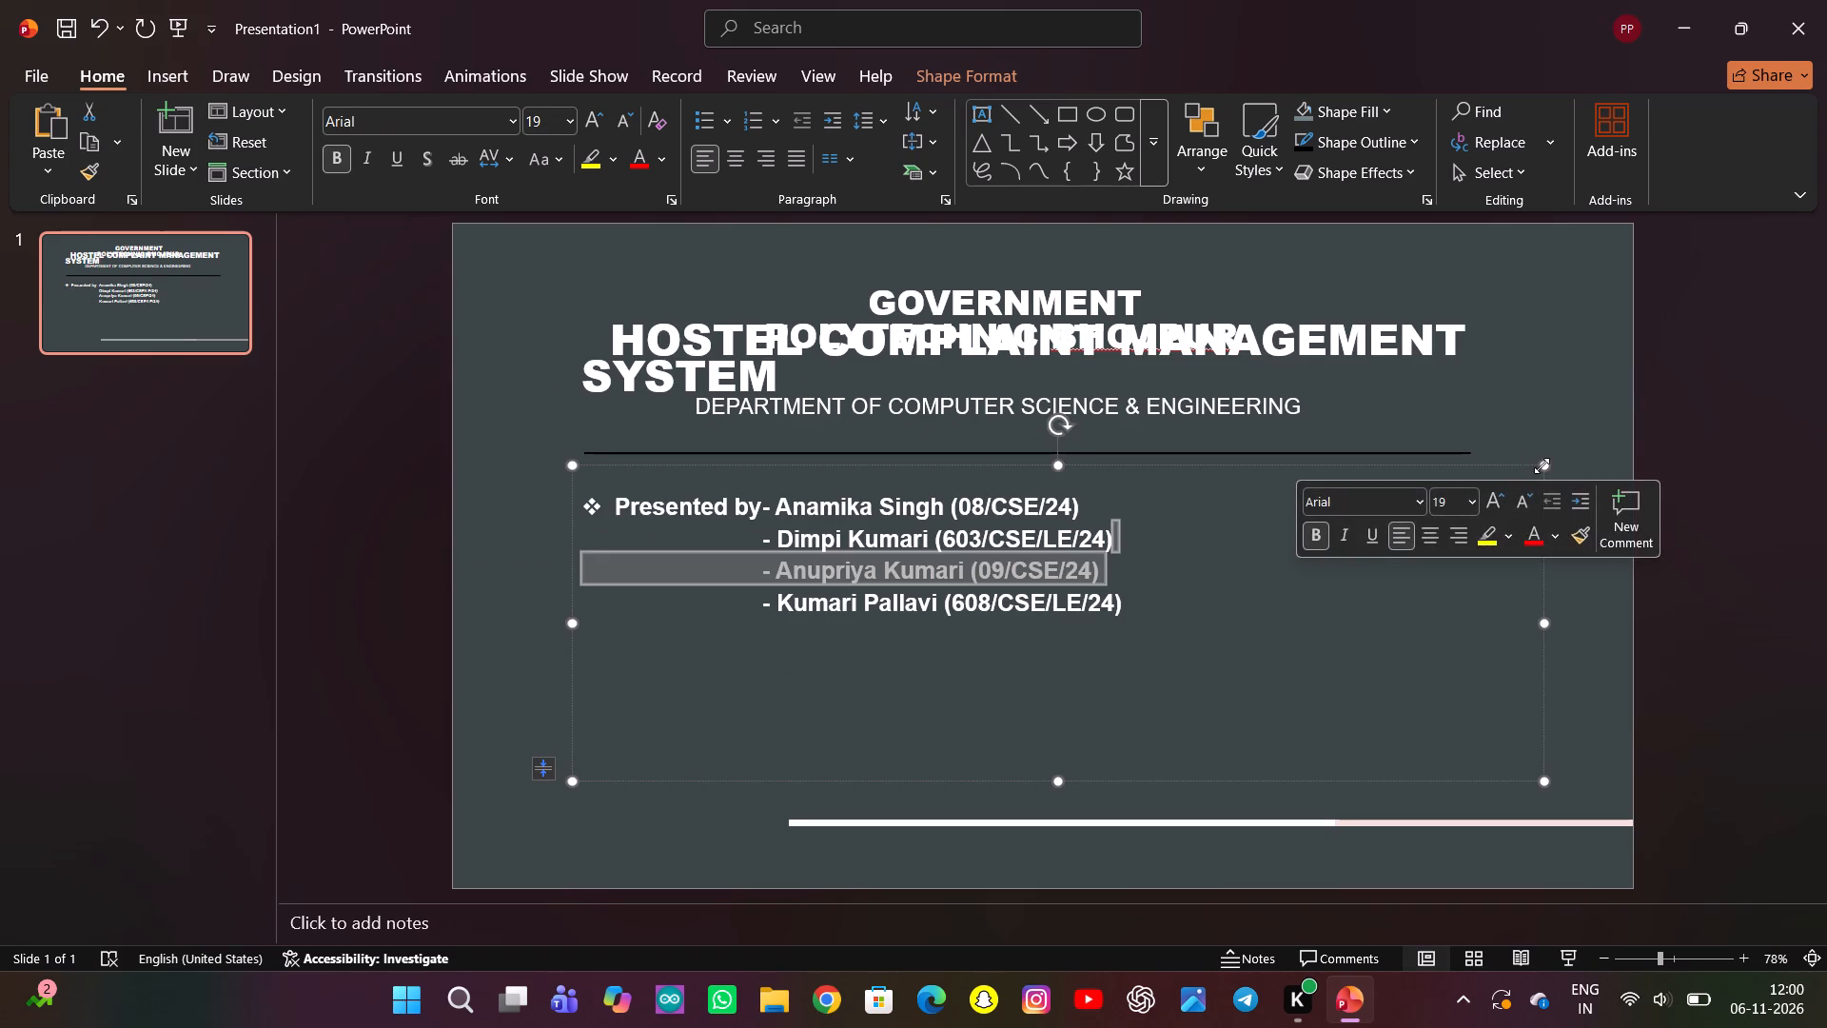
pyautogui.moveTo(1542, 465); pyautogui.dragTo(1550, 577)
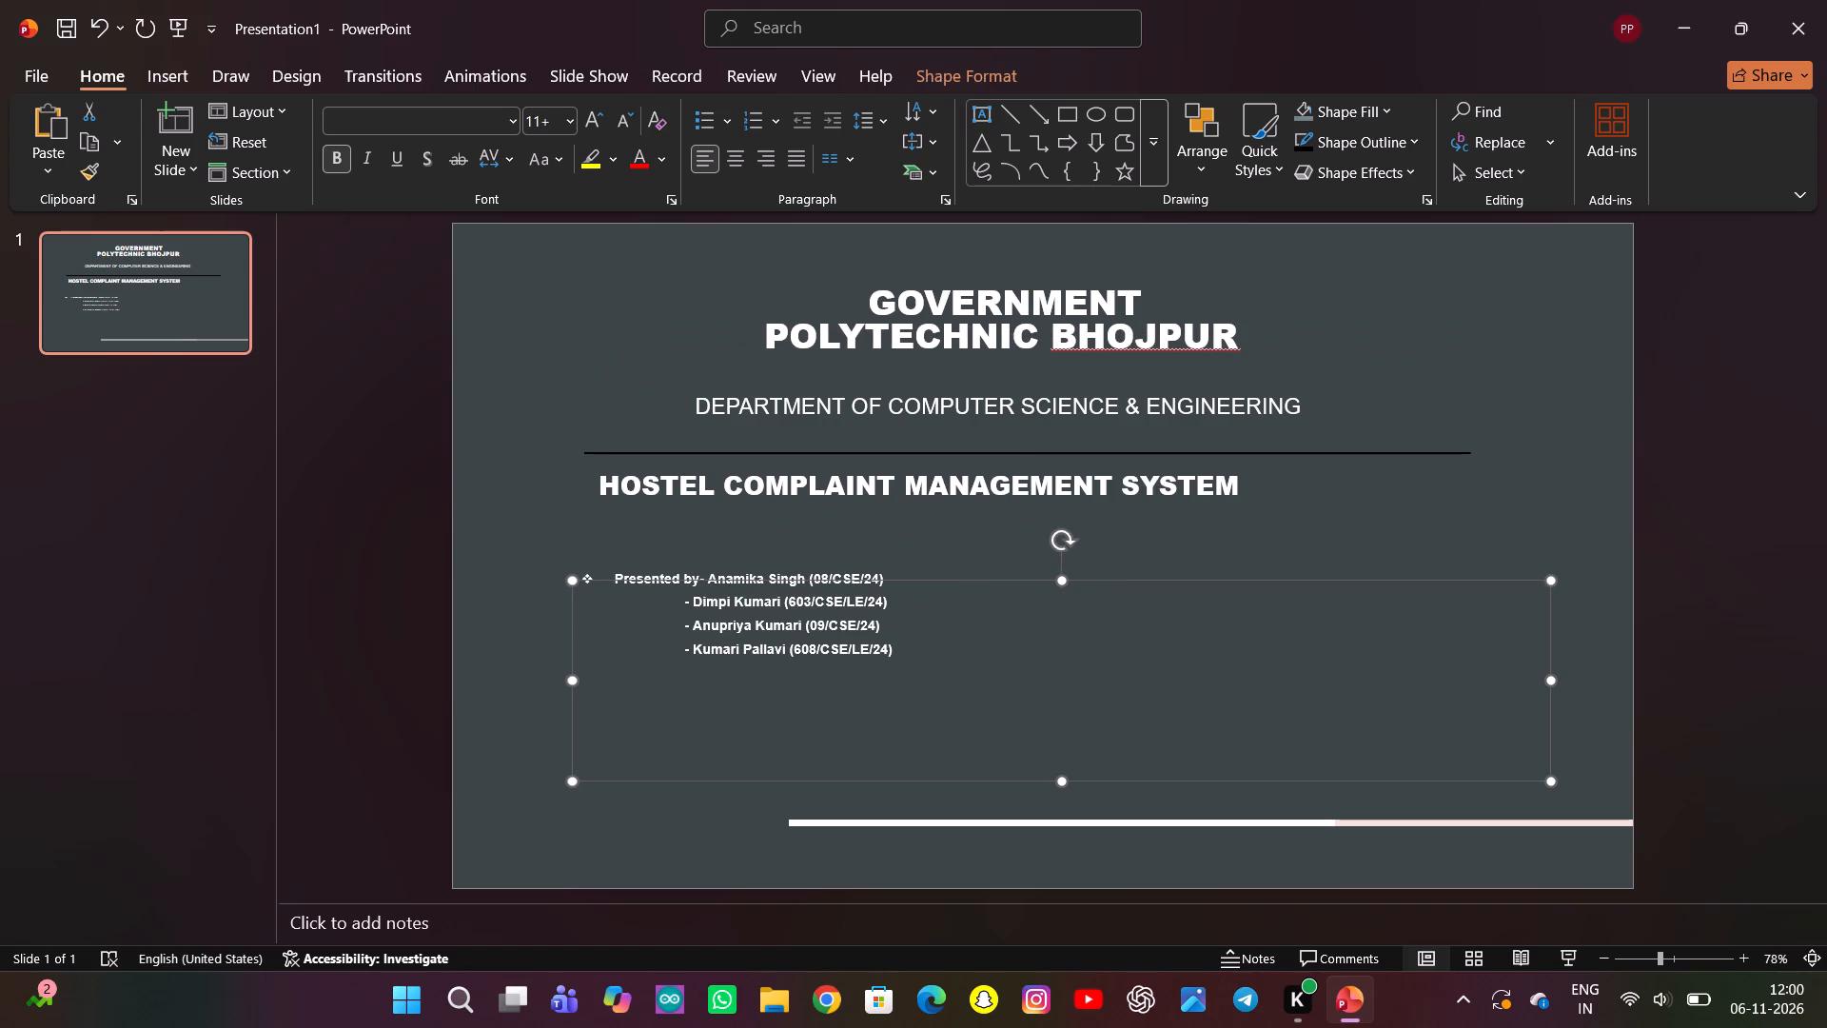
pyautogui.click(911, 634)
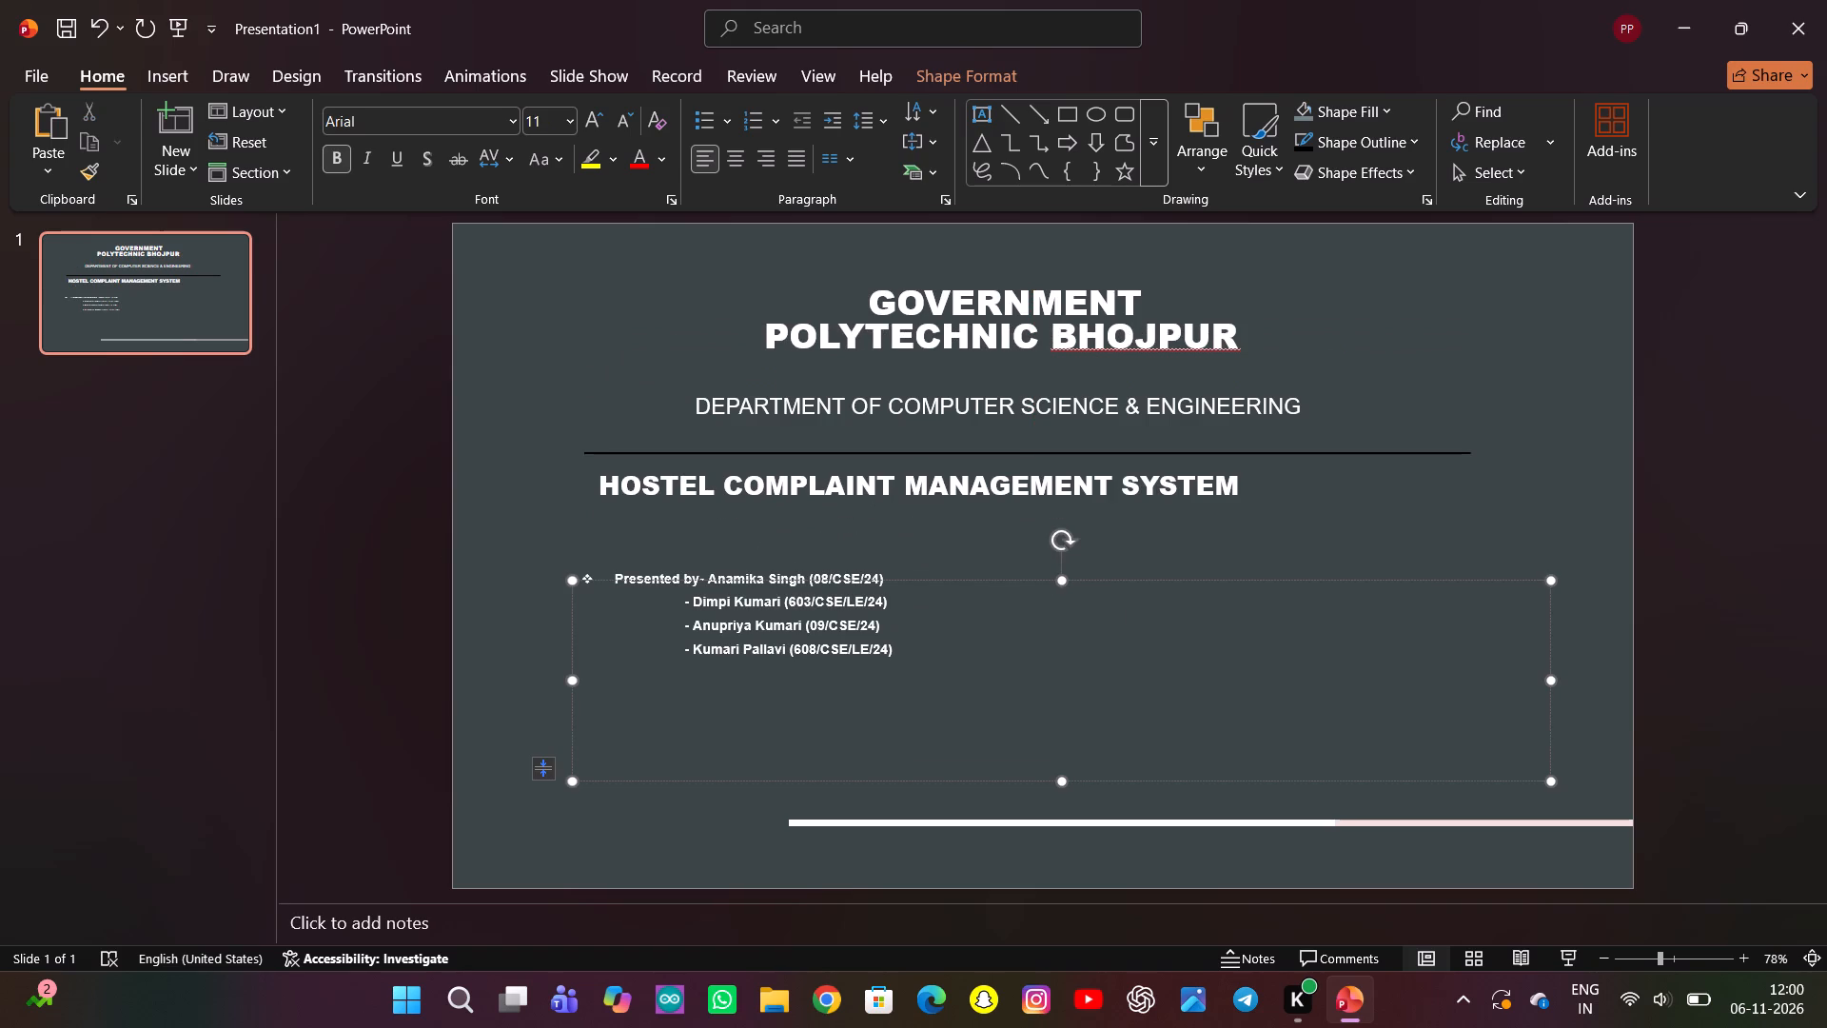
pyautogui.click(946, 553)
pyautogui.click(314, 504)
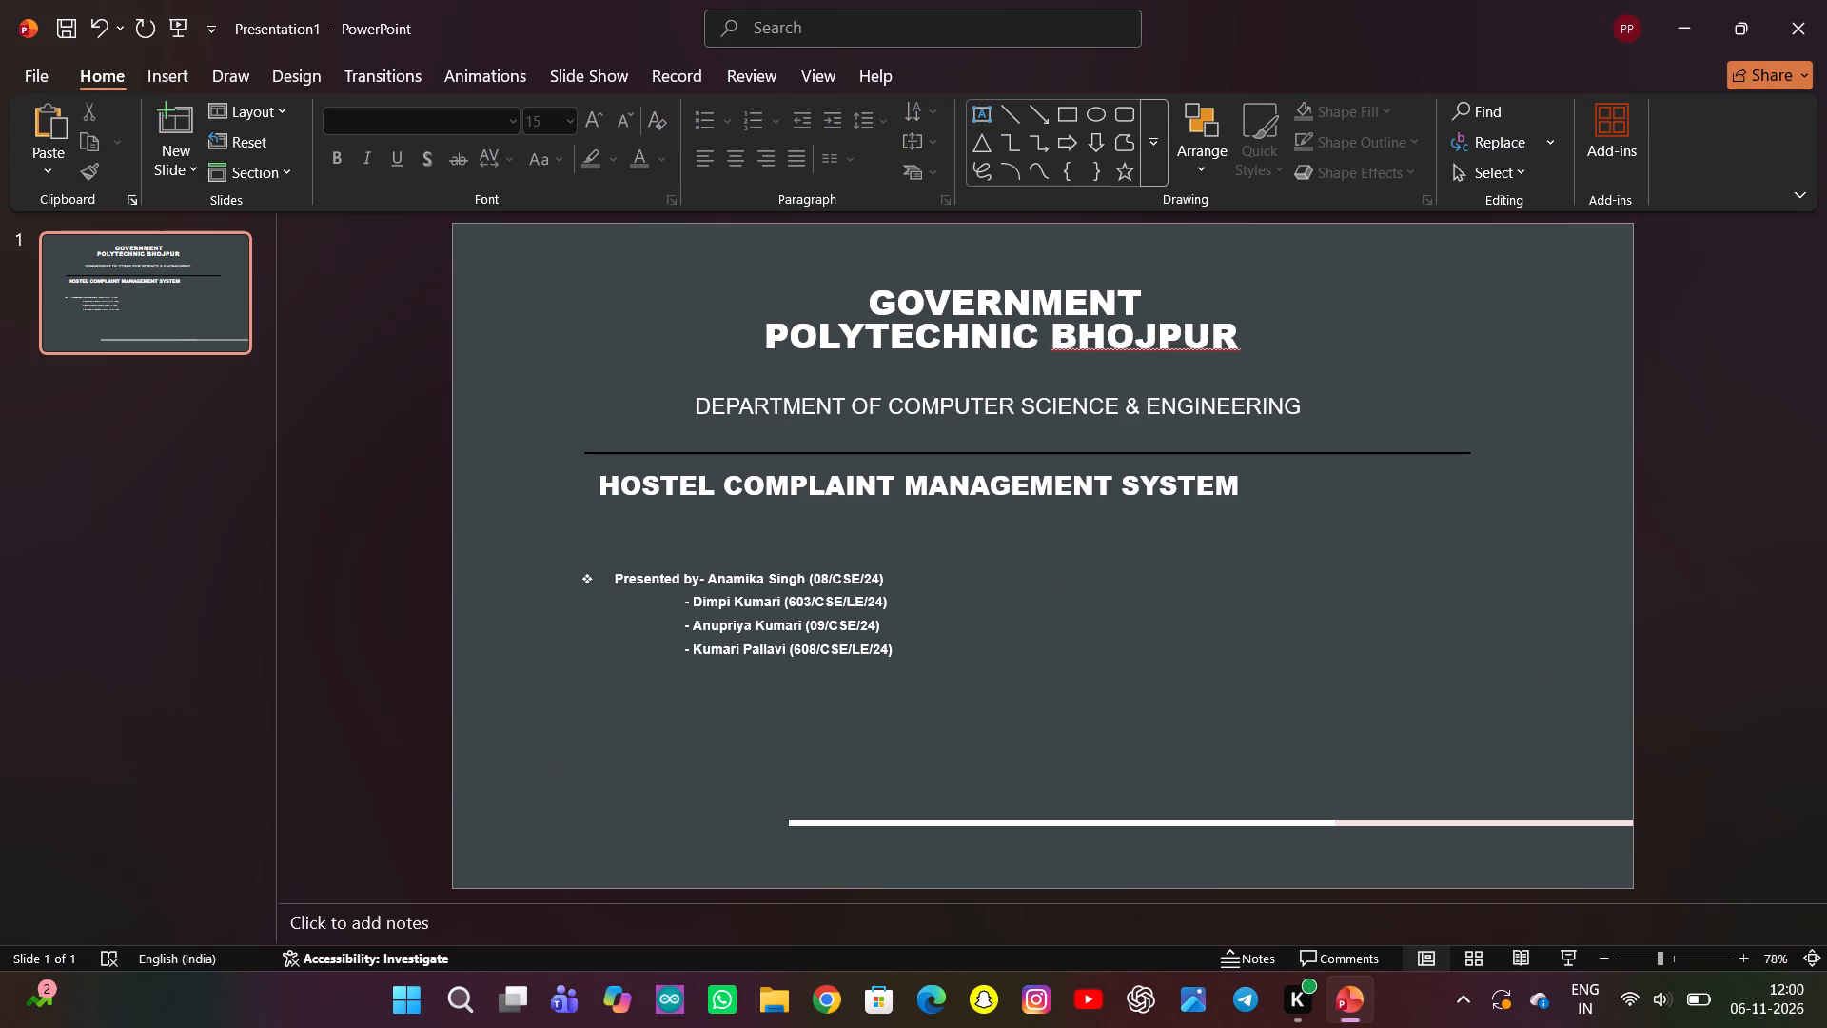
# Indent the HOSTEL COMPLAINT MANAGEMENT SYSTEM heading by seven more spaces to centre it beneath the divider line.
pyautogui.click(598, 495)
pyautogui.press('space')
pyautogui.press('space')
pyautogui.press('space')
pyautogui.press('space')
pyautogui.press('space')
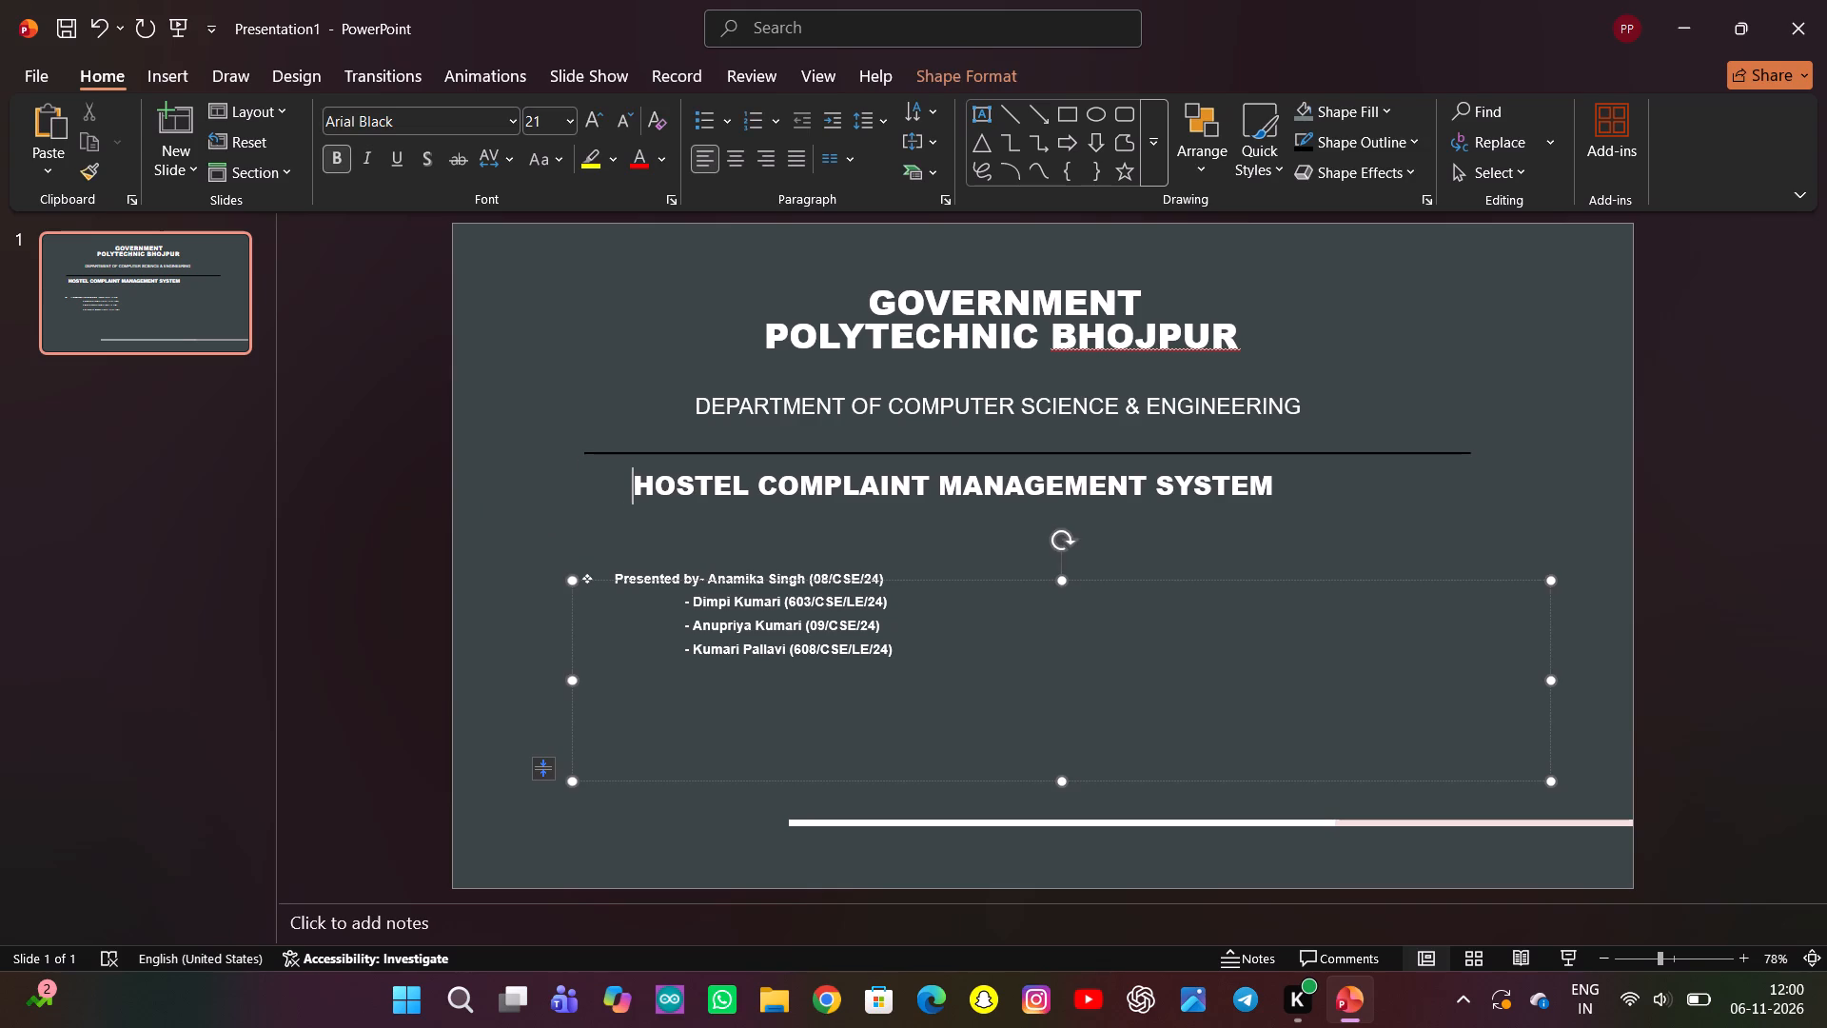
pyautogui.press('space')
pyautogui.press('space')
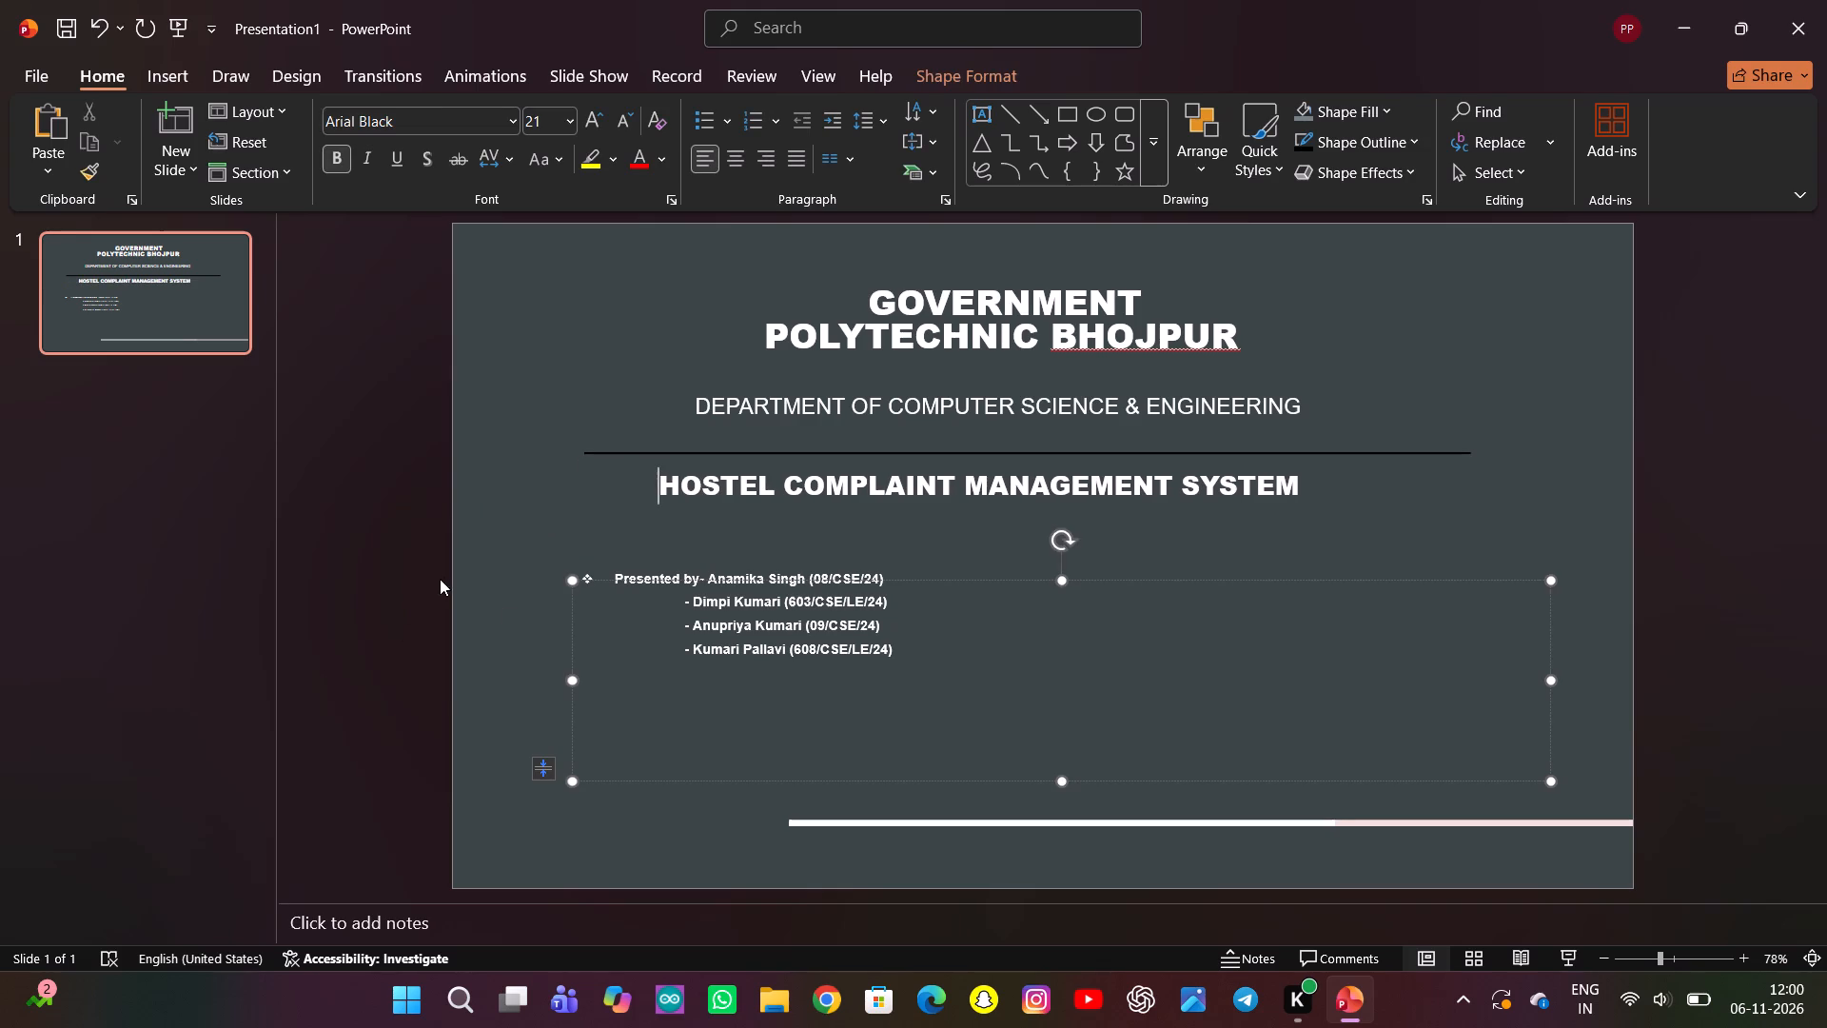
pyautogui.click(442, 575)
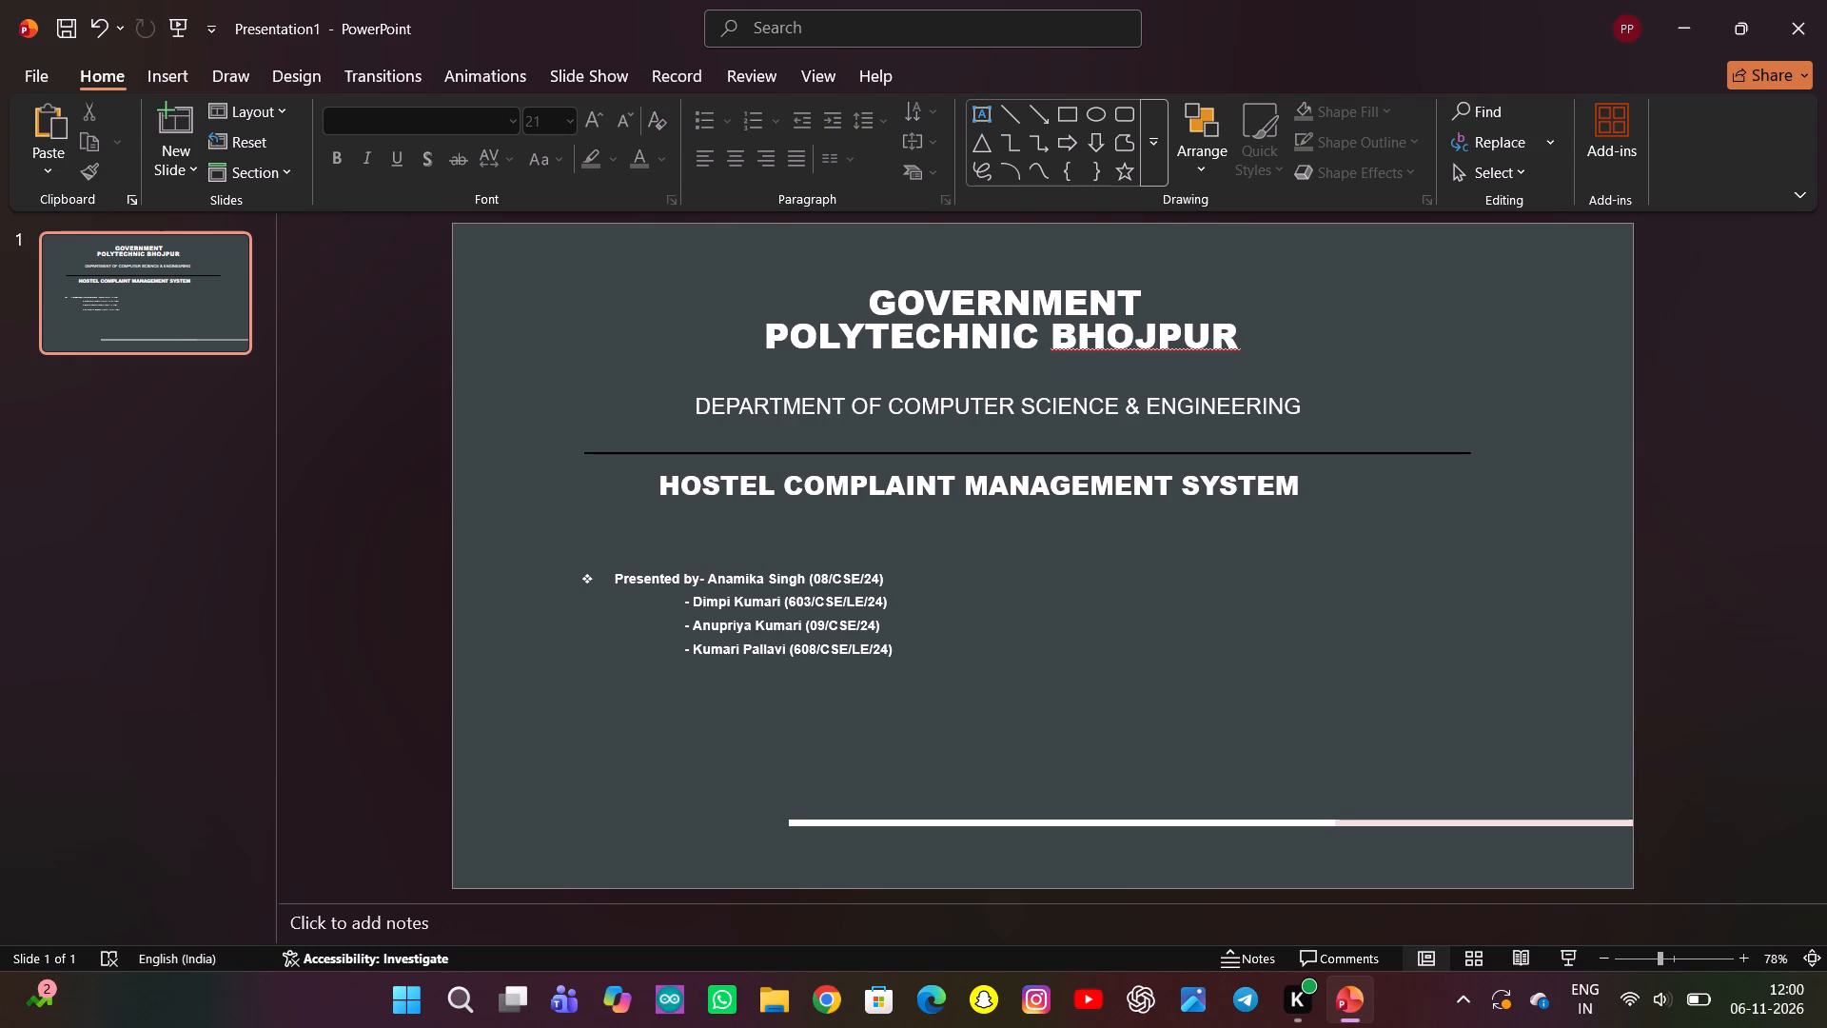
# Set the font size of the empty line below the presenters list to 16.
pyautogui.click(1205, 586)
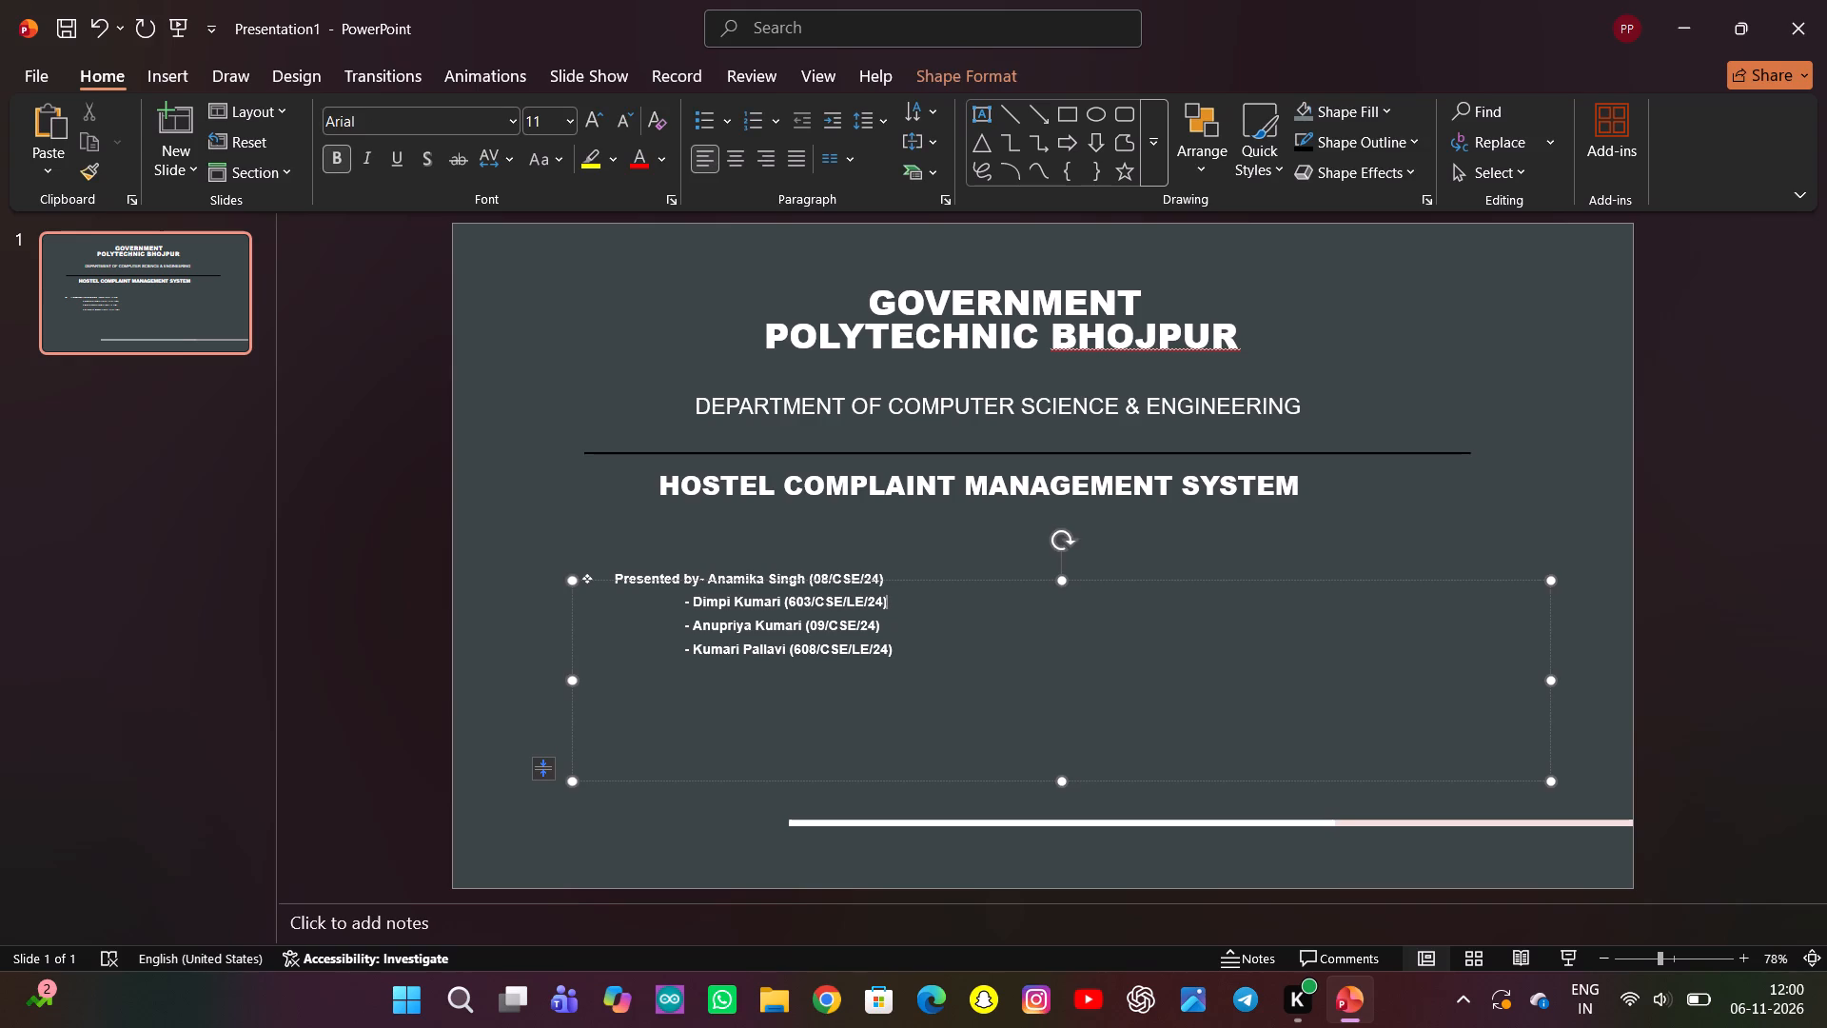
pyautogui.click(1160, 632)
pyautogui.click(391, 651)
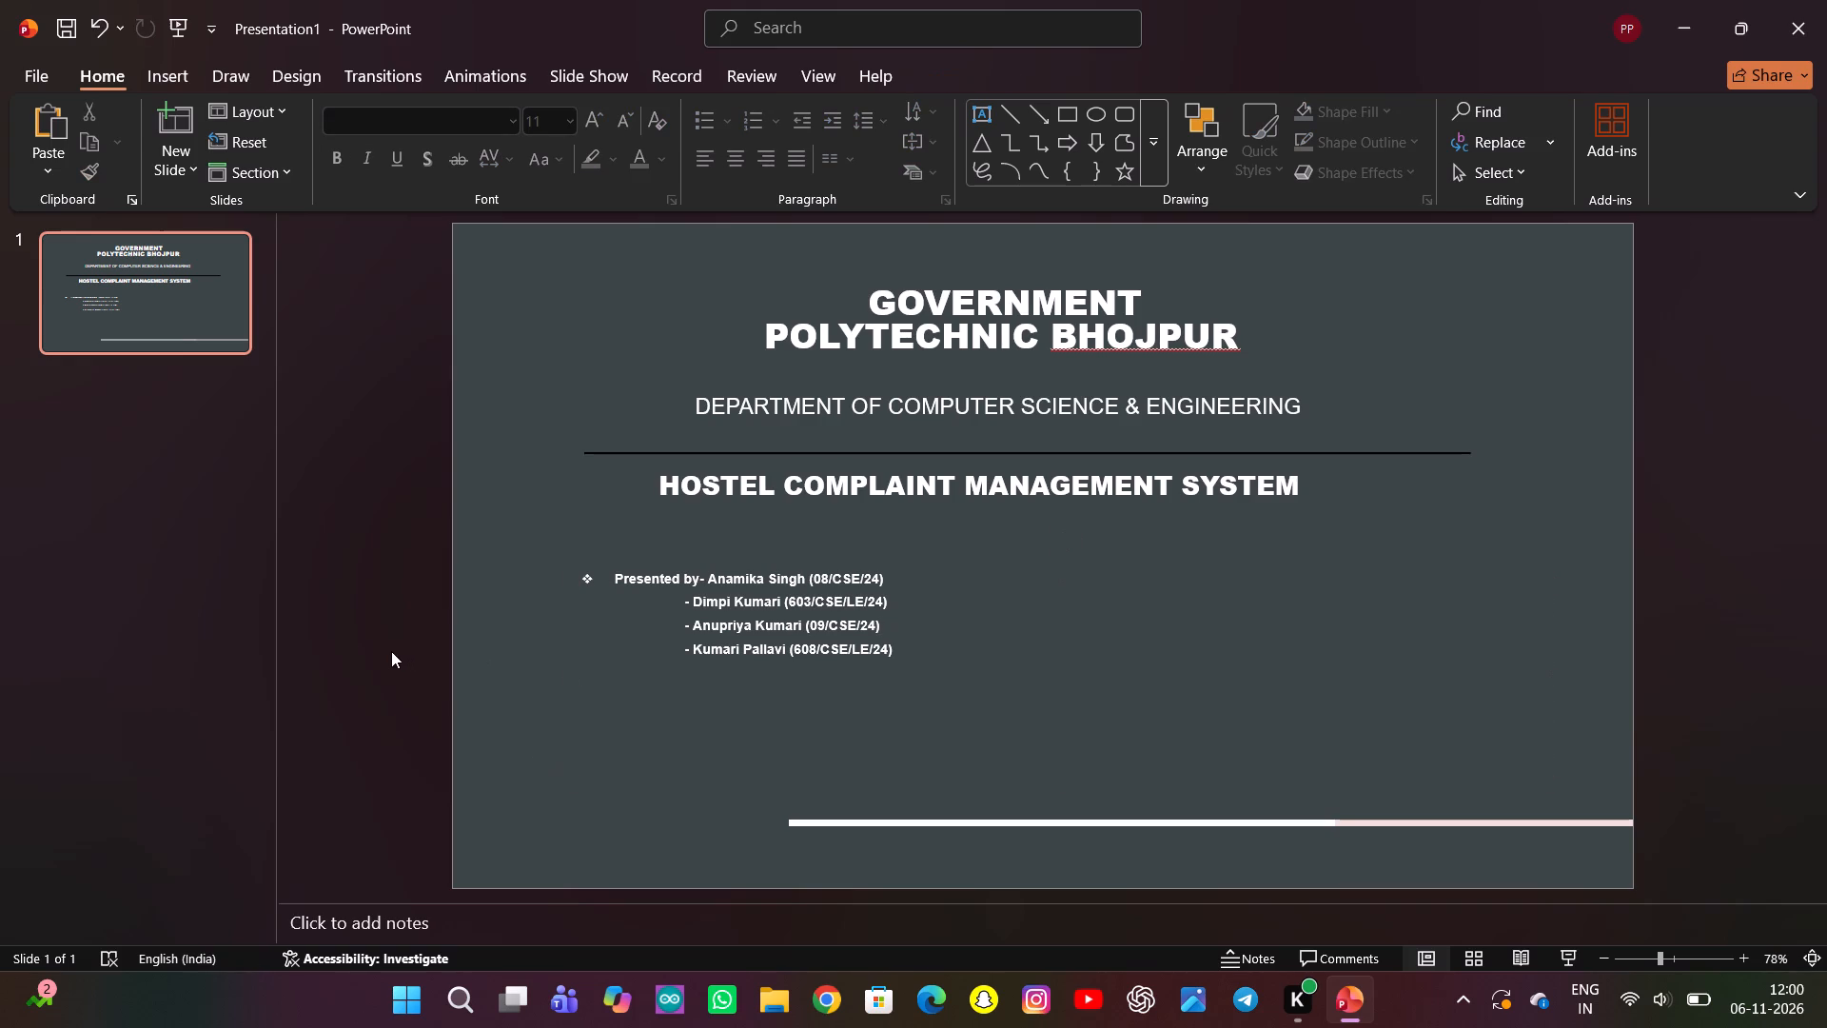
pyautogui.click(589, 743)
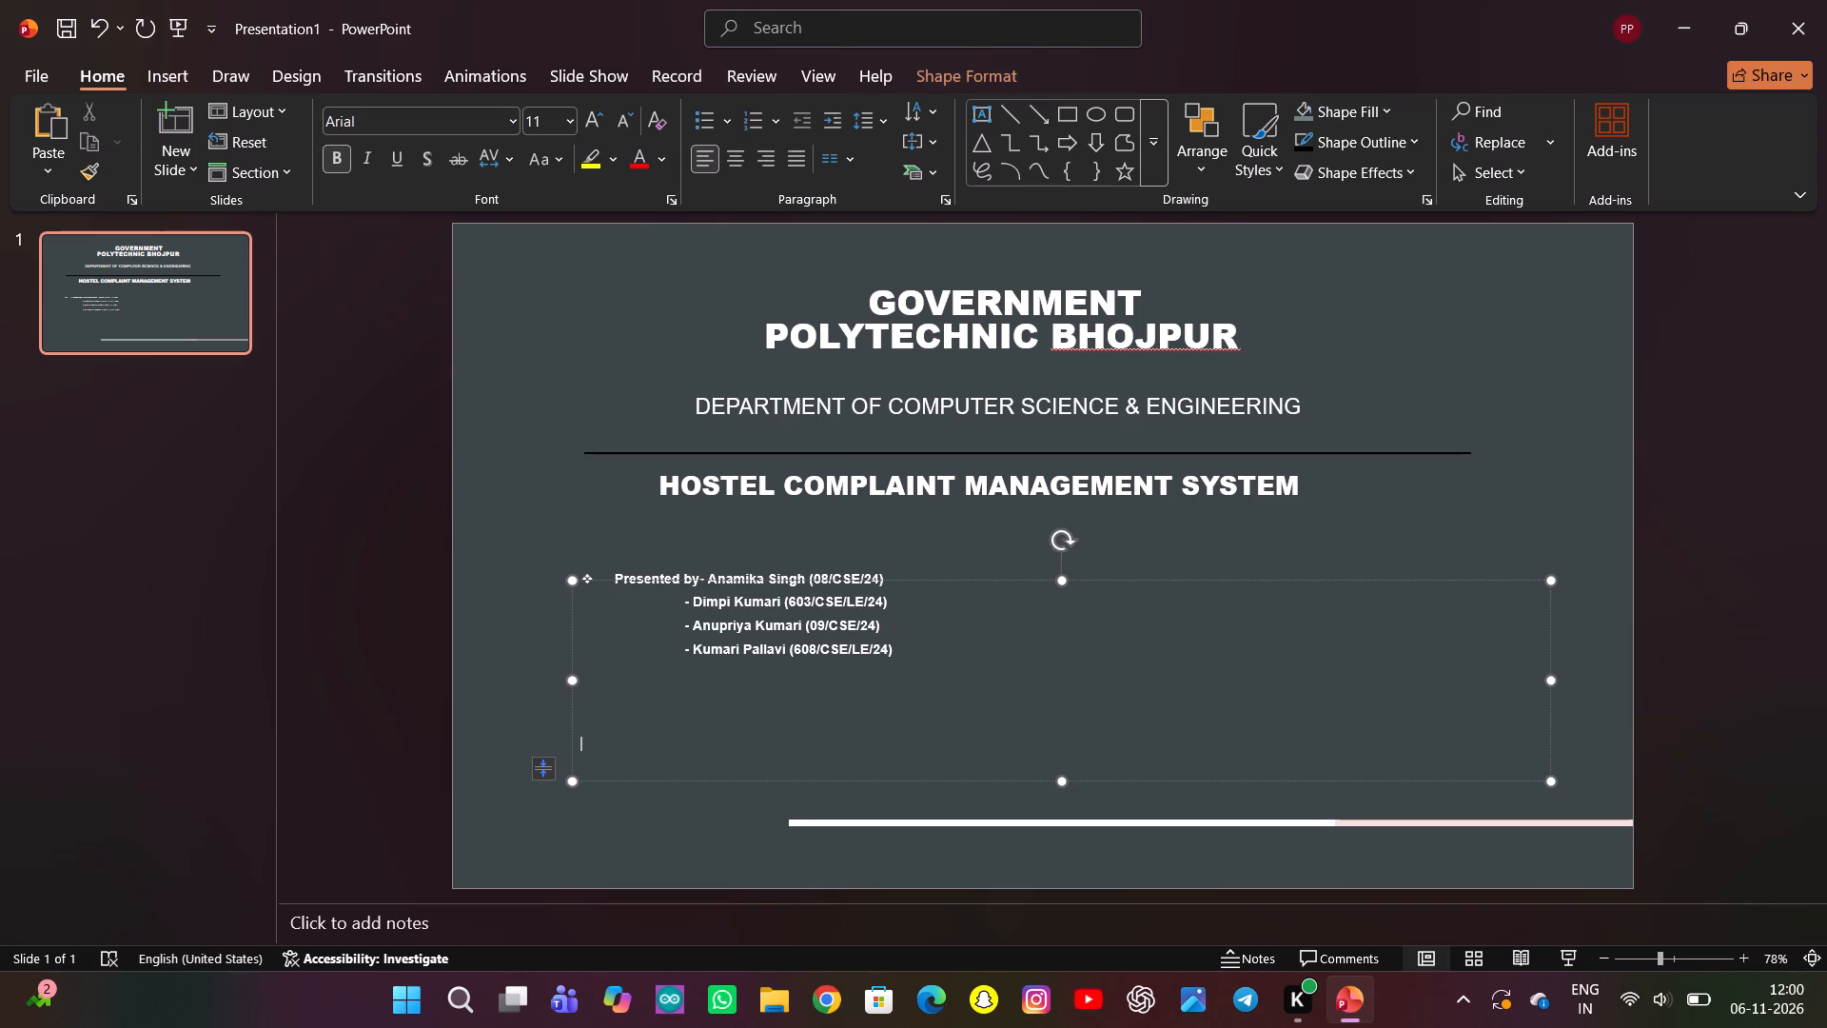
pyautogui.click(571, 124)
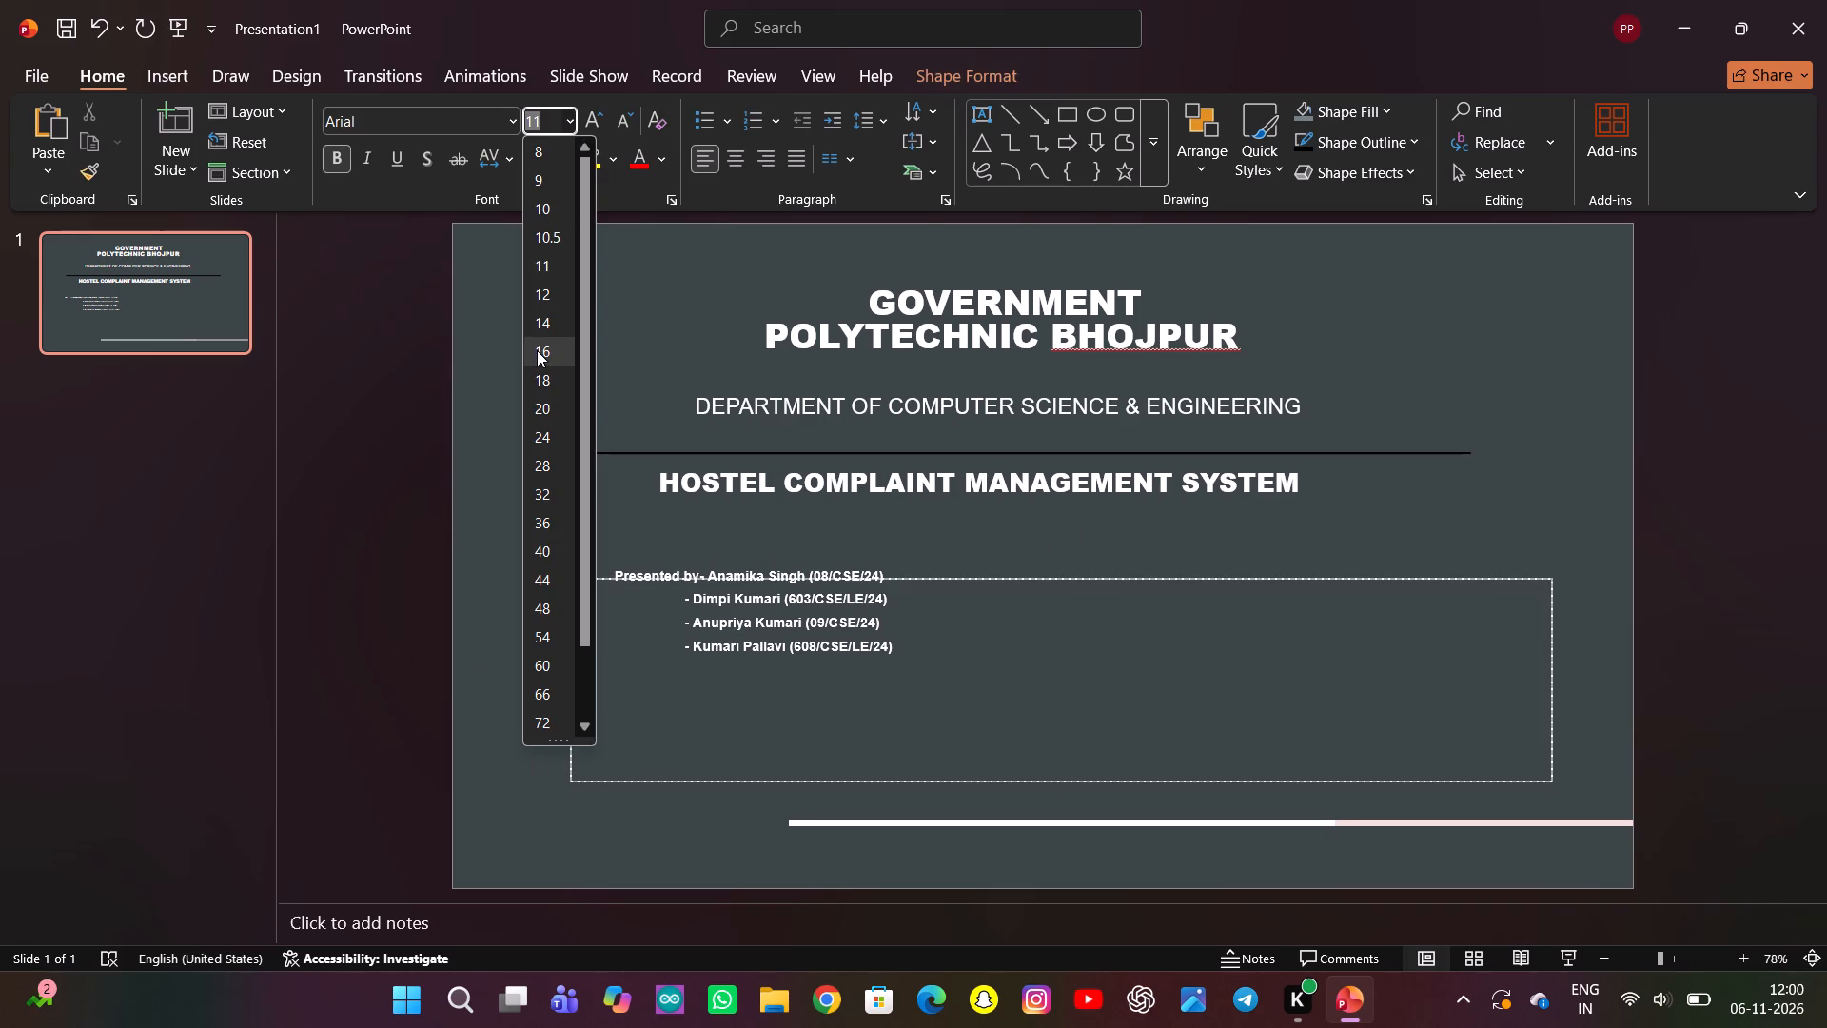
pyautogui.click(537, 350)
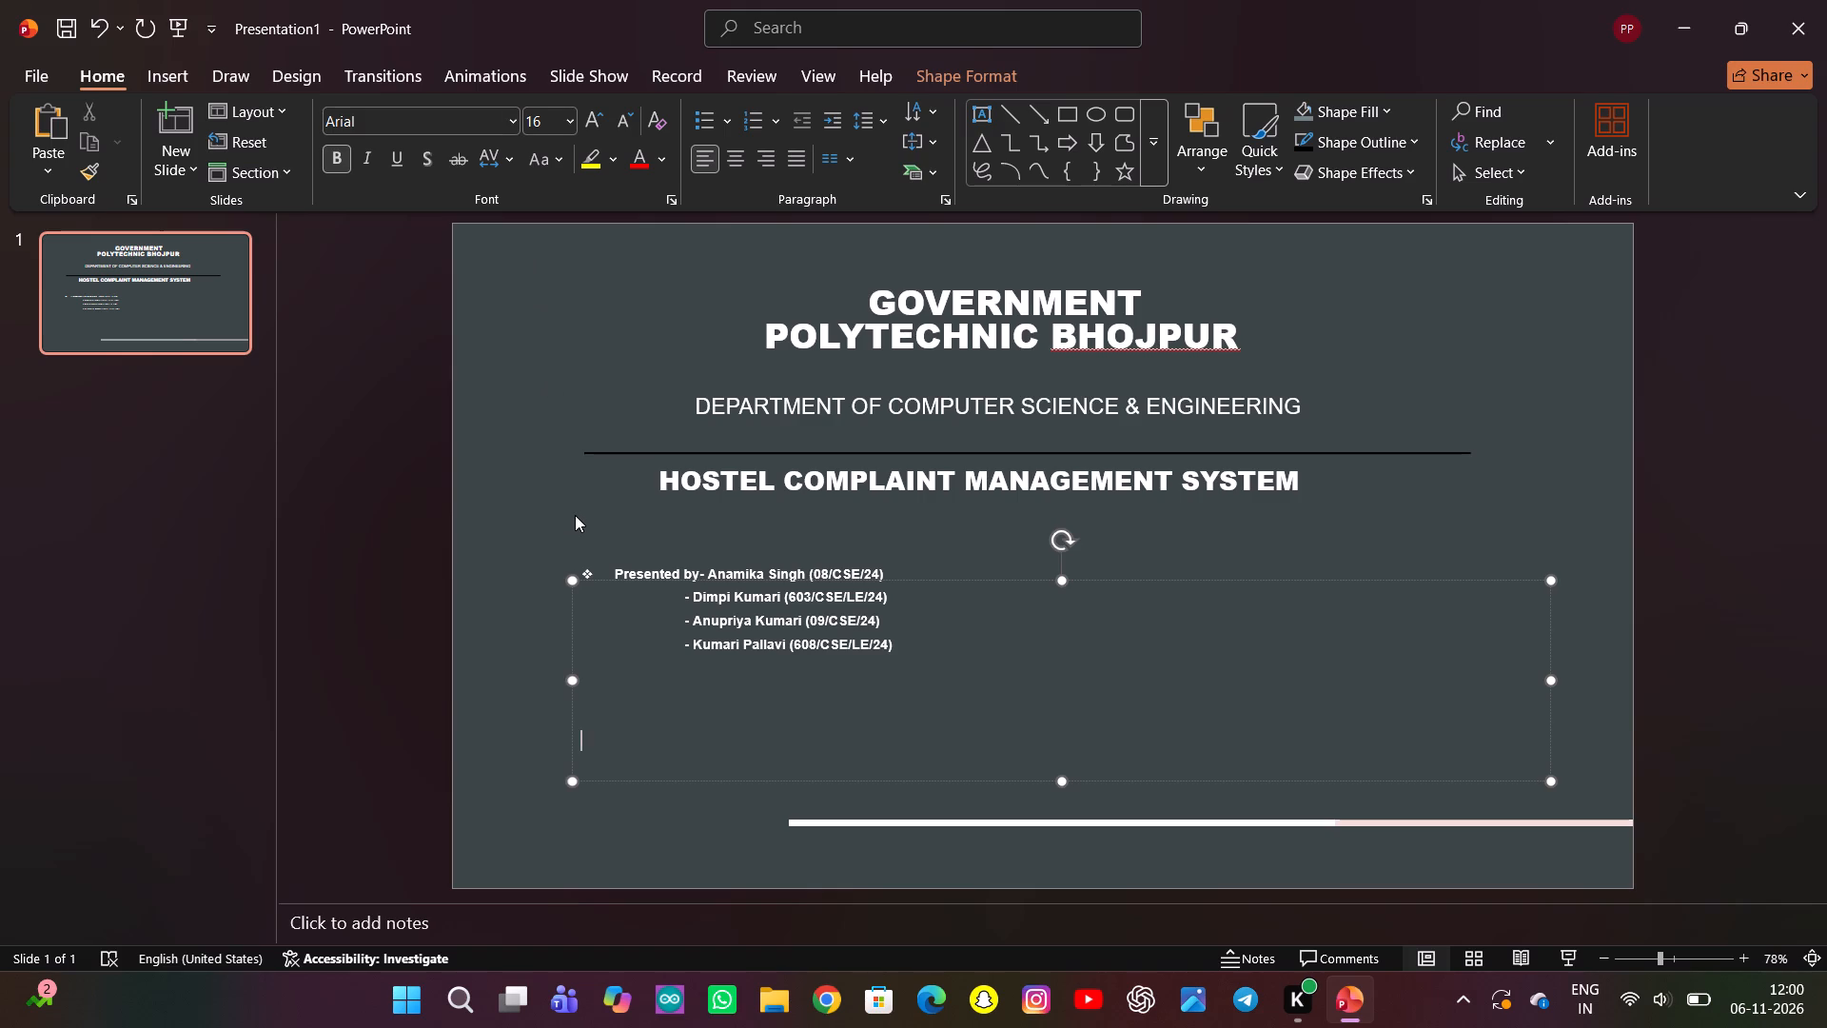
pyautogui.press('u')
pyautogui.press('BackSpace')
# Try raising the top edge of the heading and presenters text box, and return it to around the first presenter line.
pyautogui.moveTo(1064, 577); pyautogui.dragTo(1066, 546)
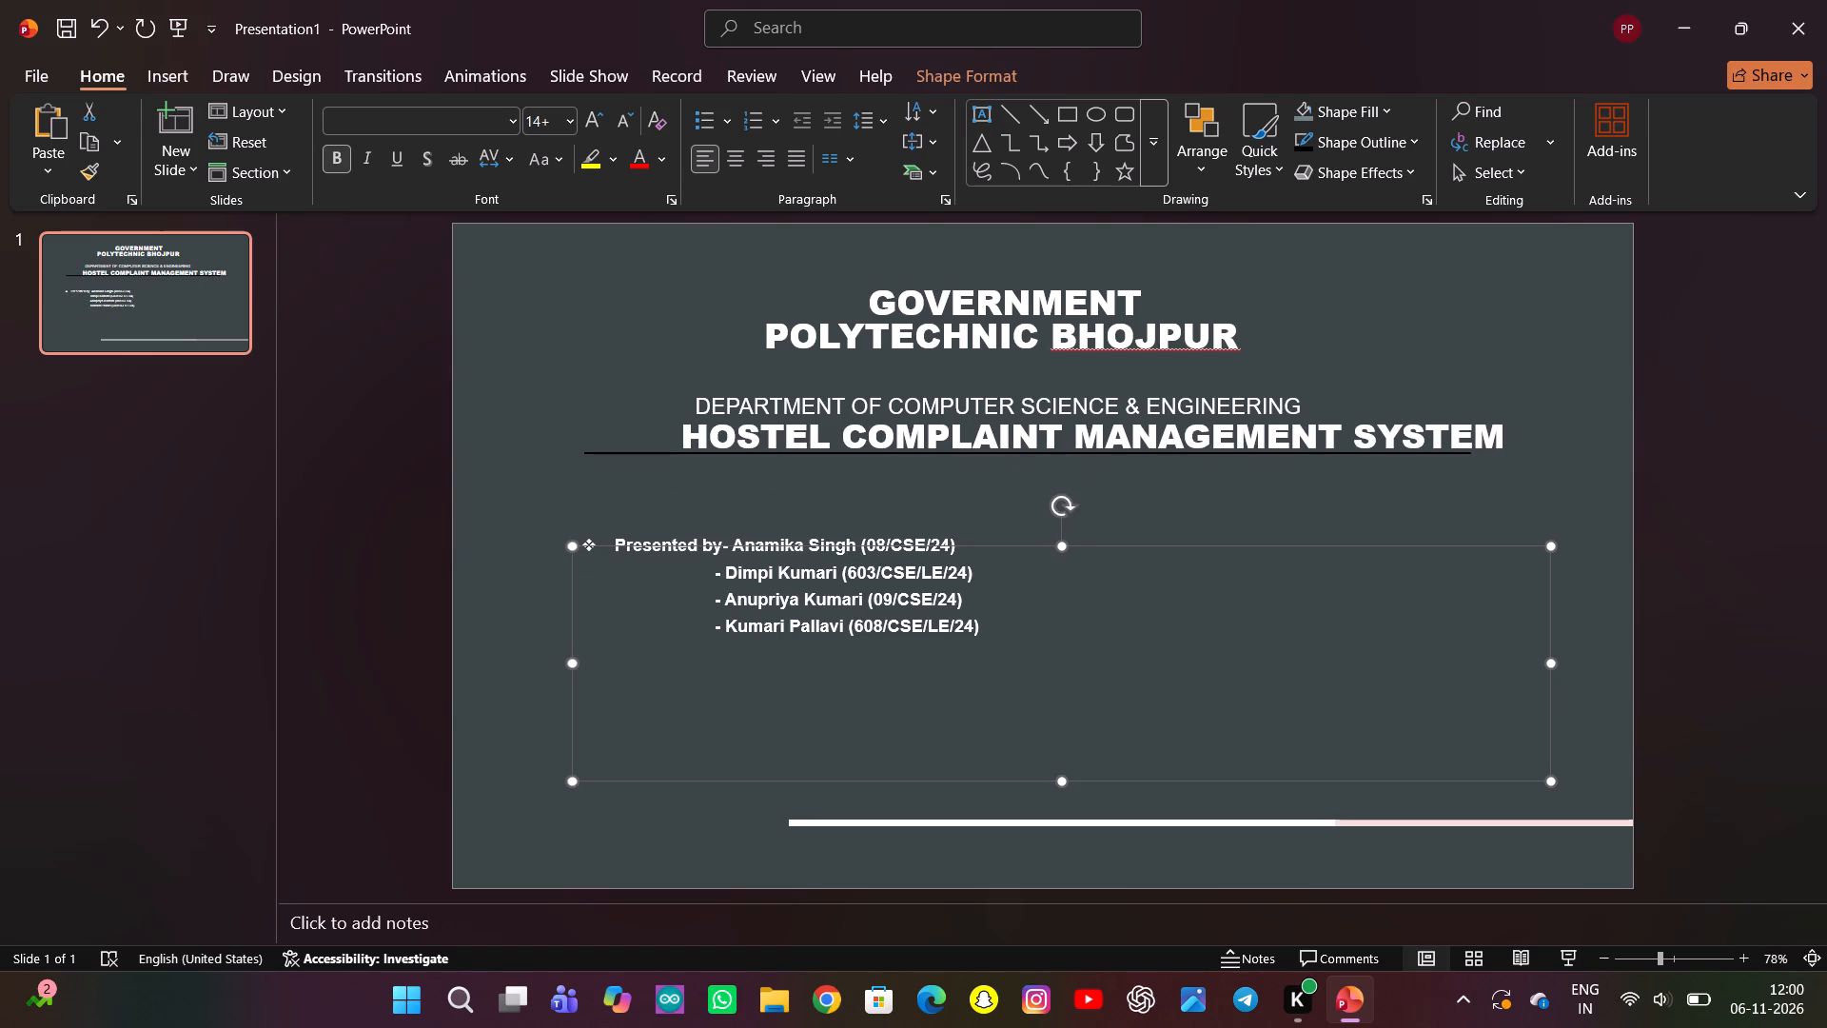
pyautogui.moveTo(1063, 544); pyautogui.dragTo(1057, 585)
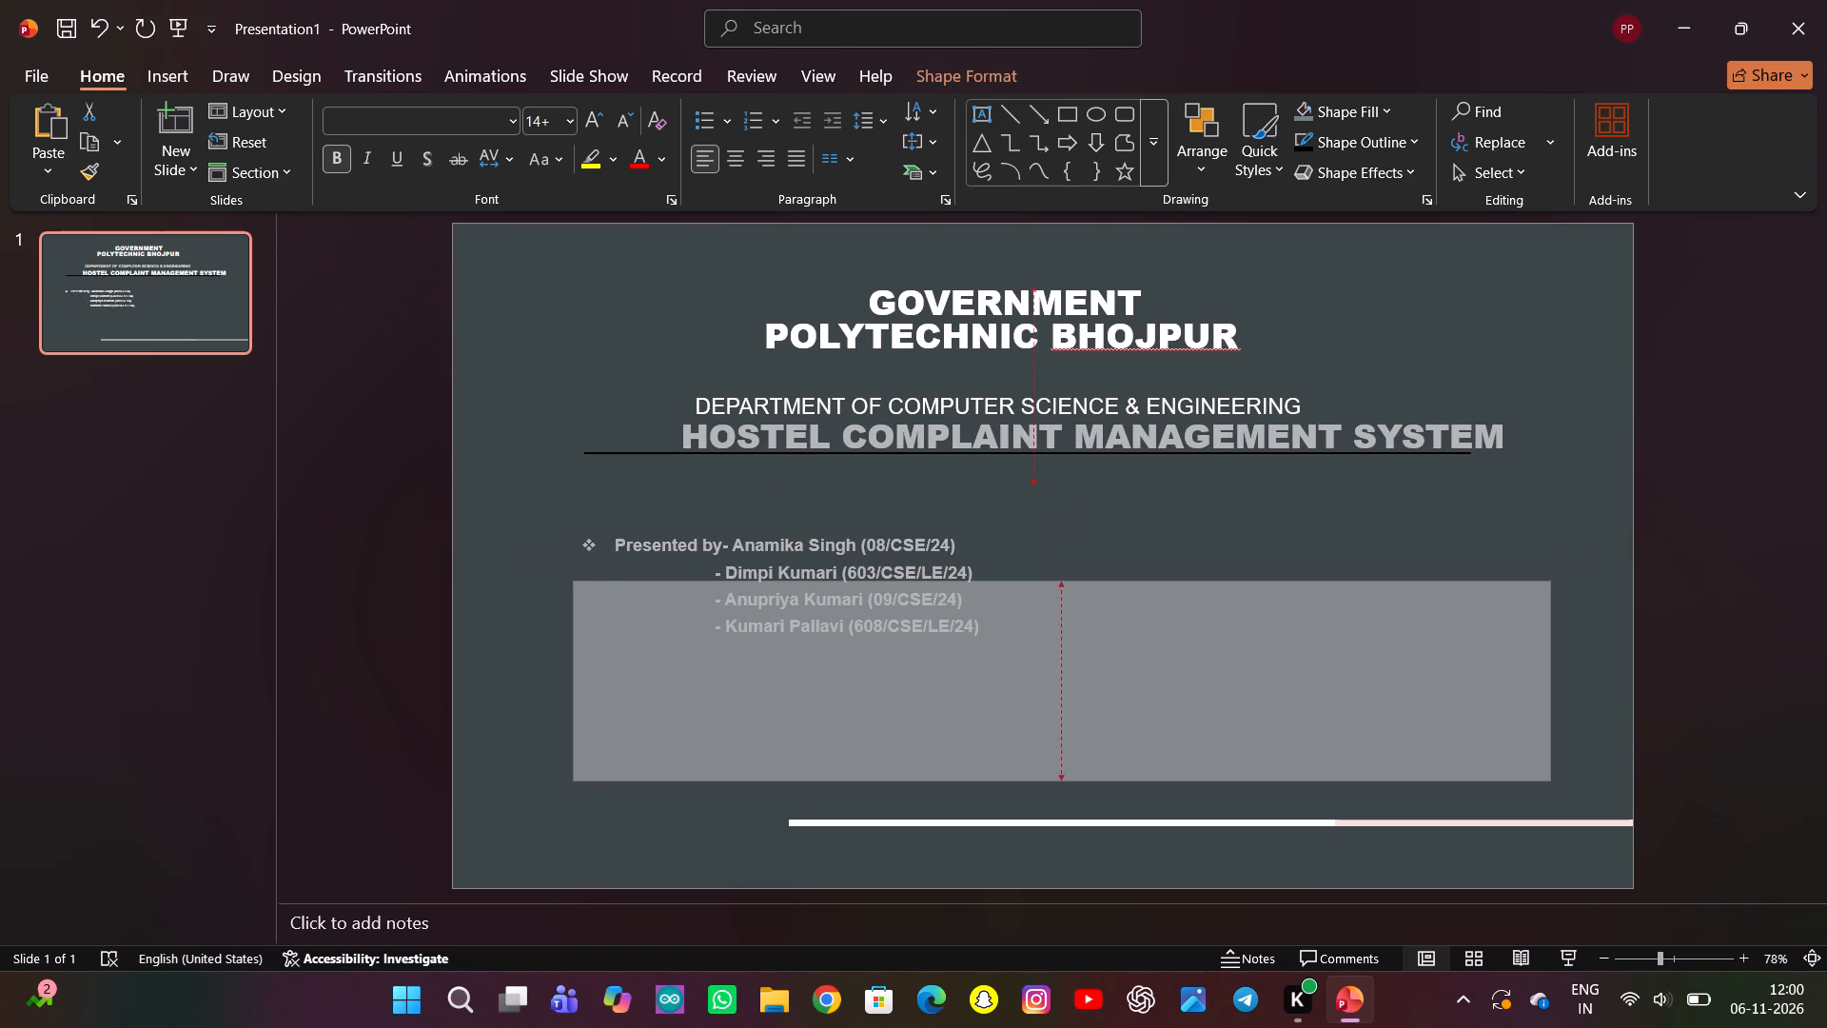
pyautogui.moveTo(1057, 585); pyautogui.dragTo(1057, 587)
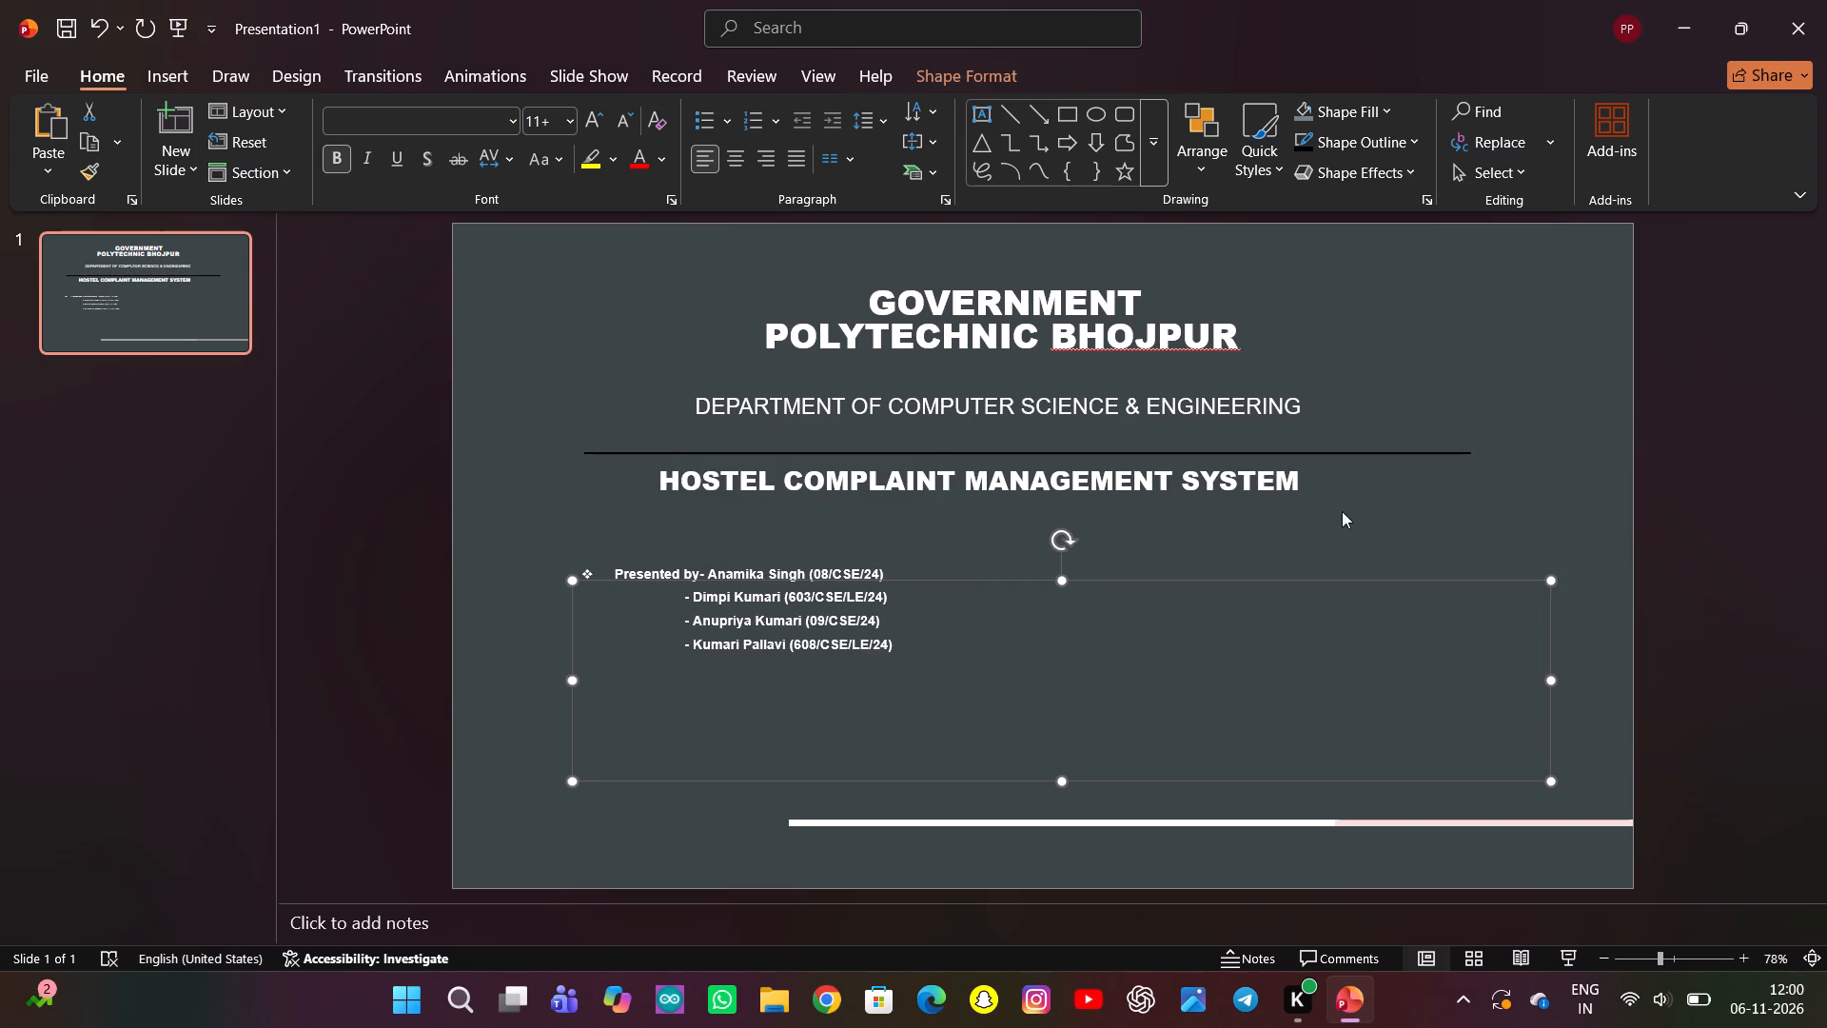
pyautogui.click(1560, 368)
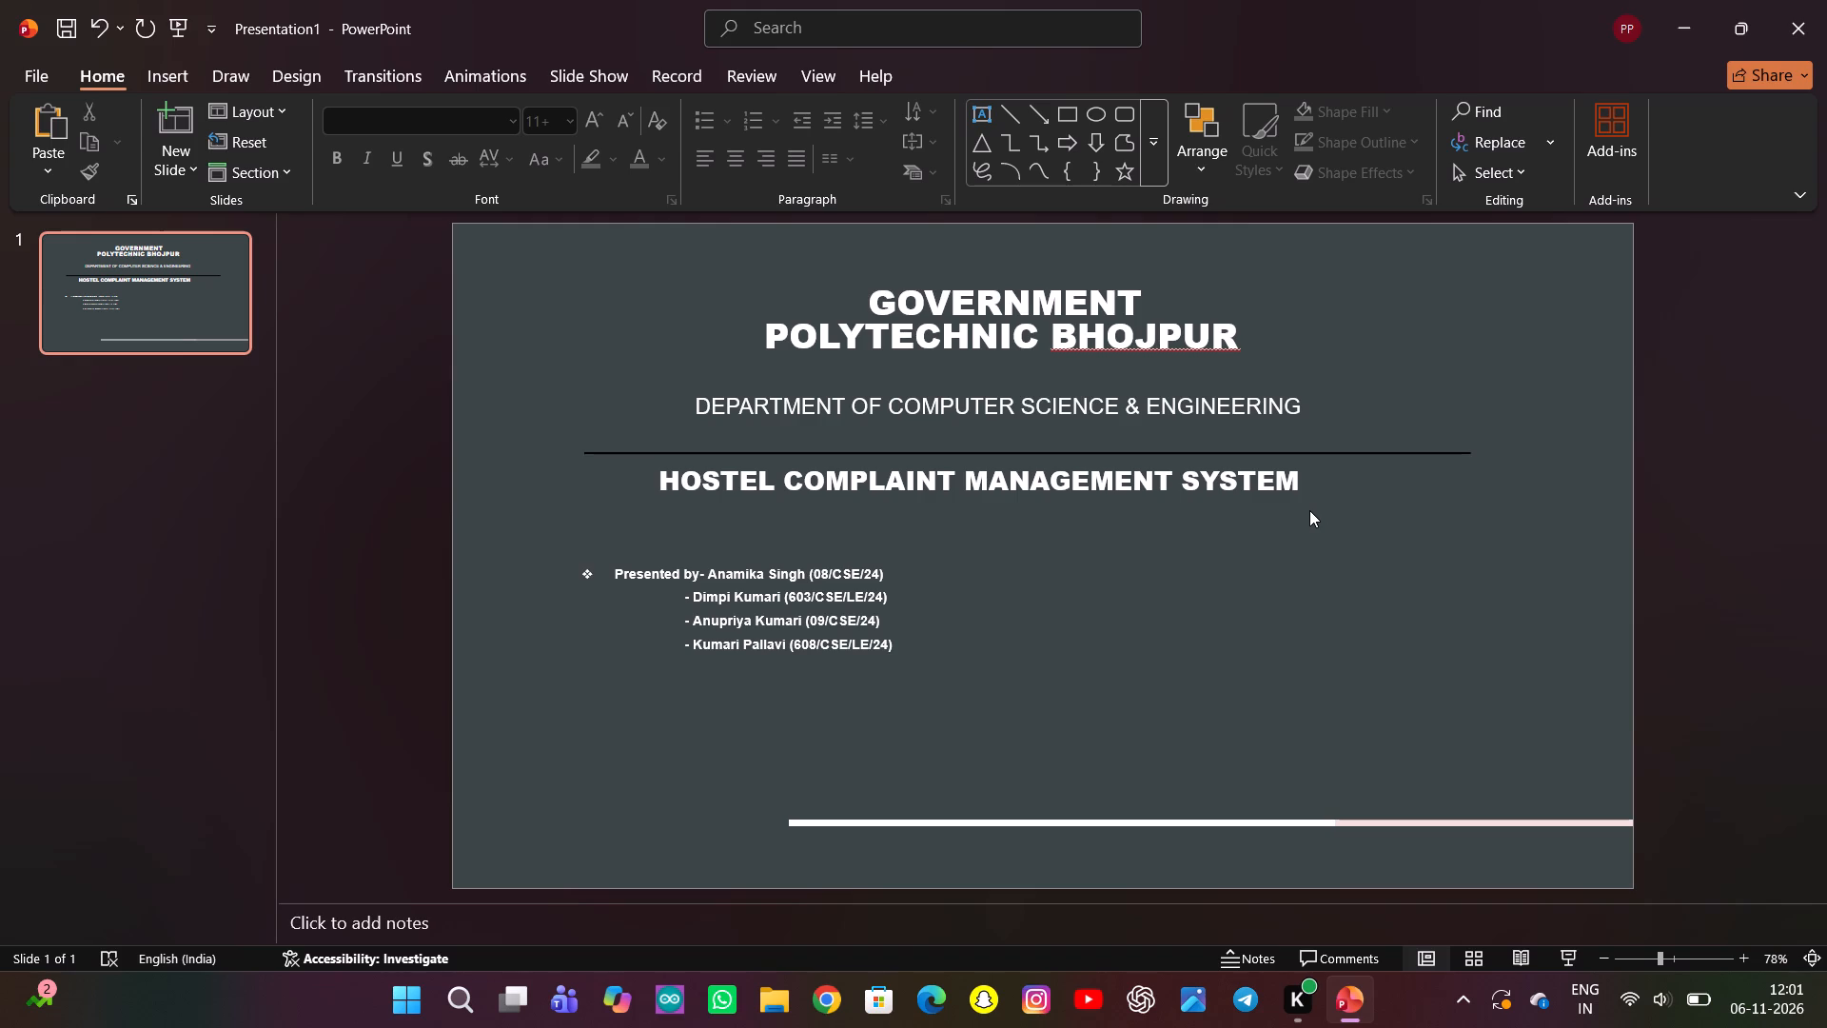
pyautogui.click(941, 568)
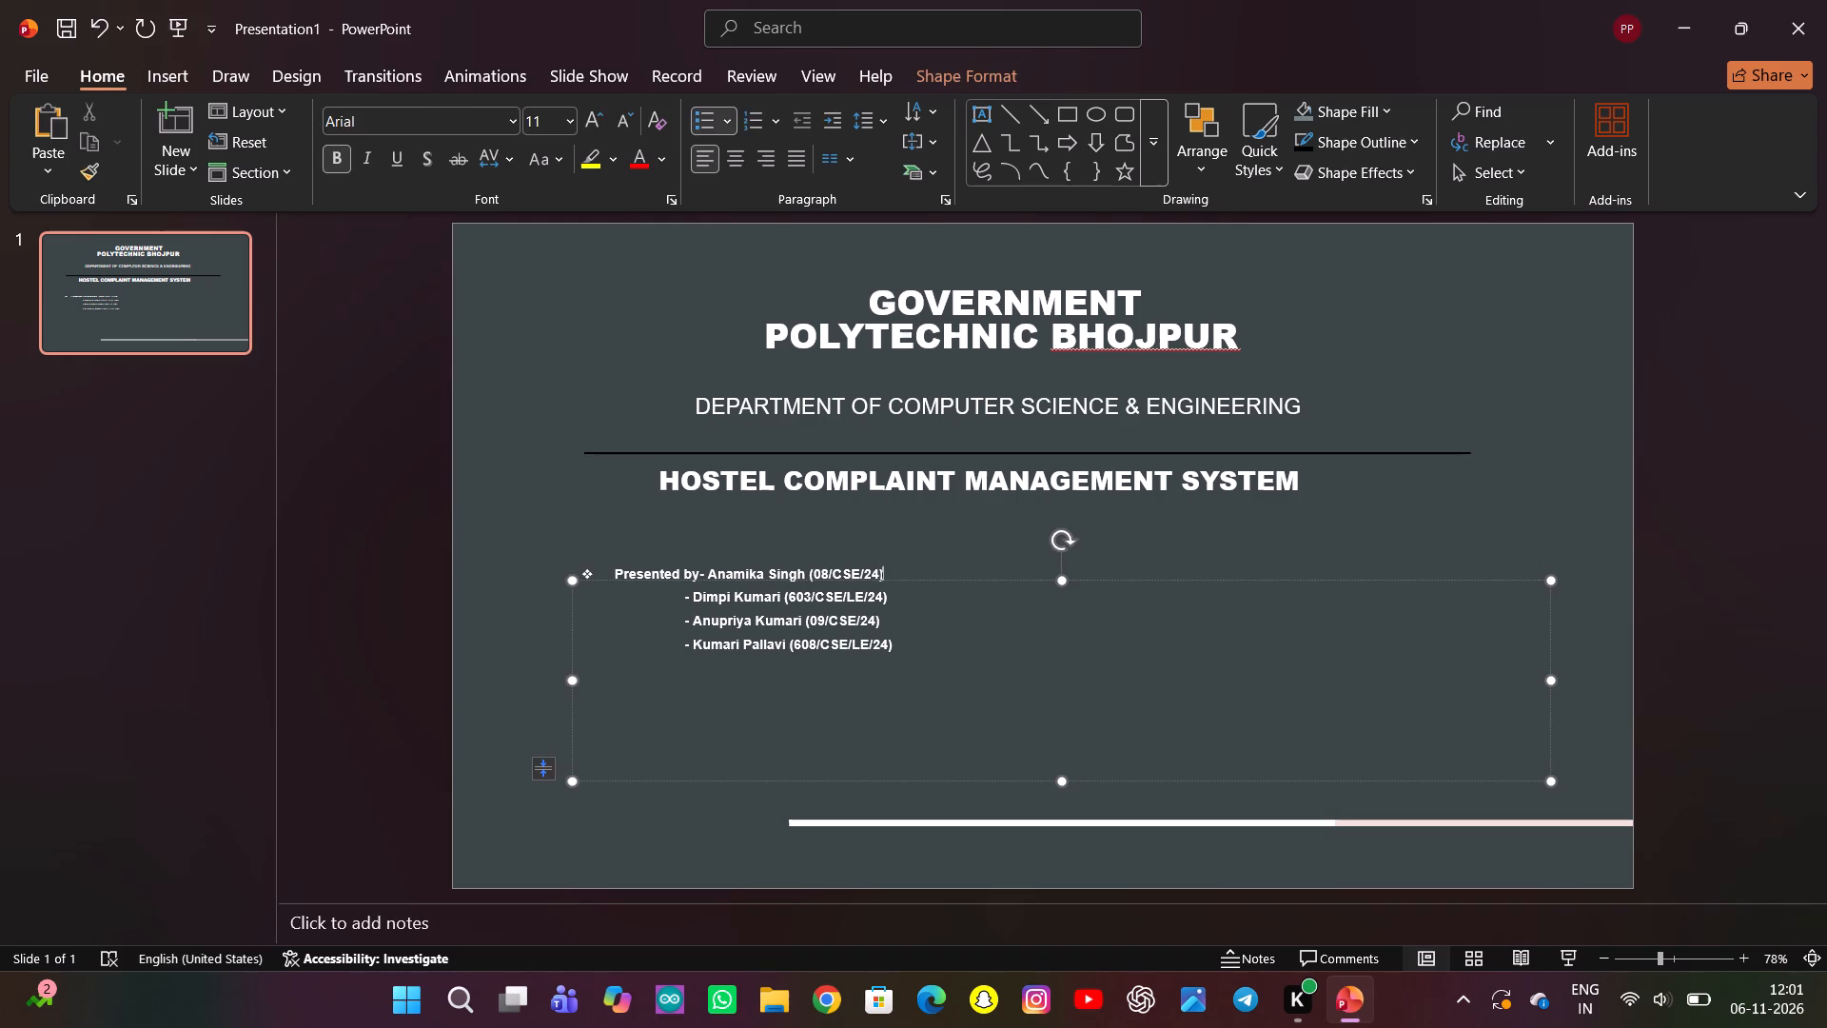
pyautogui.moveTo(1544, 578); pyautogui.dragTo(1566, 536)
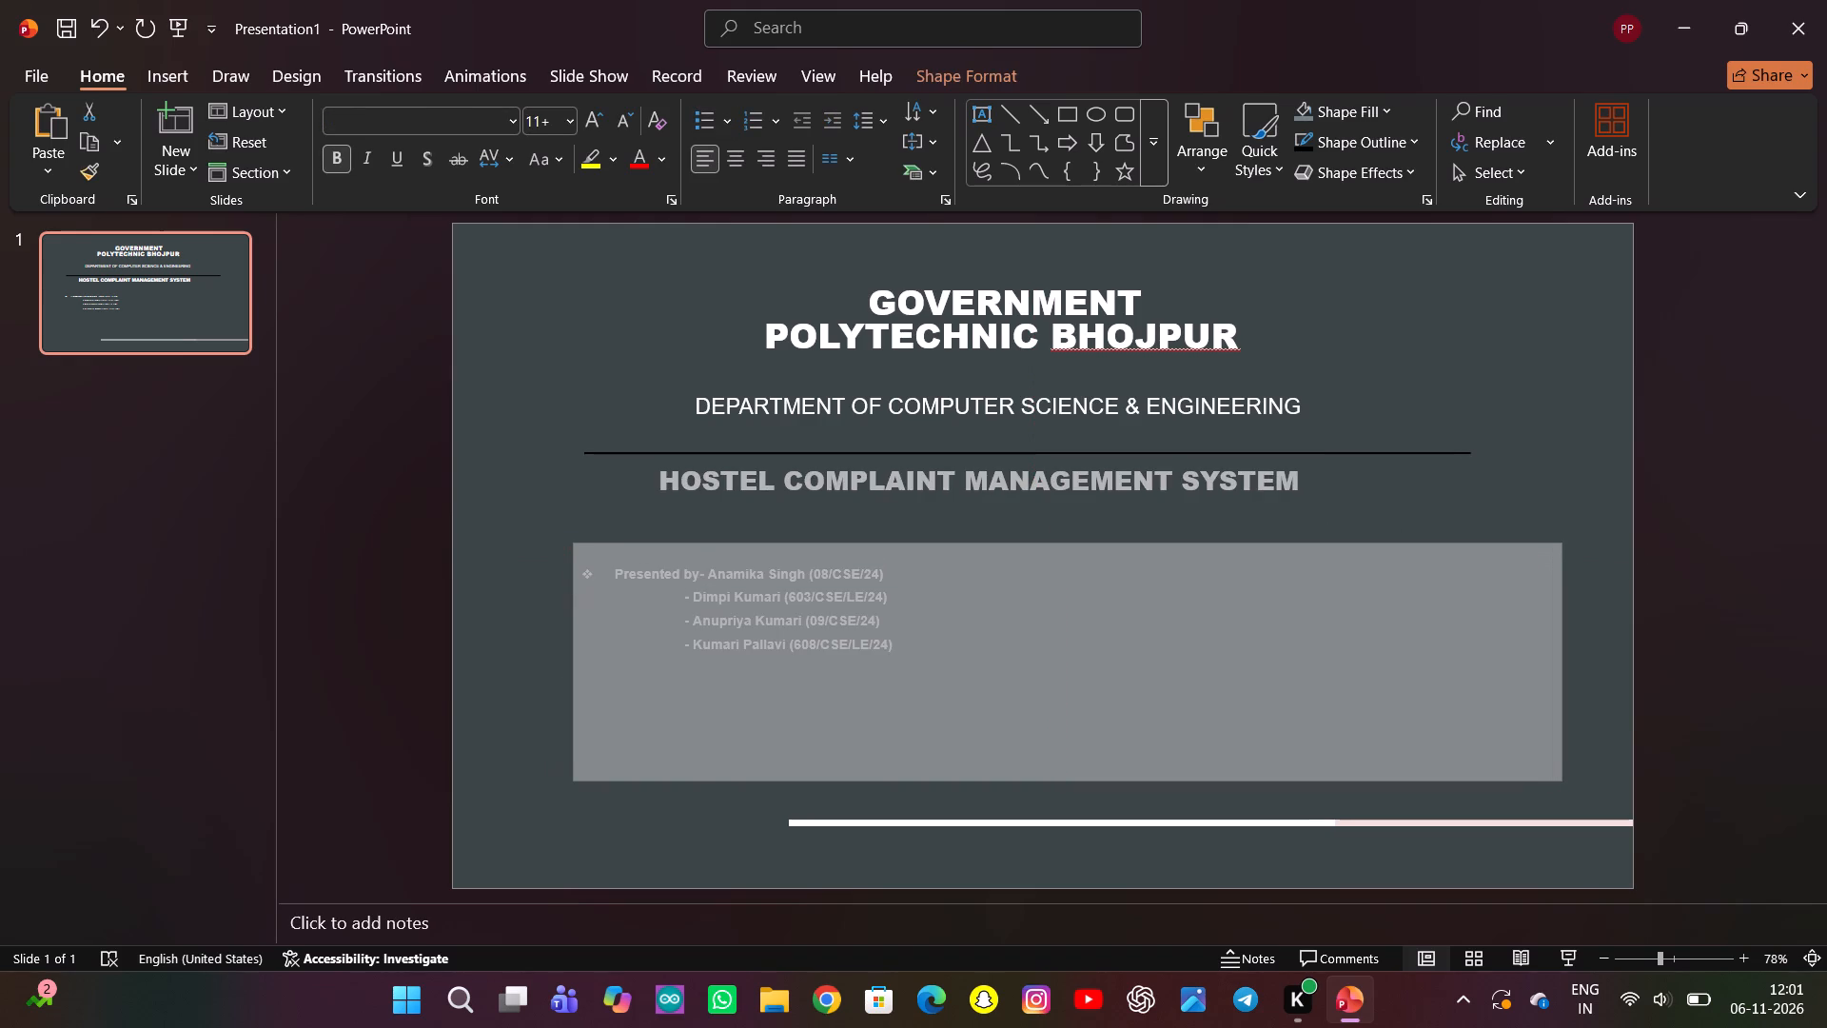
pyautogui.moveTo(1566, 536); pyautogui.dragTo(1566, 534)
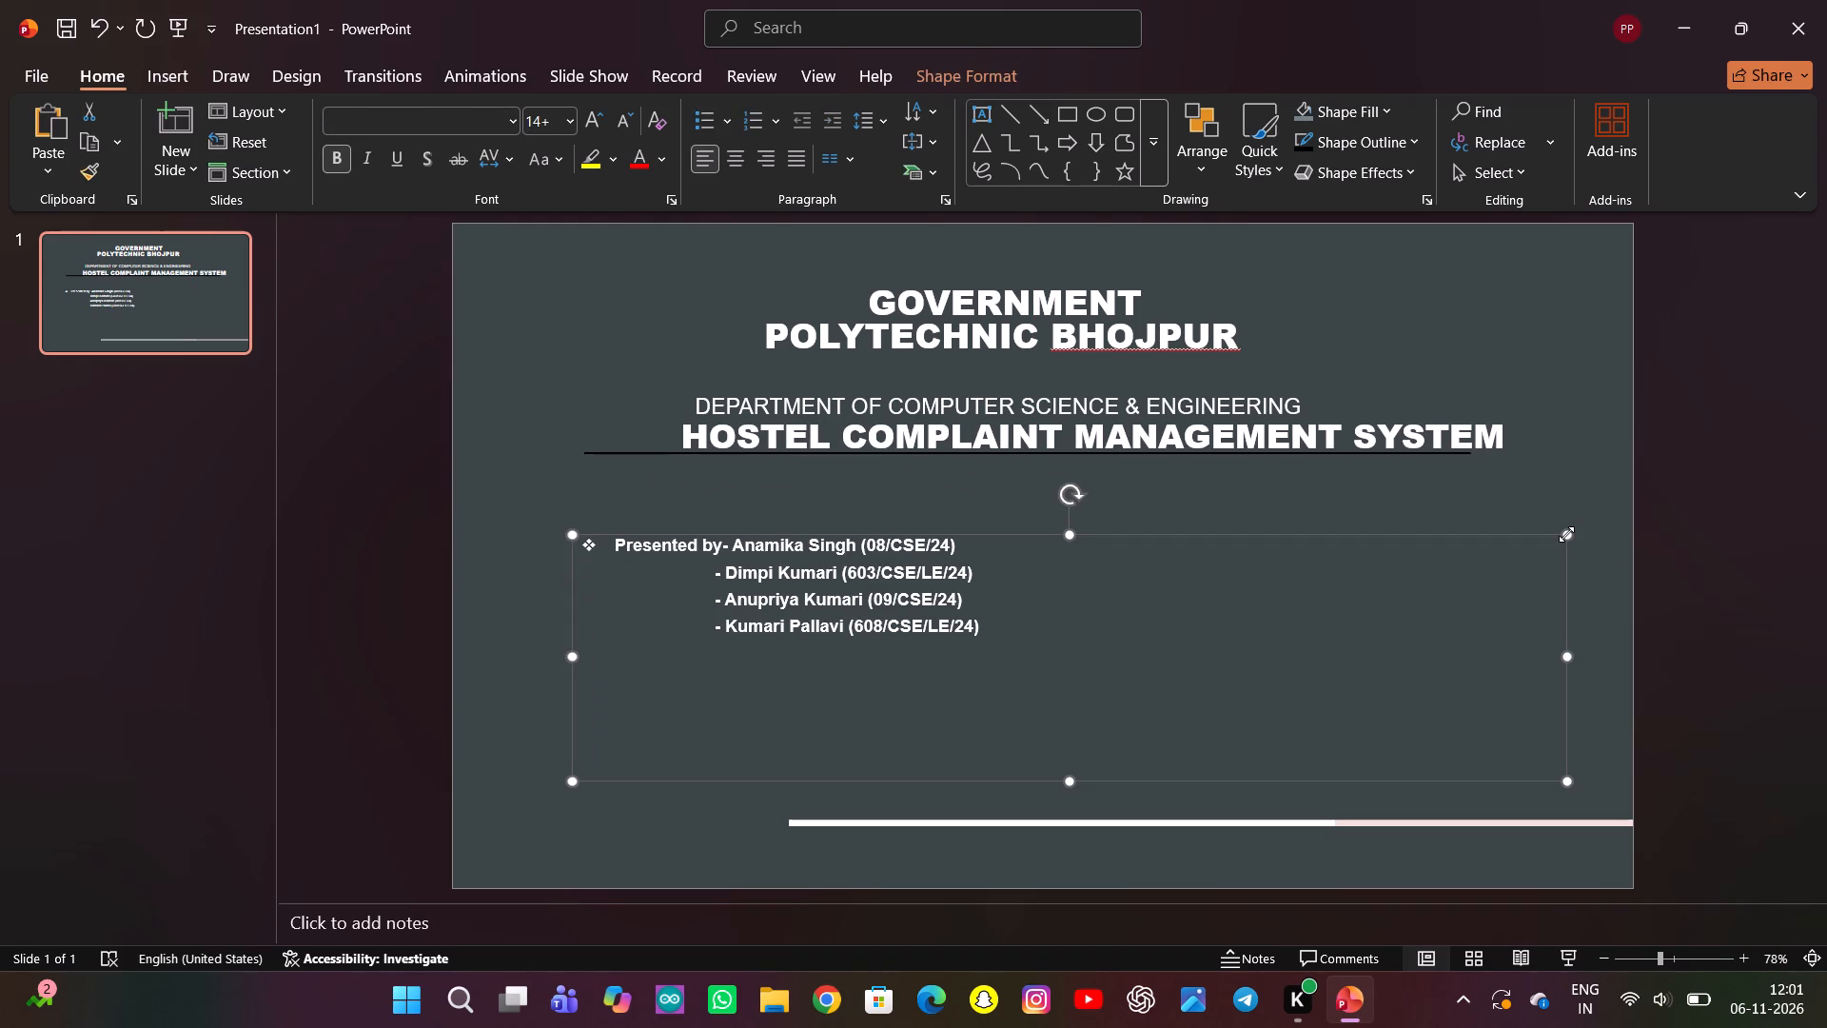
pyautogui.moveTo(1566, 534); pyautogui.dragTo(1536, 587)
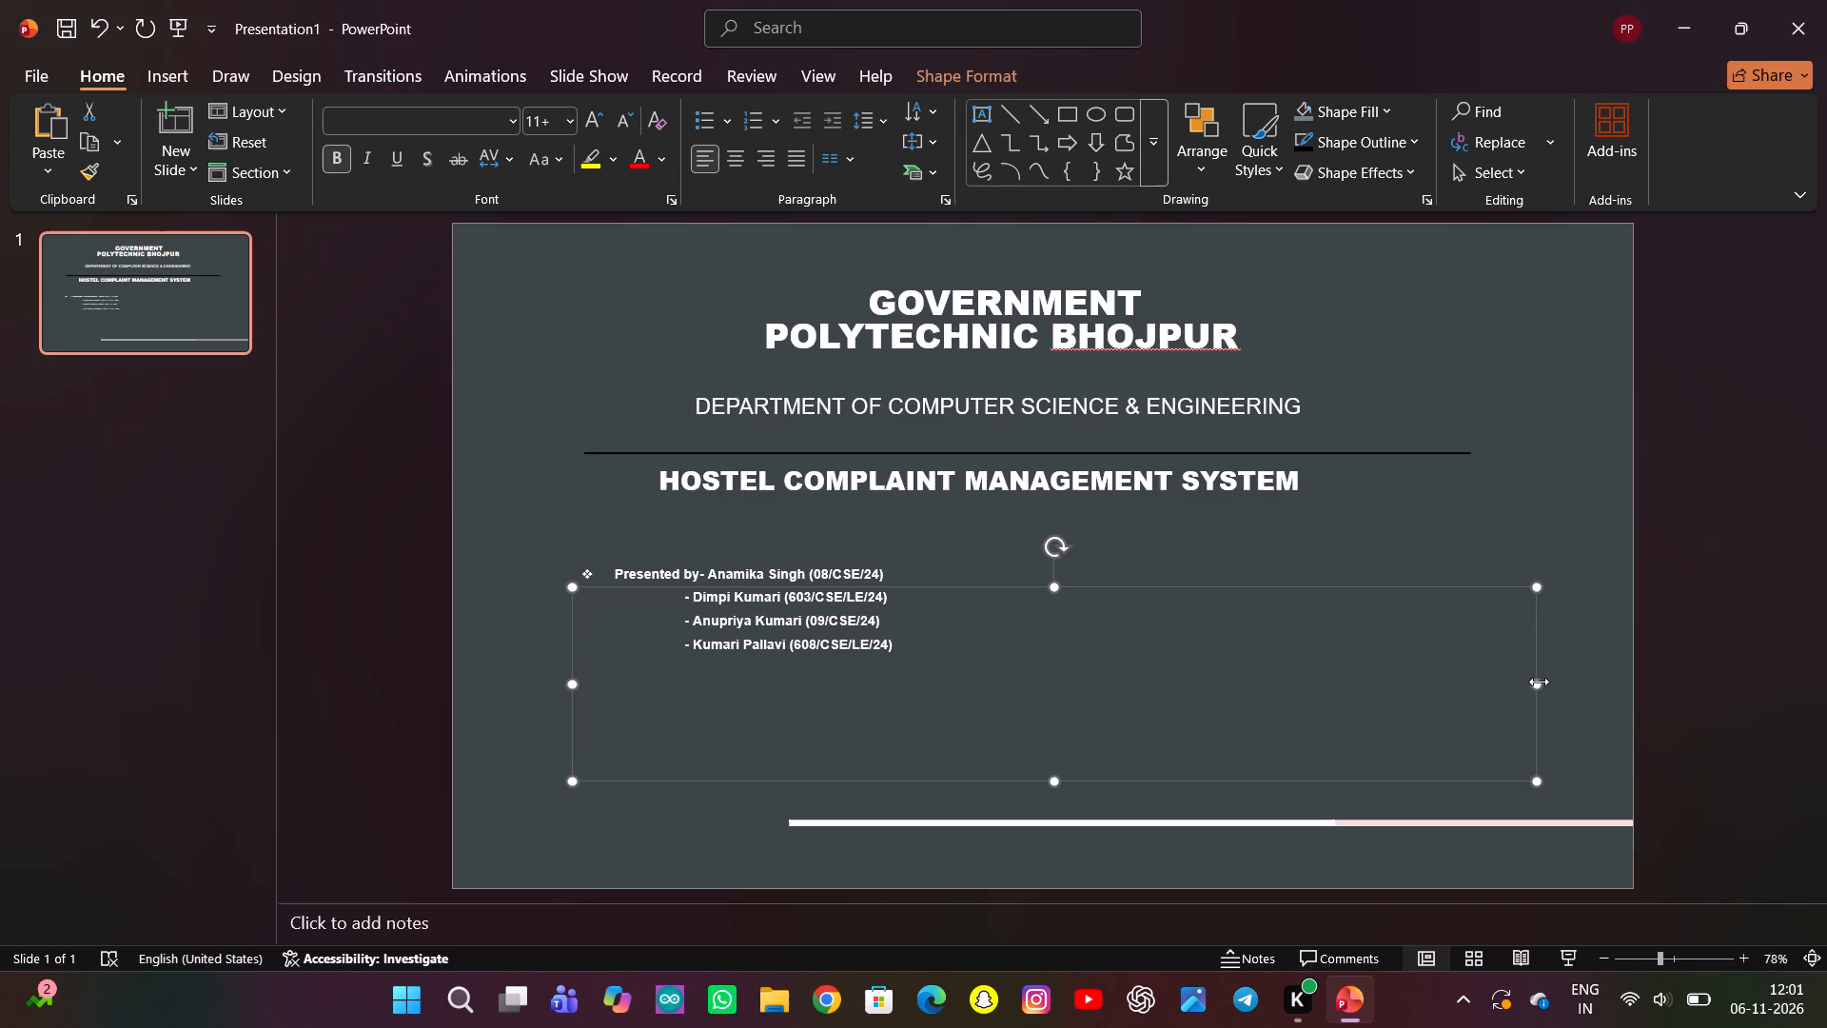
# Narrow the heading and presenters text box until its far edge sits just past the end of the one-line HOSTEL COMPLAINT MANAGEMENT SYSTEM heading.
pyautogui.moveTo(1539, 682); pyautogui.dragTo(1321, 680)
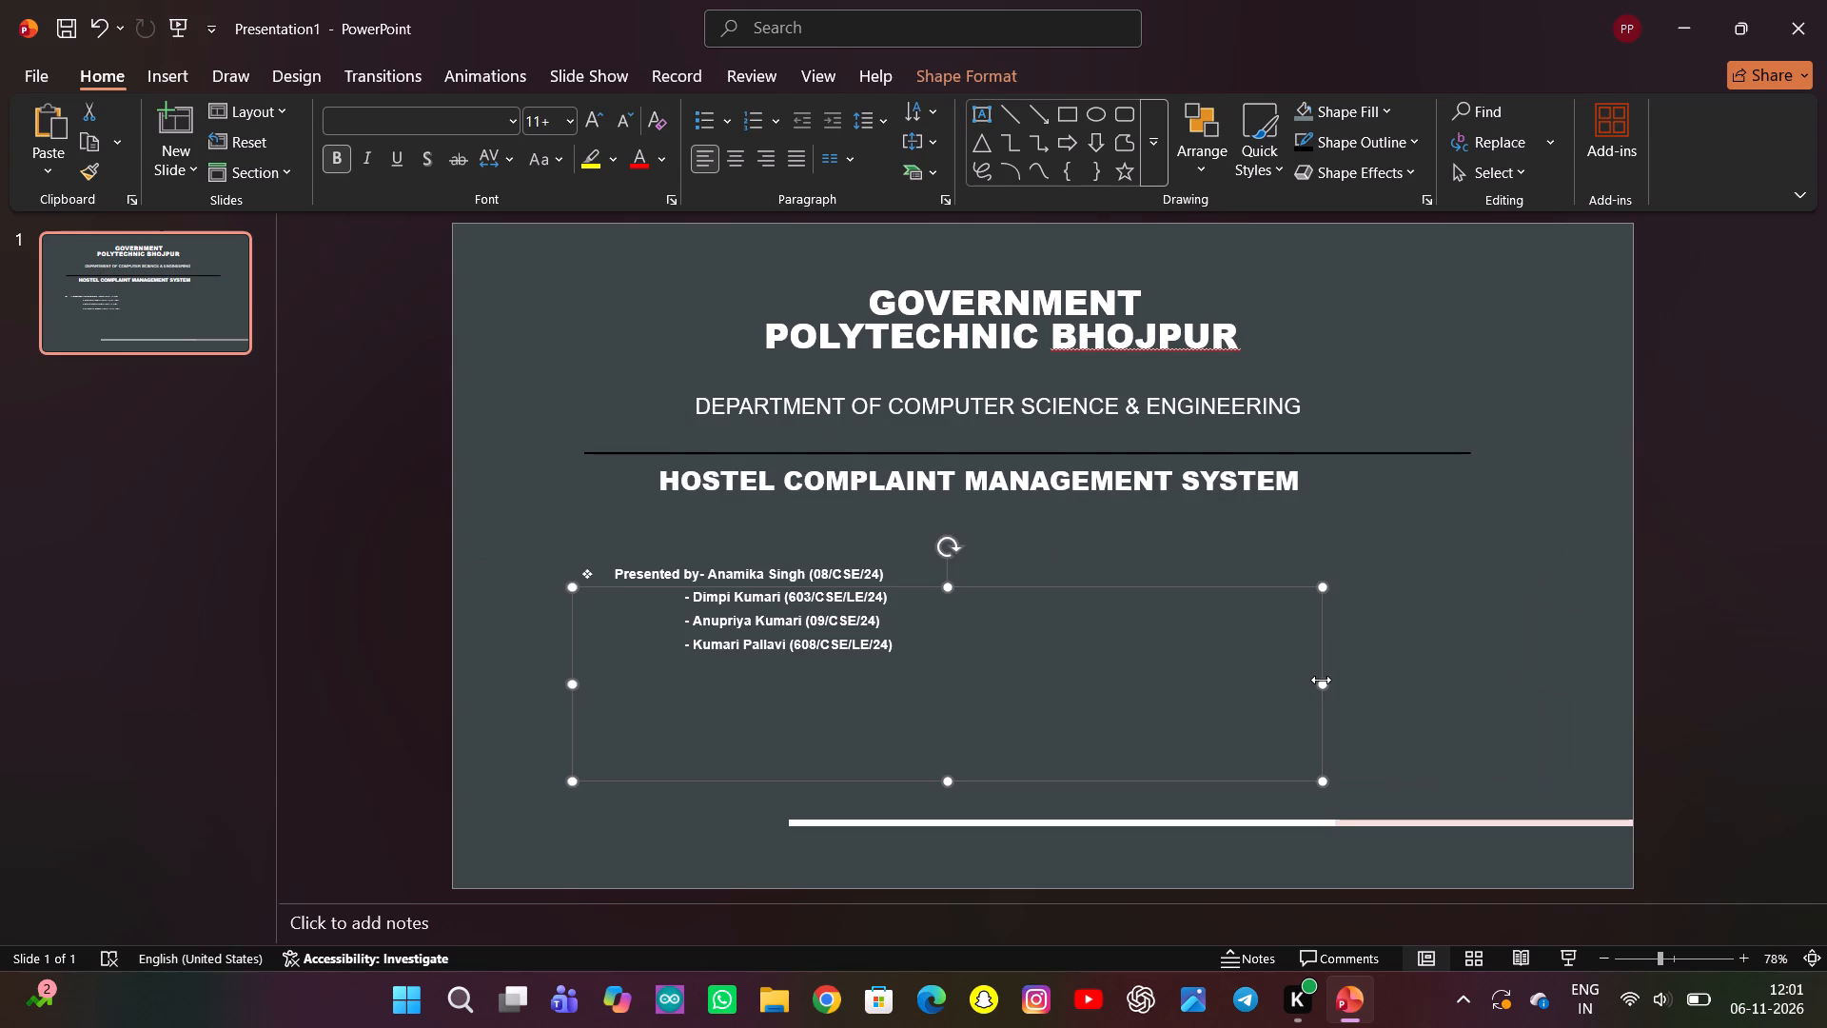
pyautogui.moveTo(1321, 682); pyautogui.dragTo(1138, 657)
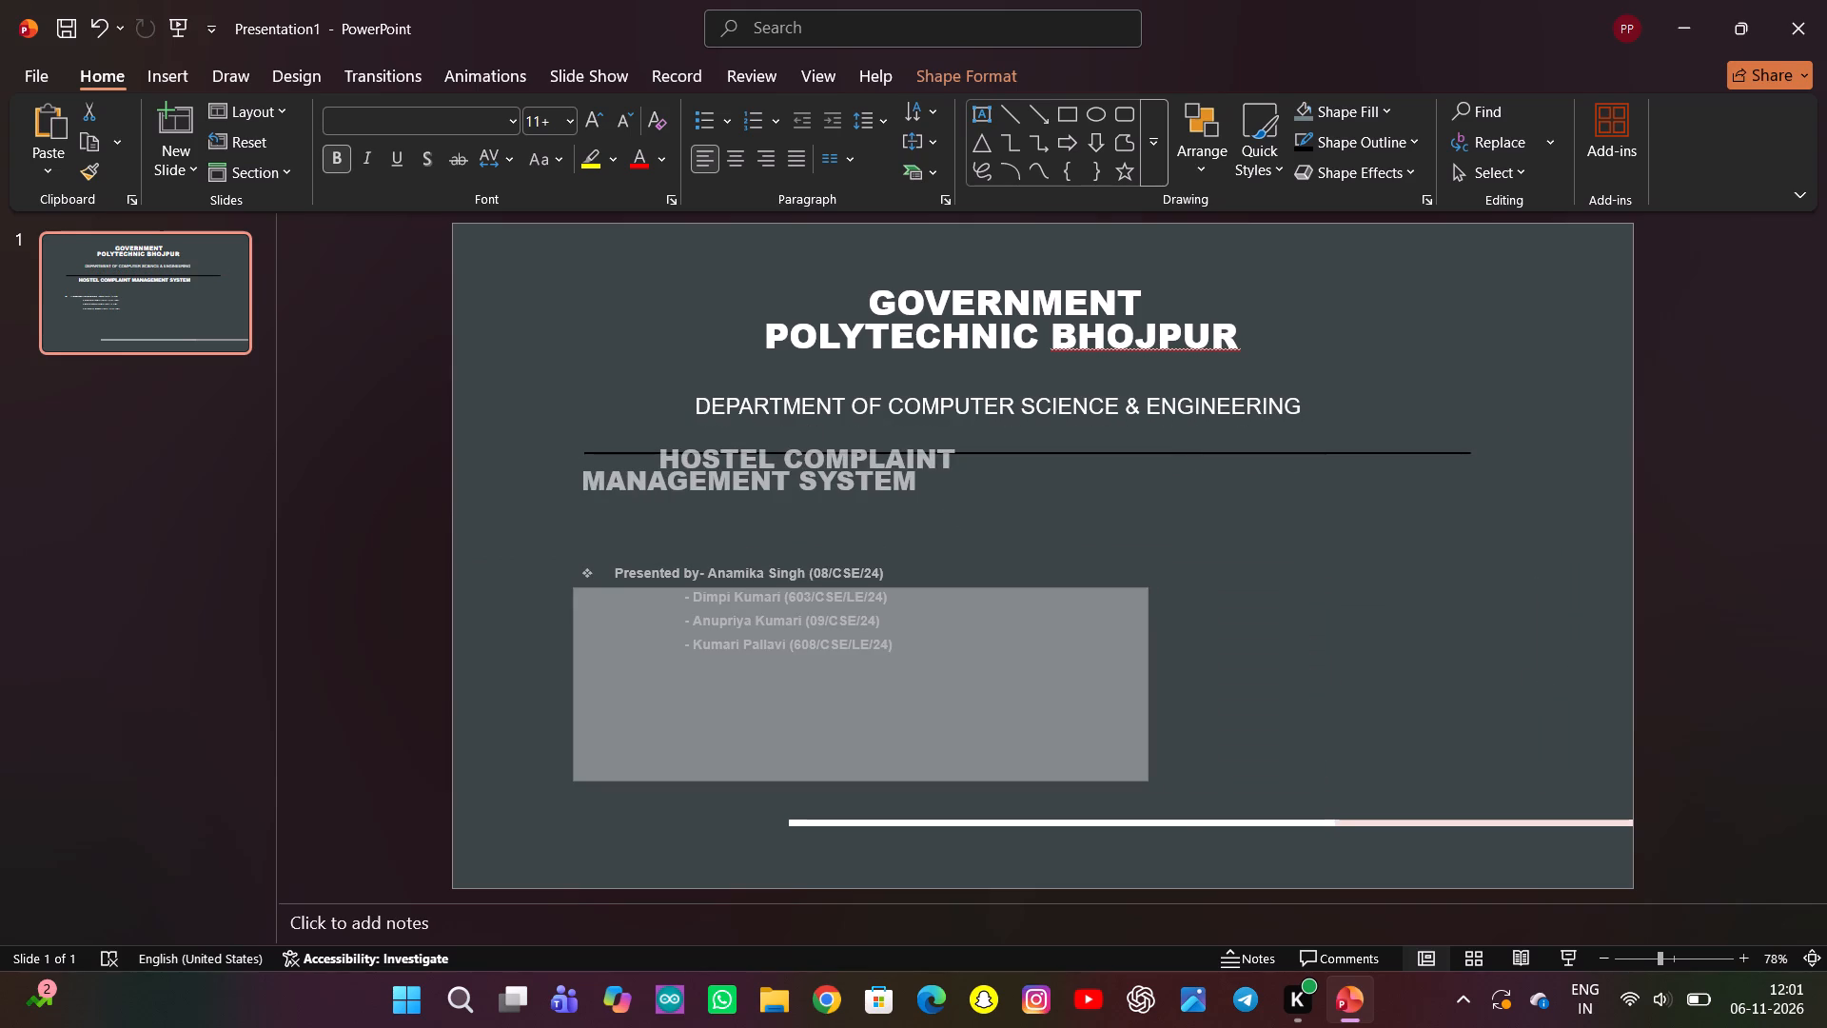
pyautogui.moveTo(1138, 657); pyautogui.dragTo(1214, 665)
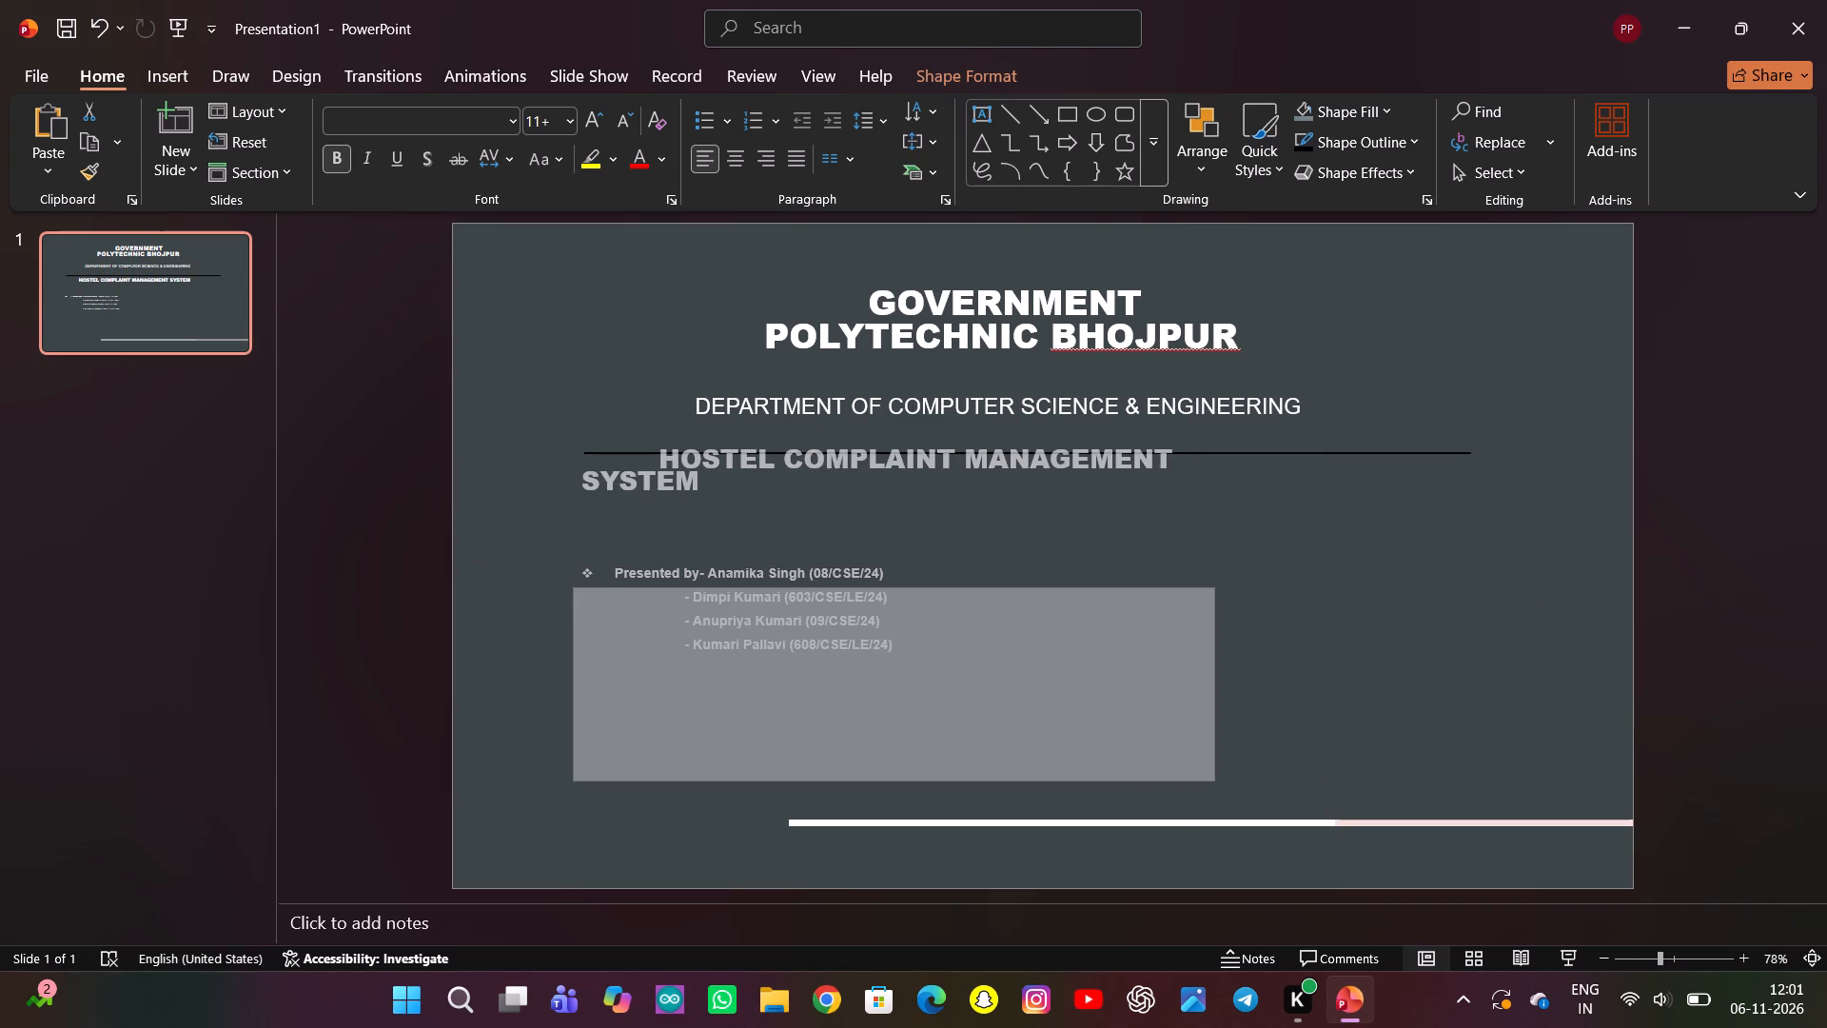
pyautogui.moveTo(1214, 665); pyautogui.dragTo(1295, 666)
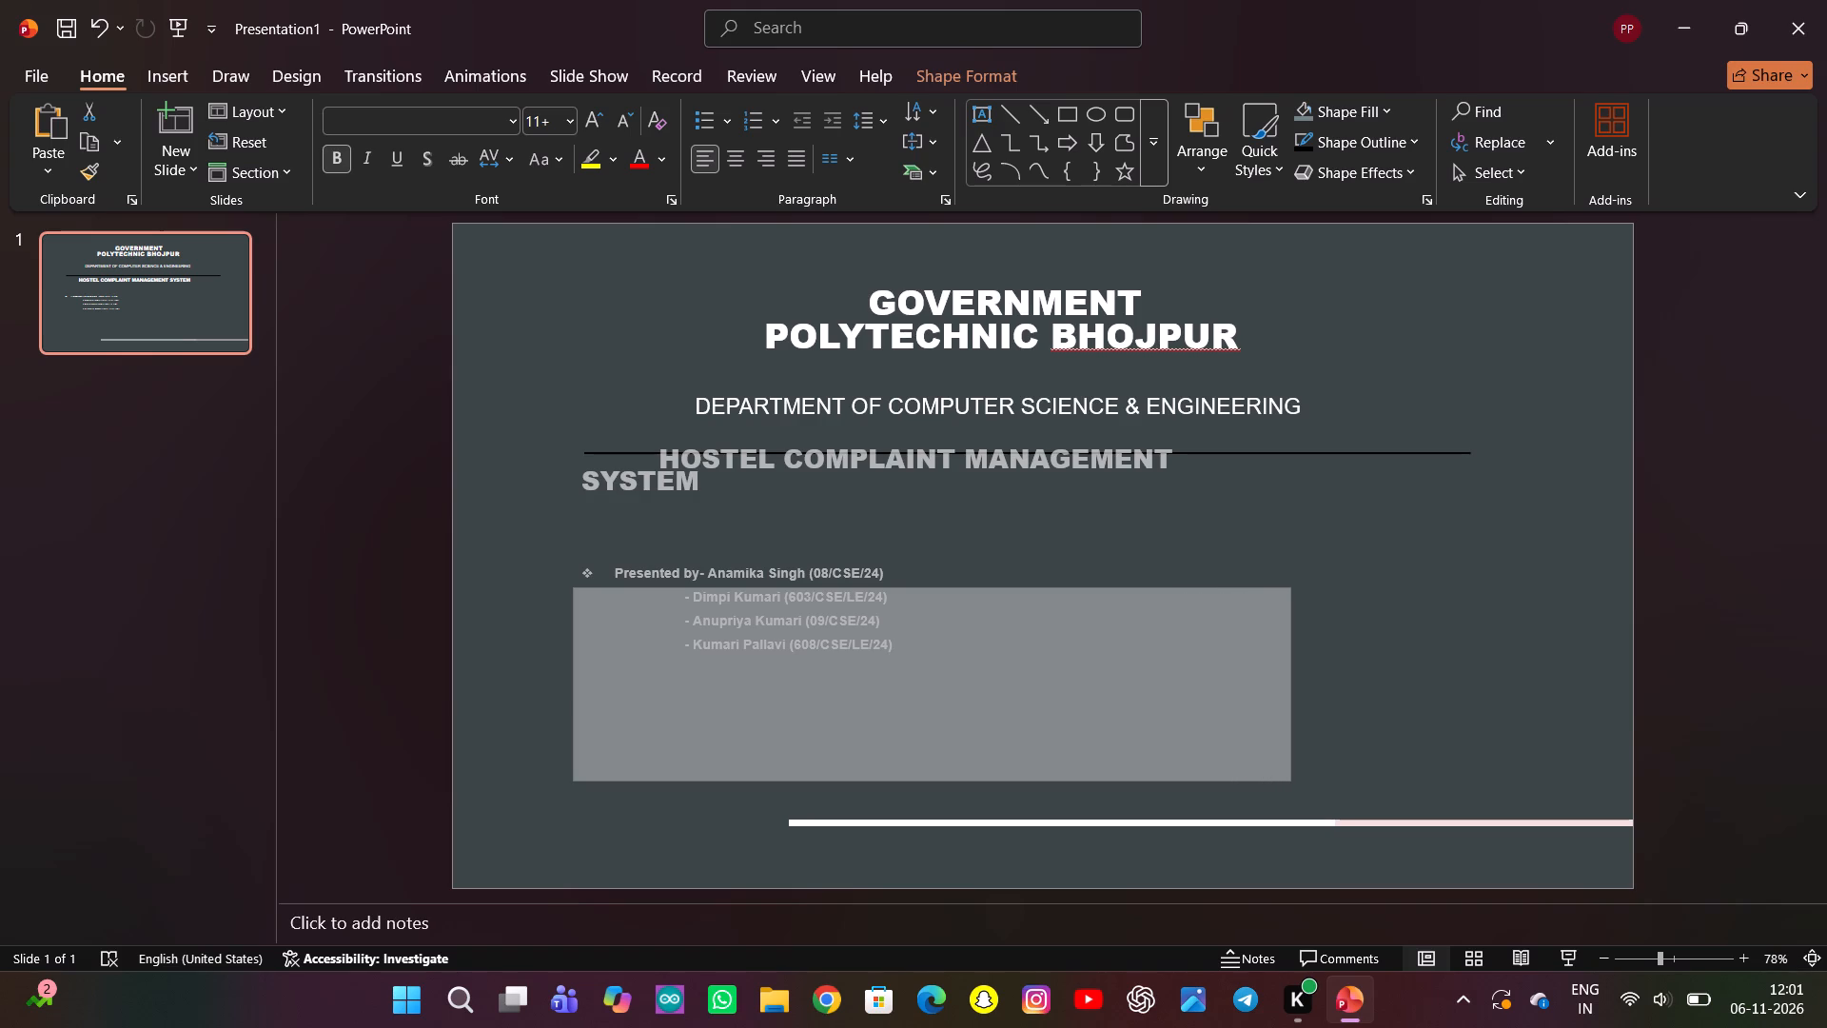
pyautogui.moveTo(1295, 666); pyautogui.dragTo(1312, 663)
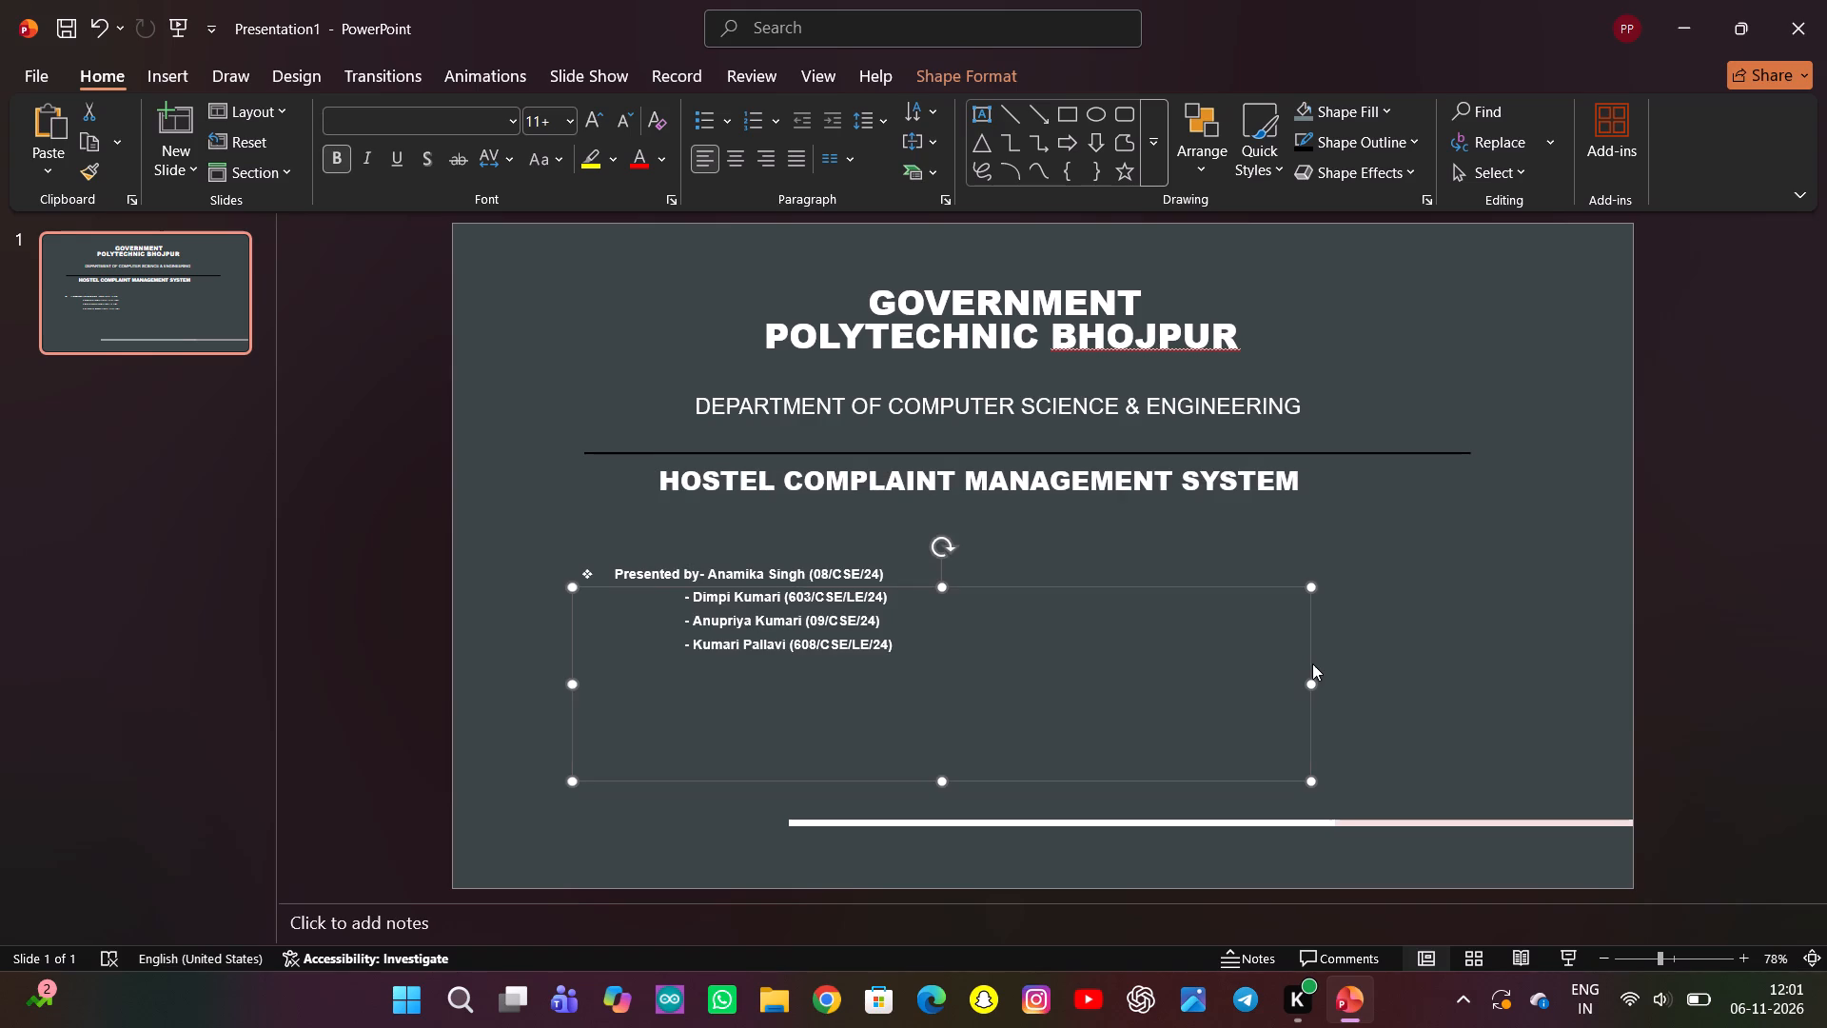
pyautogui.click(1781, 437)
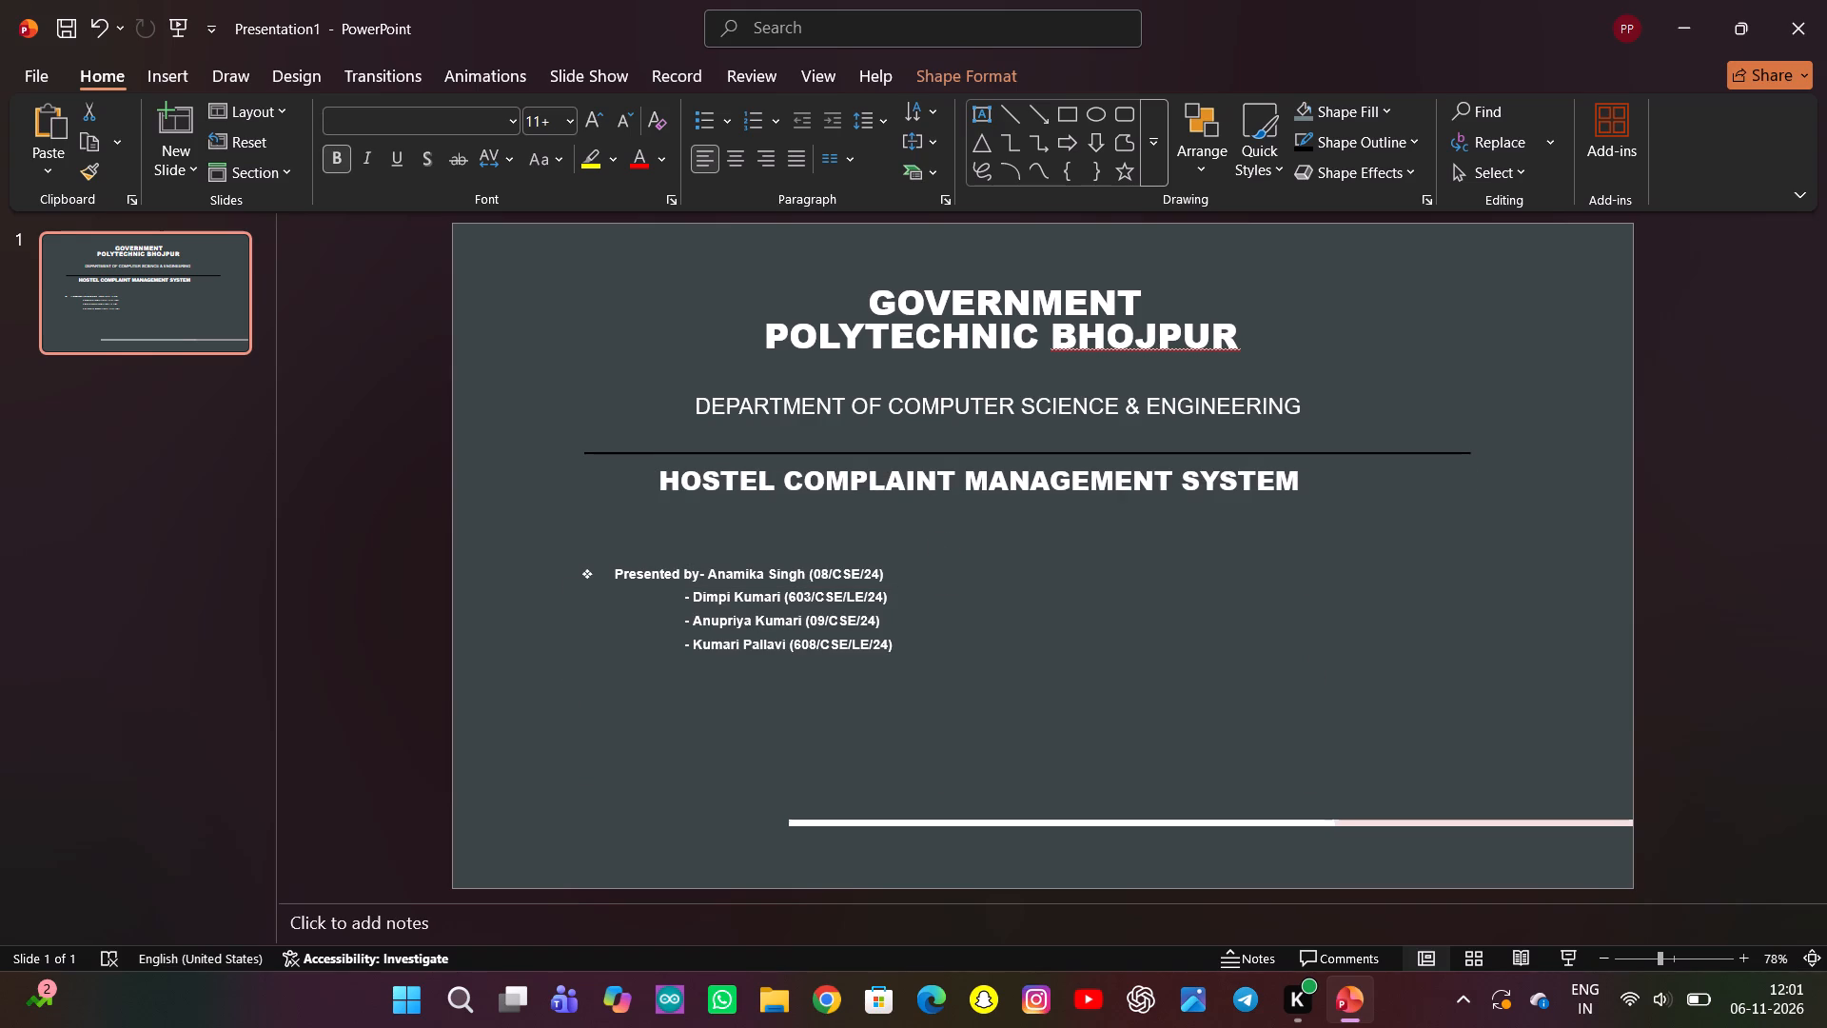
# Raise the bottom edge of the college and department text box to the divider line.
pyautogui.click(1323, 481)
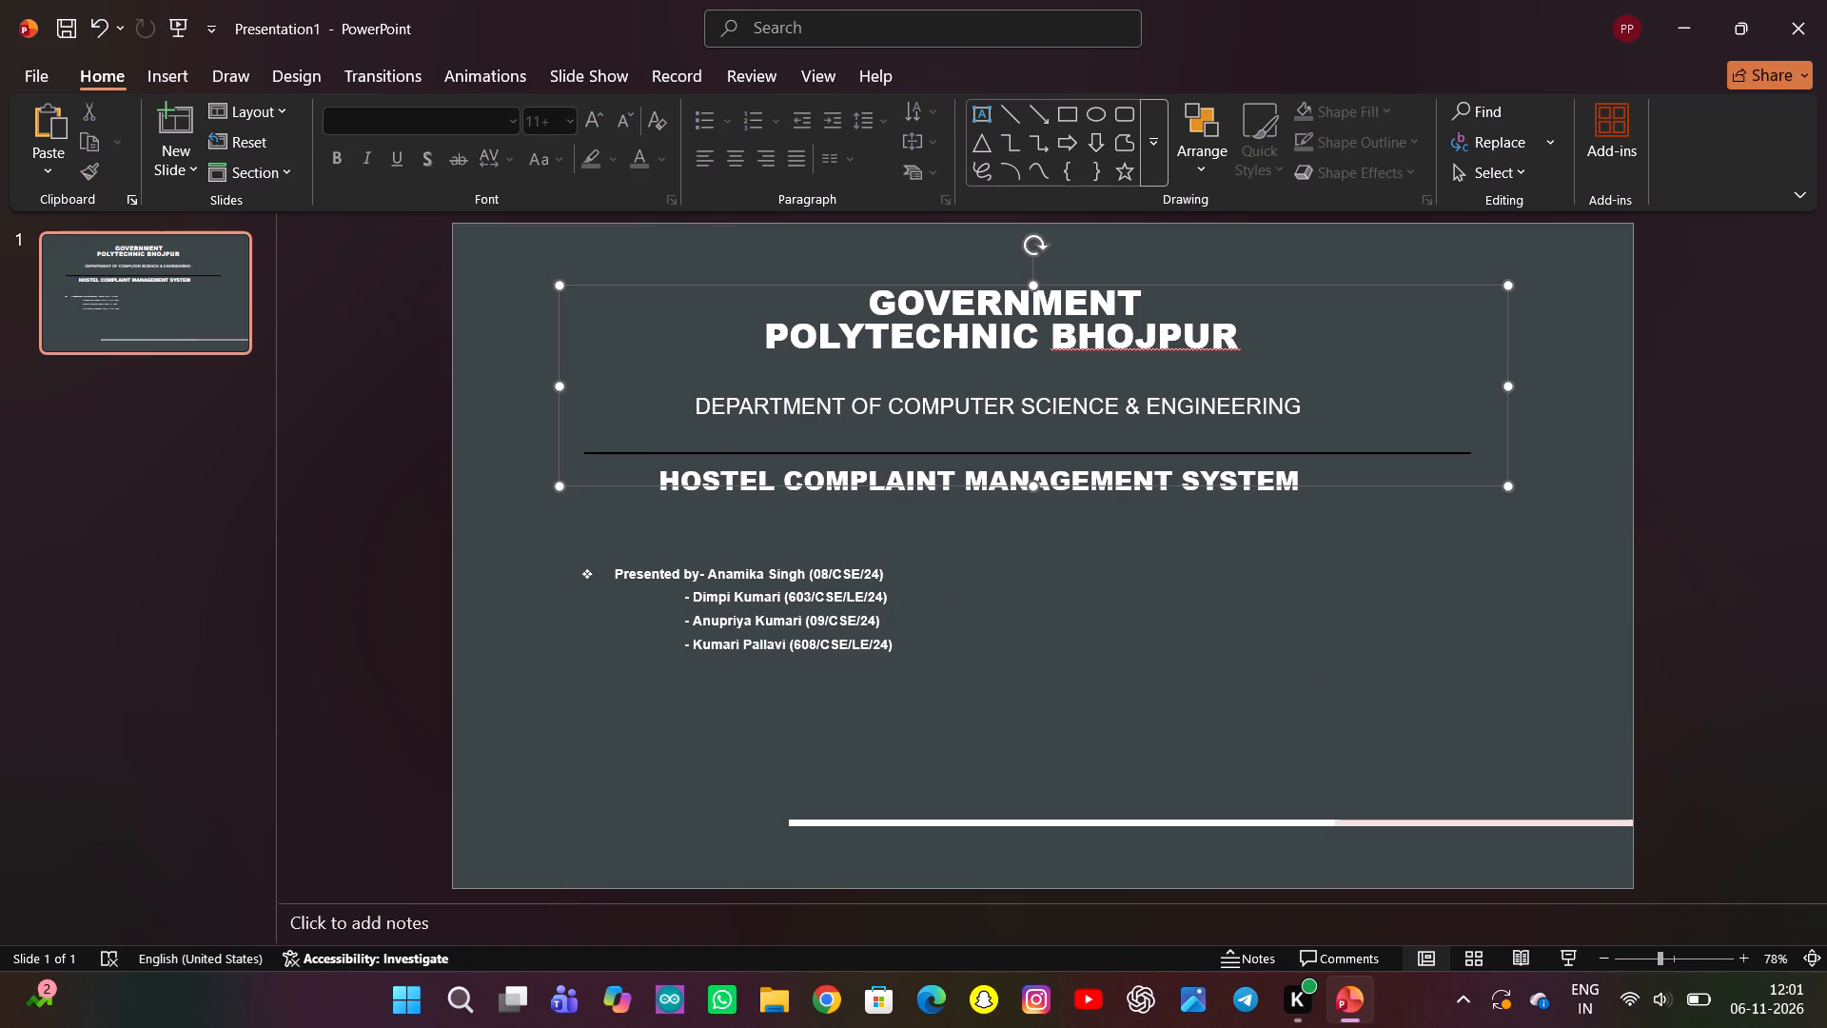
pyautogui.moveTo(1512, 492); pyautogui.dragTo(1509, 452)
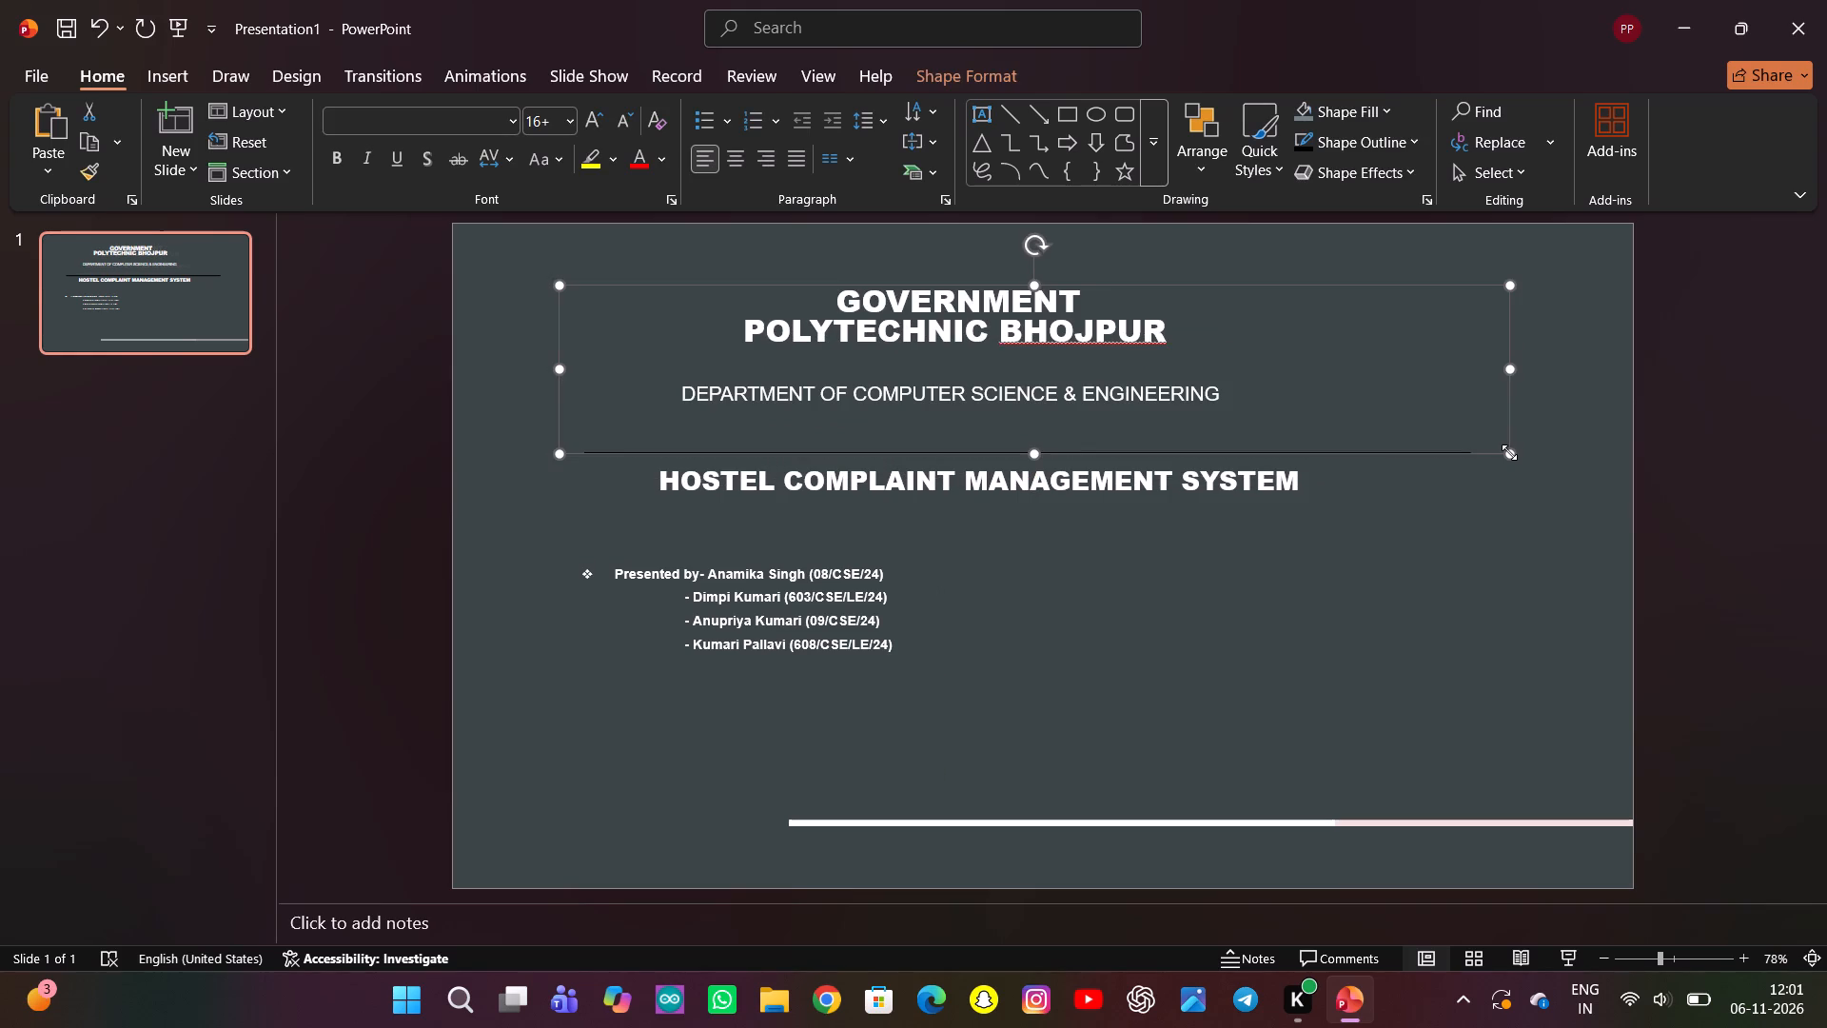
pyautogui.click(1781, 365)
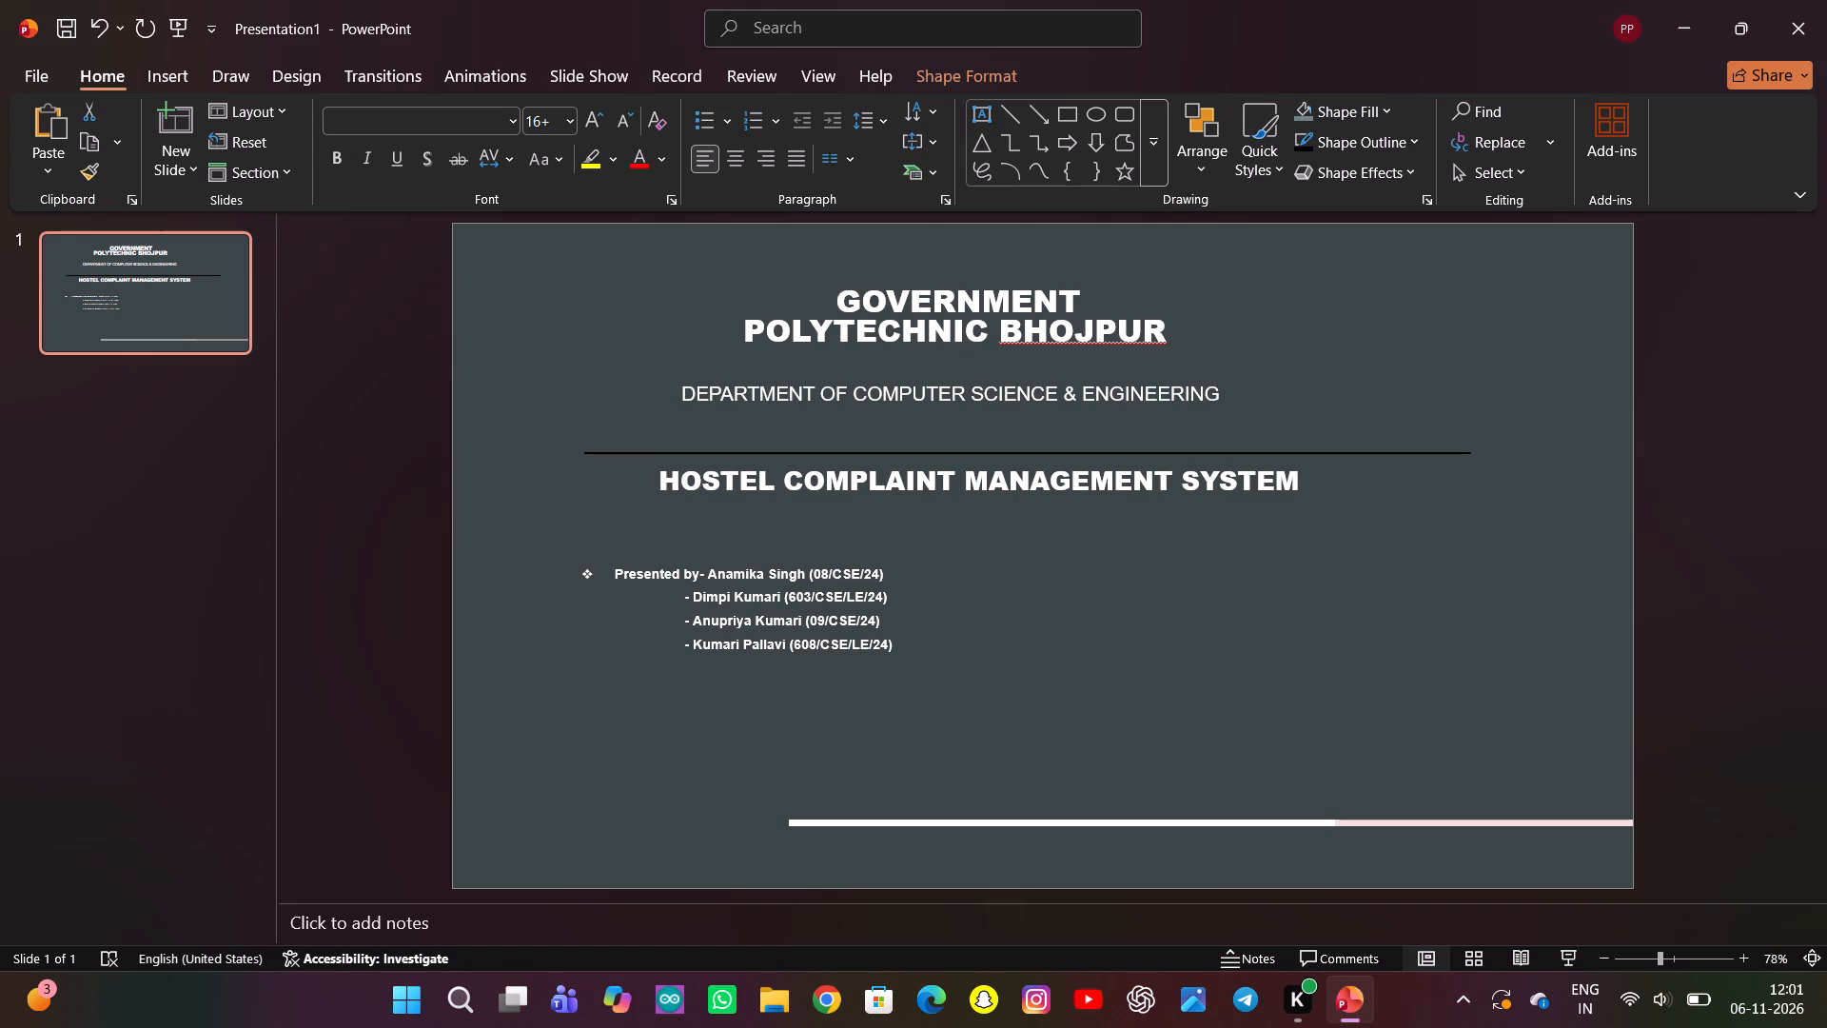
pyautogui.click(1096, 303)
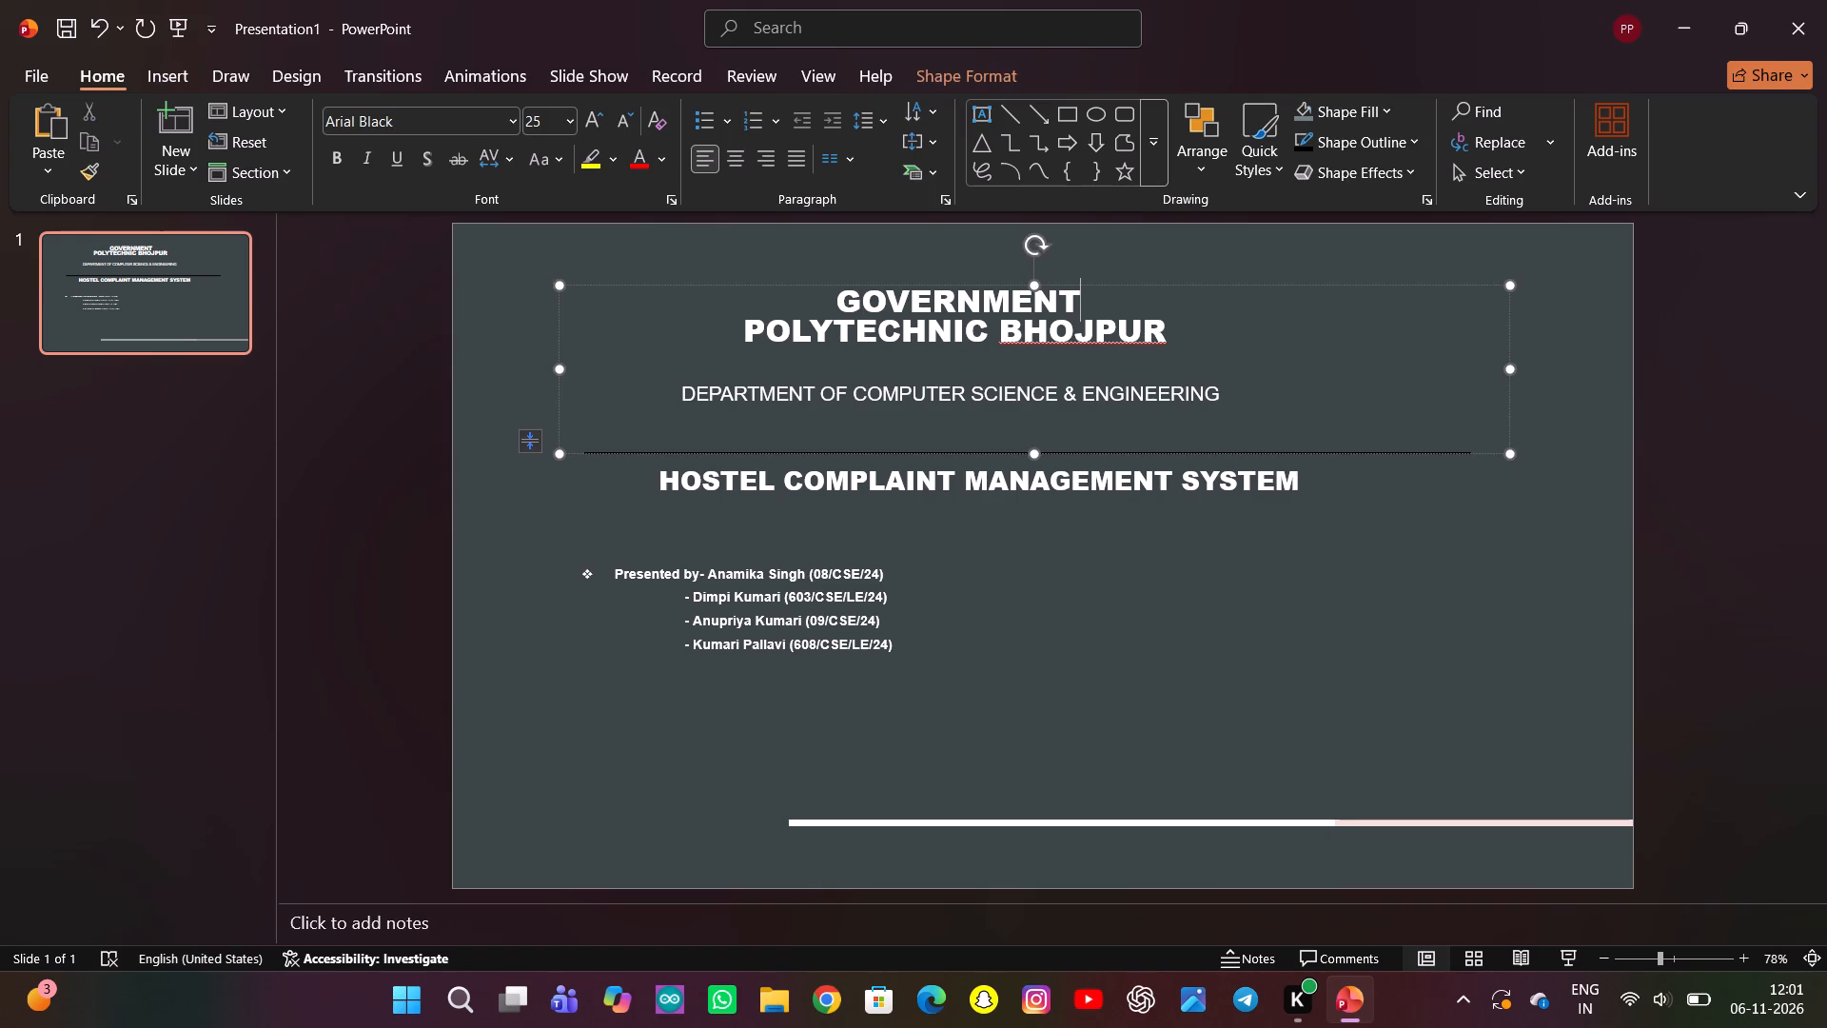
# Adjust the upper corner of the heading and presenters text box, keeping the heading on a single line beneath the divider.
pyautogui.click(1225, 558)
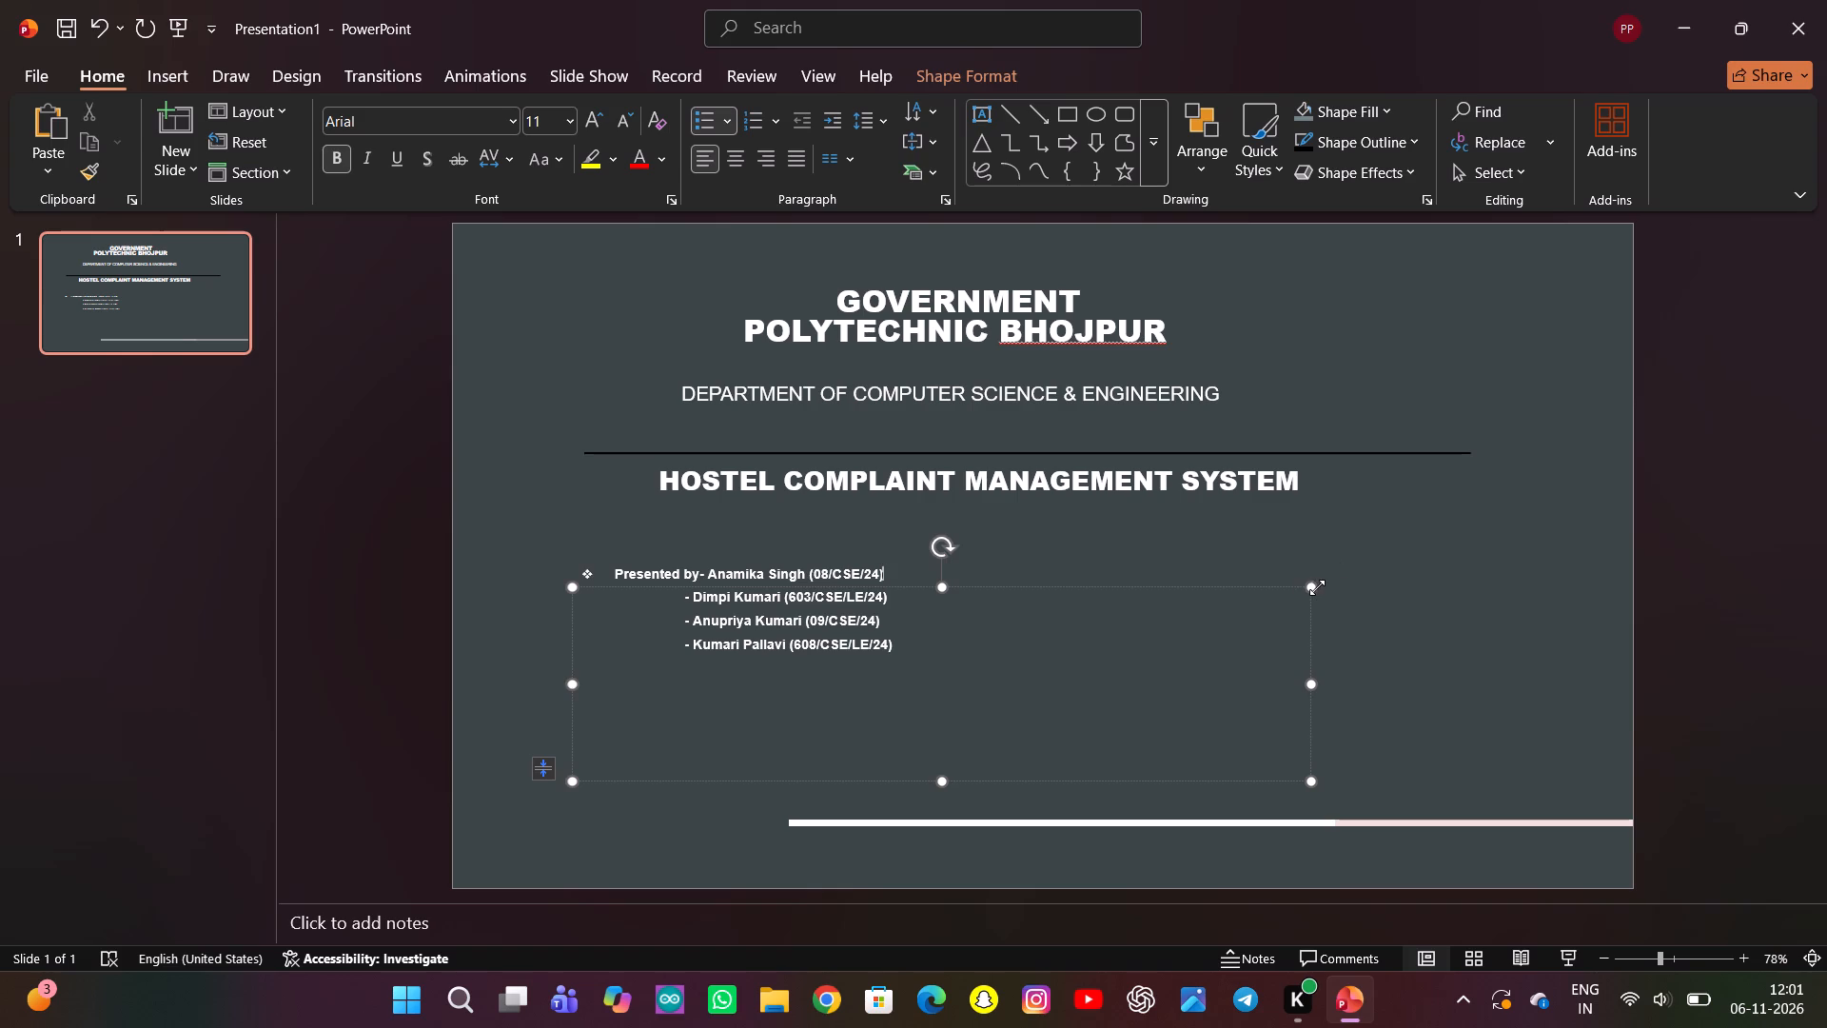
pyautogui.moveTo(1317, 587); pyautogui.dragTo(1280, 595)
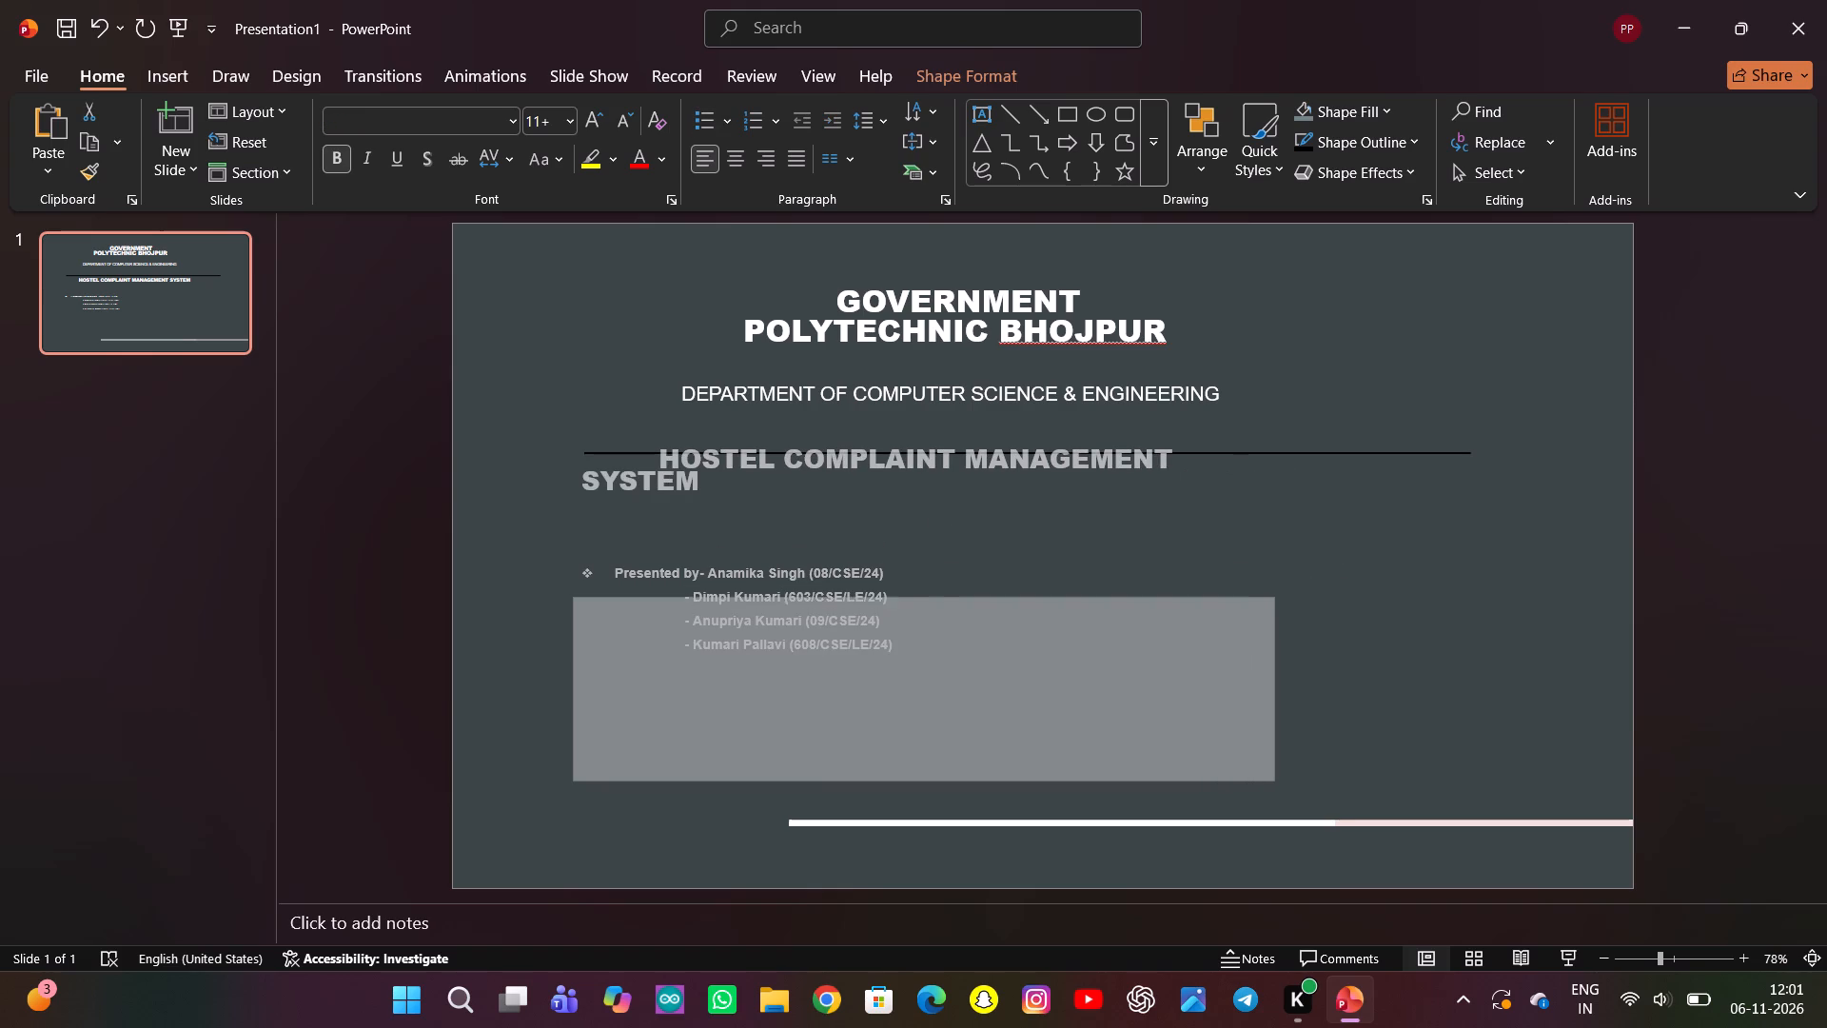
pyautogui.moveTo(1280, 595); pyautogui.dragTo(1323, 566)
pyautogui.click(1725, 487)
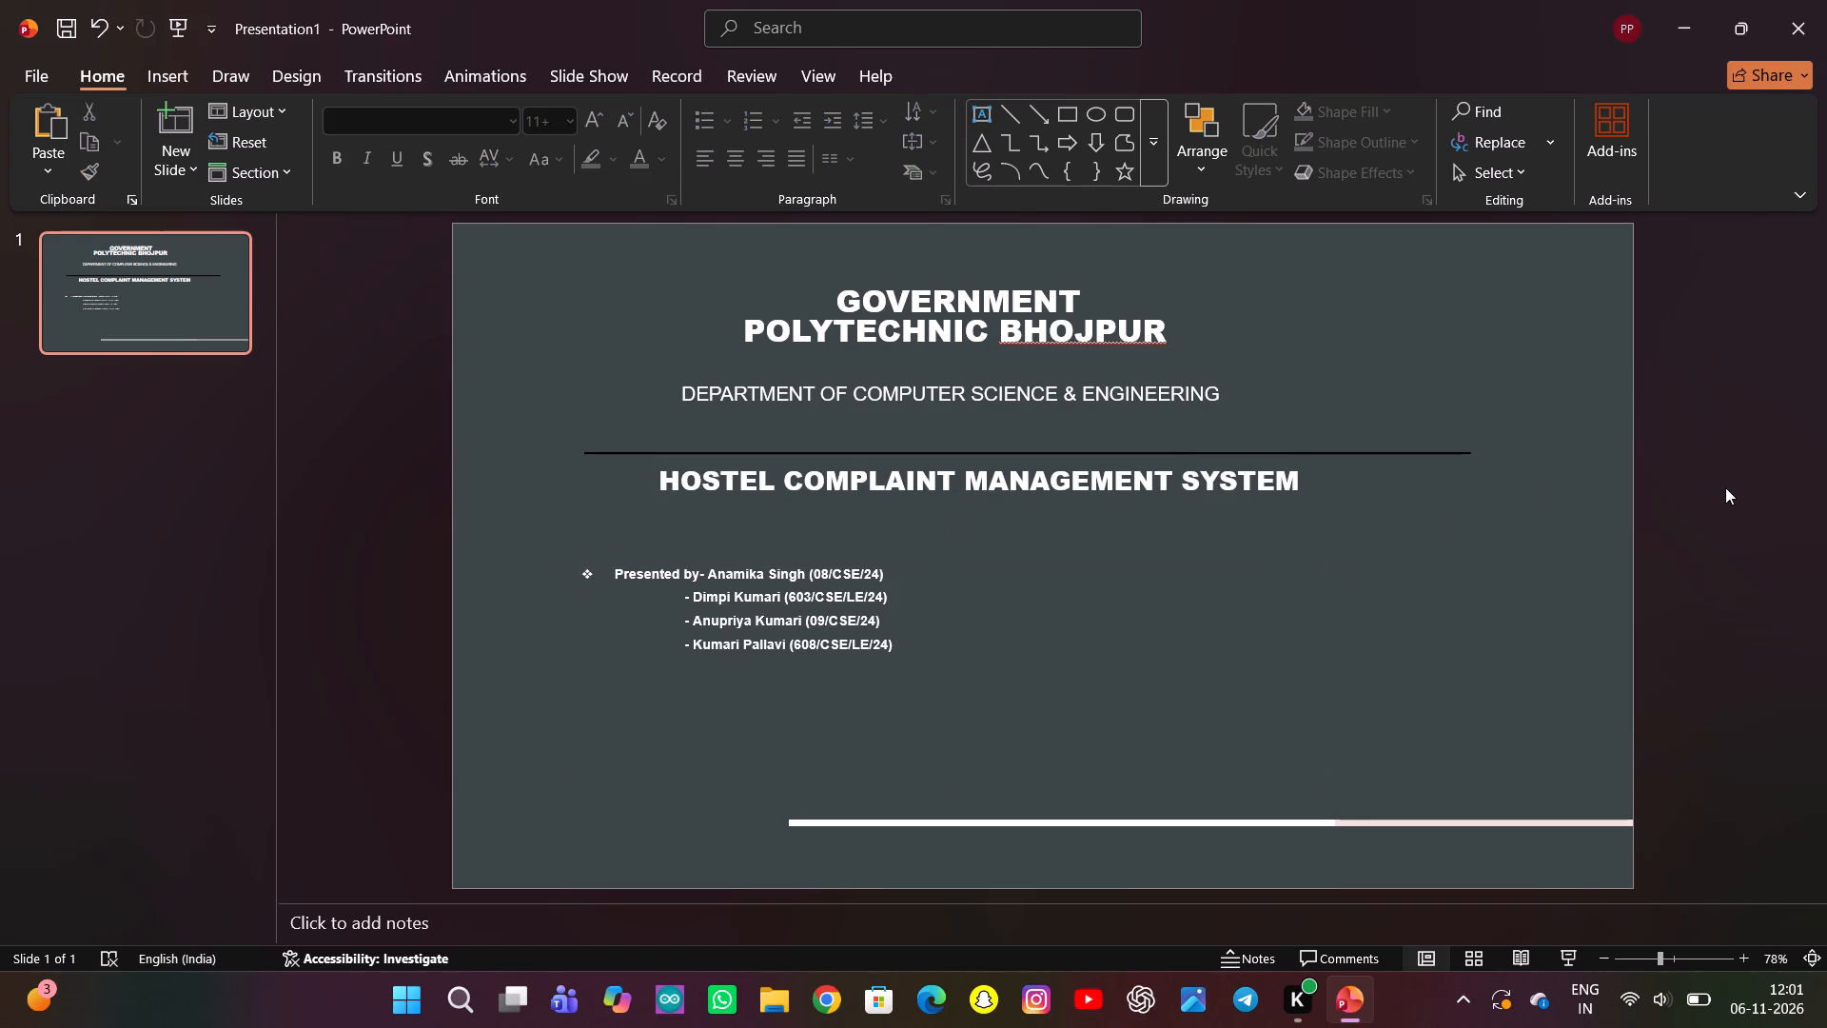
# Widen the tiny empty text box beside the presenters list to about the end of the divider line.
pyautogui.click(1371, 608)
pyautogui.tripleClick(1371, 608)
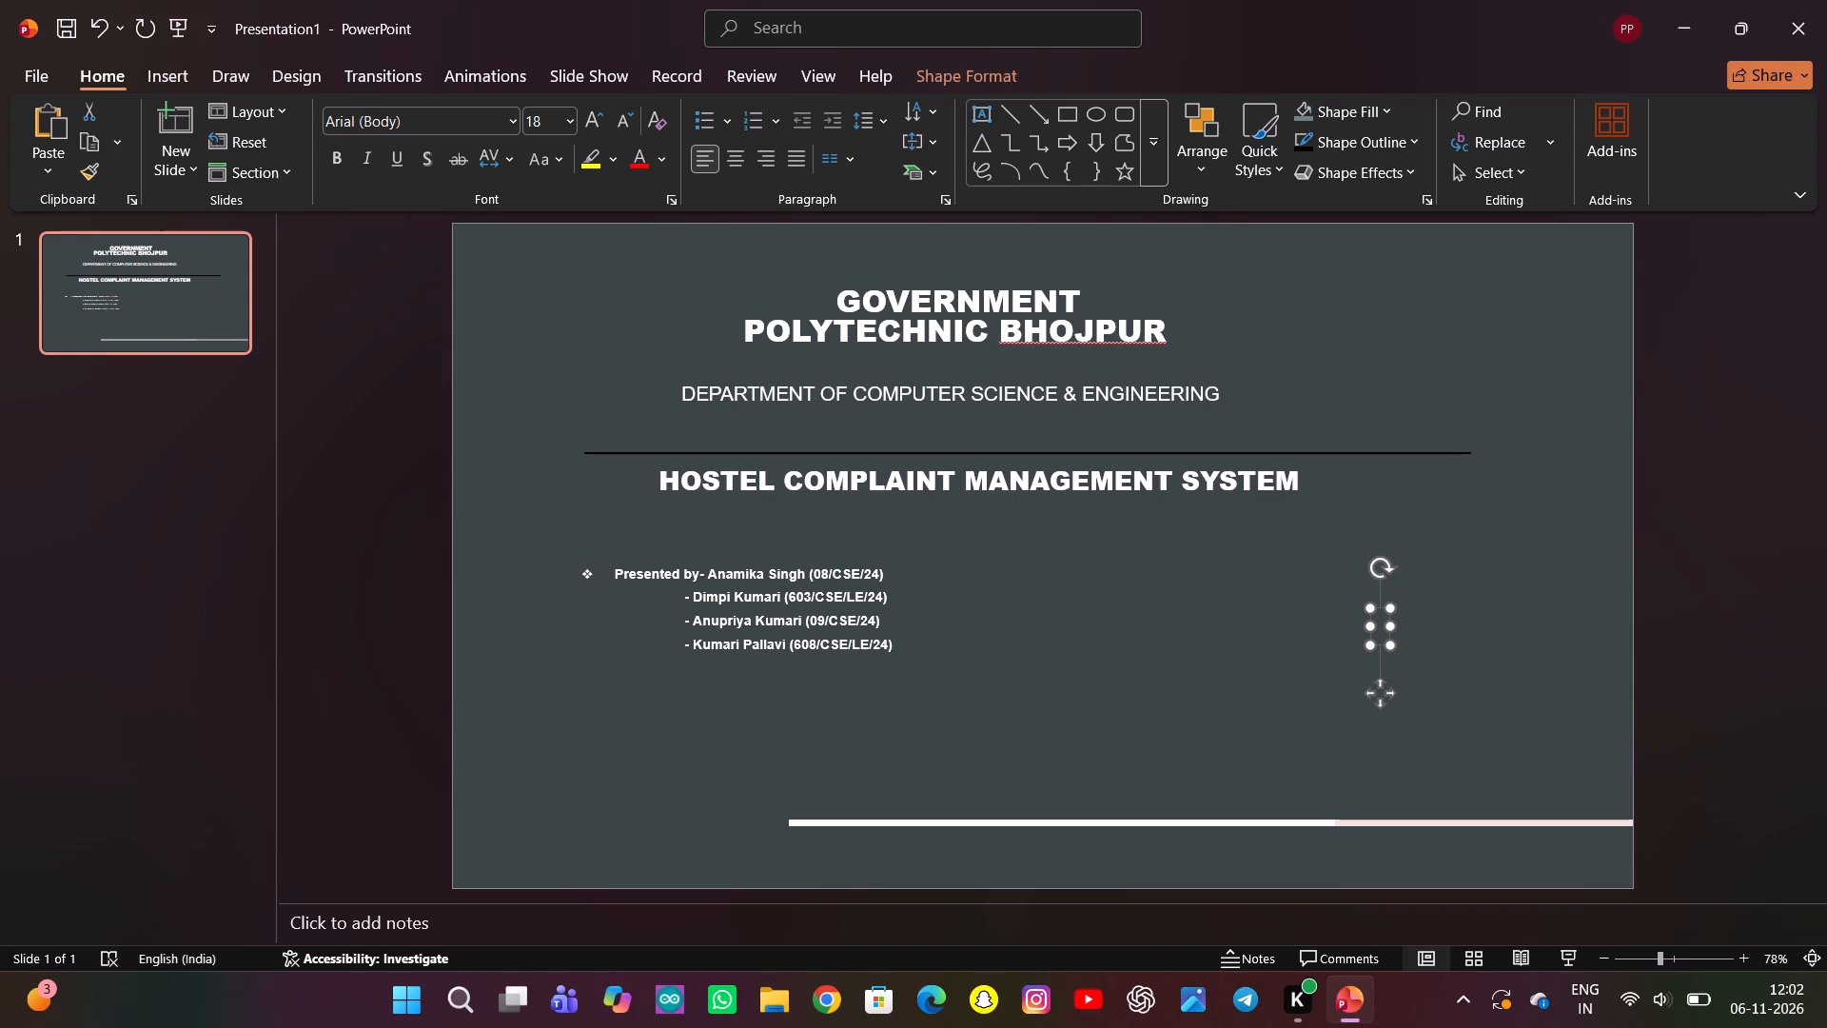
pyautogui.click(1383, 619)
pyautogui.moveTo(1389, 620); pyautogui.dragTo(1484, 616)
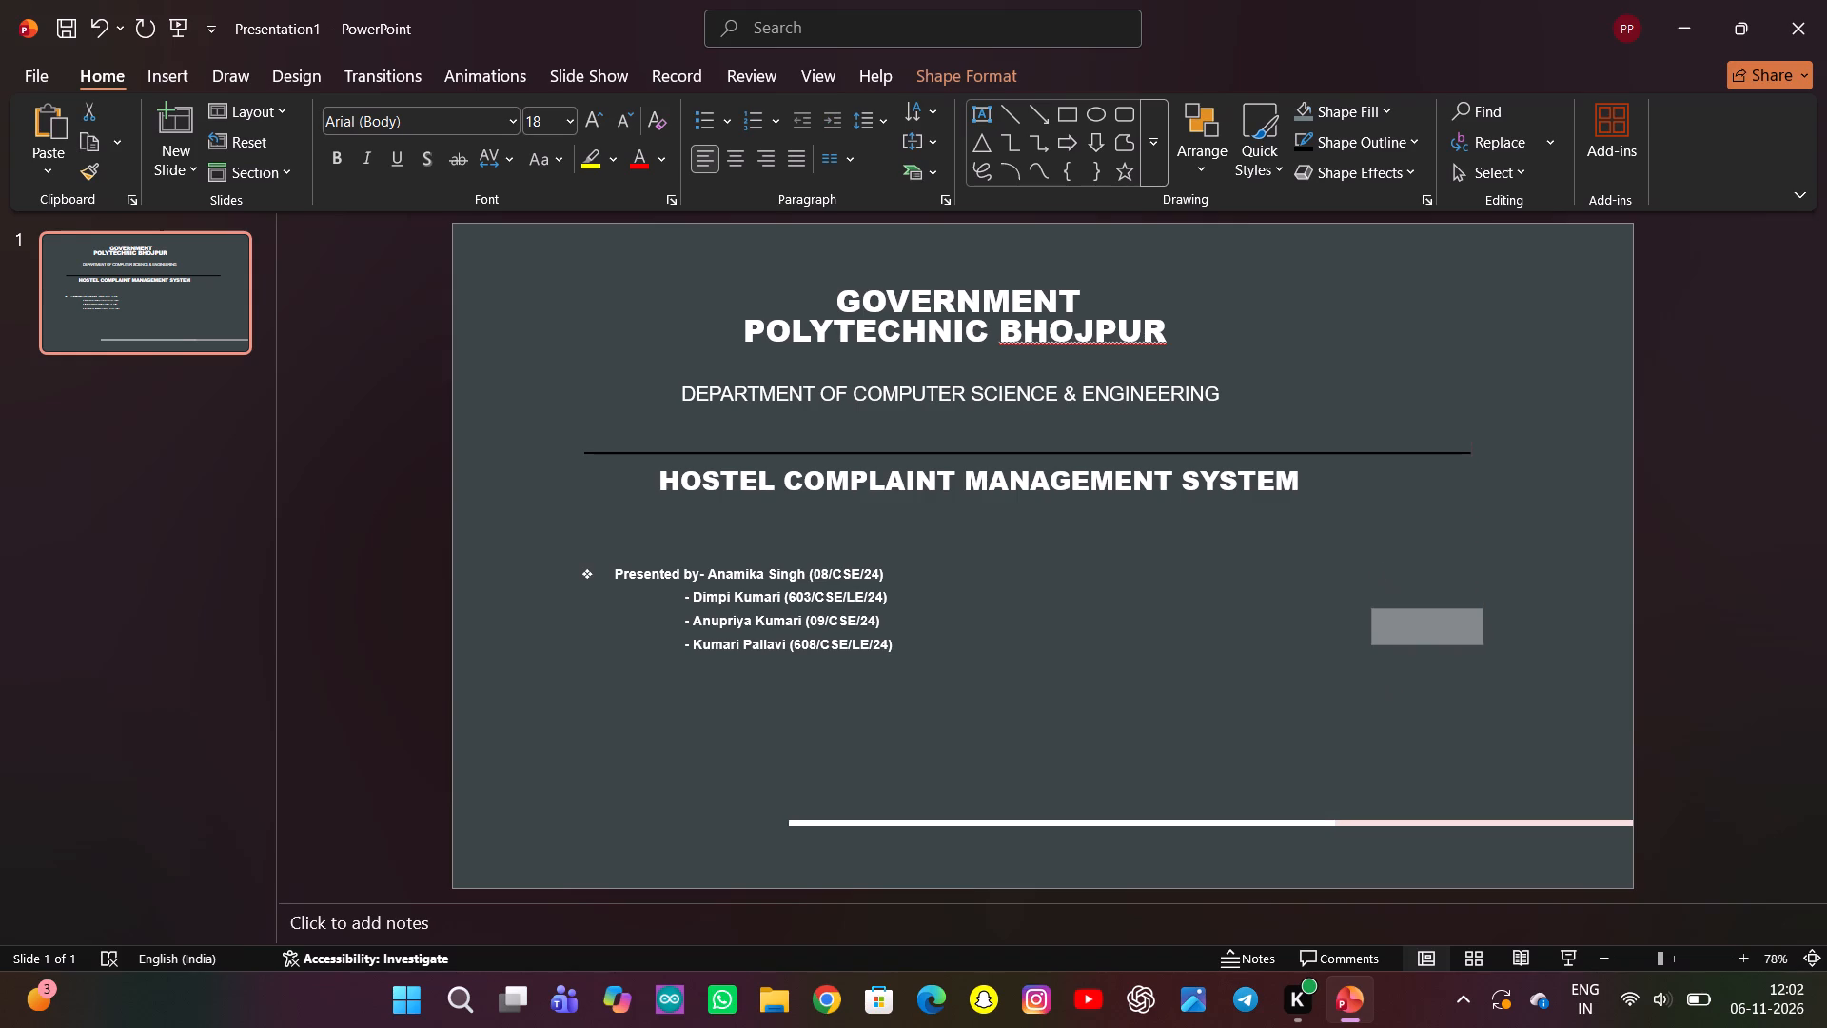
pyautogui.moveTo(1484, 616); pyautogui.dragTo(1516, 619)
pyautogui.click(1396, 624)
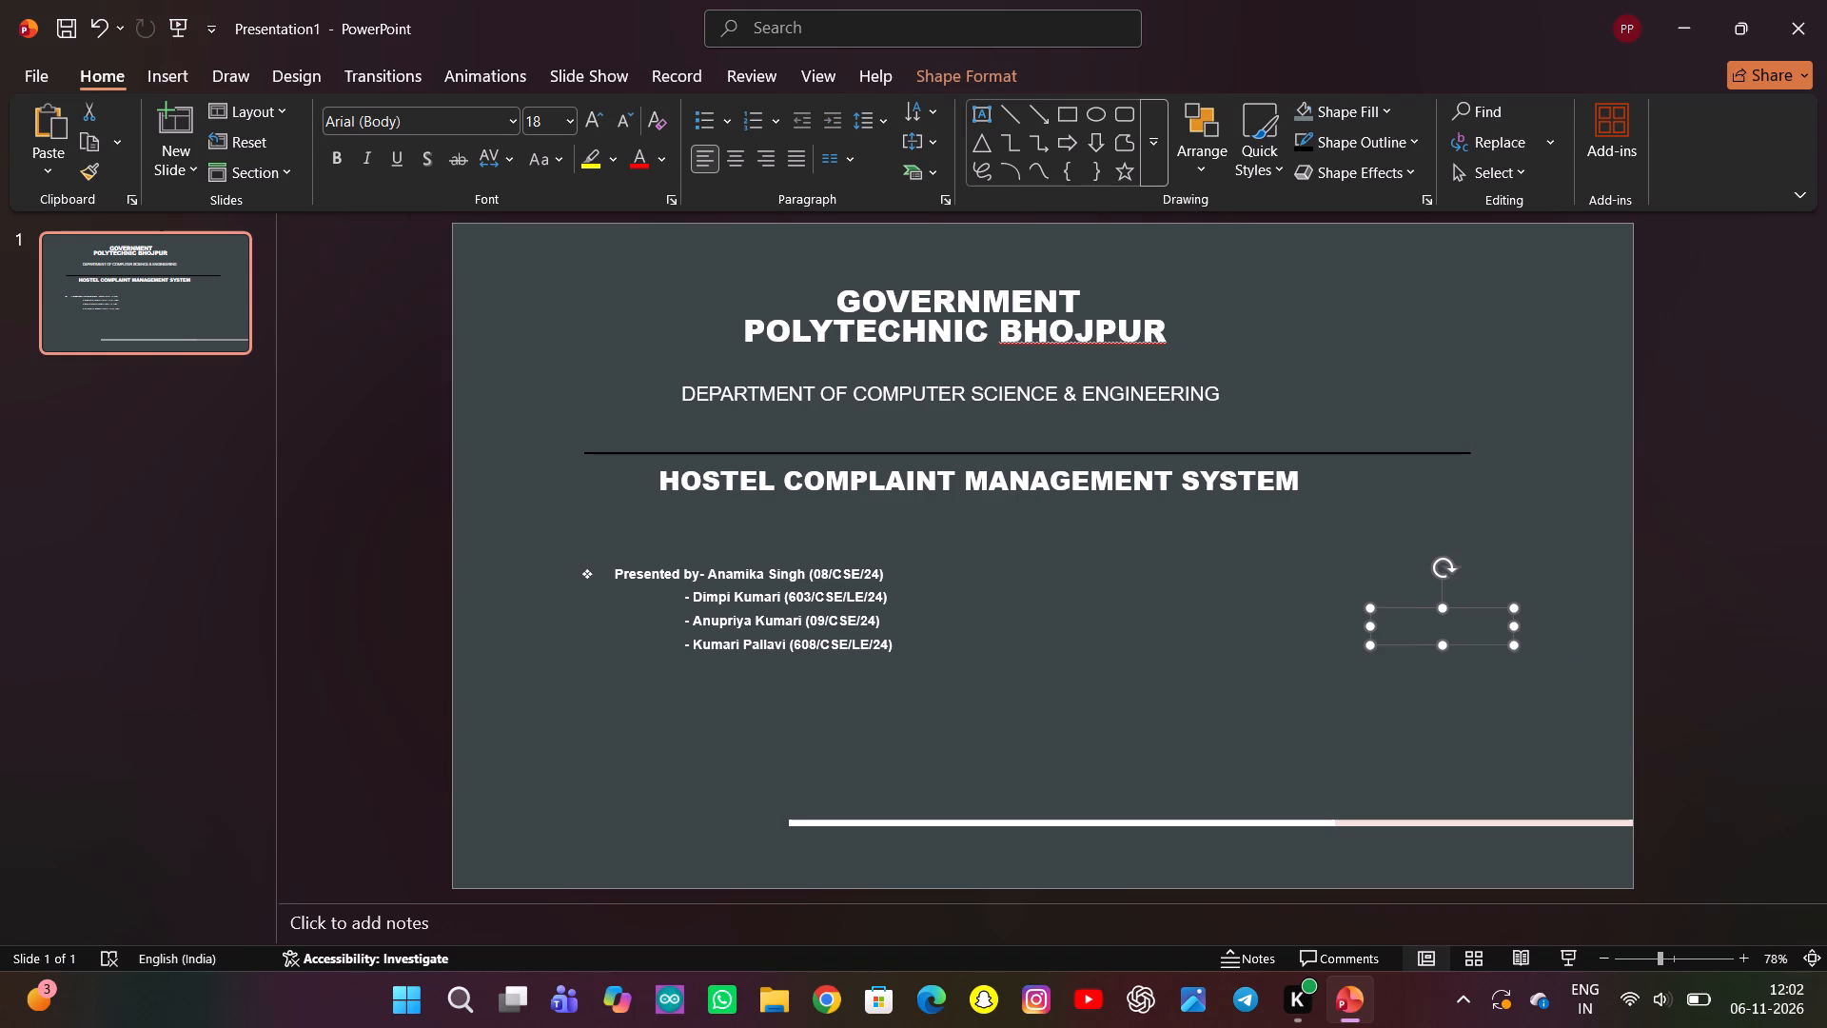
pyautogui.click(1396, 624)
pyautogui.click(1422, 624)
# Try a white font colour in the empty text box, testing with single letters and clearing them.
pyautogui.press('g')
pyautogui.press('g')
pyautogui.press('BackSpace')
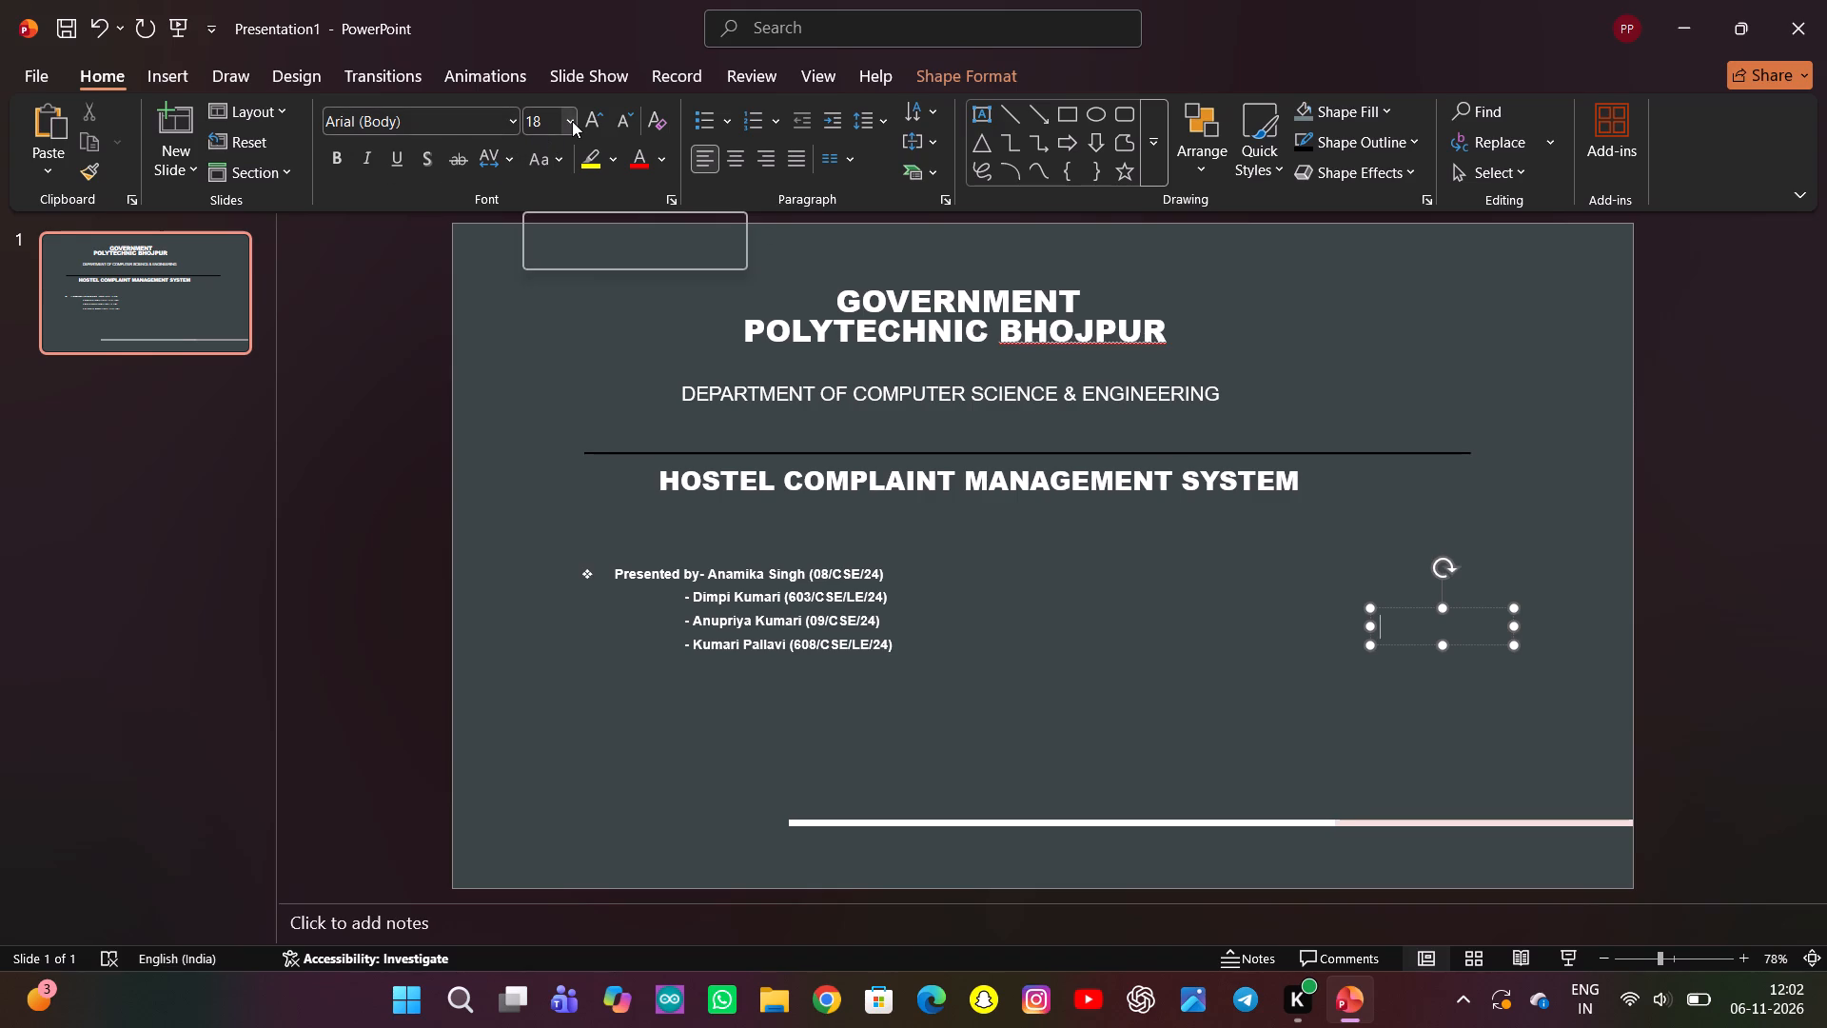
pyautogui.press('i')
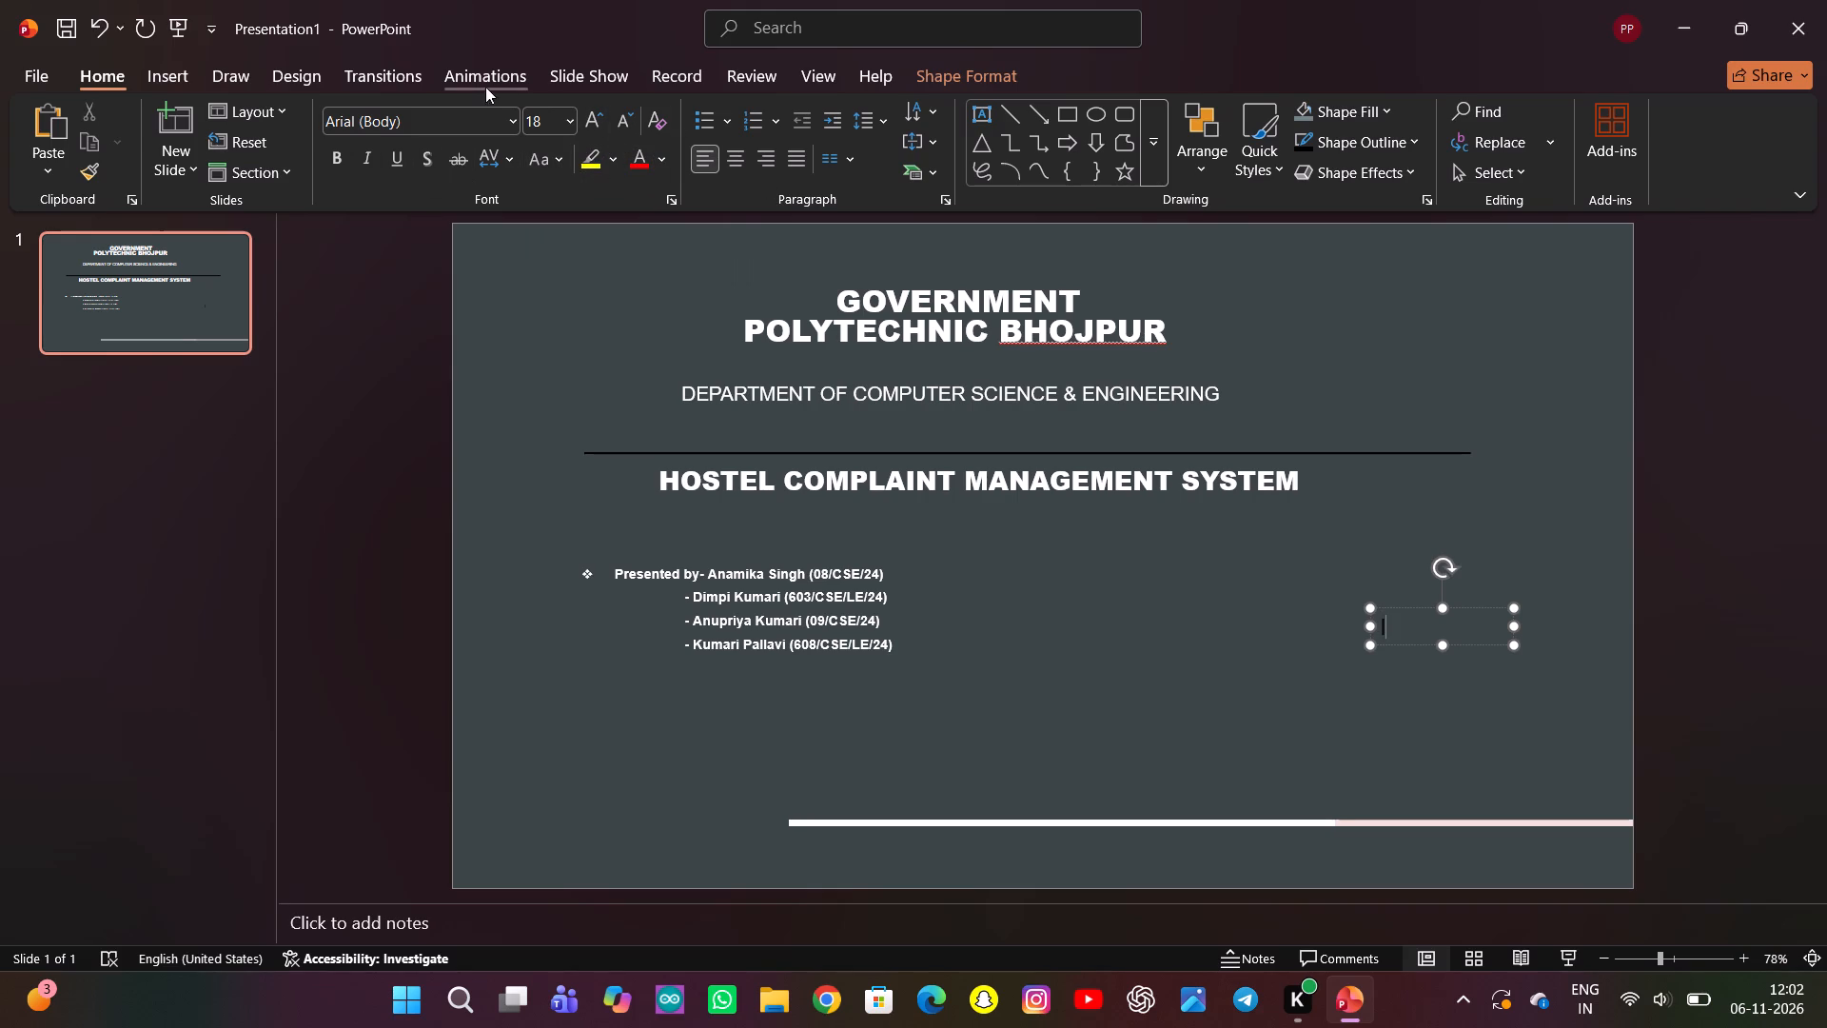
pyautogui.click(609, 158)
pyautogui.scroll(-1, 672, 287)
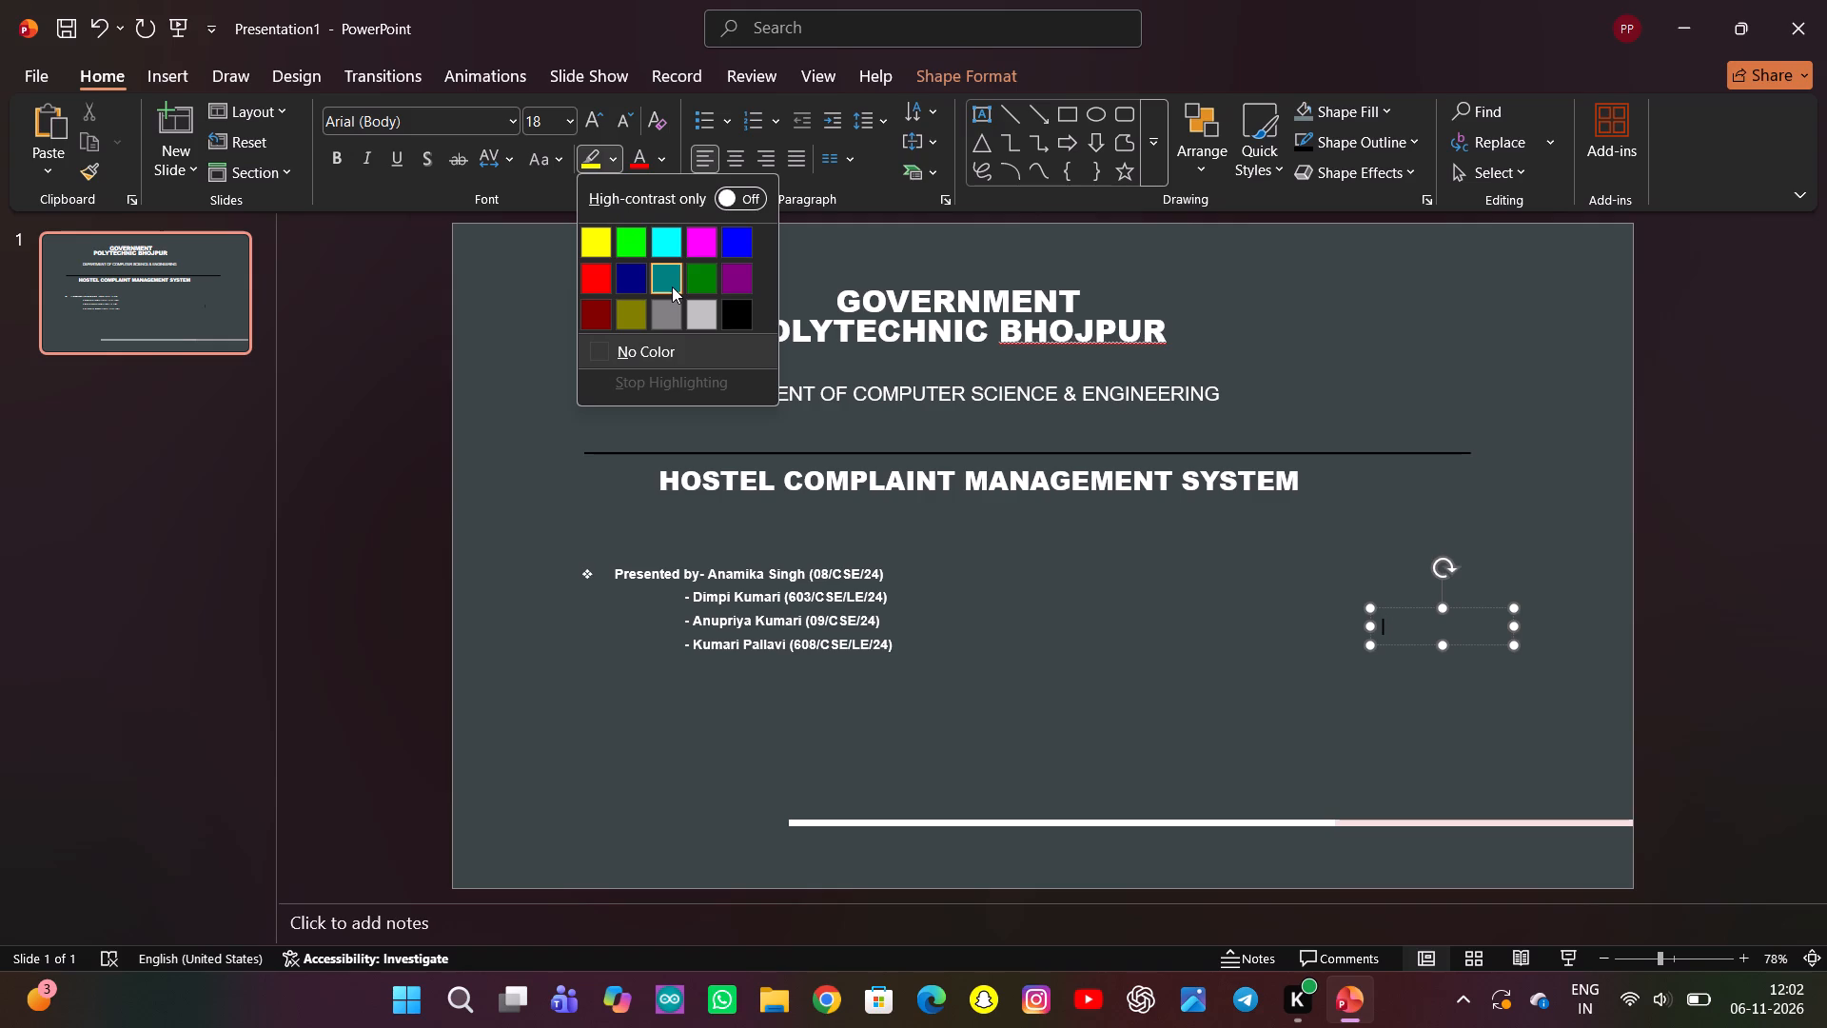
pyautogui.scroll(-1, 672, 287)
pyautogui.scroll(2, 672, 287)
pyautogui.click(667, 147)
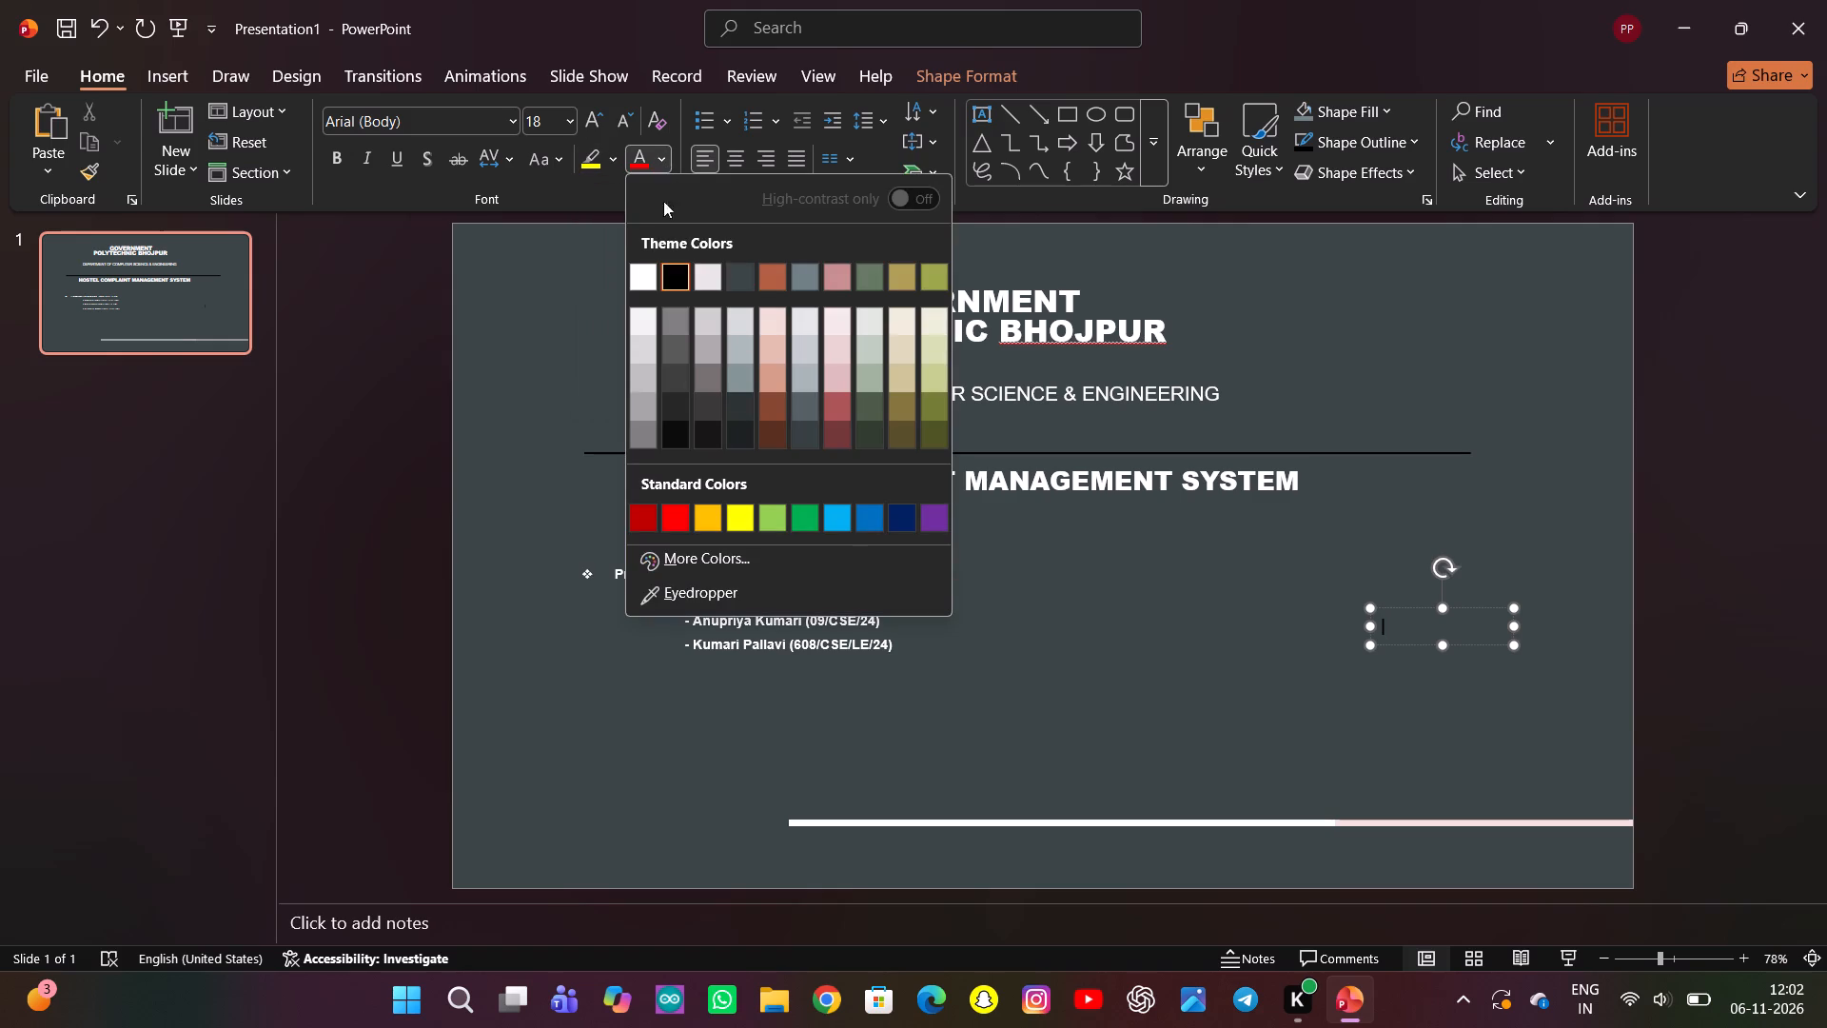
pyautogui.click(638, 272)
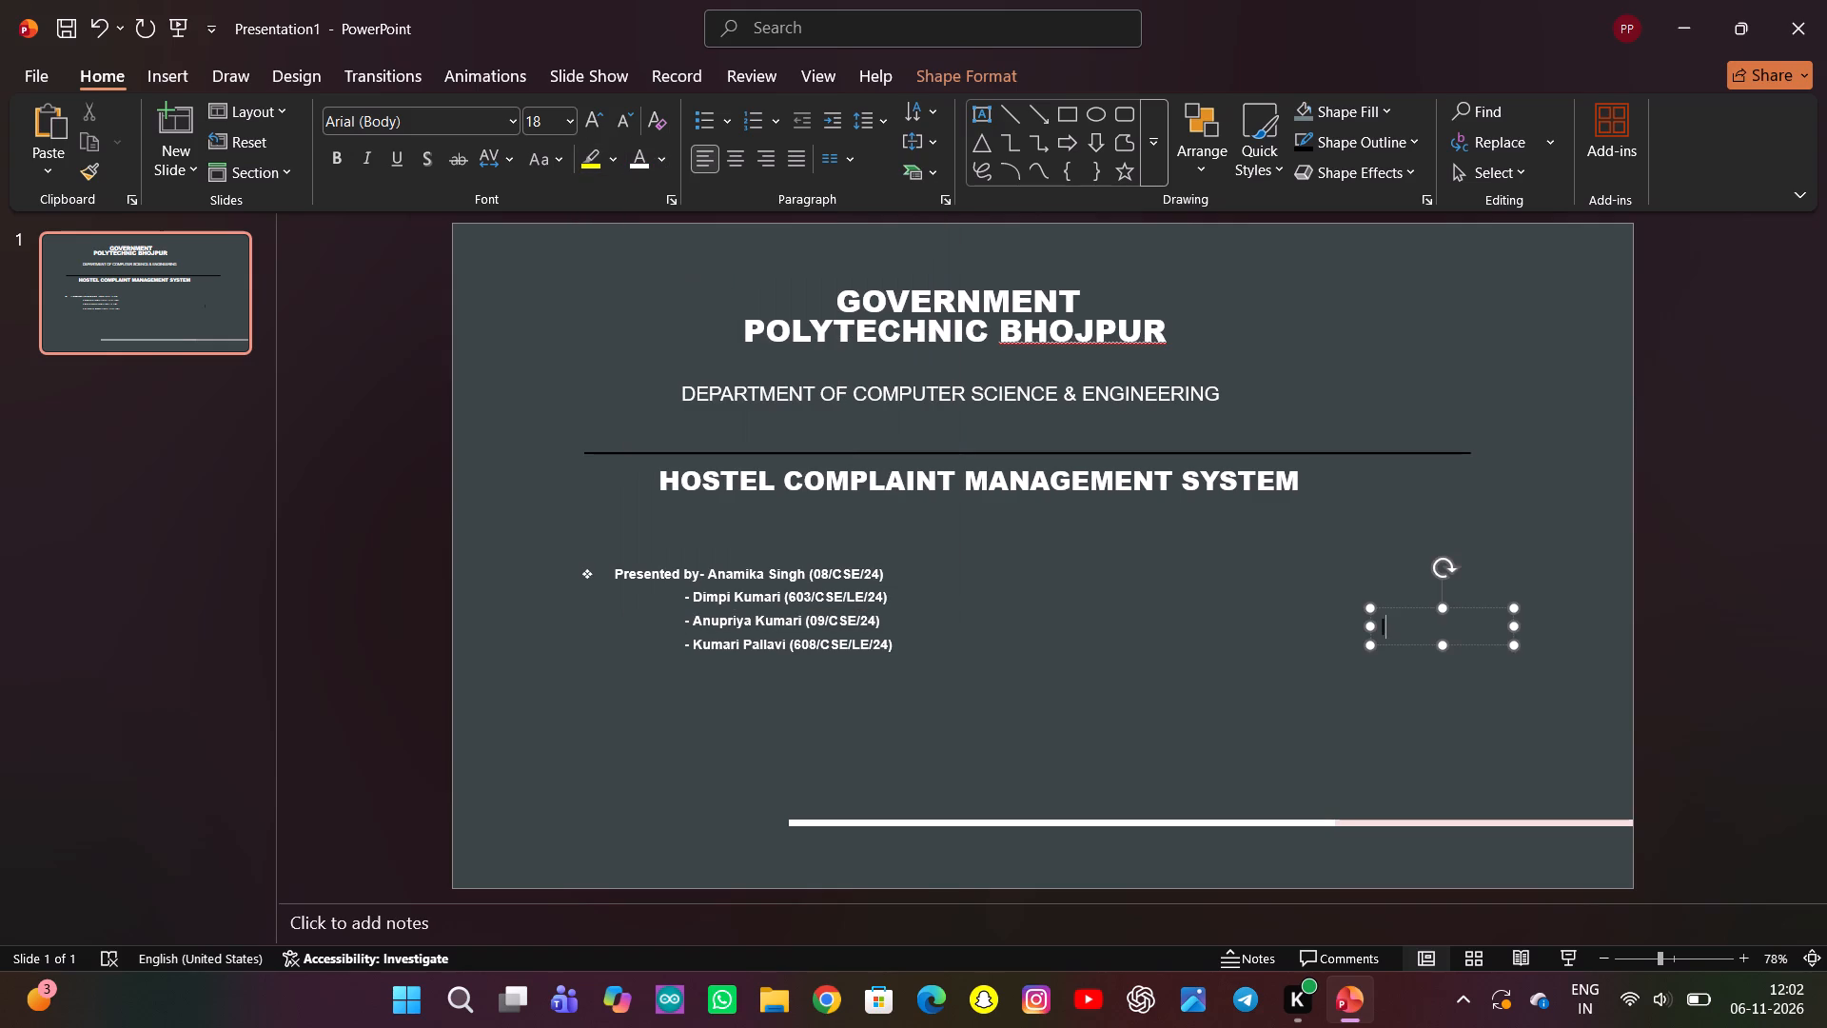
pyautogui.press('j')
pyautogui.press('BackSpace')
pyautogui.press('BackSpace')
# Enter INTRODUCTION in the small text box beside the presenters list.
pyautogui.write('INTR')
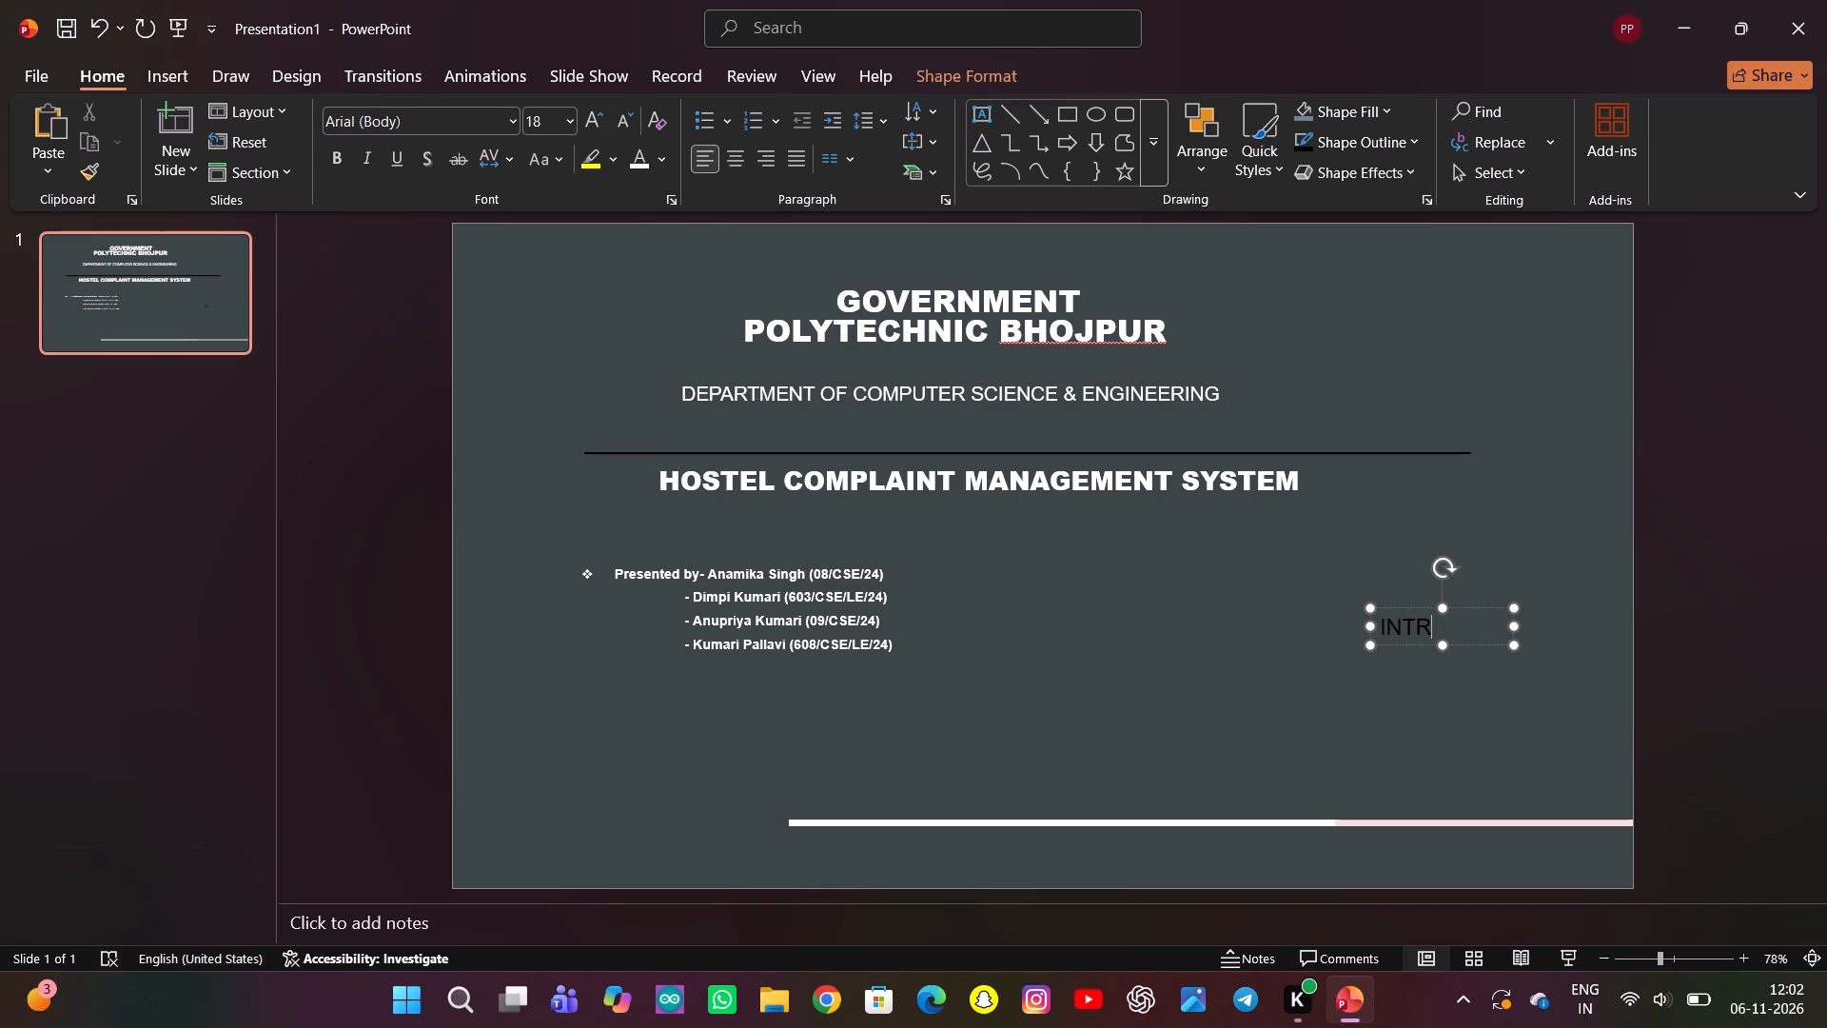
pyautogui.write('ODUCTO')
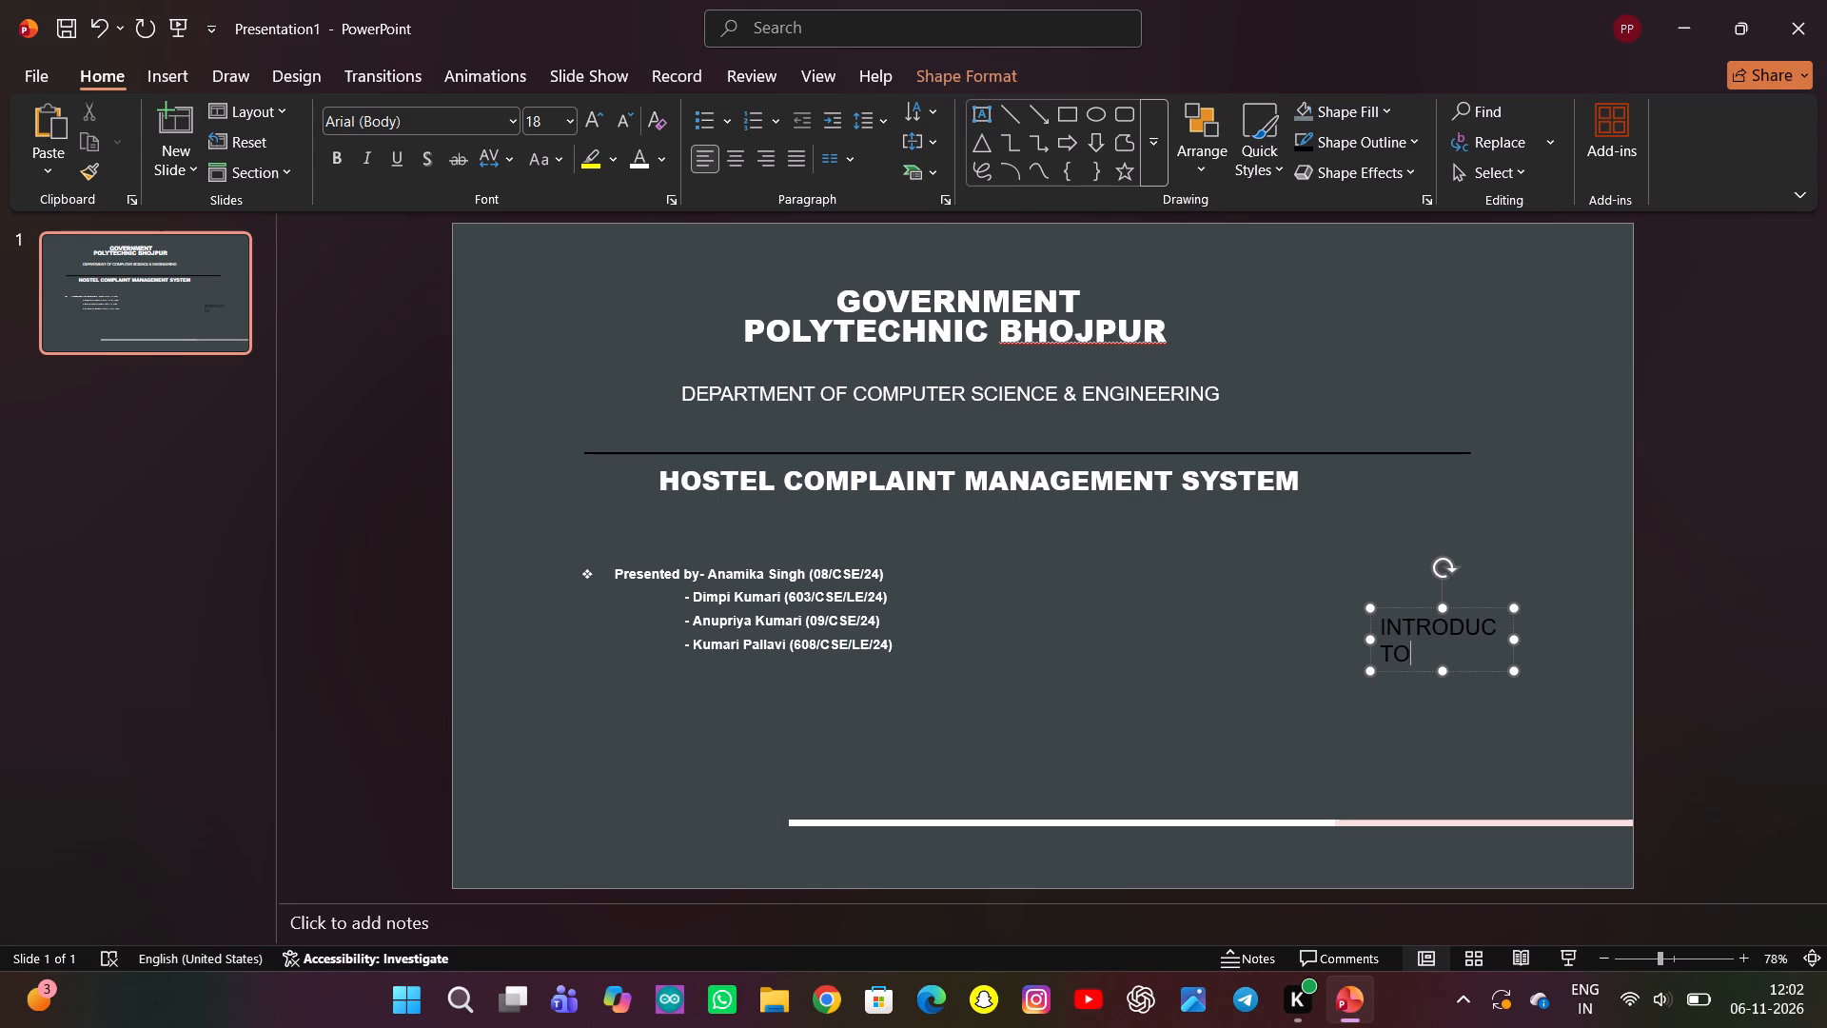
pyautogui.press('BackSpace')
pyautogui.write('ION')
# Extend the INTRODUCTION text box towards the presenters list so the word fits on one line with room to spare.
pyautogui.moveTo(1372, 642); pyautogui.dragTo(1302, 658)
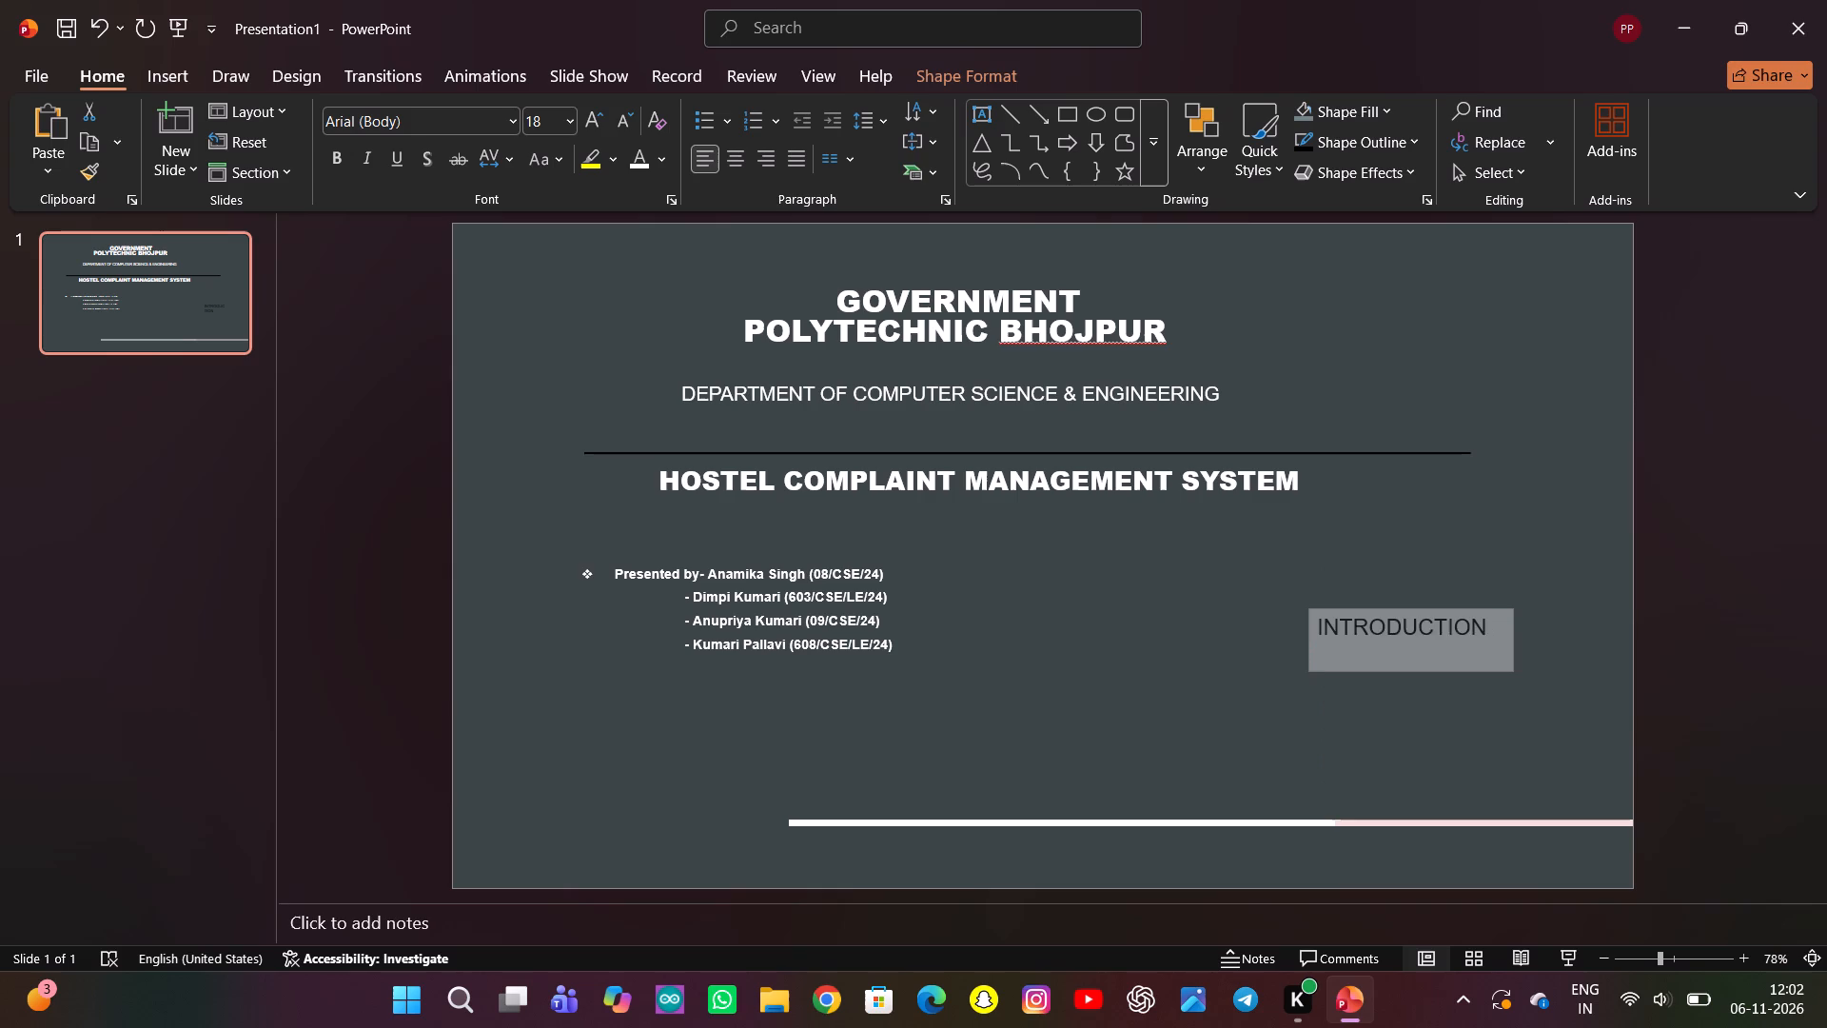
pyautogui.moveTo(1302, 658); pyautogui.dragTo(1218, 670)
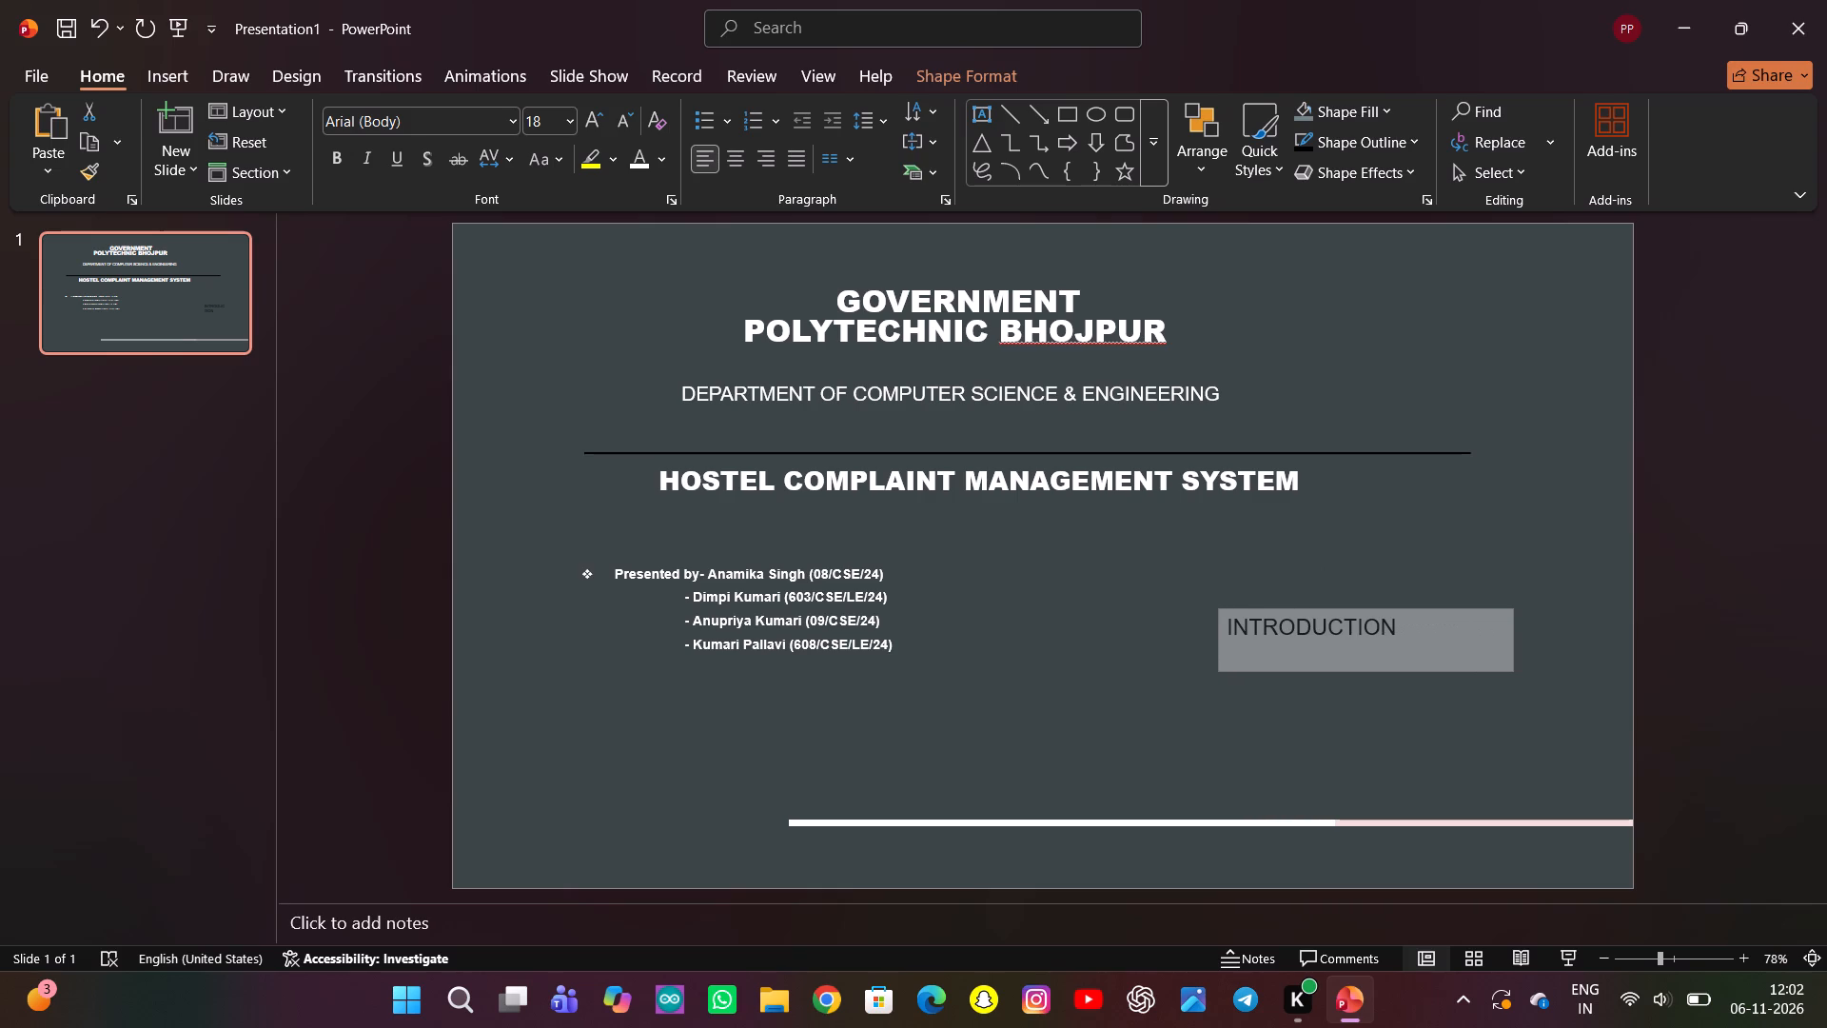
pyautogui.moveTo(1218, 670); pyautogui.dragTo(1152, 678)
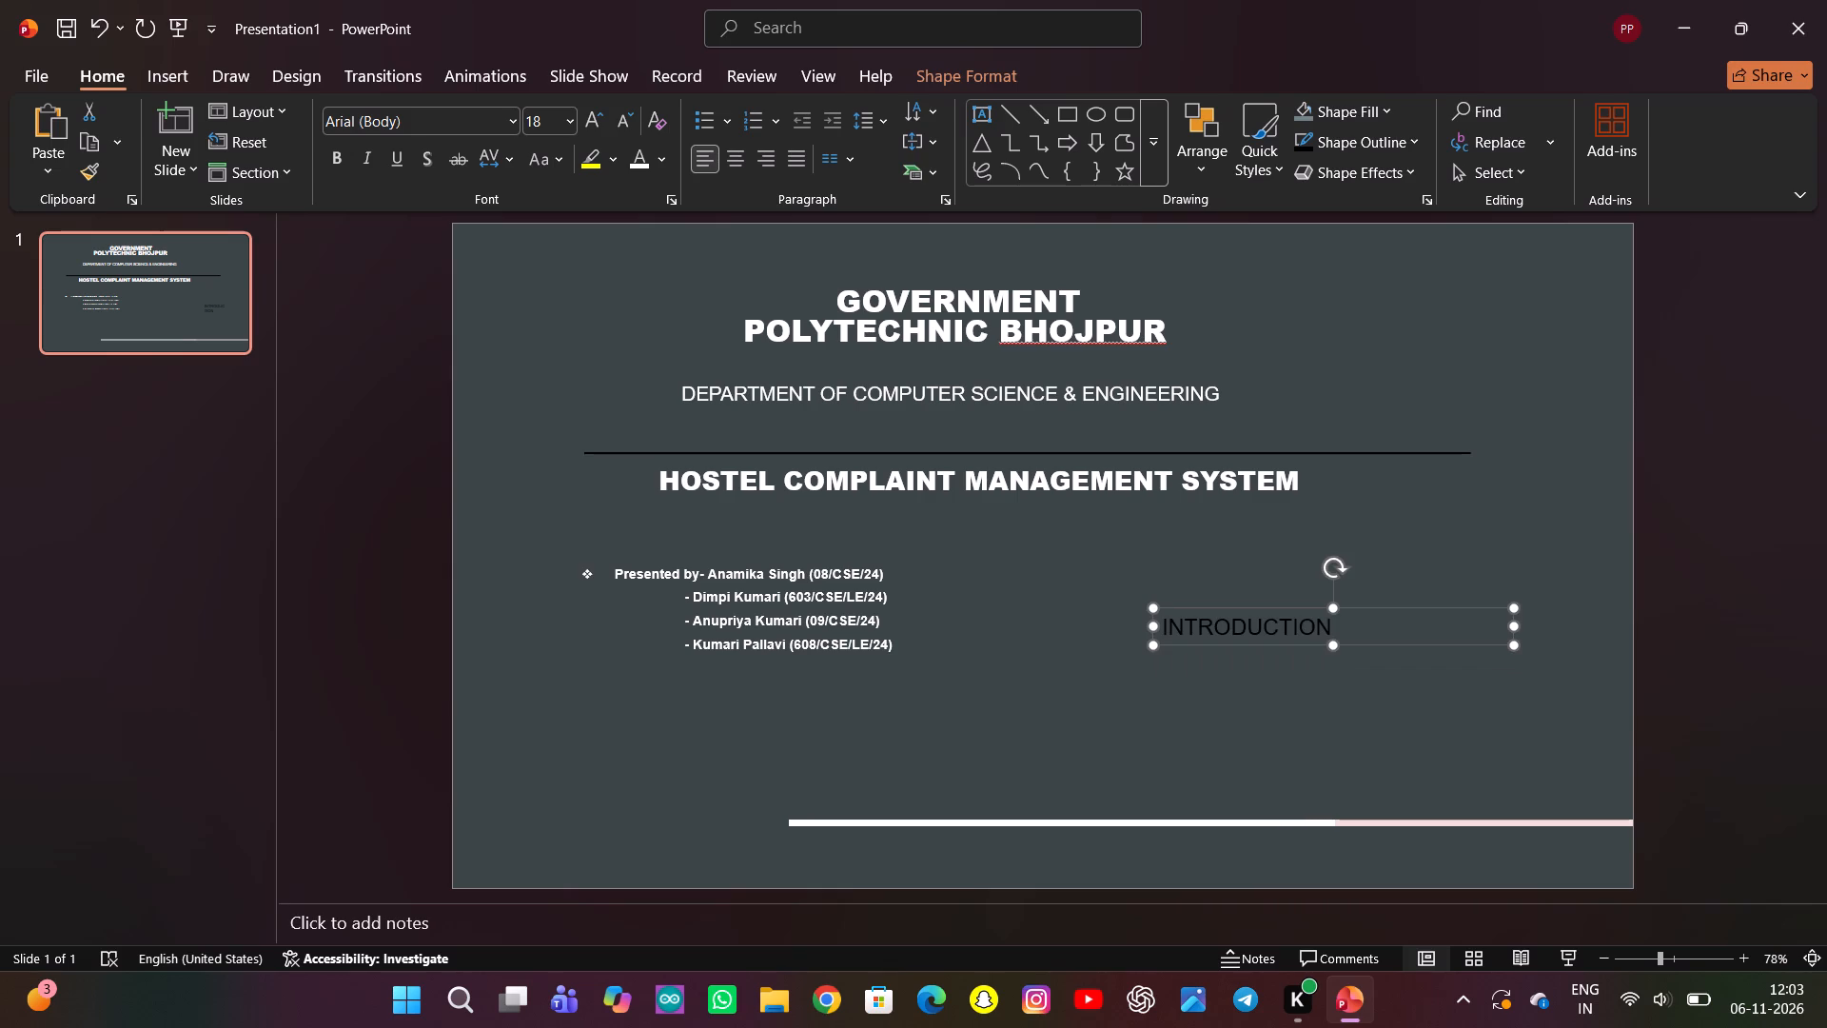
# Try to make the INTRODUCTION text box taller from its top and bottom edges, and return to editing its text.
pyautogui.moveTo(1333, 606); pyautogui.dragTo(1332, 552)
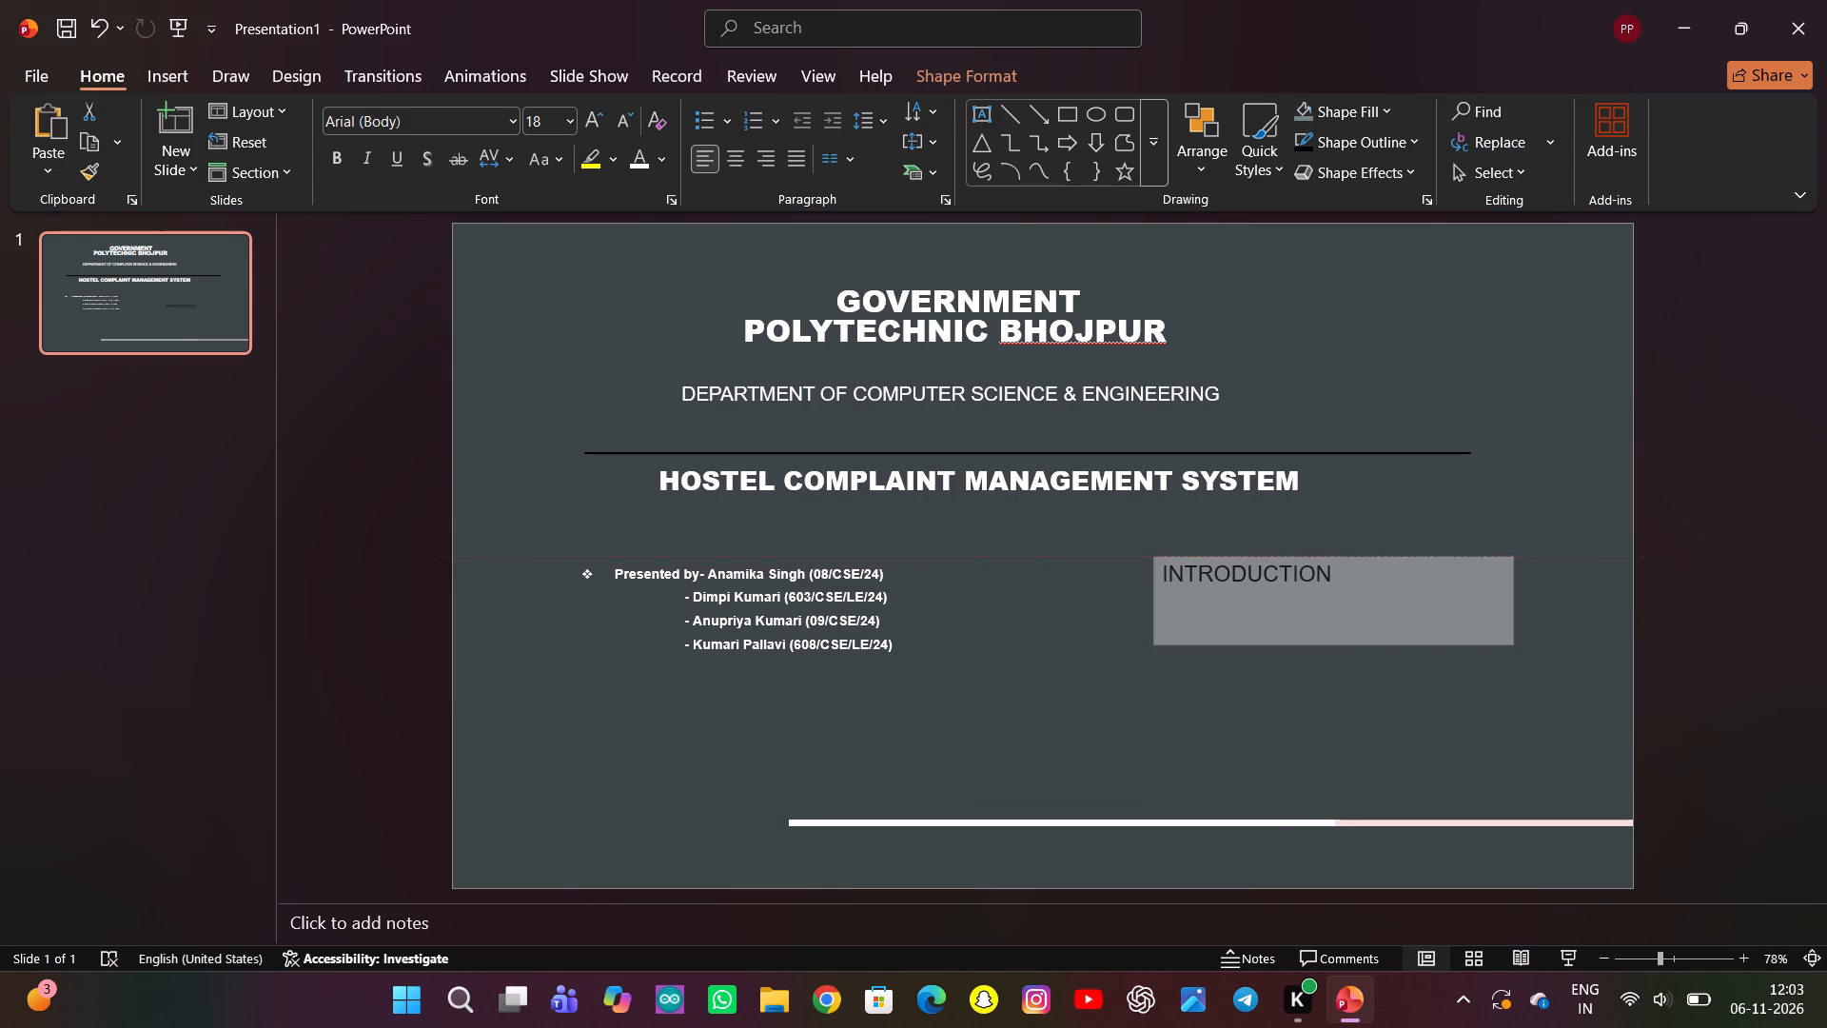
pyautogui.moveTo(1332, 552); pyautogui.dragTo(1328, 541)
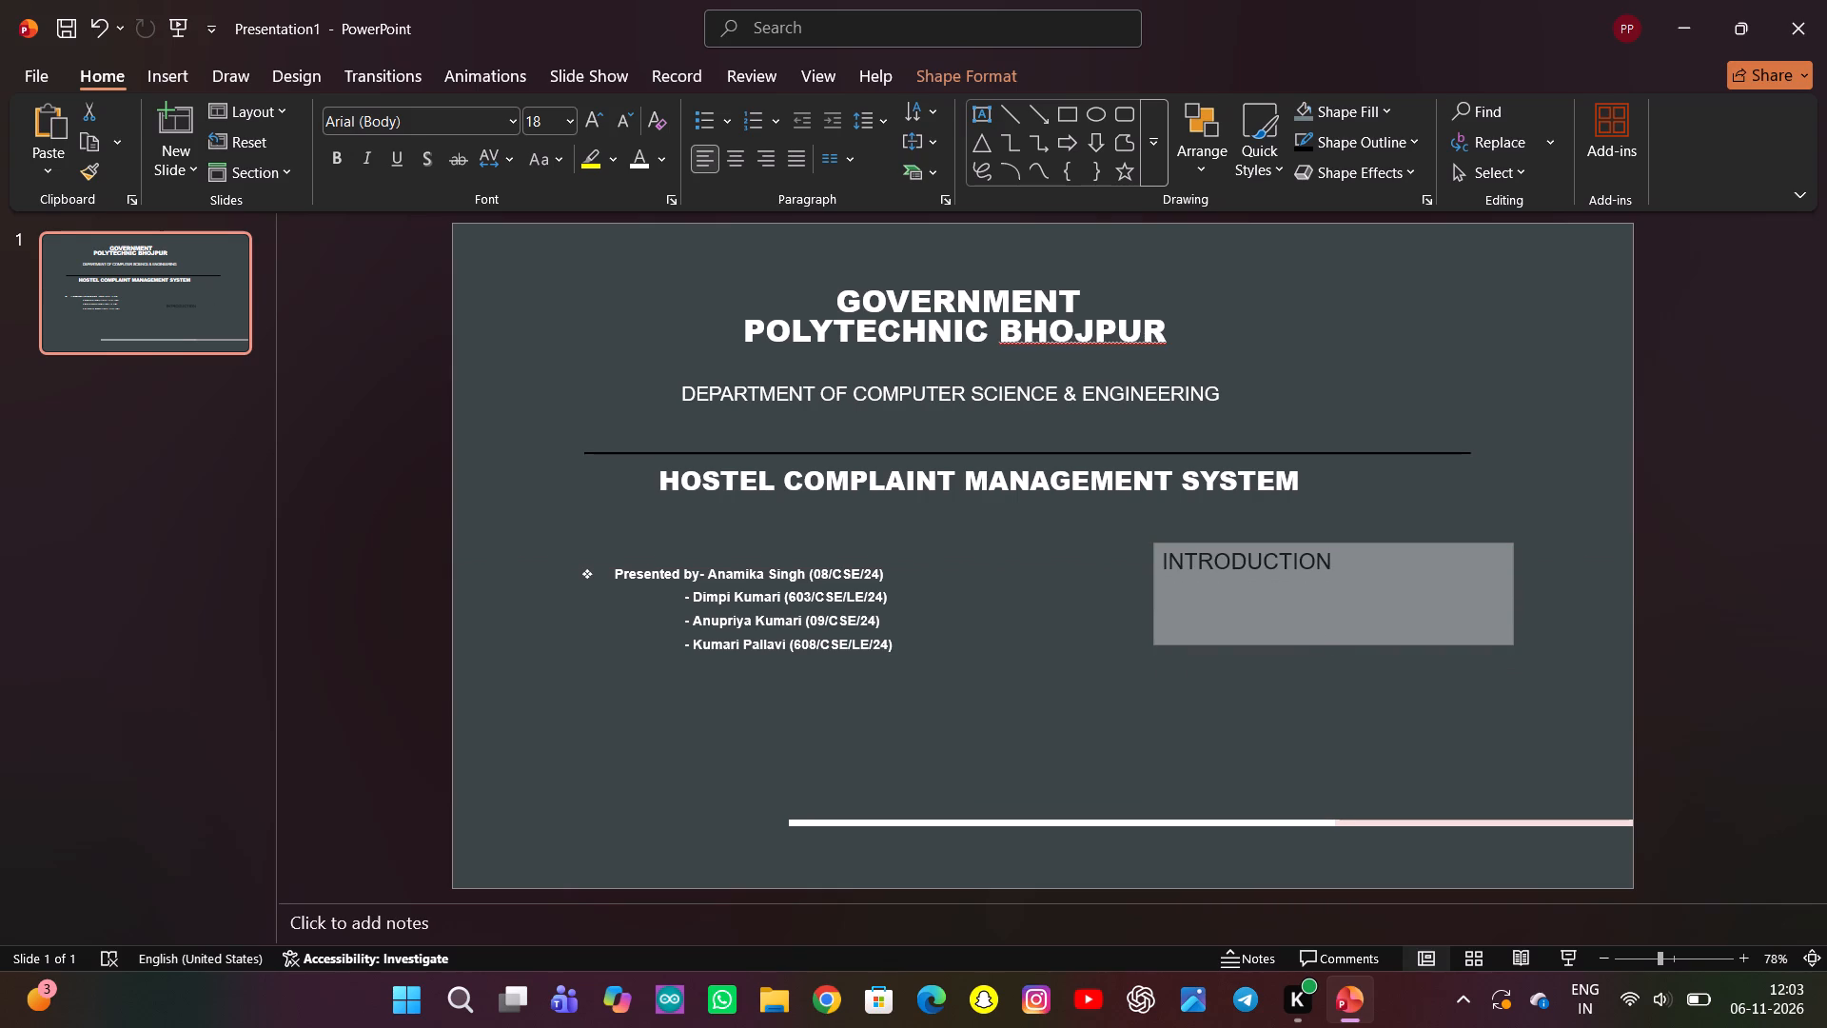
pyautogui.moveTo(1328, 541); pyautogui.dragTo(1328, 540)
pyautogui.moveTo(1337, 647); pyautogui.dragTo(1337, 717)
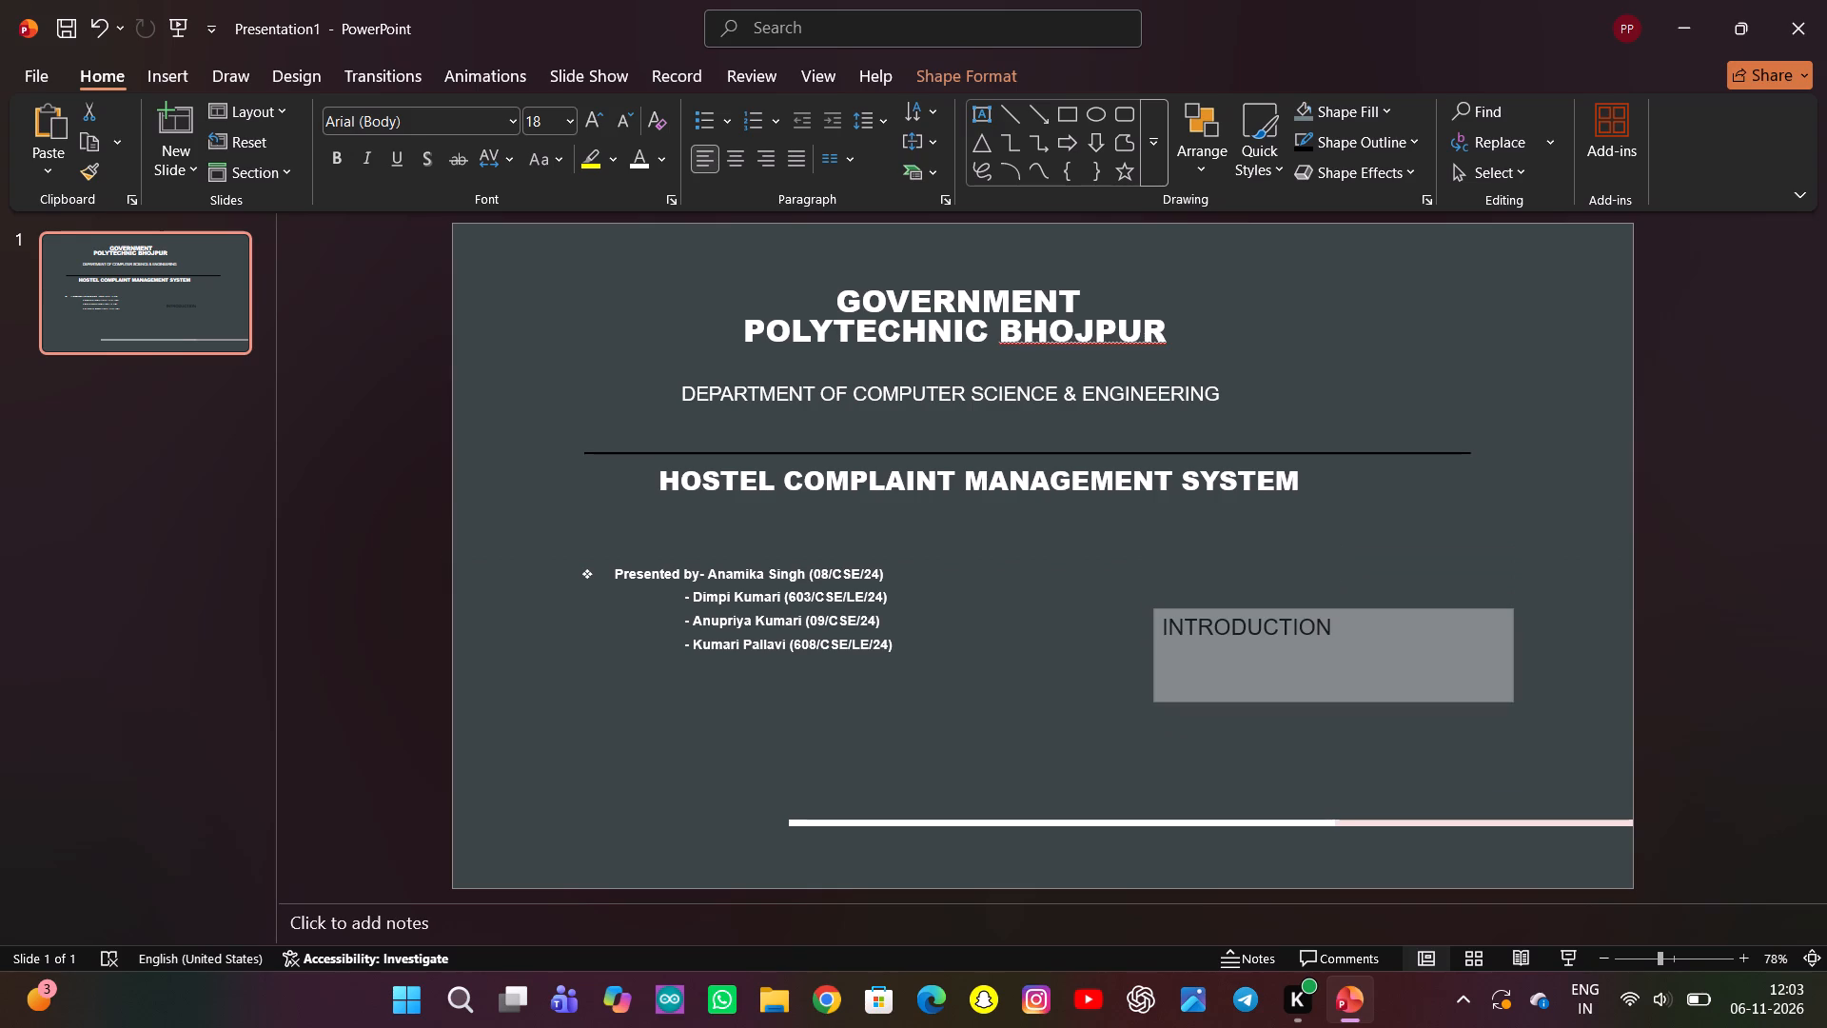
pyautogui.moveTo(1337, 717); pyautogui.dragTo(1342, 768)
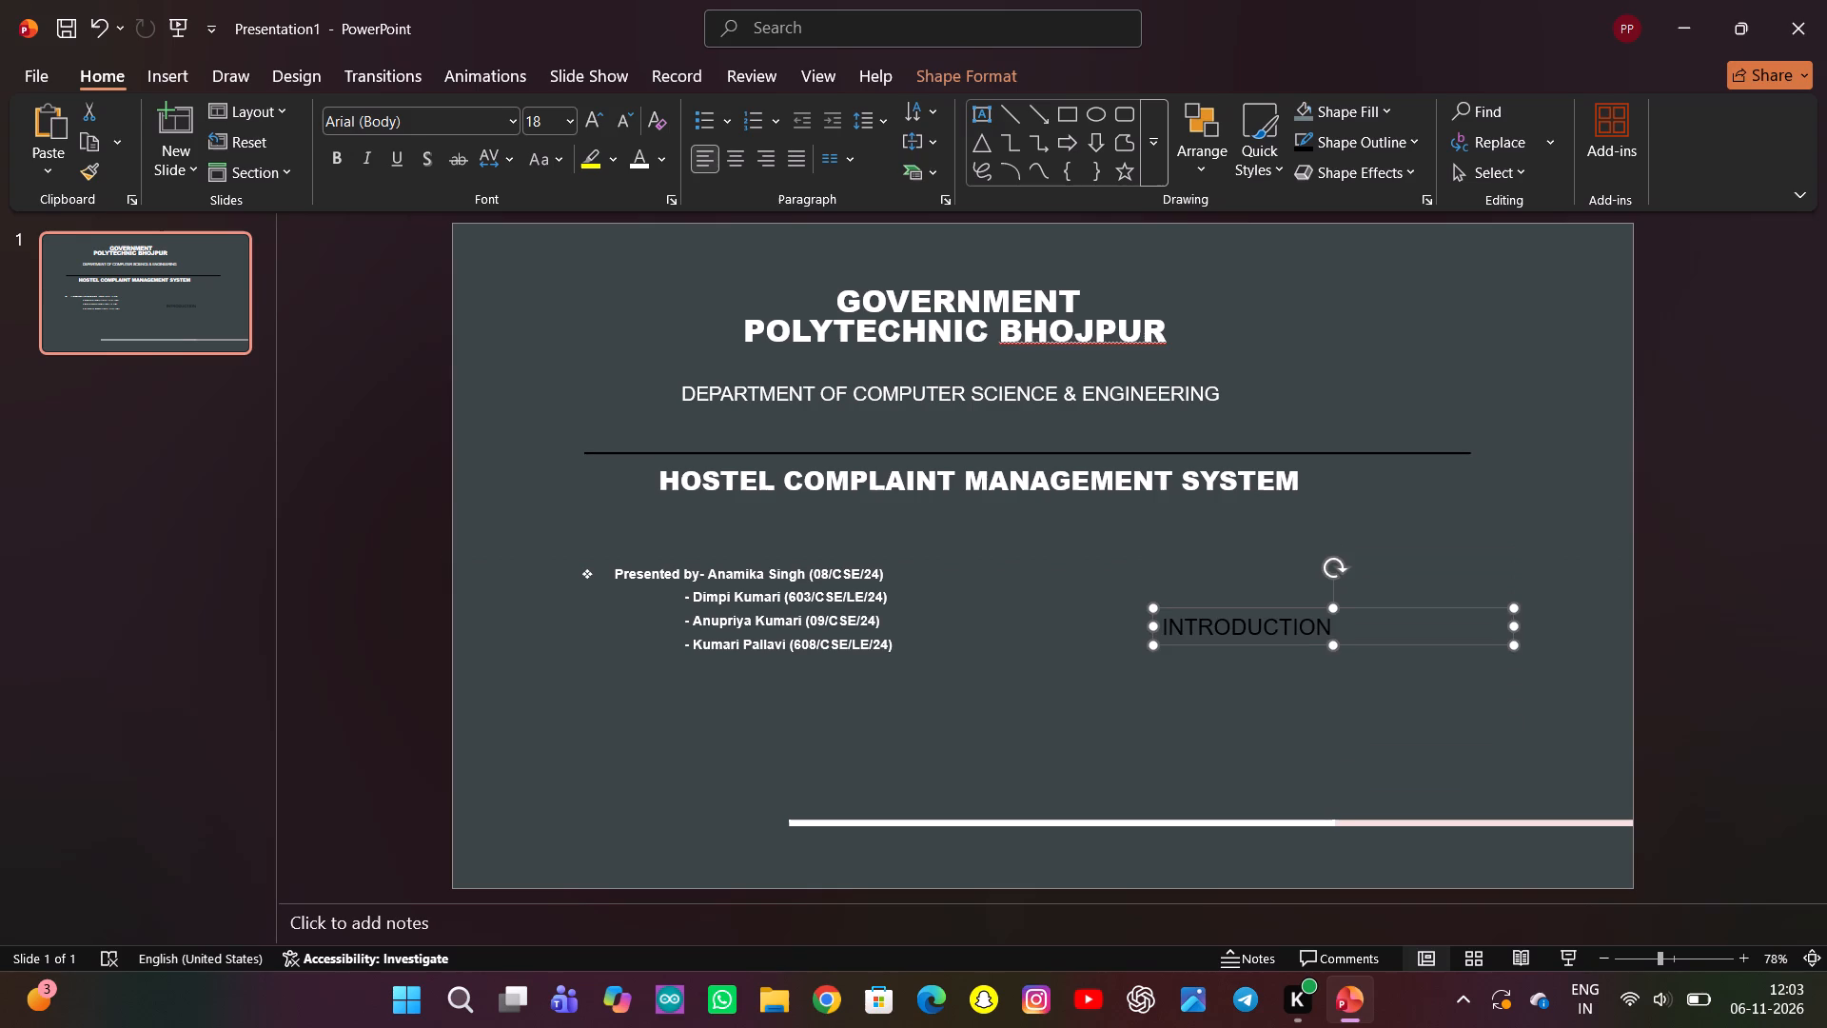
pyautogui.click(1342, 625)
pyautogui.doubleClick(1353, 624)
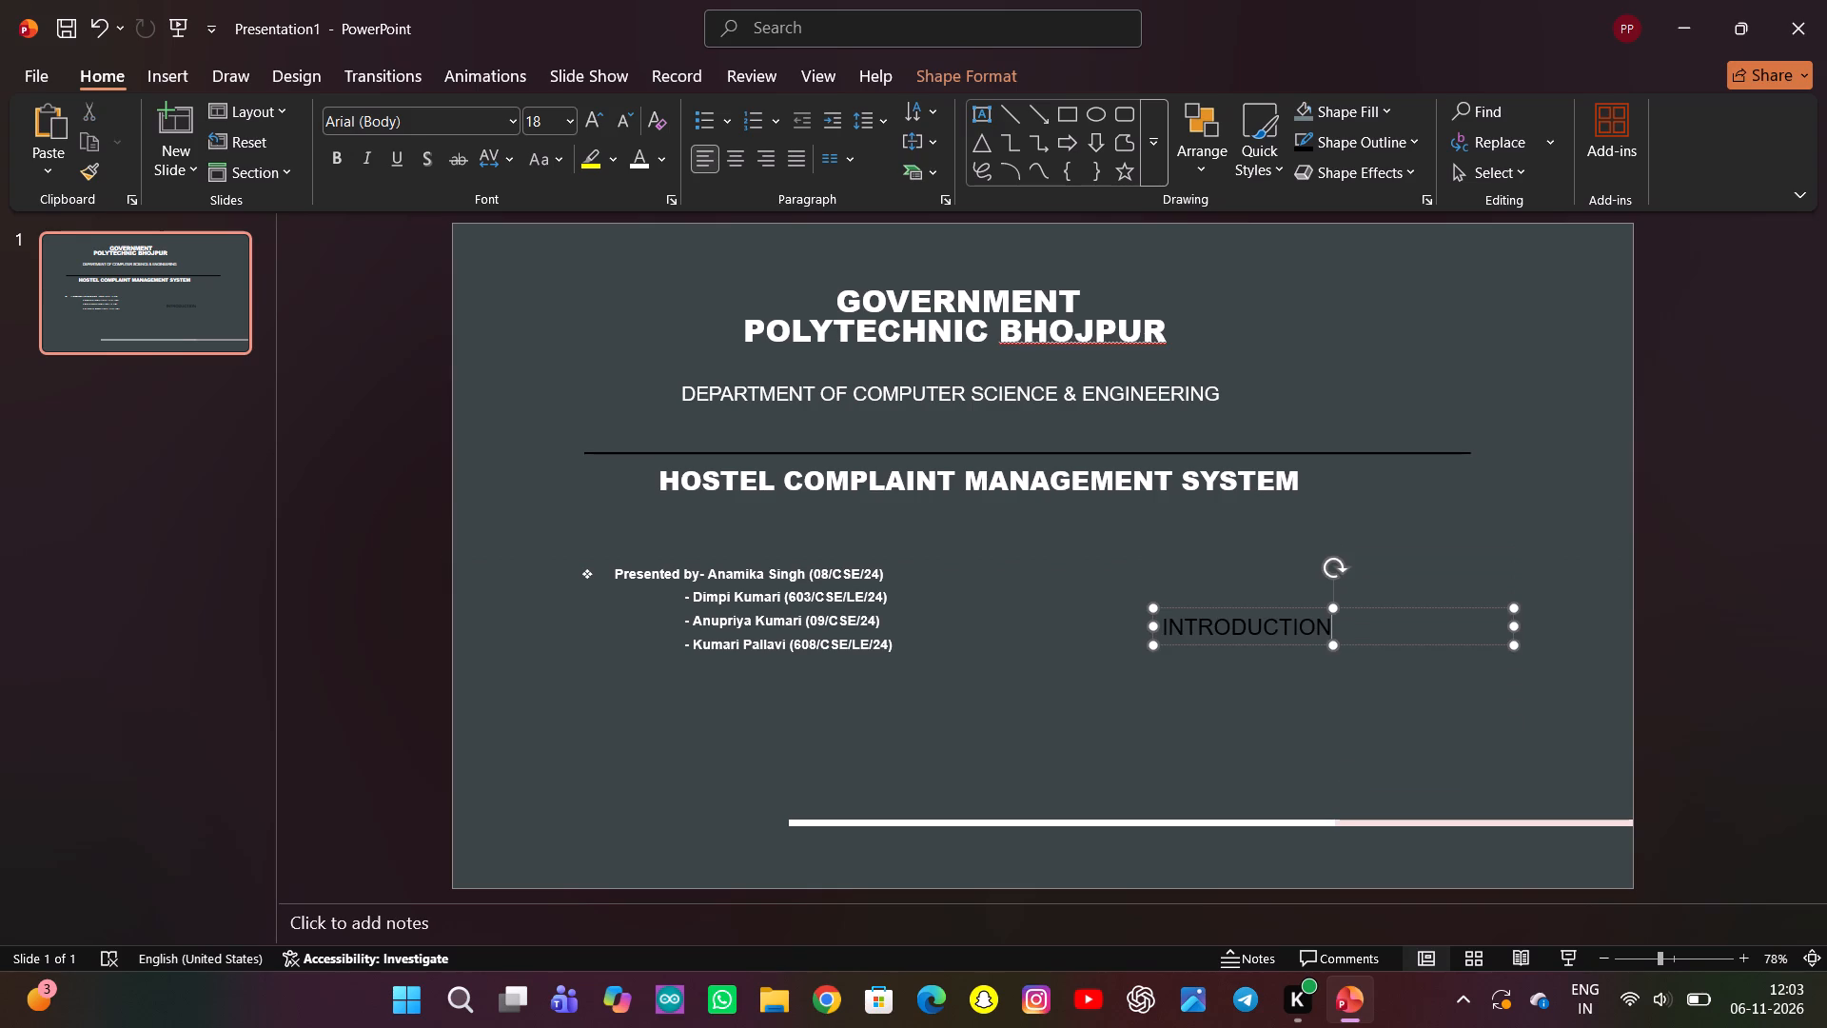
# Add a colon after INTRODUCTION and start a new line beneath it with font size 16.
pyautogui.hotkey('shift', ':')
pyautogui.press('Return')
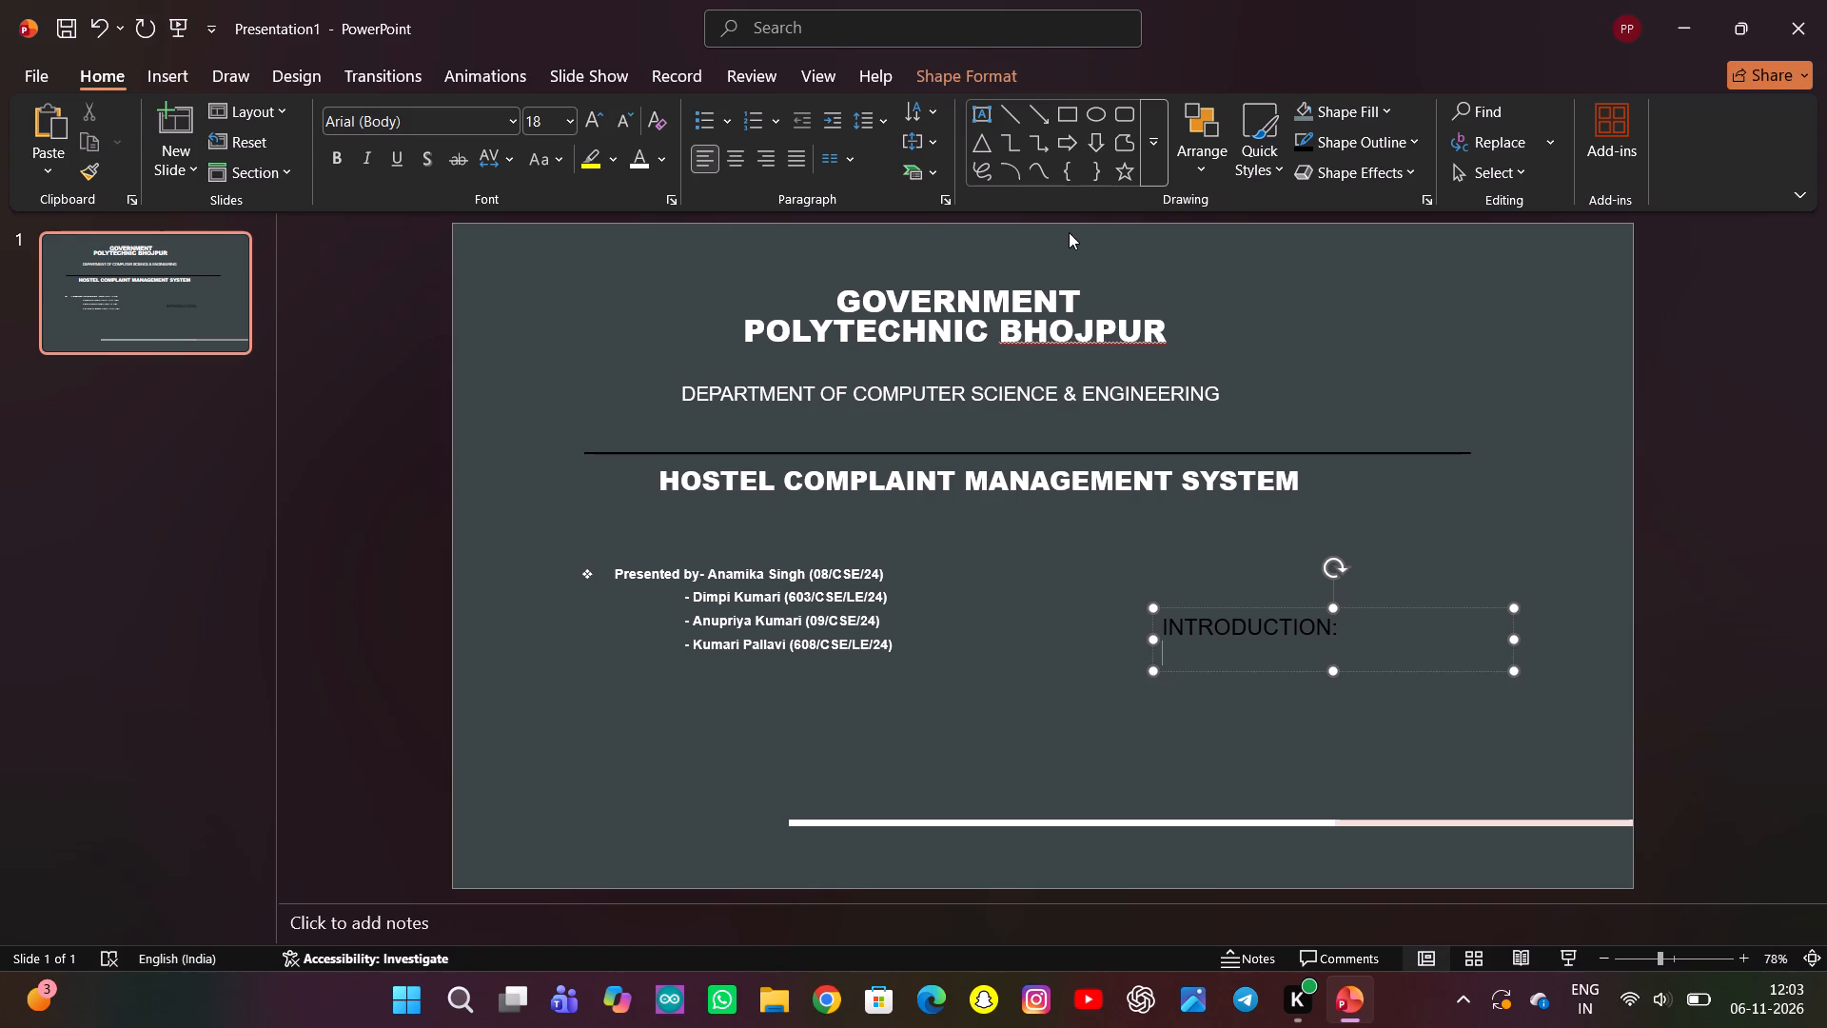
pyautogui.click(574, 123)
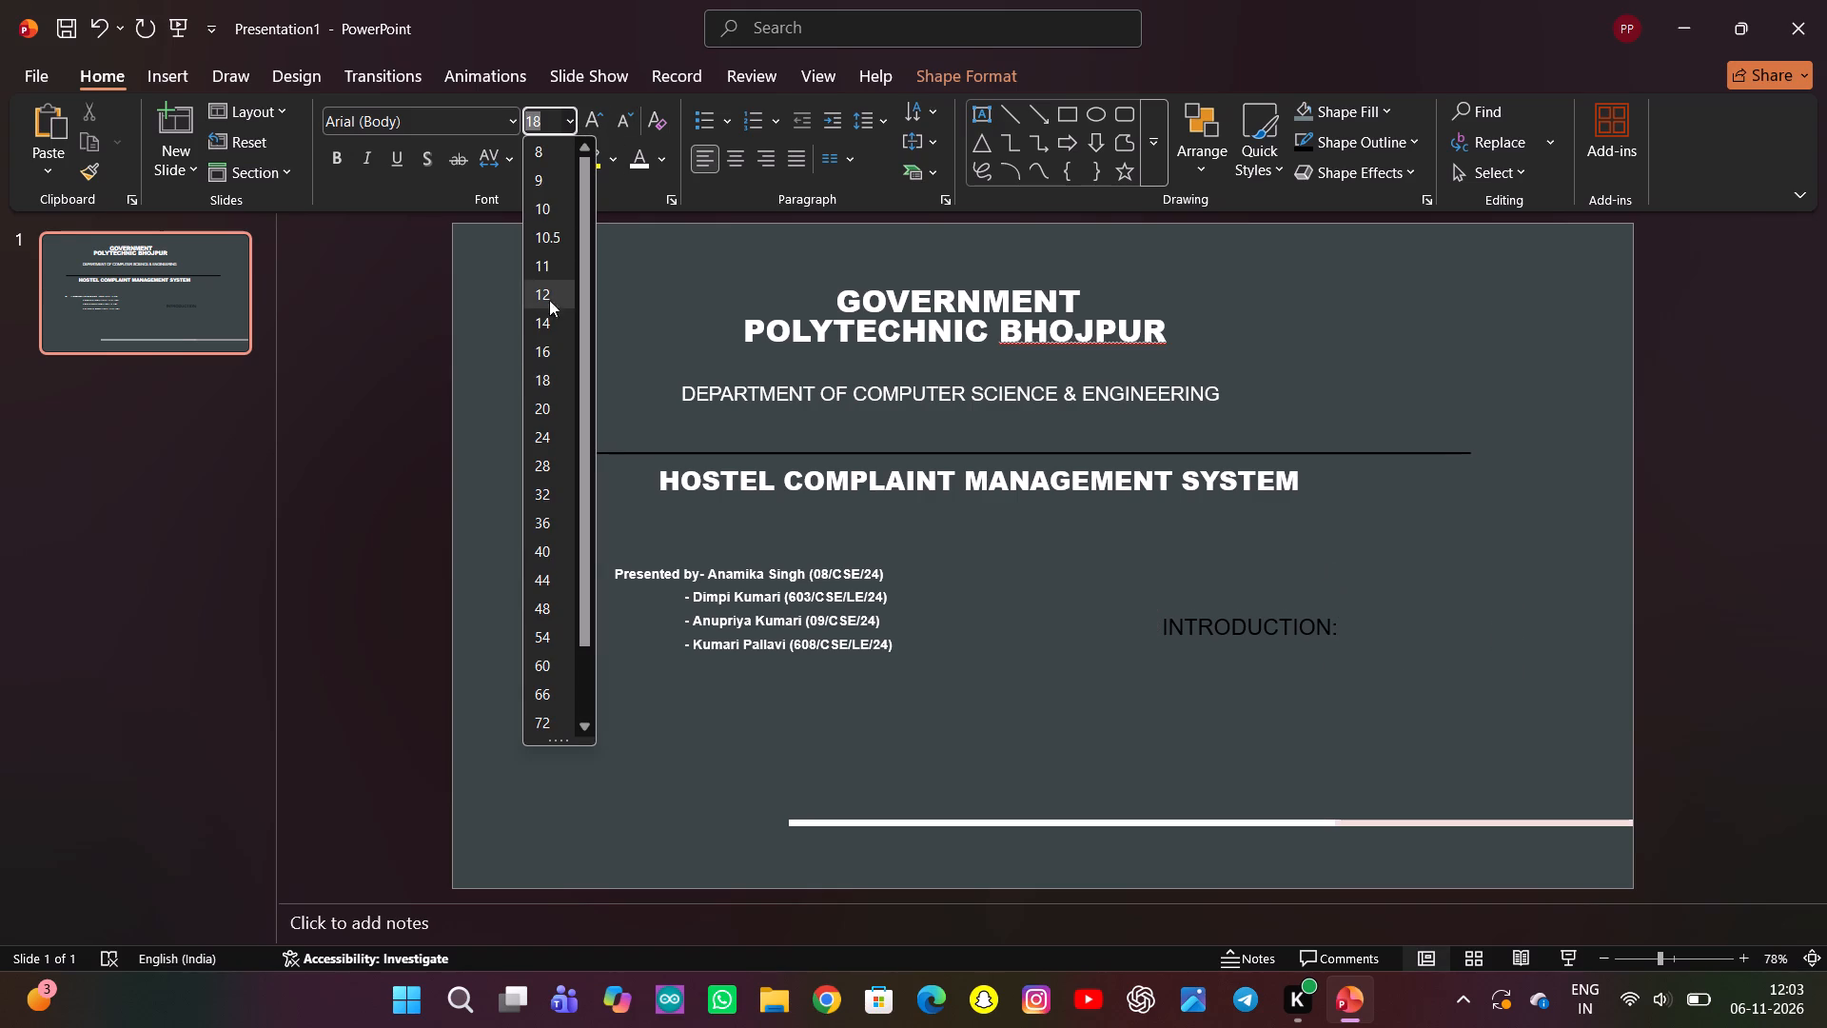
pyautogui.click(543, 354)
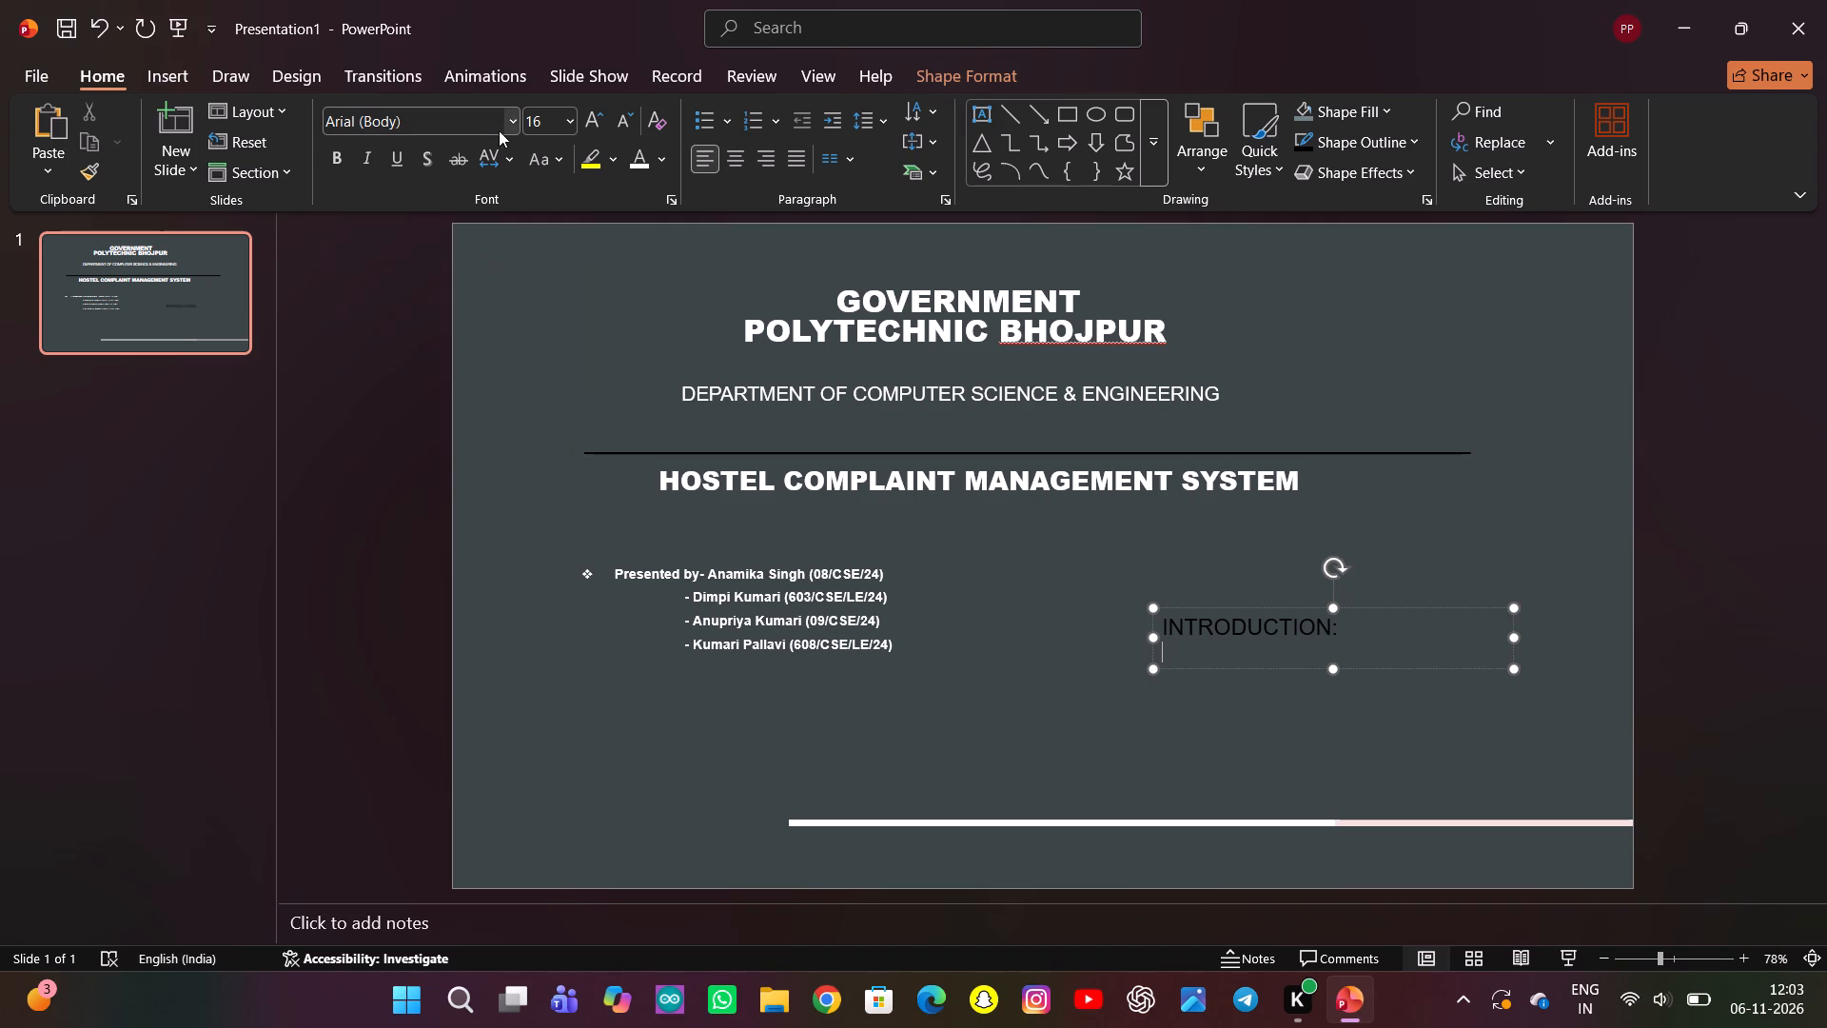
pyautogui.click(512, 127)
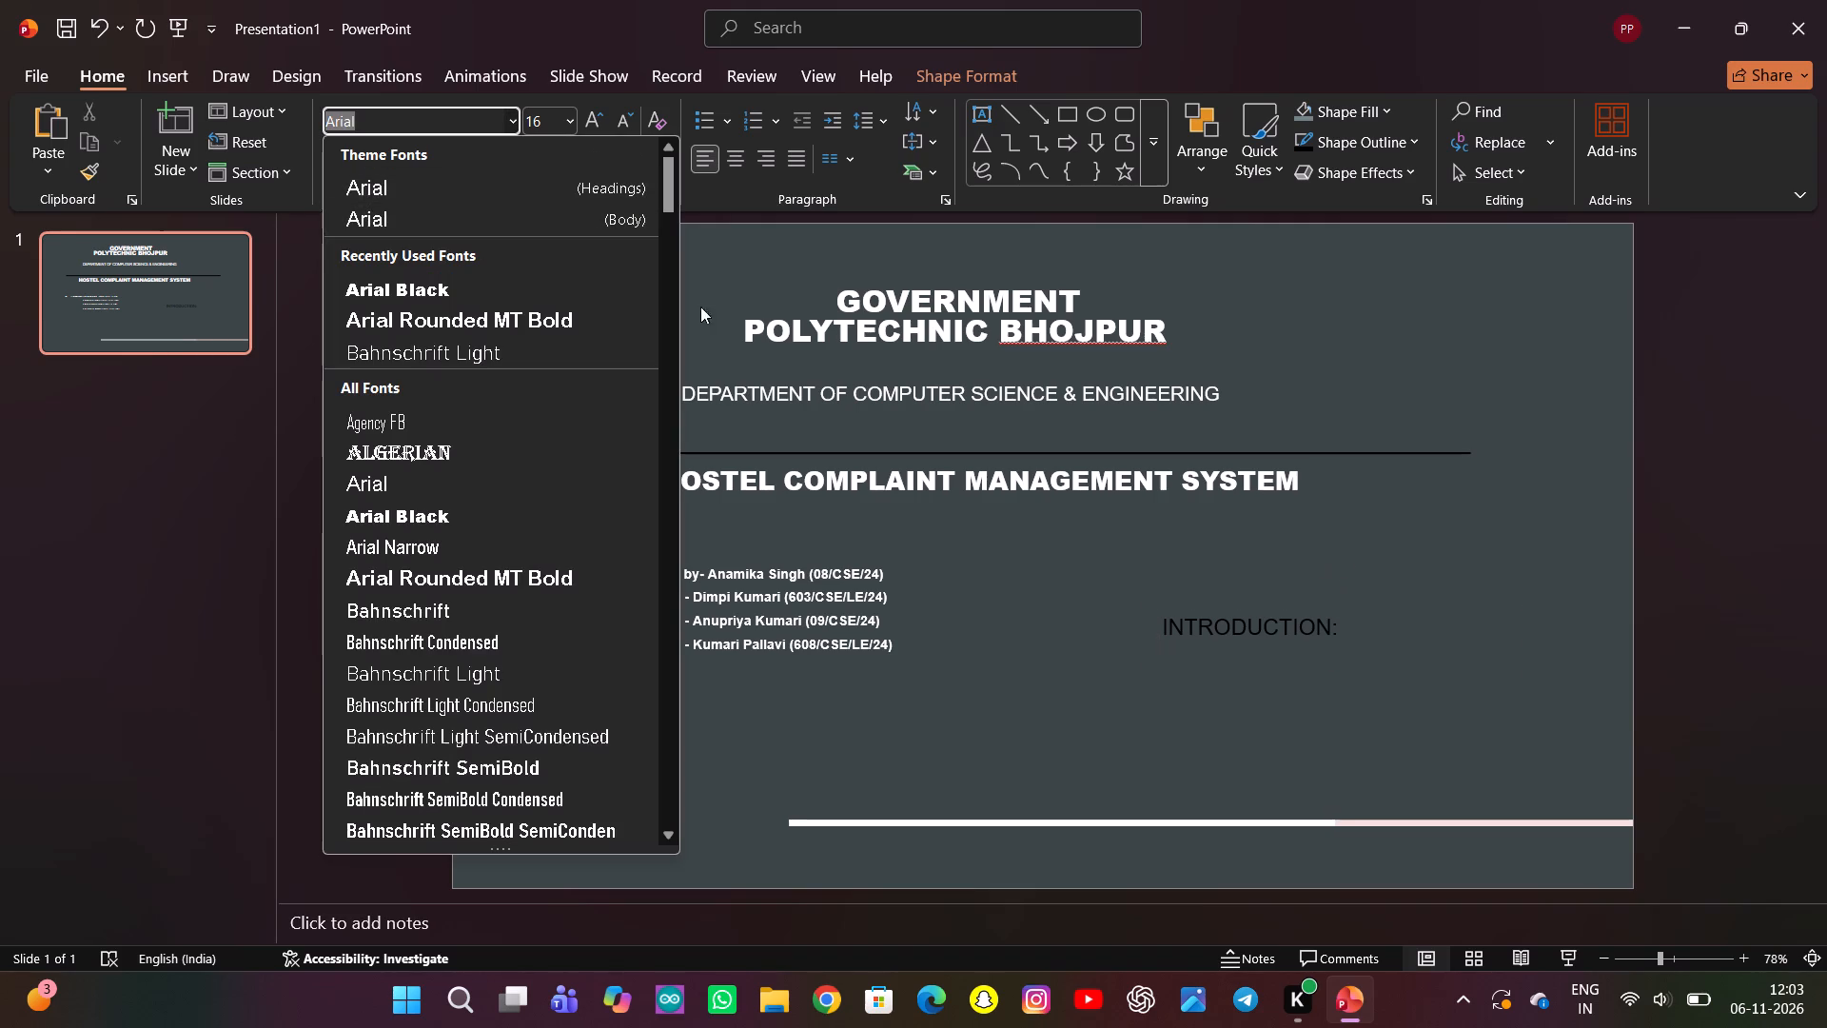
pyautogui.click(1207, 652)
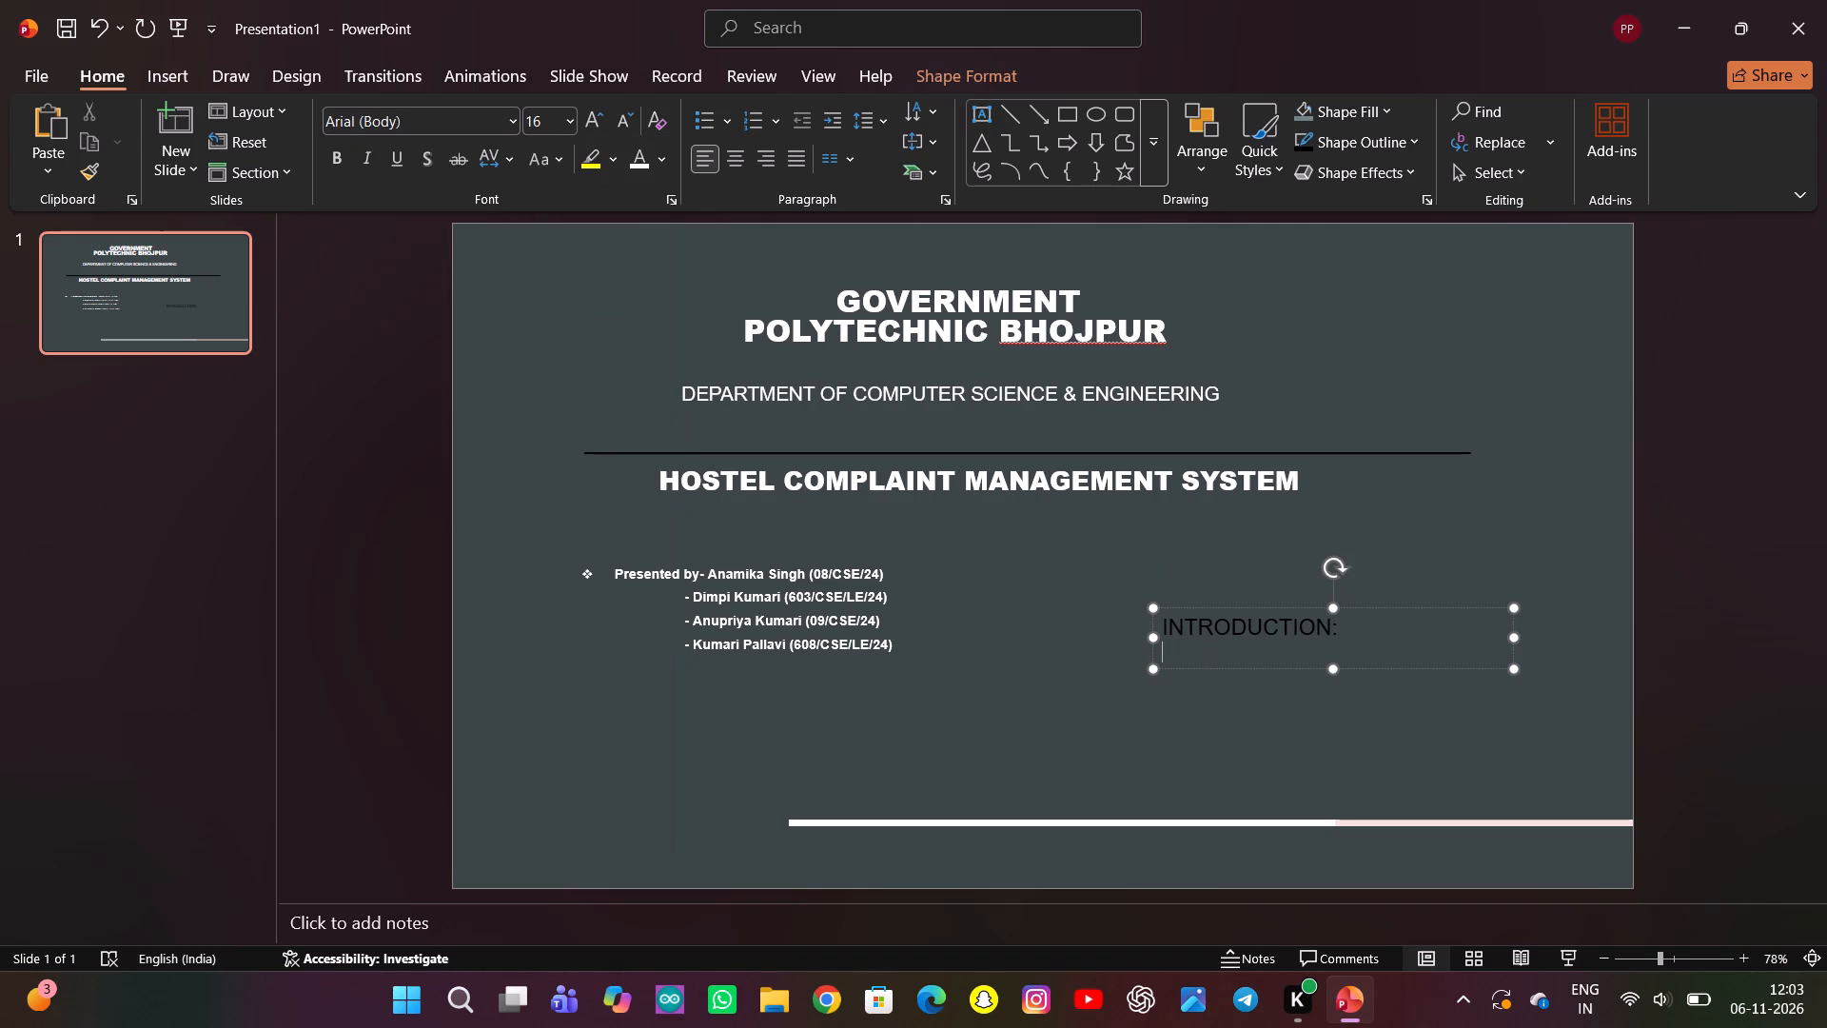
# Enter the first introduction sentence: "Hostel management system is a web-based application designed to simplify hostel complaint management.".
pyautogui.press('h')
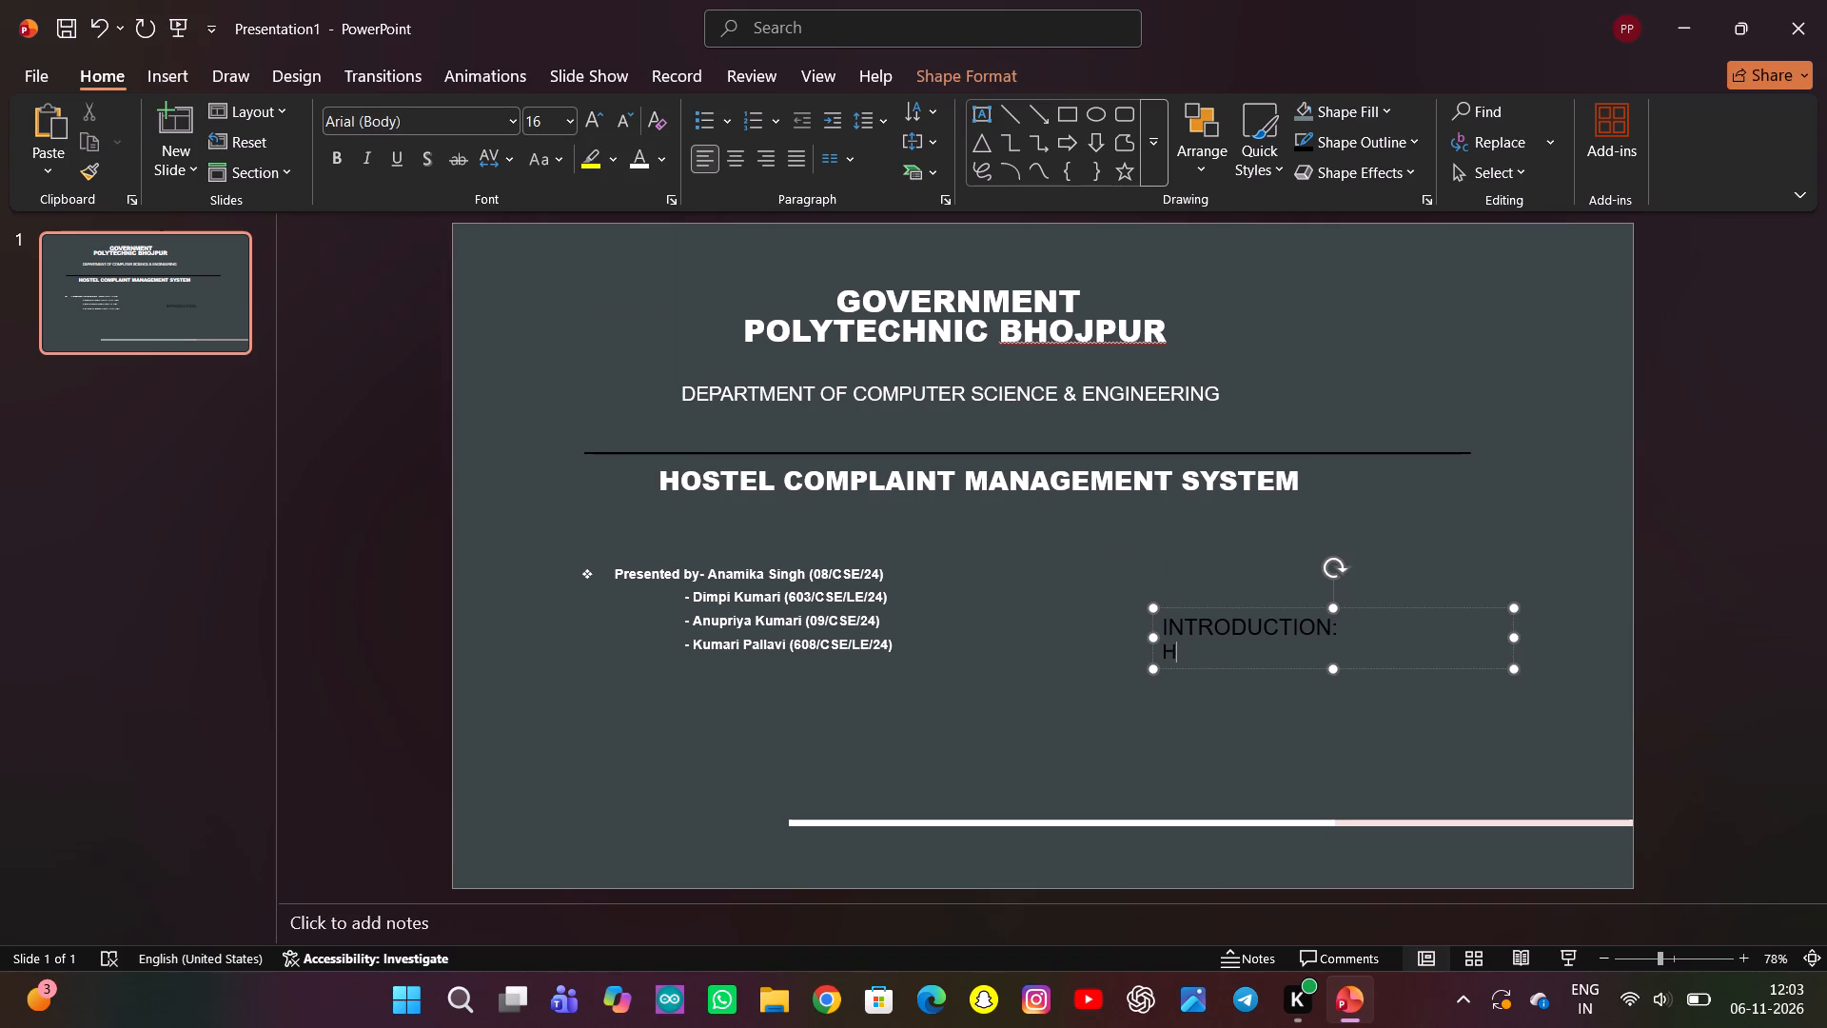
pyautogui.write('oste')
pyautogui.write('l complaint')
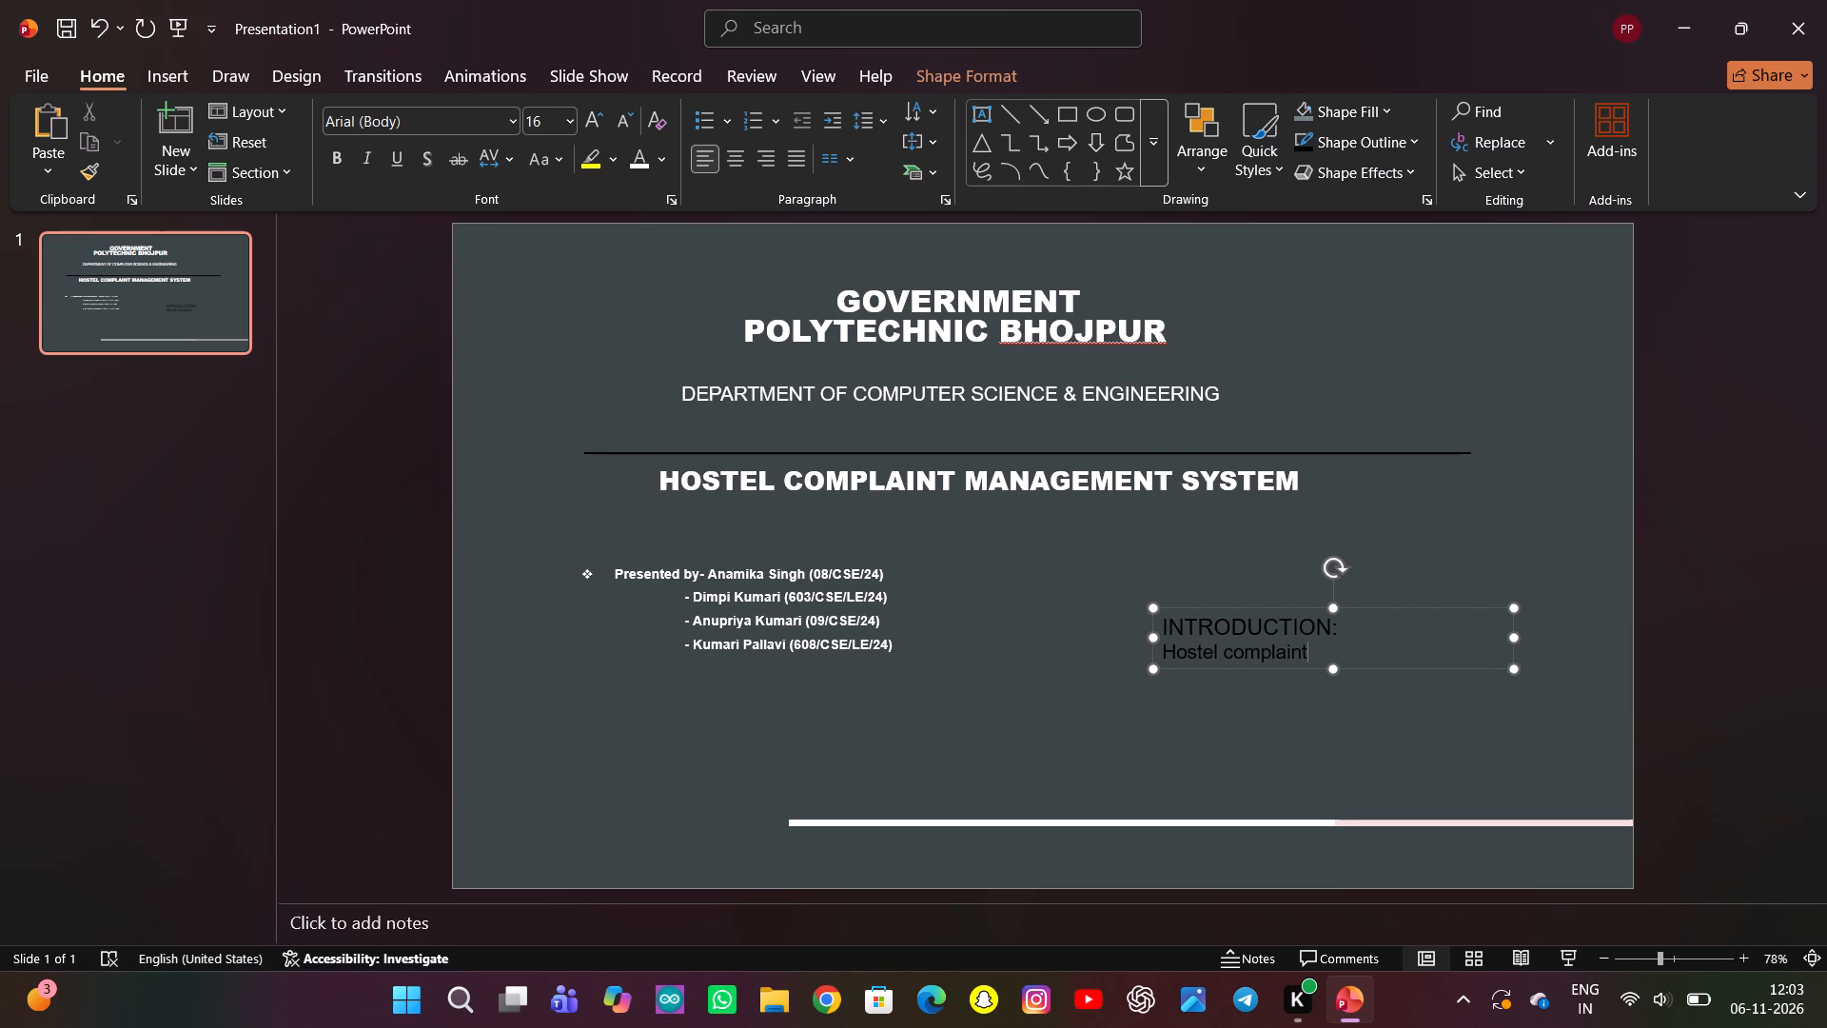
pyautogui.press('BackSpace')
pyautogui.press('BackSpace')
pyautogui.press('BackSpace')
pyautogui.press('BackSpace')
pyautogui.press('BackSpace')
pyautogui.press('BackSpace')
pyautogui.press('BackSpace')
pyautogui.press('BackSpace')
pyautogui.press('BackSpace')
pyautogui.write('management system is')
pyautogui.press('space')
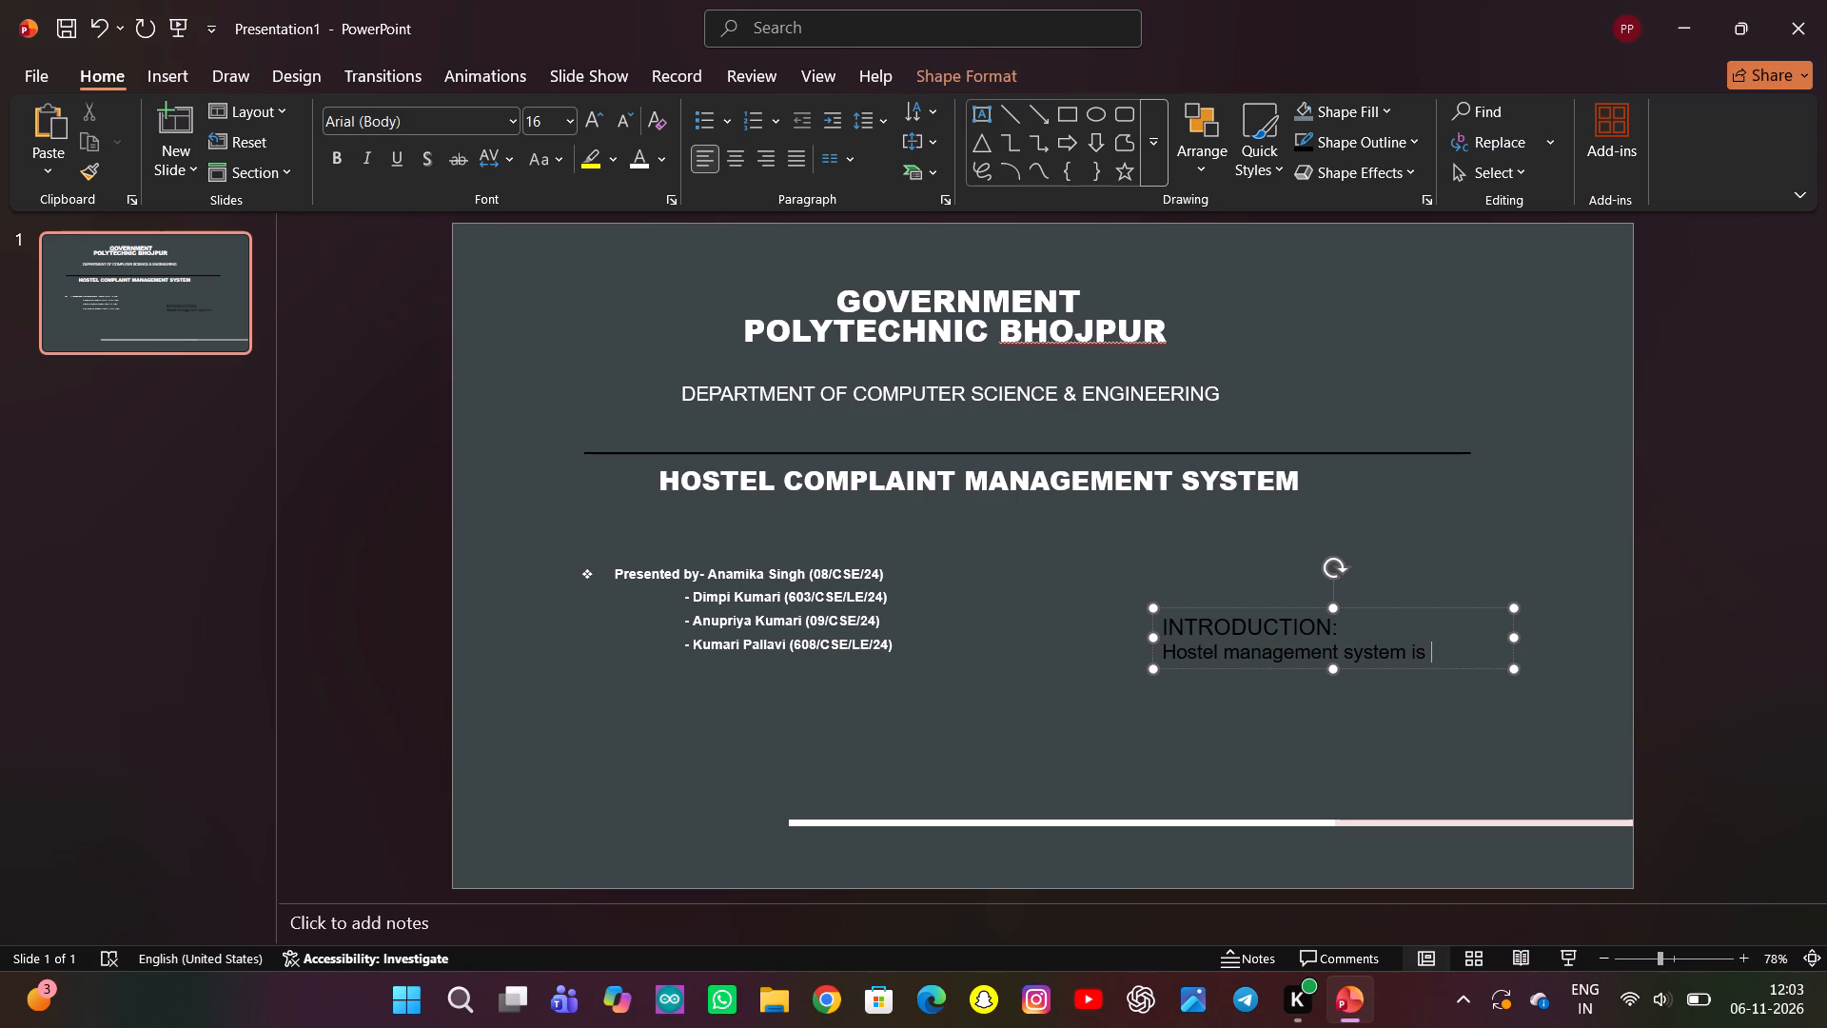
pyautogui.write('a web')
pyautogui.press('-')
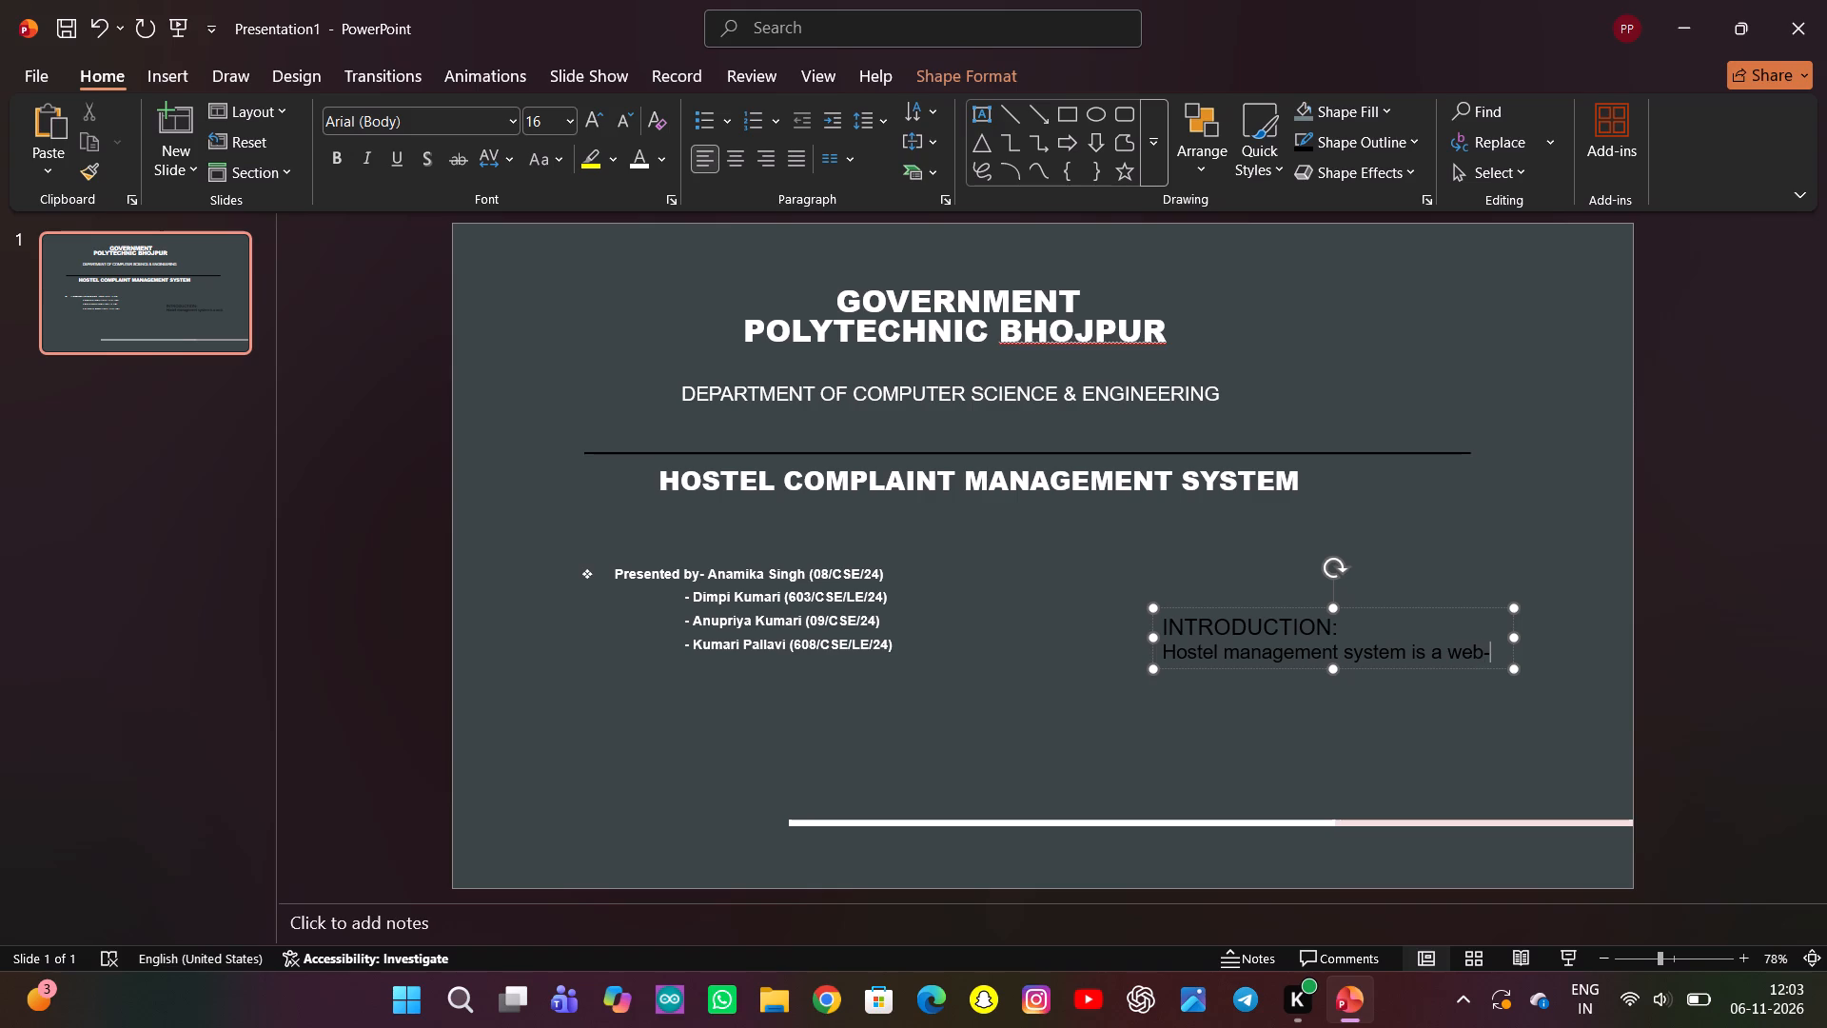
pyautogui.write('based')
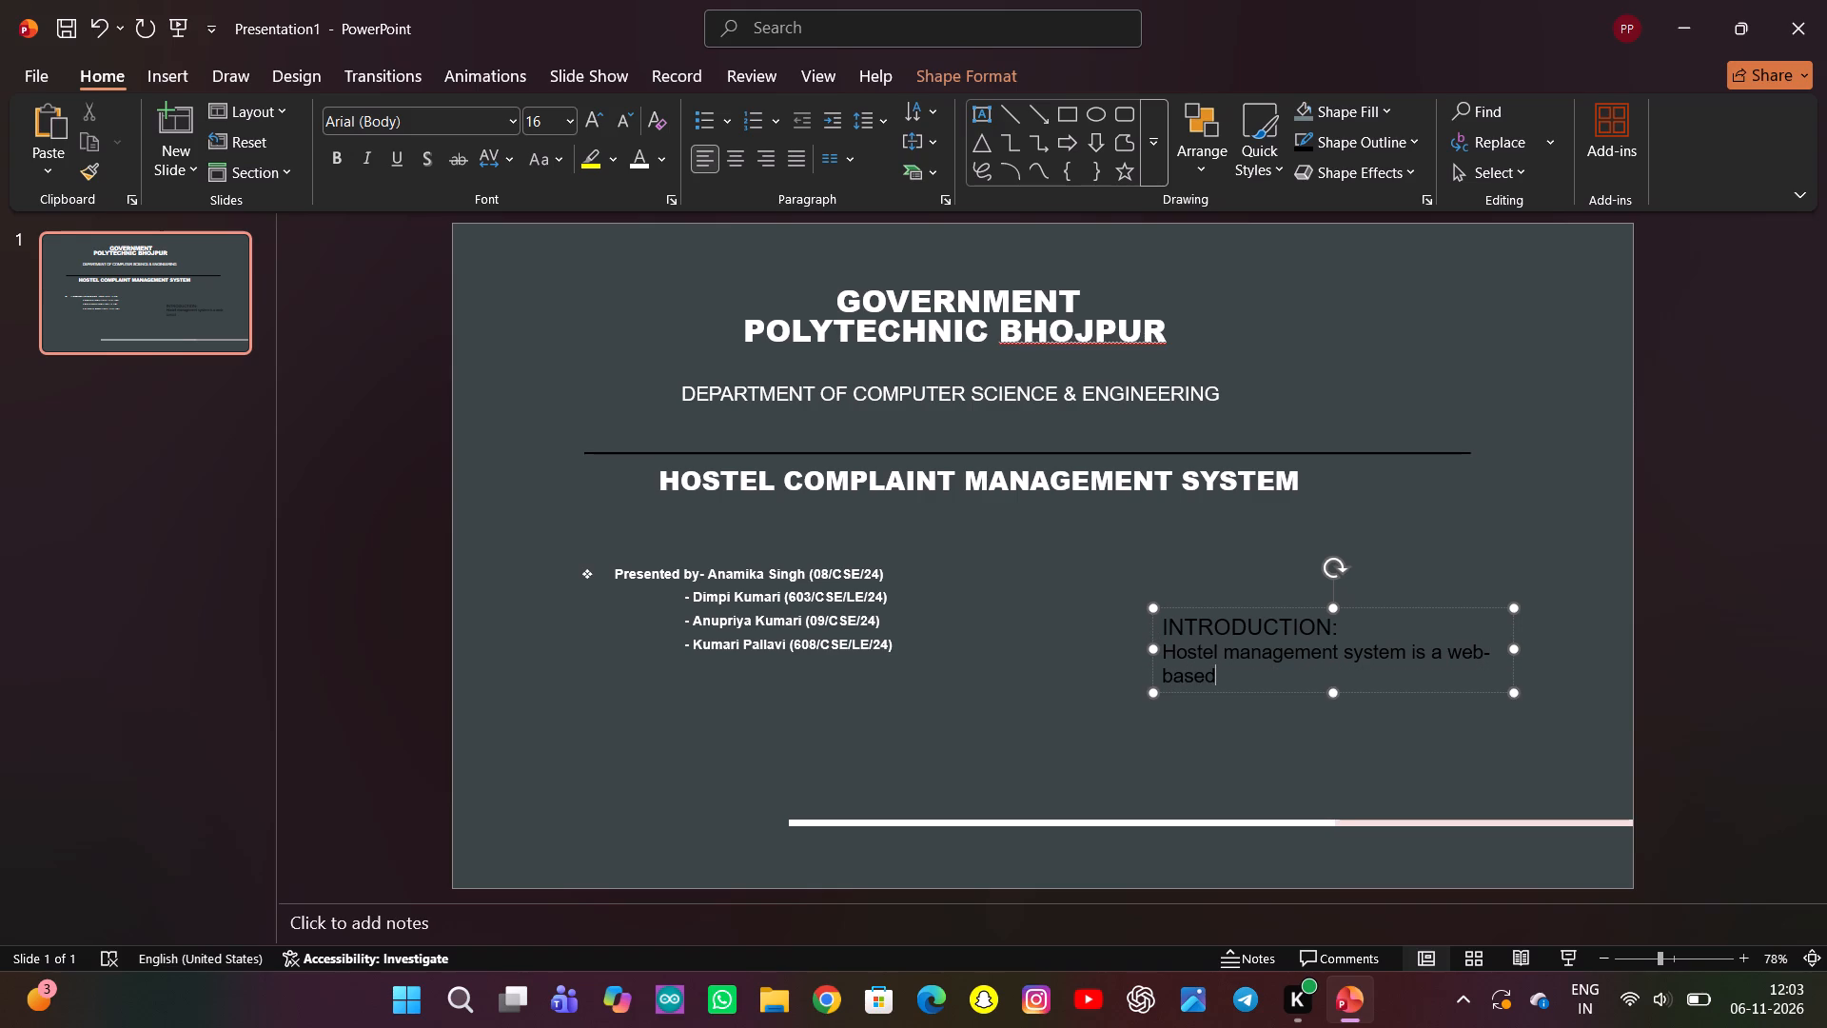
pyautogui.press('space')
pyautogui.write('applicatio')
pyautogui.press('n')
pyautogui.press('space')
pyautogui.write('designed')
pyautogui.press('space')
pyautogui.write('to simpl')
pyautogui.write('ify')
pyautogui.press('space')
pyautogui.write('hostel')
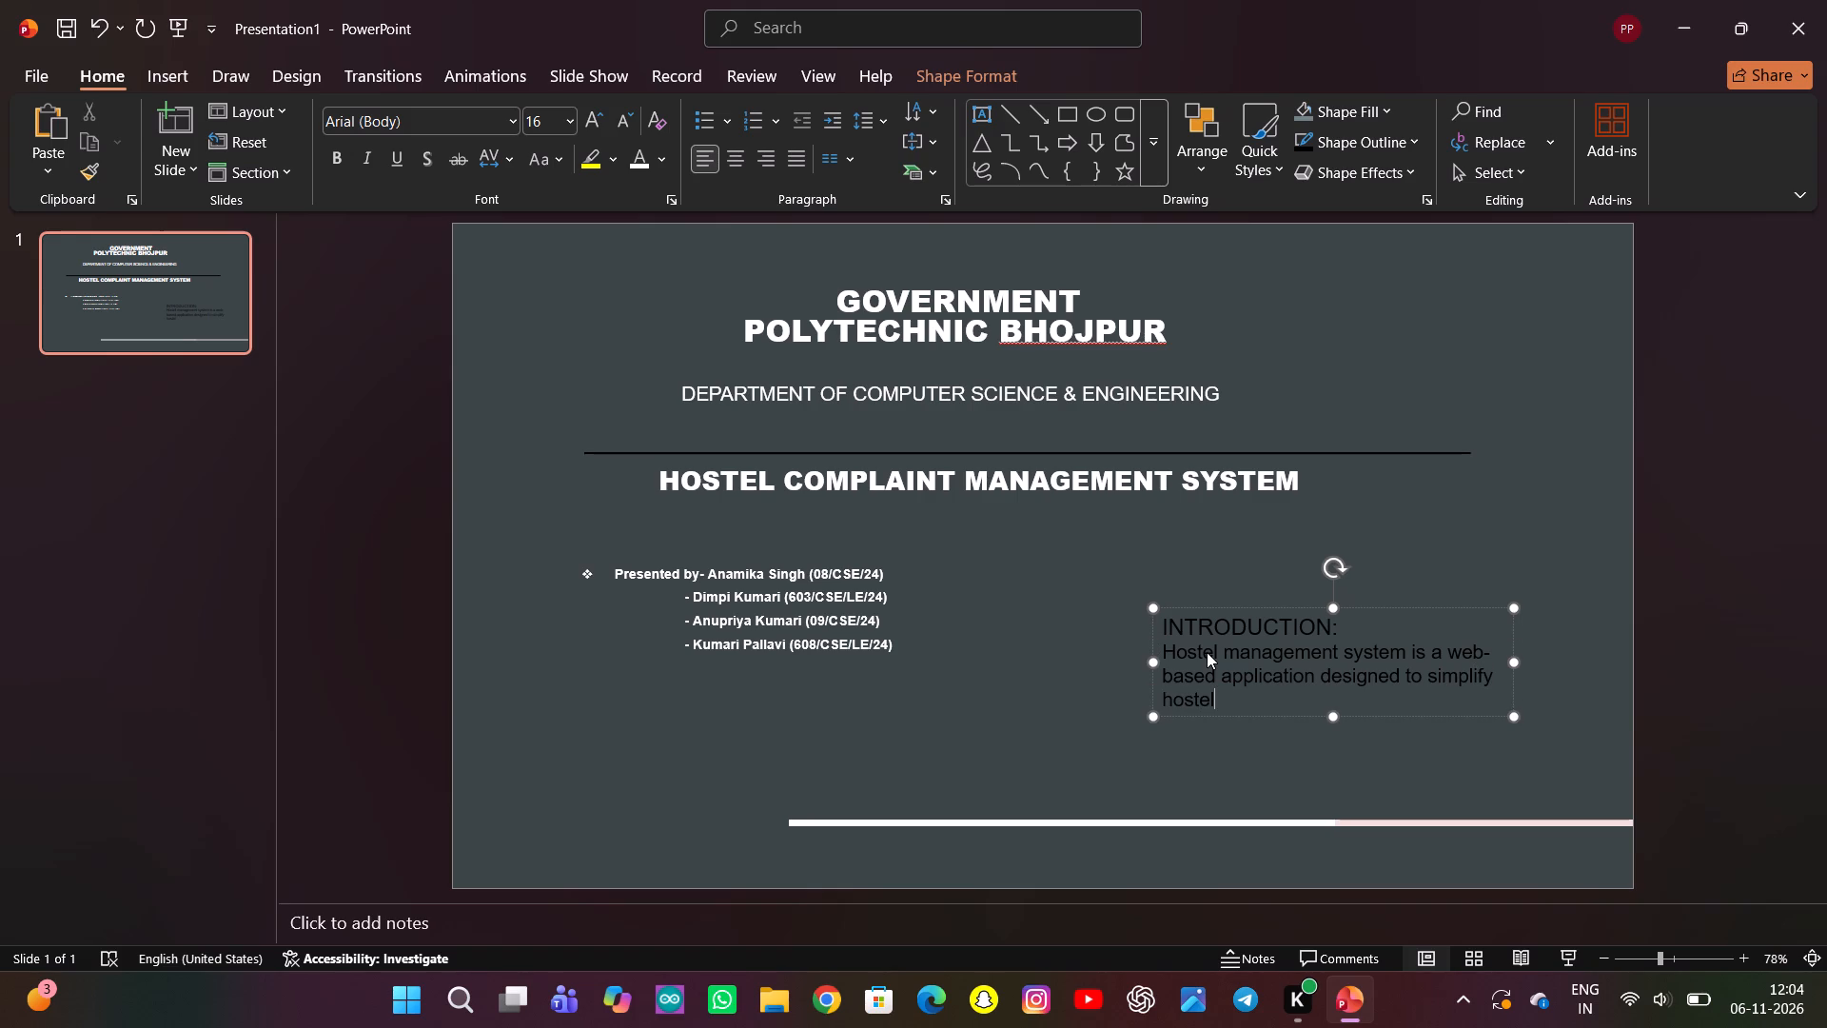
pyautogui.press('space')
pyautogui.write('complaint')
pyautogui.press('space')
pyautogui.write('management')
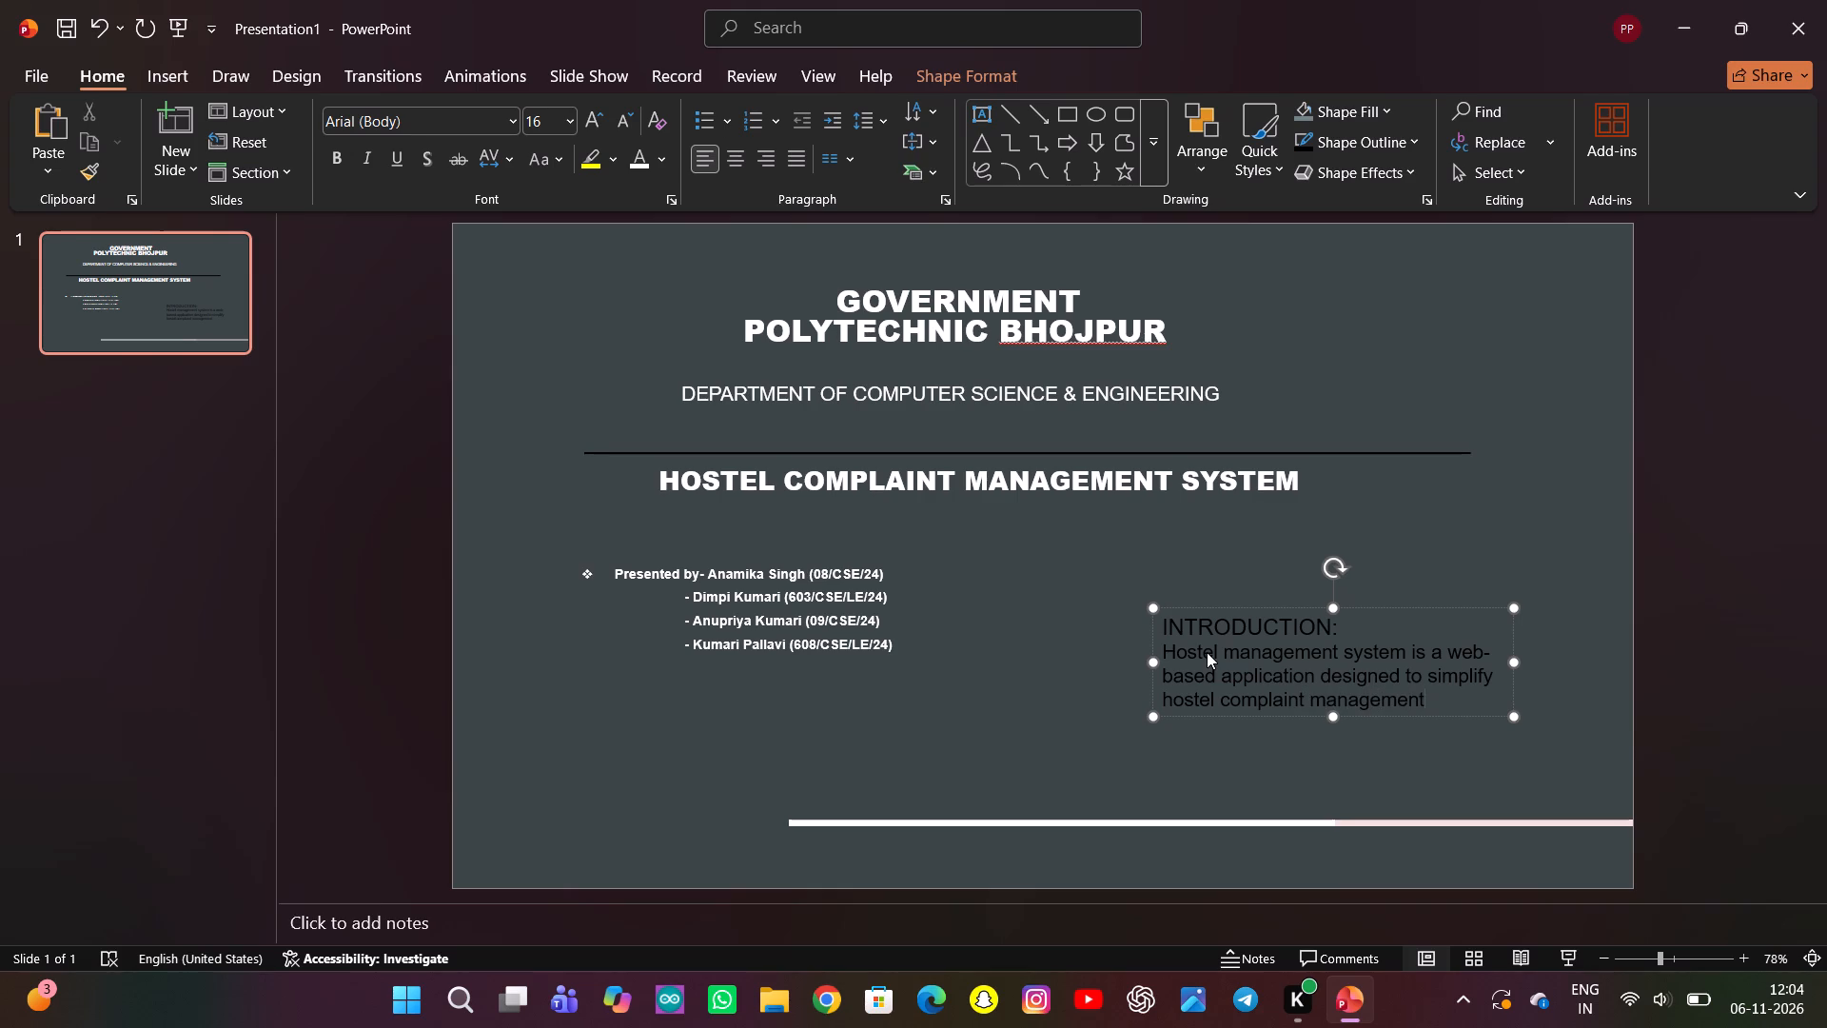
pyautogui.press('.')
pyautogui.press('space')
# Continue the paragraph with "It allows students to register complaints digitally and helps administrators manage and monitor them efficiently.".
pyautogui.write('t allows')
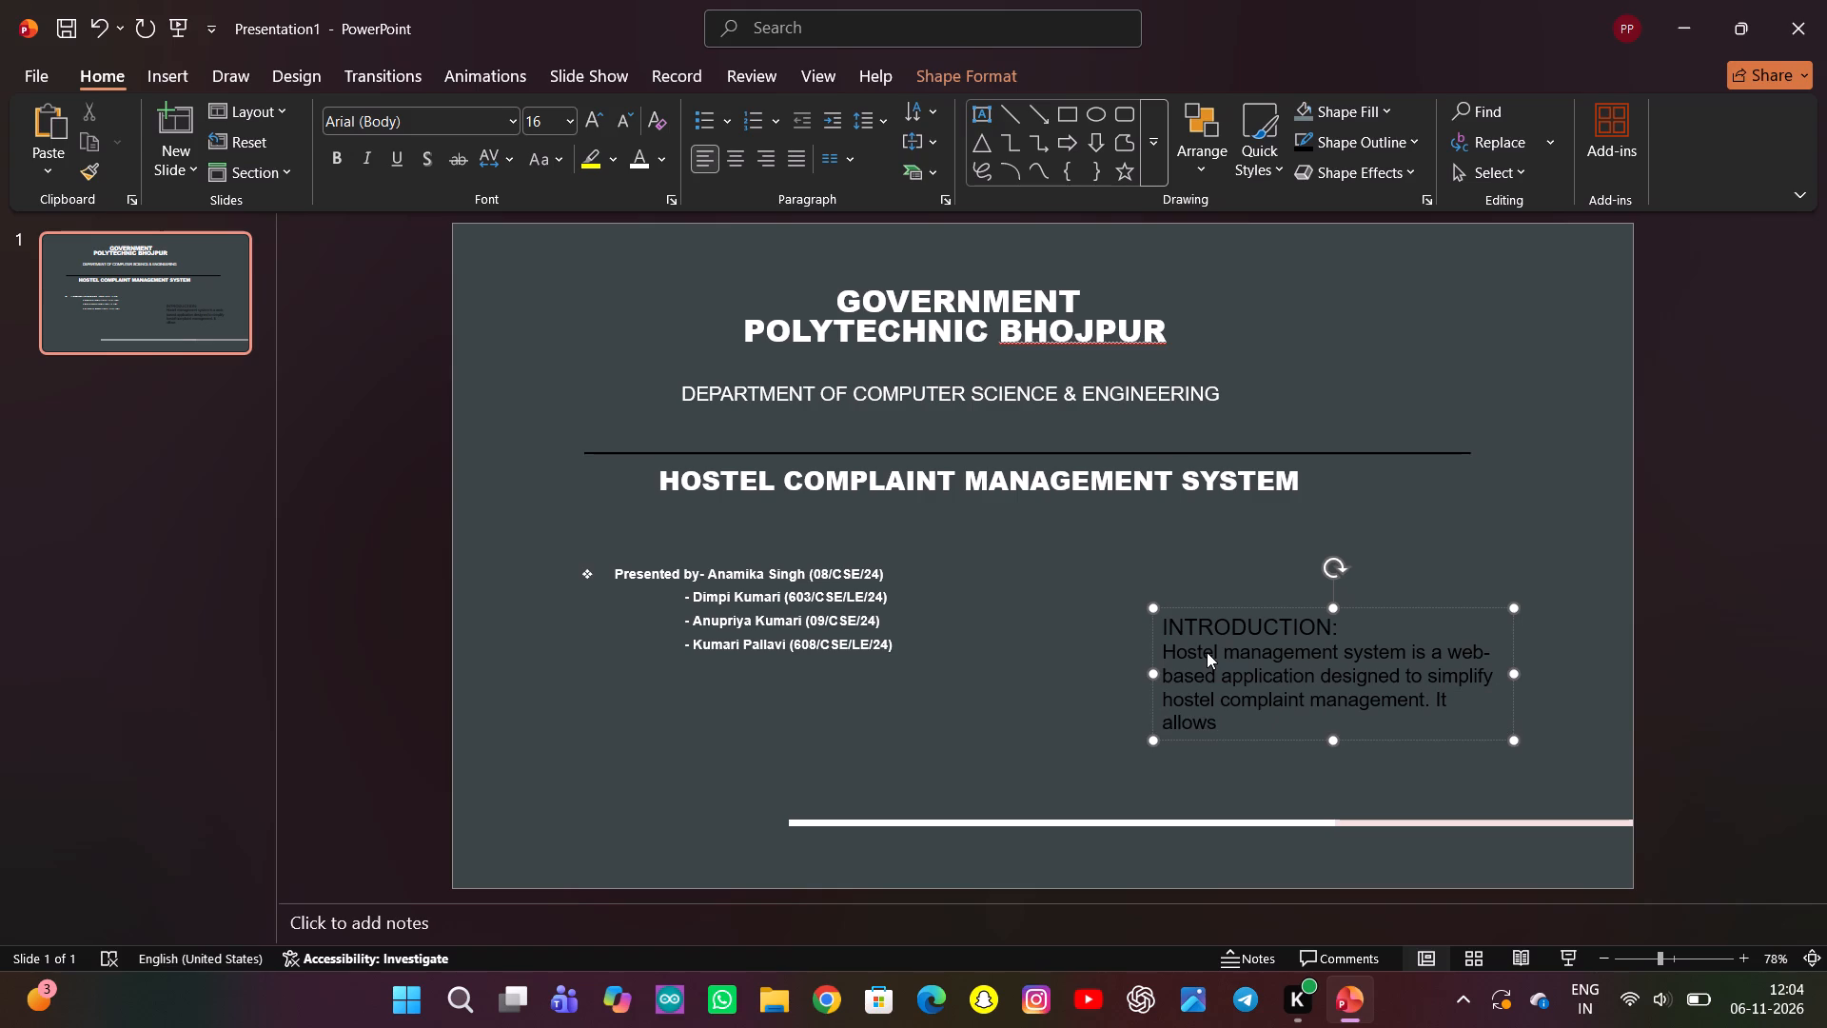
pyautogui.press('space')
pyautogui.write('students')
pyautogui.press('space')
pyautogui.write('to')
pyautogui.press('space')
pyautogui.write('register')
pyautogui.press('space')
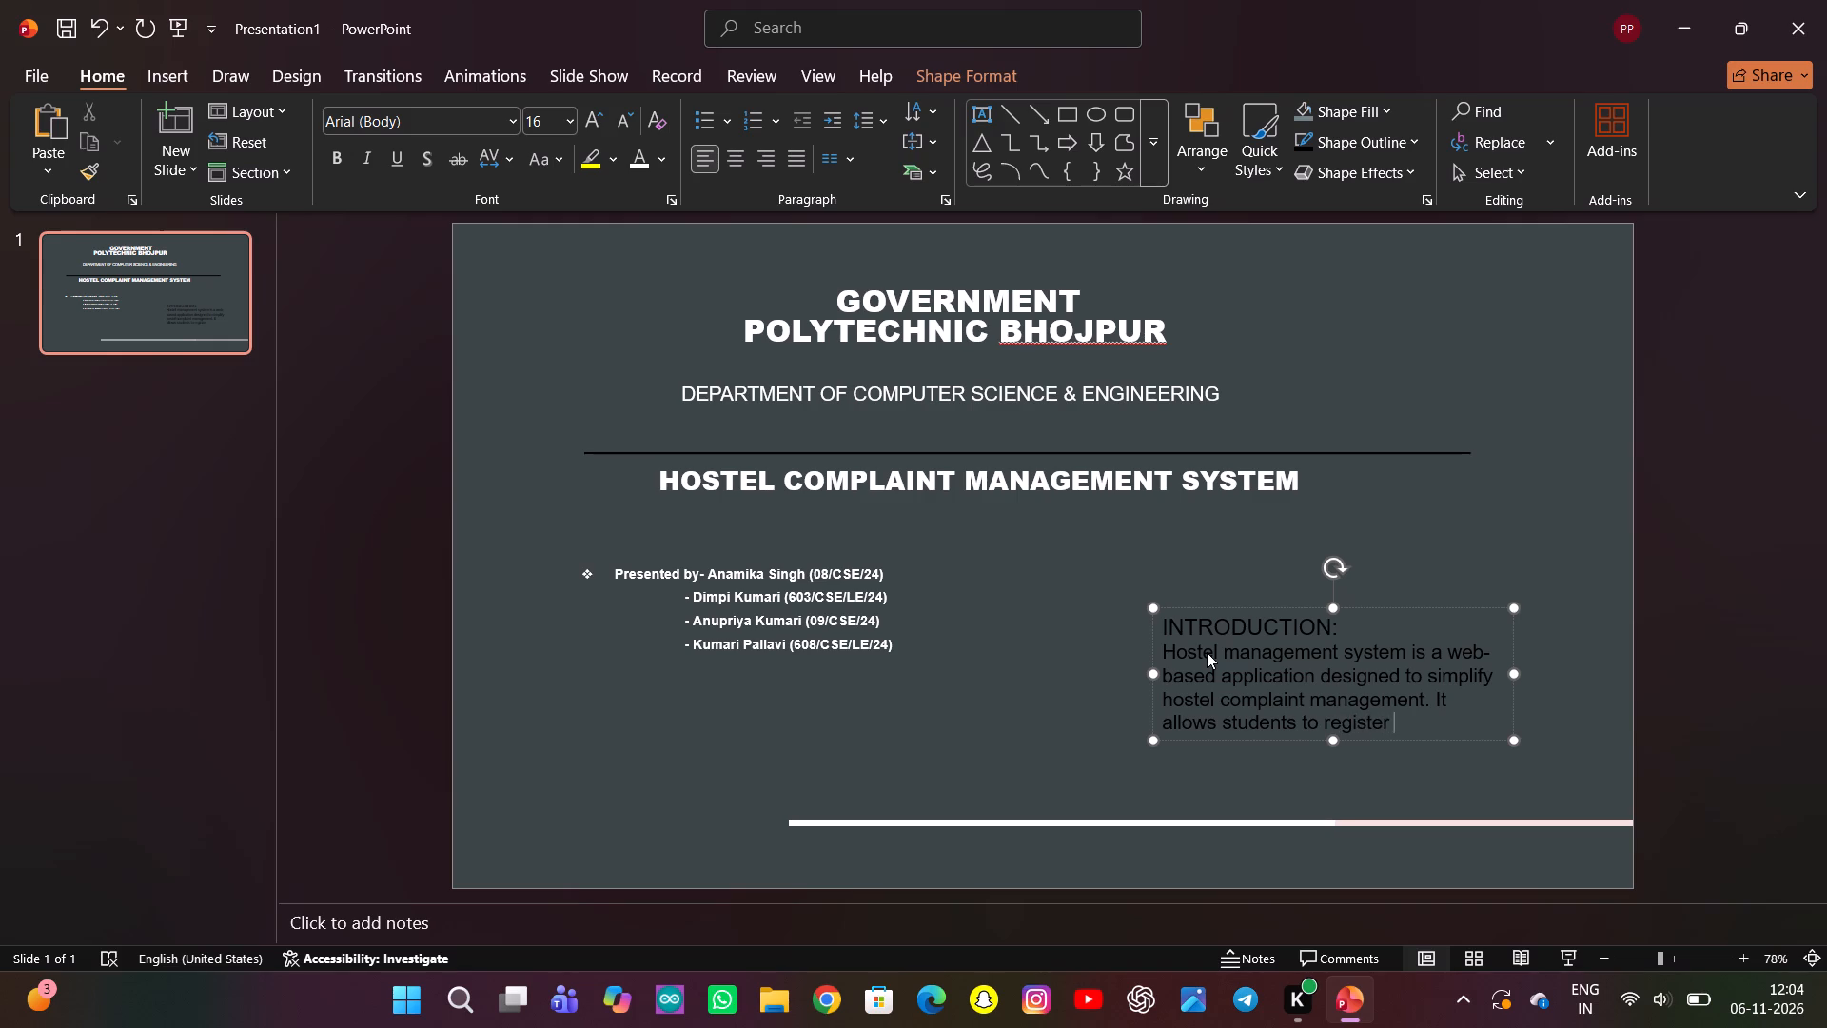
pyautogui.write('complaints')
pyautogui.press('space')
pyautogui.write('digitally')
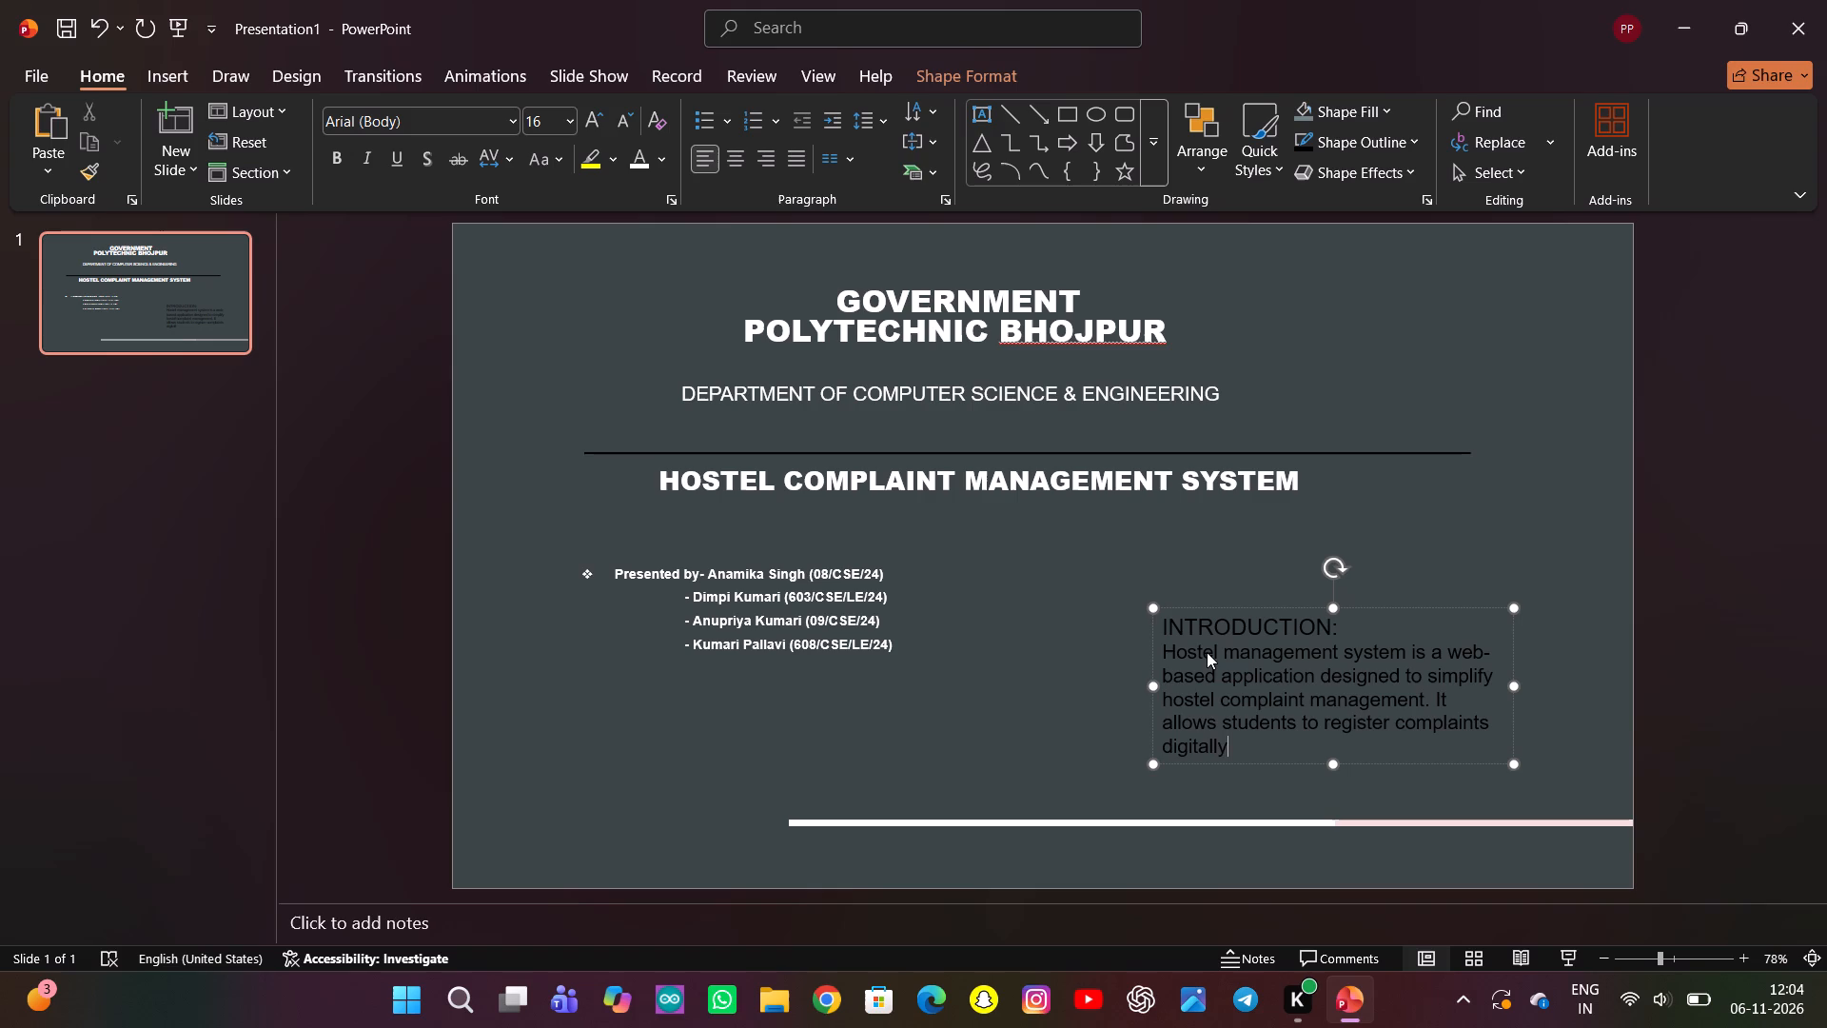
pyautogui.press('space')
pyautogui.write('and helps')
pyautogui.press('space')
pyautogui.write('admi')
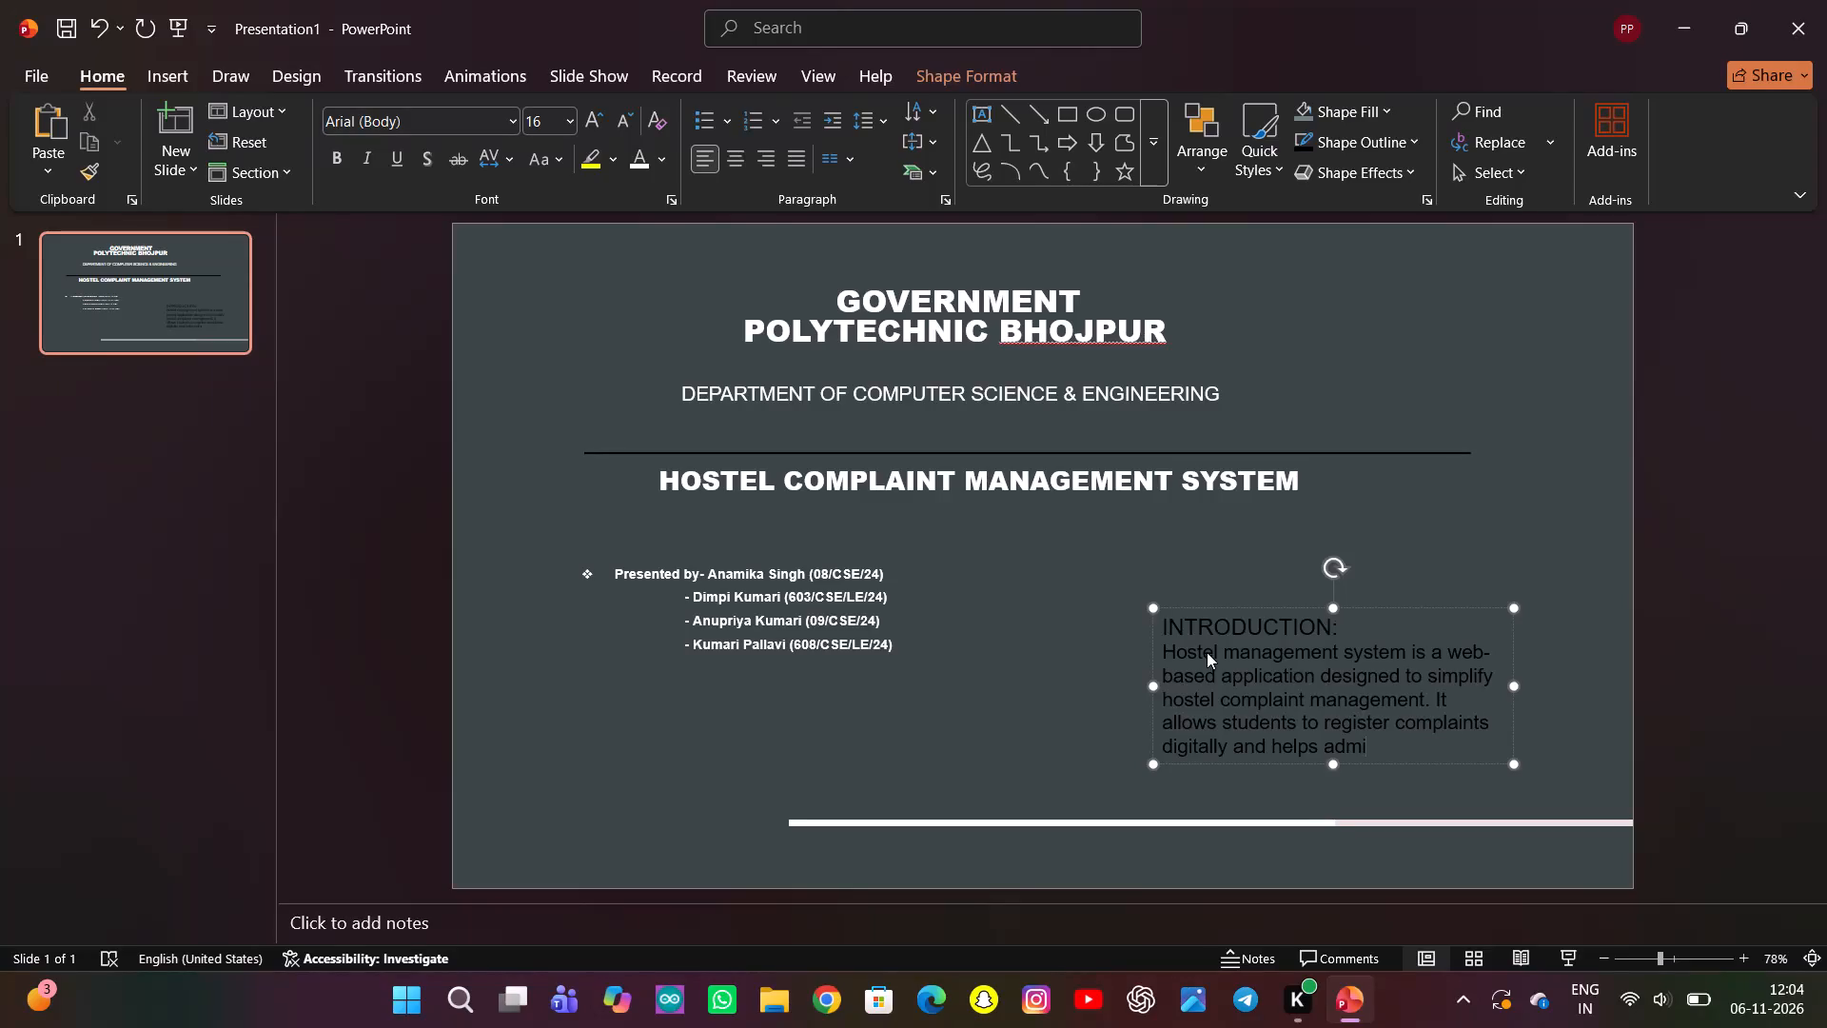
pyautogui.write('nis')
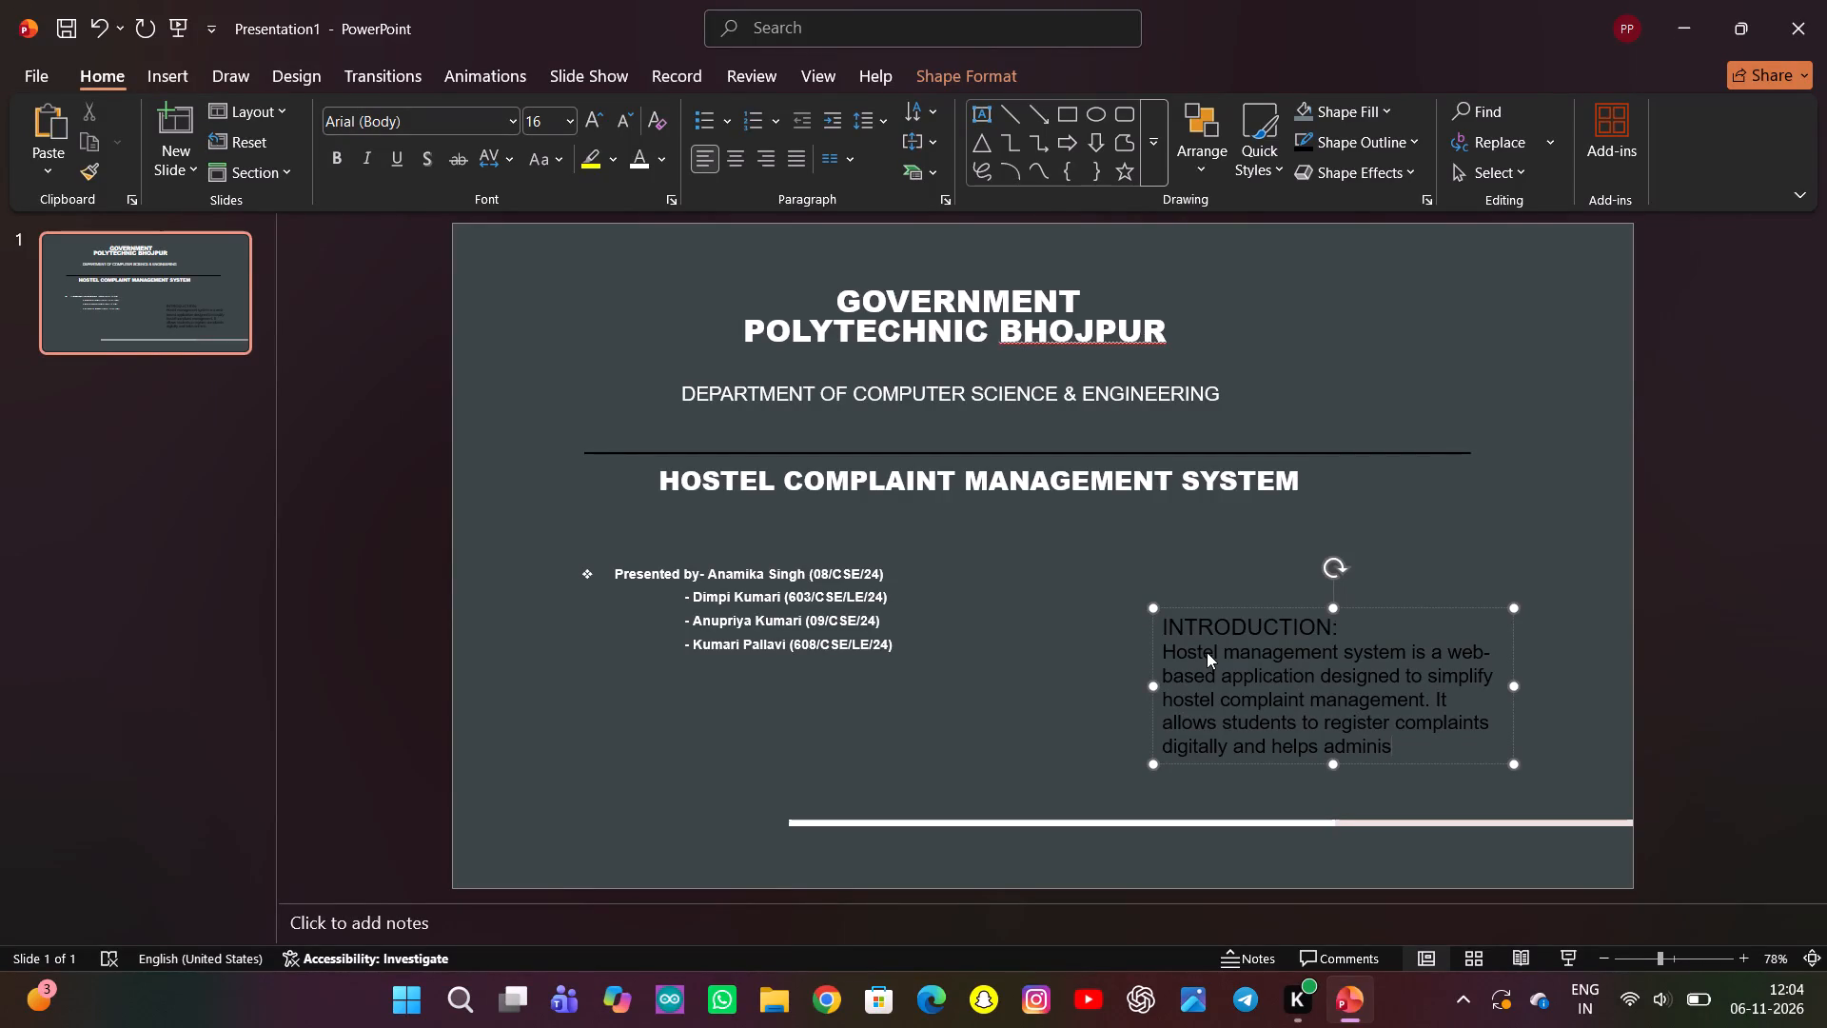
pyautogui.write('tra')
pyautogui.write('tors')
pyautogui.press('space')
pyautogui.write('manage')
pyautogui.press('space')
pyautogui.write('and monitor')
pyautogui.press('space')
pyautogui.write('them effic')
pyautogui.write('ienty')
pyautogui.press('BackSpace')
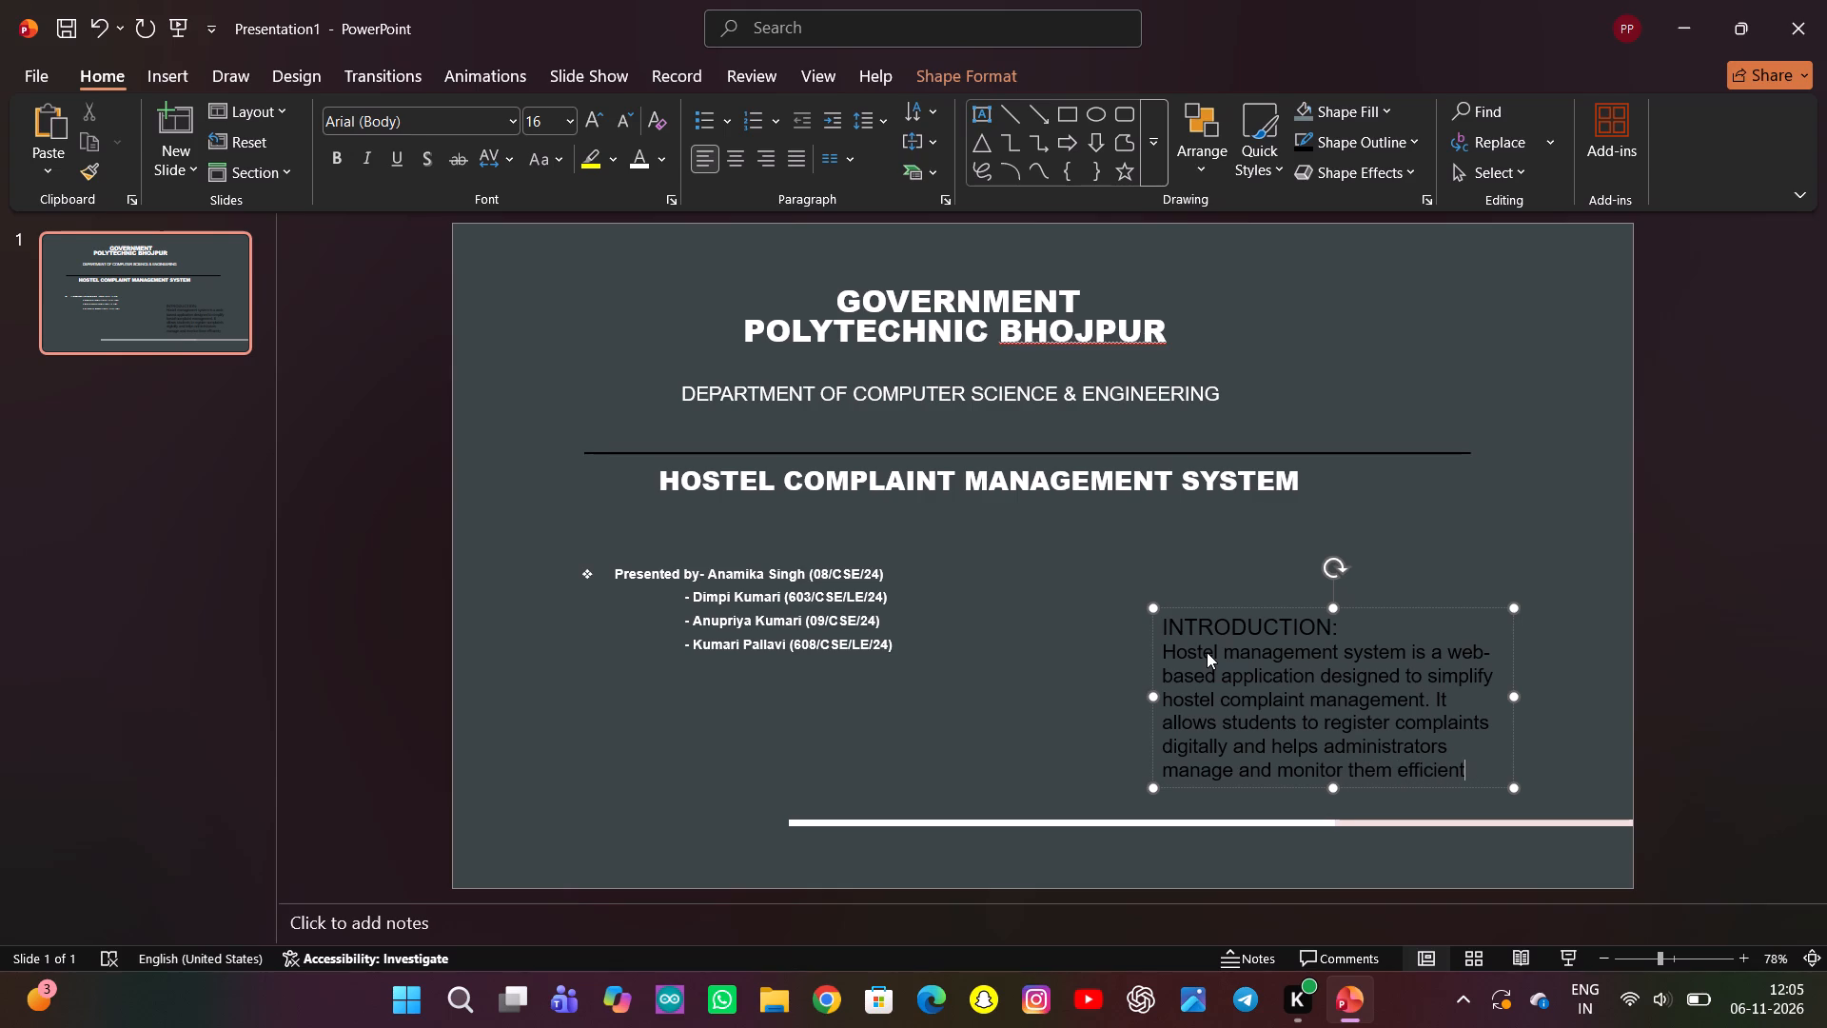
pyautogui.write('ly')
pyautogui.press('.')
# Make the INTRODUCTION: heading above the paragraph bold with a white font colour.
pyautogui.moveTo(1164, 625); pyautogui.dragTo(1195, 612)
pyautogui.moveTo(1195, 612); pyautogui.dragTo(1339, 625)
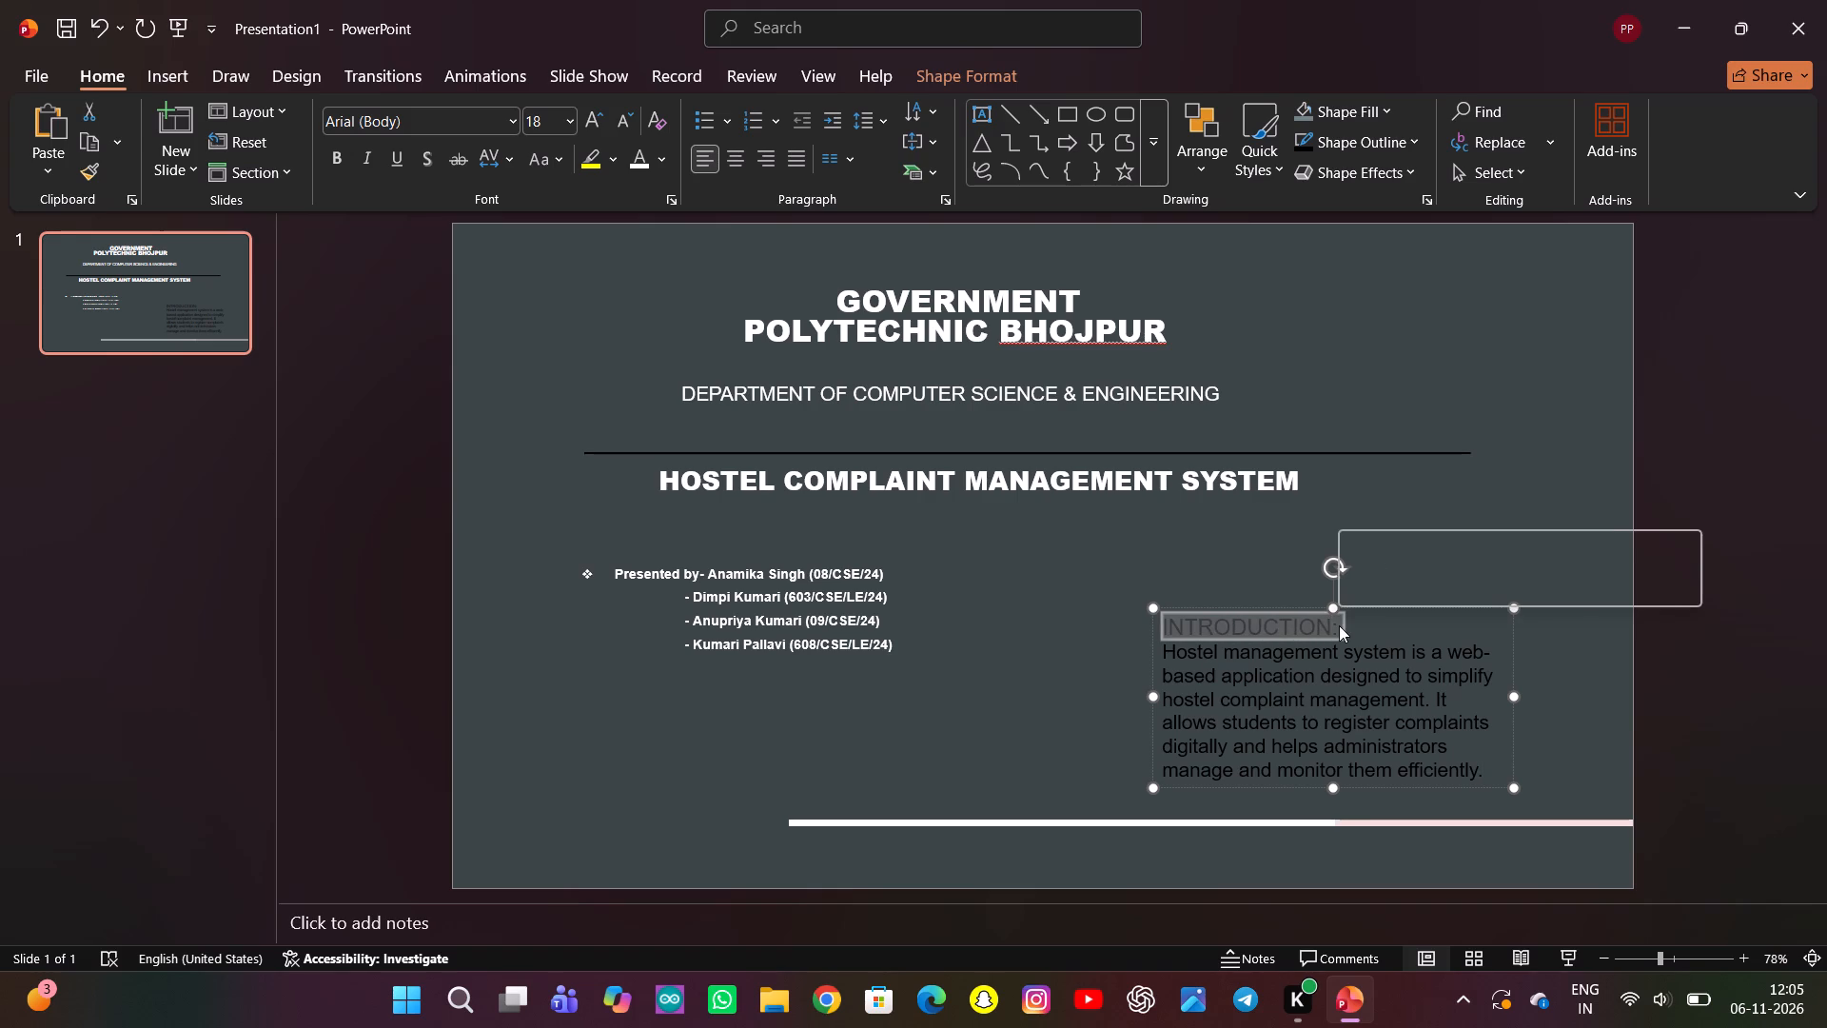
pyautogui.click(1358, 591)
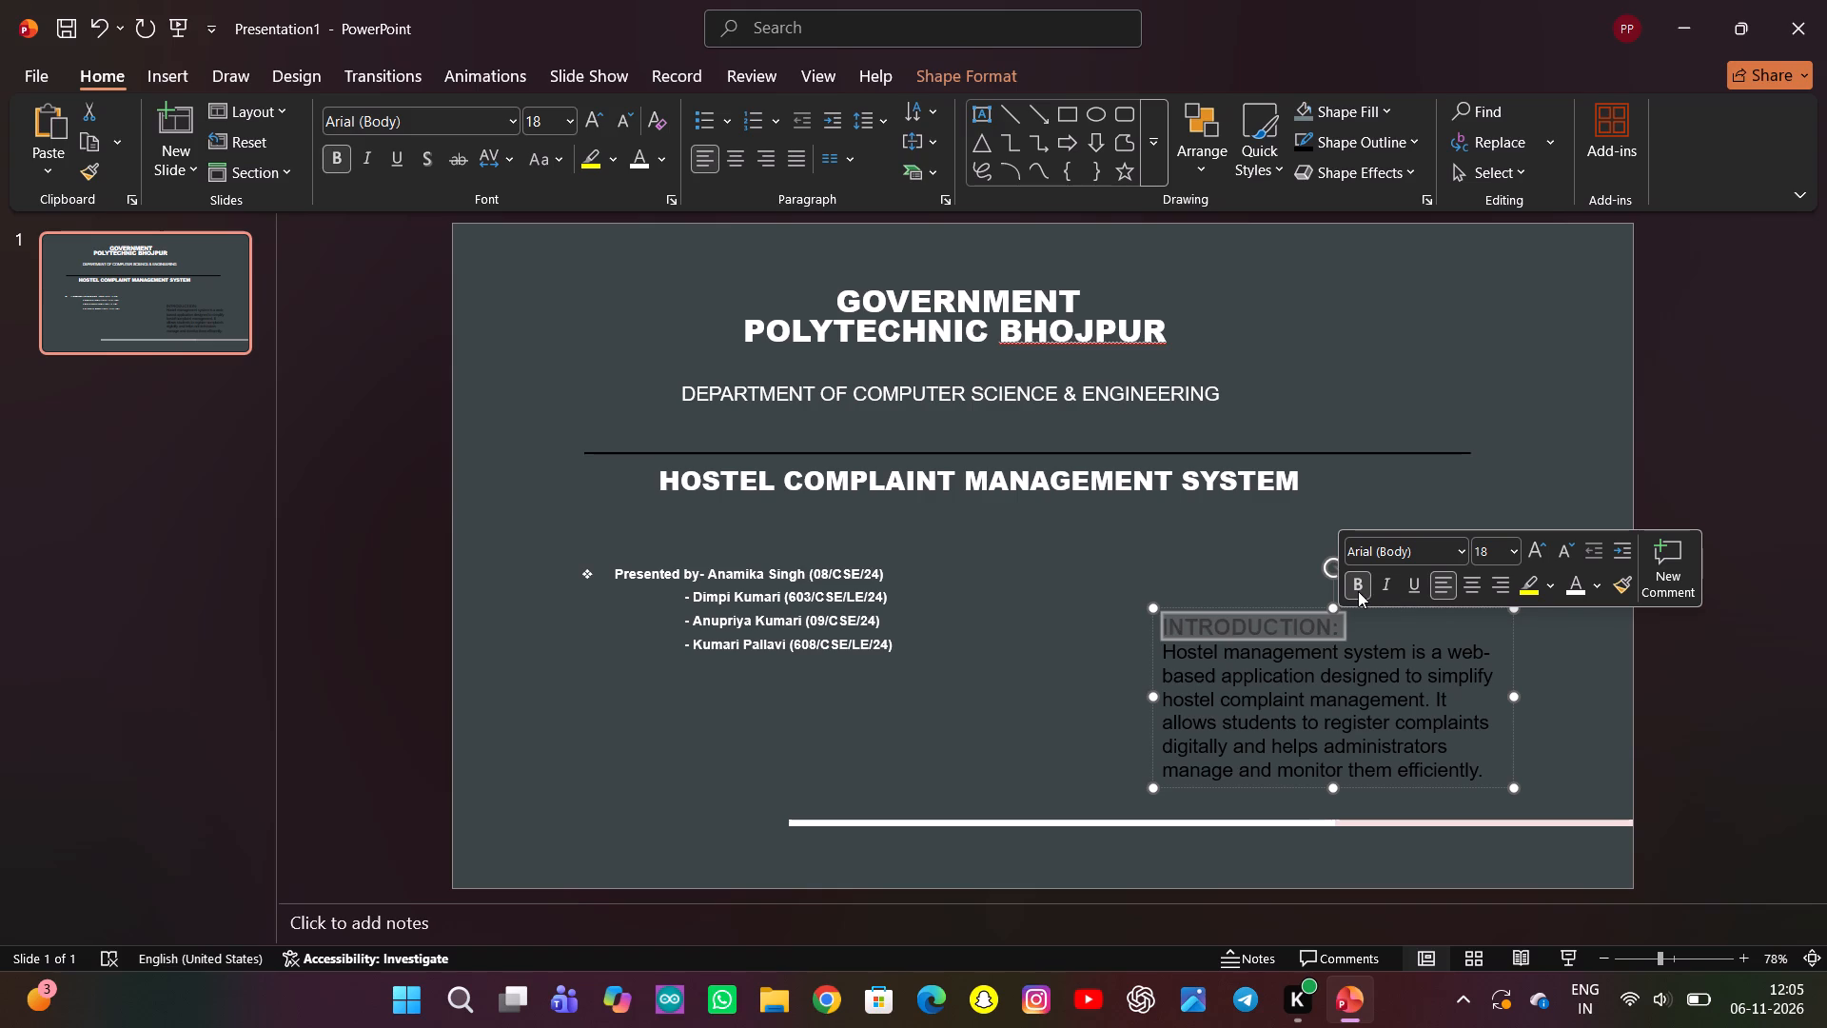
pyautogui.click(1591, 584)
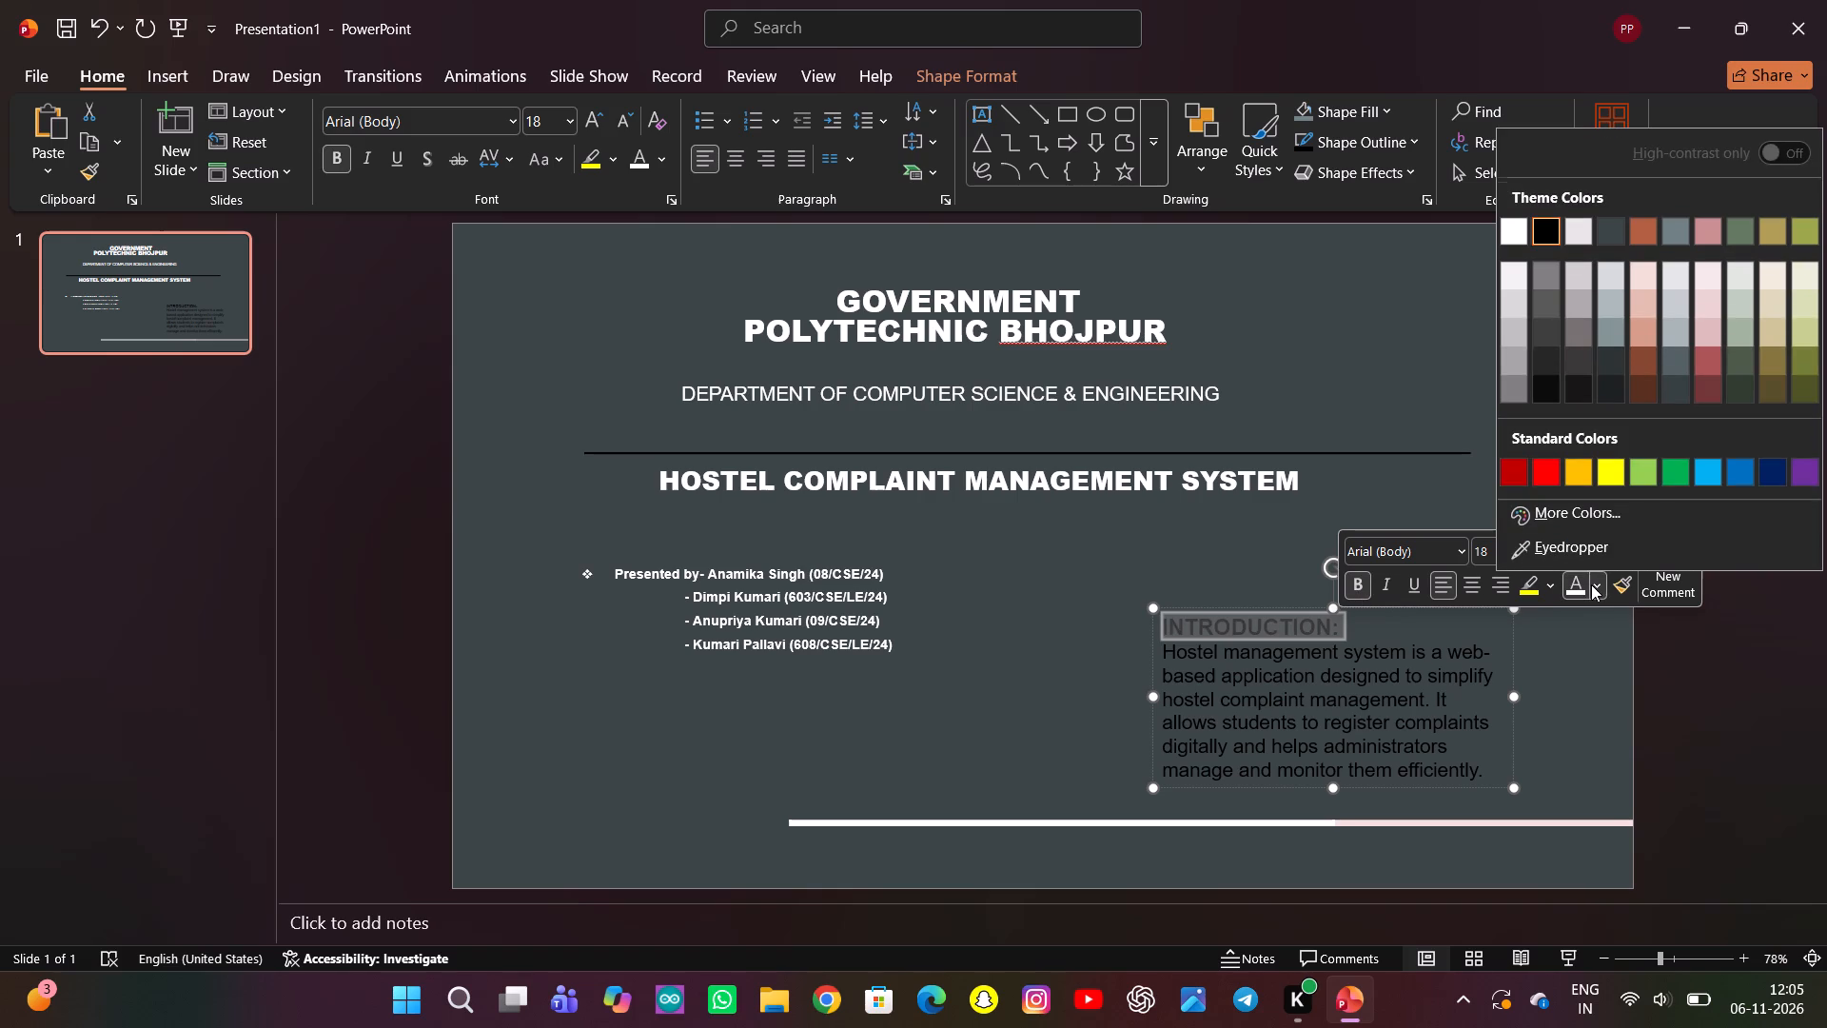
pyautogui.click(1506, 231)
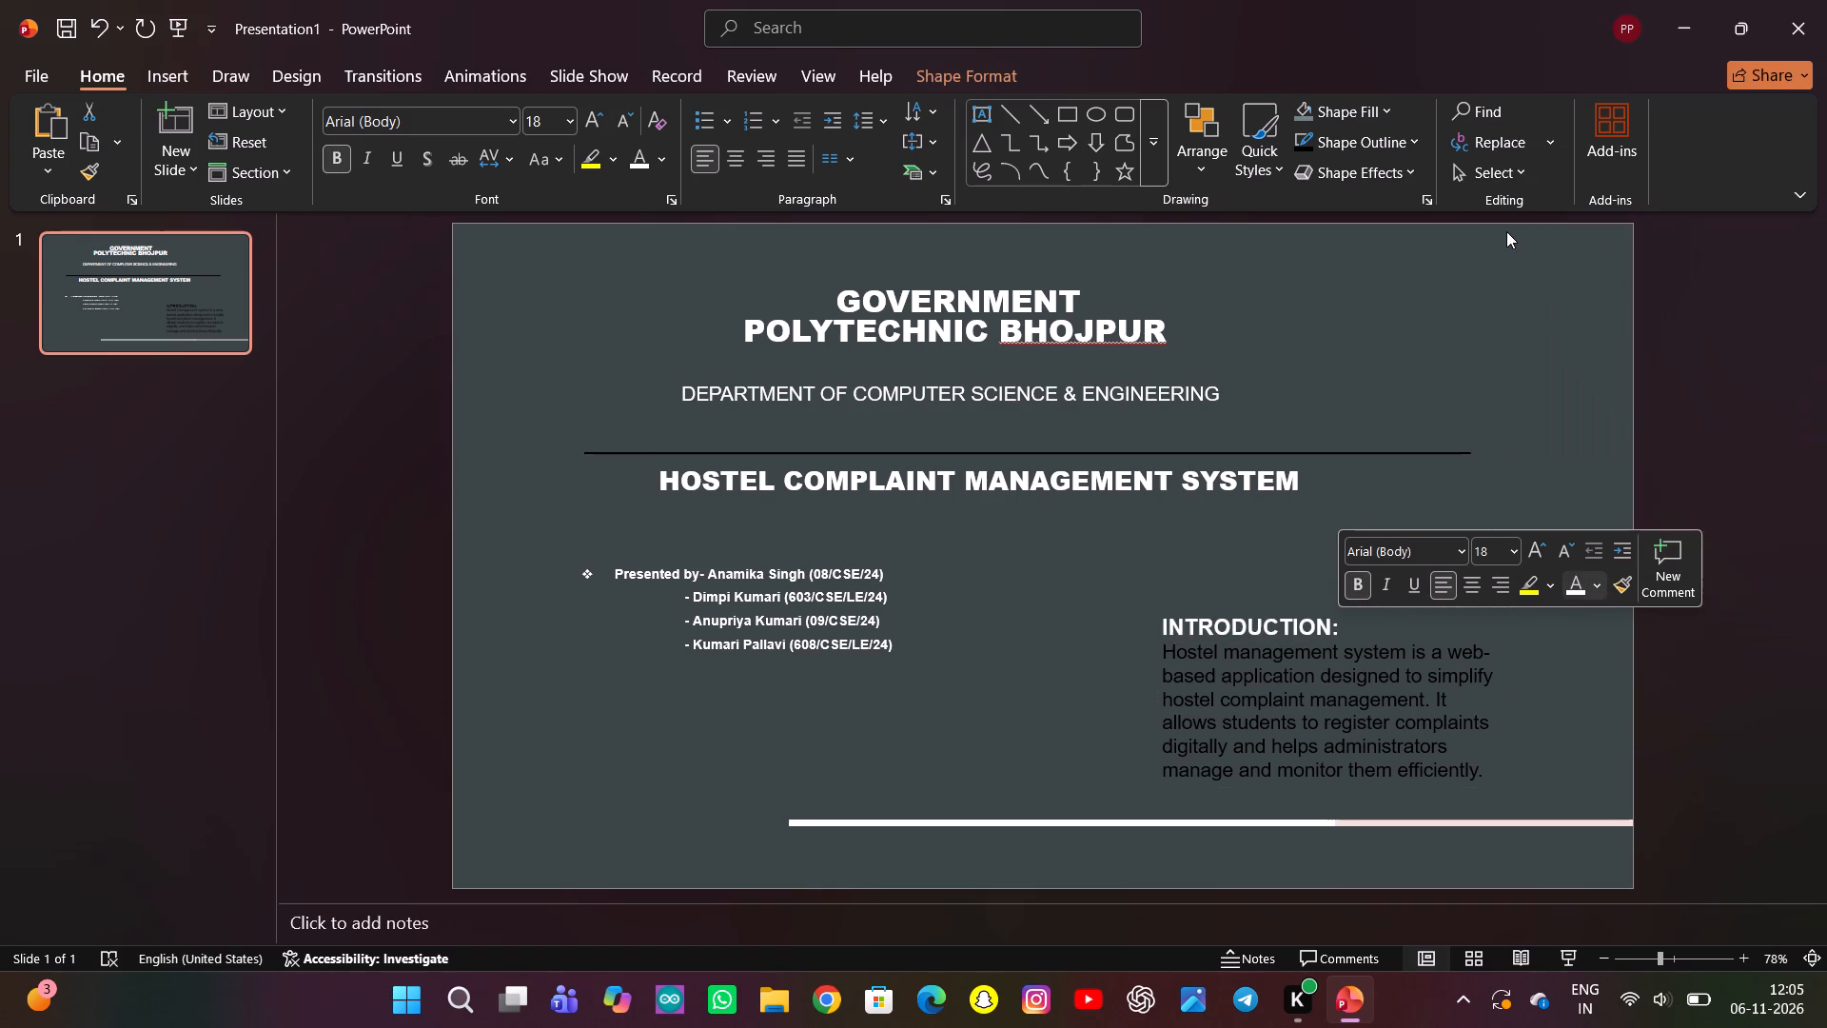
# Set the font colour of the whole introduction paragraph to white, including its final full stop.
pyautogui.click(1412, 648)
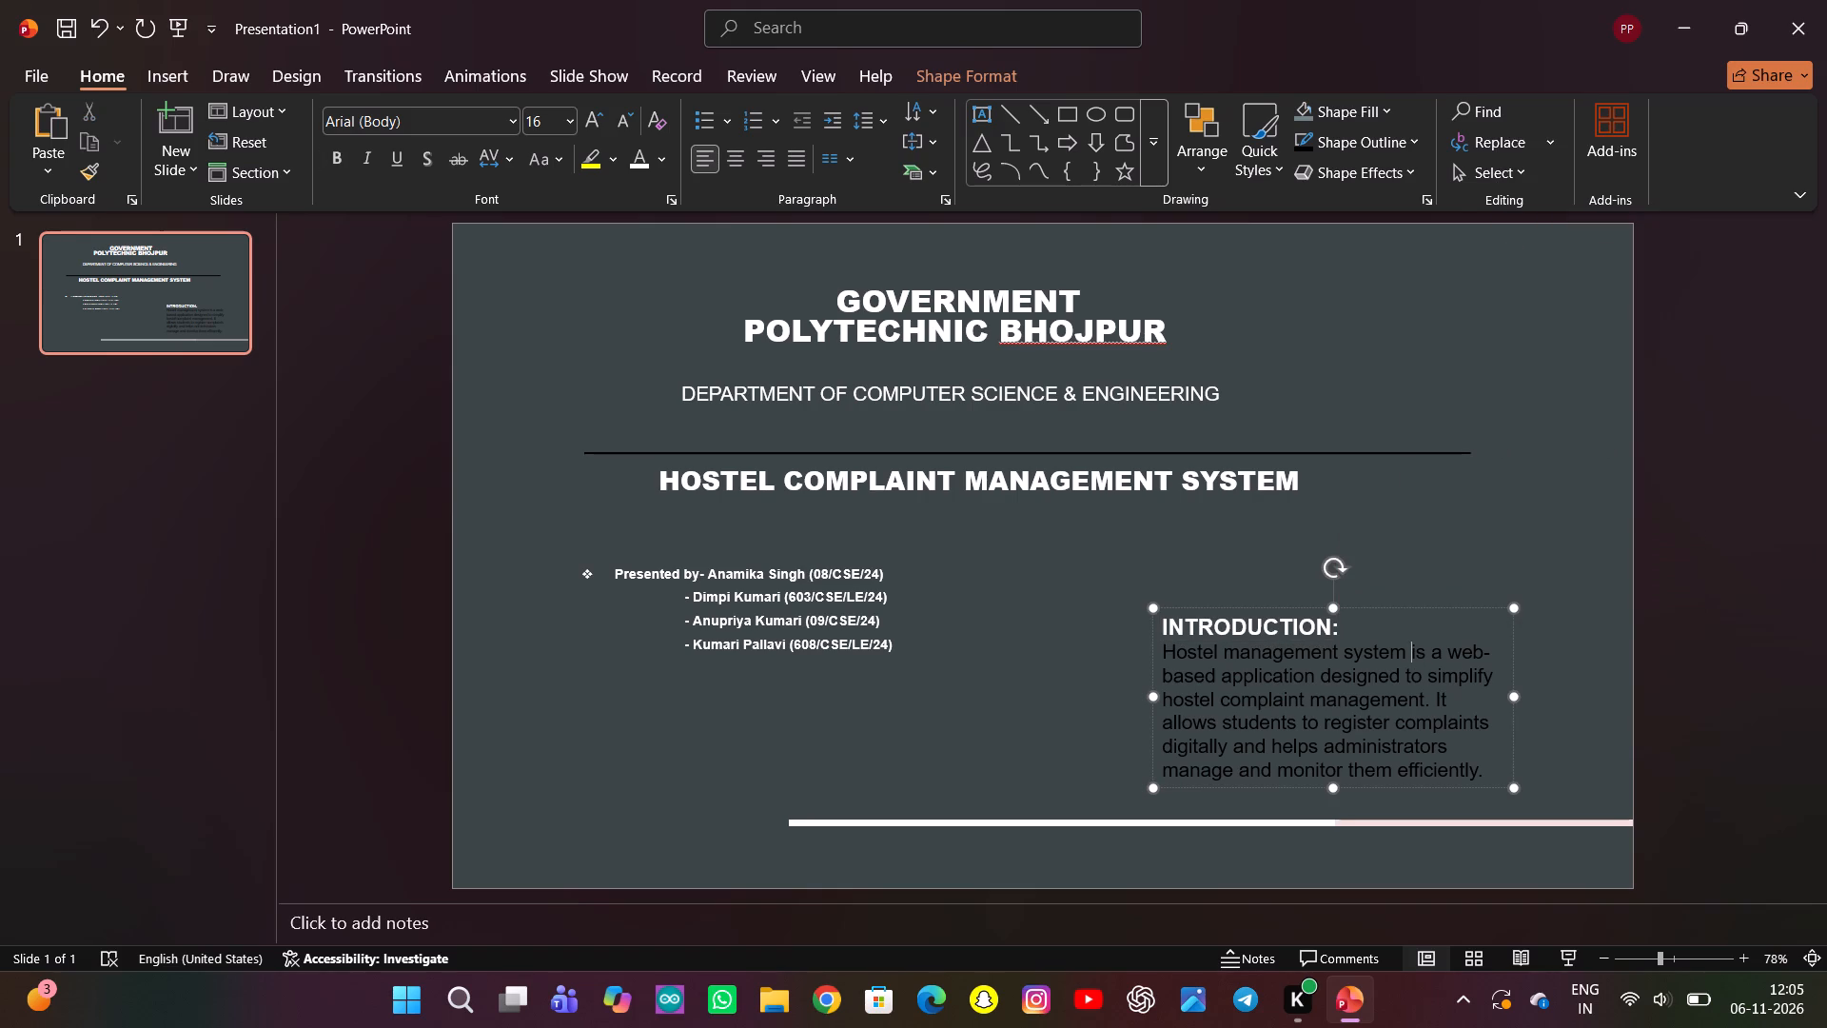
pyautogui.click(1161, 650)
pyautogui.moveTo(1165, 651); pyautogui.dragTo(1233, 715)
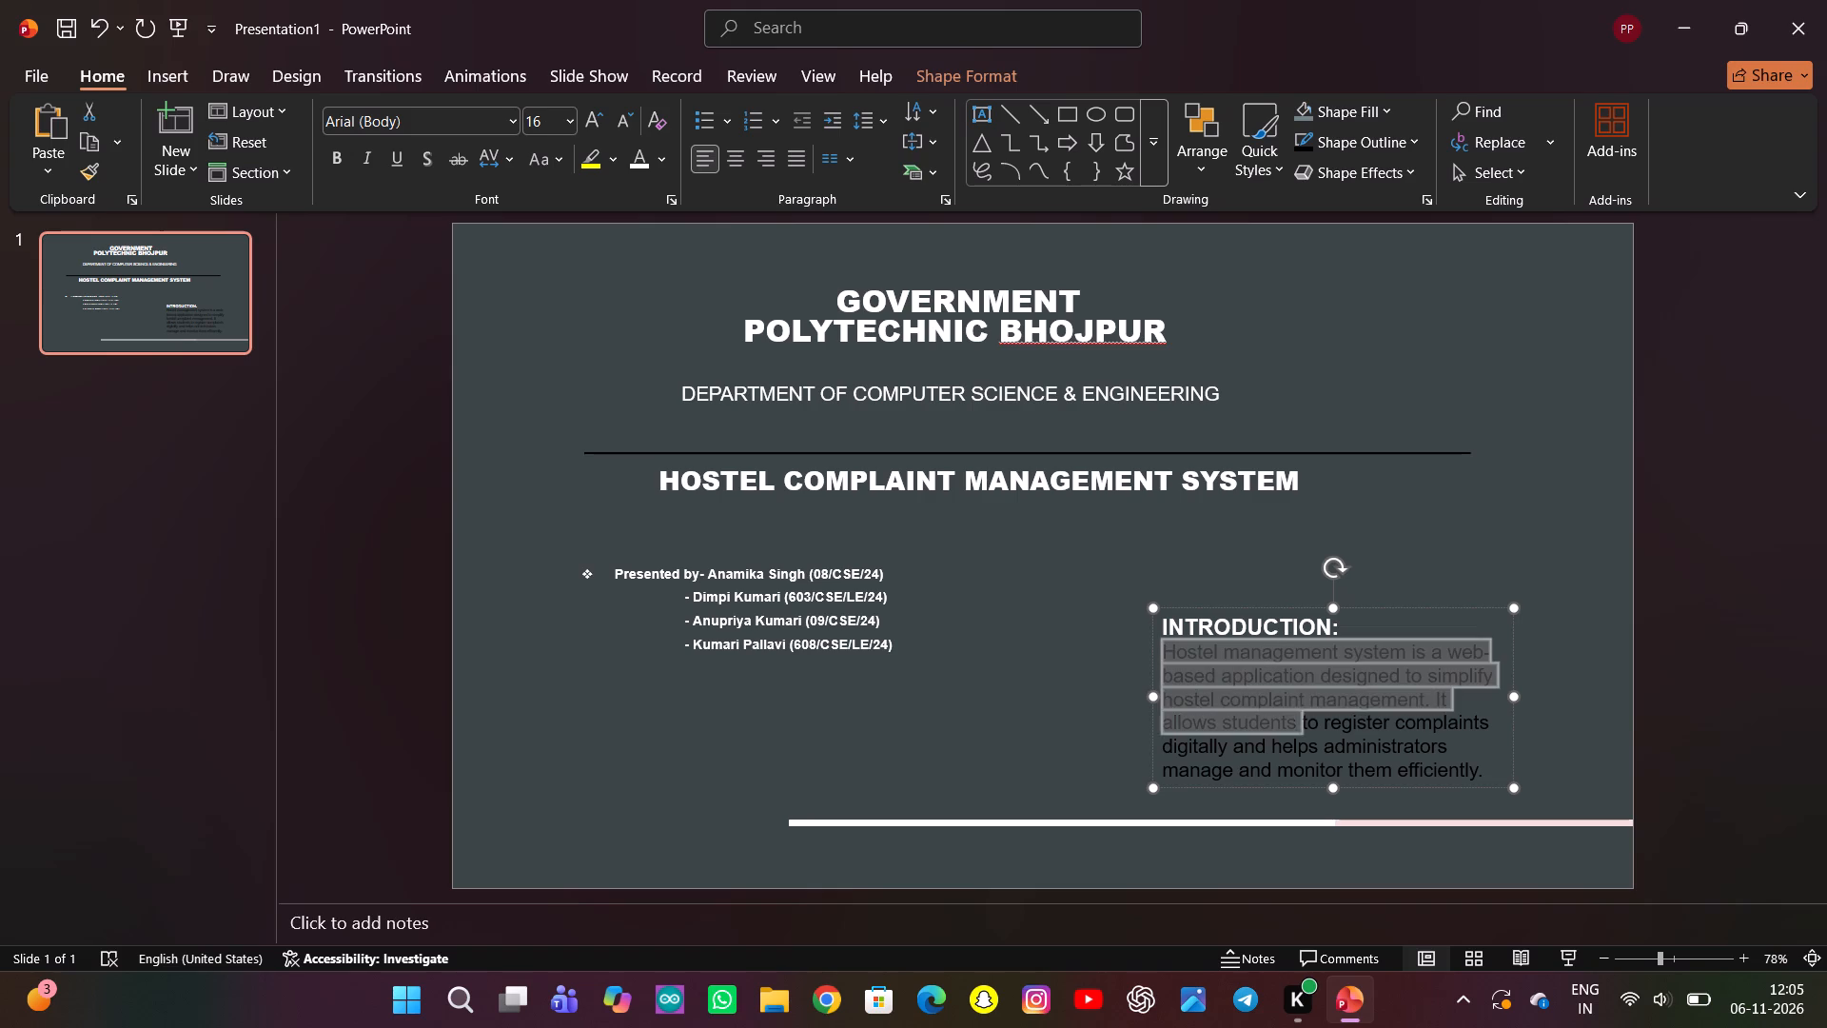
pyautogui.moveTo(1233, 715); pyautogui.dragTo(1449, 771)
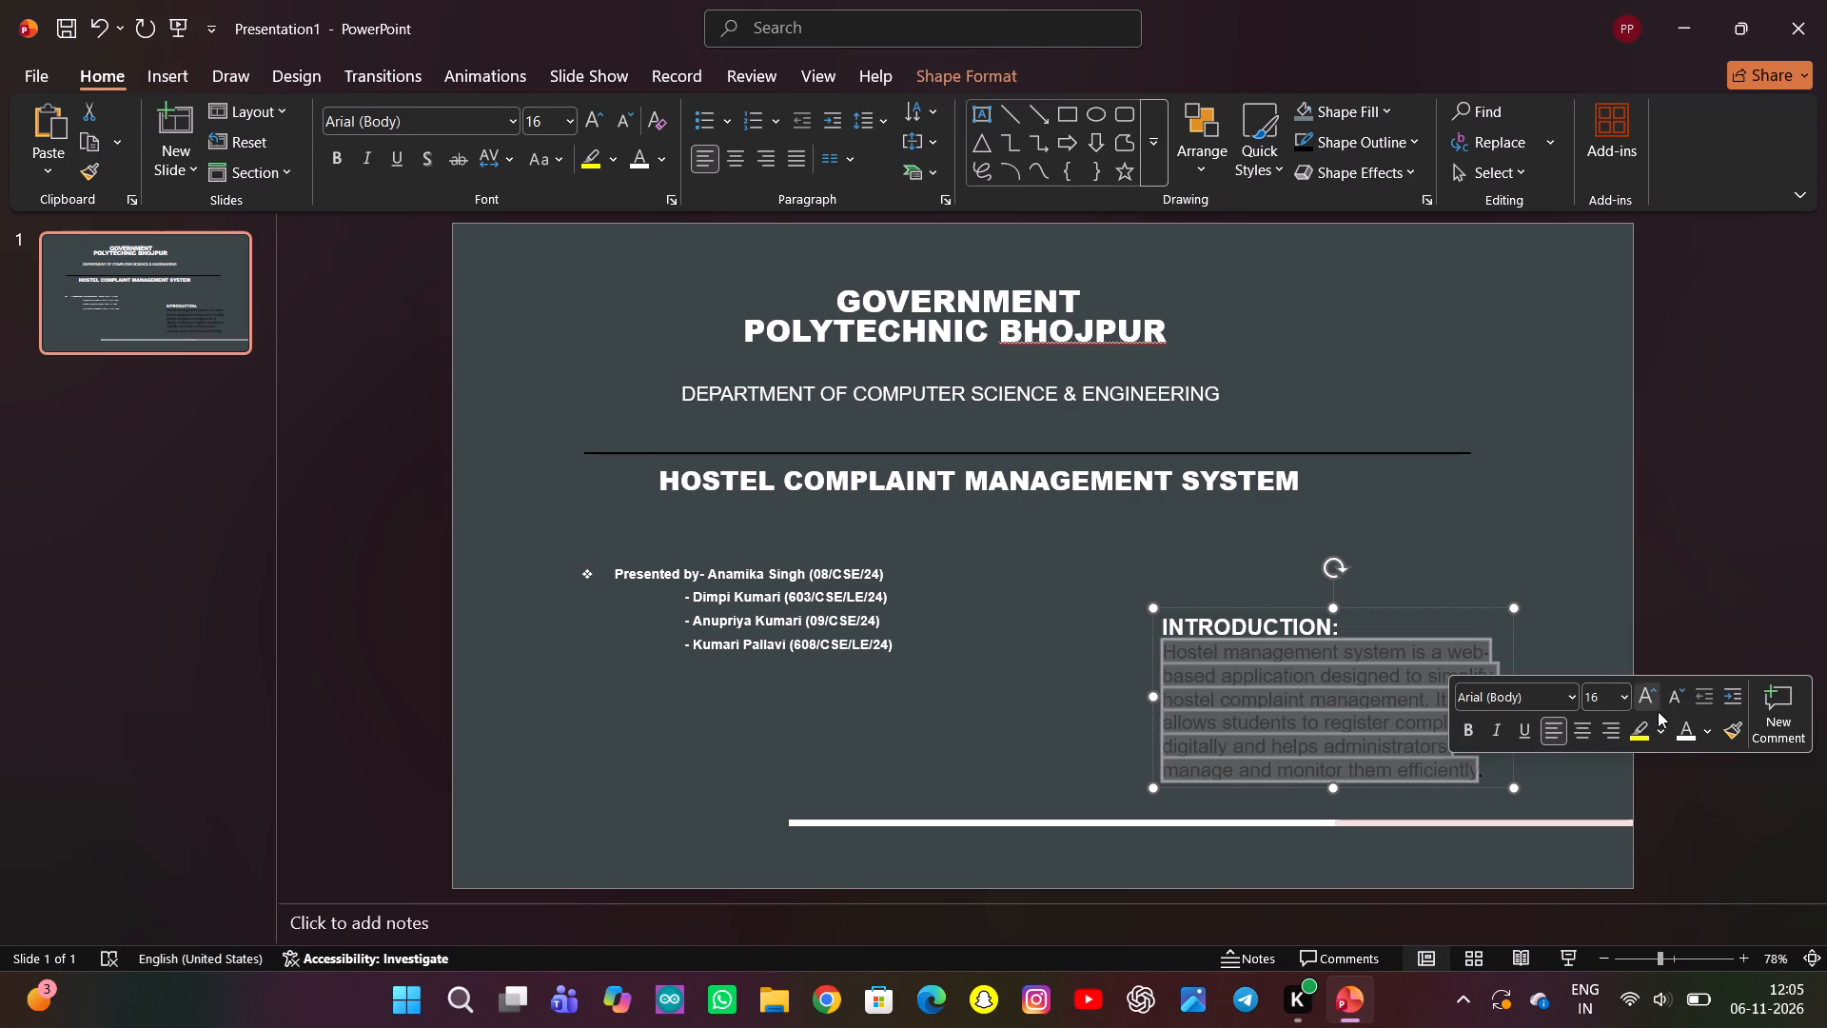
pyautogui.click(1709, 737)
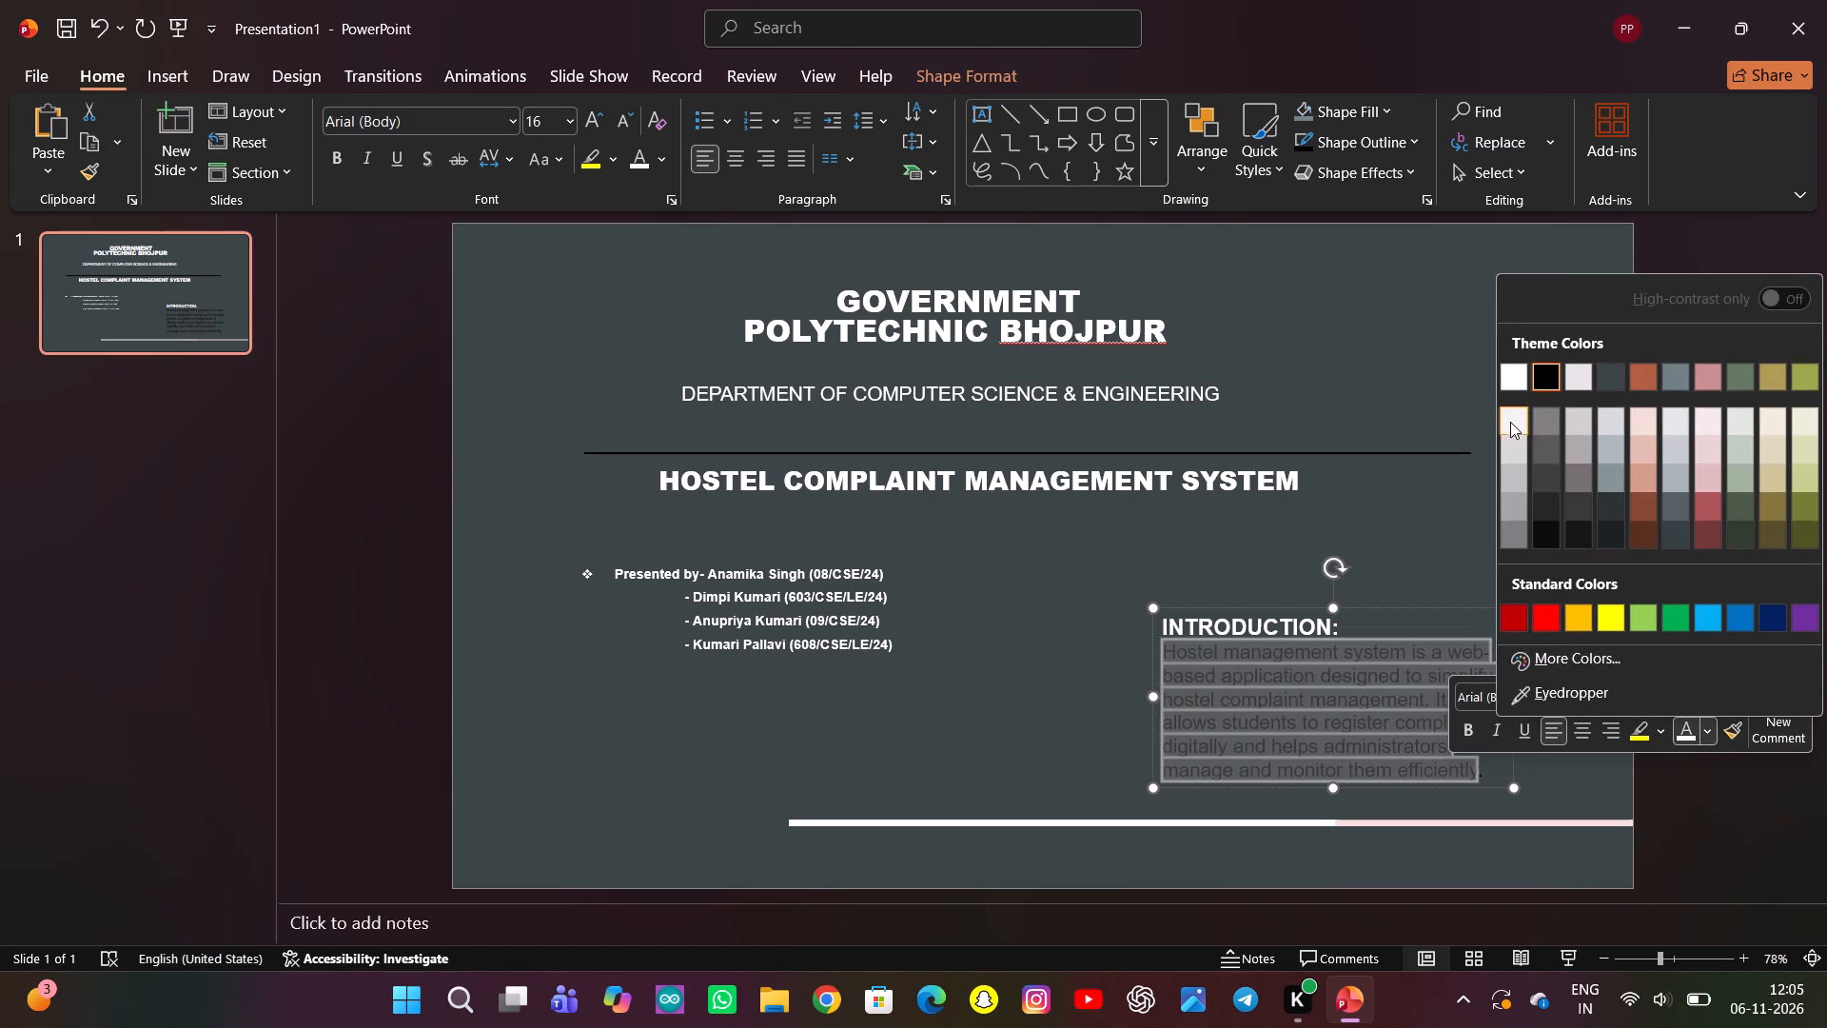
pyautogui.click(1518, 376)
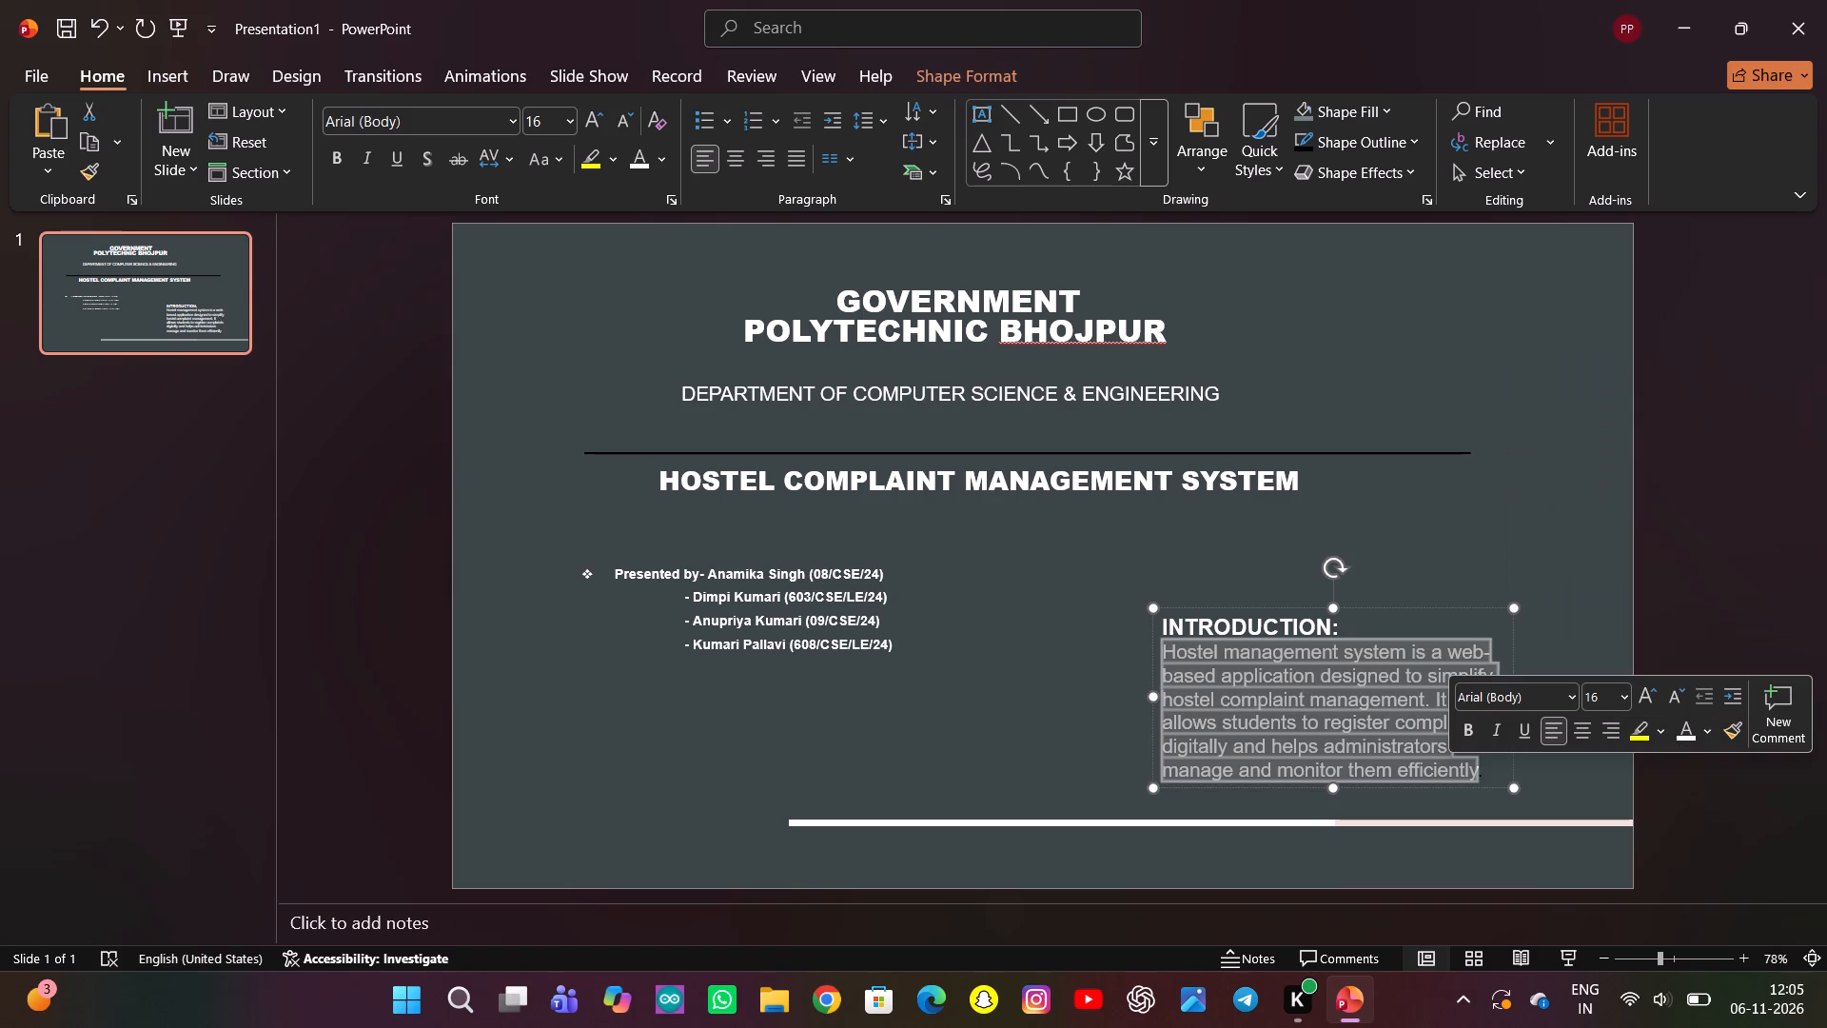
pyautogui.click(1494, 770)
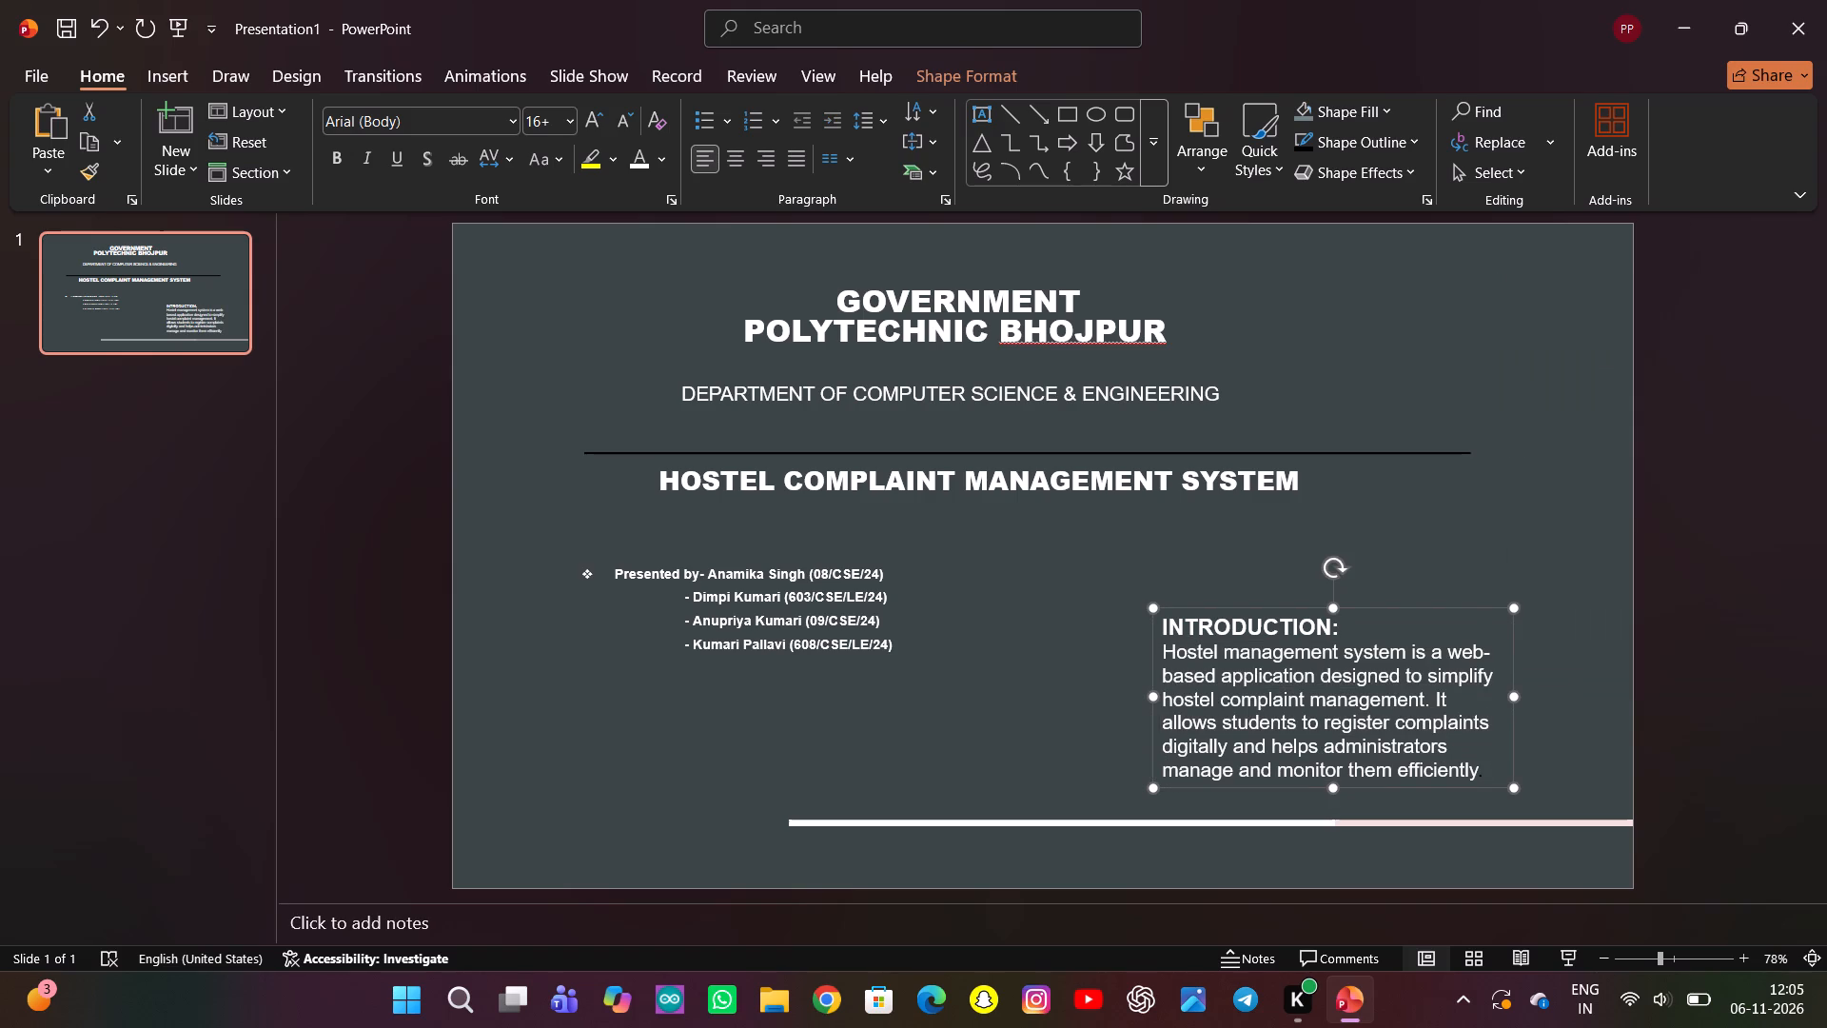
pyautogui.doubleClick(1485, 774)
pyautogui.tripleClick(1485, 774)
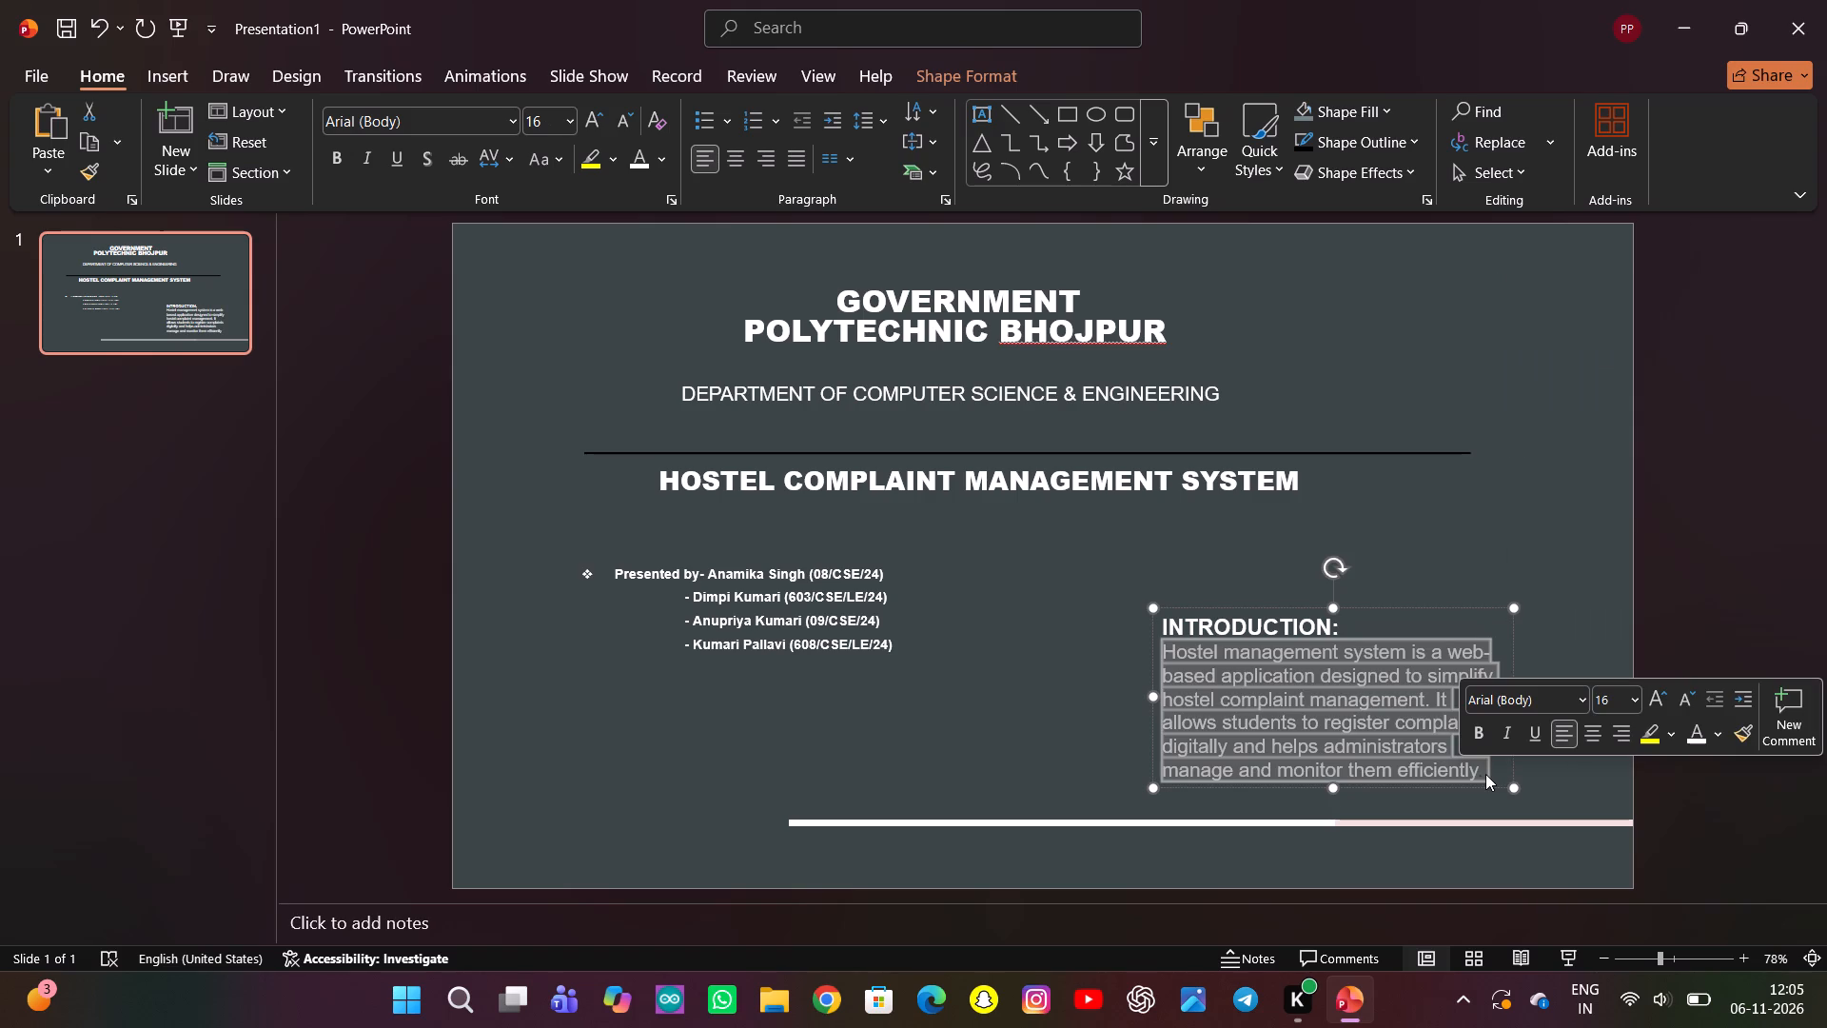
pyautogui.click(1718, 725)
pyautogui.click(1513, 394)
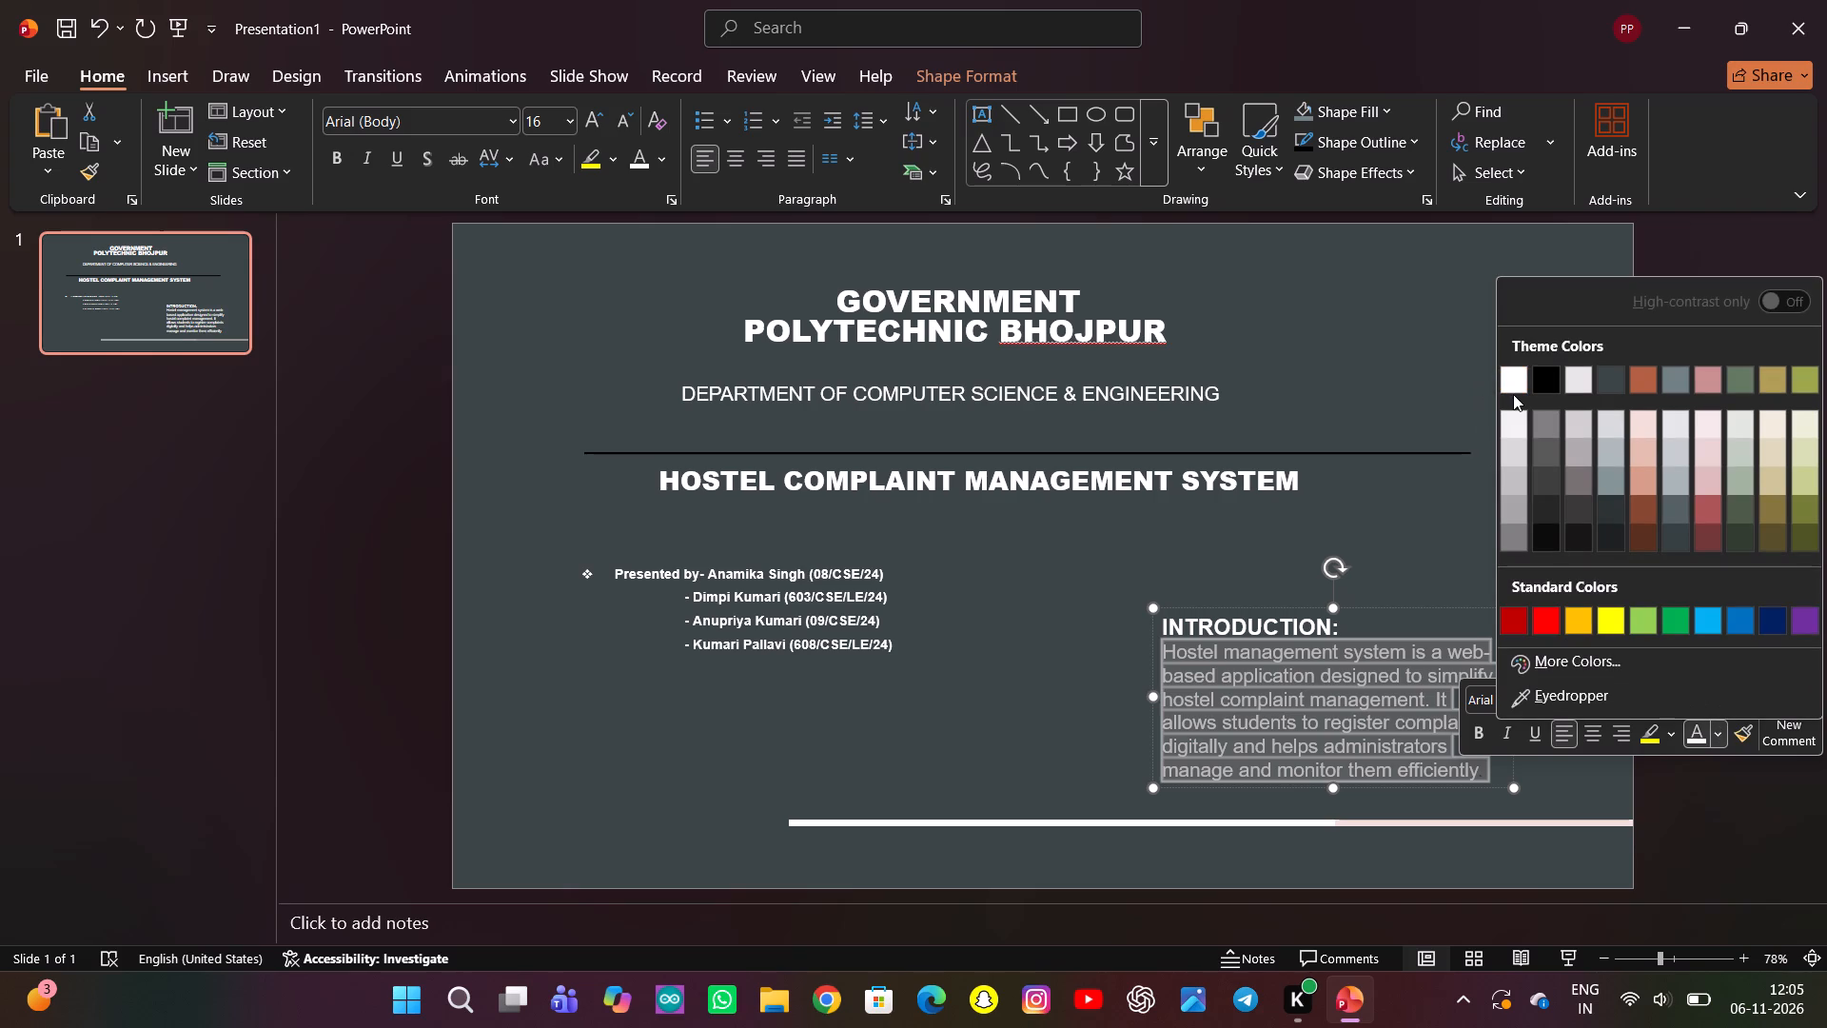
pyautogui.click(1513, 381)
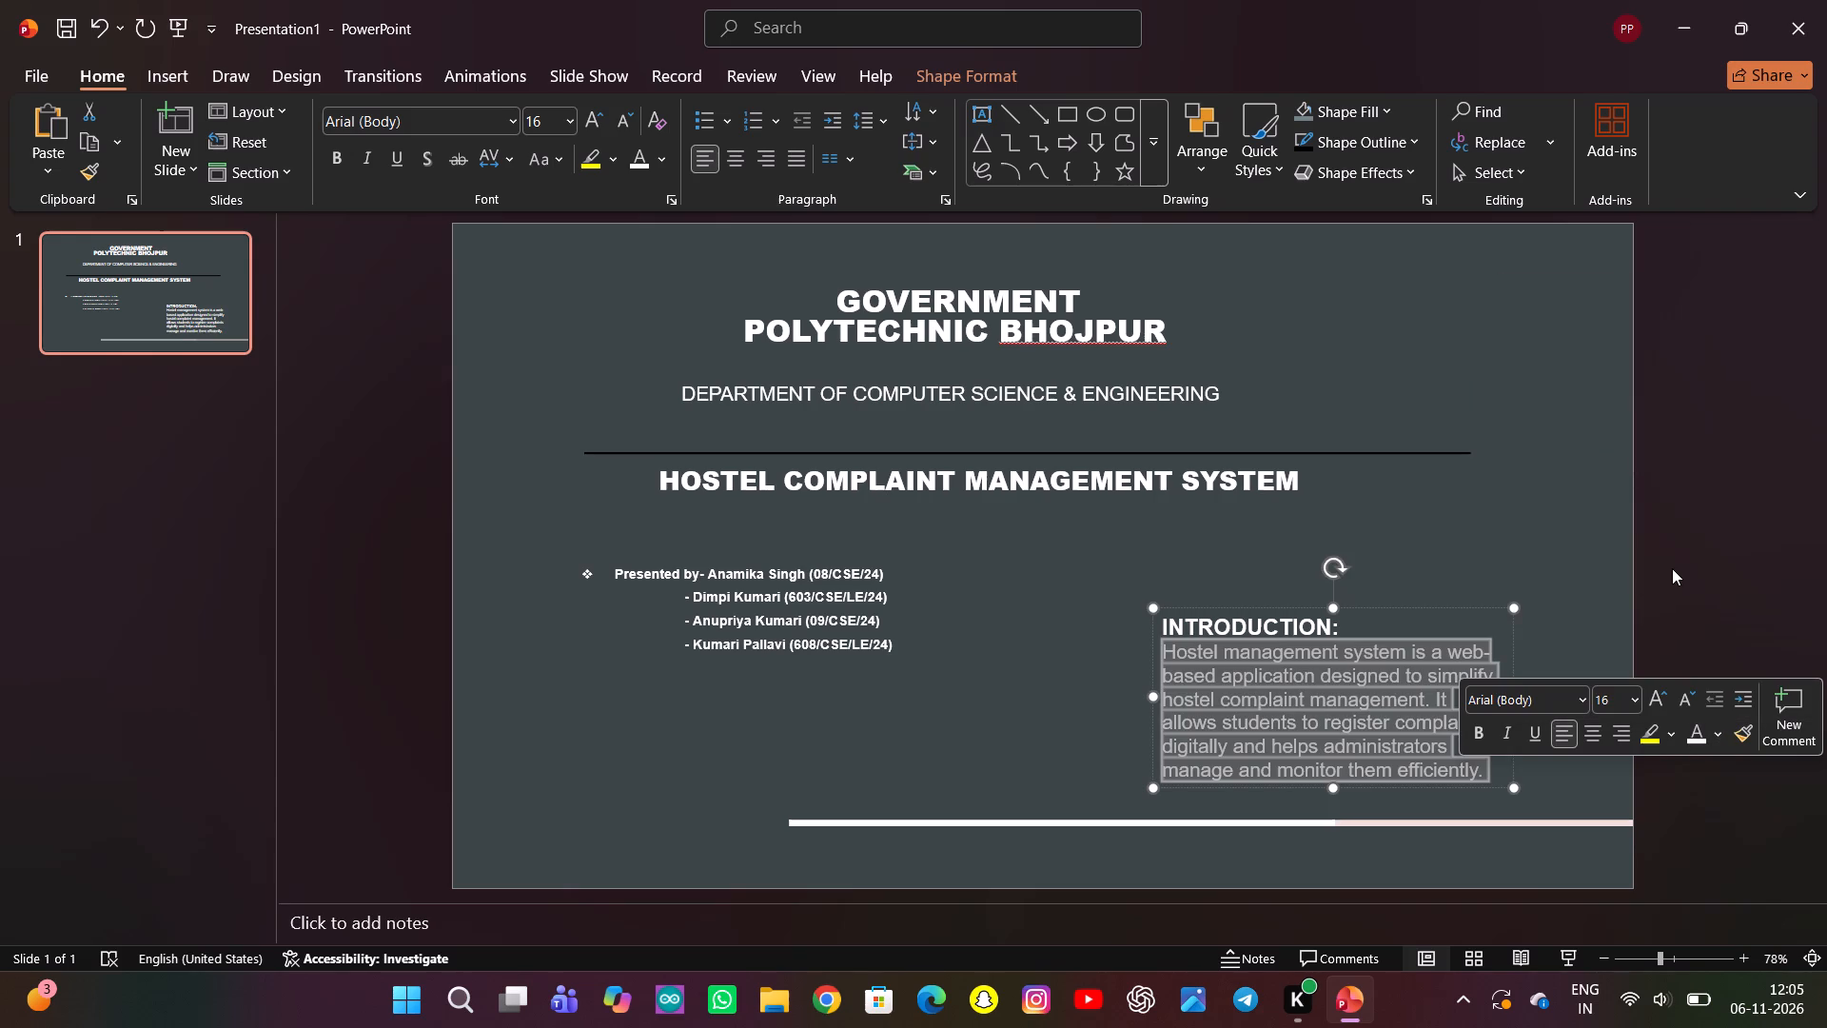
pyautogui.click(1673, 566)
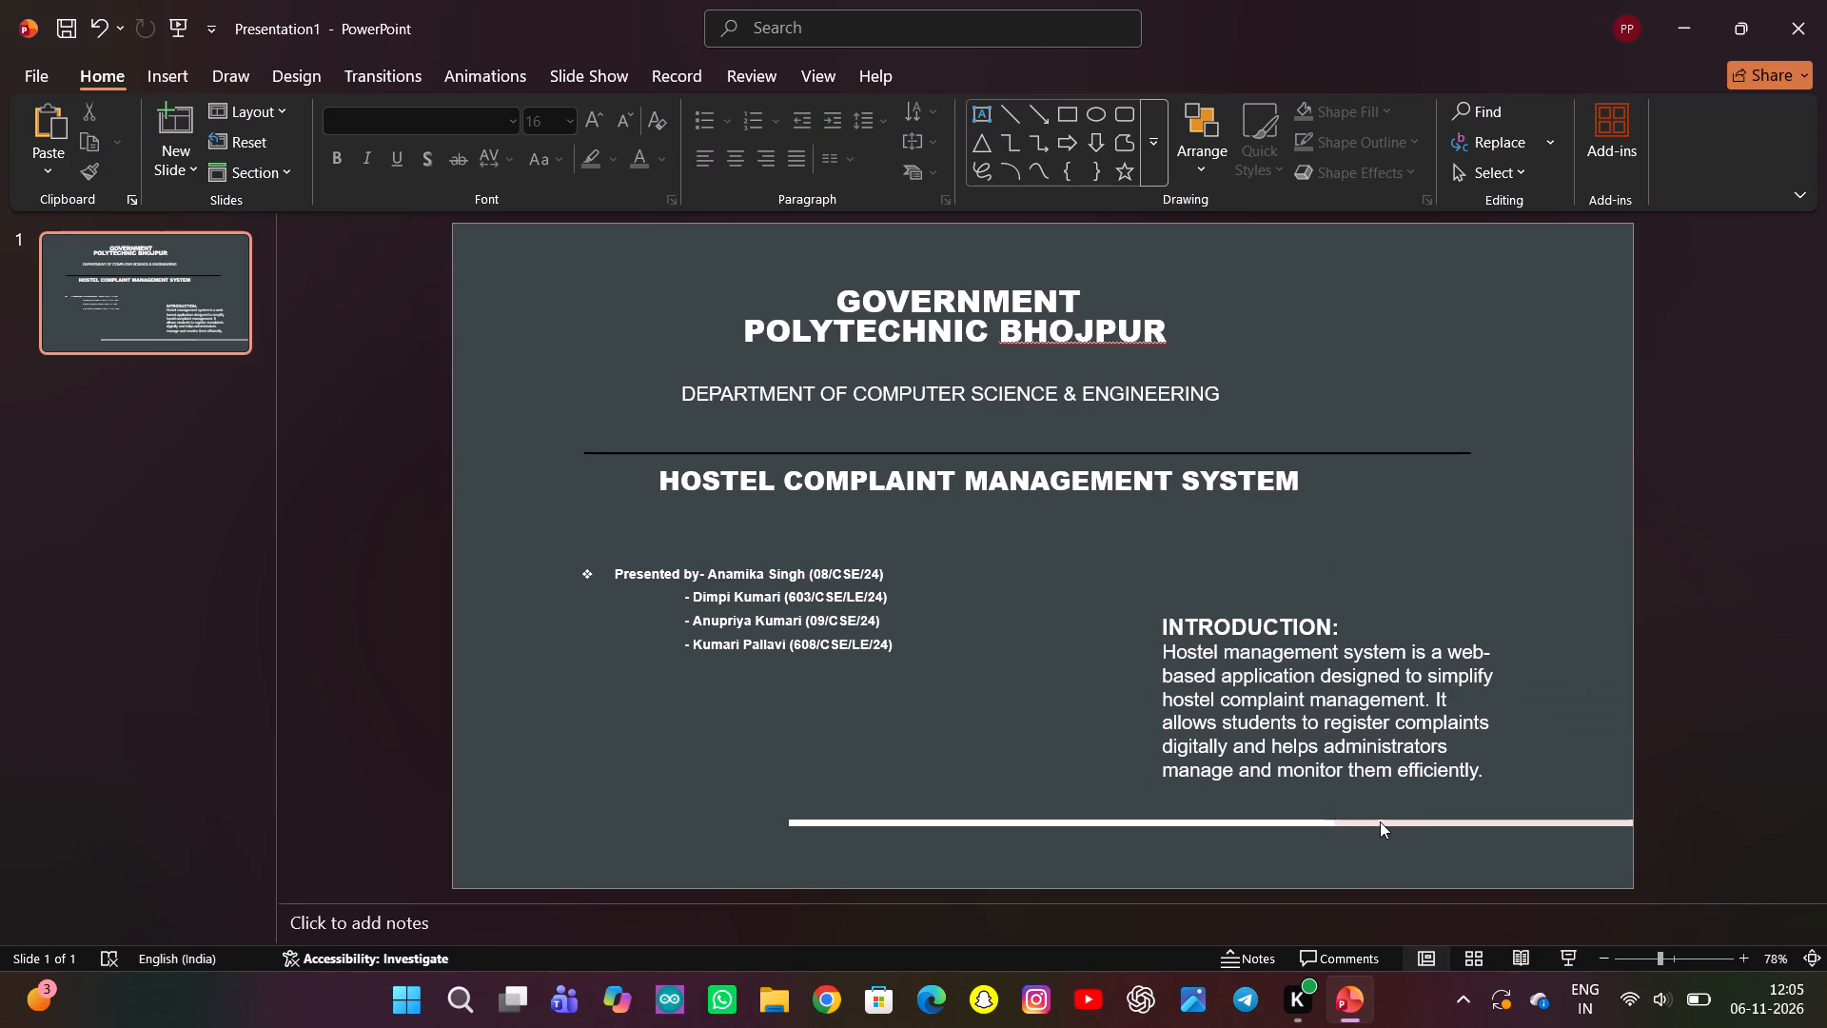
pyautogui.click(1096, 819)
pyautogui.click(1096, 819)
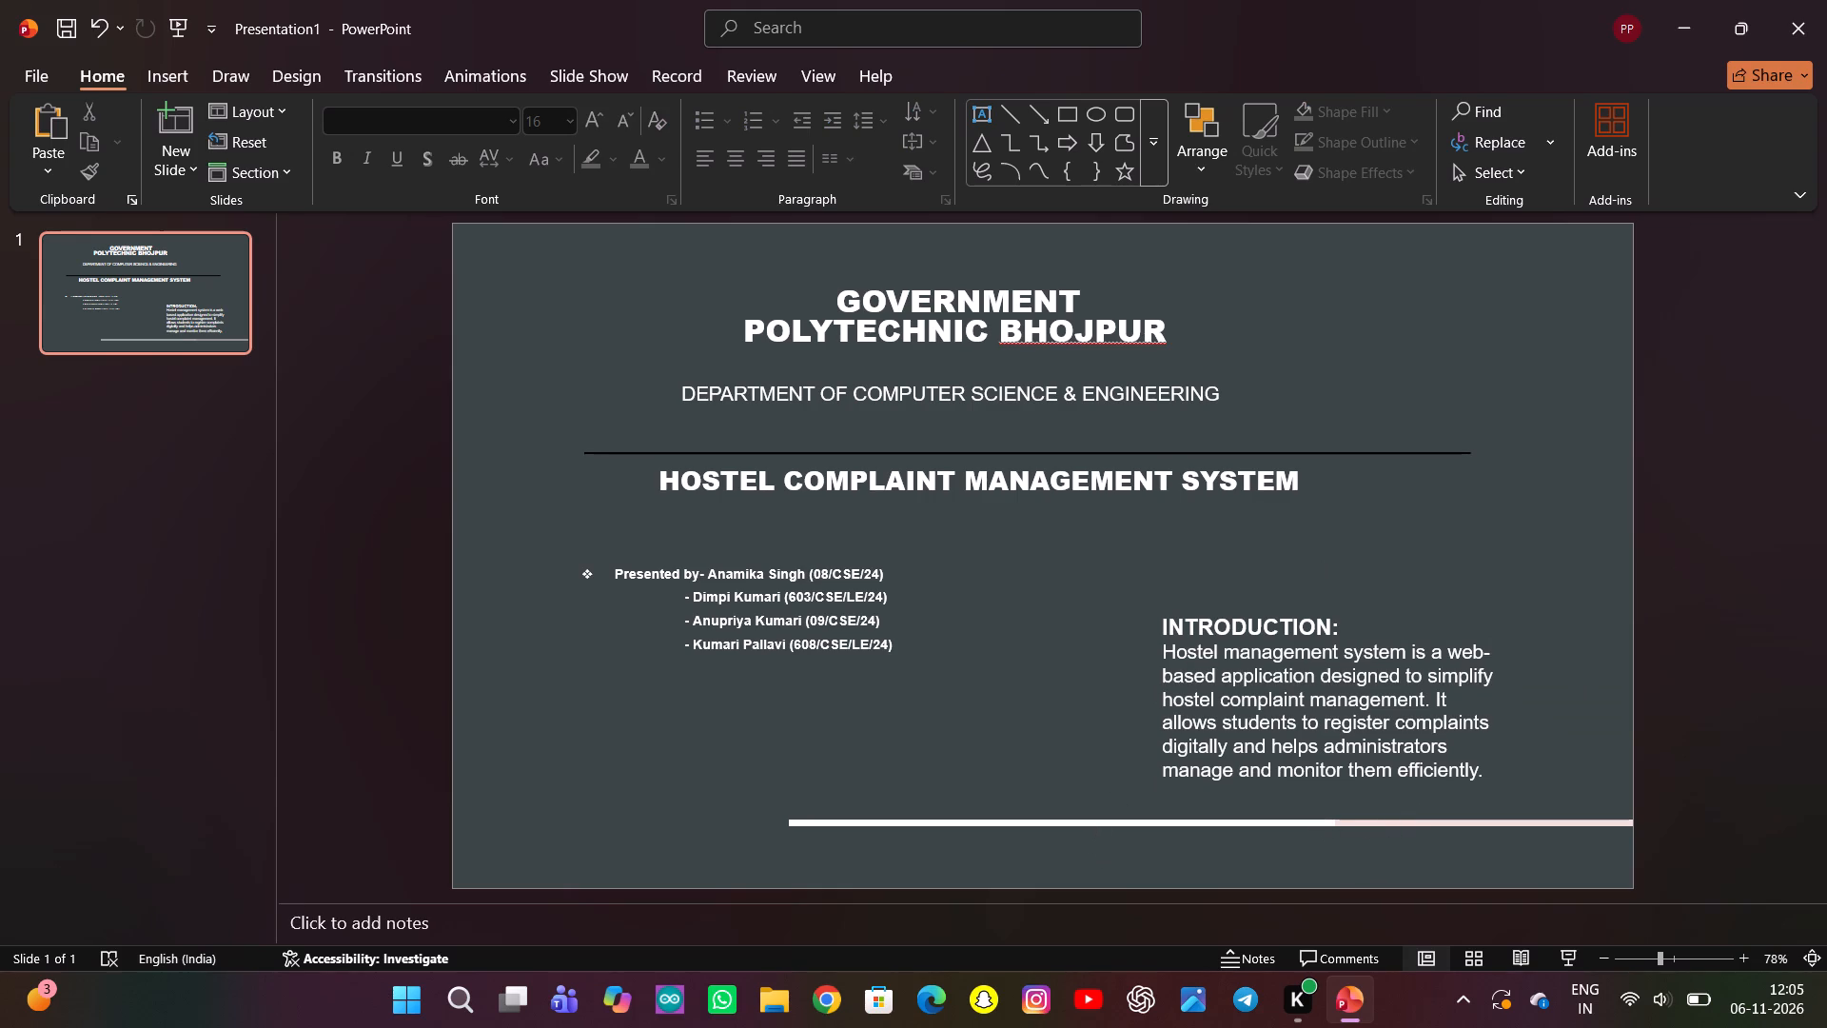
# Widen the introduction text box towards the slide's edge and lower it to sit just above the white accent line.
pyautogui.doubleClick(1169, 624)
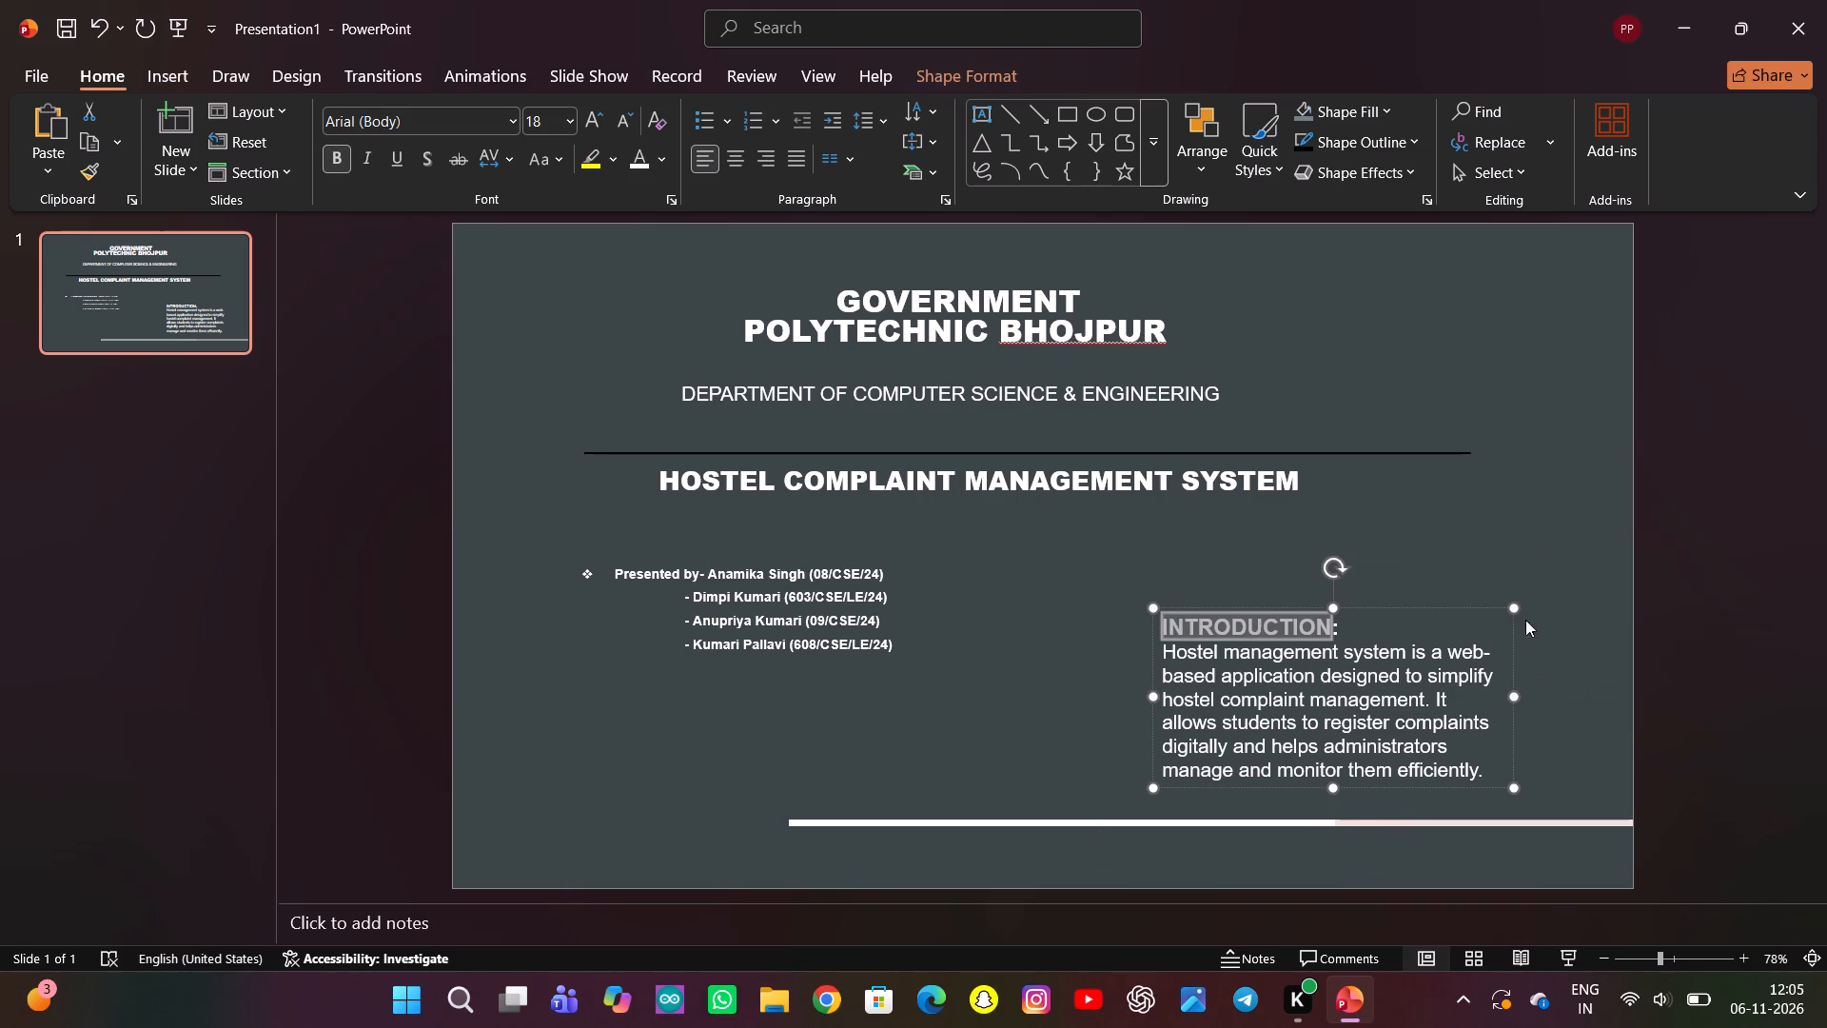
pyautogui.moveTo(1515, 609); pyautogui.dragTo(1601, 579)
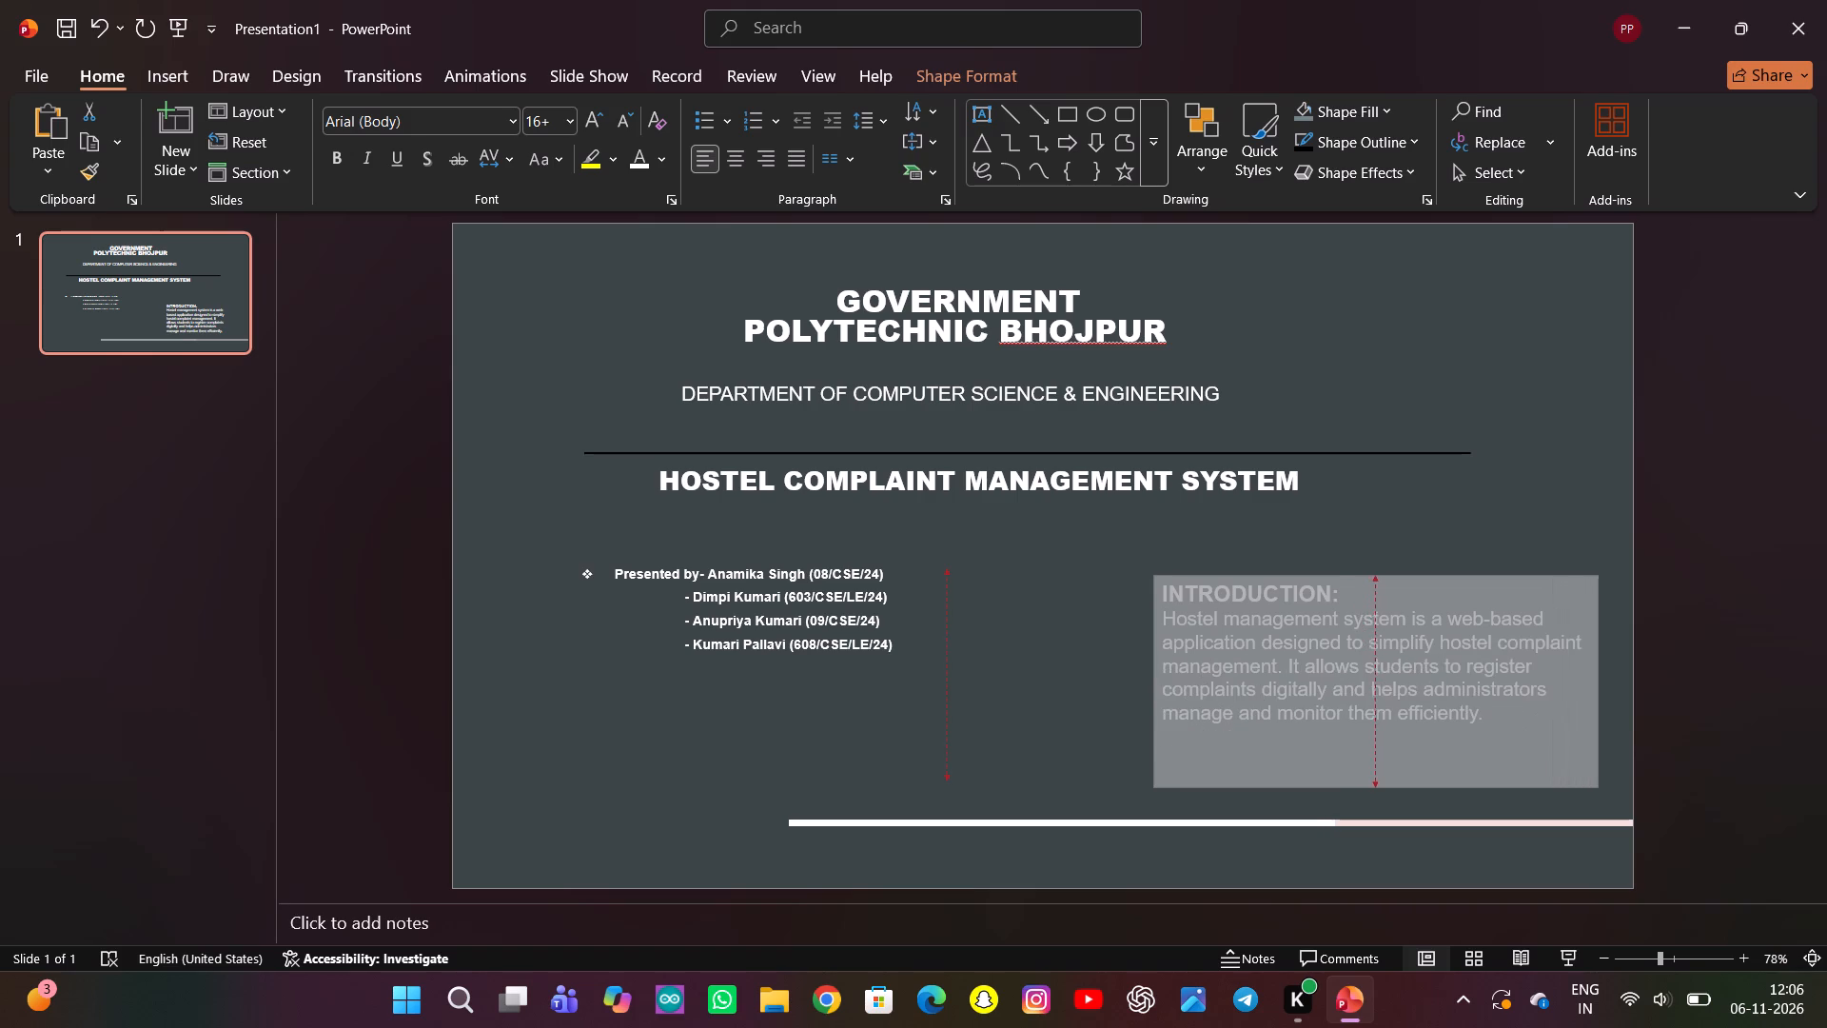
pyautogui.moveTo(1601, 579); pyautogui.dragTo(1603, 584)
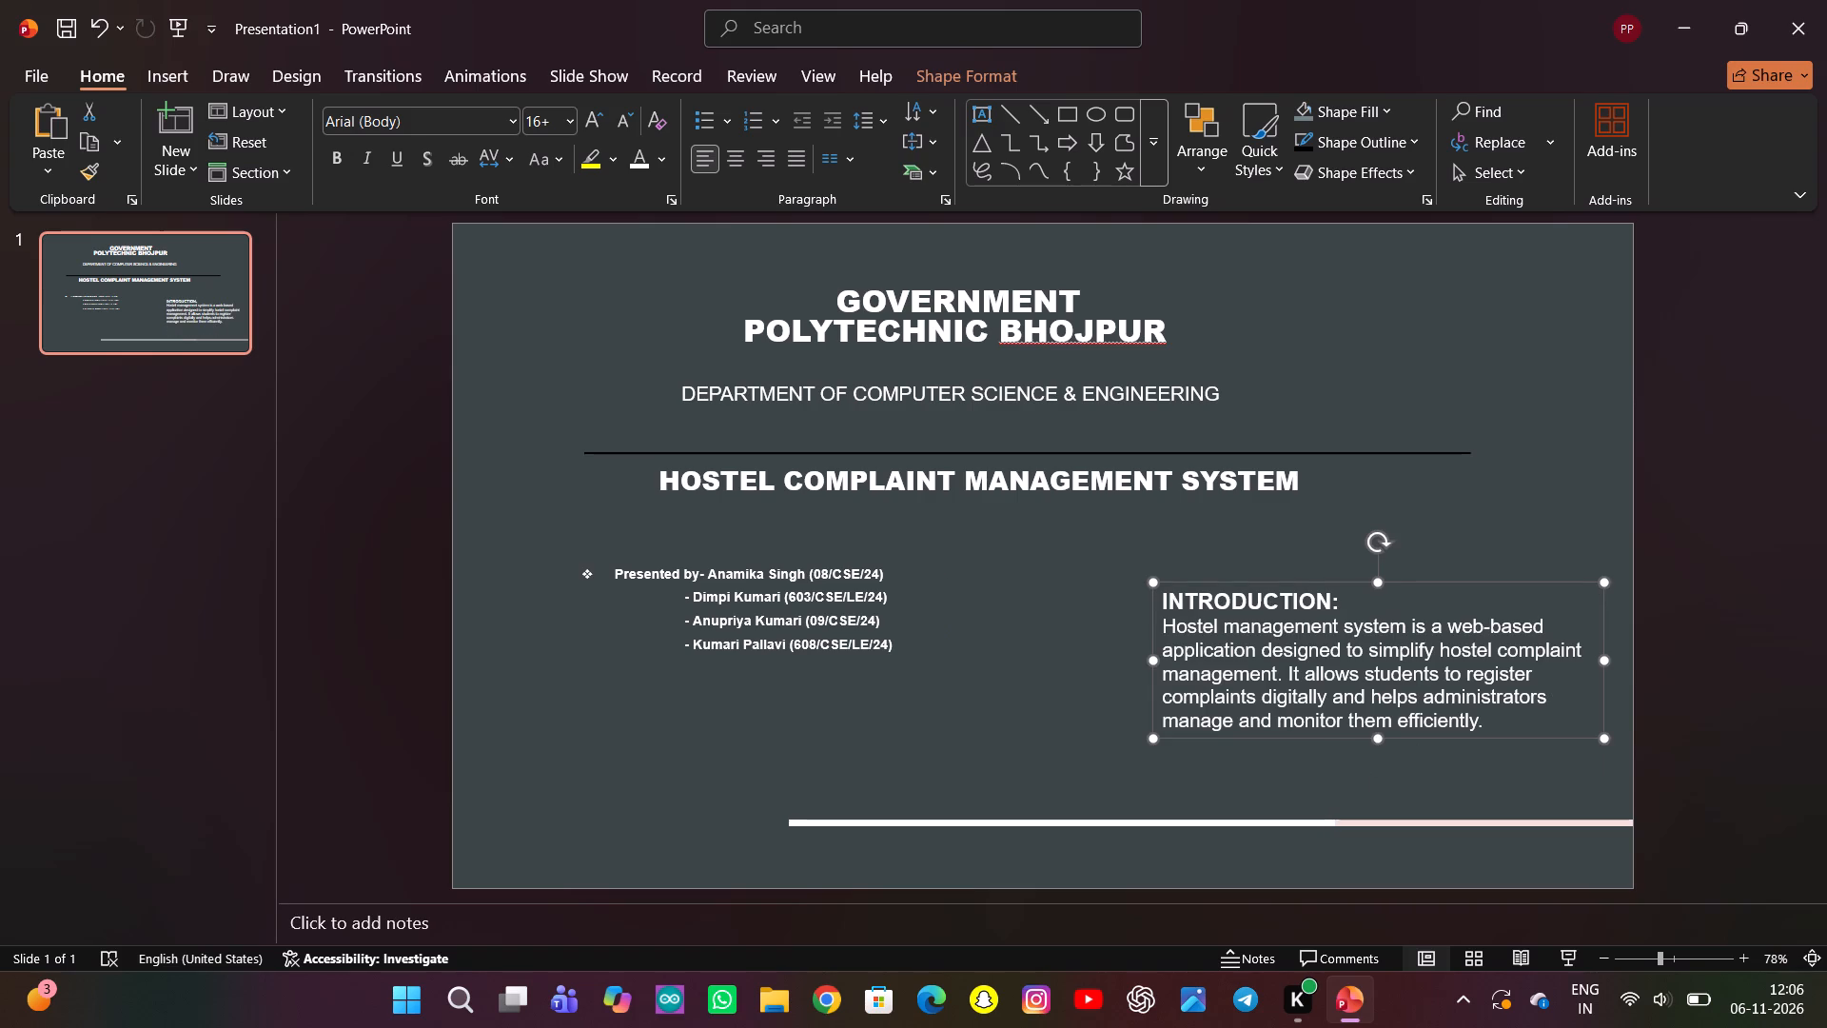
pyautogui.moveTo(1381, 739); pyautogui.dragTo(1400, 789)
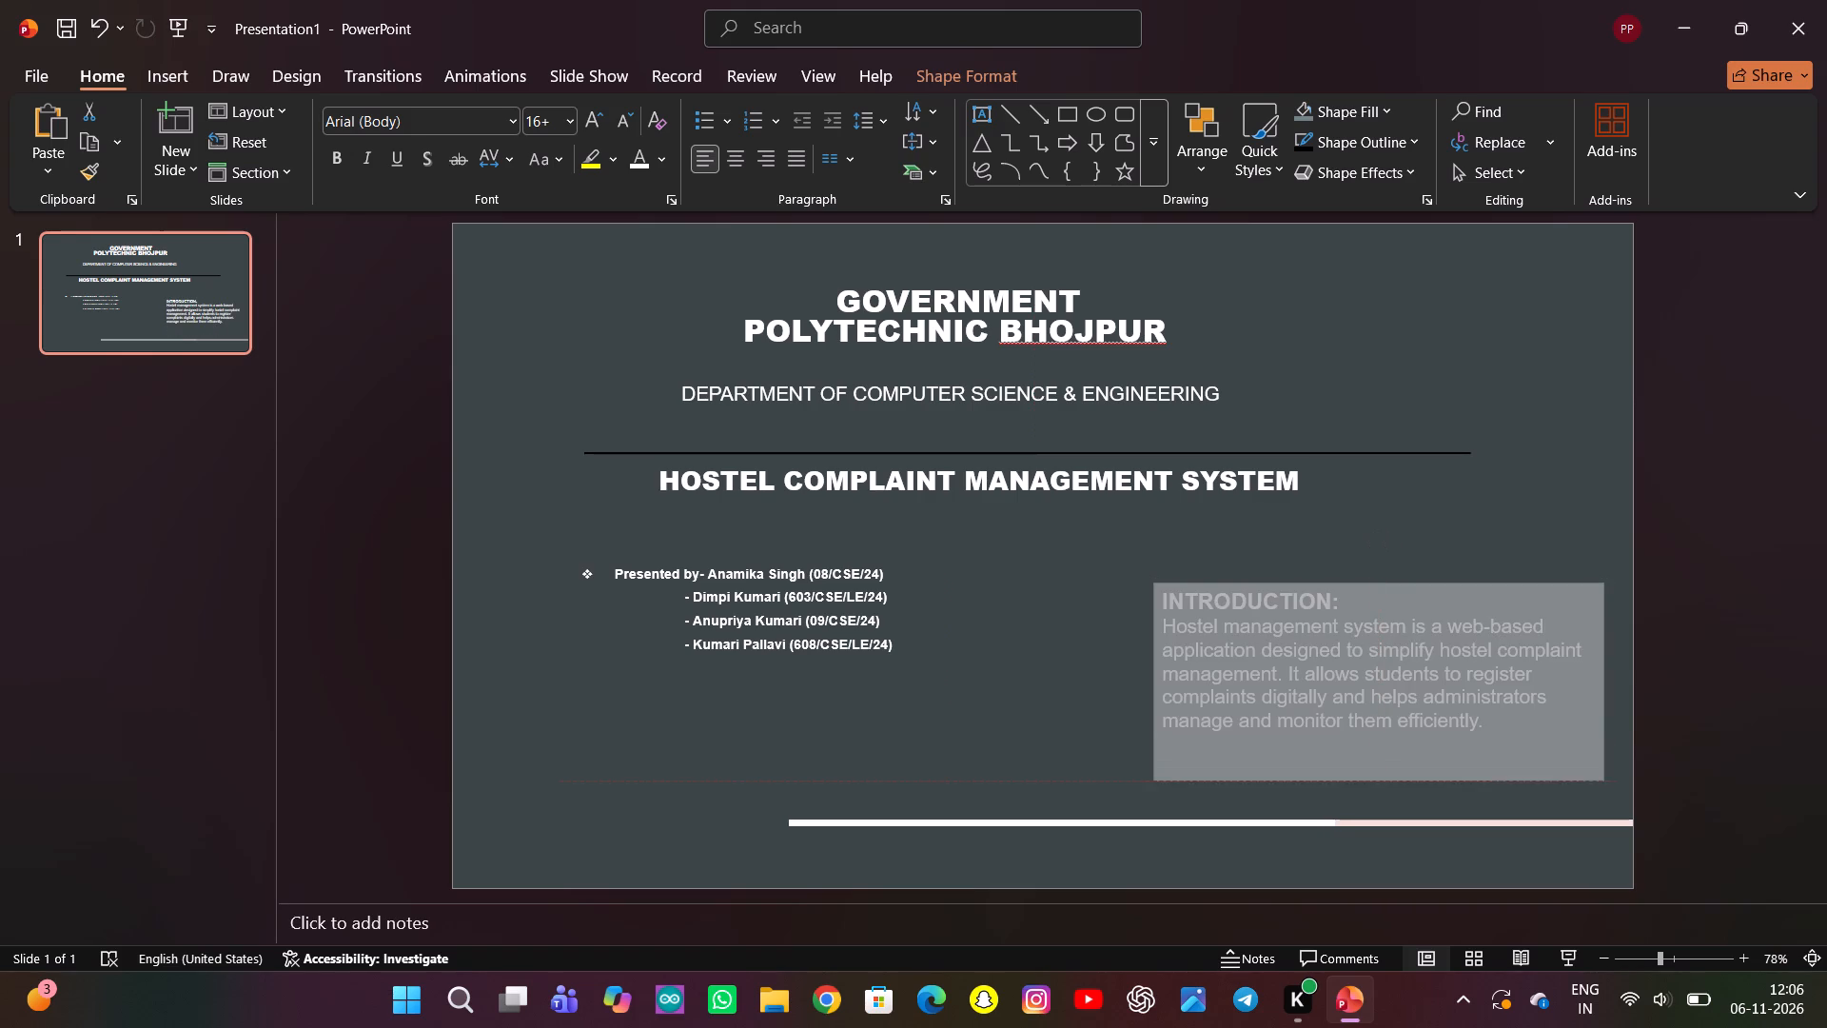
pyautogui.moveTo(1400, 789); pyautogui.dragTo(1404, 795)
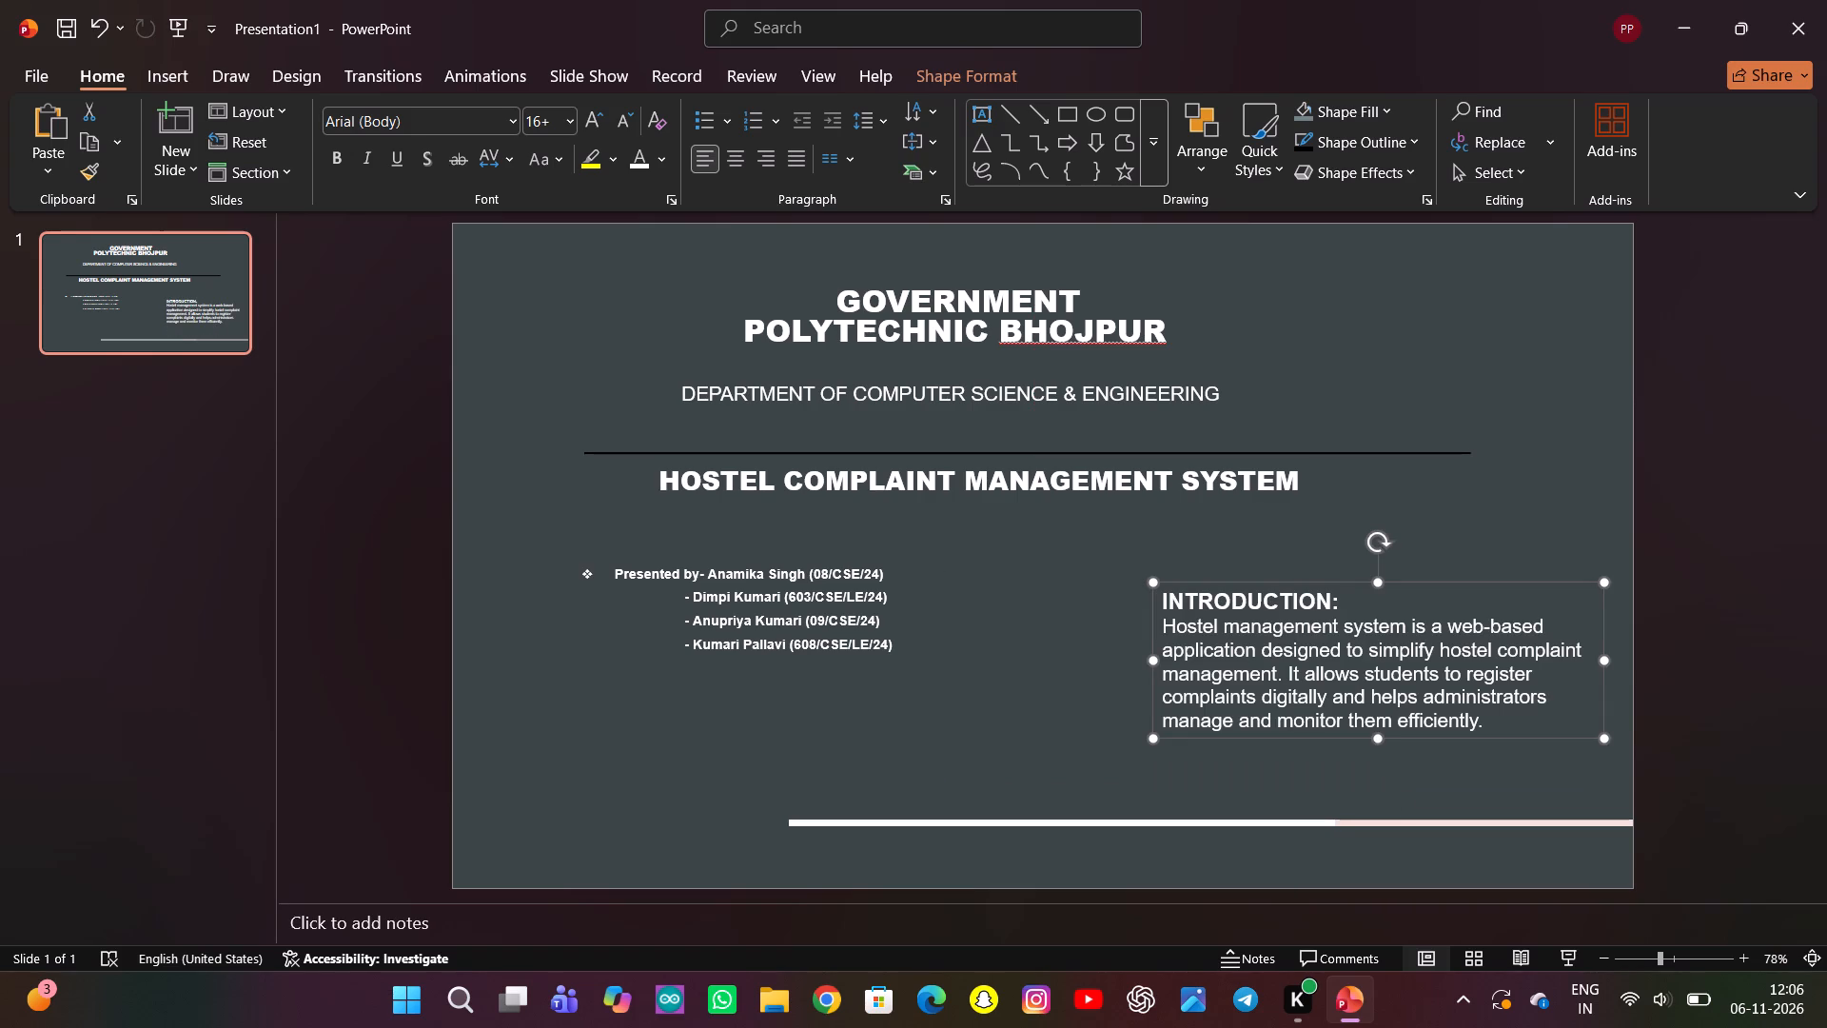
pyautogui.moveTo(1607, 584); pyautogui.dragTo(1567, 642)
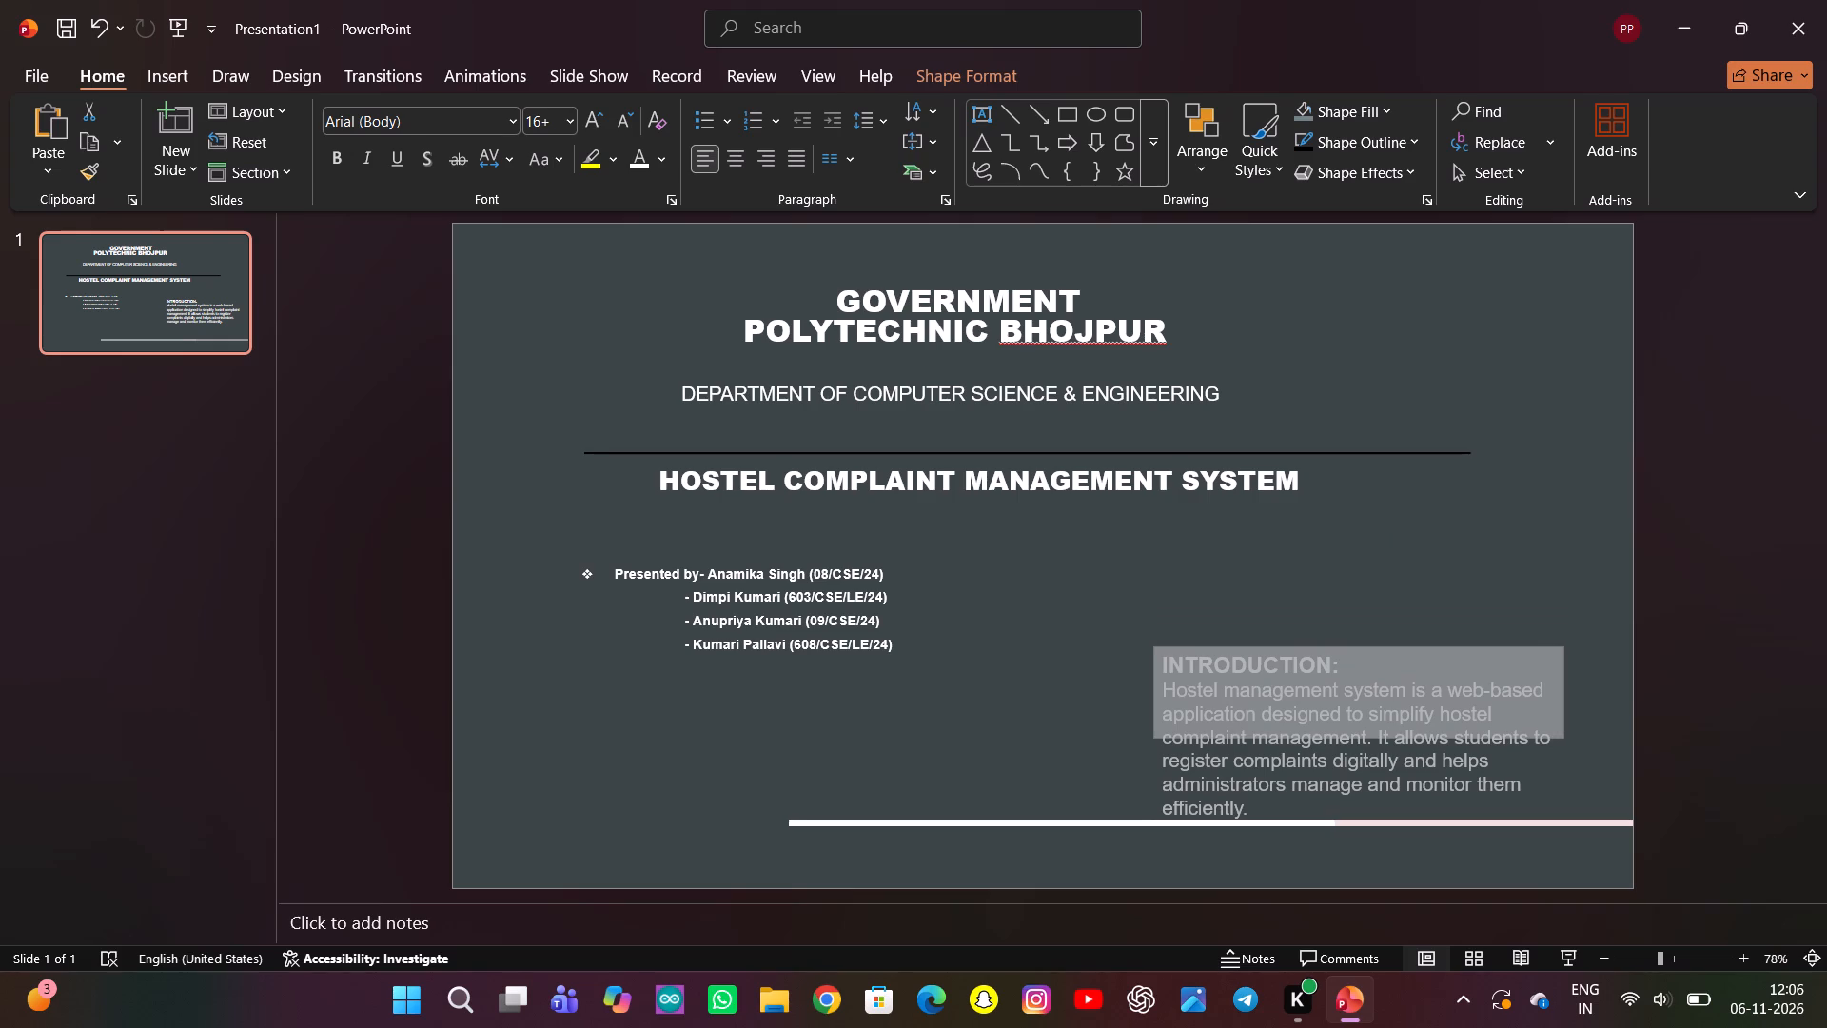
pyautogui.moveTo(1567, 642); pyautogui.dragTo(1569, 640)
pyautogui.click(1660, 606)
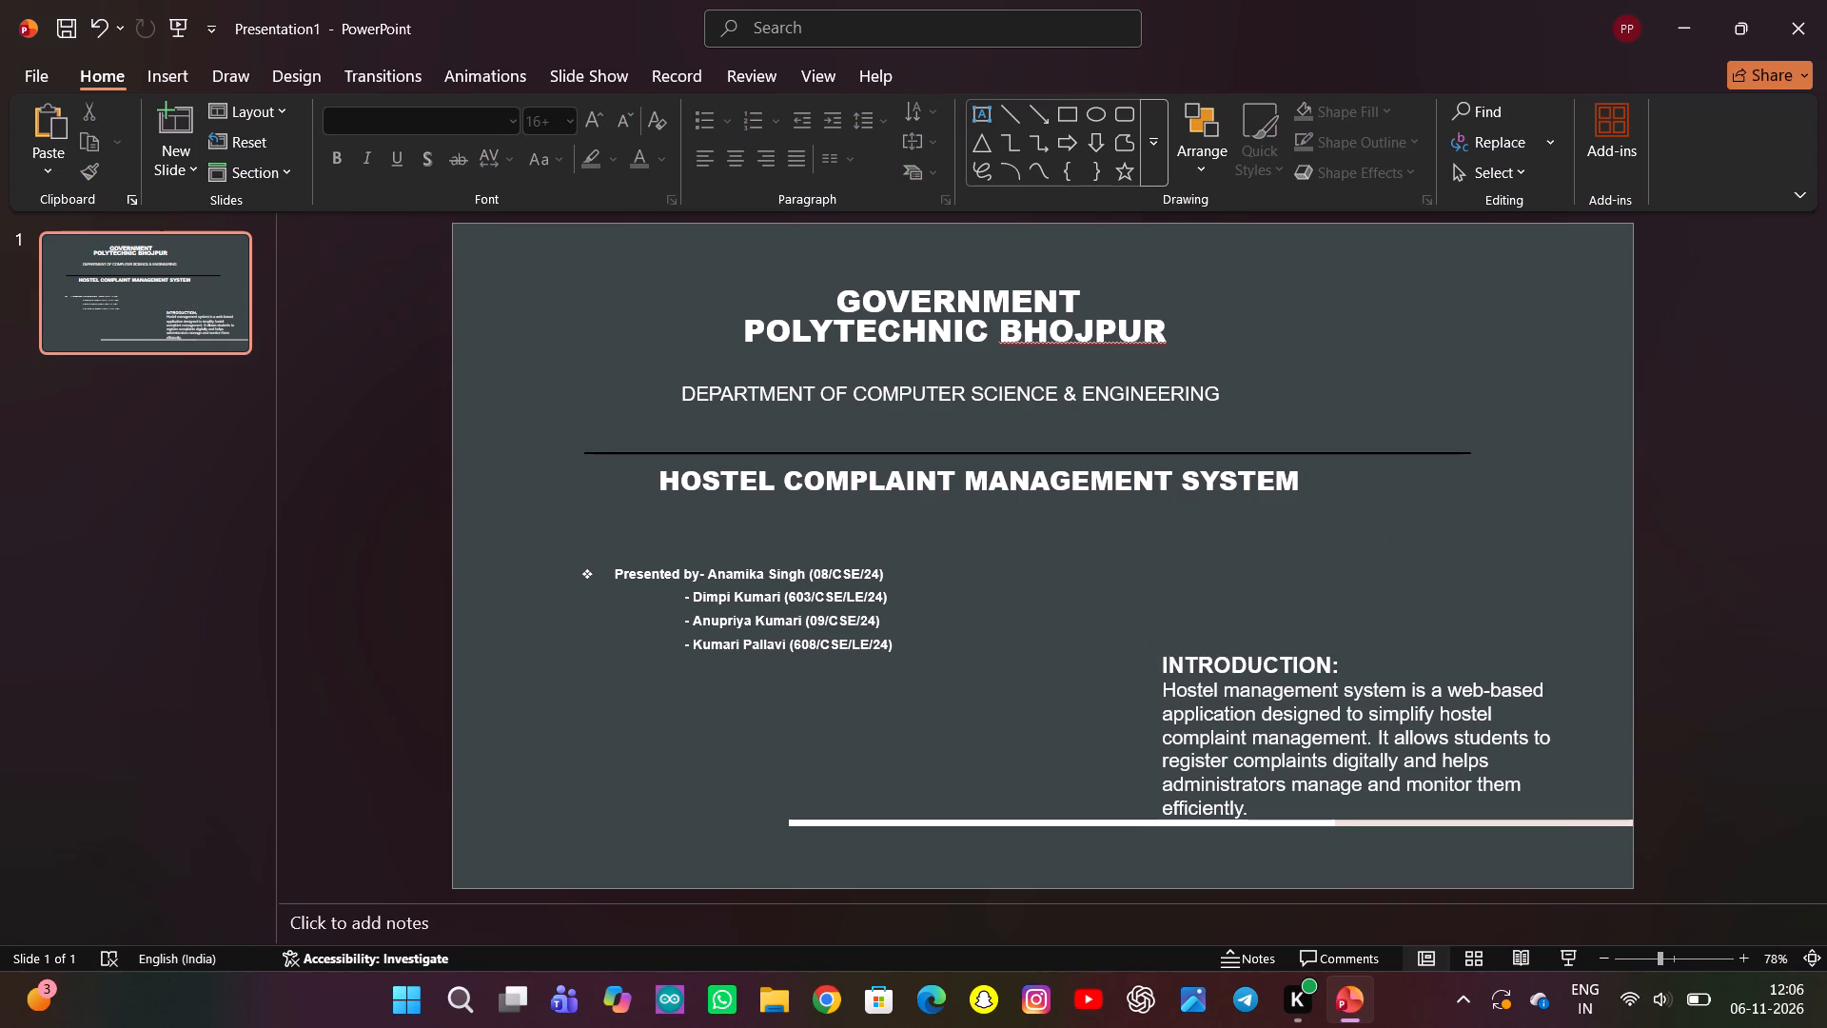
# Add a new text box below the presenter list and widen it to hold a one-line heading.
pyautogui.click(567, 732)
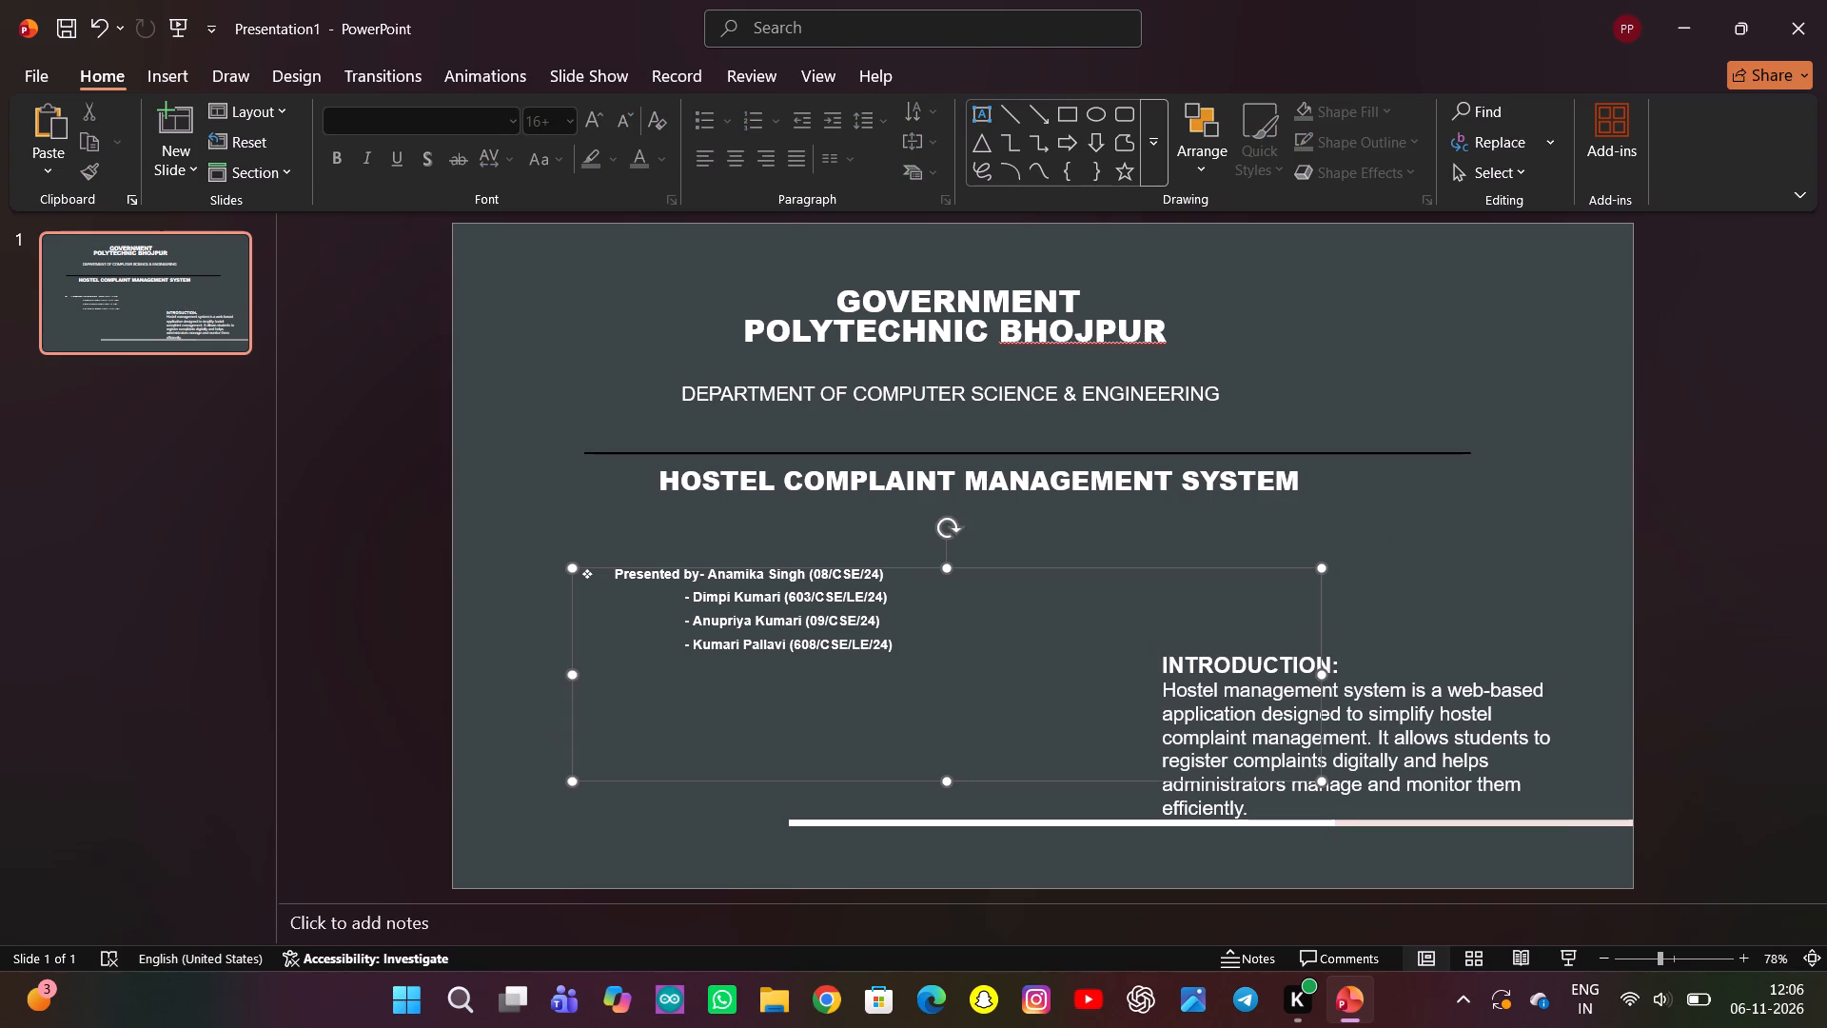
pyautogui.tripleClick(520, 742)
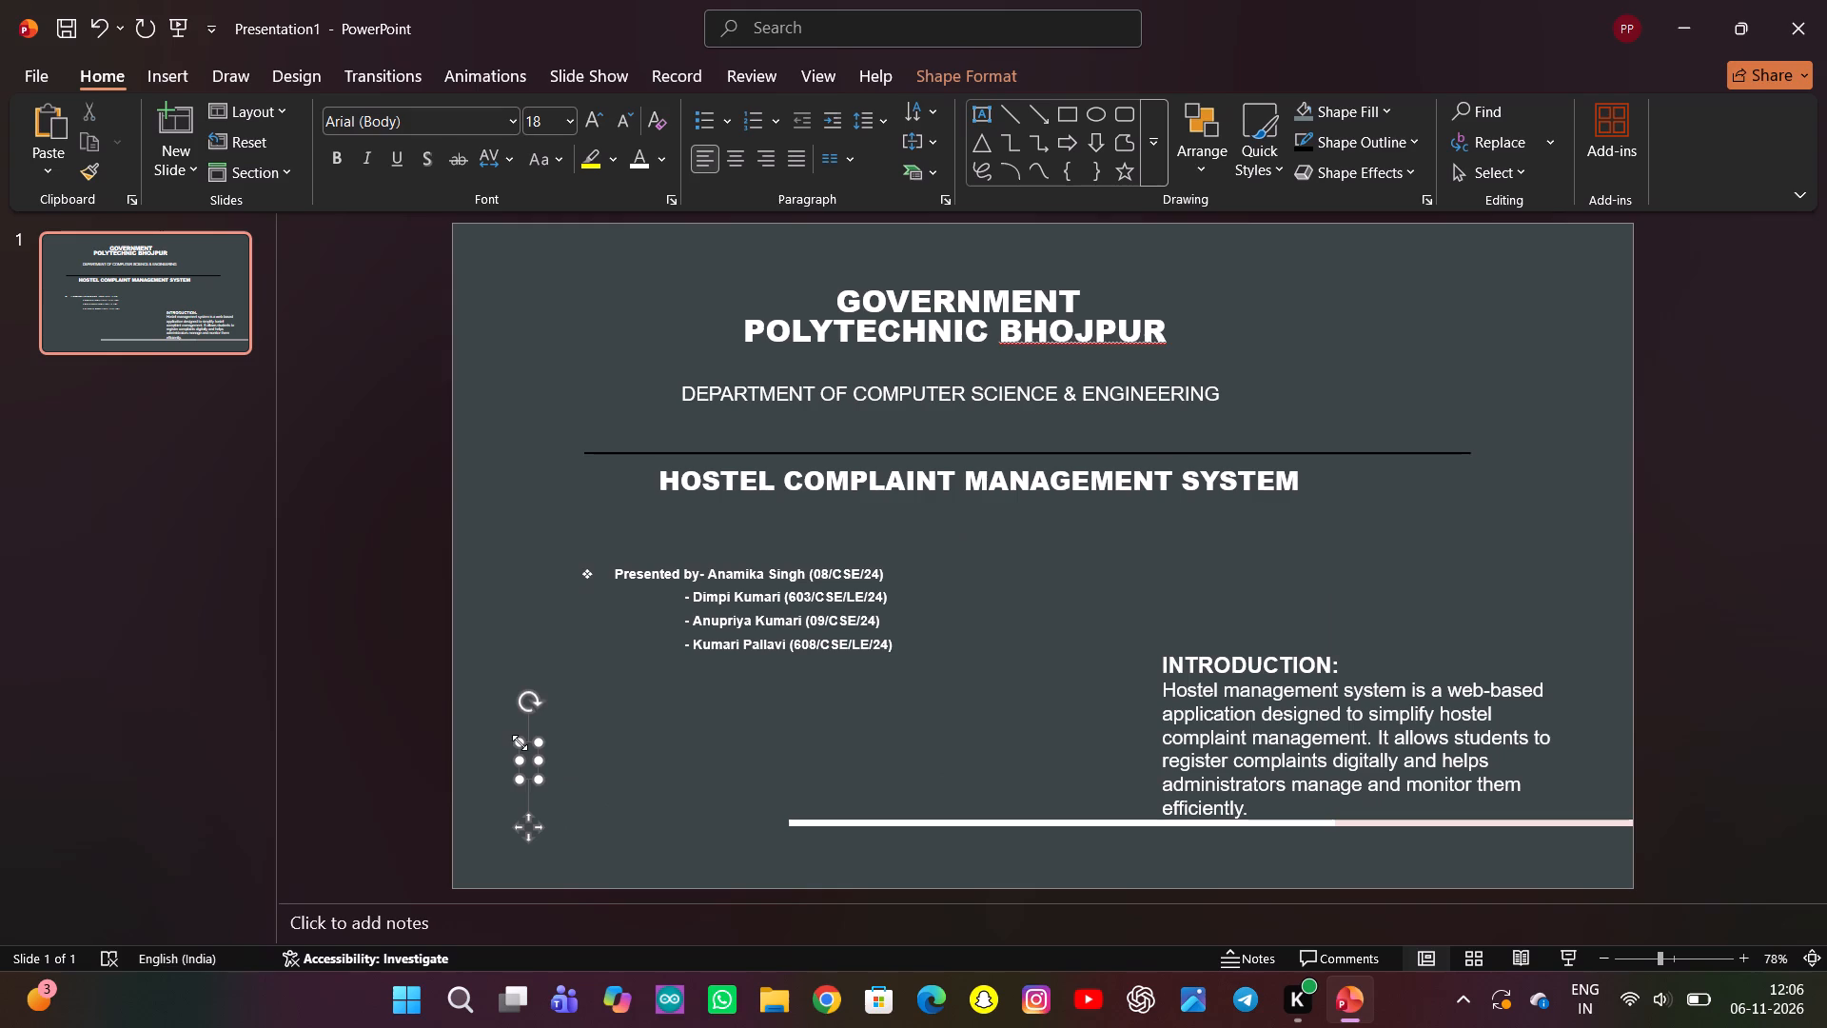
pyautogui.moveTo(536, 758); pyautogui.dragTo(569, 757)
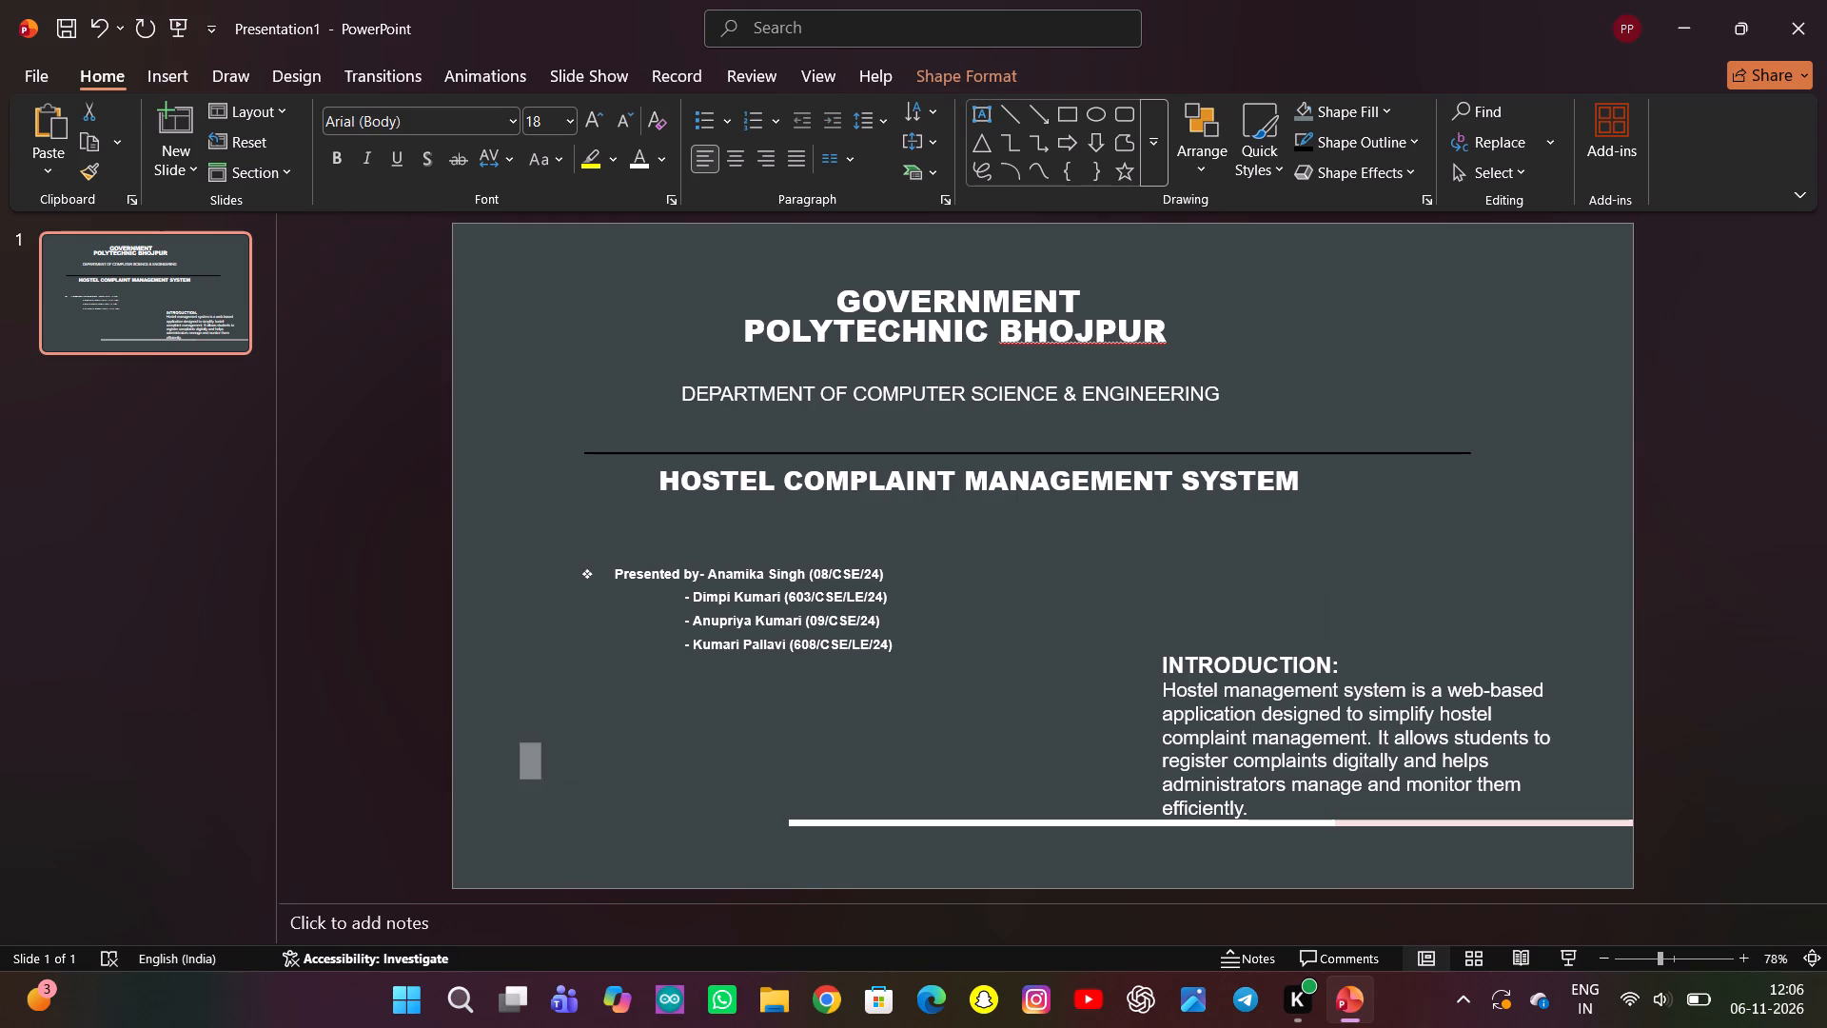
pyautogui.moveTo(569, 757); pyautogui.dragTo(828, 789)
pyautogui.click(563, 758)
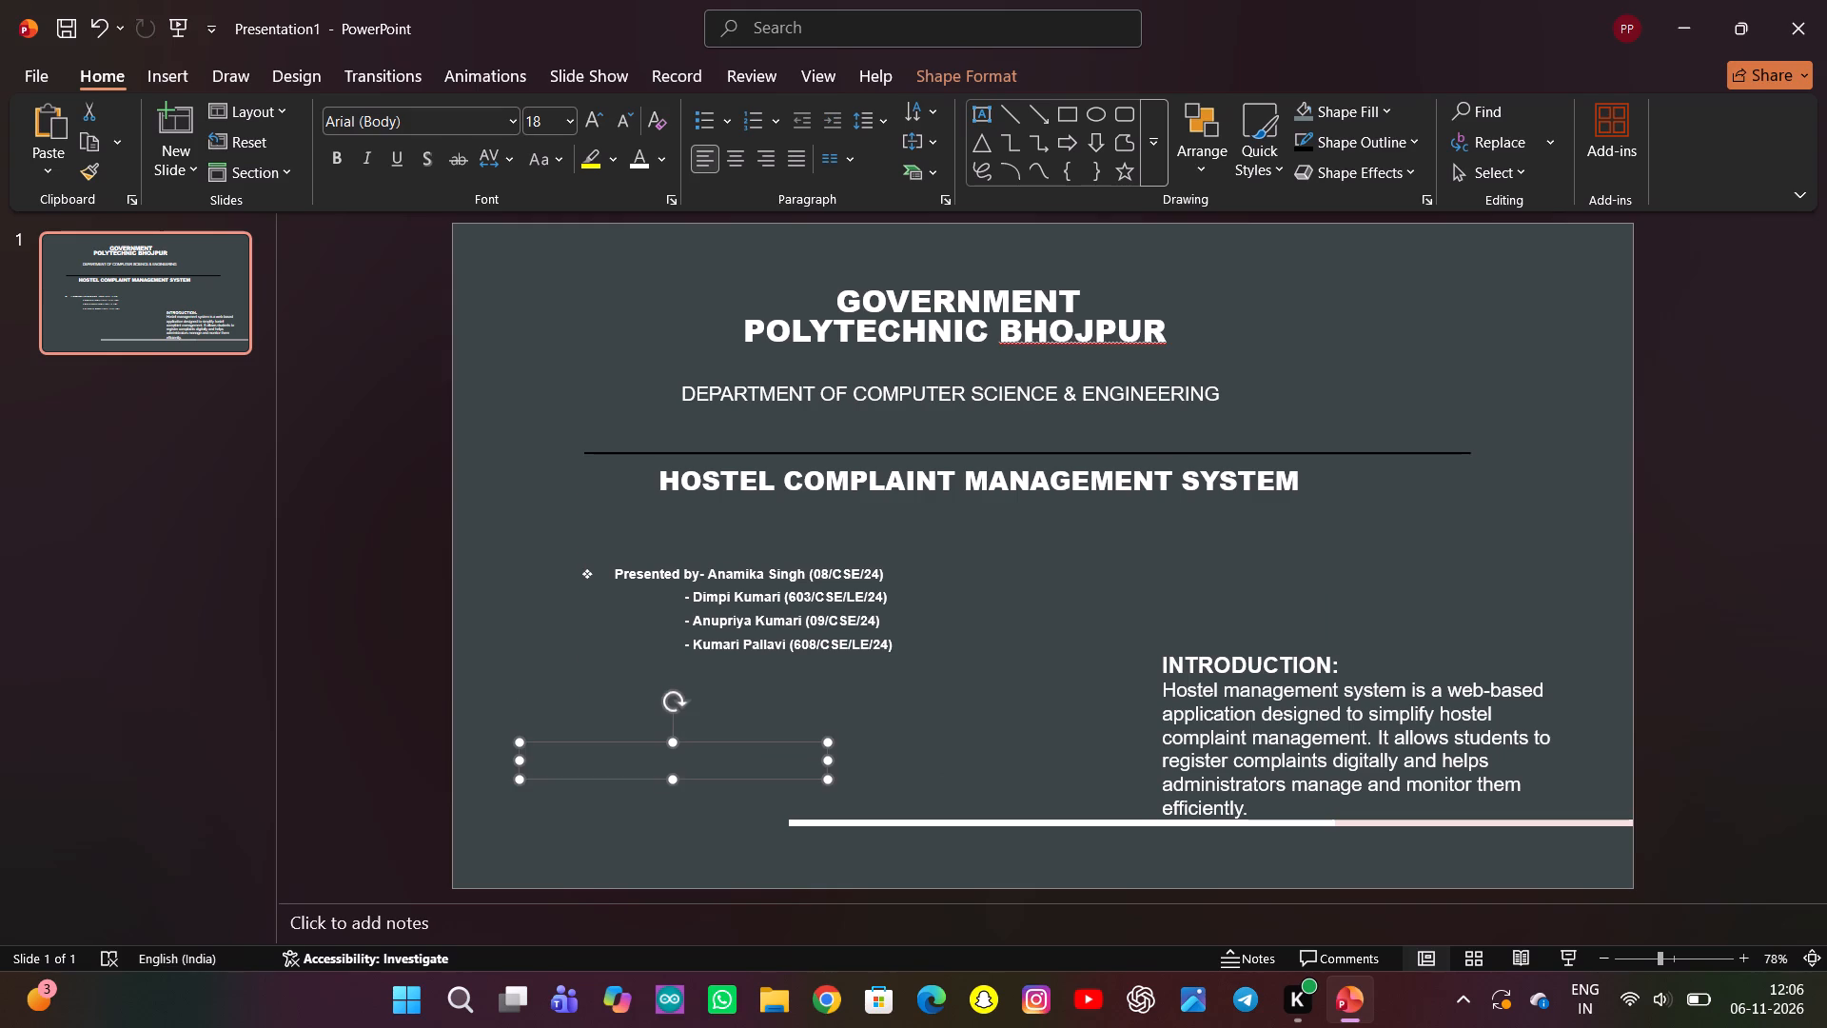
pyautogui.click(569, 764)
pyautogui.tripleClick(569, 764)
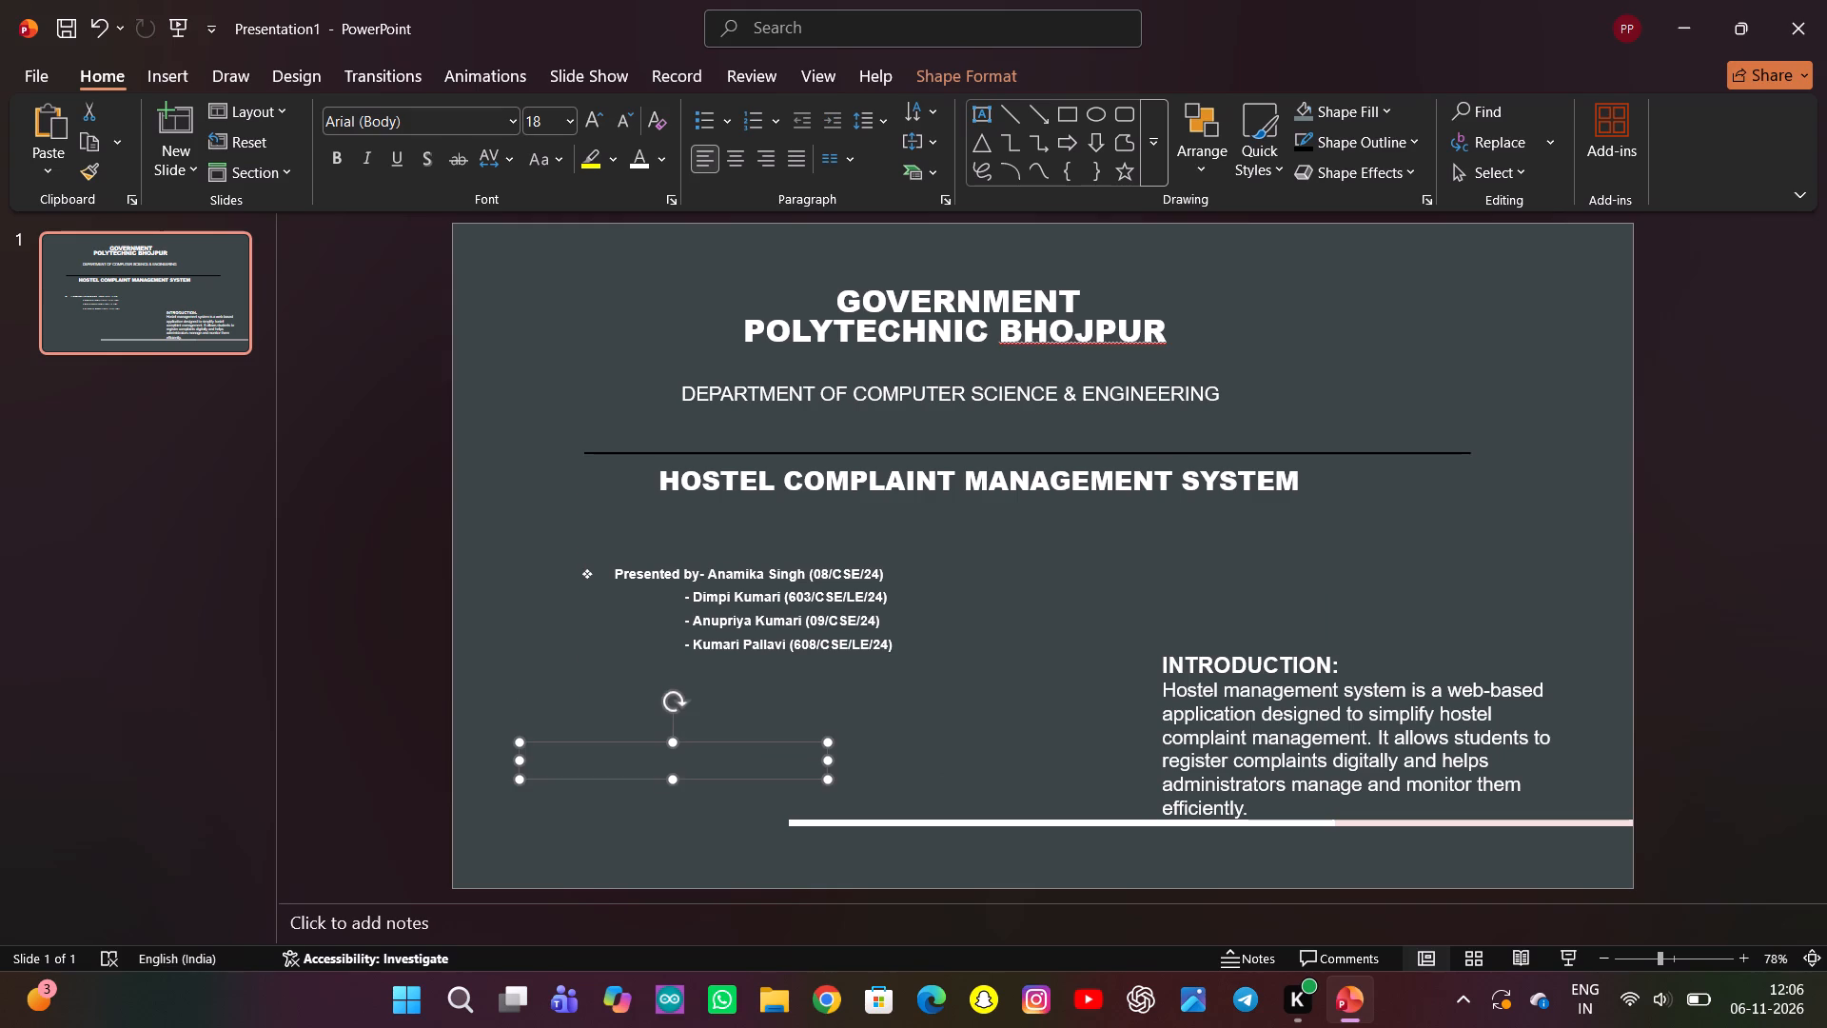
pyautogui.tripleClick(569, 764)
pyautogui.doubleClick(569, 764)
# Enter "UNDER THE GUIDANCE OF" in the new text box and start a new line beneath it.
pyautogui.press('u')
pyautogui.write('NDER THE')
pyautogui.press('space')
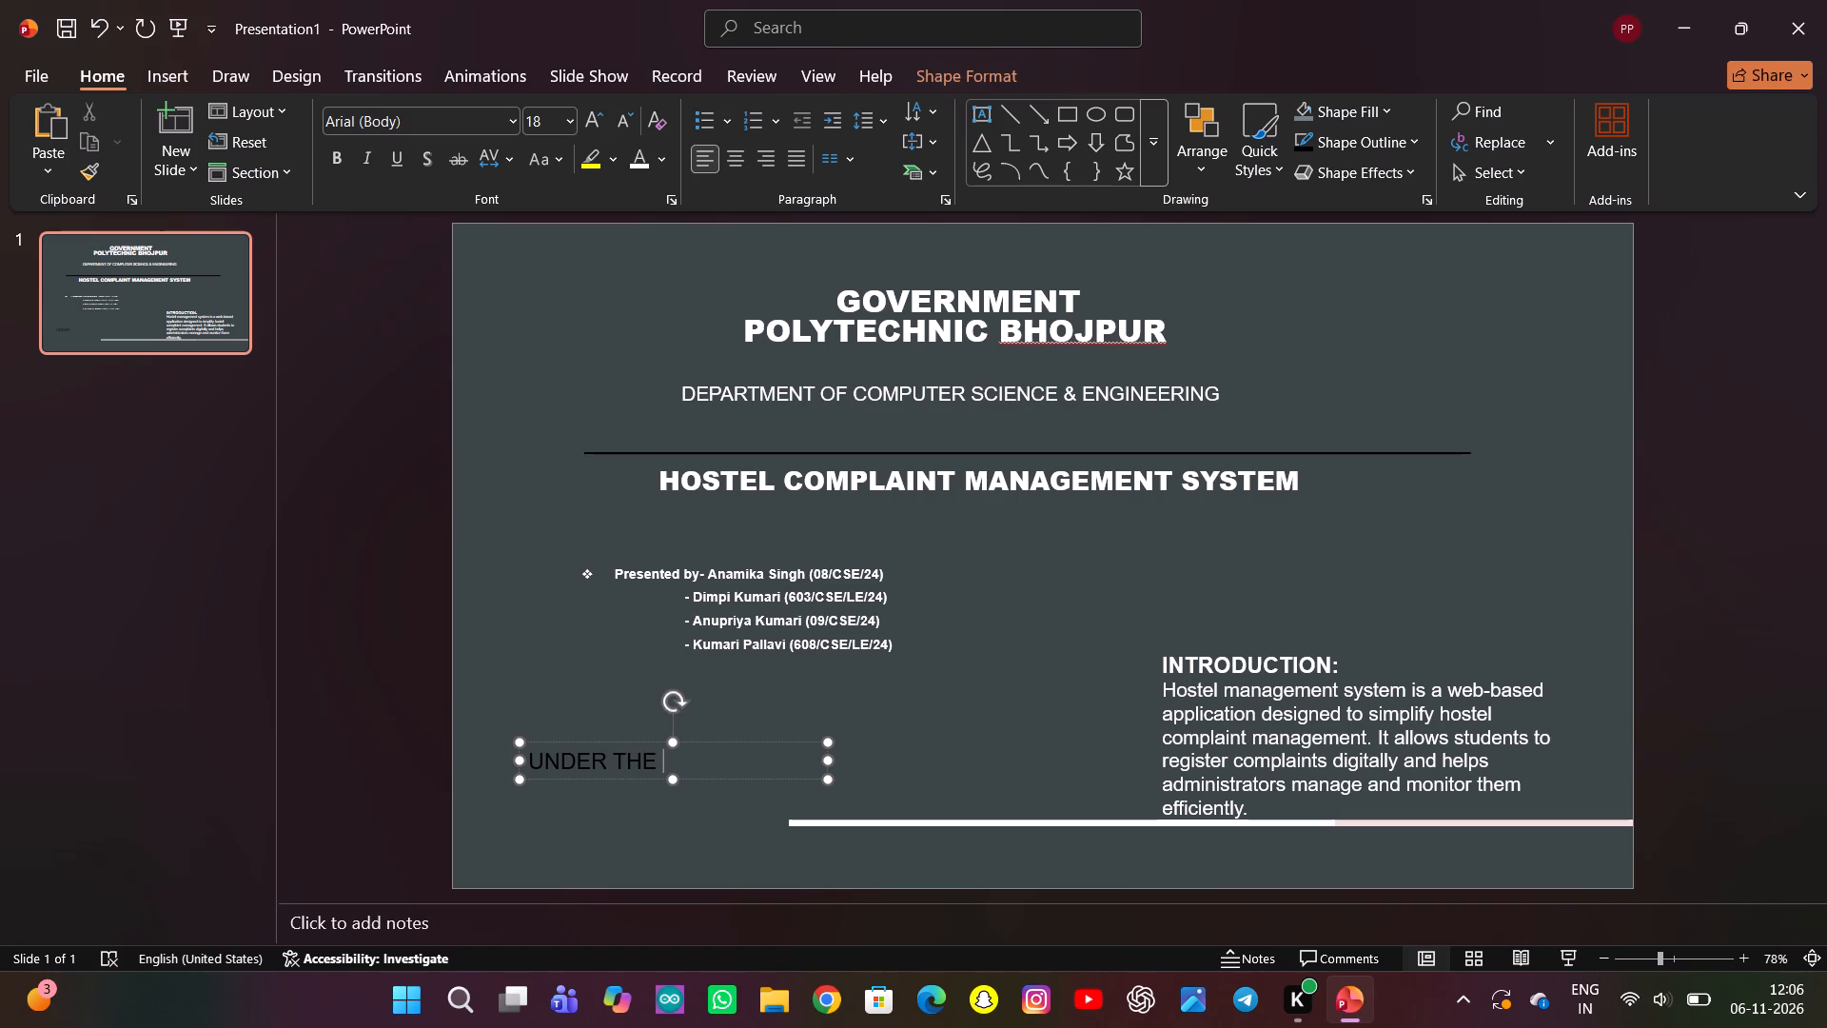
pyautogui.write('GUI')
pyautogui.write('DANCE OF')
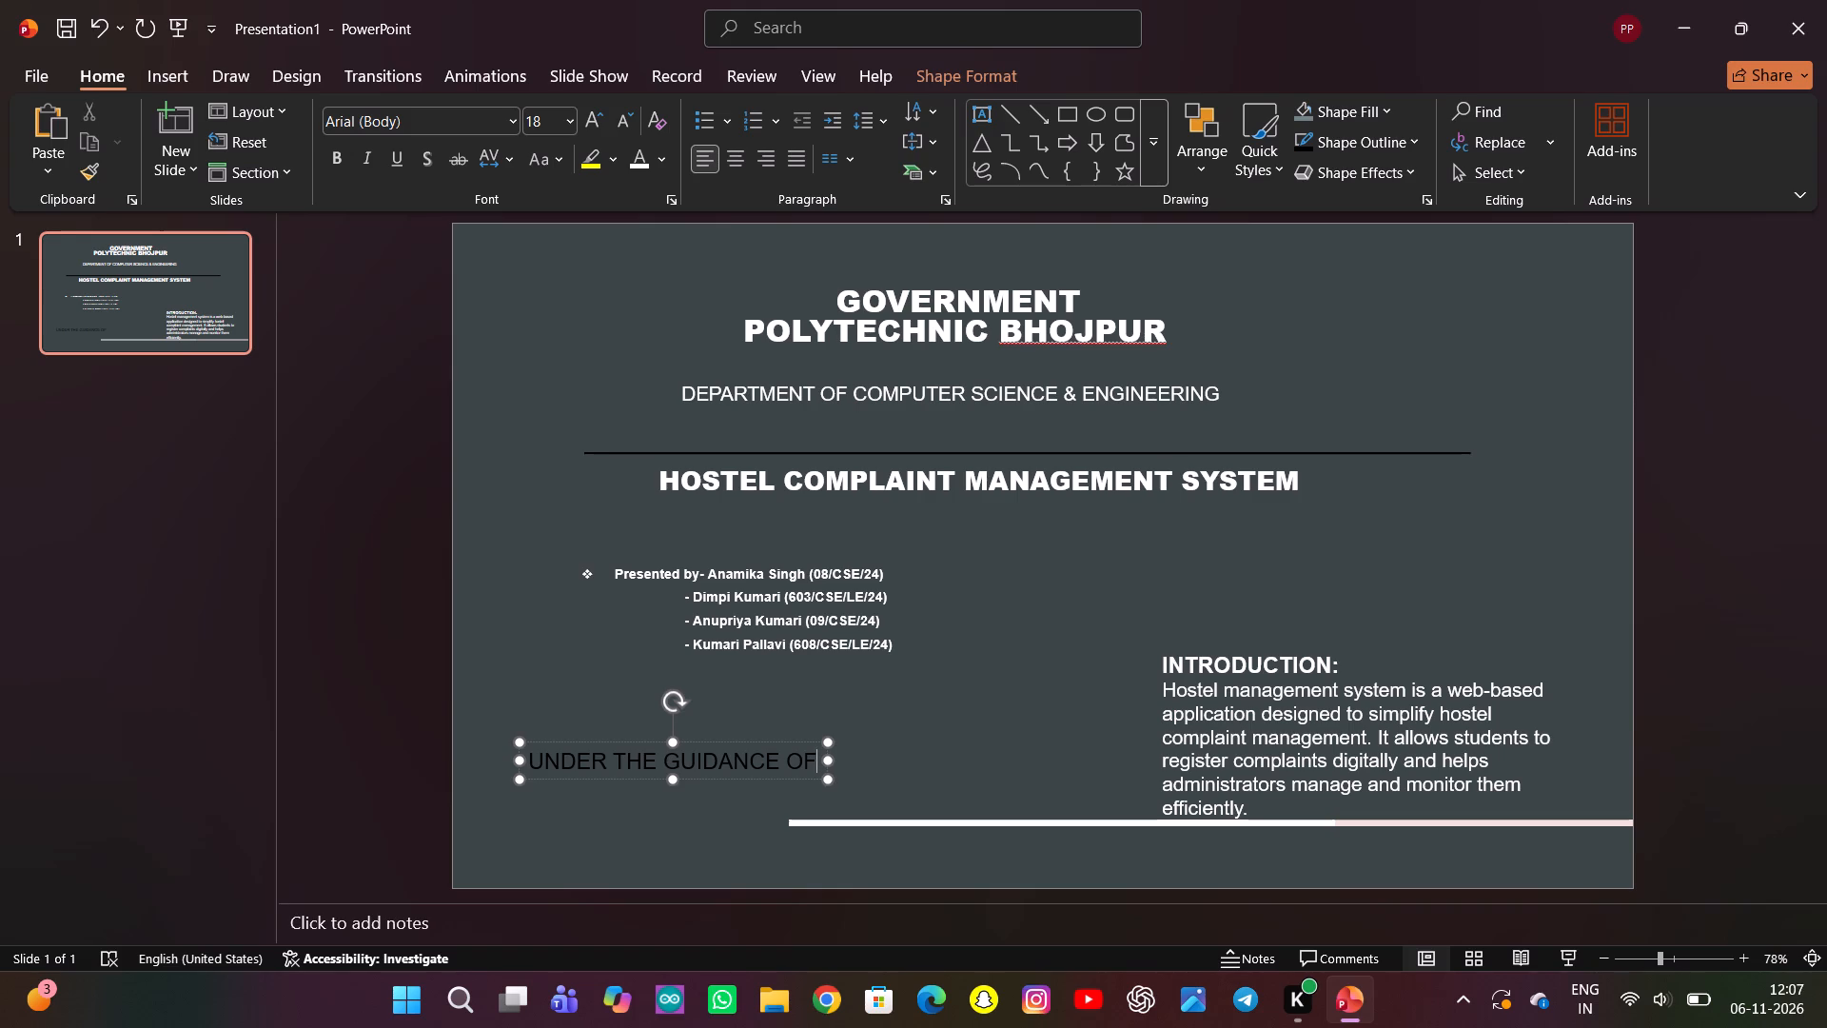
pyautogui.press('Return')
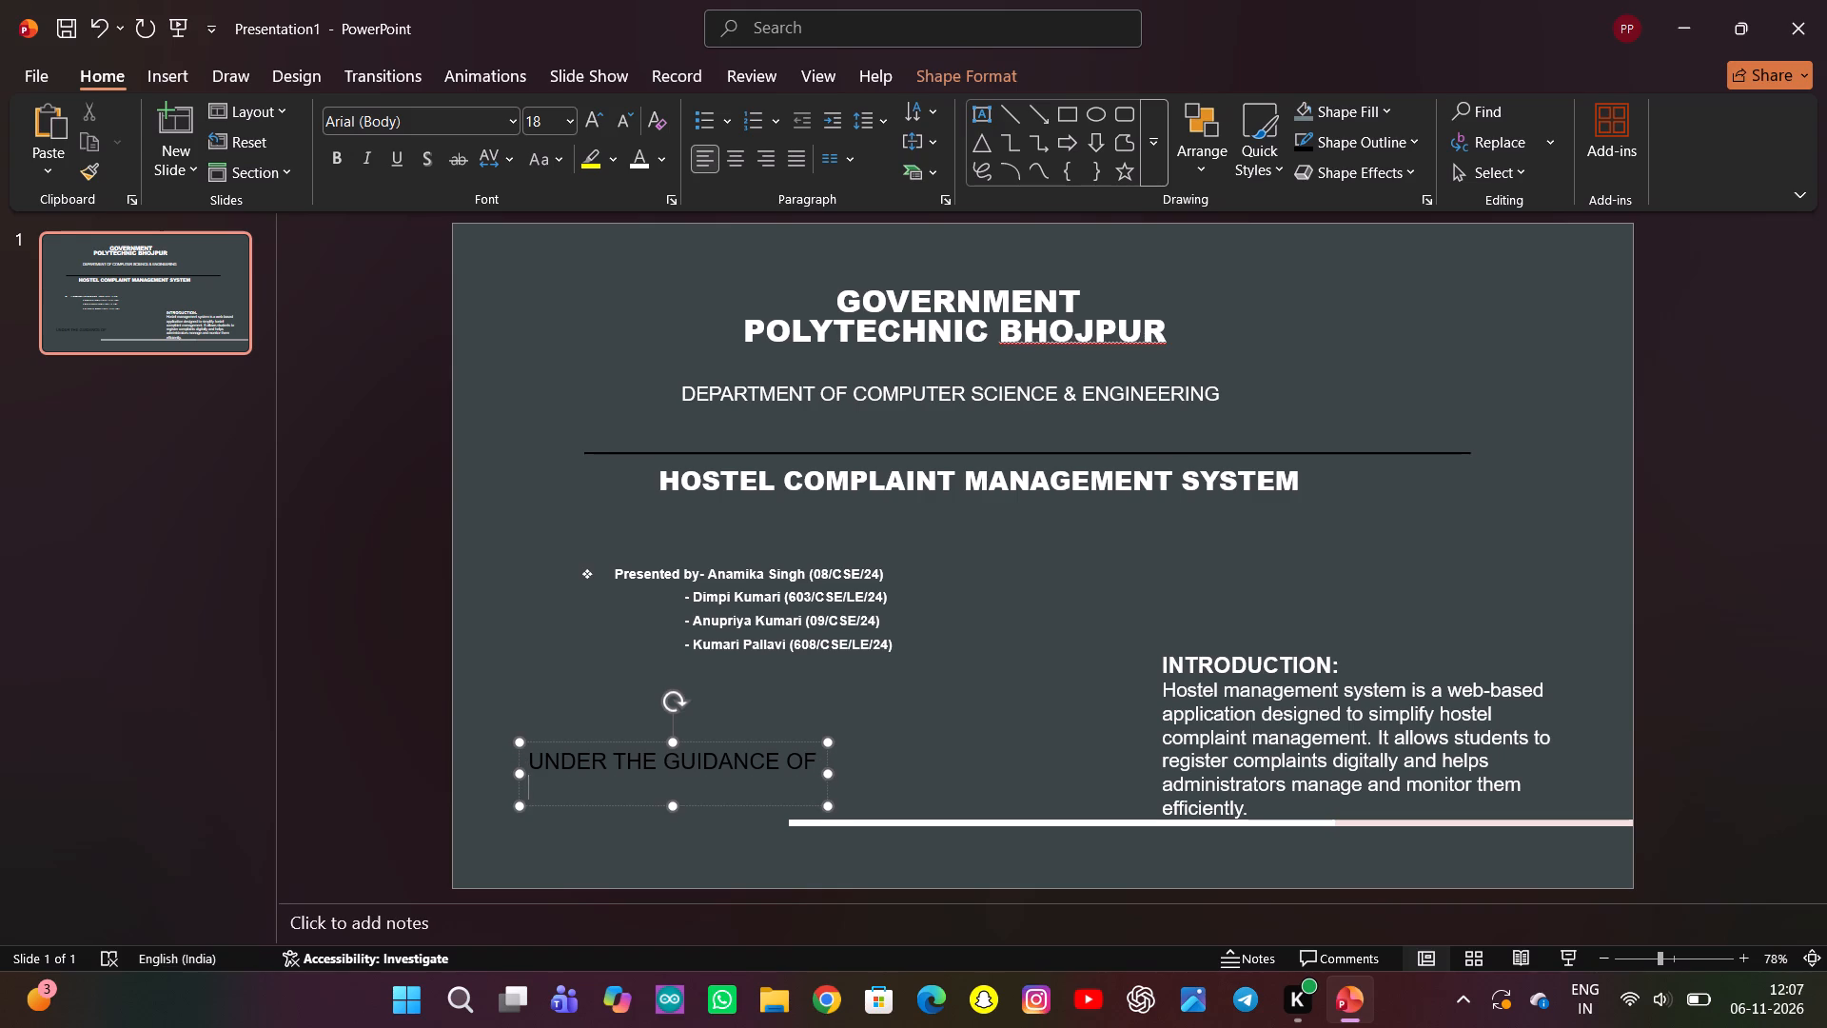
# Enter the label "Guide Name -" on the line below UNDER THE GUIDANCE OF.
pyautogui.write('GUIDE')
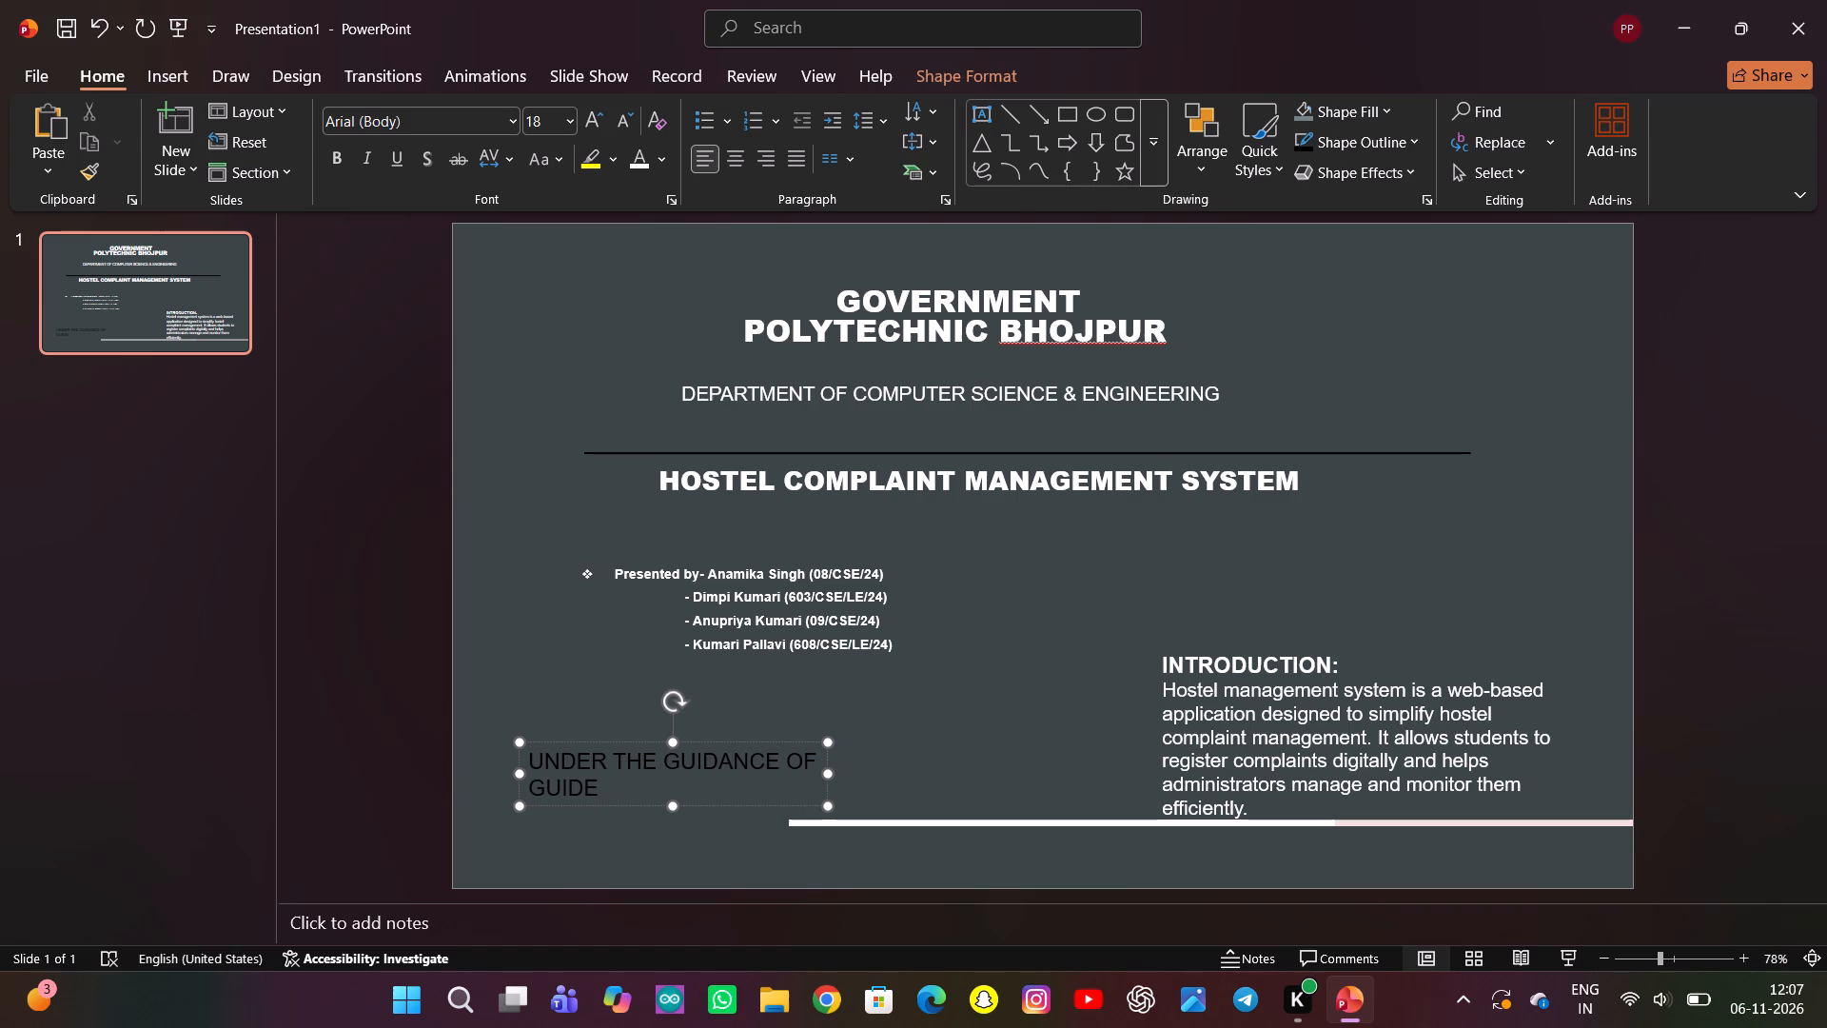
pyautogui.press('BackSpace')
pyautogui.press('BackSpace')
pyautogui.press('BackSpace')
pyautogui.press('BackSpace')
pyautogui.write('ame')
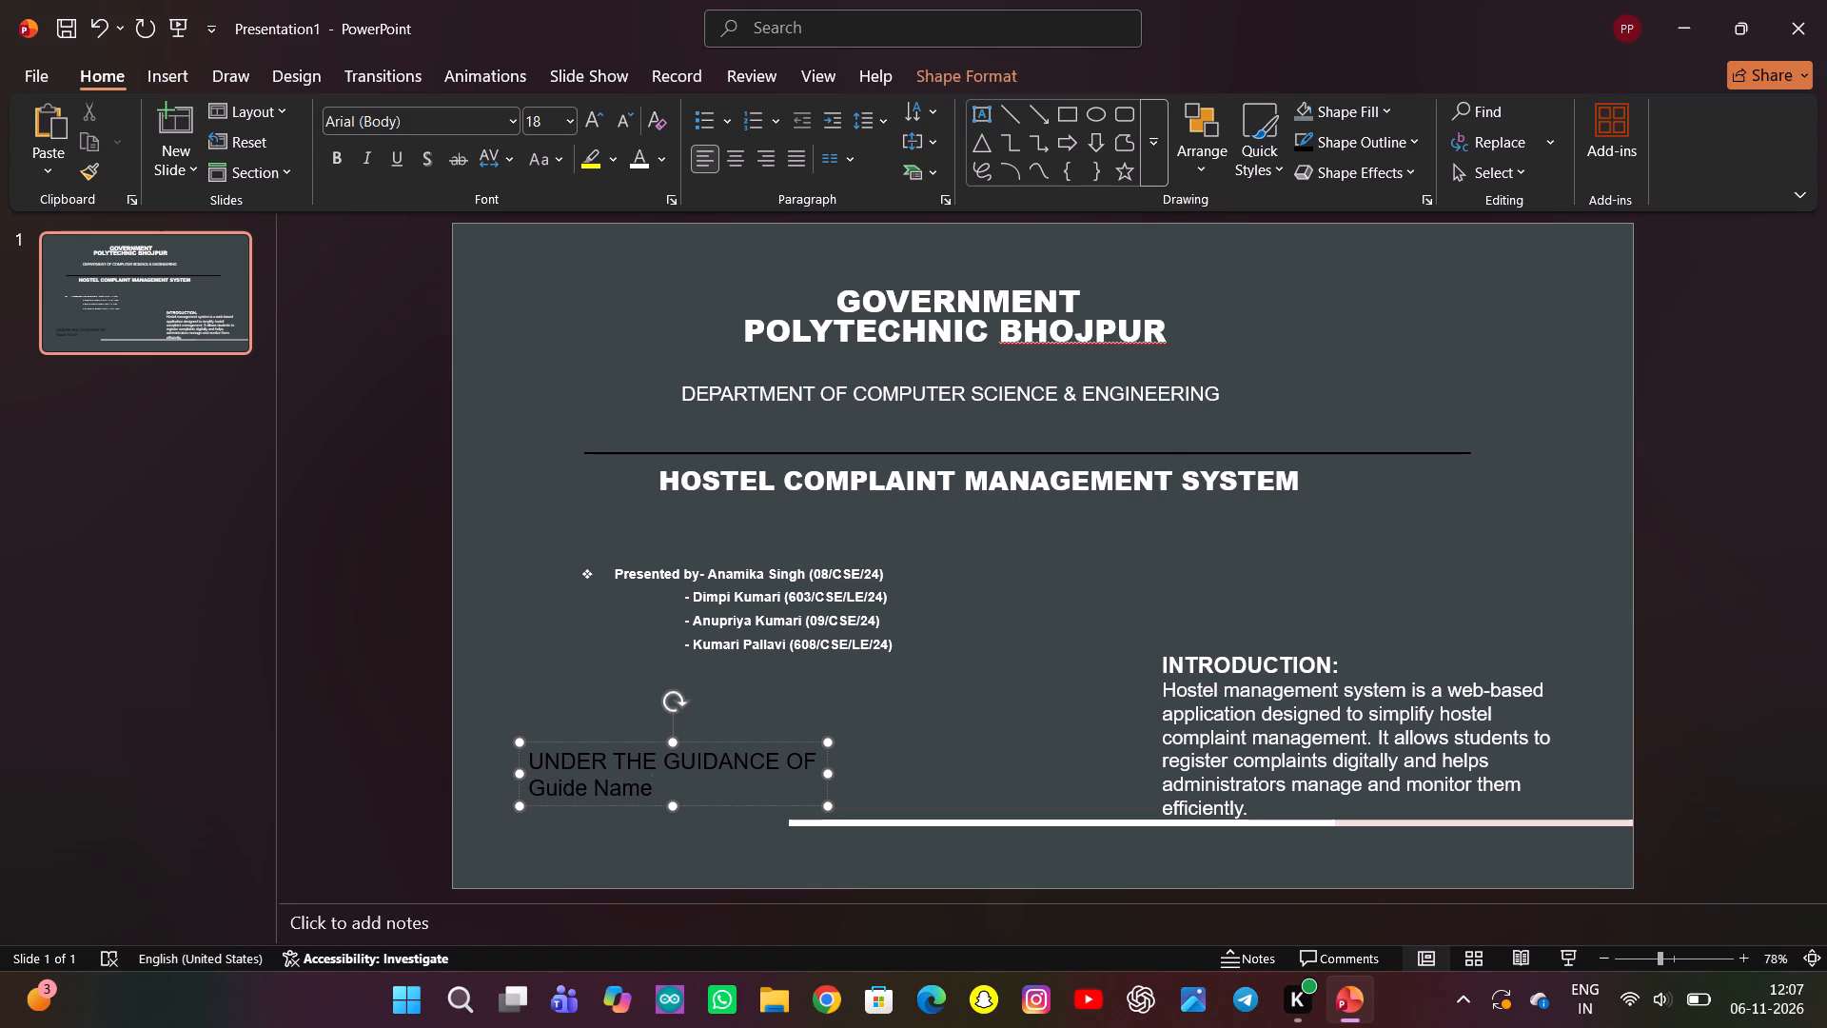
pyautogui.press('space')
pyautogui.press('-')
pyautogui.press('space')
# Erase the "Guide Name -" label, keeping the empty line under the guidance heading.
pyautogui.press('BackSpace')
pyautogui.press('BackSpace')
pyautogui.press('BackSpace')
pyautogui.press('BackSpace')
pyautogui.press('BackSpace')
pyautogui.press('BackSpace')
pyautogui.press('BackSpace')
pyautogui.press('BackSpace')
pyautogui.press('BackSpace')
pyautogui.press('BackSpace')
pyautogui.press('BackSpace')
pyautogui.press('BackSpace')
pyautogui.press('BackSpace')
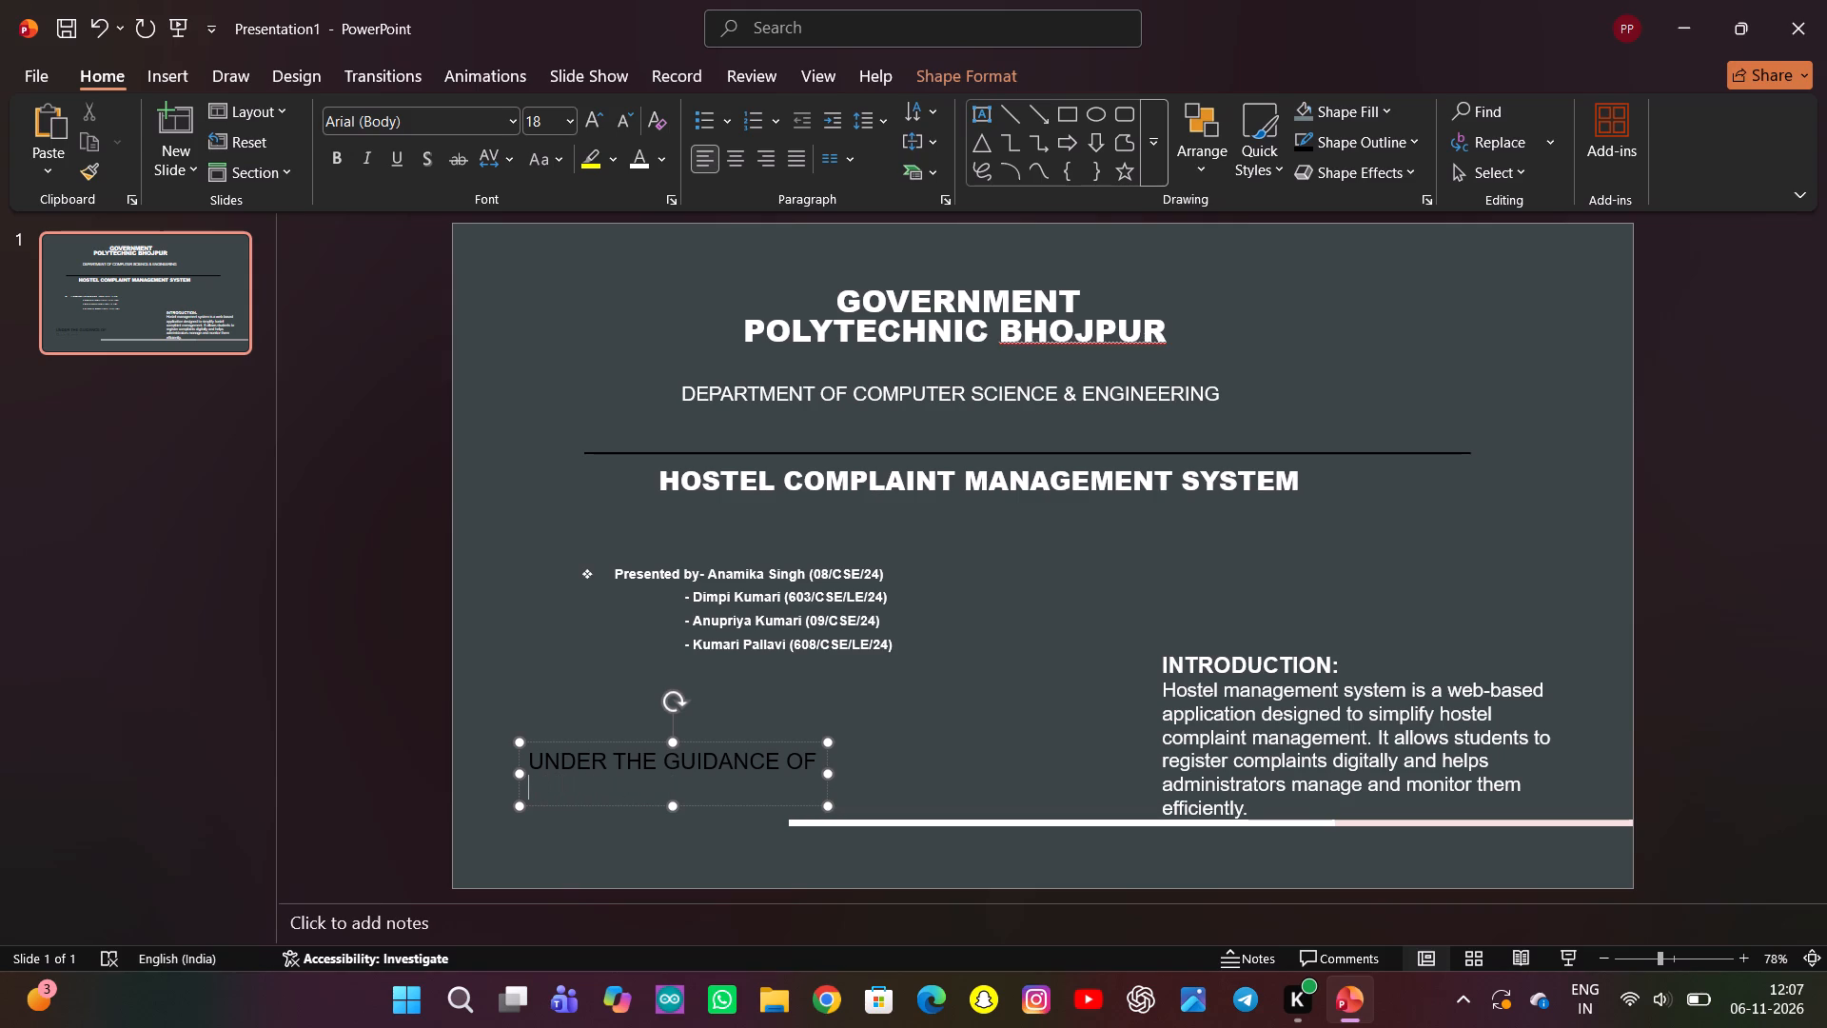
# Enter the guide's name on the line below the UNDER THE GUIDANCE OF heading.
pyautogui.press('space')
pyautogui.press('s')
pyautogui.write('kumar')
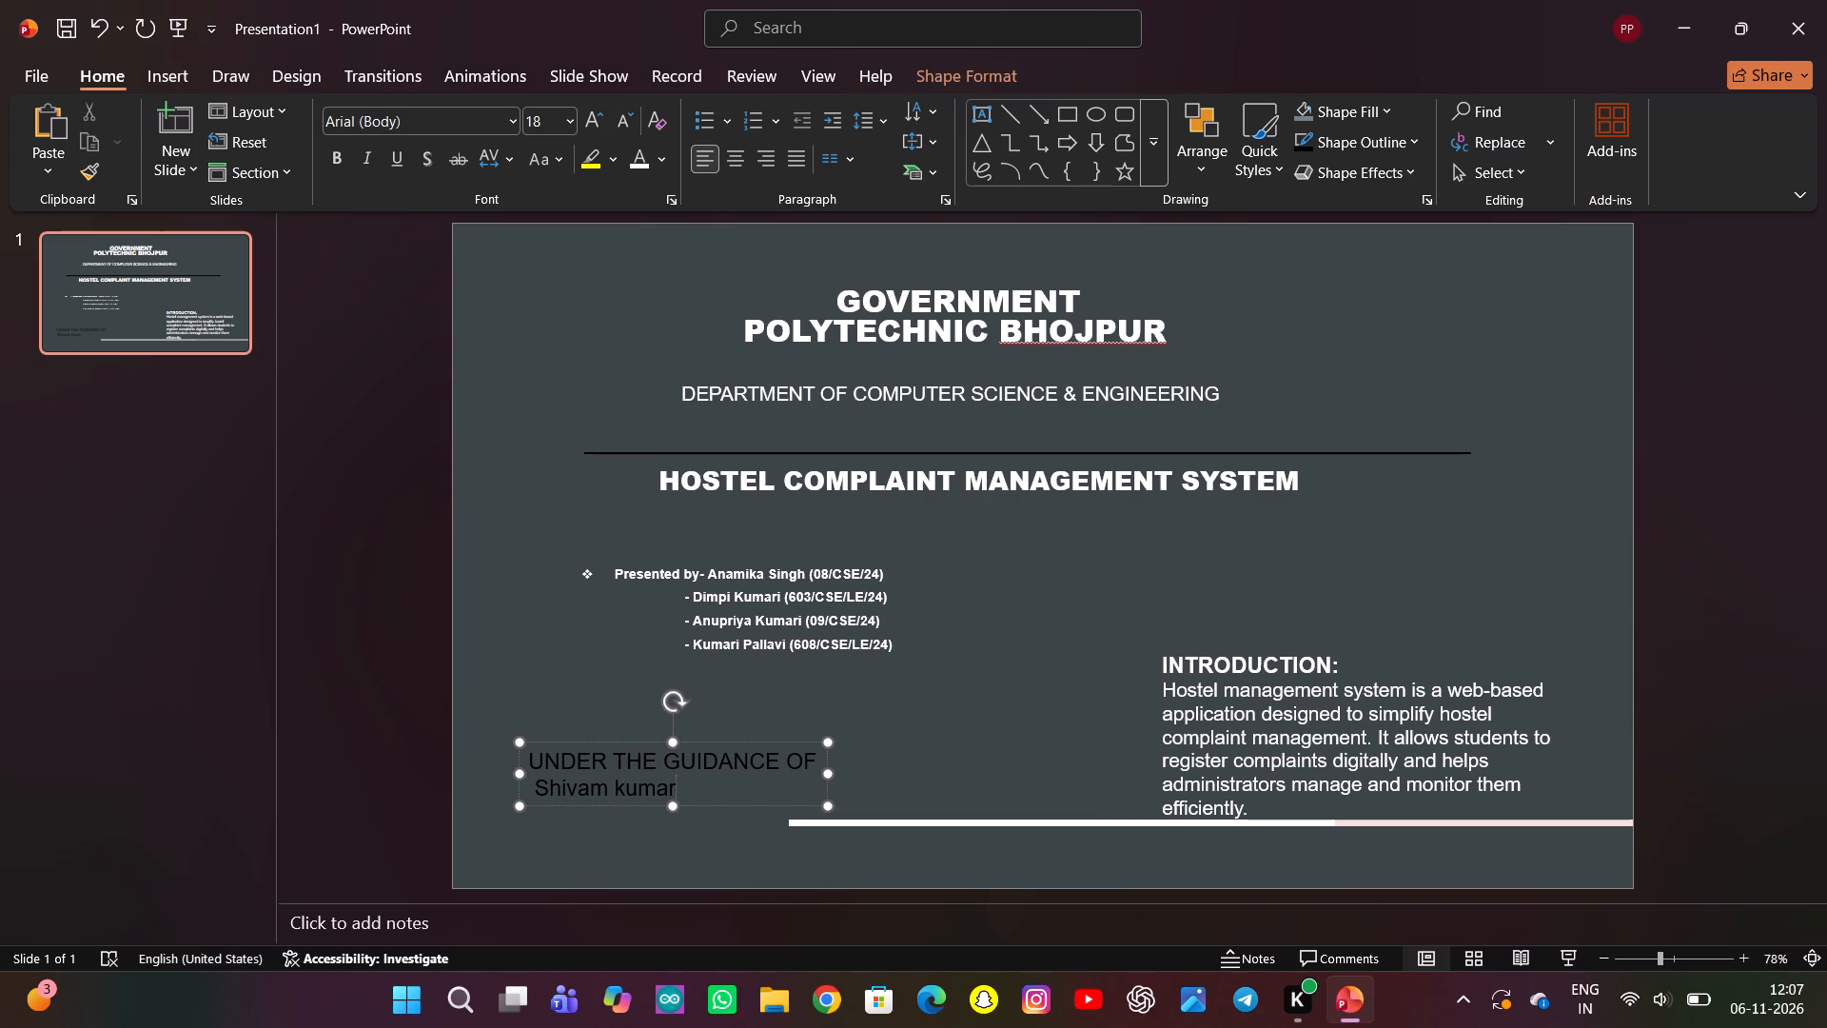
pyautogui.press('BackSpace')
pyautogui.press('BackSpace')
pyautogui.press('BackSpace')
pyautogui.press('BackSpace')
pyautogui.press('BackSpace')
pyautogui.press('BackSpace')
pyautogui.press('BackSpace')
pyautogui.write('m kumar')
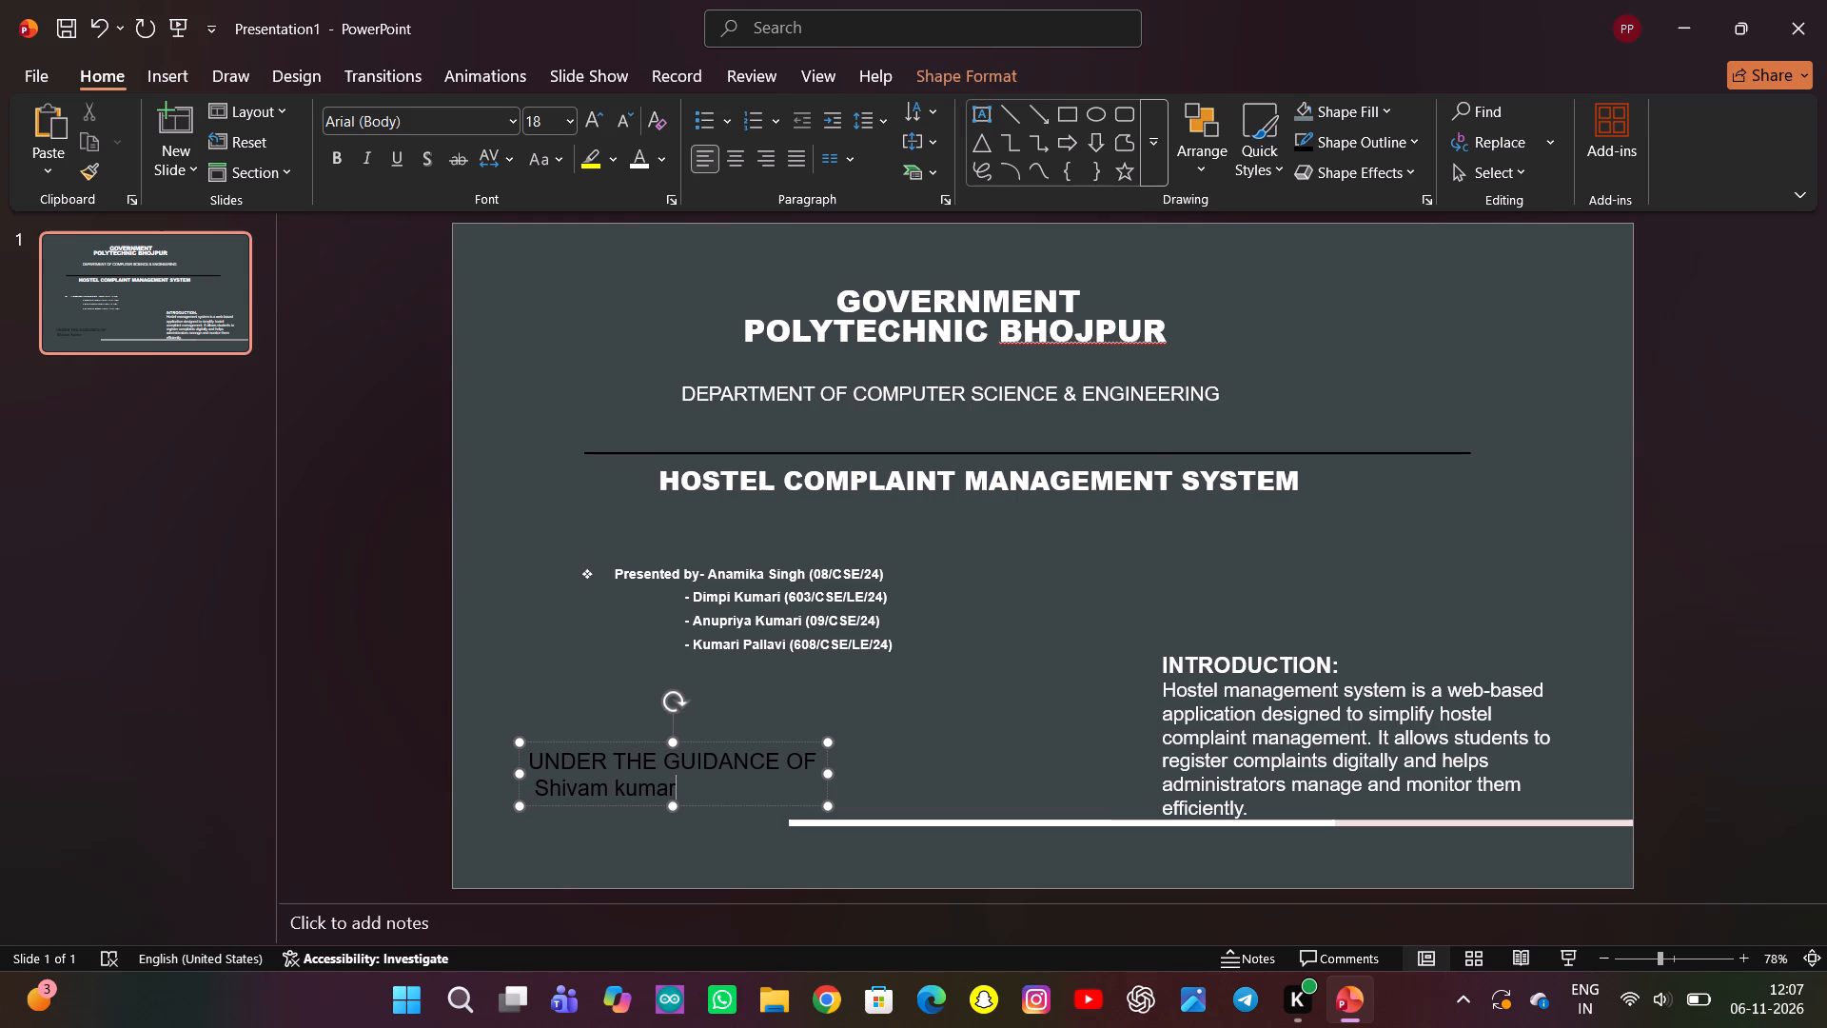
# Indent the guide's name with spaces and put a hyphen directly in front of it.
pyautogui.click(533, 782)
pyautogui.press('space')
pyautogui.press('space')
pyautogui.press('space')
pyautogui.press('space')
pyautogui.press('space')
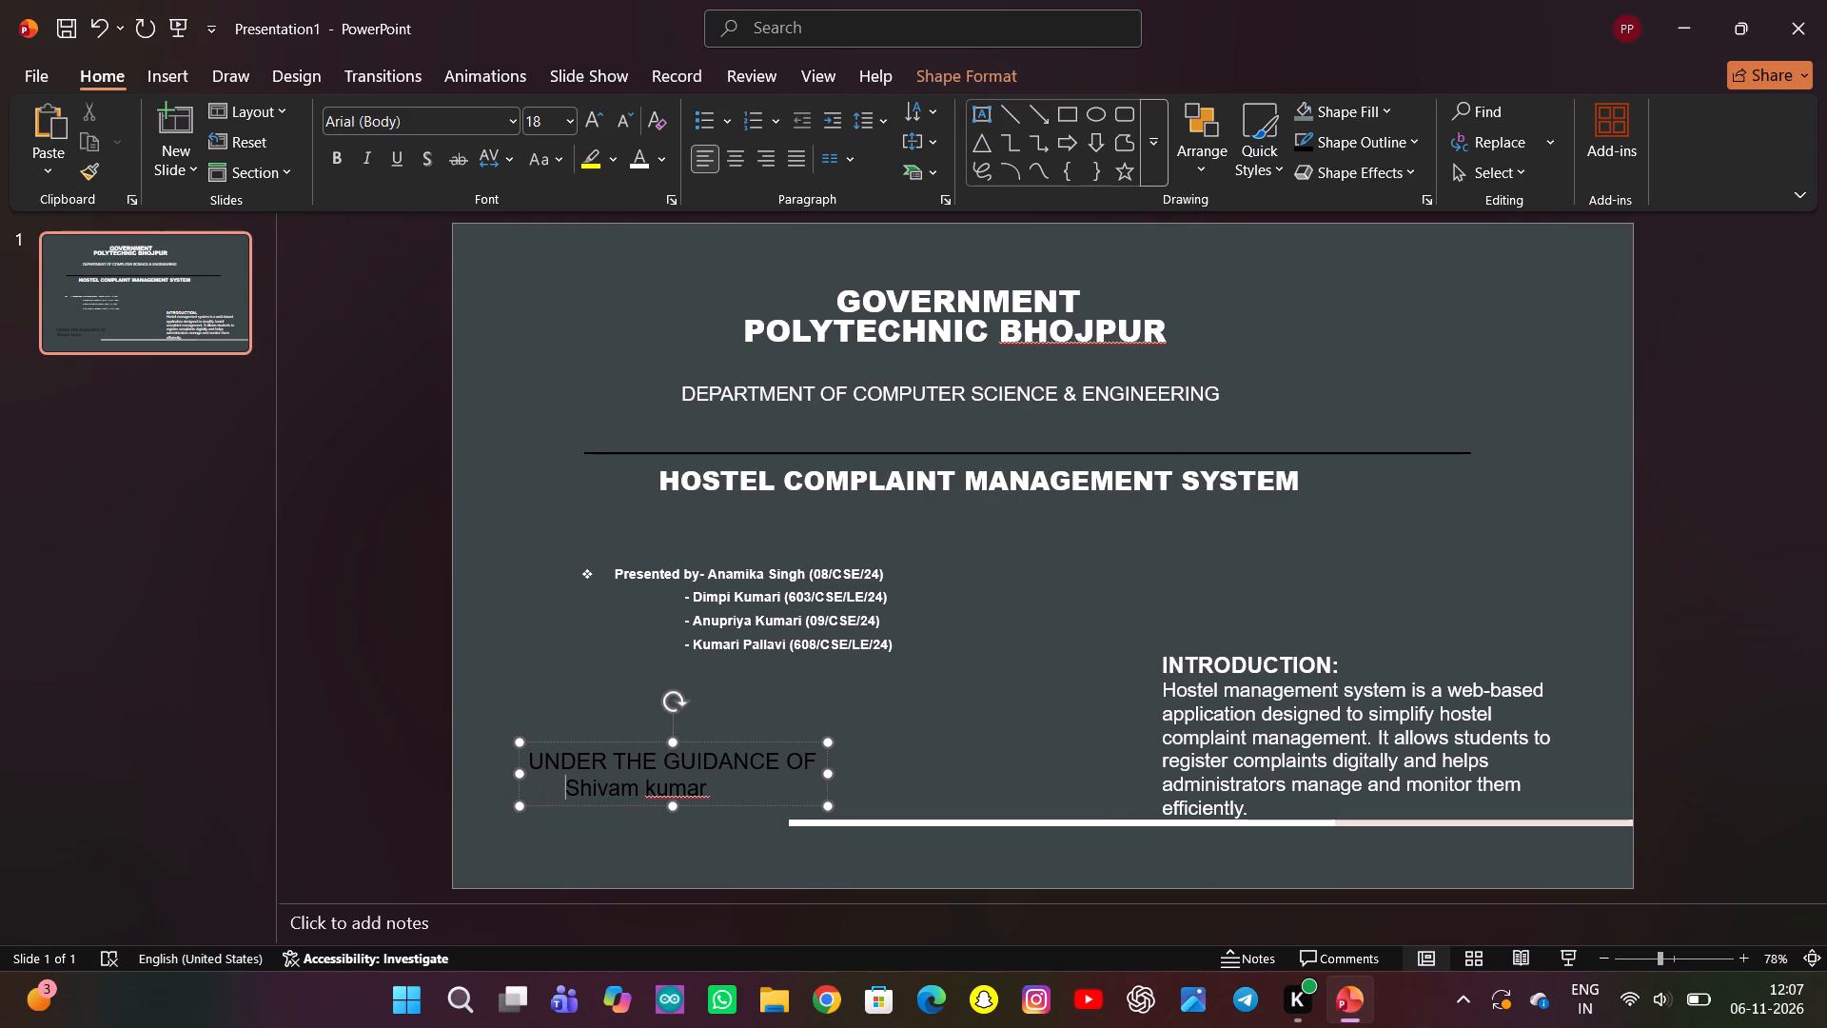
pyautogui.press('space')
pyautogui.press('space')
pyautogui.press('-')
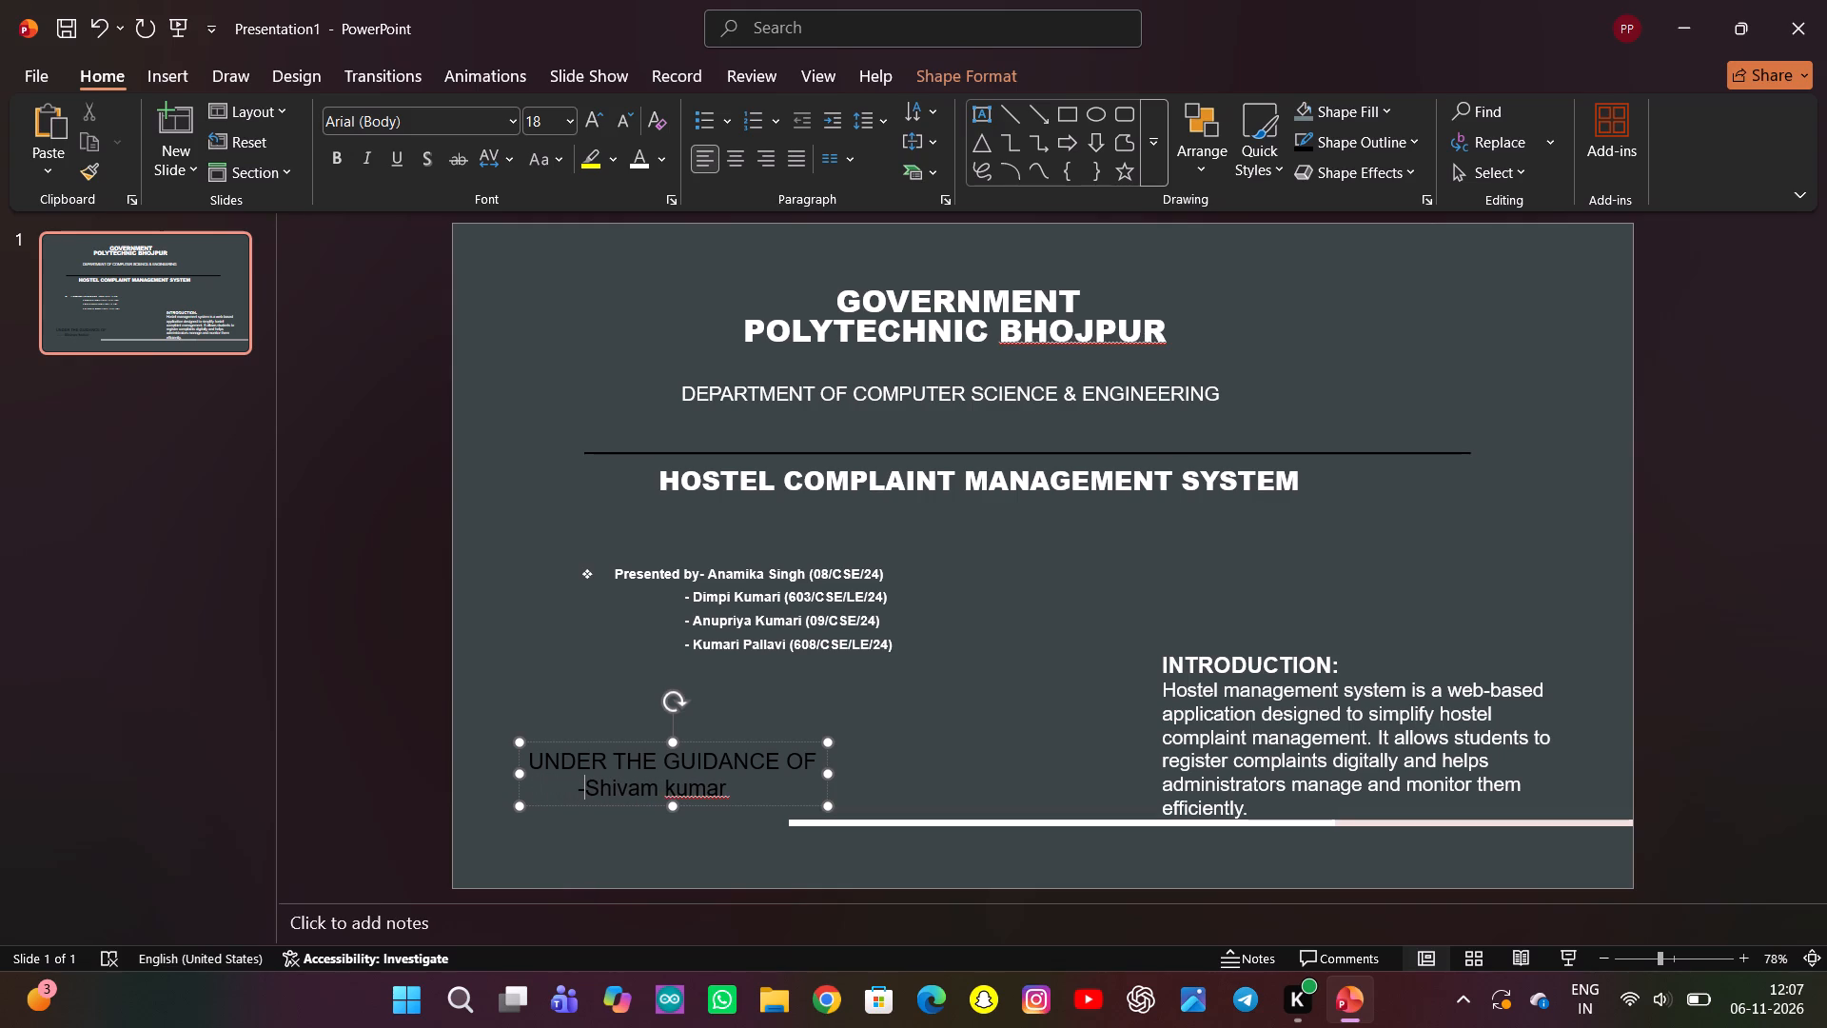
# Leave a blank line below the guide's name and add the line "Academic Session: 2026-27".
pyautogui.click(740, 791)
pyautogui.press('Return')
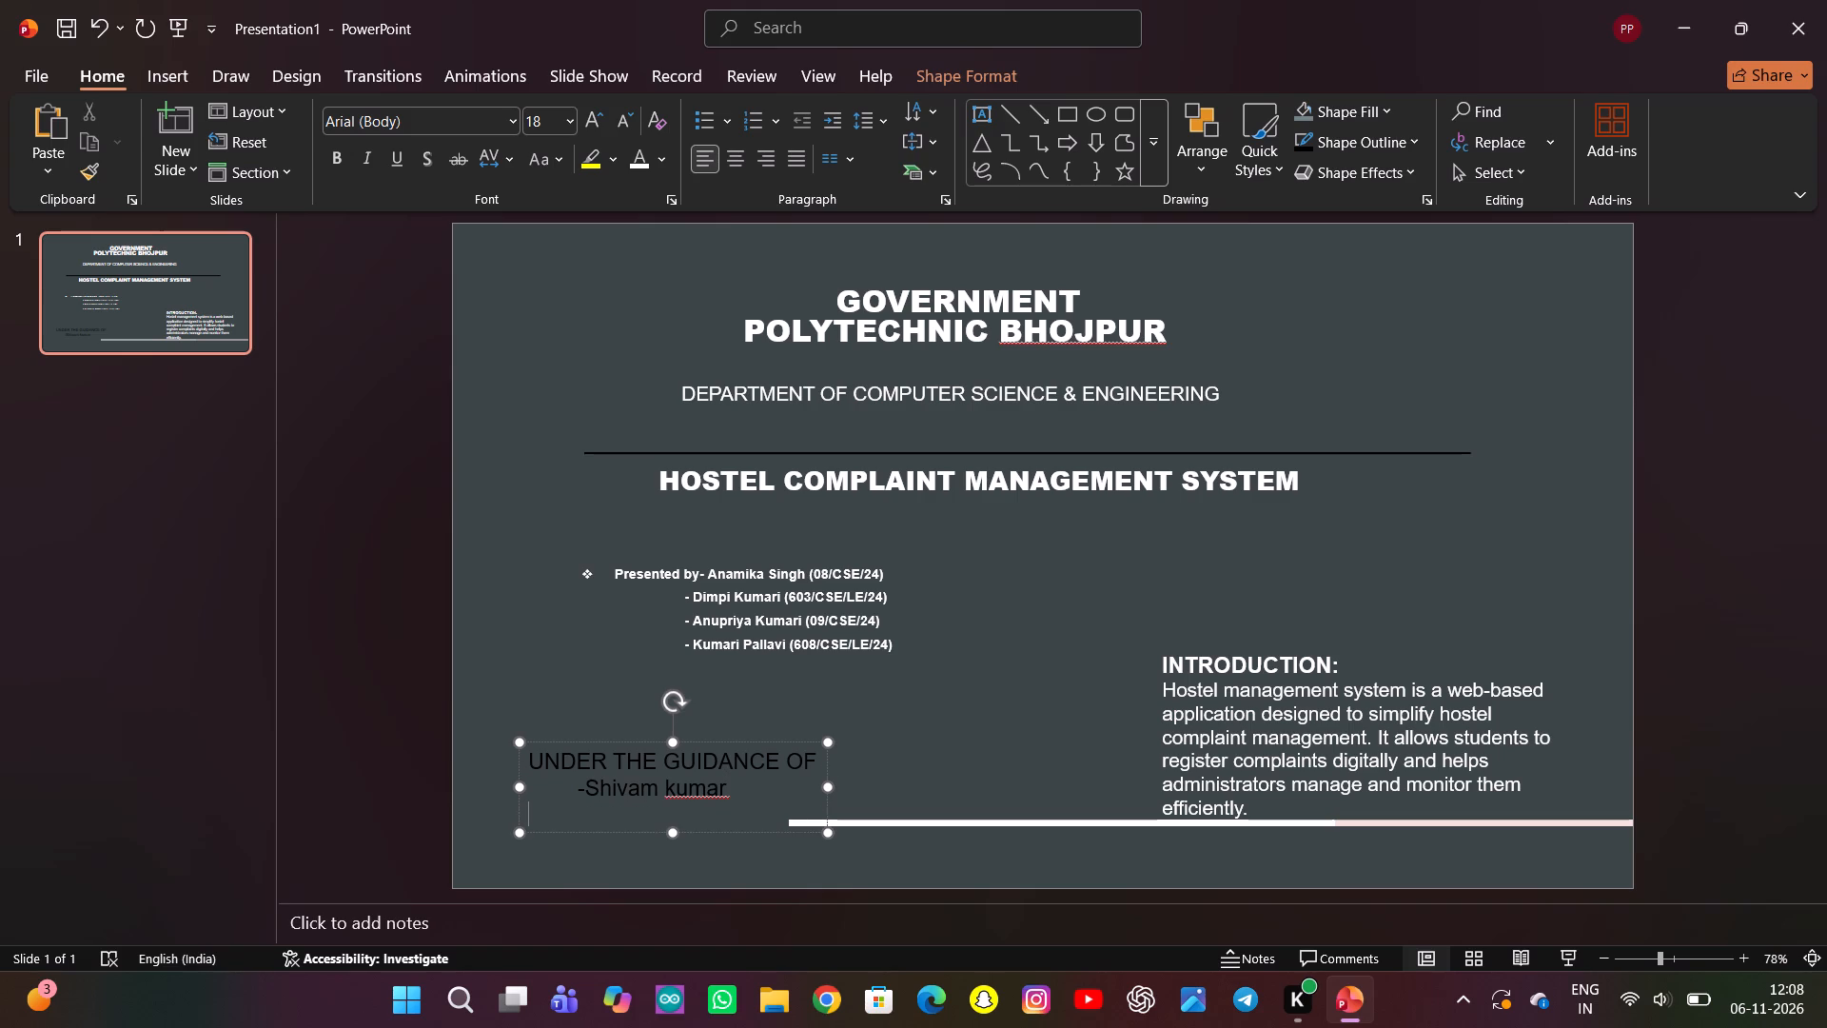
pyautogui.press('Return')
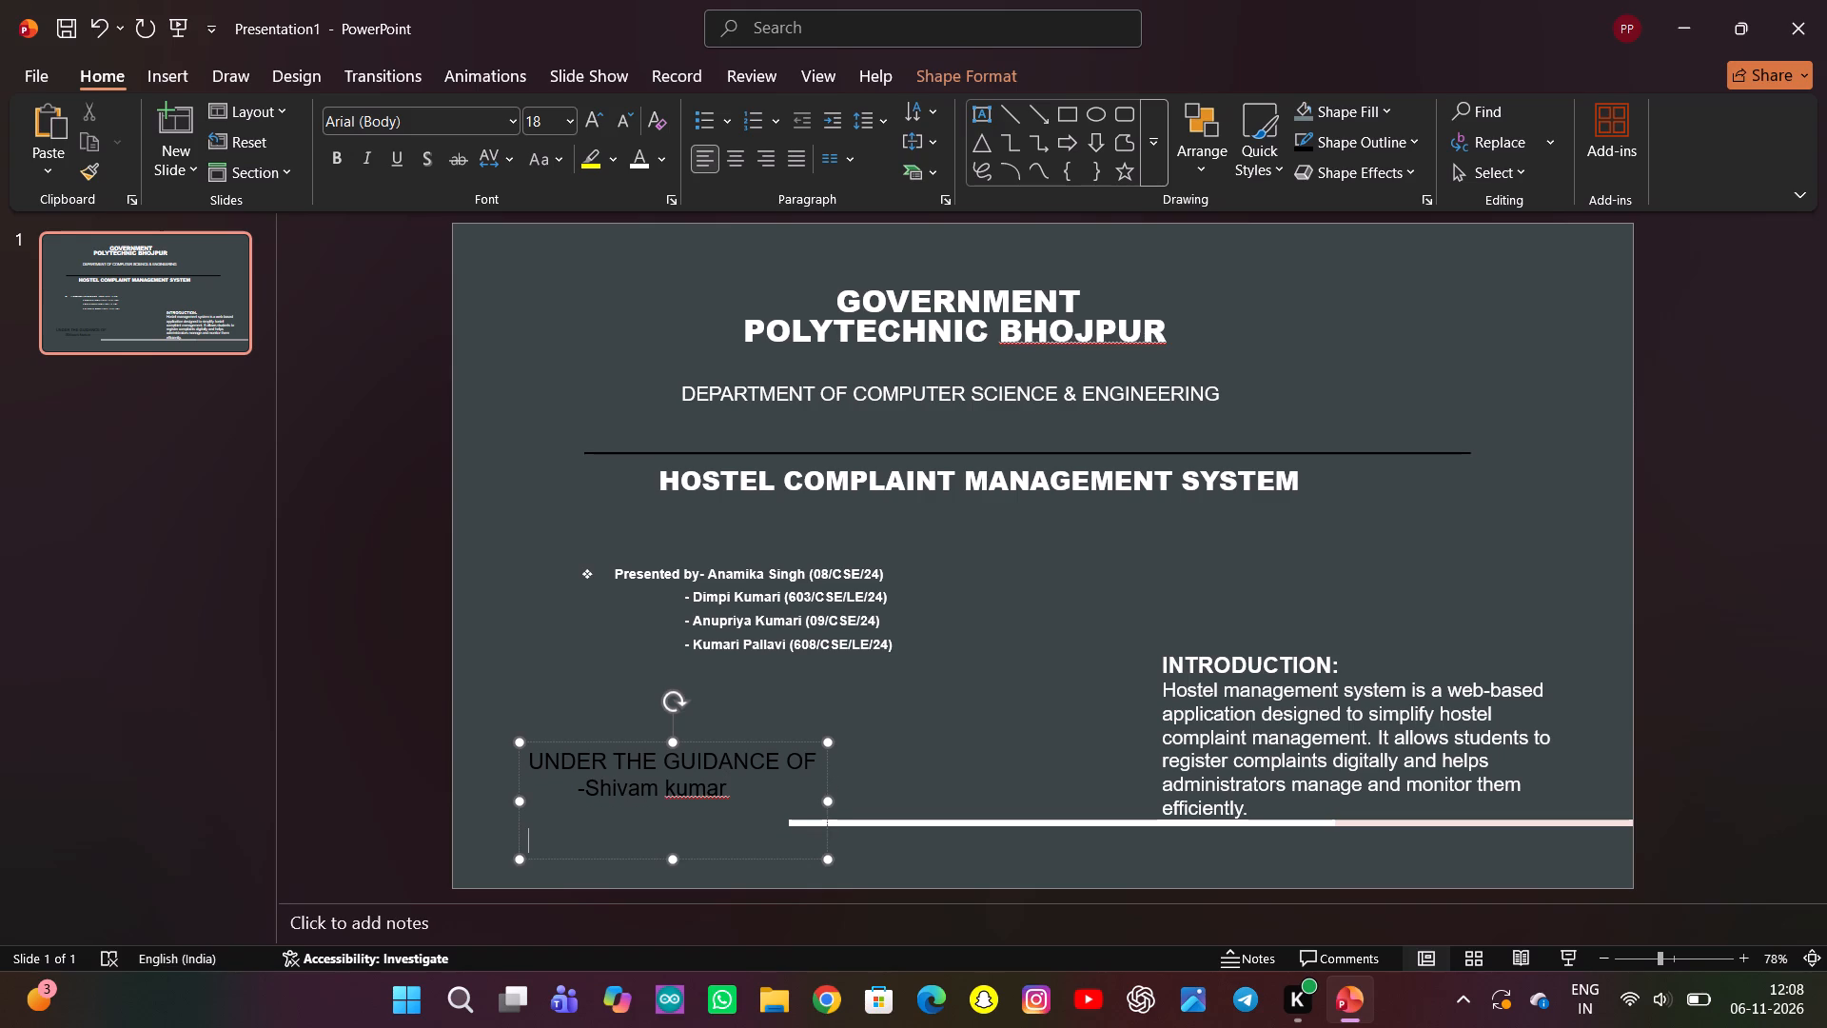
pyautogui.write('cade')
pyautogui.write('mic')
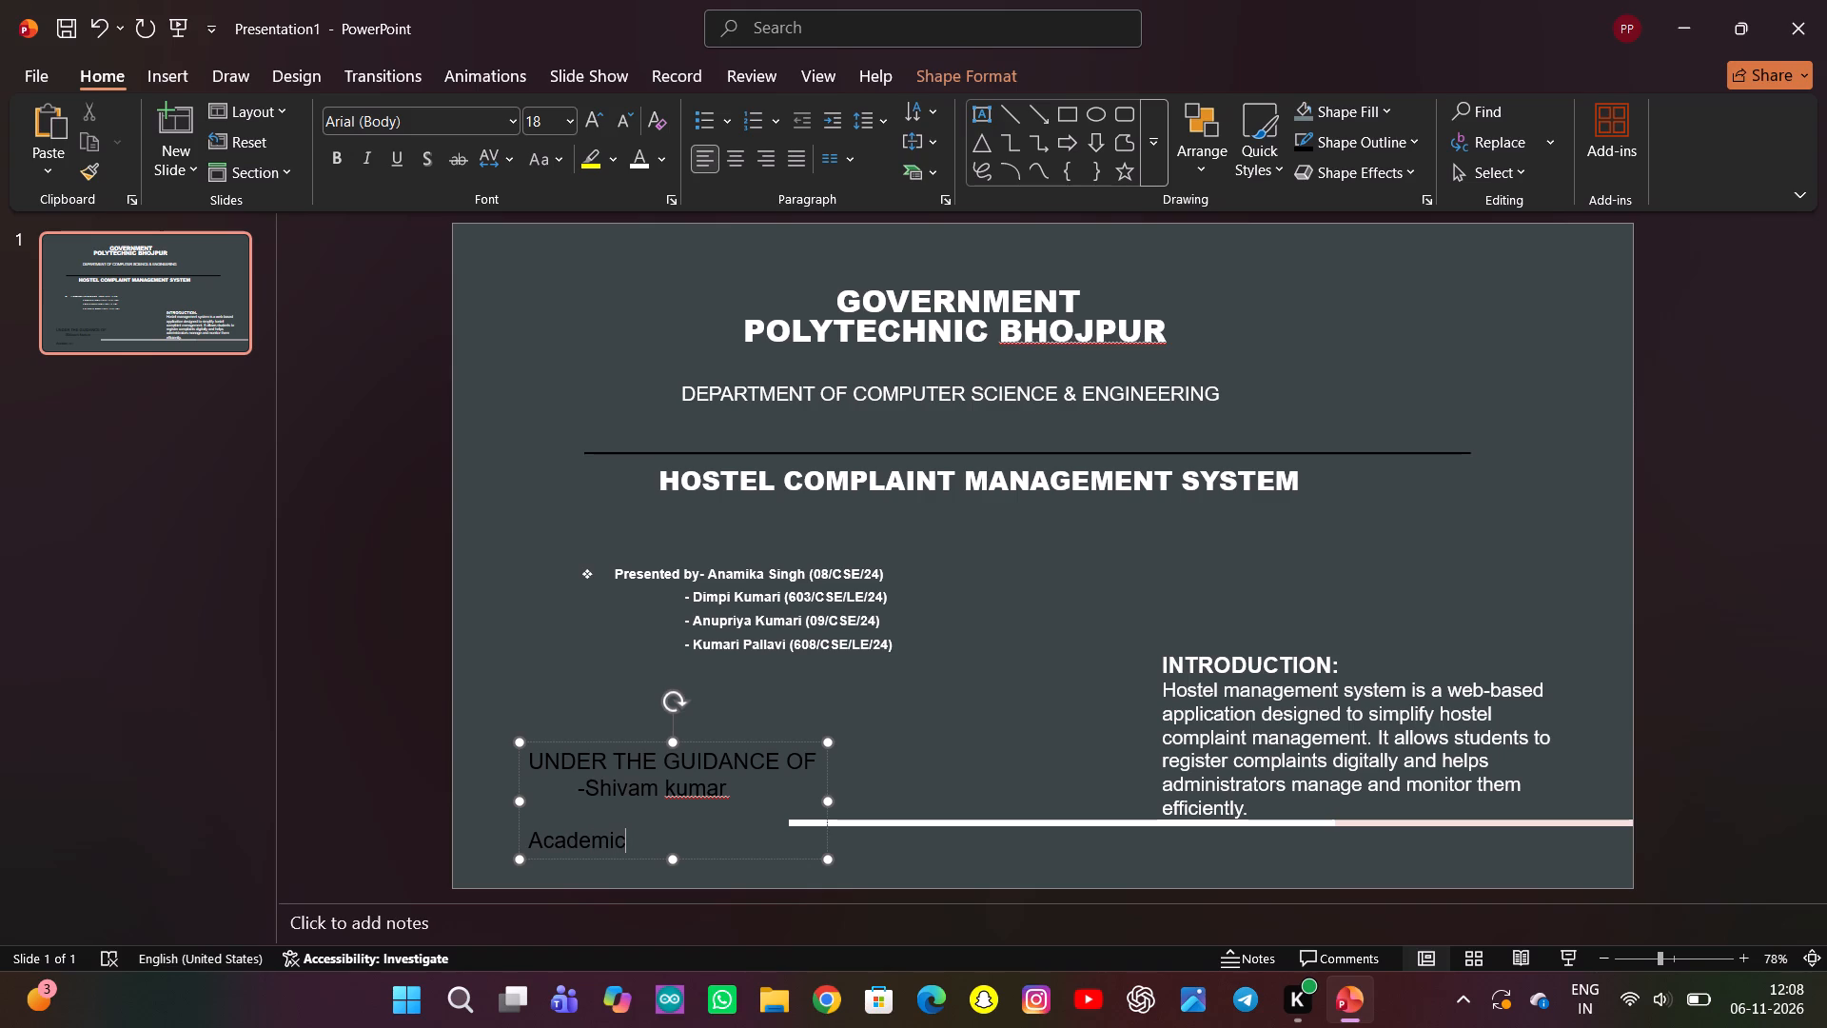
pyautogui.press('space')
pyautogui.hotkey('shift', ':')
pyautogui.press('space')
pyautogui.write('202')
pyautogui.write('6-')
pyautogui.write('27')
# Make the UNDER THE GUIDANCE OF heading bold and white.
pyautogui.tripleClick(533, 758)
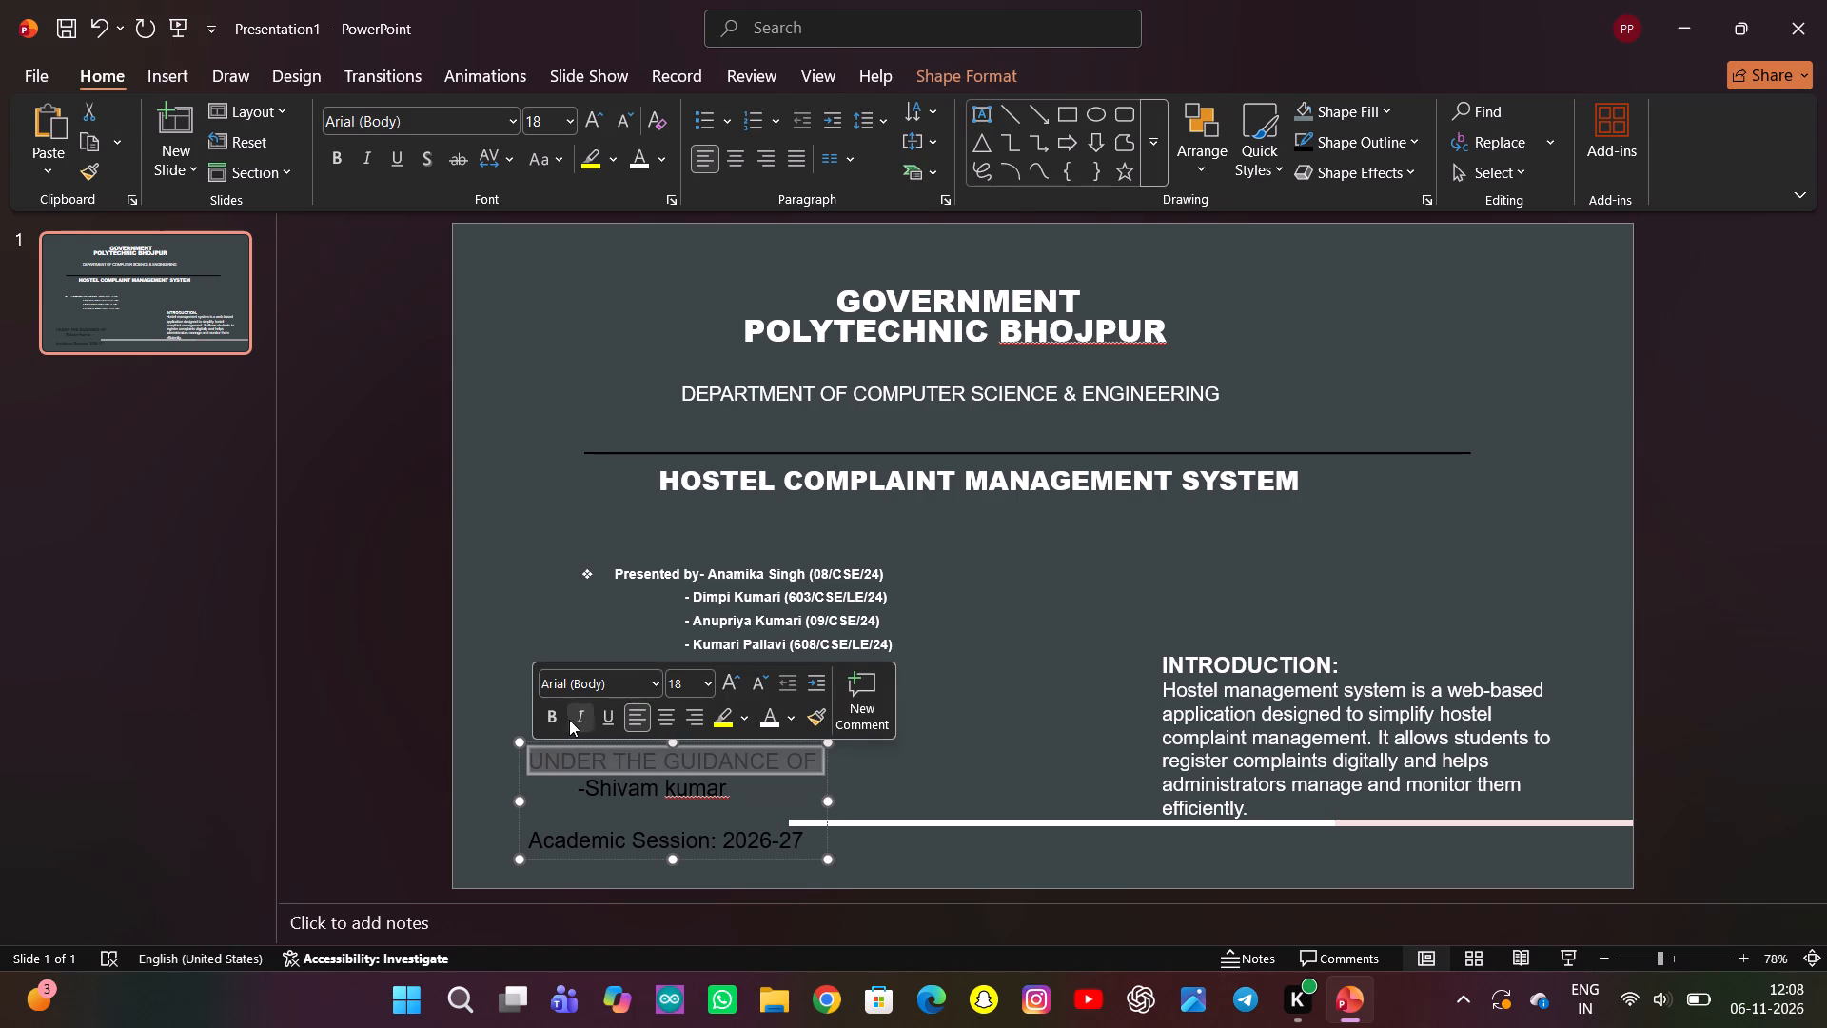
pyautogui.click(559, 720)
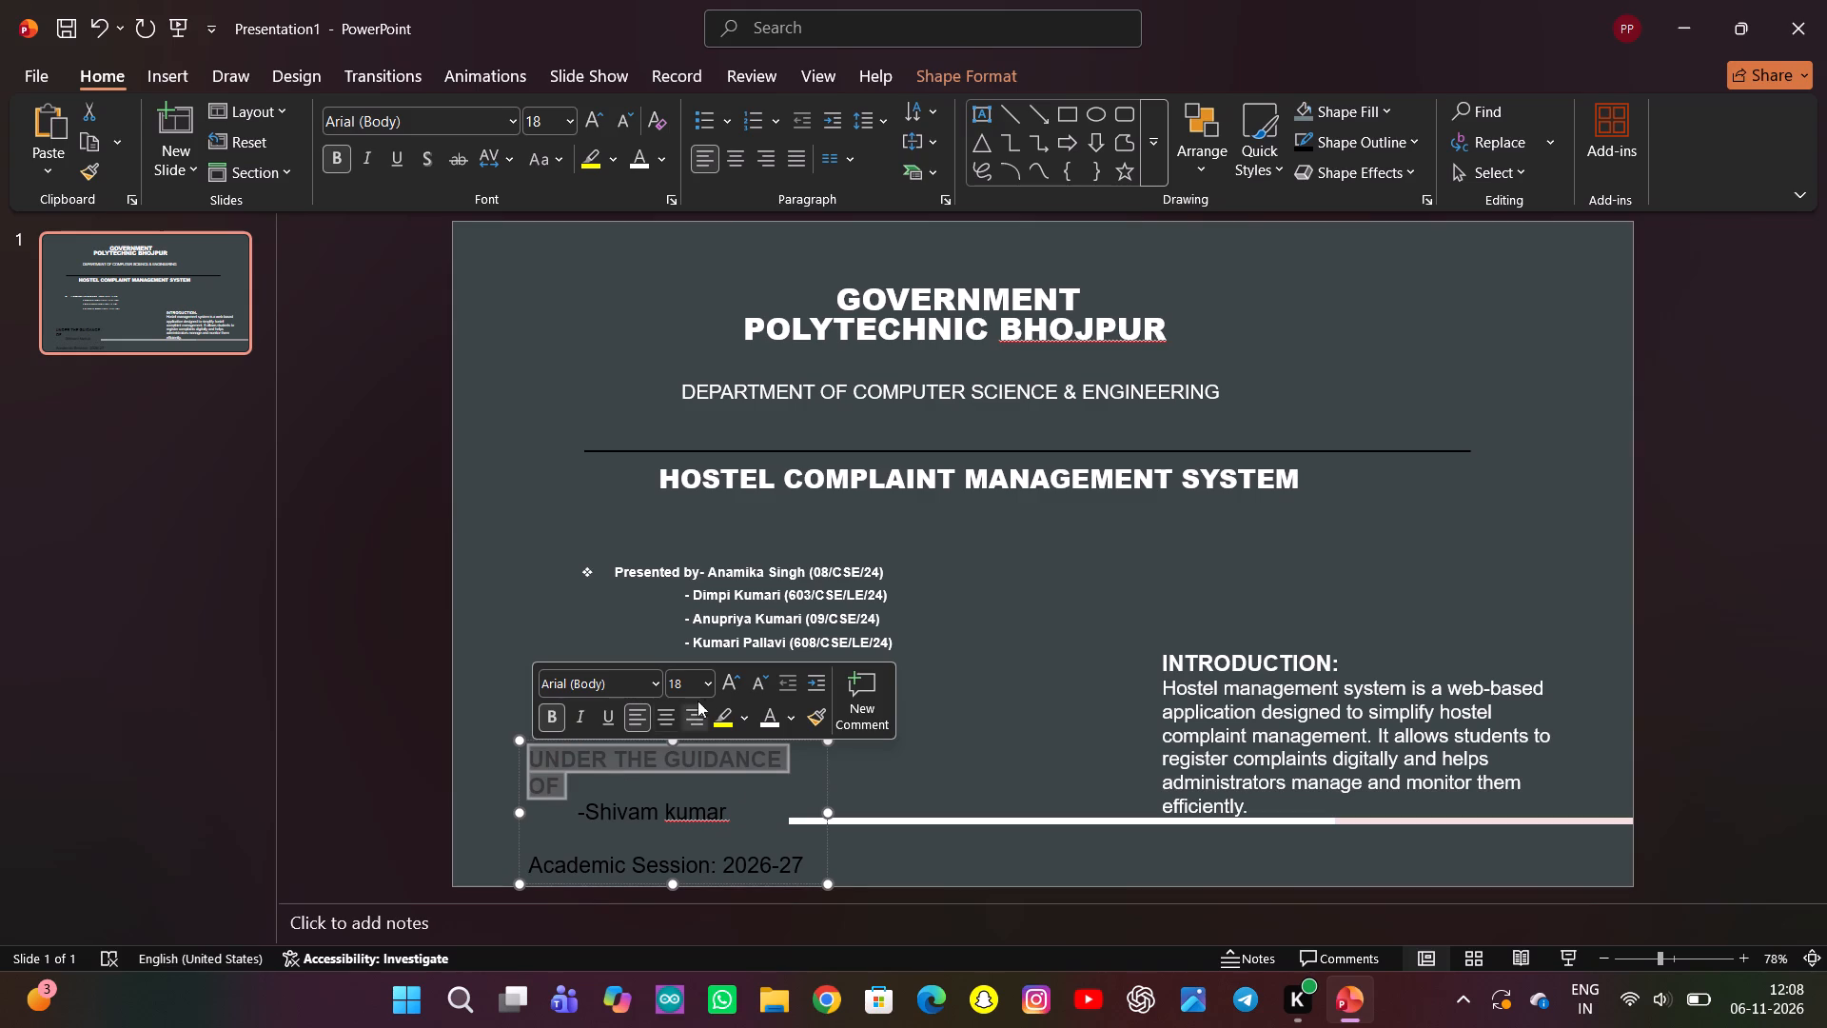
pyautogui.click(788, 715)
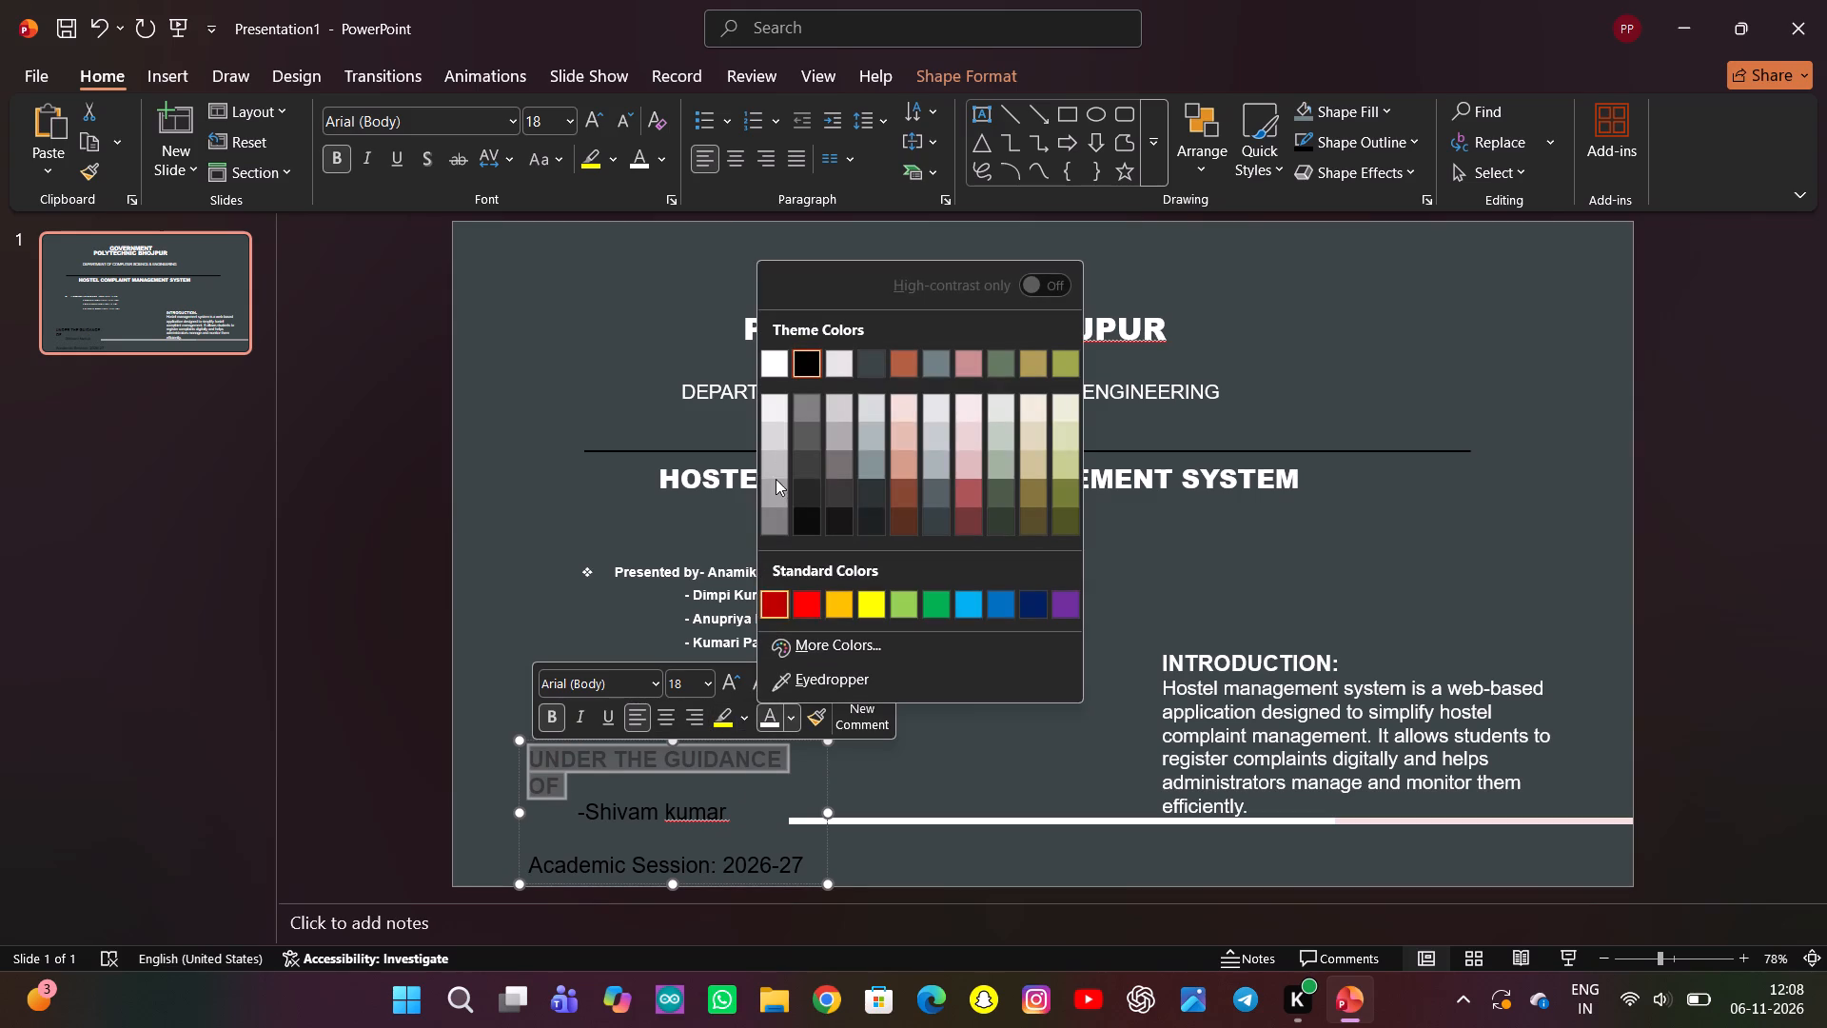
pyautogui.click(768, 357)
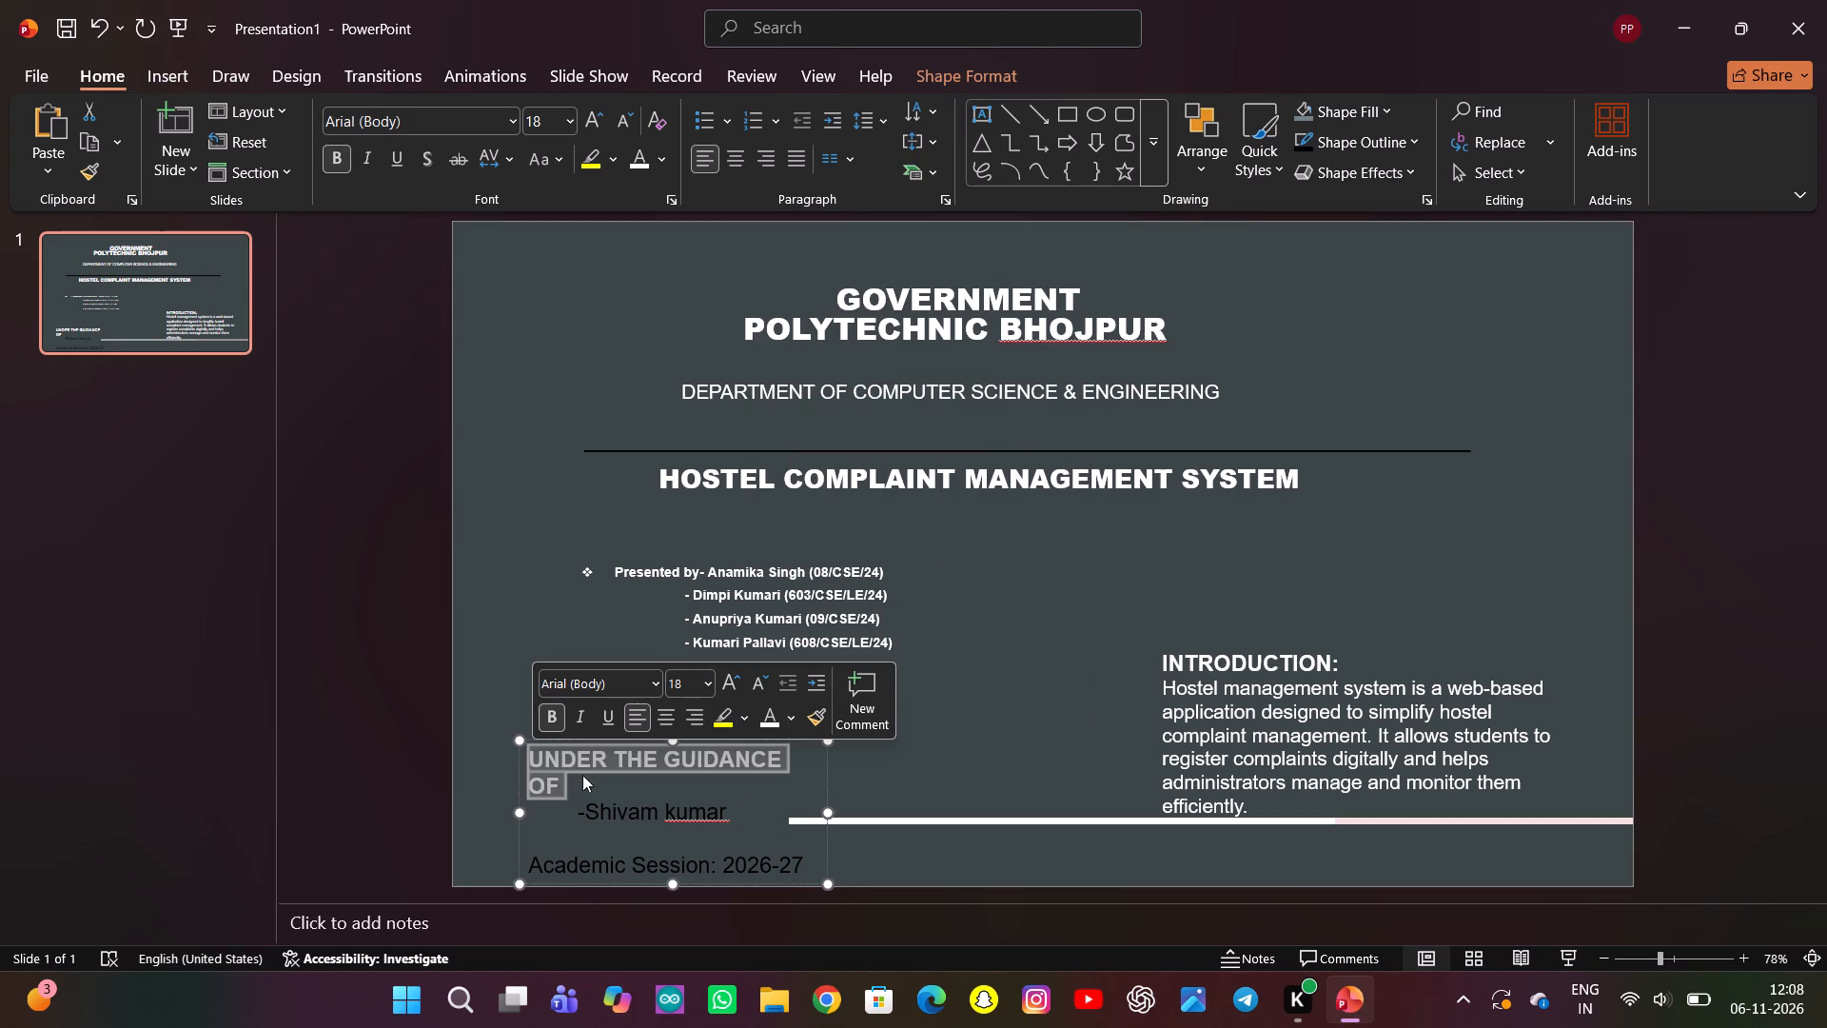
pyautogui.click(585, 785)
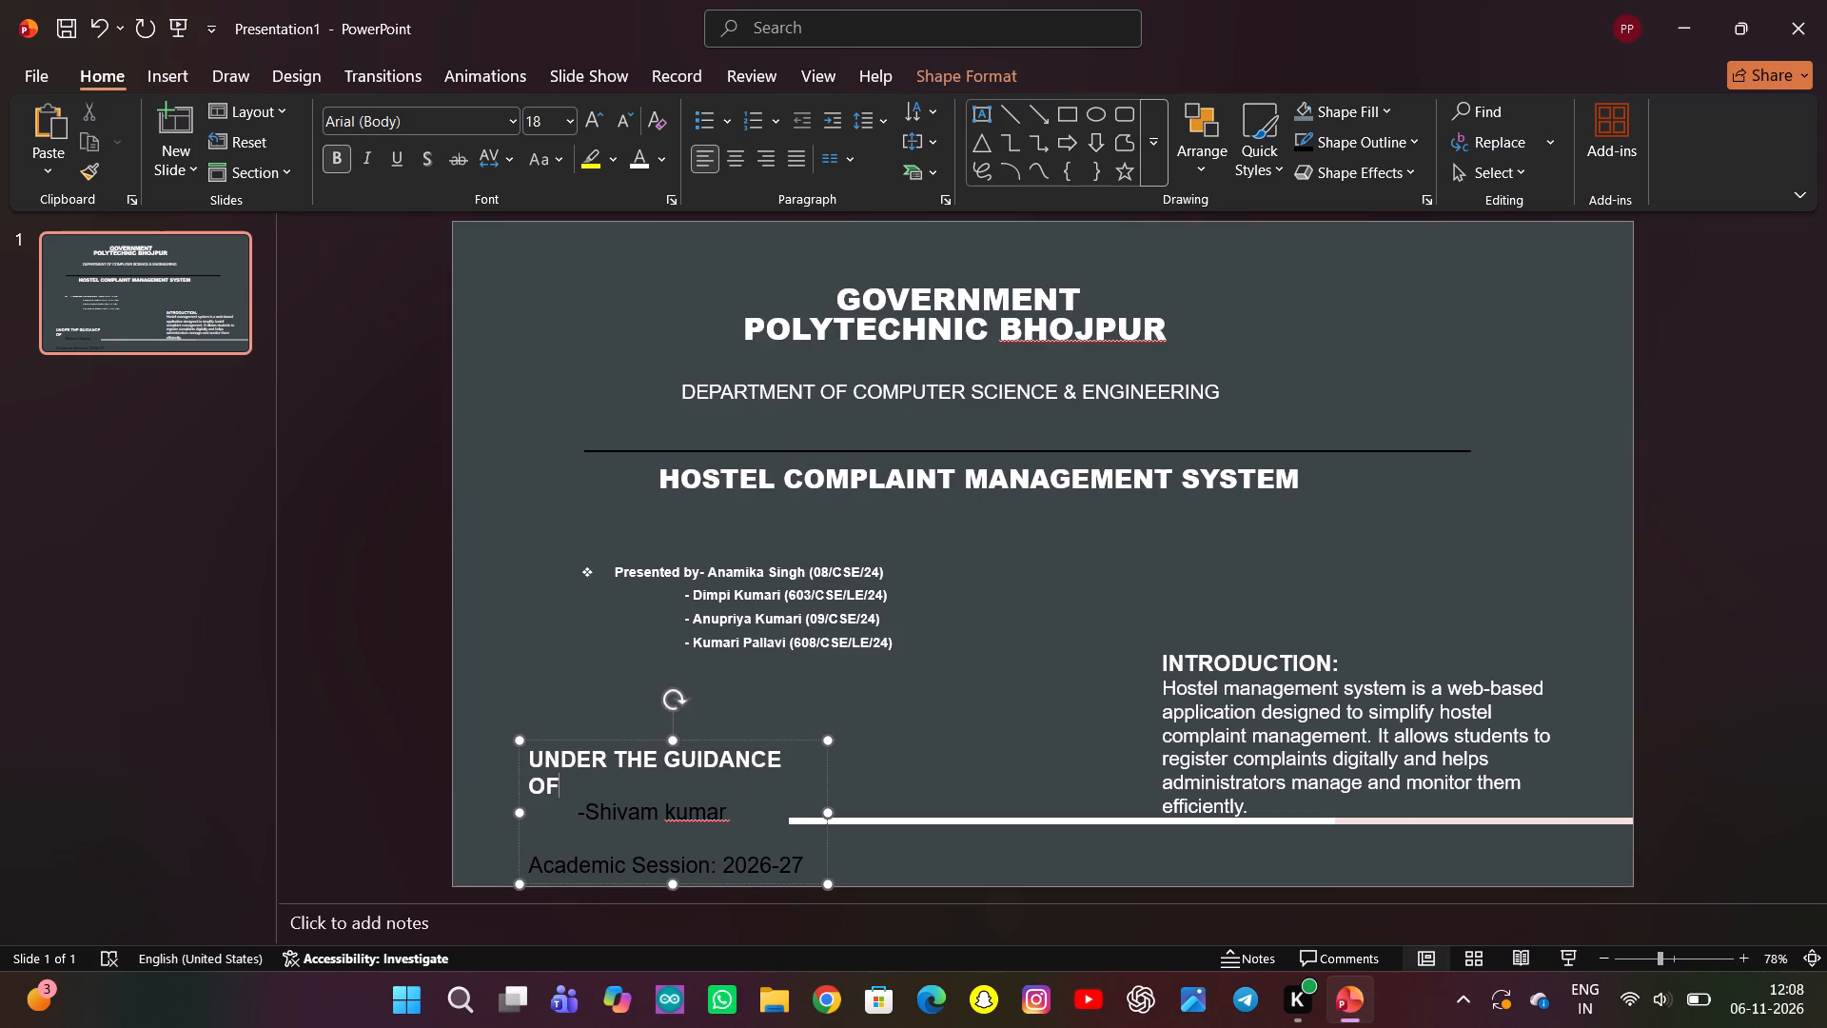
# Widen the guidance text box slightly so its bold heading fits on one line.
pyautogui.moveTo(824, 808); pyautogui.dragTo(860, 801)
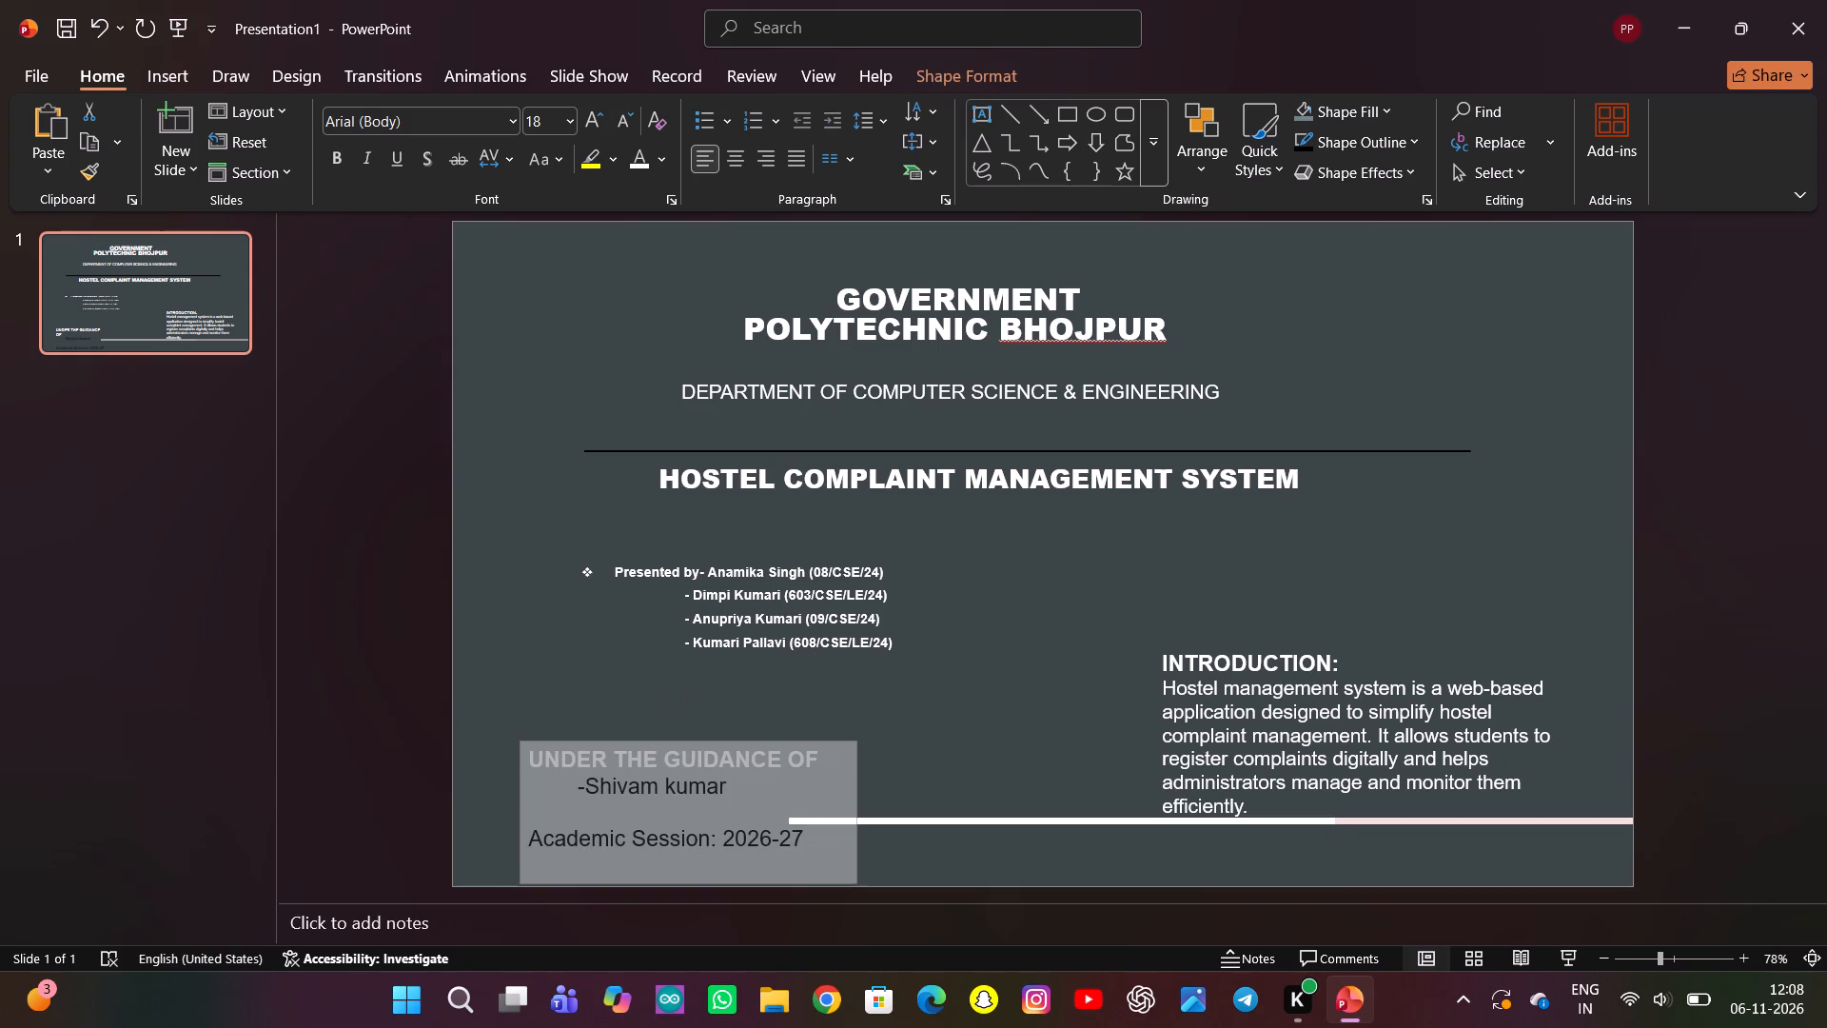
pyautogui.moveTo(860, 801); pyautogui.dragTo(862, 801)
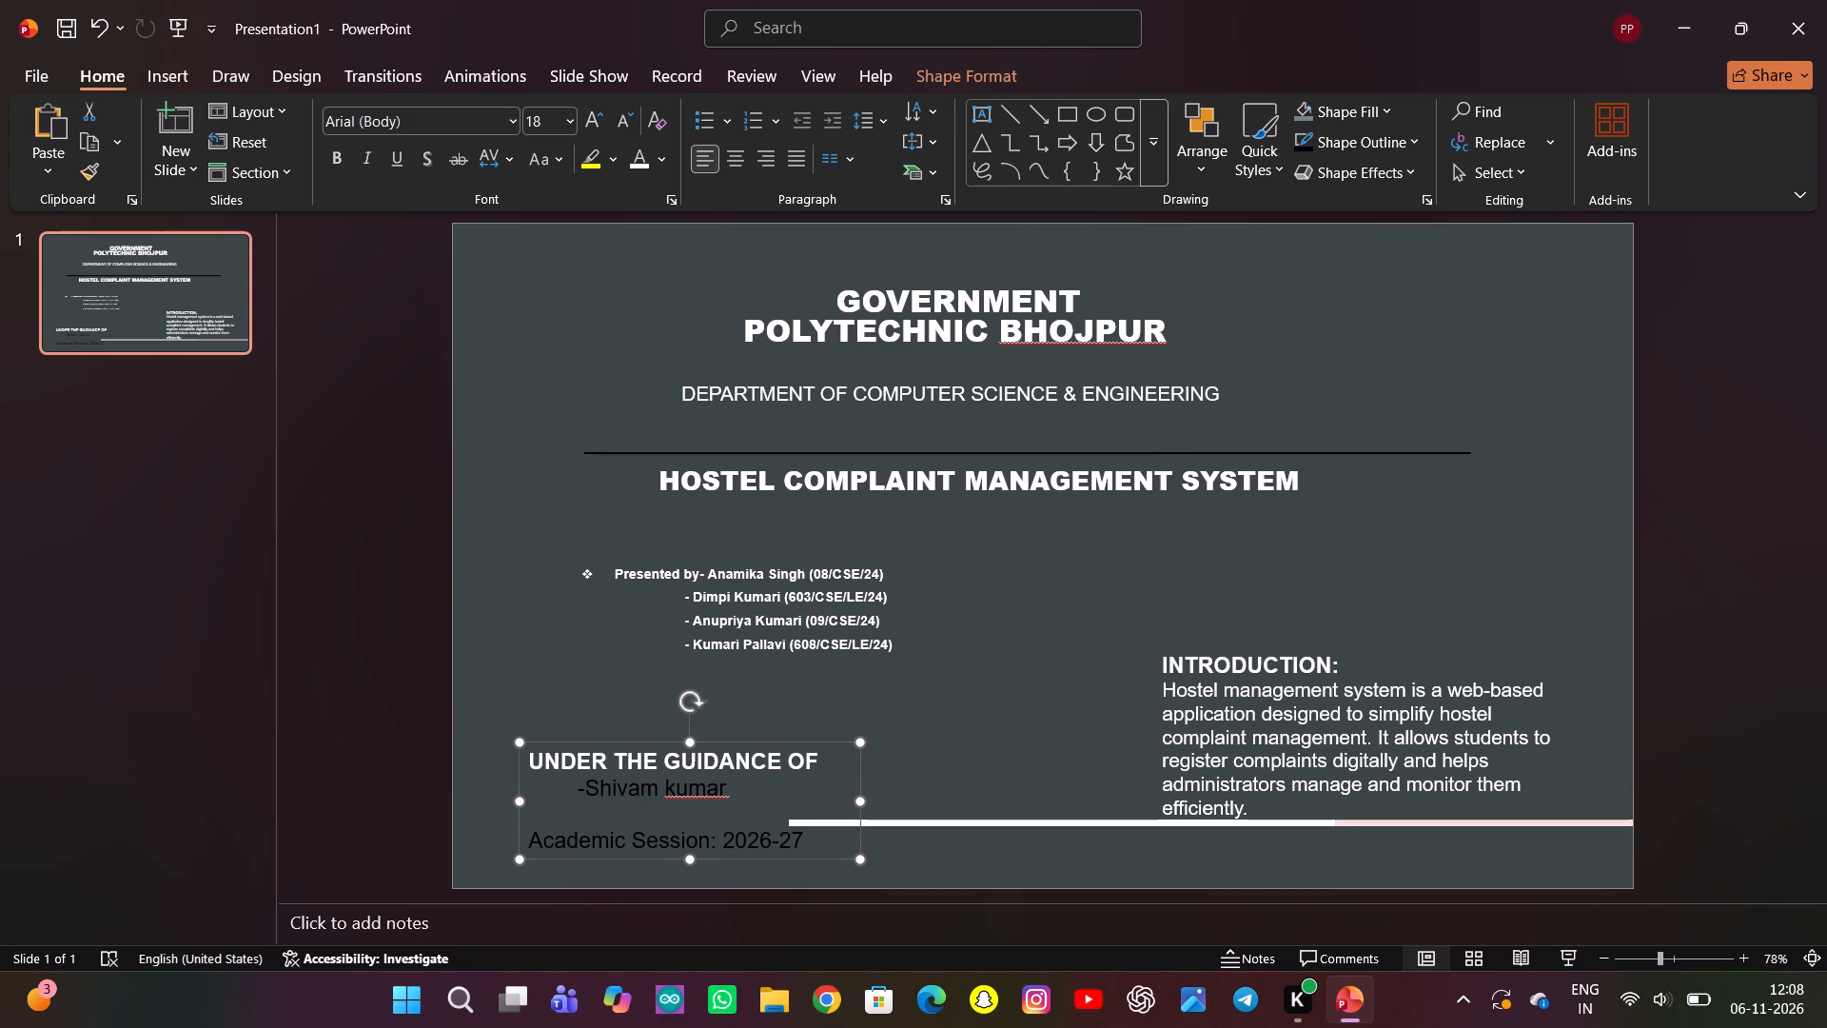
# Change the guide's name and the Academic Session line to white text, and deselect the text box.
pyautogui.click(745, 786)
pyautogui.moveTo(571, 787); pyautogui.dragTo(652, 796)
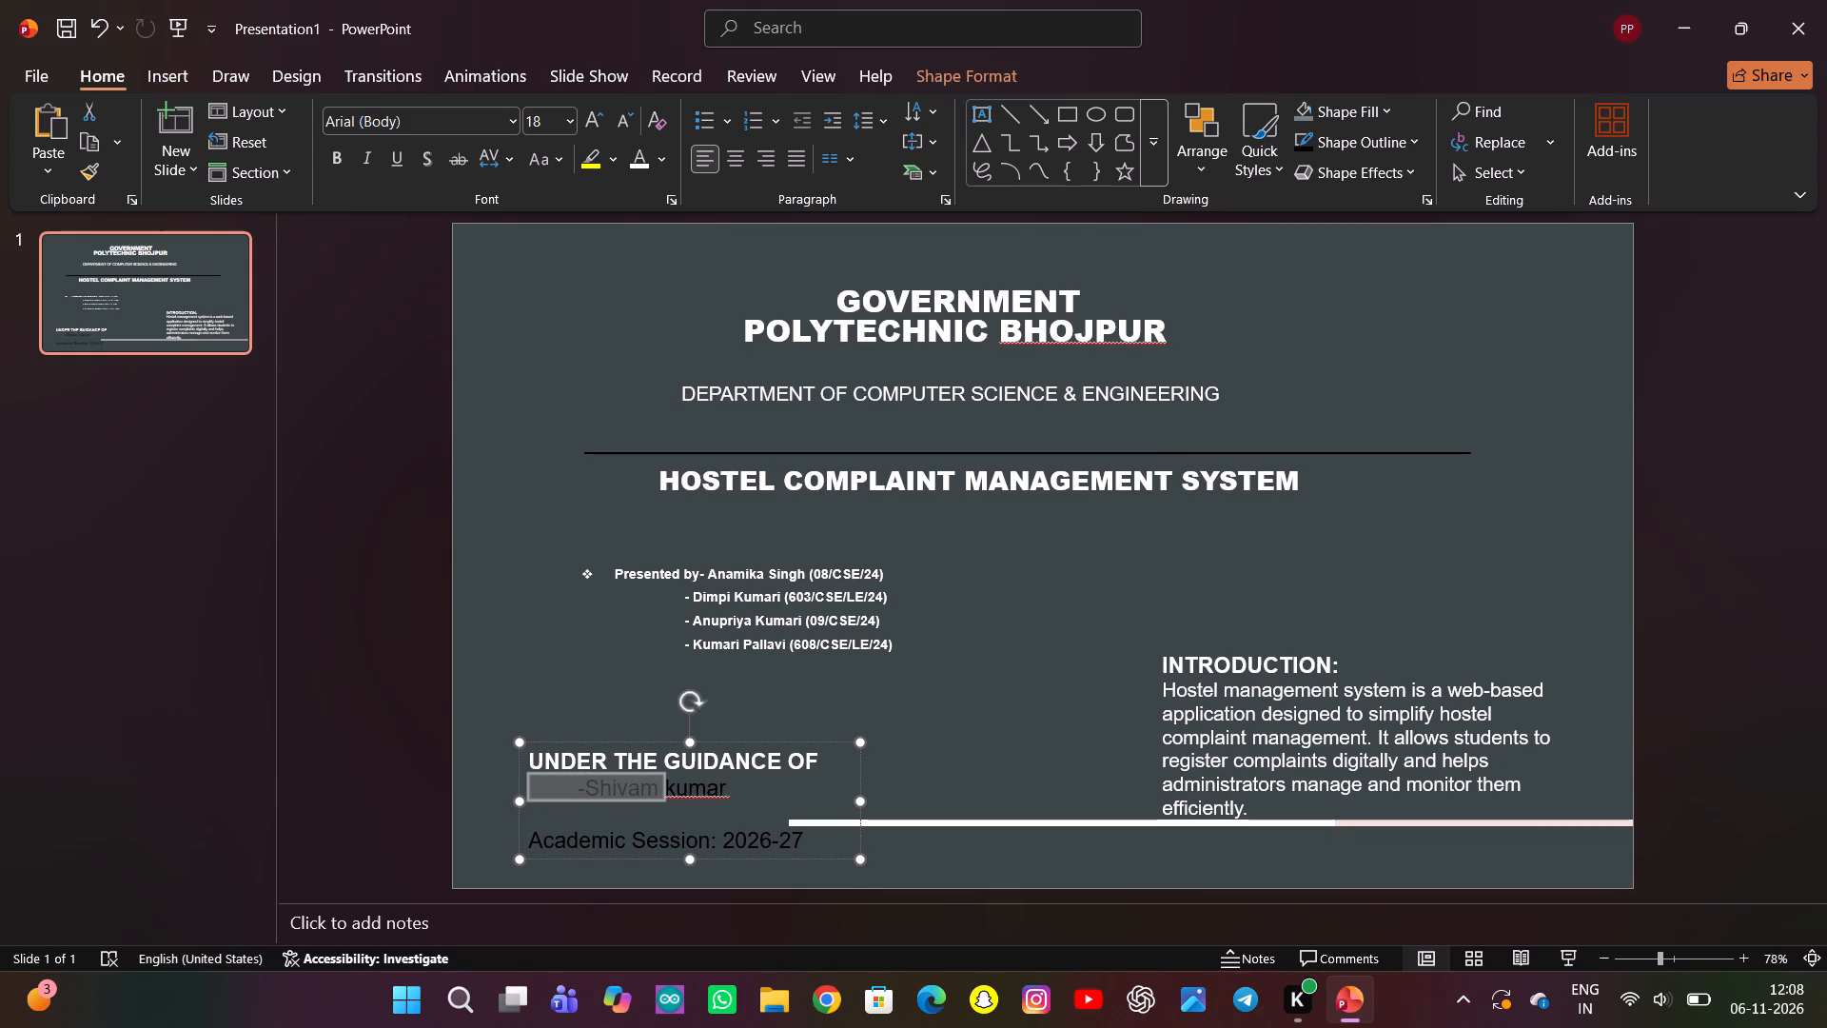
pyautogui.moveTo(652, 796); pyautogui.dragTo(726, 797)
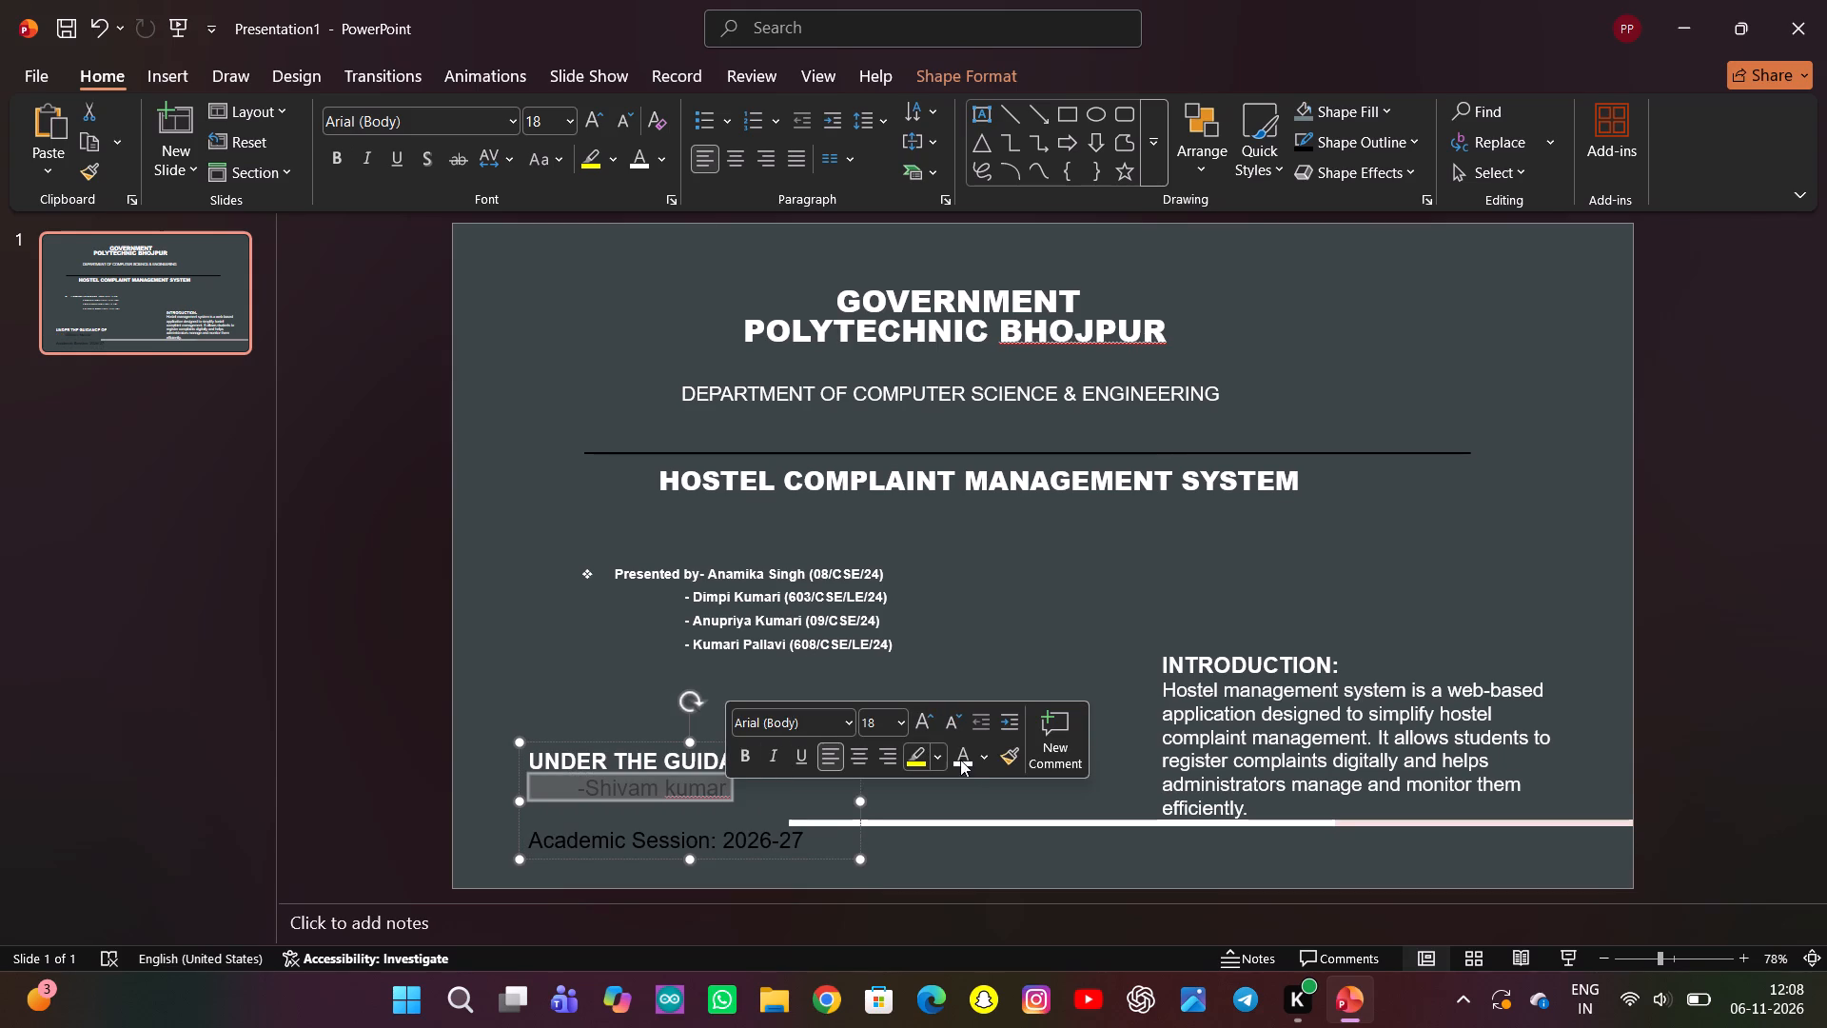
pyautogui.click(976, 761)
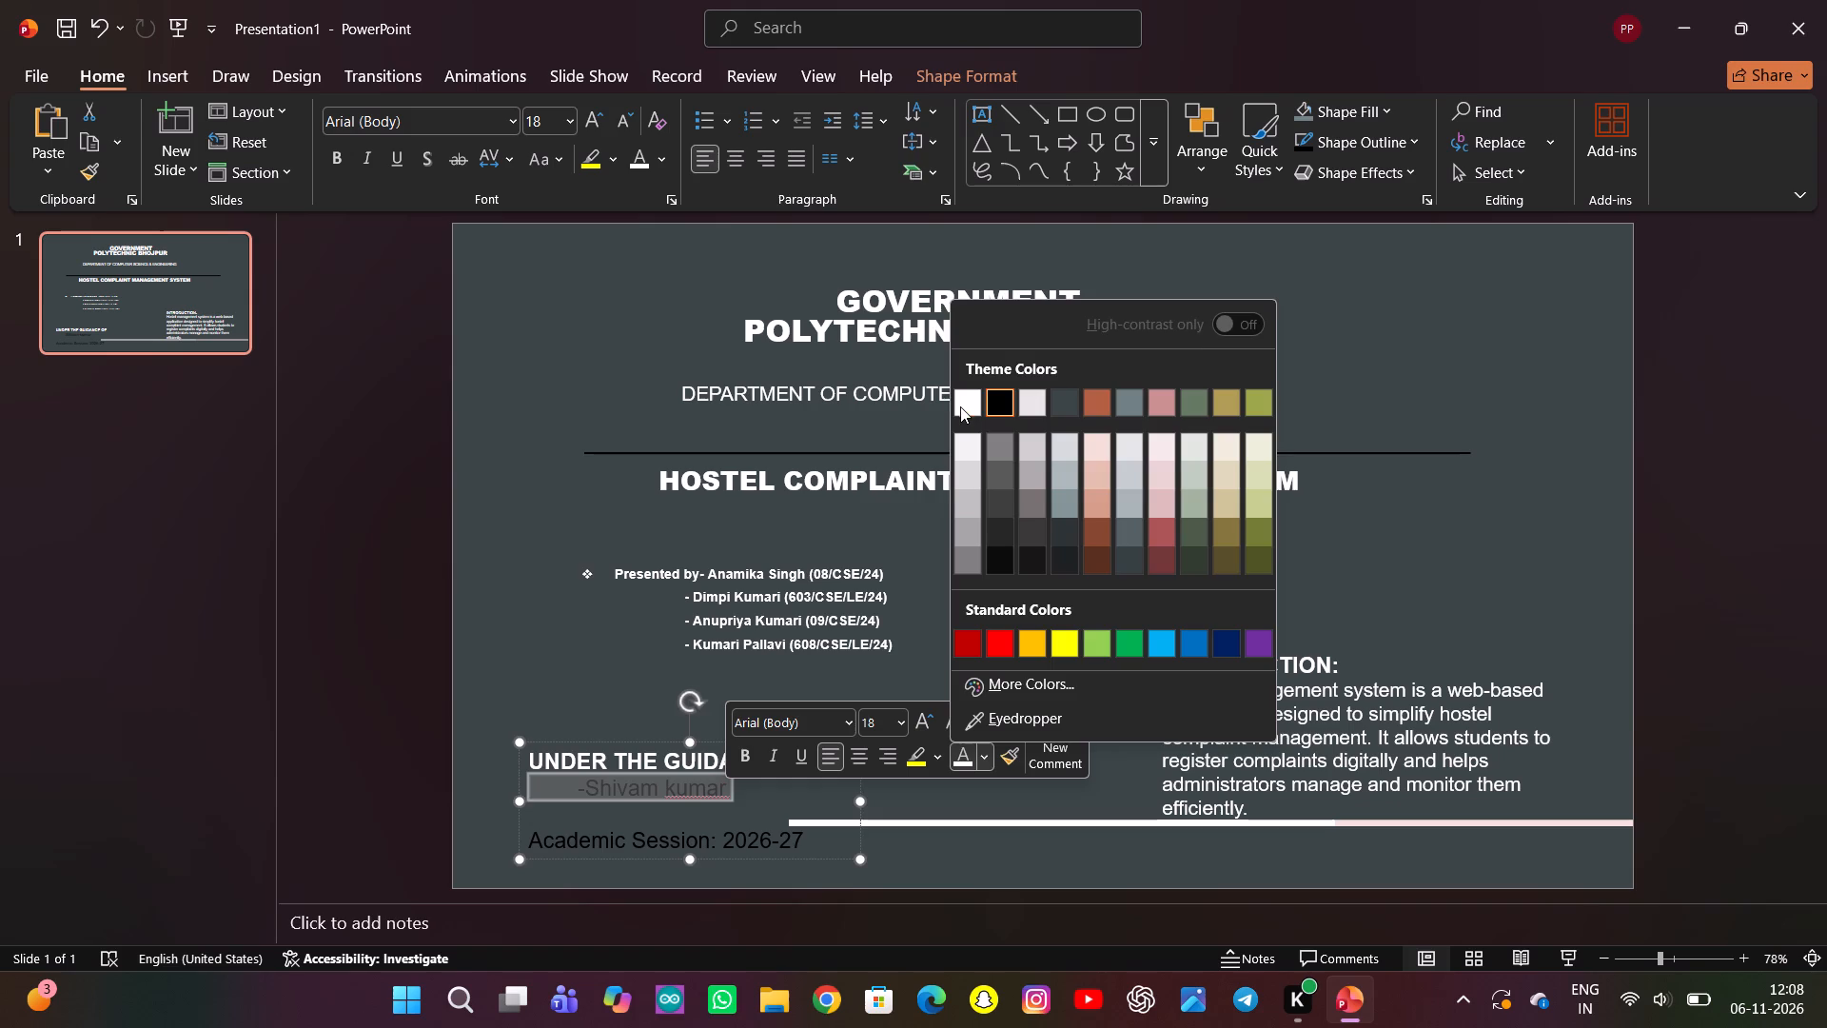
pyautogui.click(960, 406)
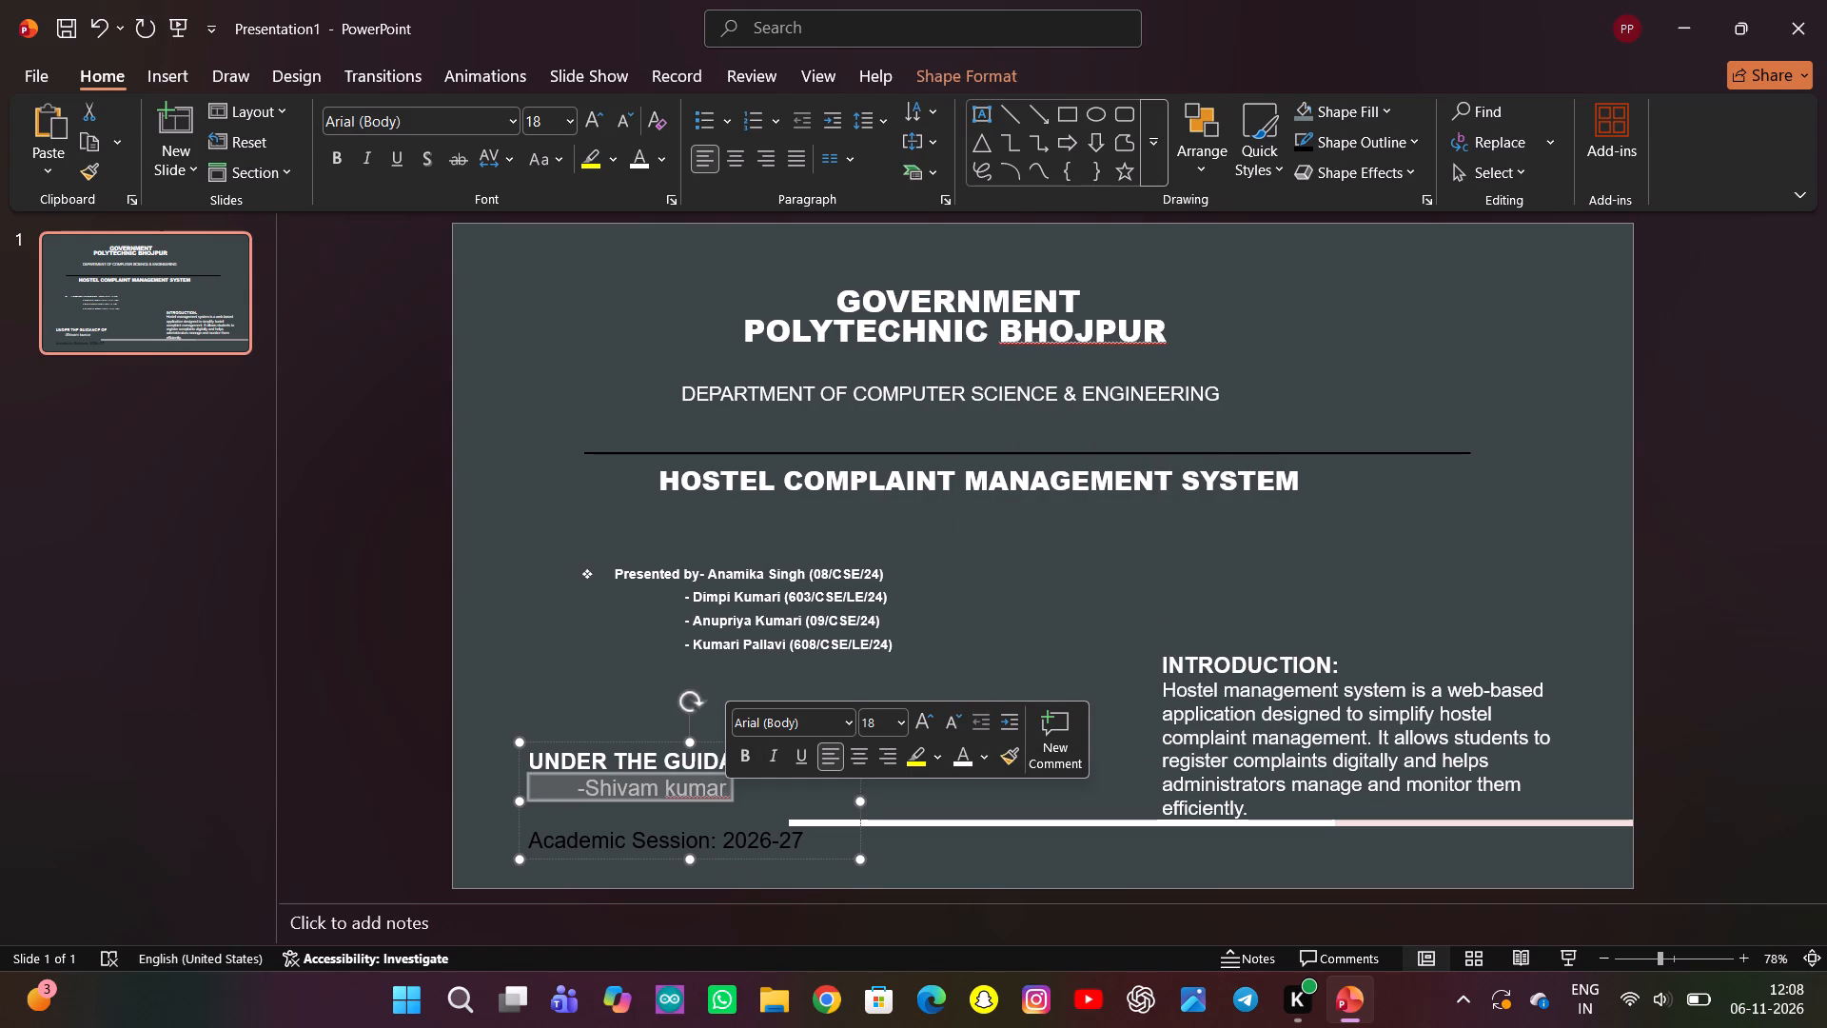
pyautogui.tripleClick(802, 841)
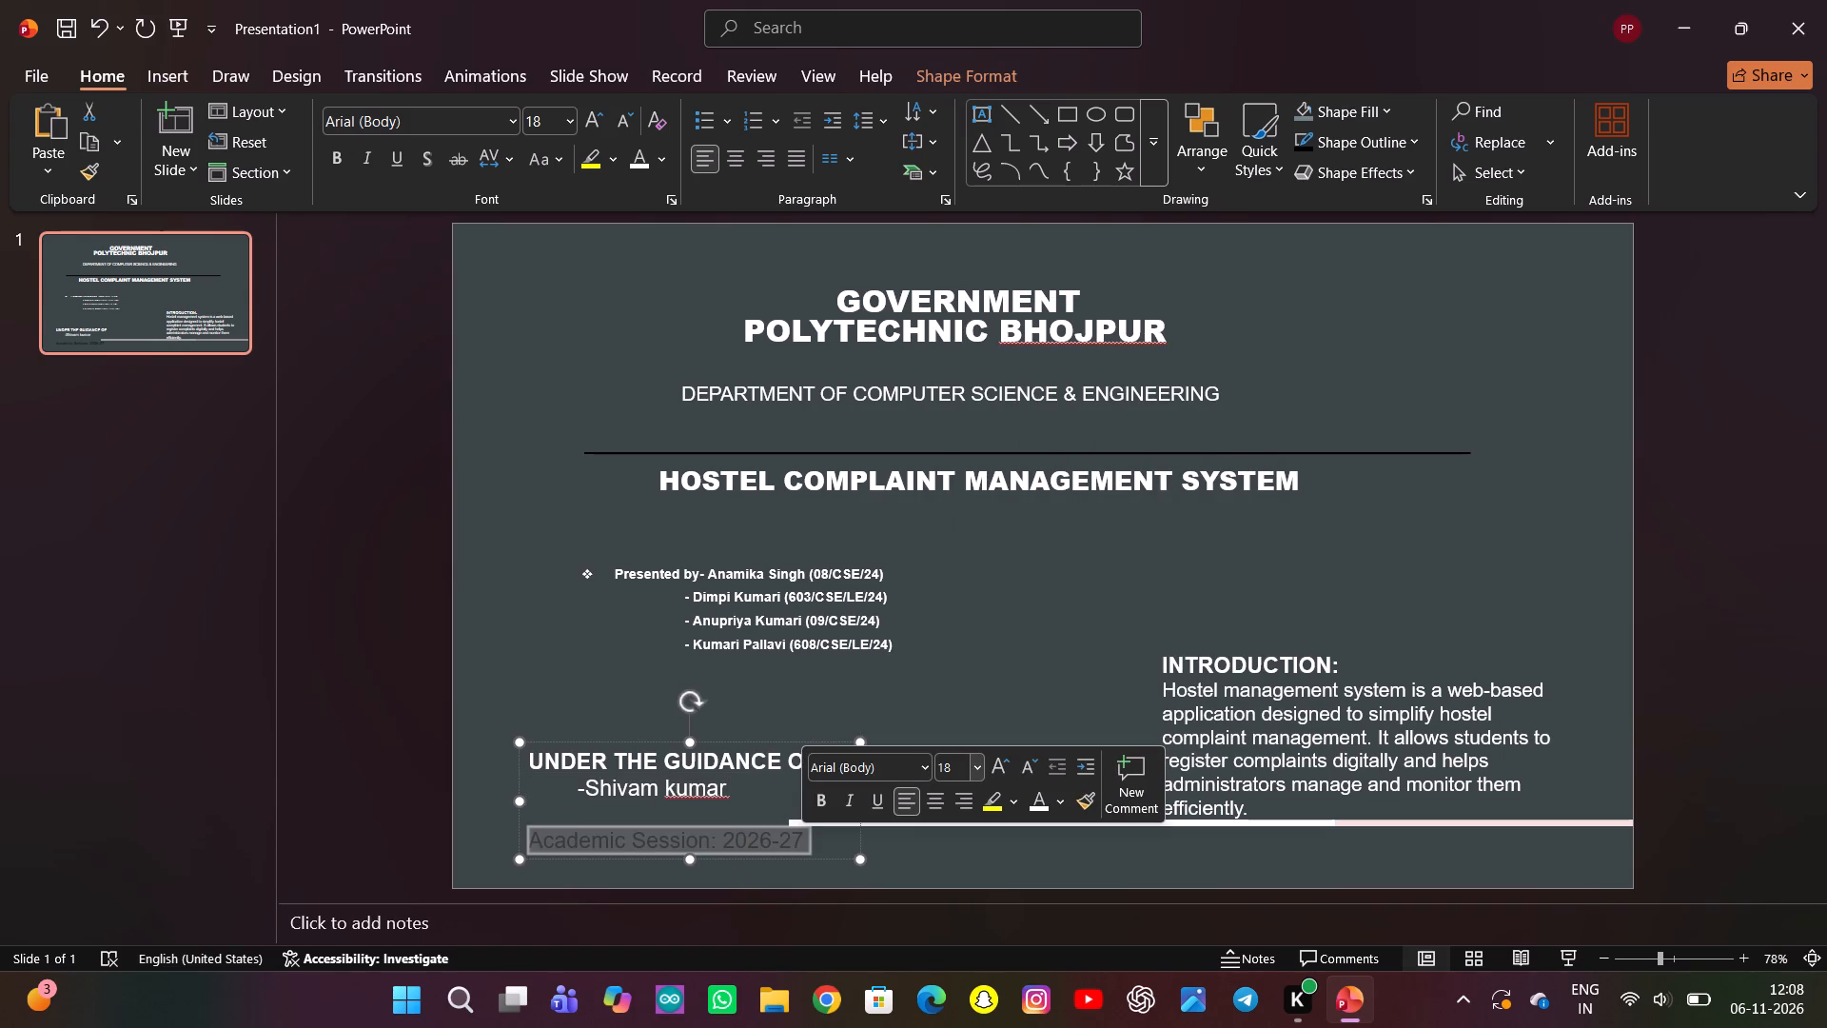
pyautogui.click(1041, 804)
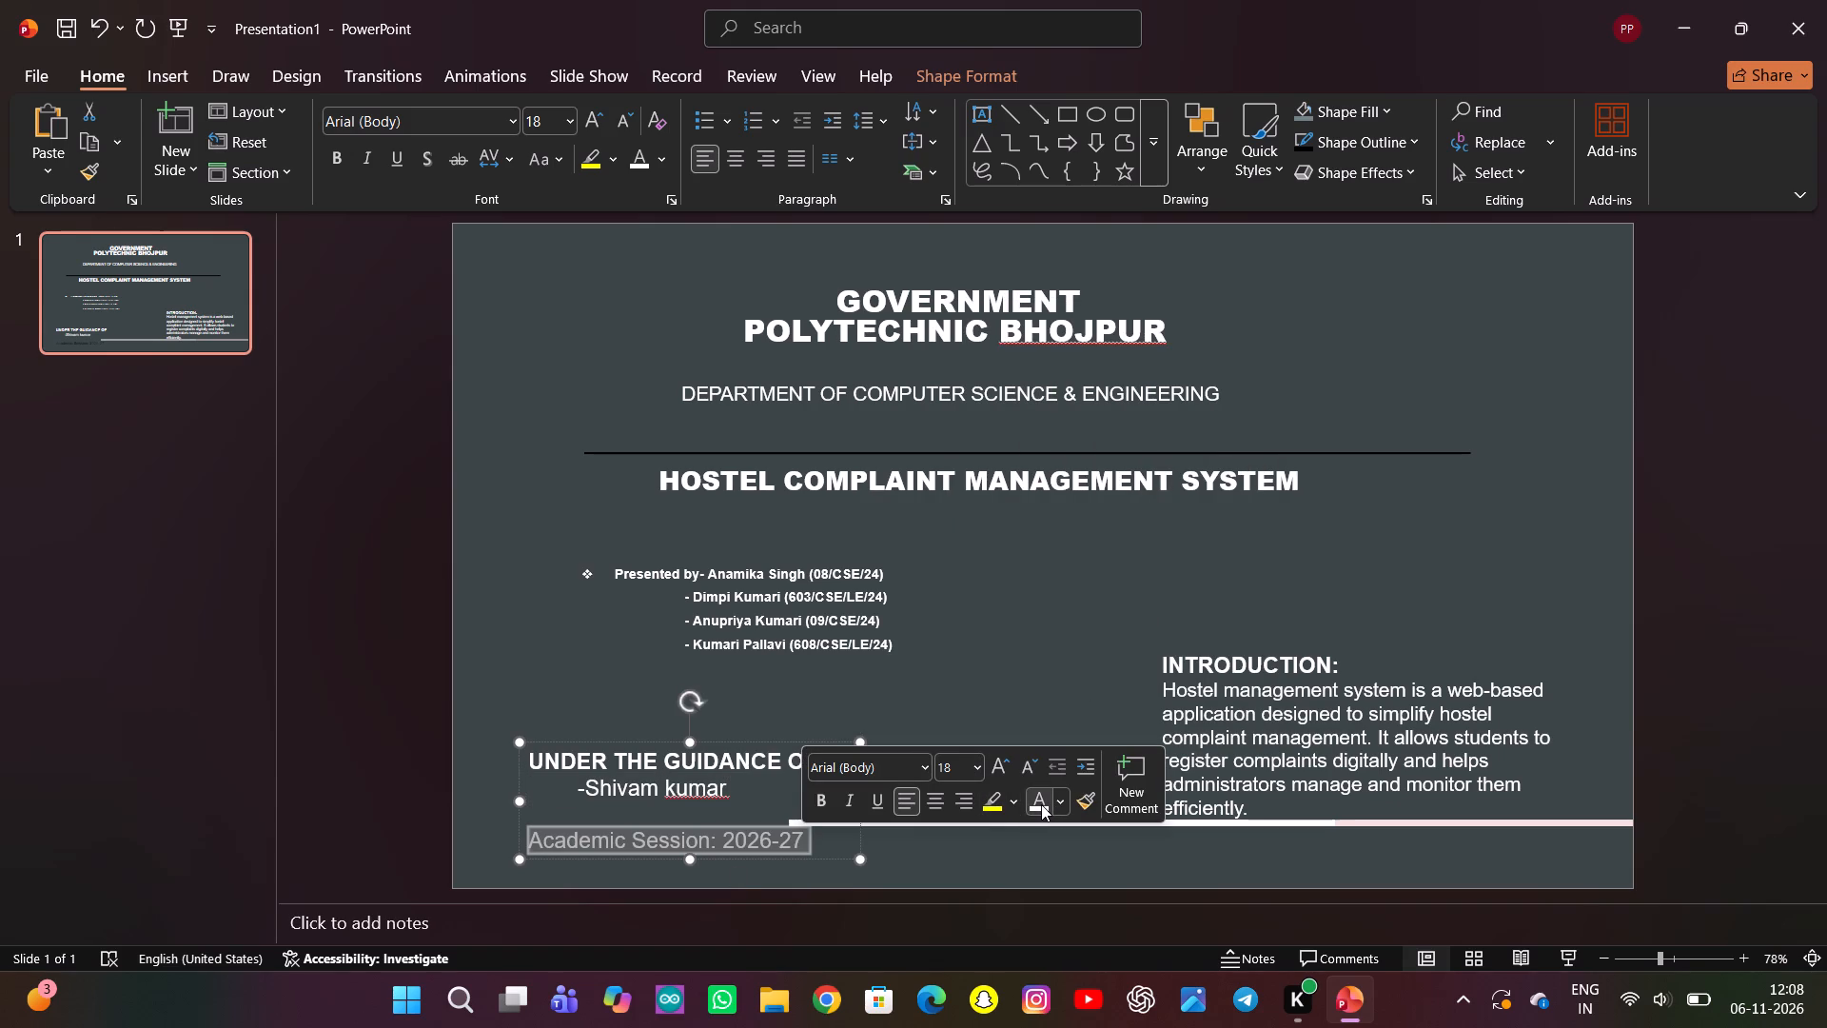
pyautogui.click(520, 513)
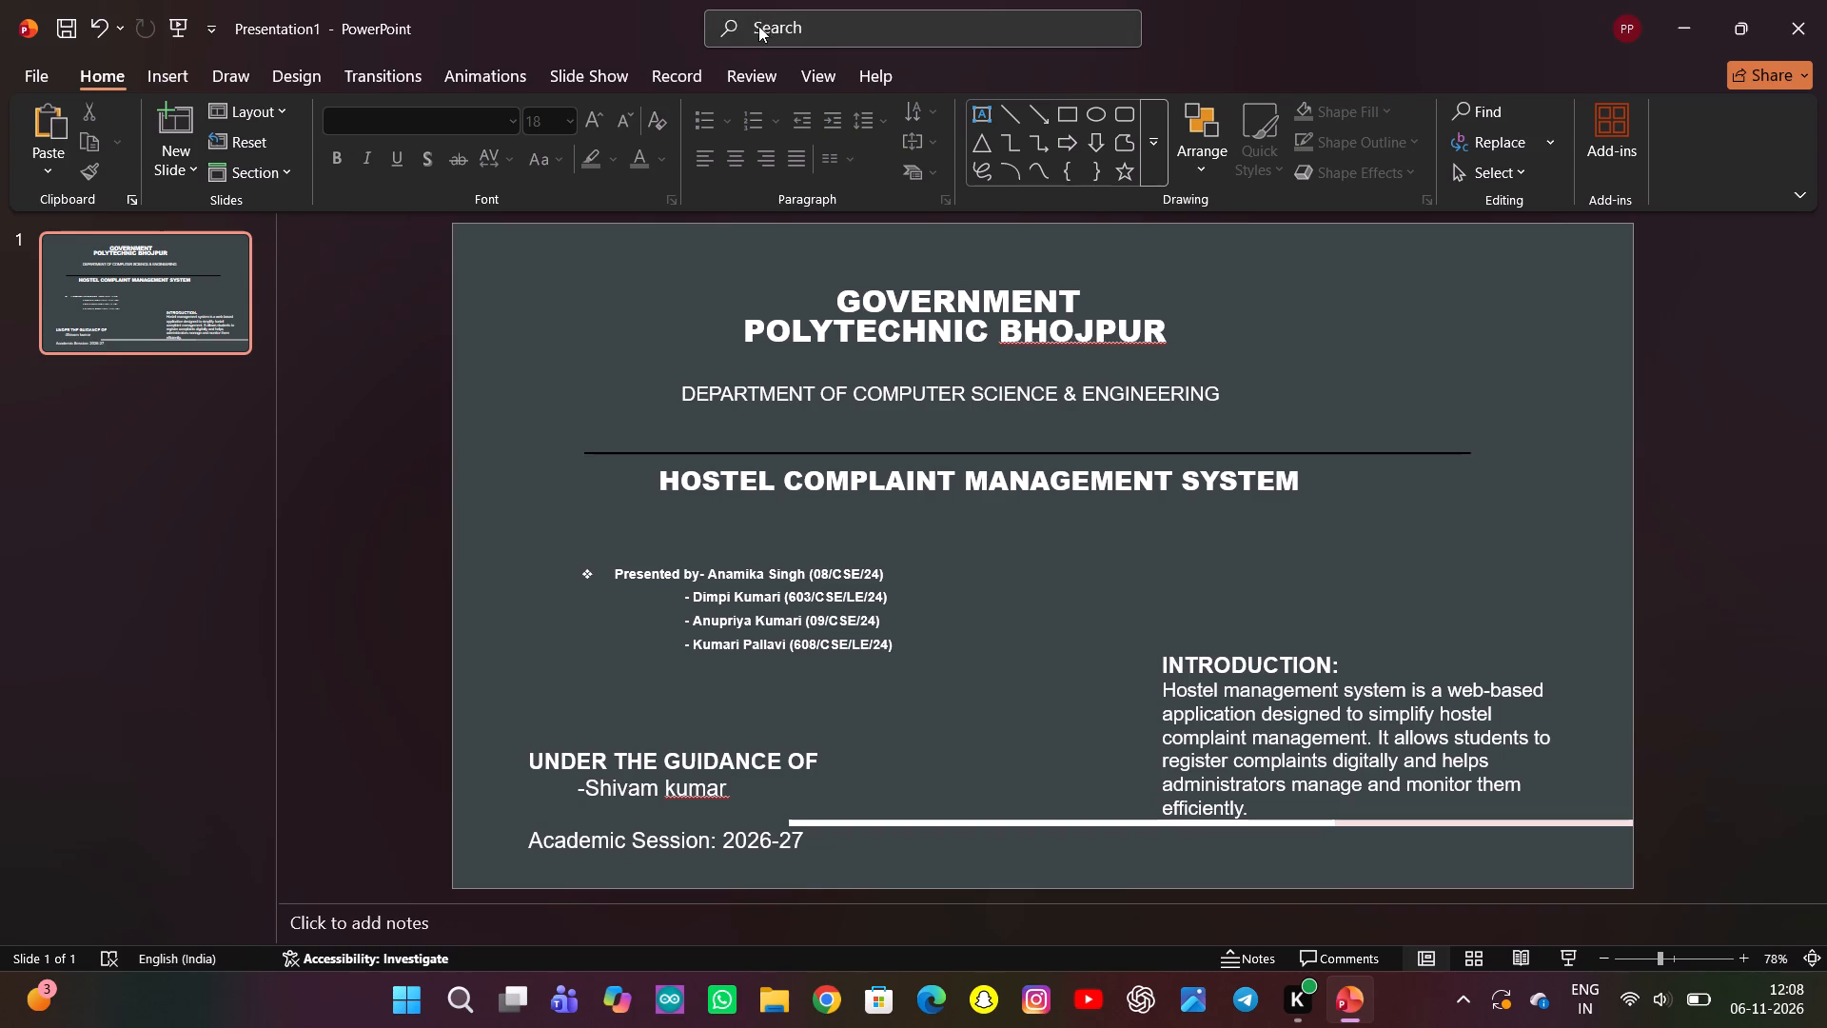
# Run a spelling check on the presentation and ignore all occurrences of the flagged words, starting with "bhojpur".
pyautogui.click(765, 76)
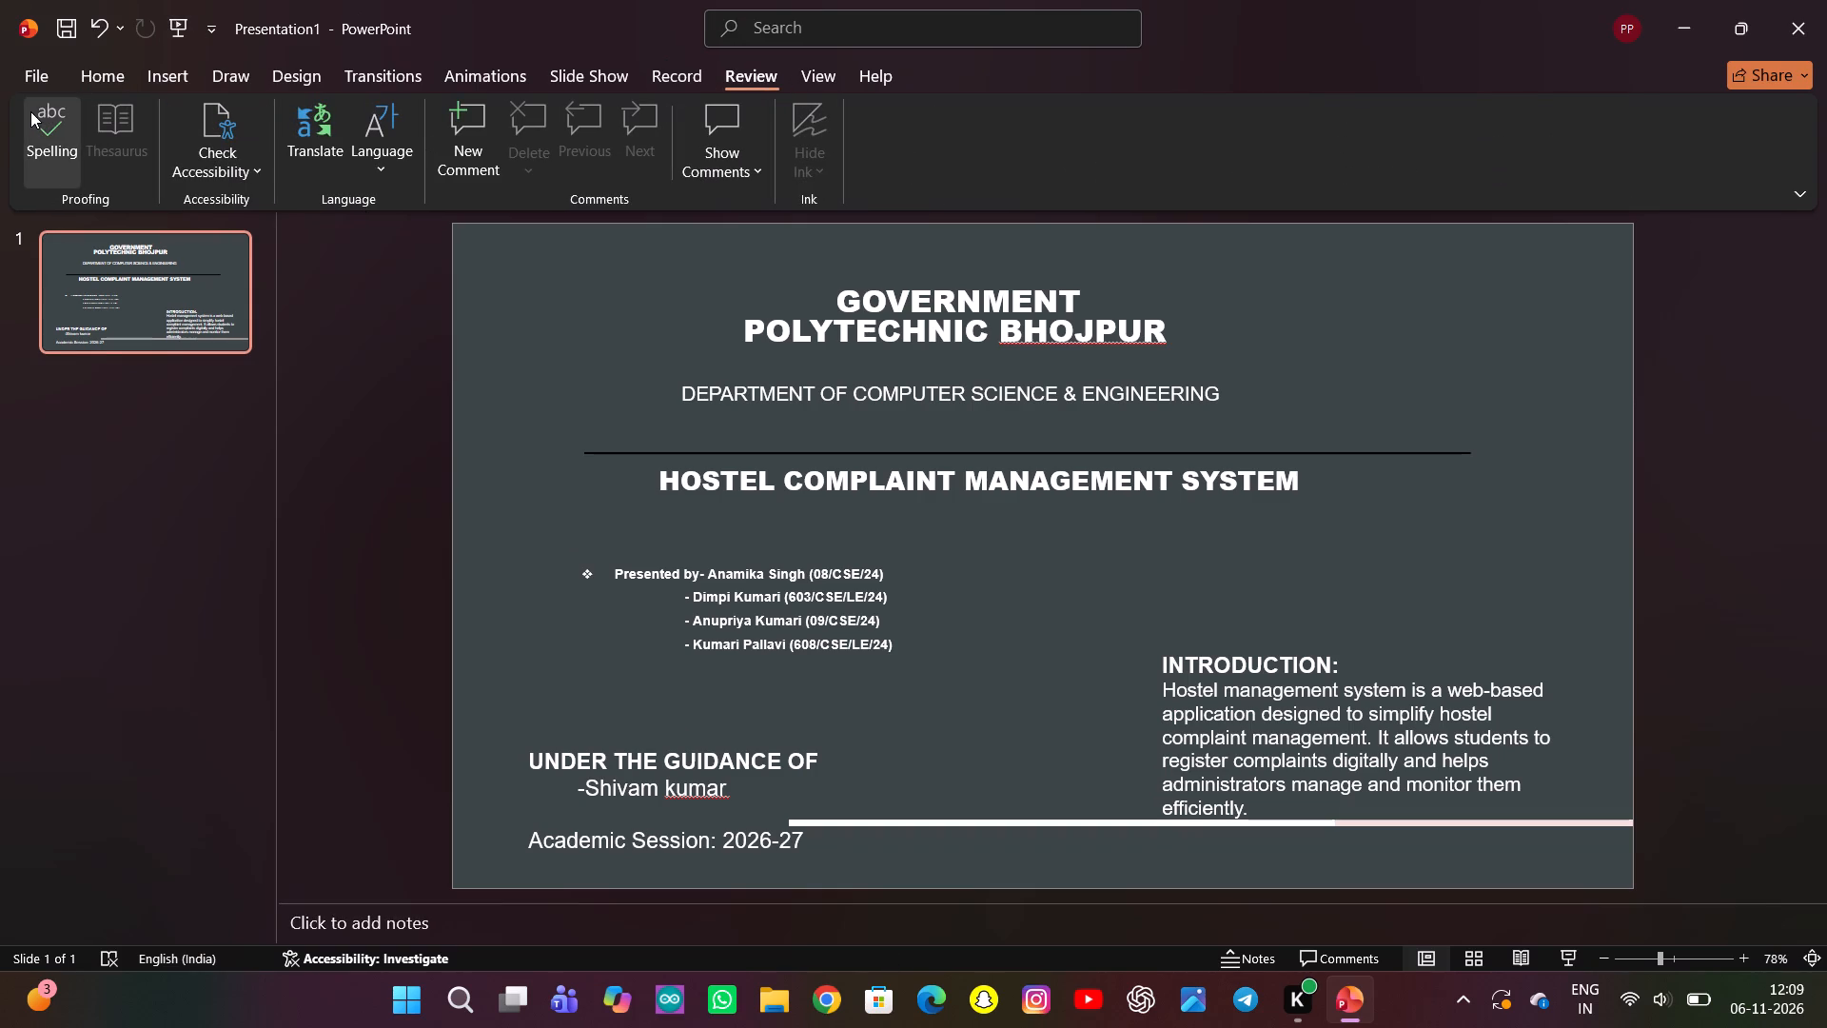
pyautogui.click(30, 111)
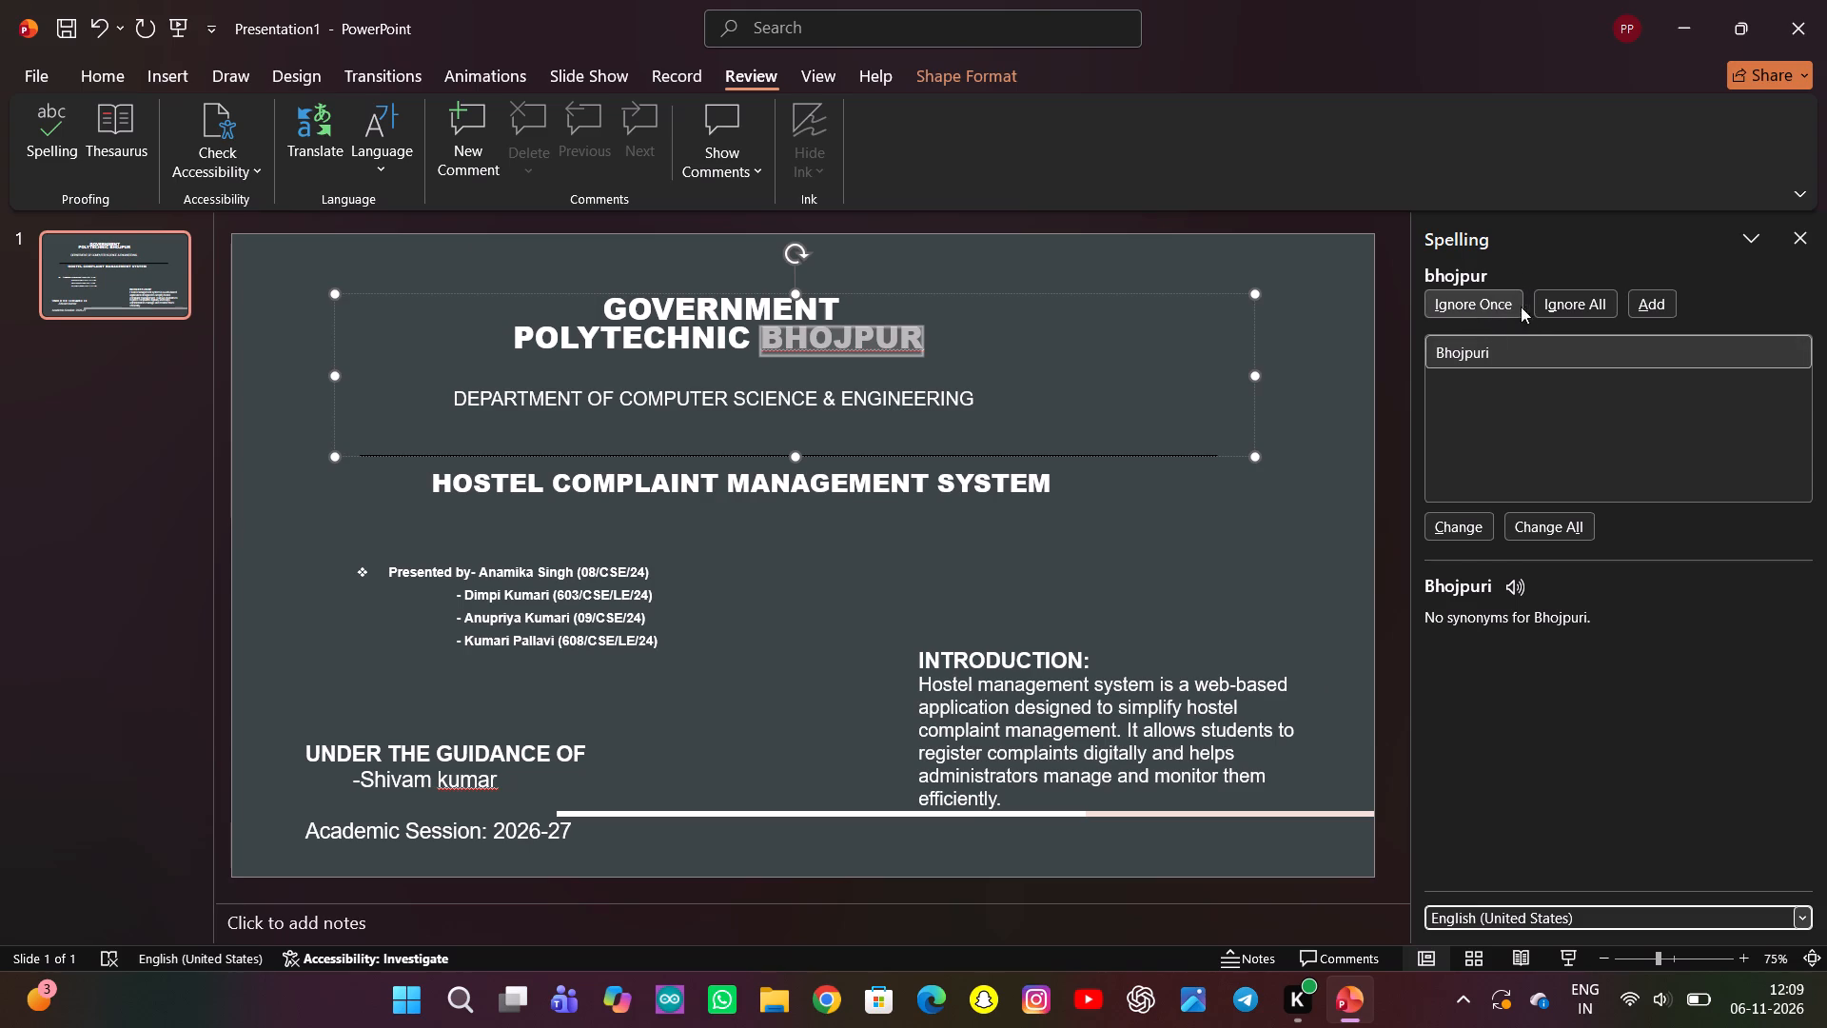
pyautogui.click(1562, 302)
pyautogui.click(1562, 302)
pyautogui.click(1562, 302)
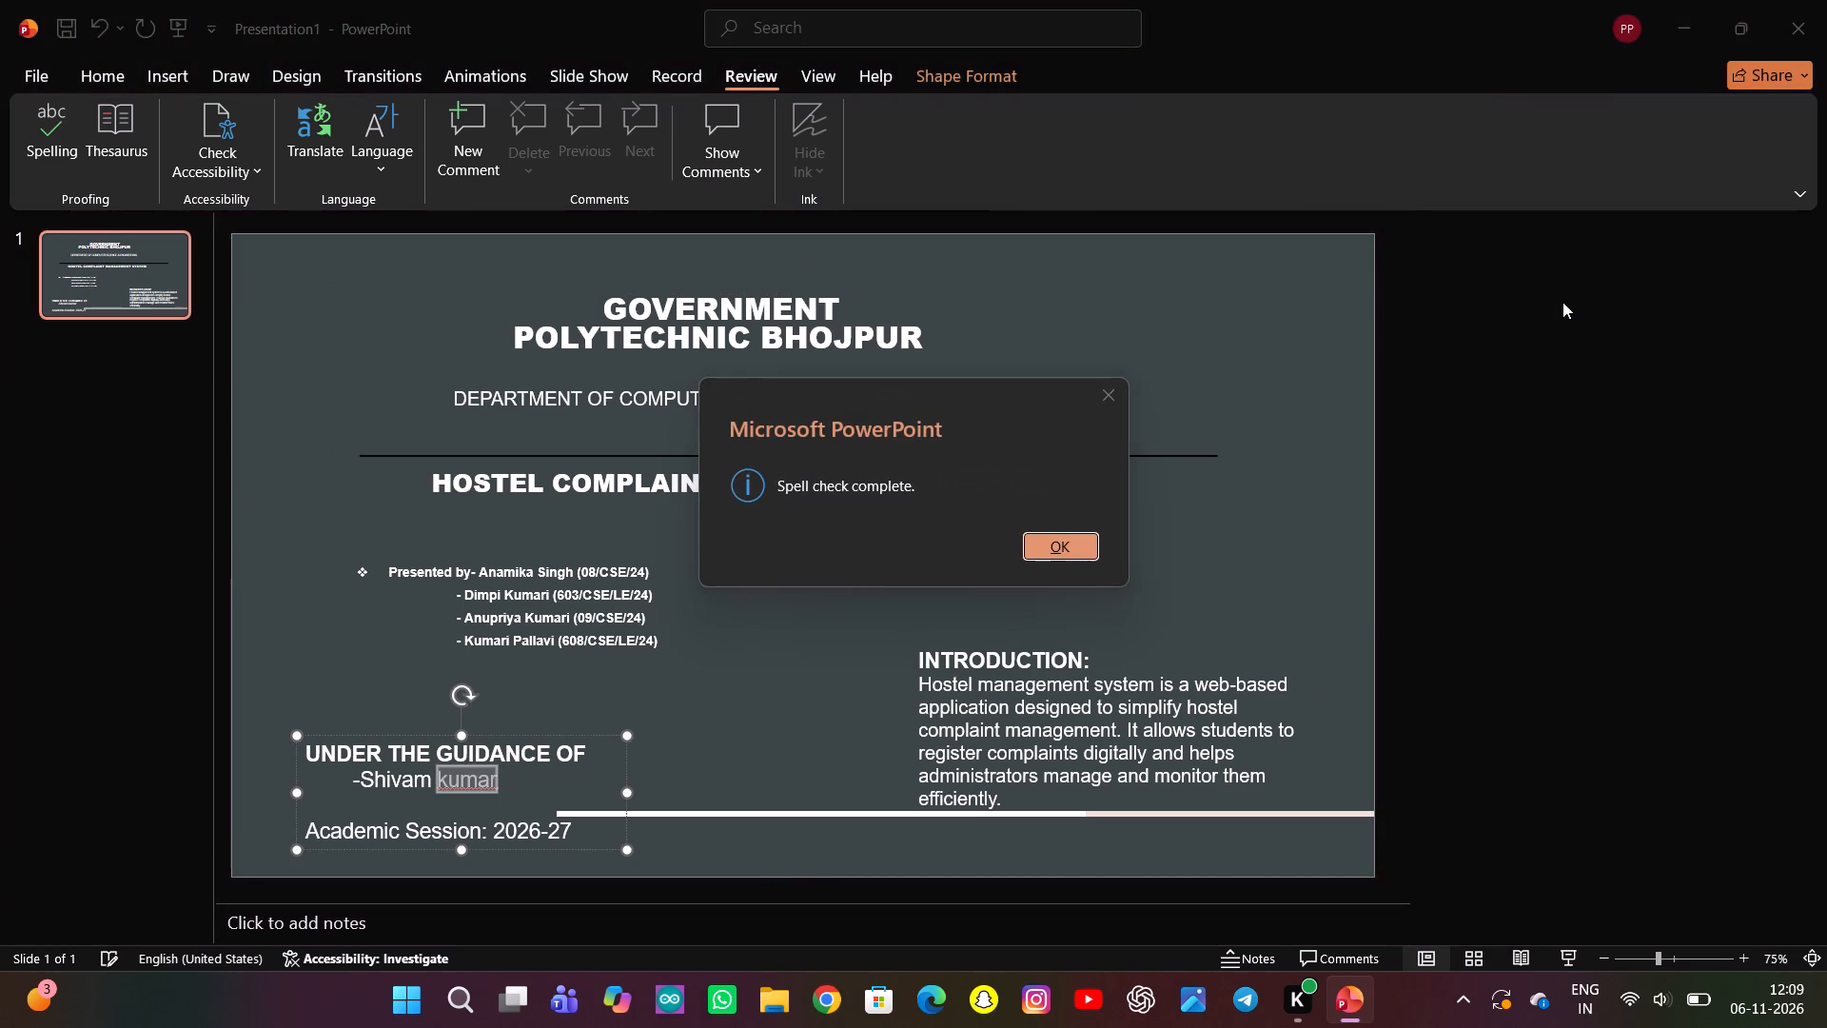
# Close the completed spelling check and deselect everything on the title slide.
pyautogui.click(1059, 552)
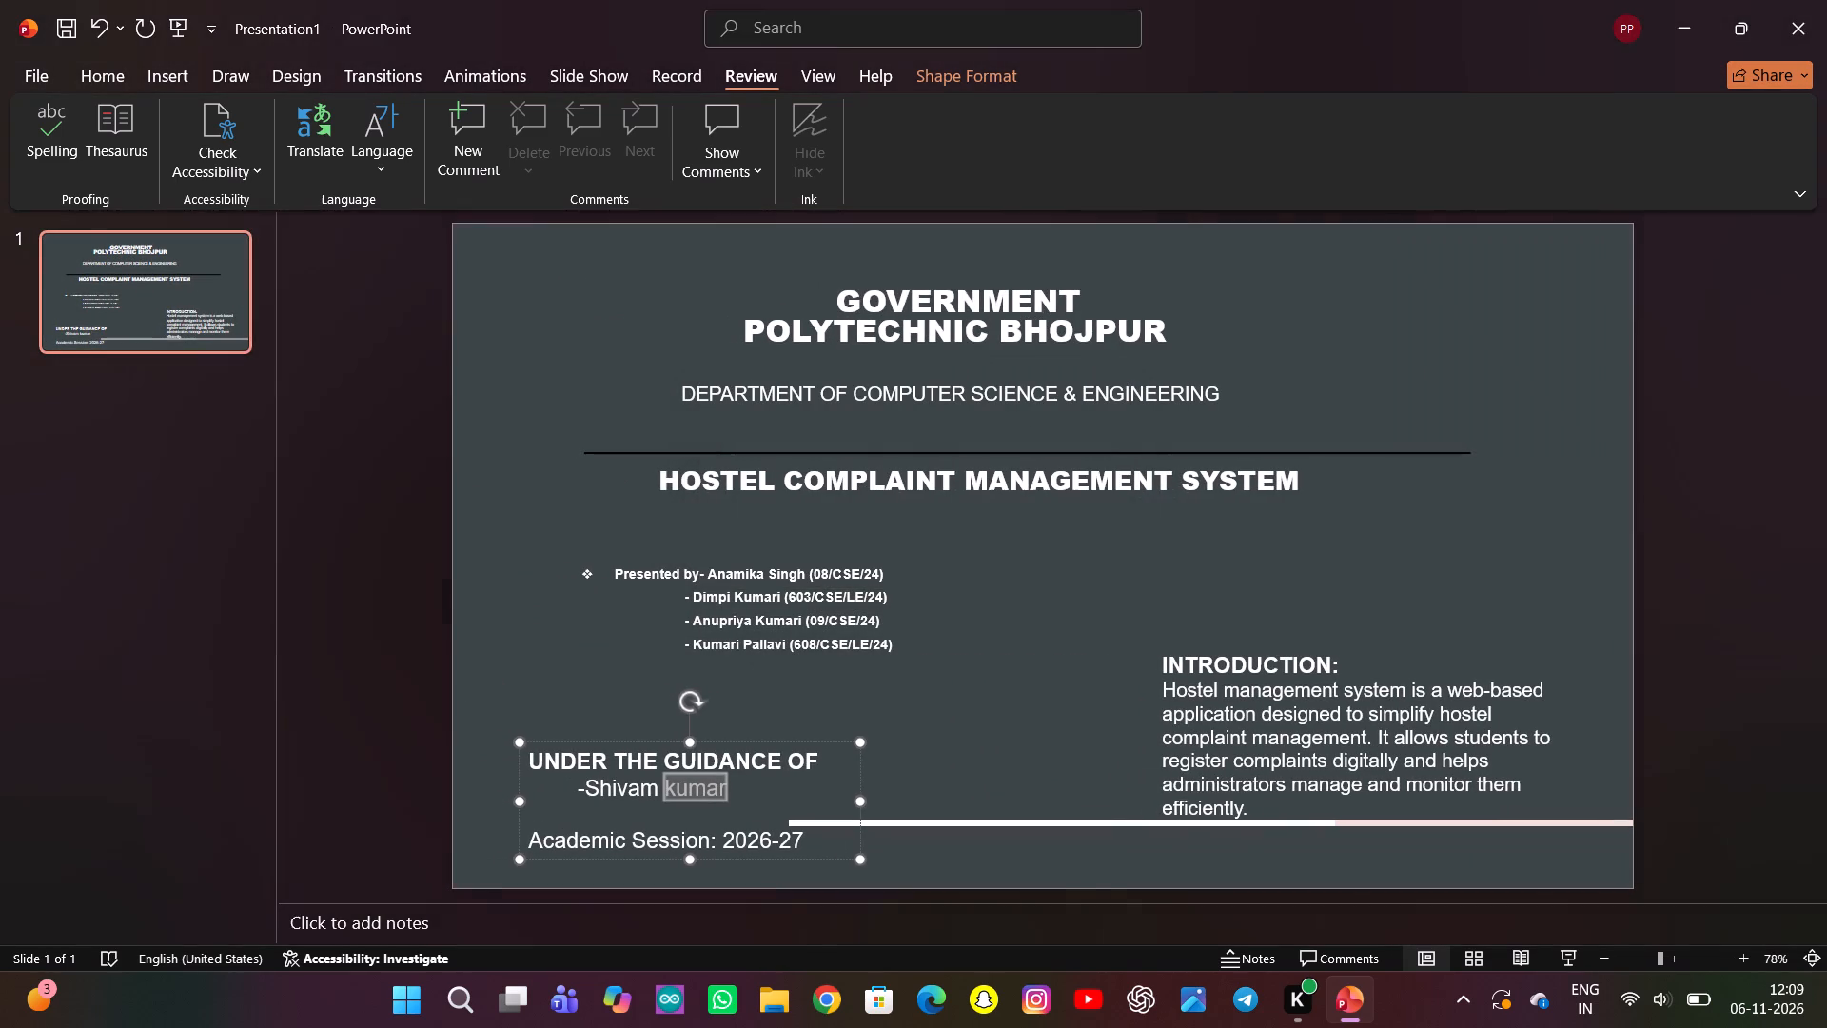
pyautogui.click(970, 621)
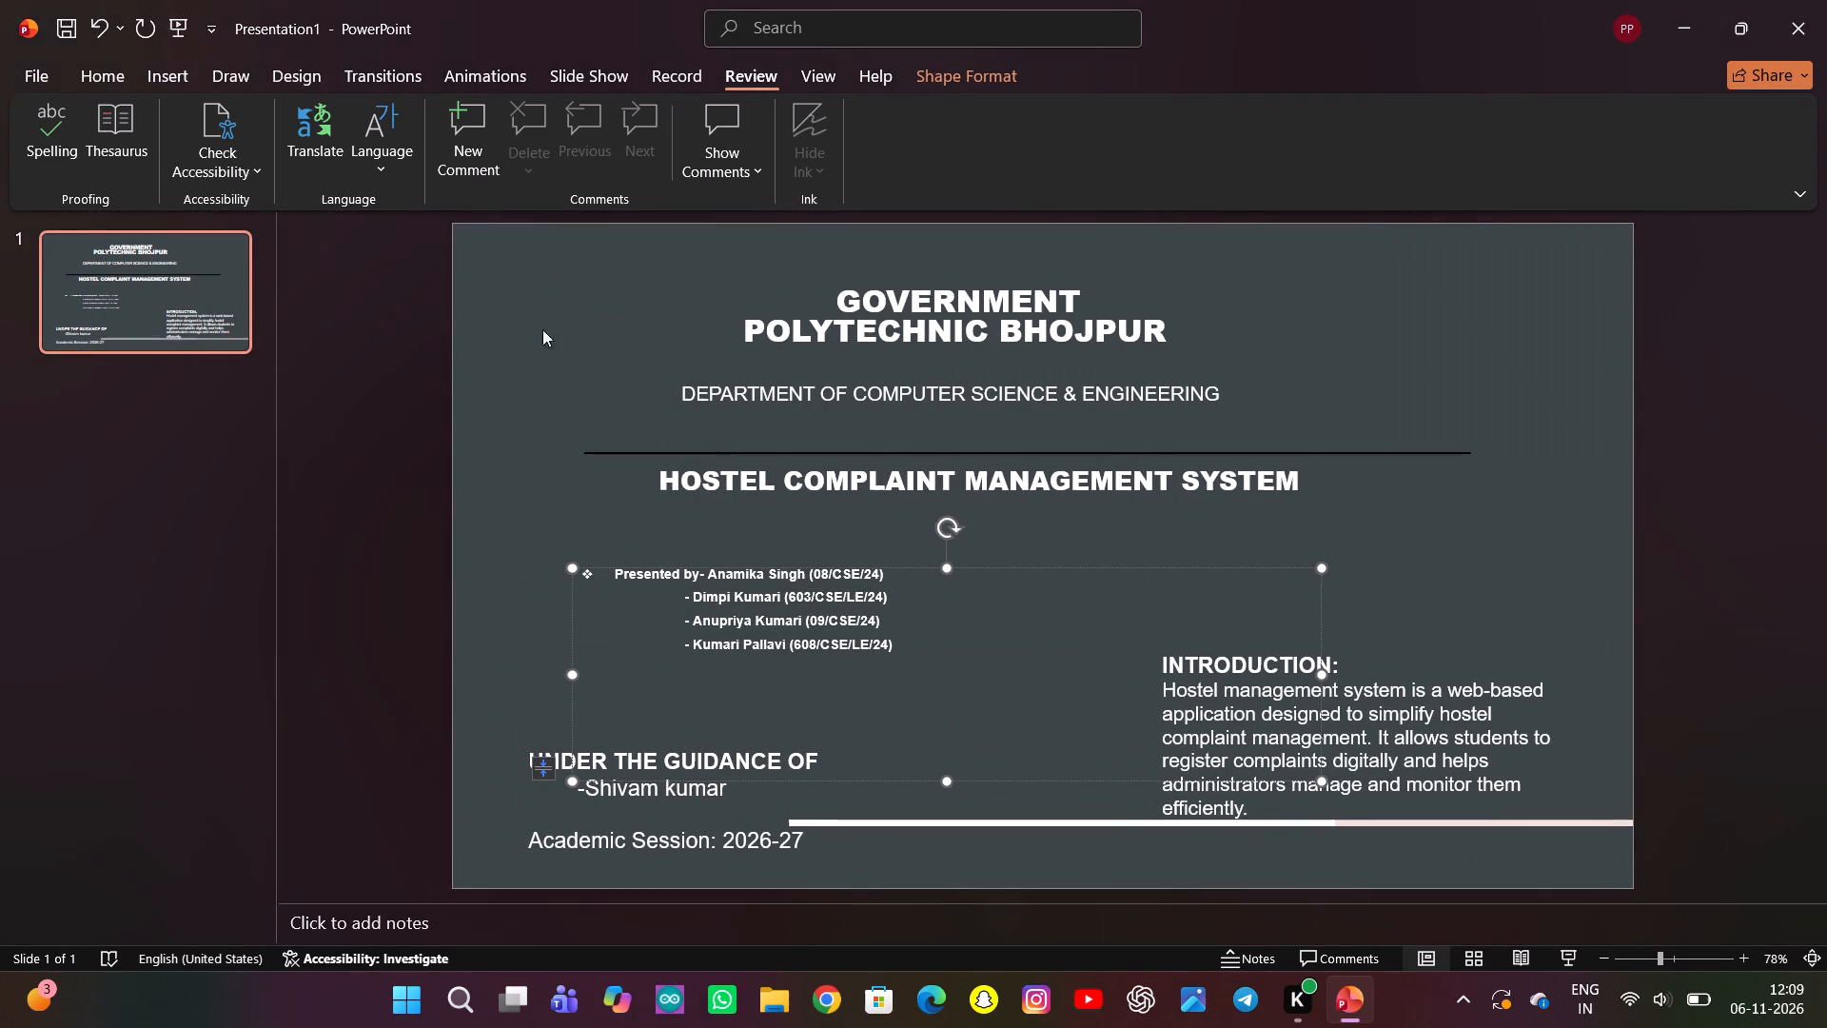
pyautogui.click(413, 300)
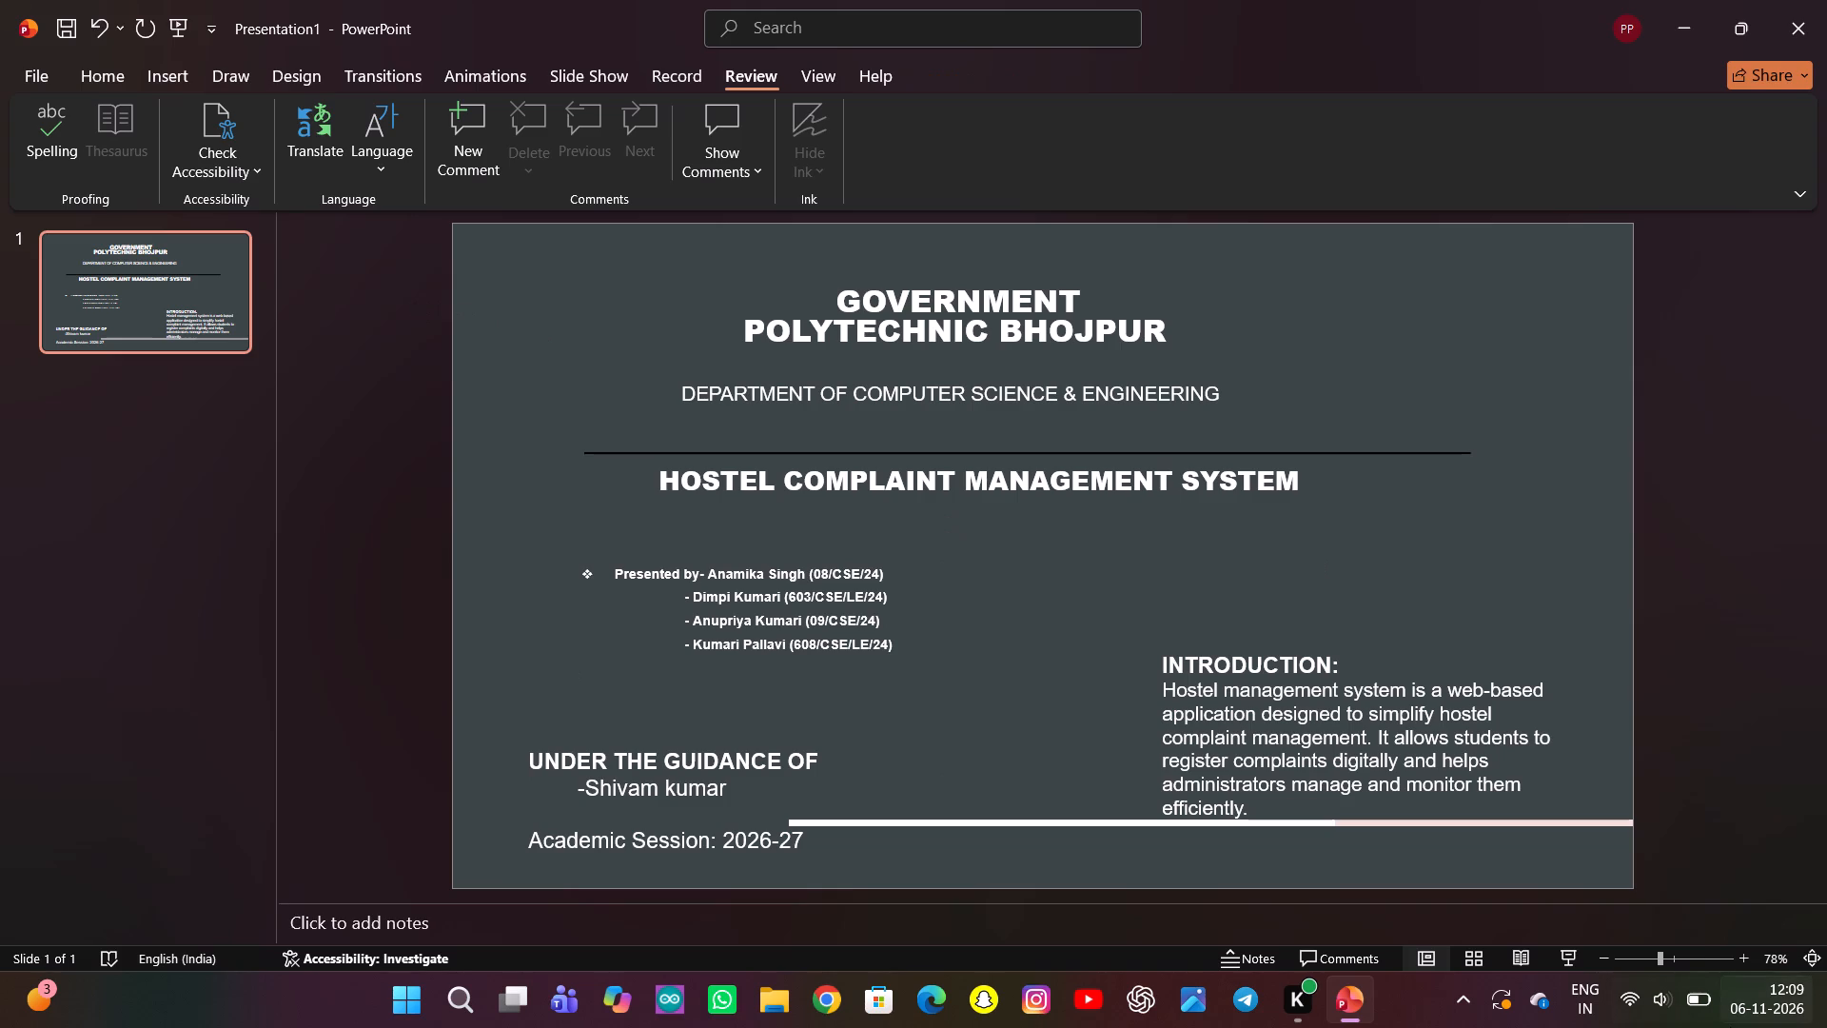
# Raise the display brightness to about two-thirds in the system quick settings and close them.
pyautogui.click(1676, 990)
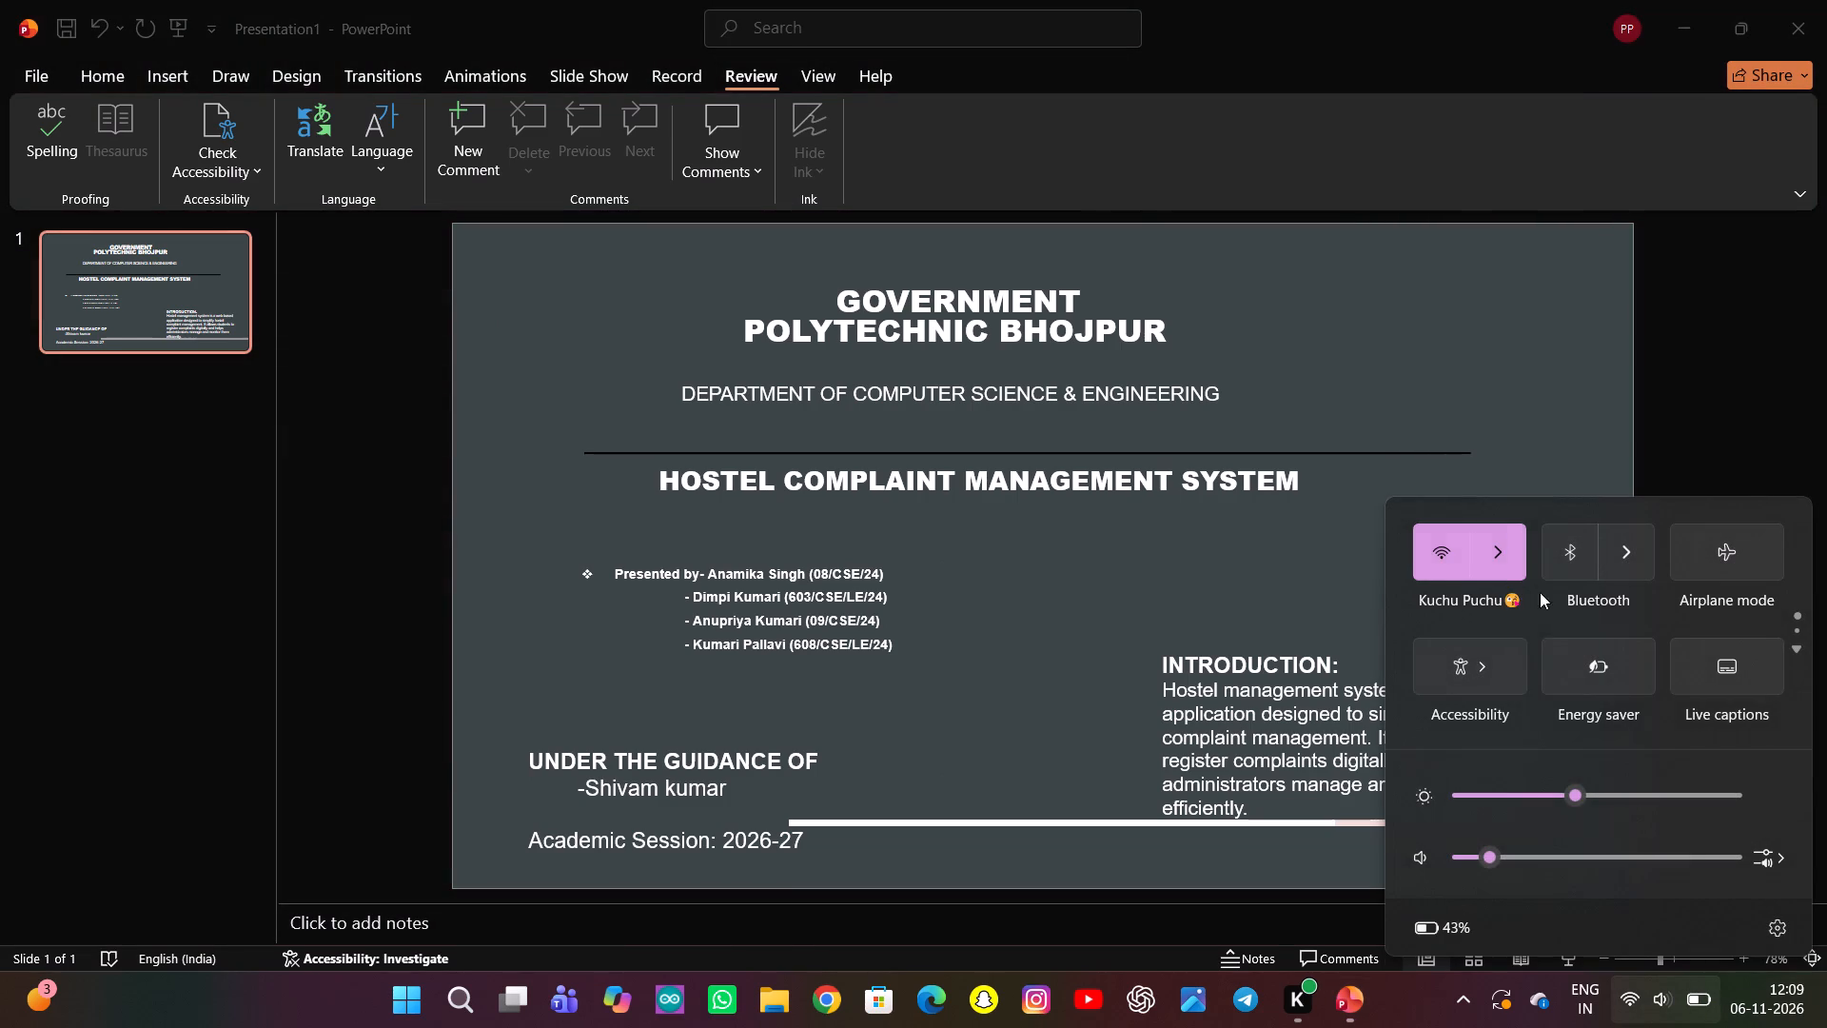
pyautogui.click(1649, 797)
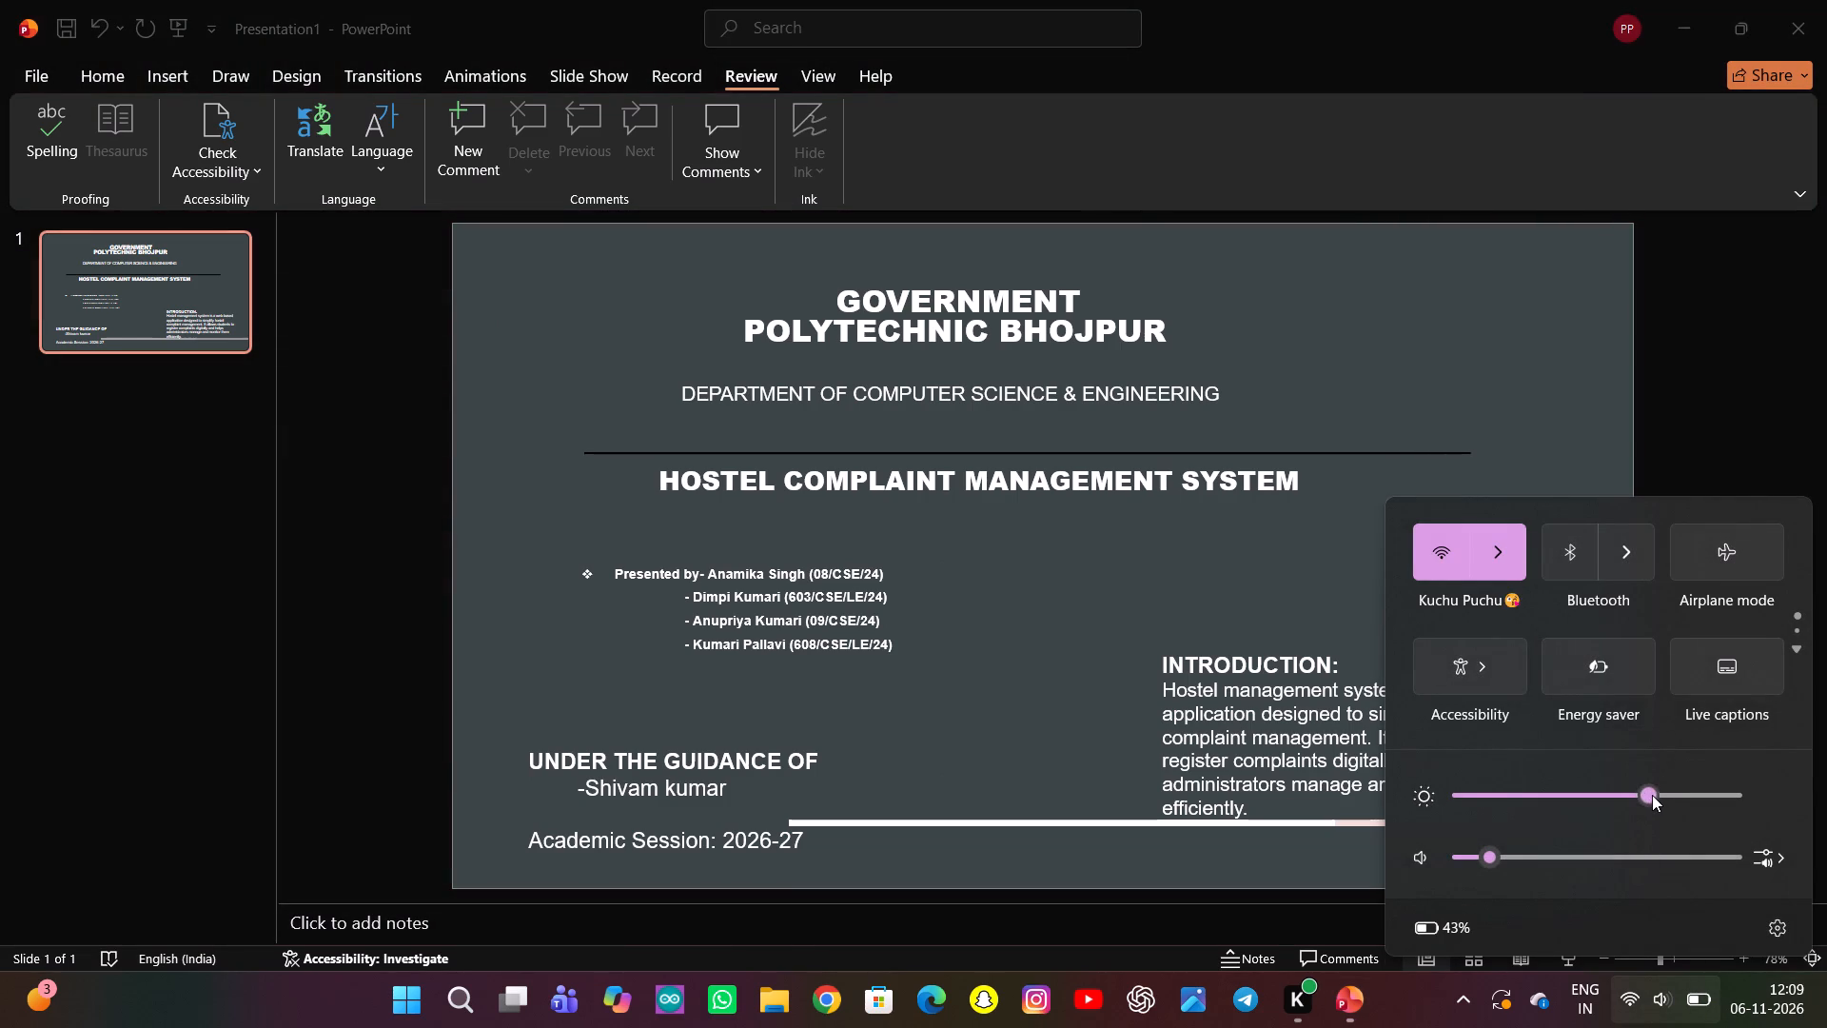
pyautogui.click(1651, 1013)
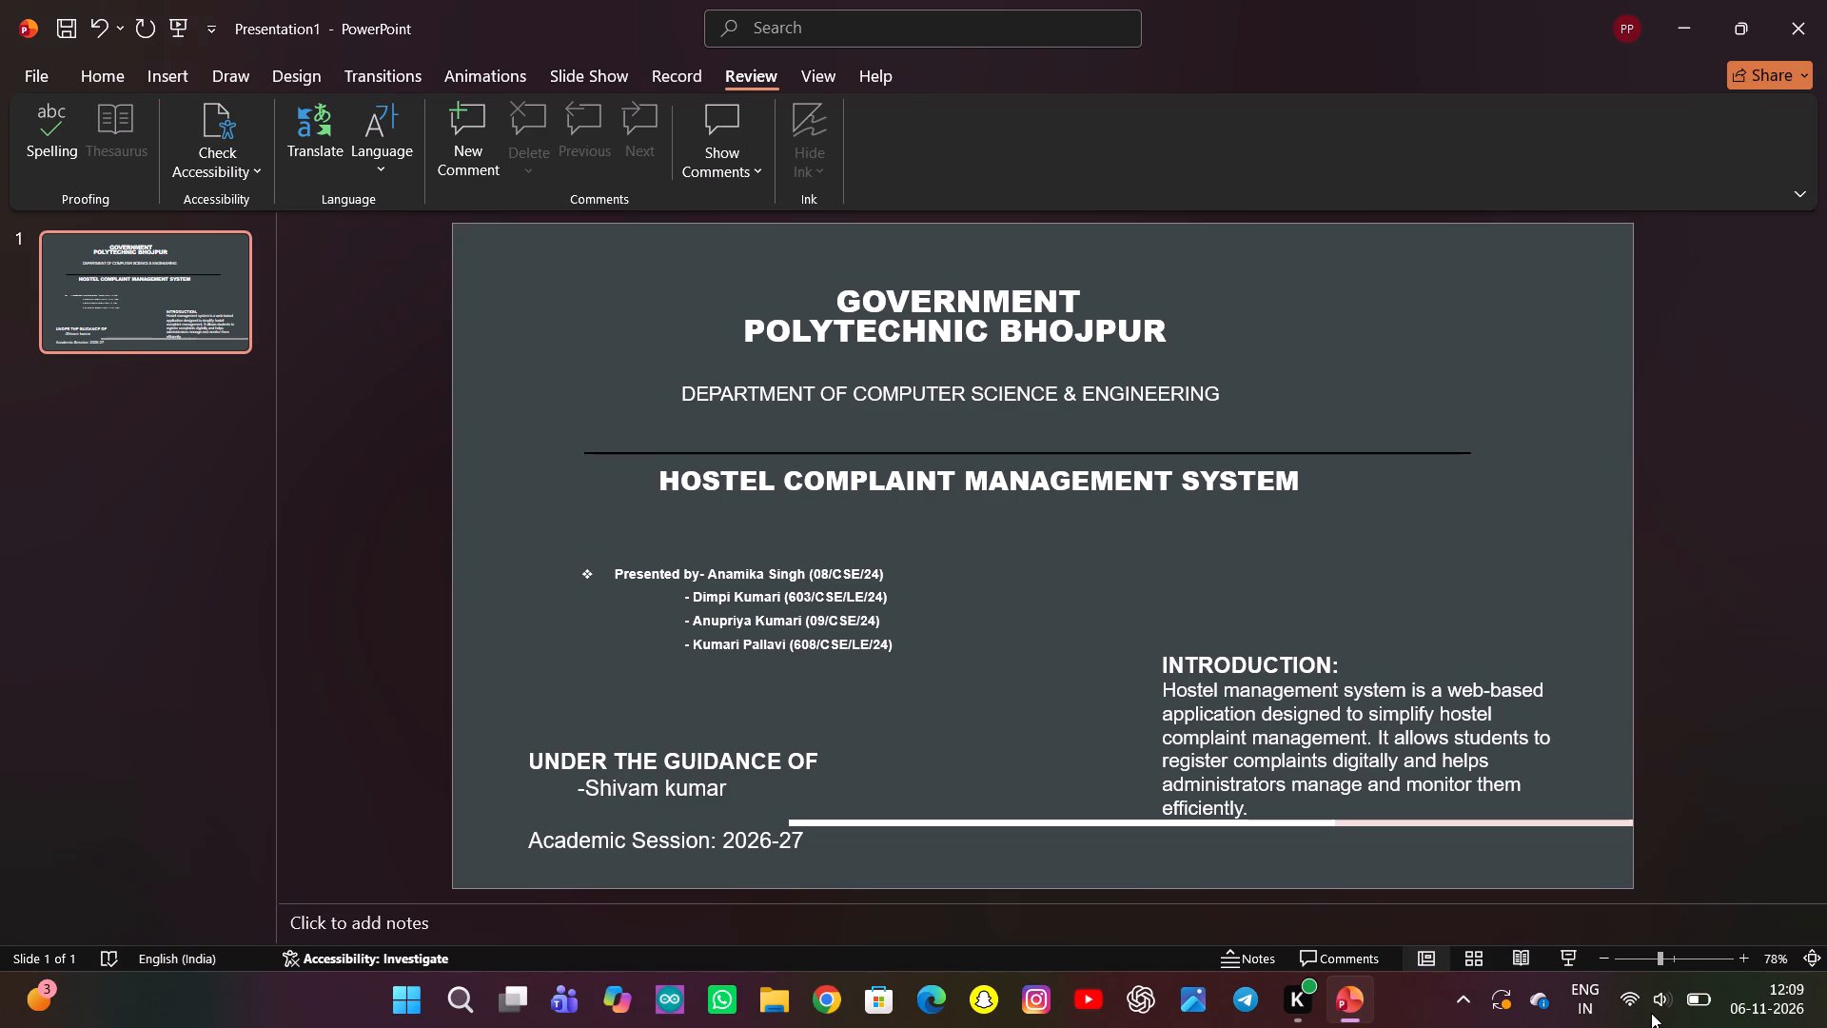
# Switch to the Chrome browser.
pyautogui.click(817, 1001)
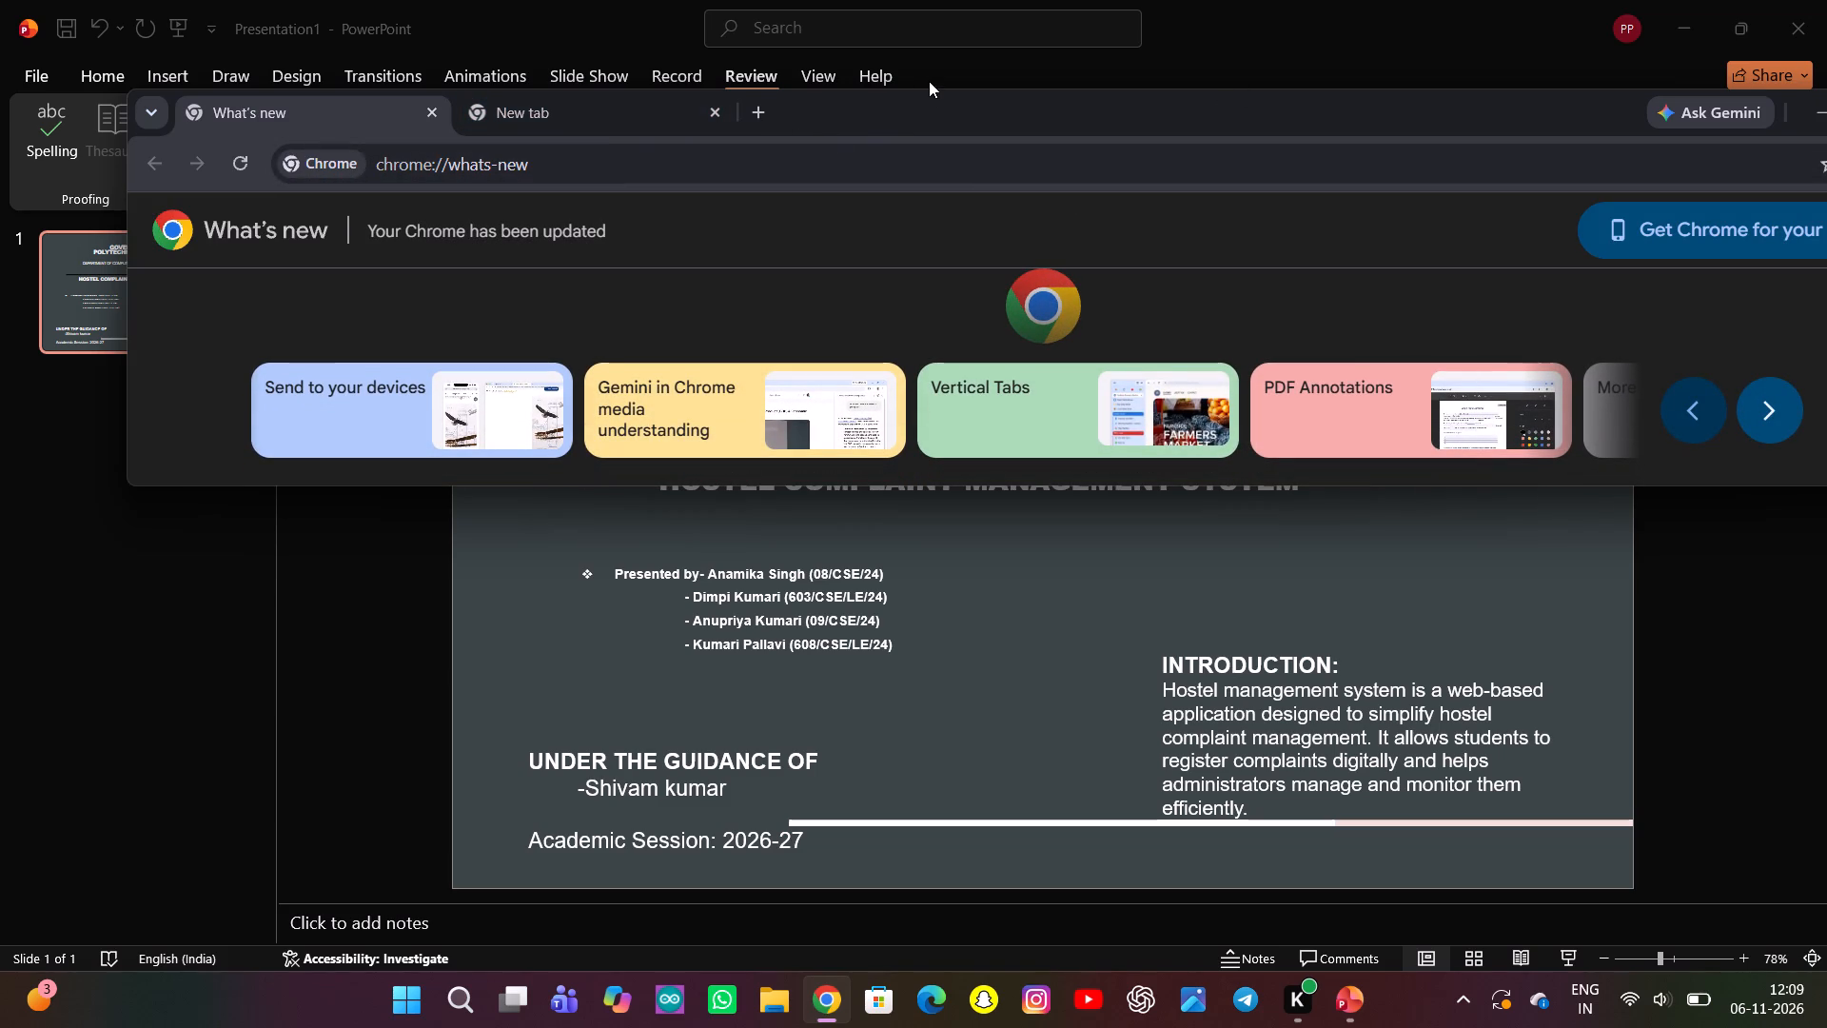
# Switch to Chrome and move its window higher on the screen.
pyautogui.moveTo(925, 94); pyautogui.dragTo(940, 33)
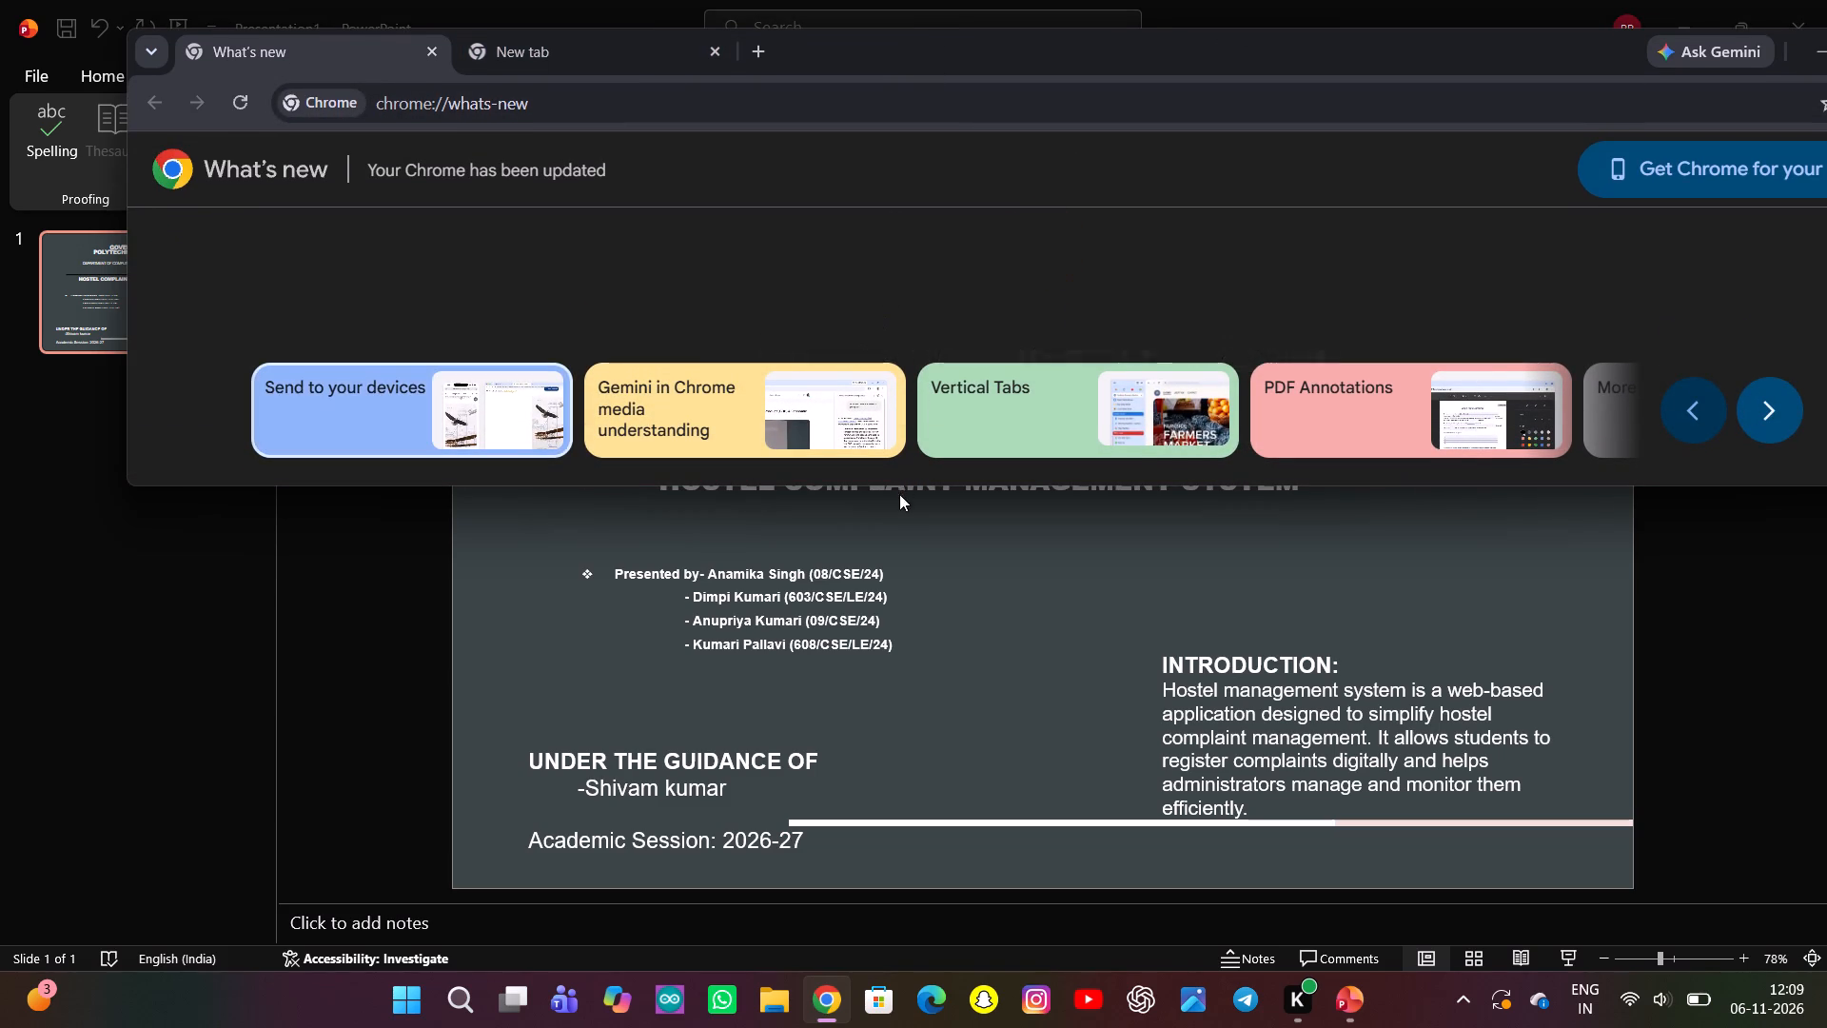